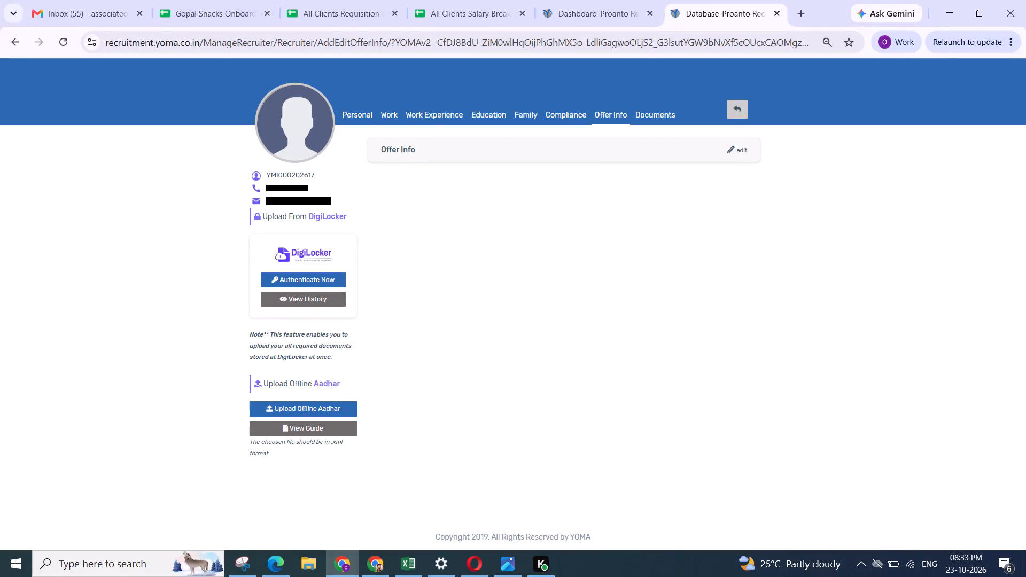
Open the candidate's Offer Info section and switch it to edit mode.
scroll(632, 223, "down", 1)
left_click(641, 150)
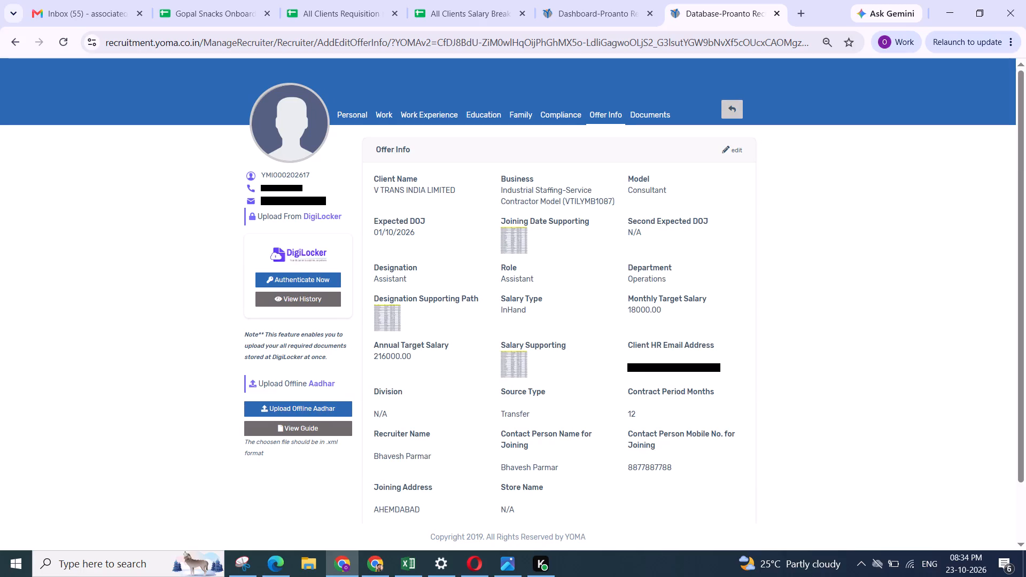
left_click(727, 143)
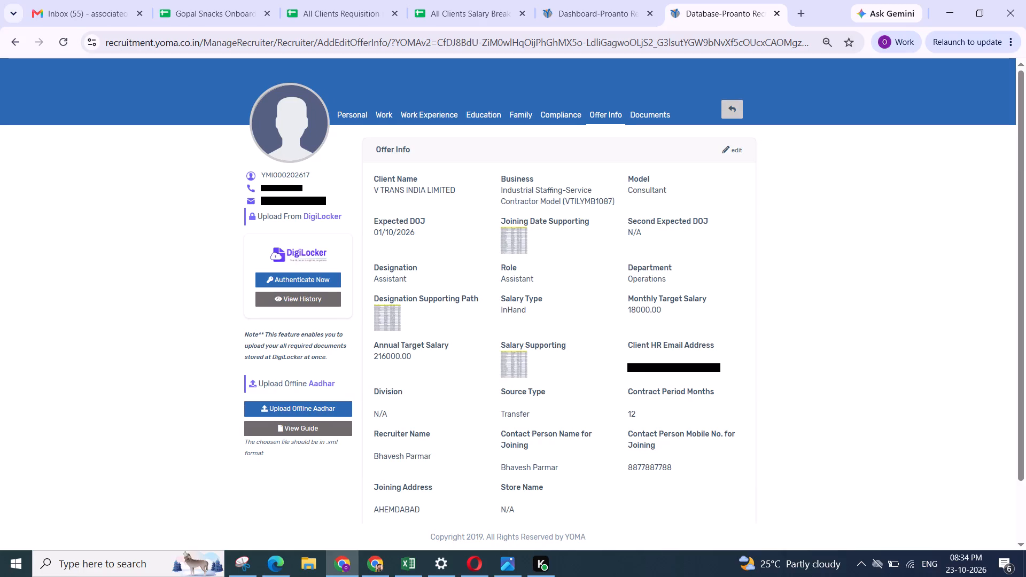
left_click(730, 146)
scroll(609, 259, "down", 1)
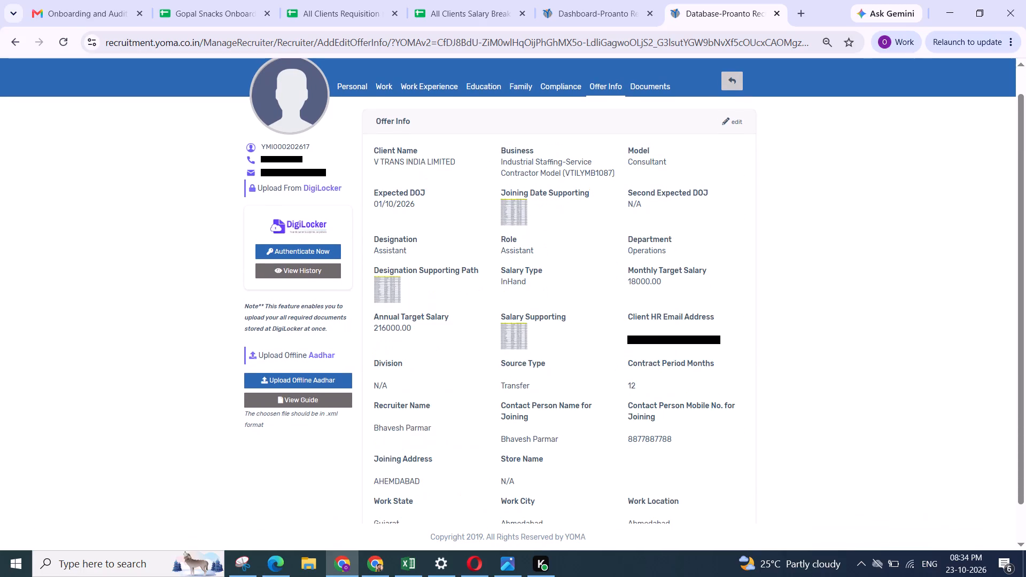
scroll(616, 288, "down", 1)
scroll(563, 269, "down", 2)
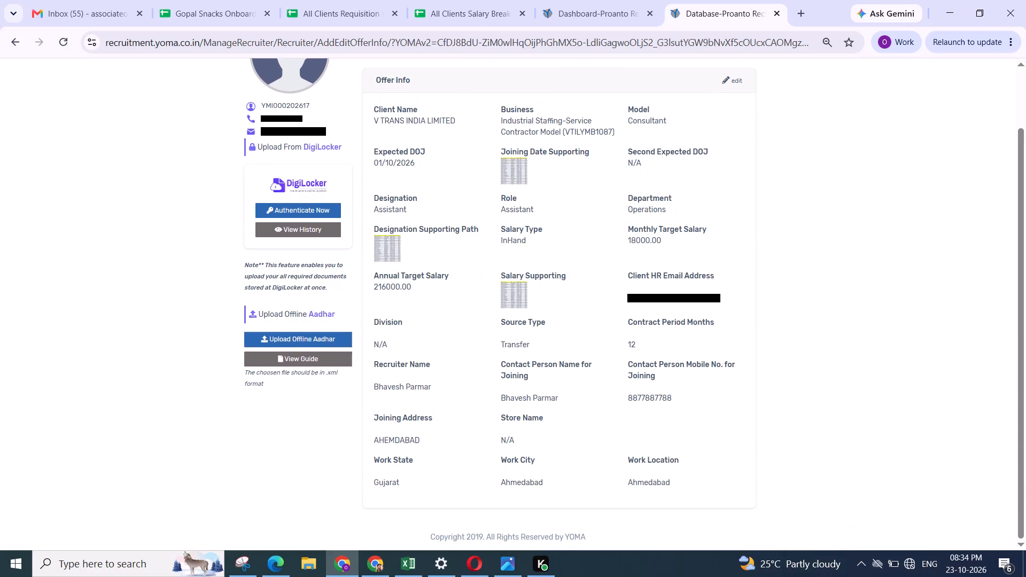
scroll(563, 269, "up", 2)
left_click(726, 155)
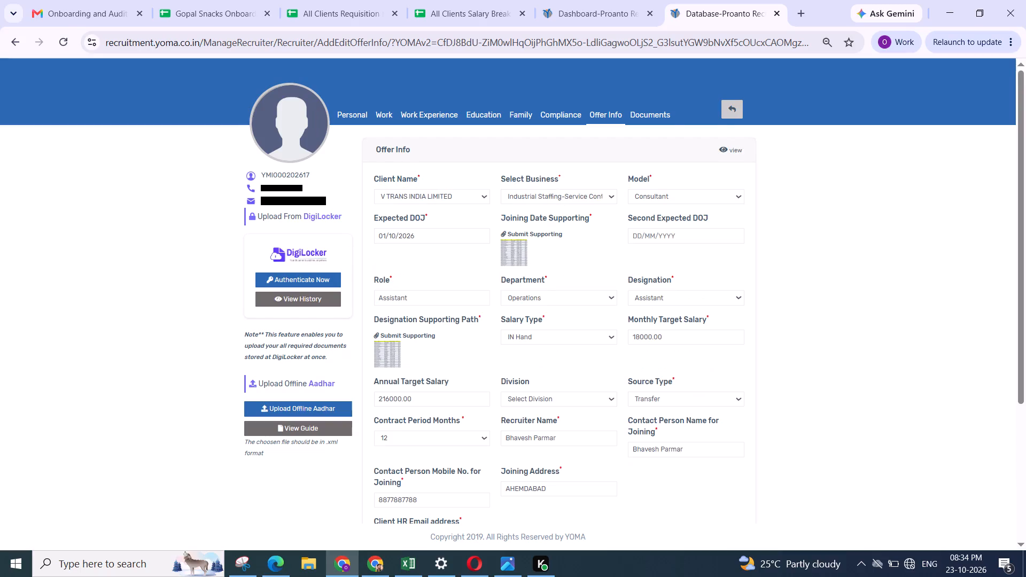
Review the offer form's fields, from client name and expected DOJ through salary, contacts and work location.
scroll(587, 253, "down", 2)
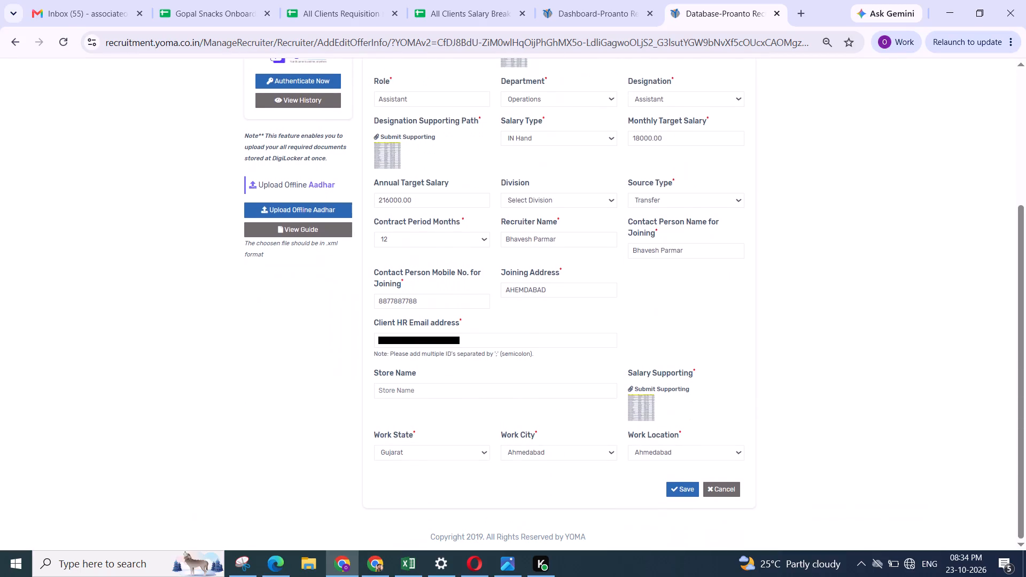
scroll(587, 253, "down", 1)
scroll(631, 320, "down", 1)
scroll(631, 320, "up", 1)
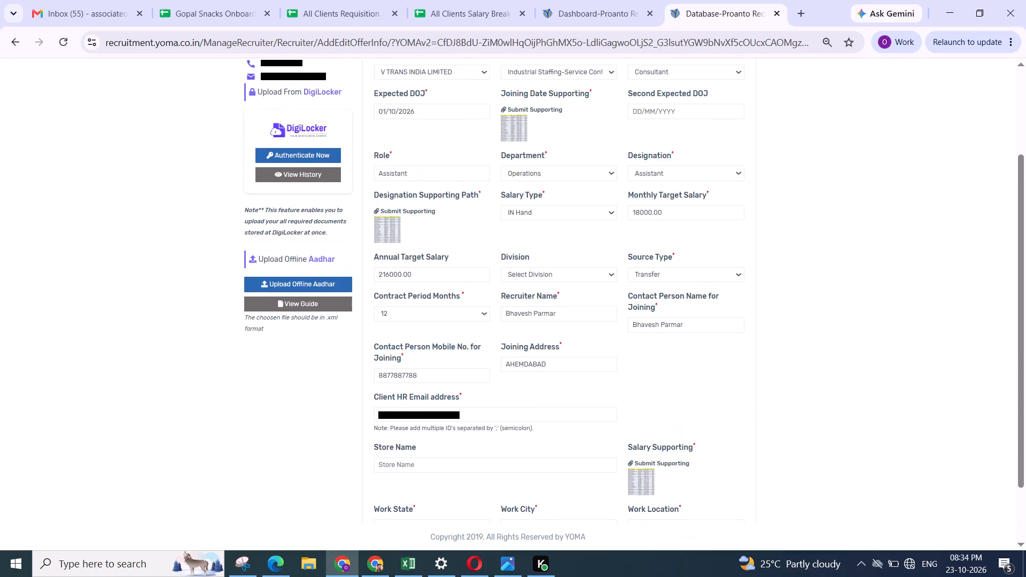
scroll(538, 251, "up", 1)
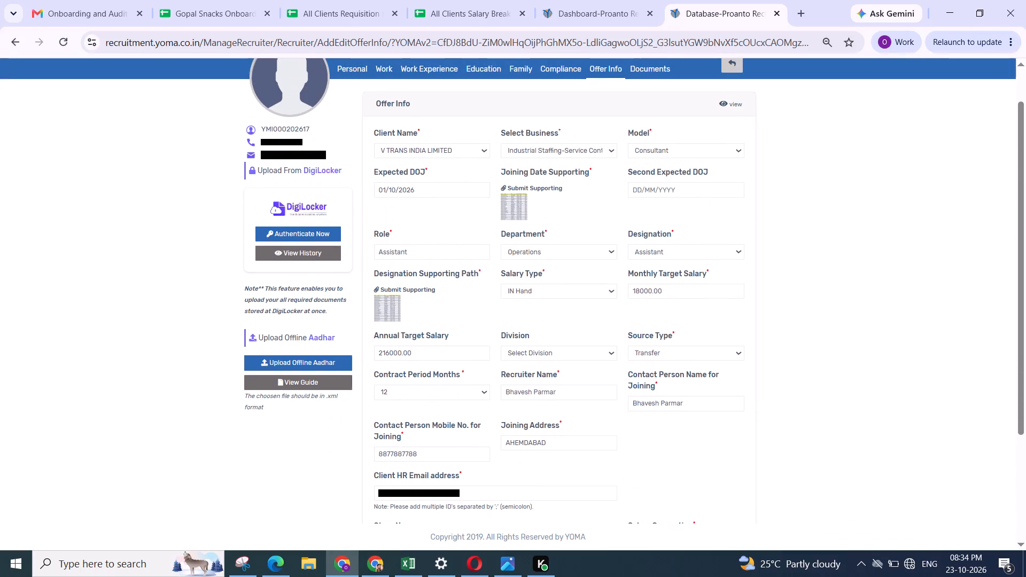
scroll(574, 204, "up", 1)
scroll(591, 258, "down", 2)
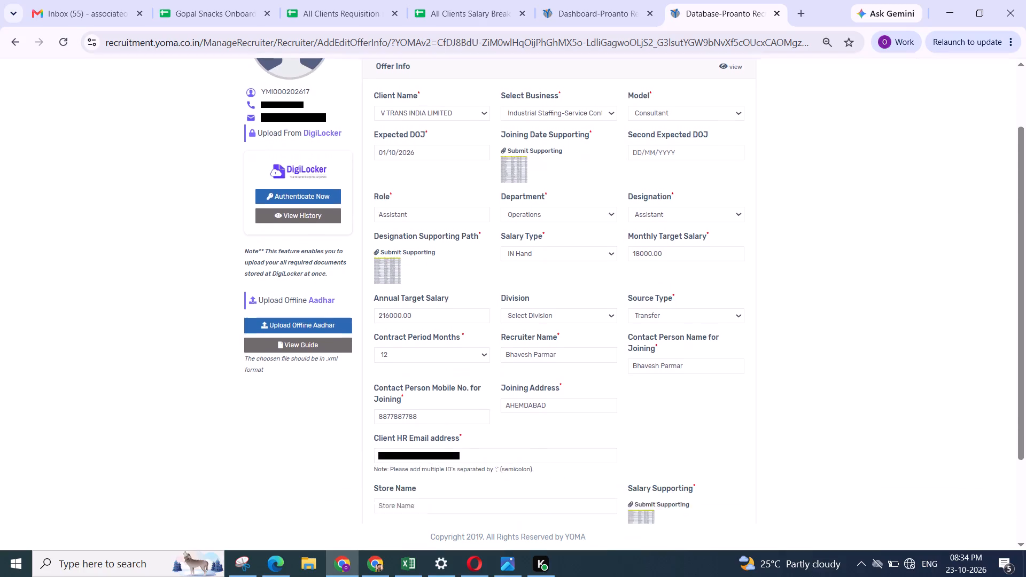
scroll(591, 258, "down", 4)
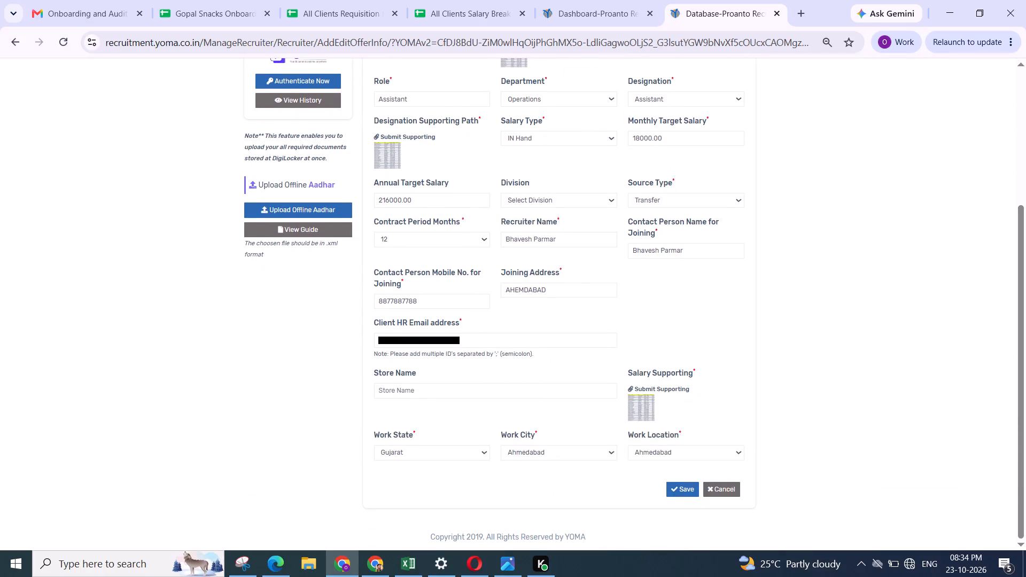
scroll(643, 292, "up", 2)
scroll(708, 305, "down", 2)
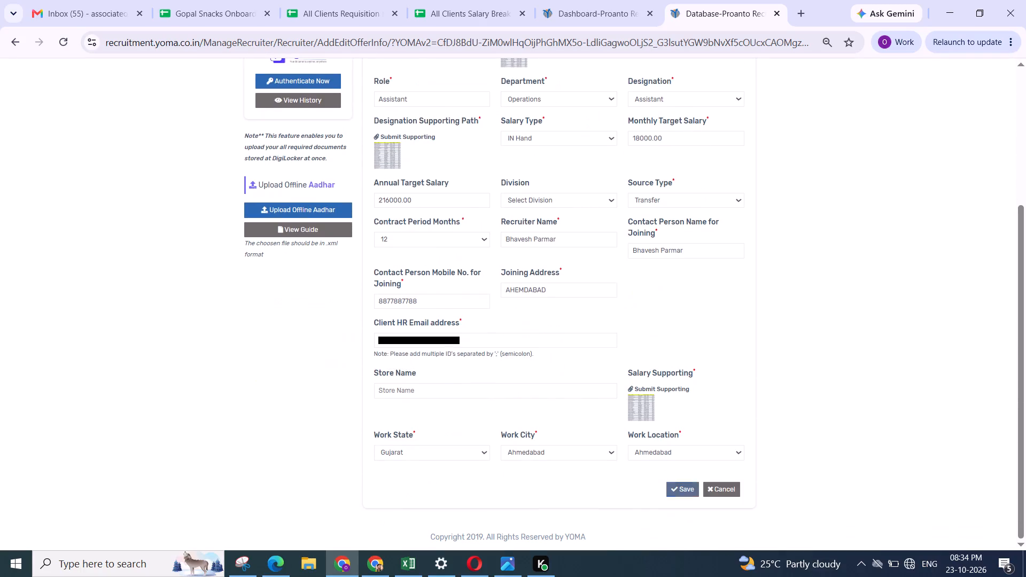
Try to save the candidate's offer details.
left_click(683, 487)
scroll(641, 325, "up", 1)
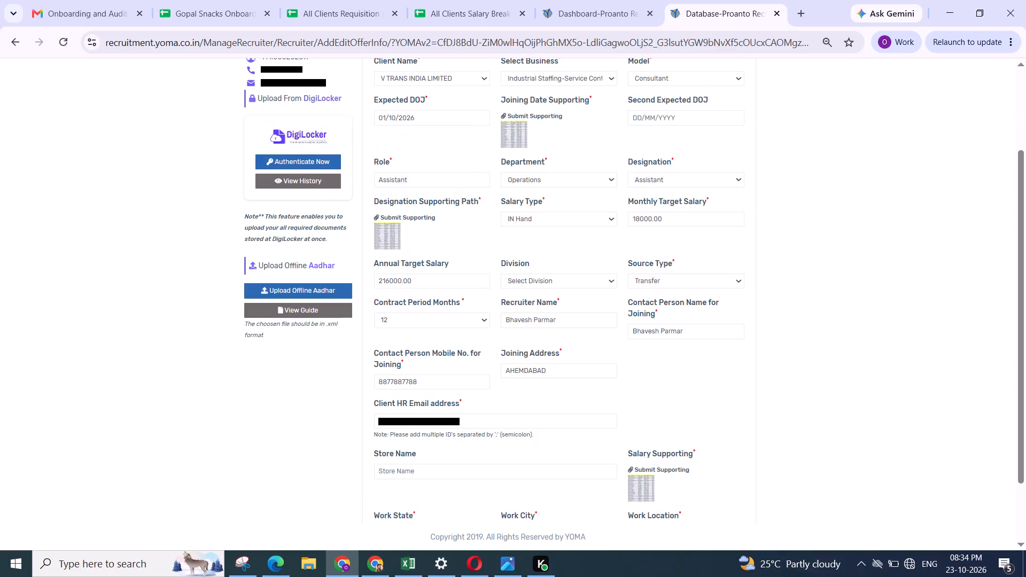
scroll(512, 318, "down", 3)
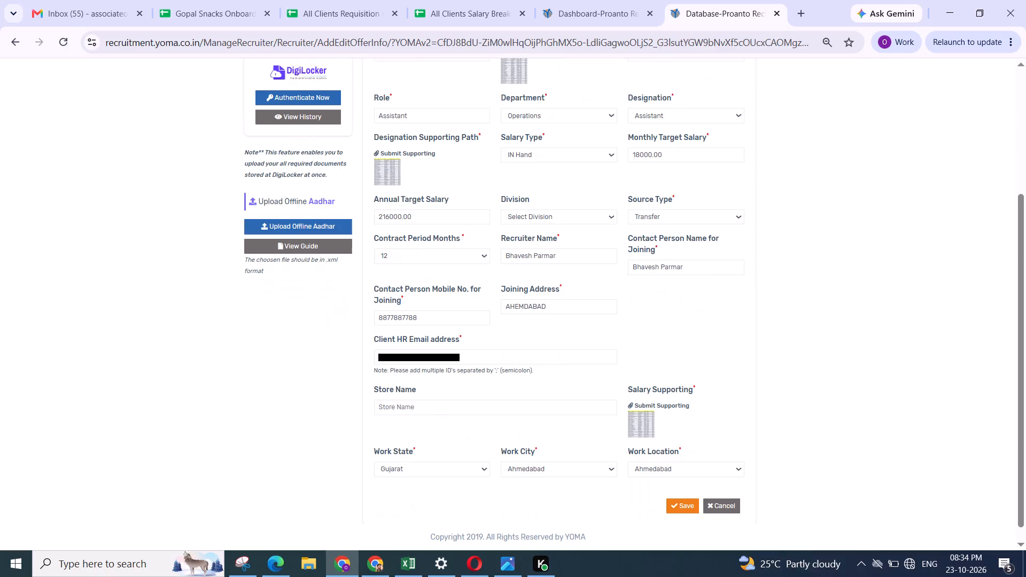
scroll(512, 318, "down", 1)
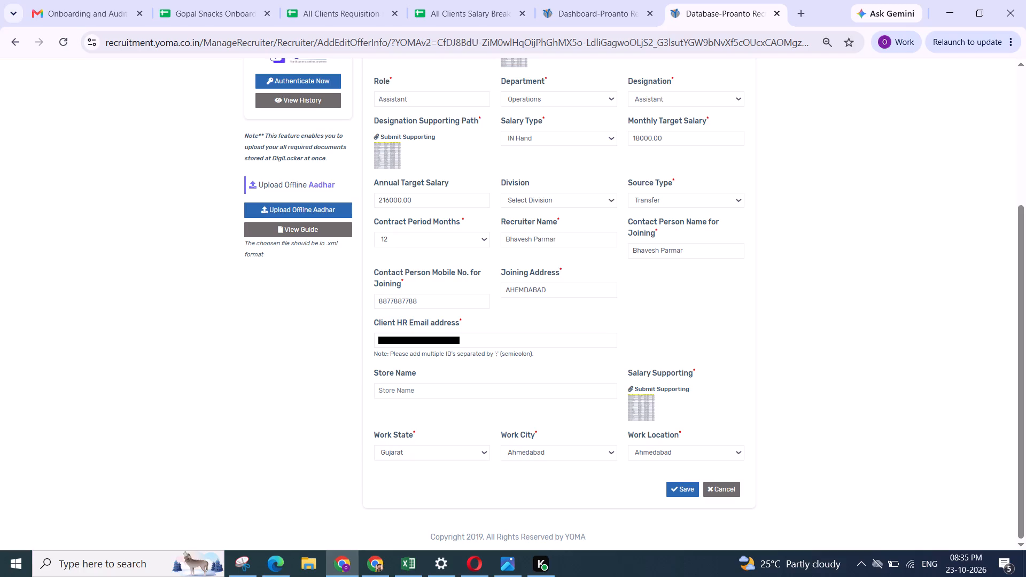
Recheck the offer form and save the candidate's offer details again.
scroll(573, 292, "down", 2)
scroll(570, 240, "up", 3)
scroll(549, 313, "up", 1)
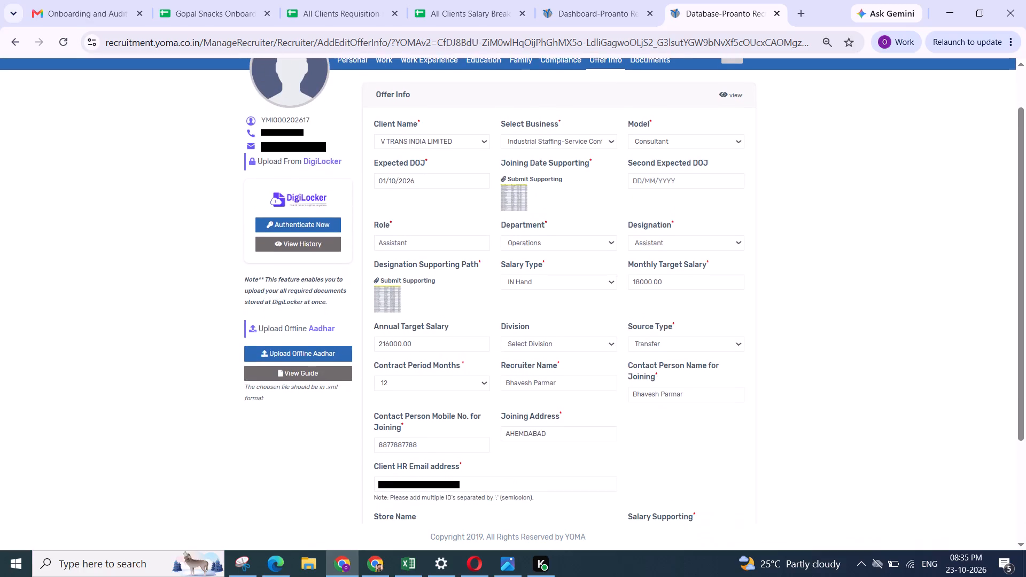
scroll(549, 313, "up", 1)
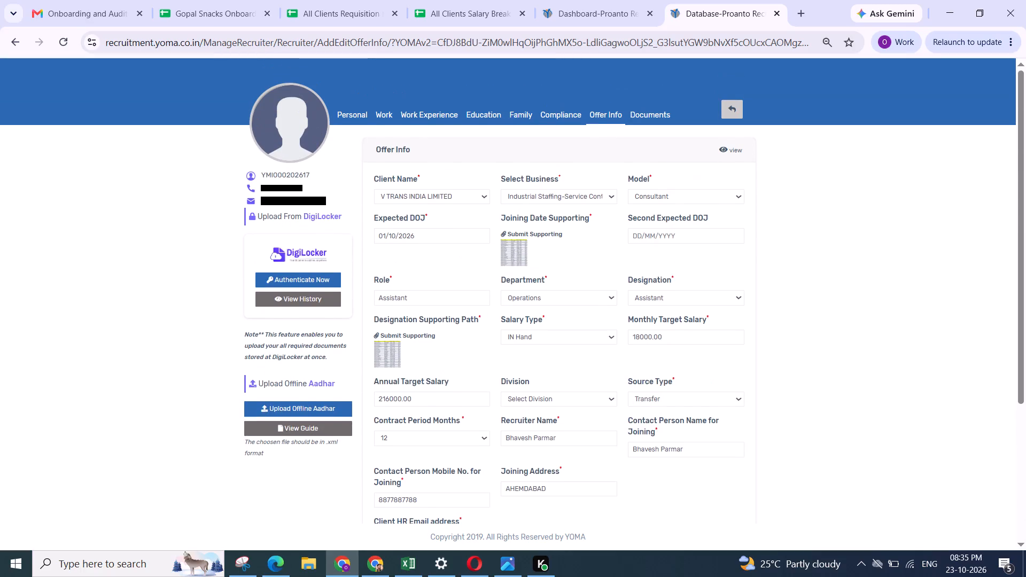
scroll(596, 358, "down", 6)
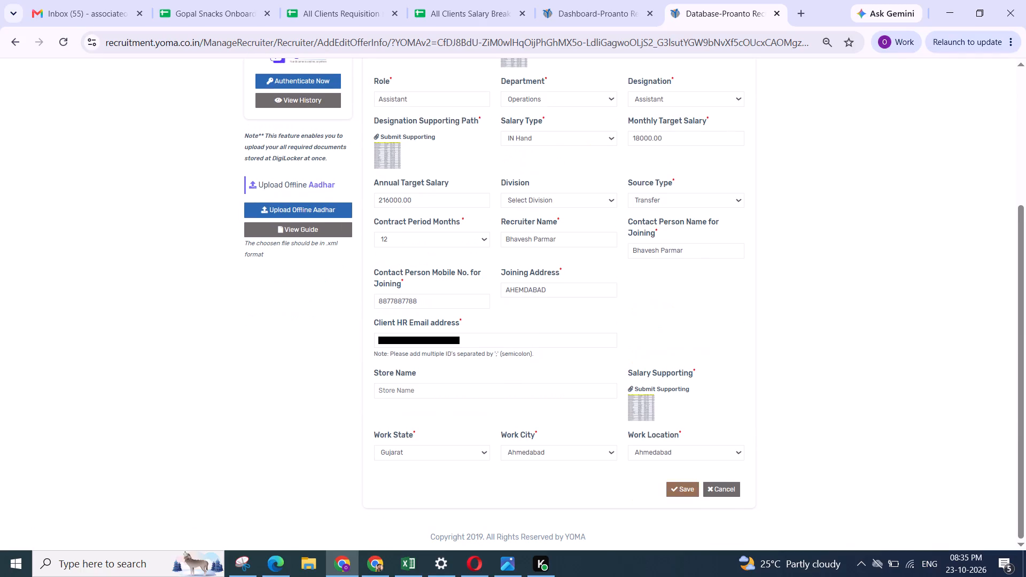
left_click(682, 491)
scroll(593, 346, "up", 2)
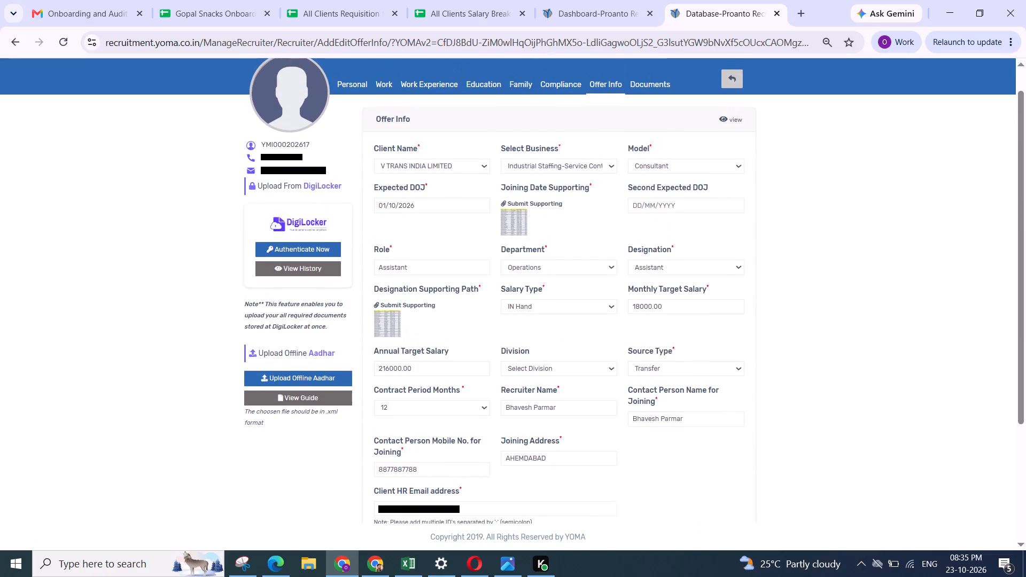
scroll(592, 293, "down", 1)
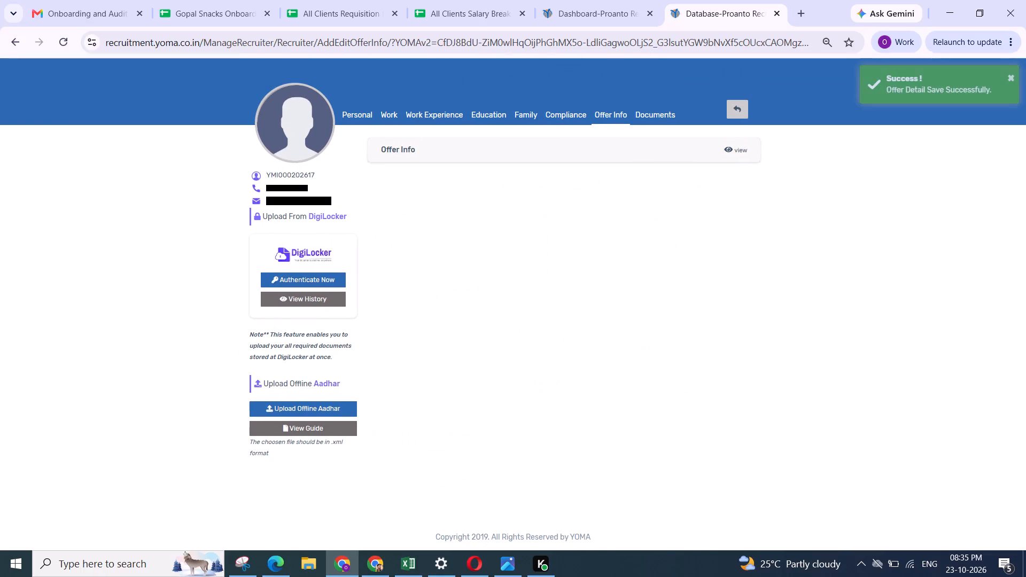
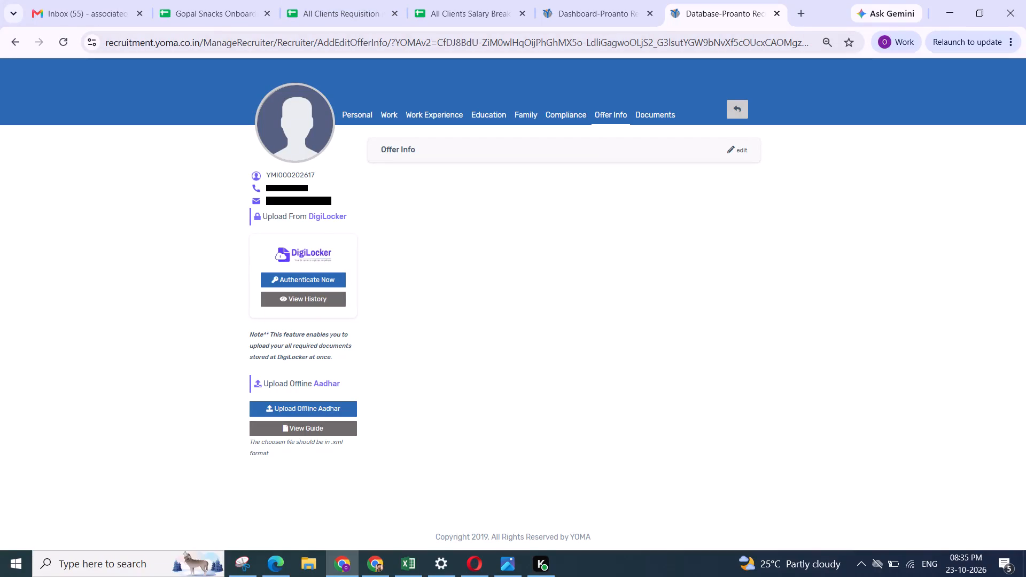
Switch to the v trans workbook in Excel and copy the next candidate's mobile number from row 33.
key("alt+Tab")
key("alt+Tab")
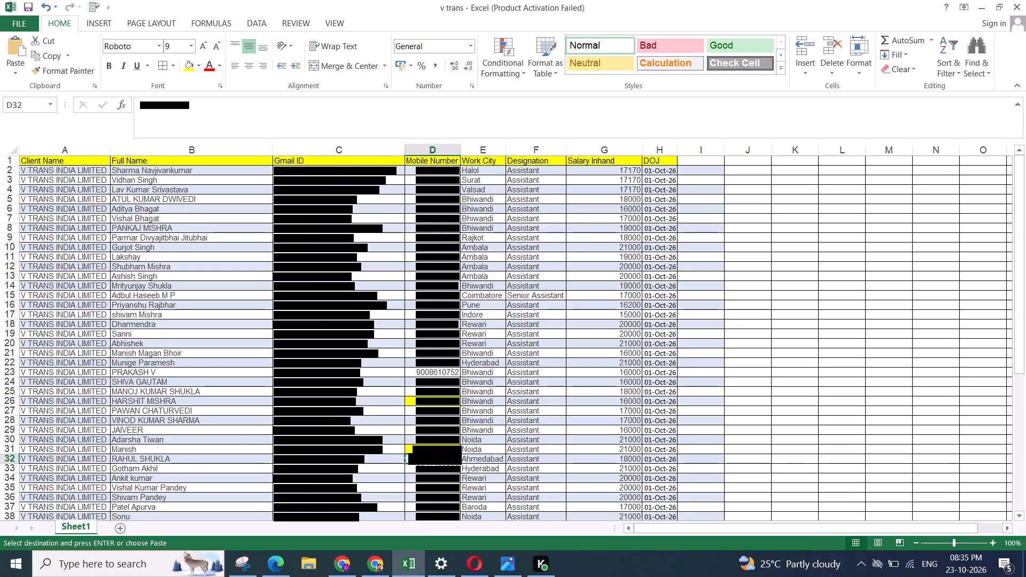
key("Down")
key("ctrl+c")
Back in Chrome, return to the Associate Database and filter it by the copied mobile number.
key("alt+Tab")
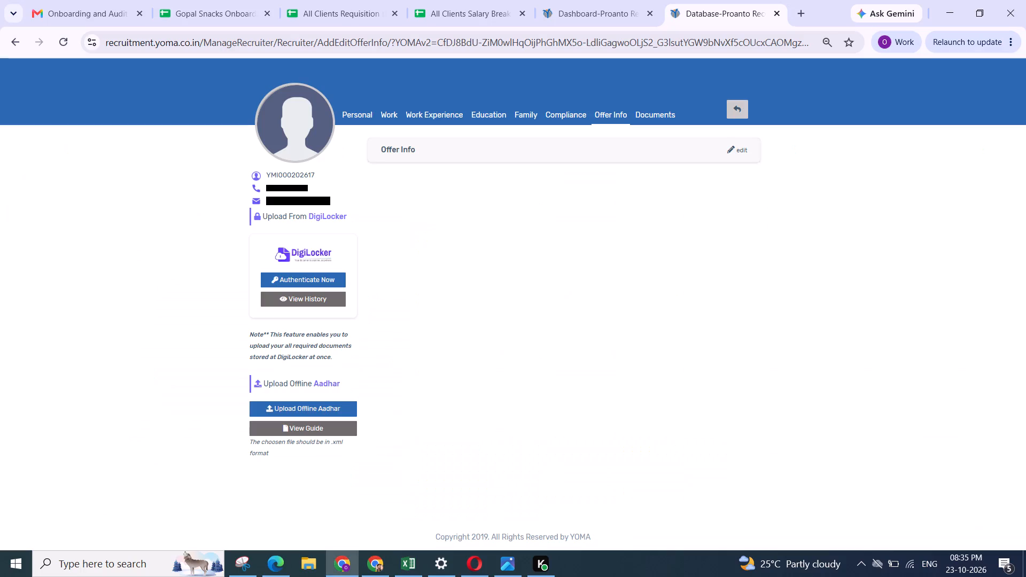
left_click(733, 110)
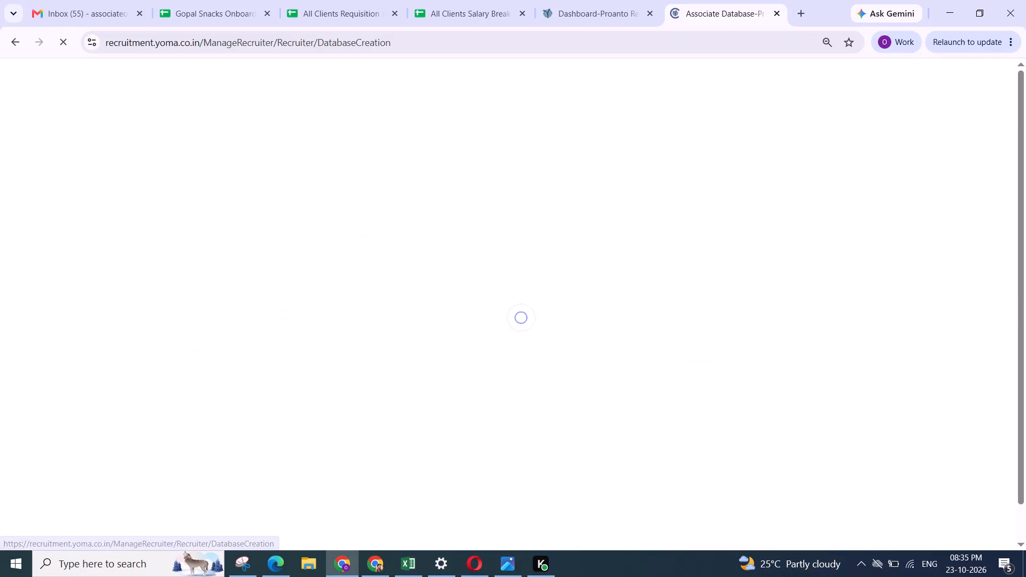
left_click(1002, 82)
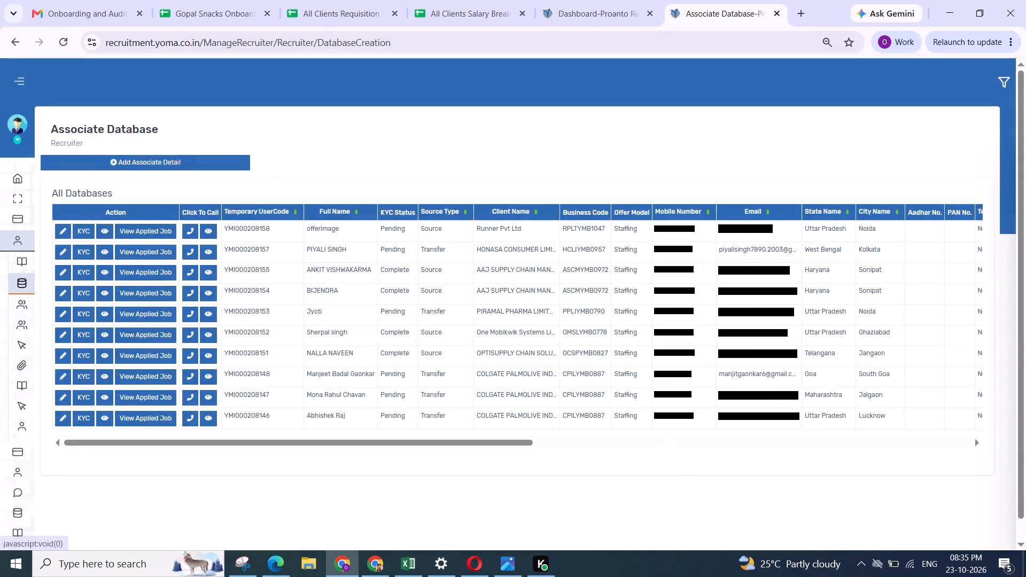
scroll(922, 309, "down", 3)
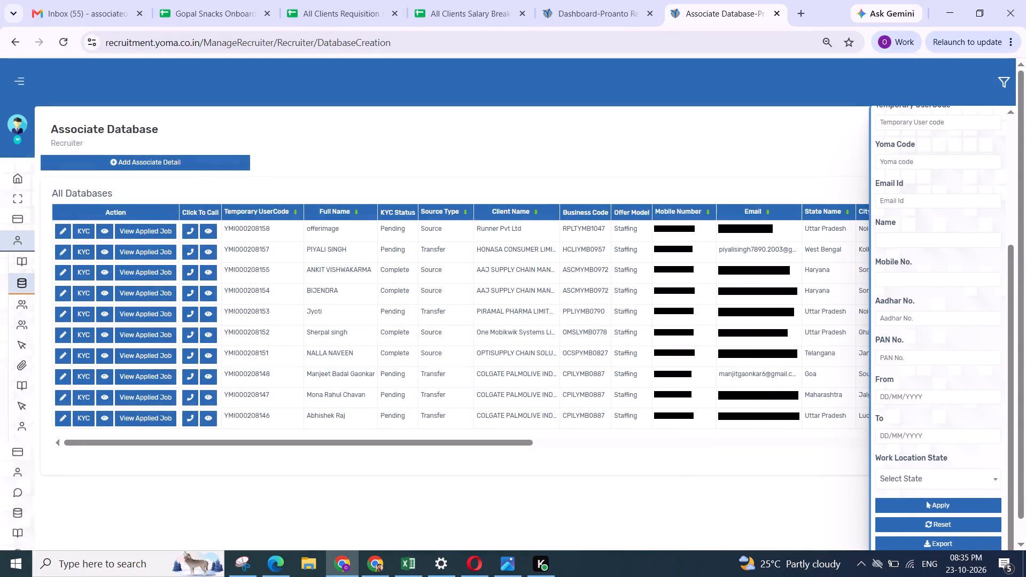
left_click(889, 277)
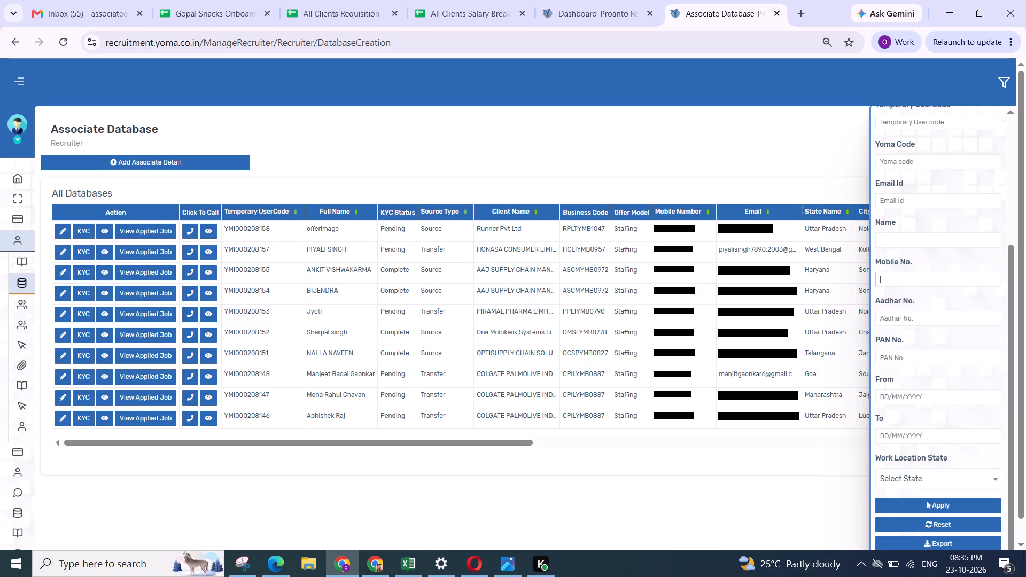
key("ctrl+v")
key("ctrl+Left")
key("BackSpace")
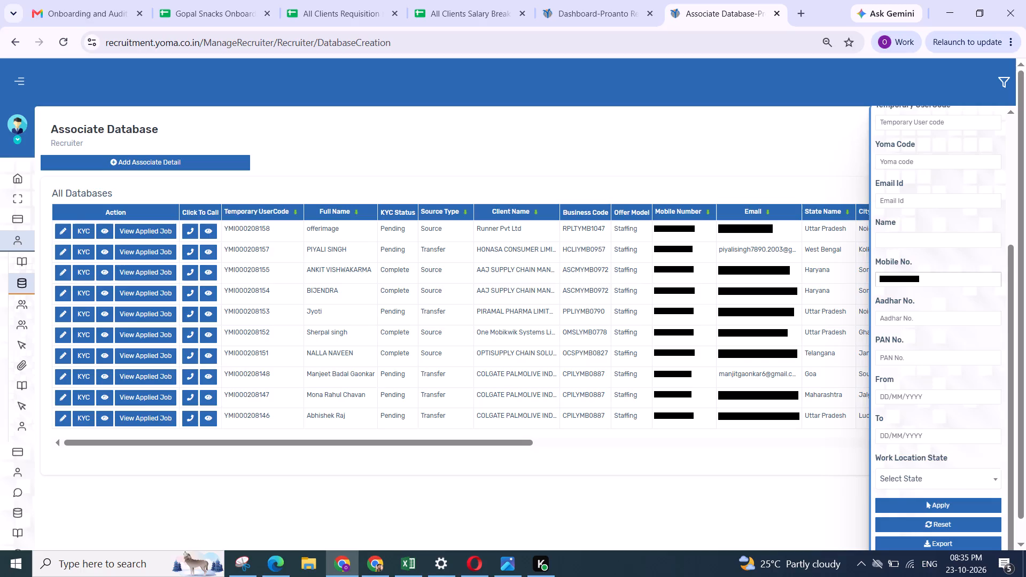
scroll(936, 361, "down", 3)
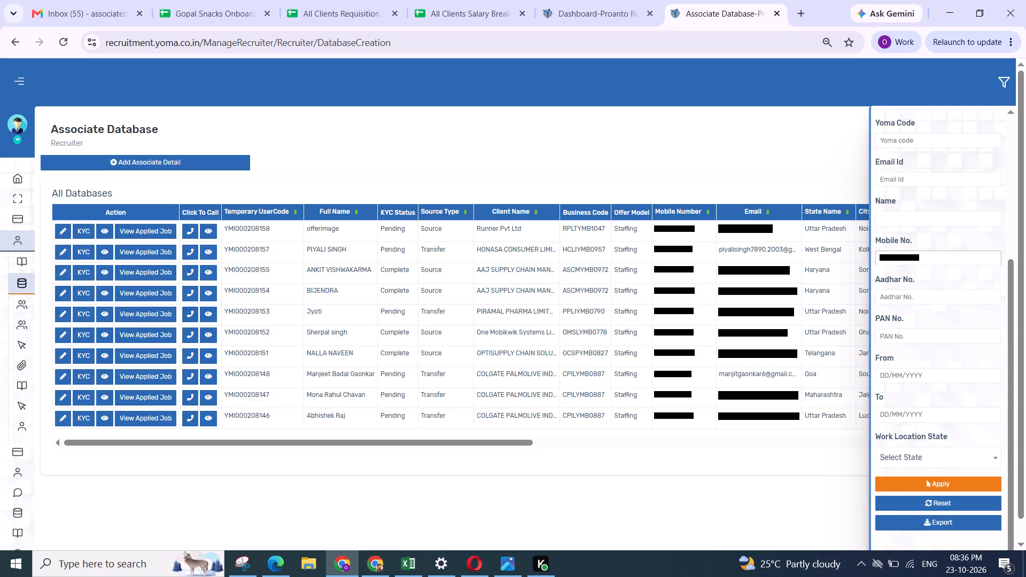
left_click(921, 486)
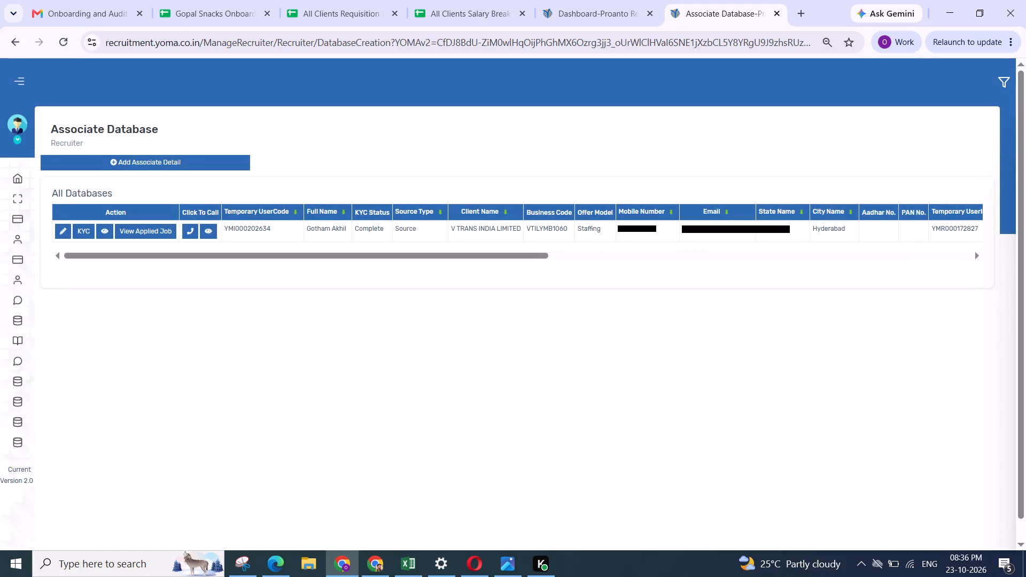
Filter the associate database by the candidate's copied mobile number.
double_click(1007, 87)
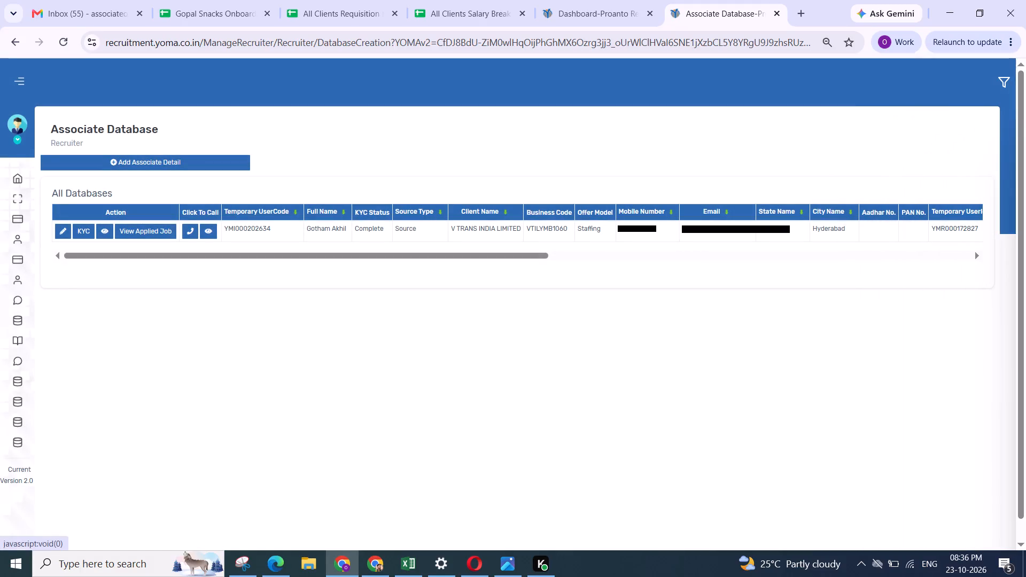
left_click(1001, 78)
scroll(928, 263, "down", 3)
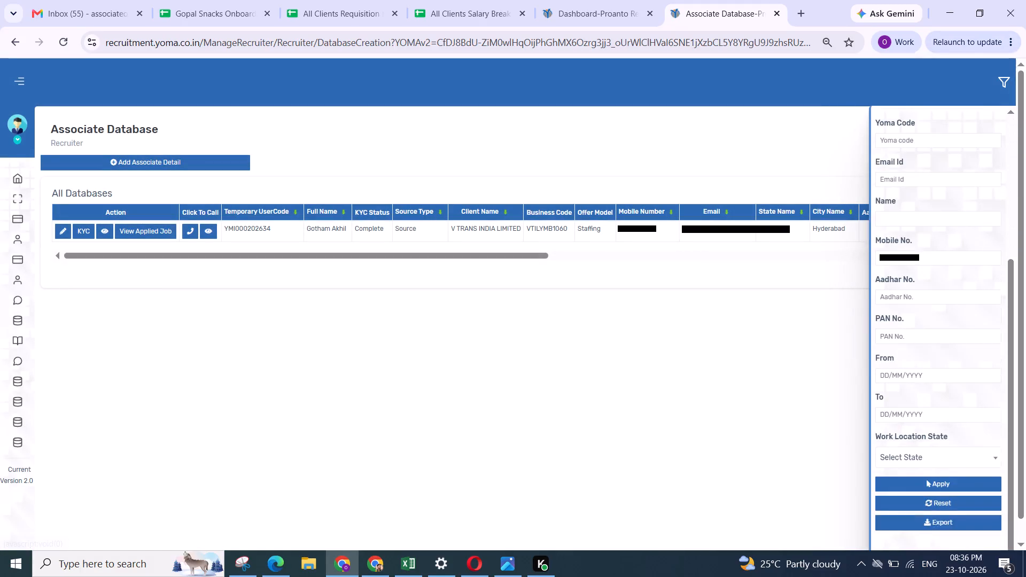
double_click(899, 259)
key("ctrl+v")
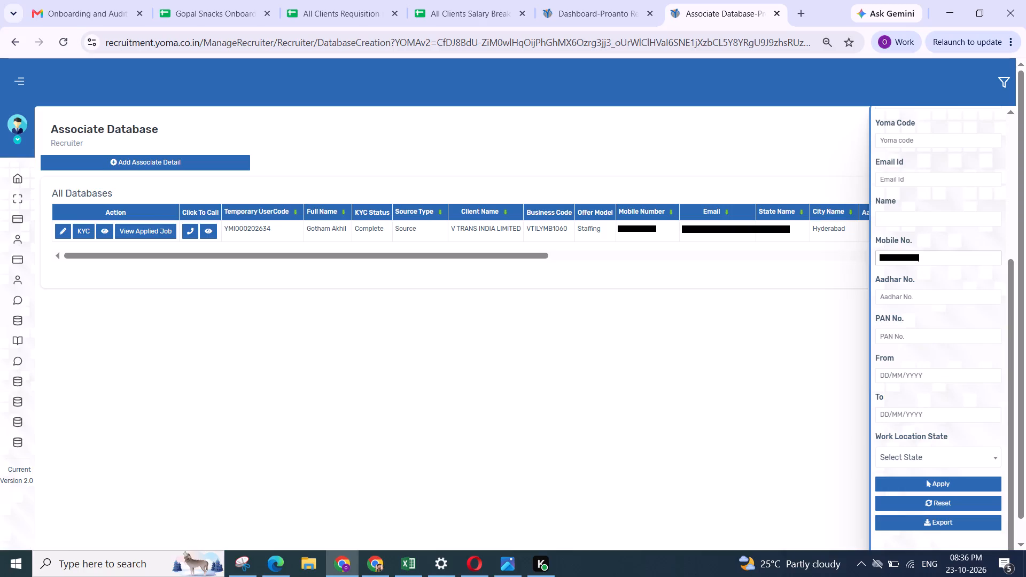
key("Return")
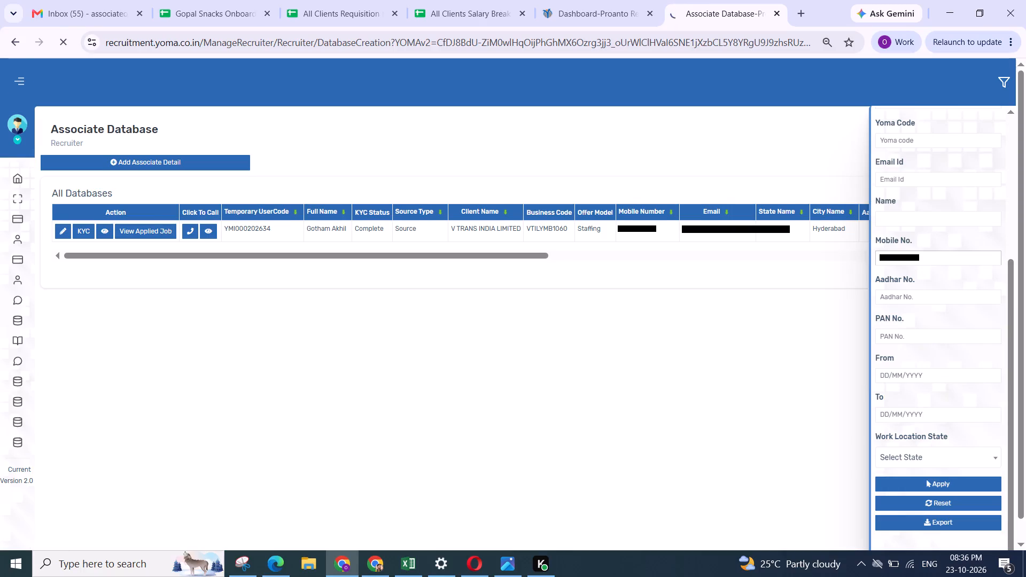
scroll(941, 335, "down", 2)
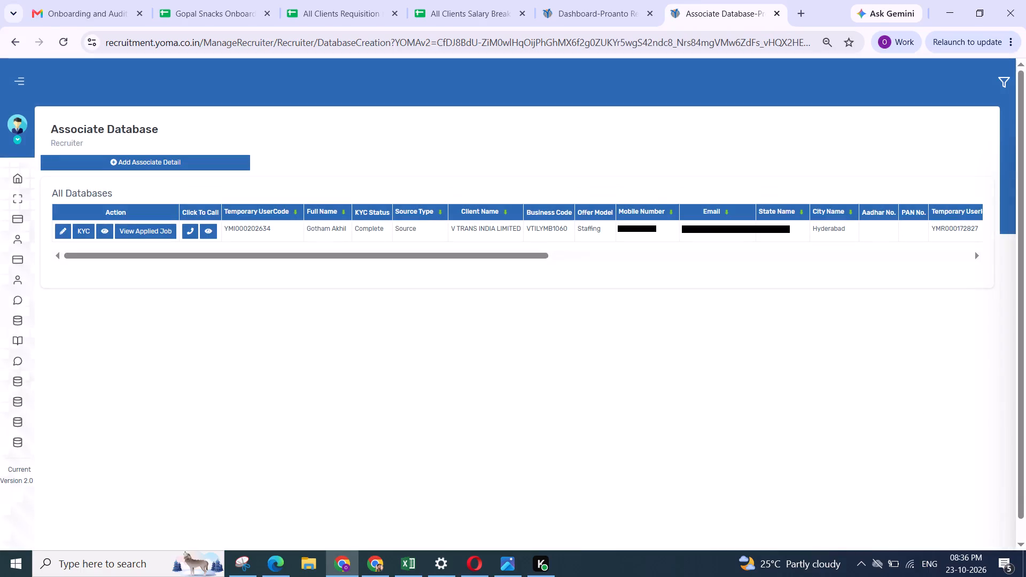
Open the filtered candidate's profile and switch the Offer Info section to edit mode.
left_click(62, 235)
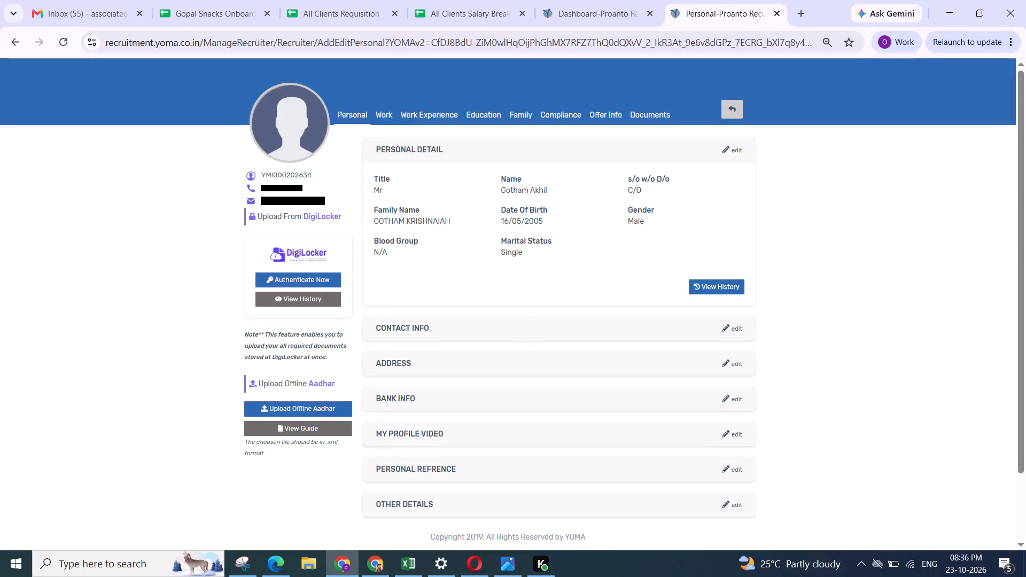
scroll(571, 344, "down", 1)
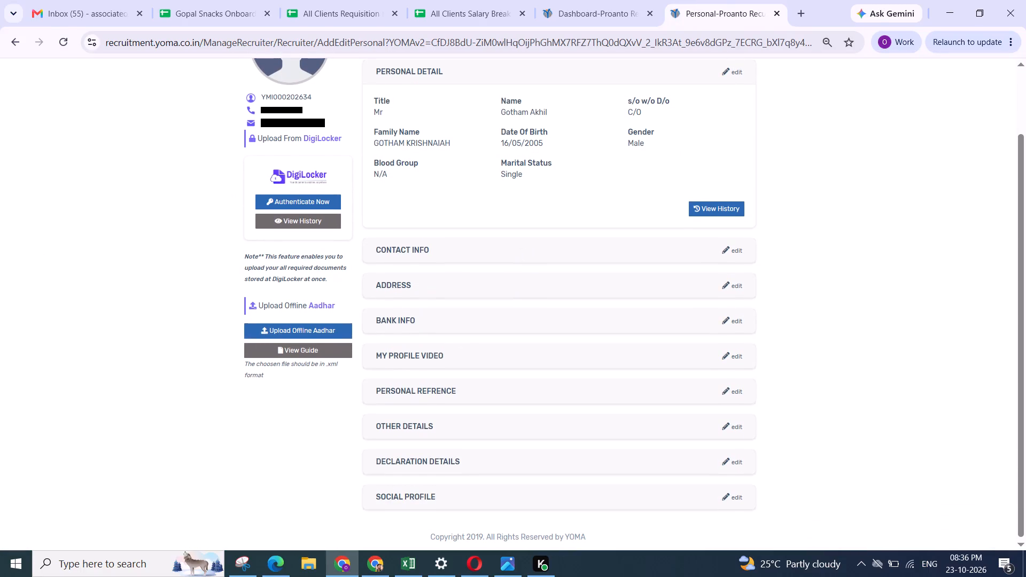
scroll(716, 302, "down", 1)
scroll(657, 294, "down", 1)
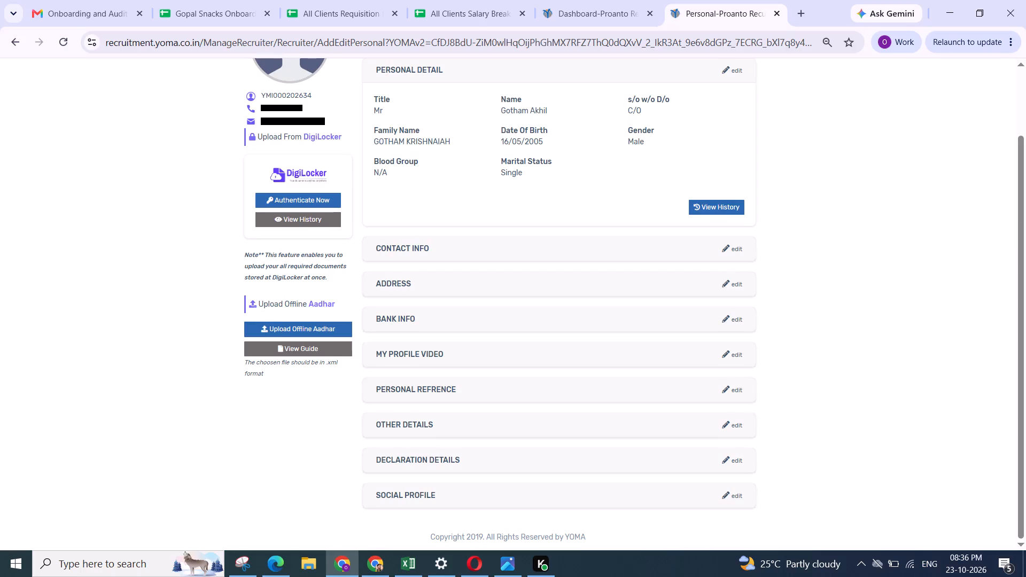
scroll(719, 292, "up", 2)
left_click(601, 117)
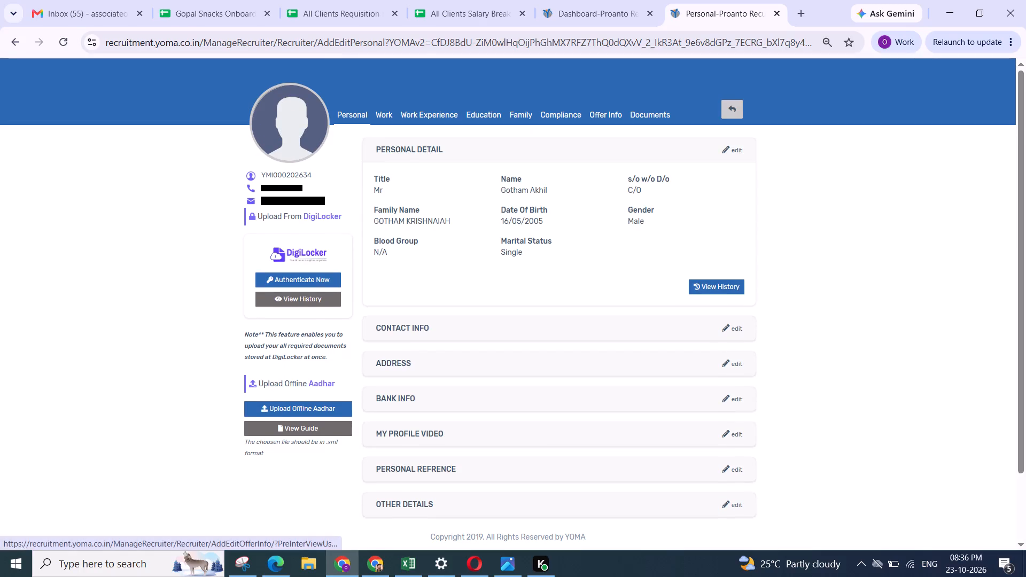
left_click(725, 148)
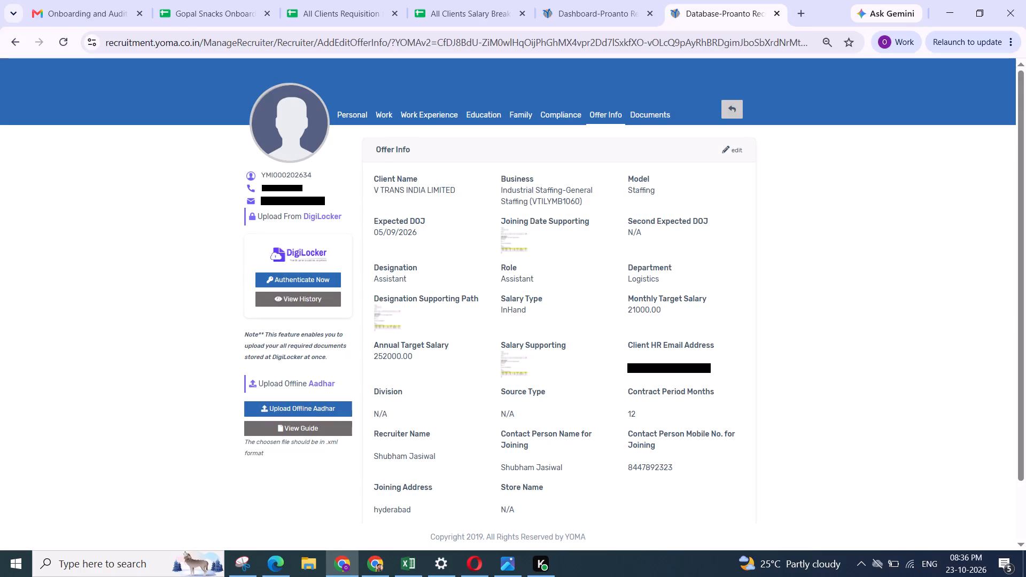
Set the business to Industrial Staffing-Service Contractor Model (VTILYMB1087) and the expected DOJ to 23/10/2026.
scroll(540, 259, "down", 1)
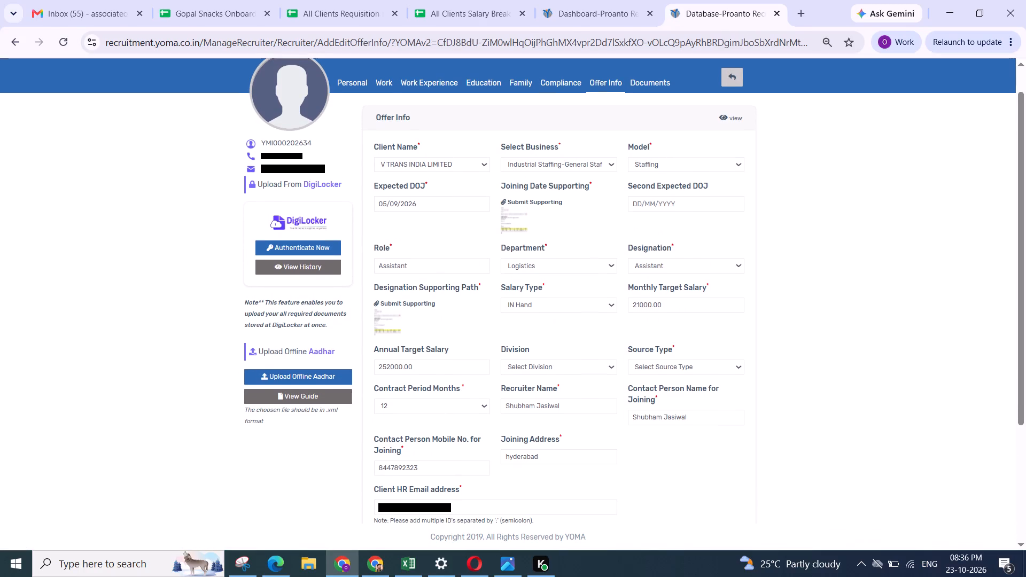
left_click(457, 160)
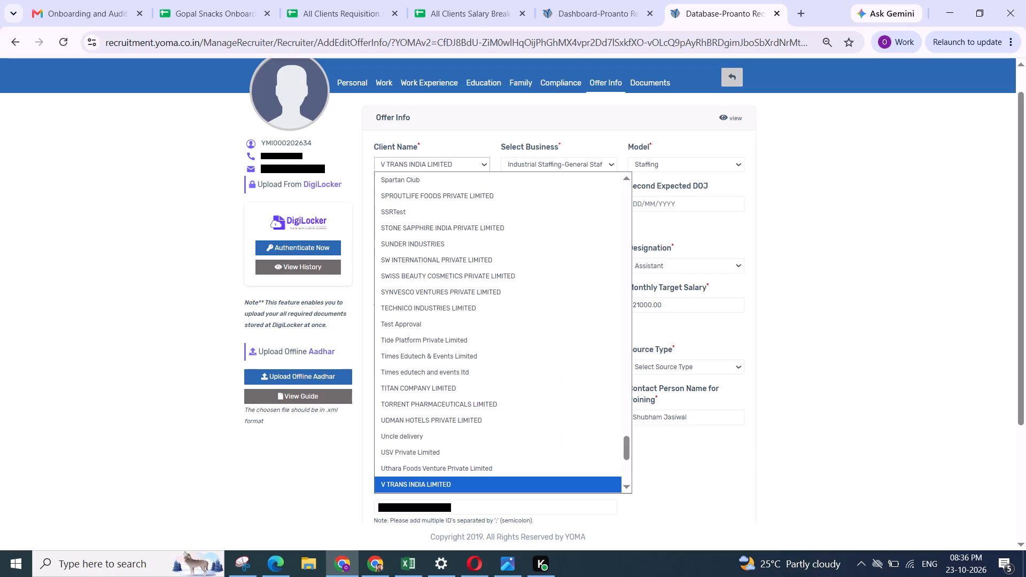
left_click(516, 162)
left_click(531, 212)
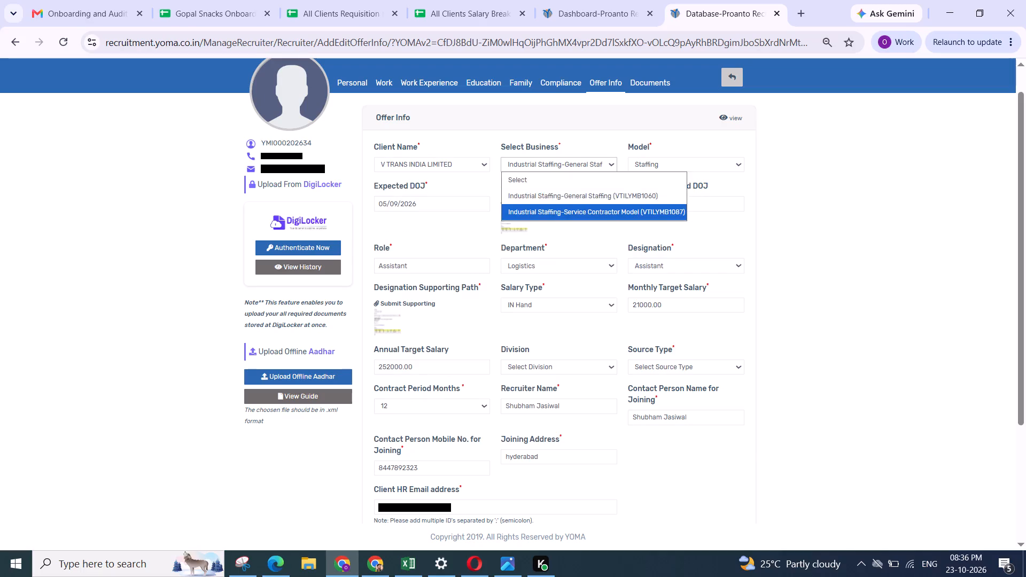
left_click(415, 207)
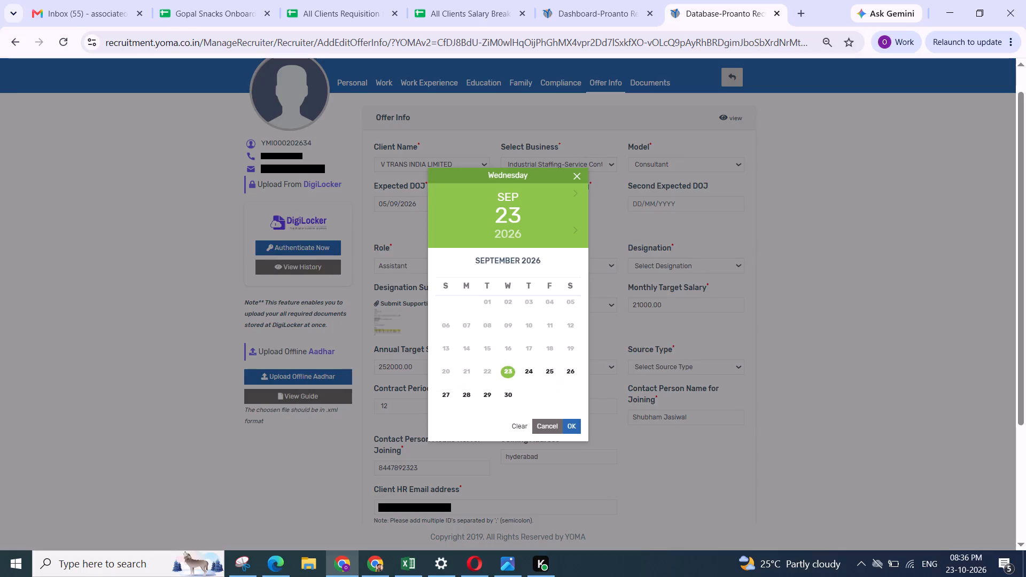
left_click(577, 196)
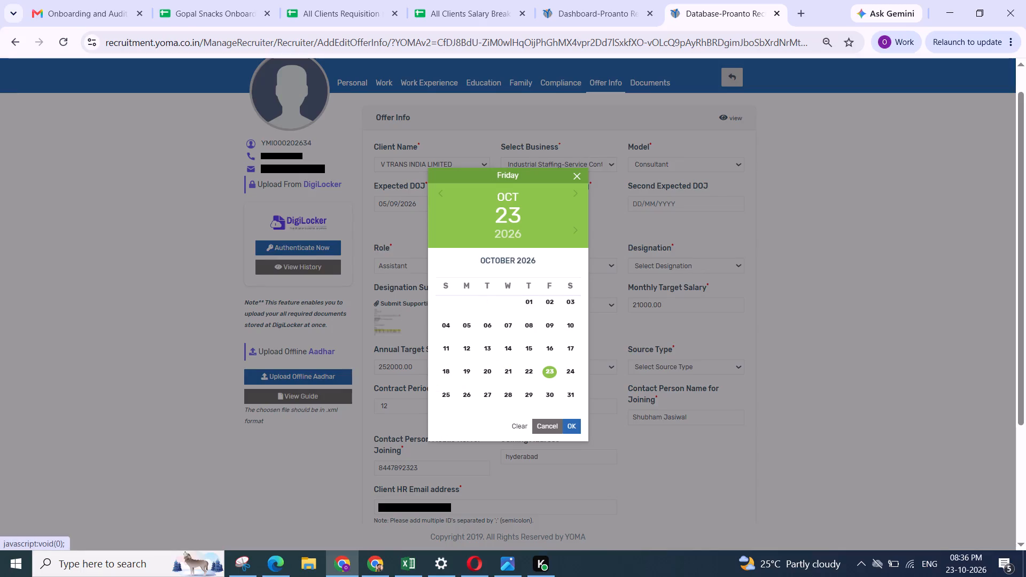
left_click(571, 427)
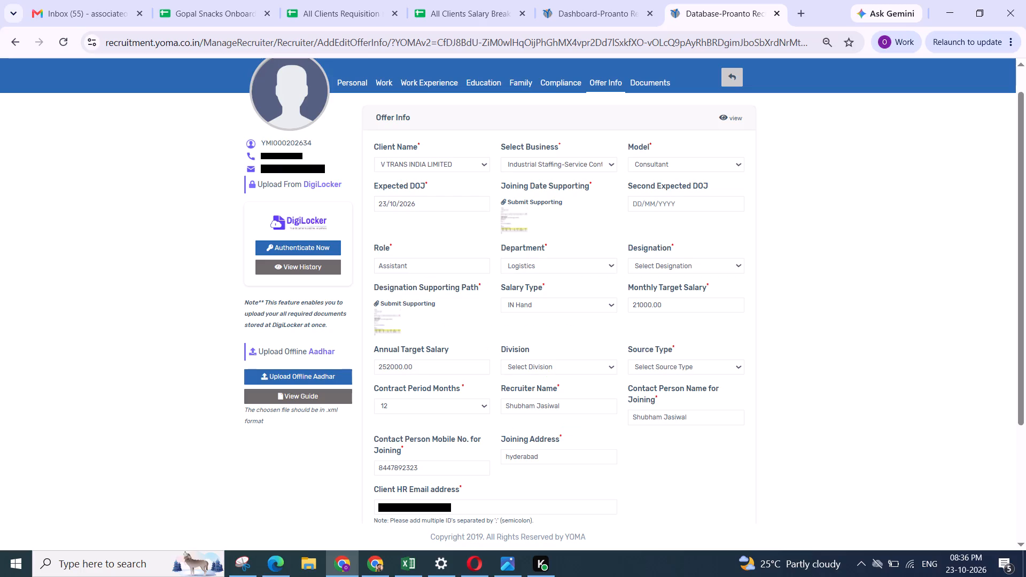
Attach the V trans 989 image from Downloads as the joining date supporting document.
left_click(552, 201)
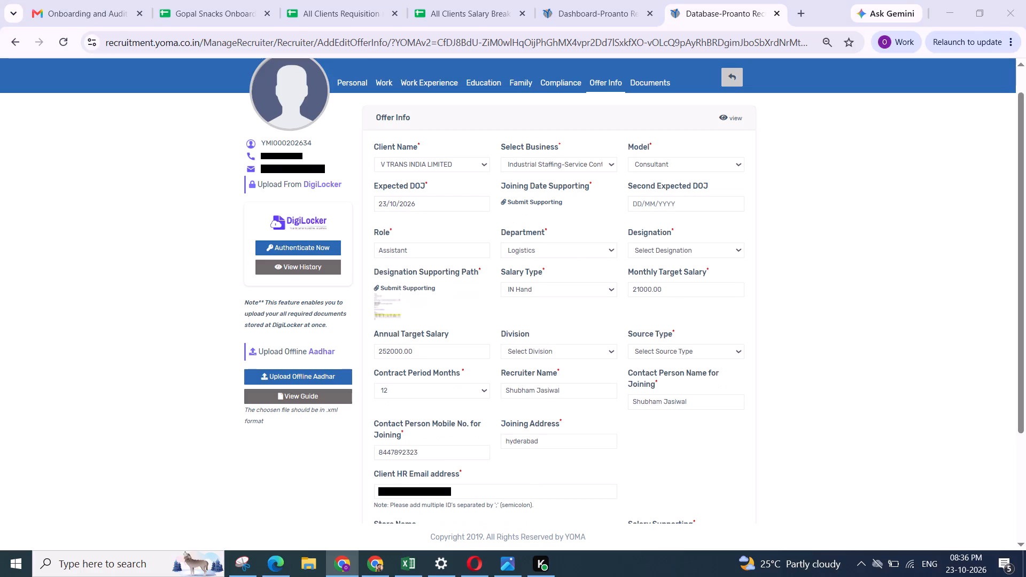
left_click(237, 126)
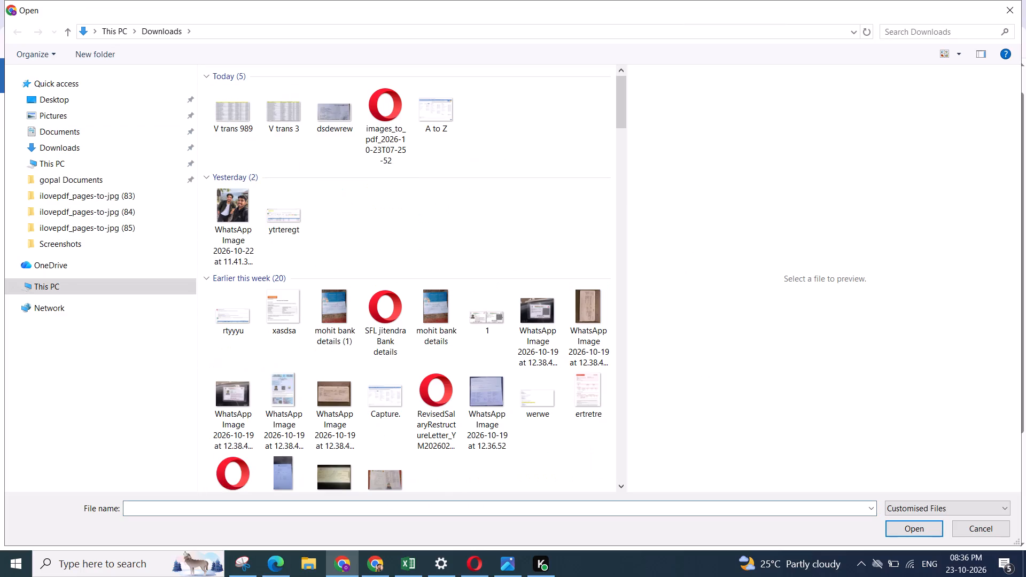
left_click(244, 116)
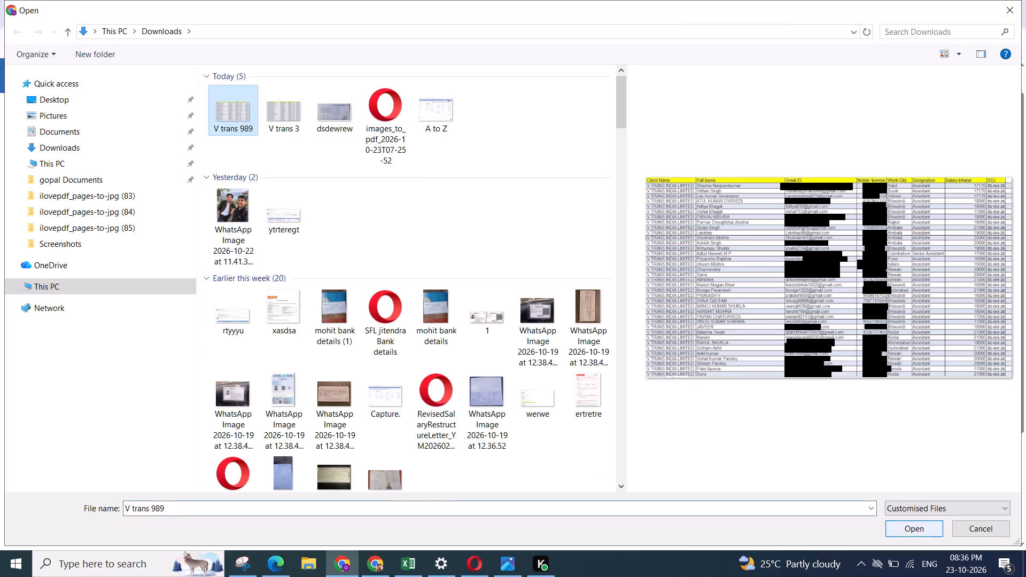
left_click(919, 525)
Set the designation to Assistant and the source type to Transfer.
scroll(724, 346, "down", 1)
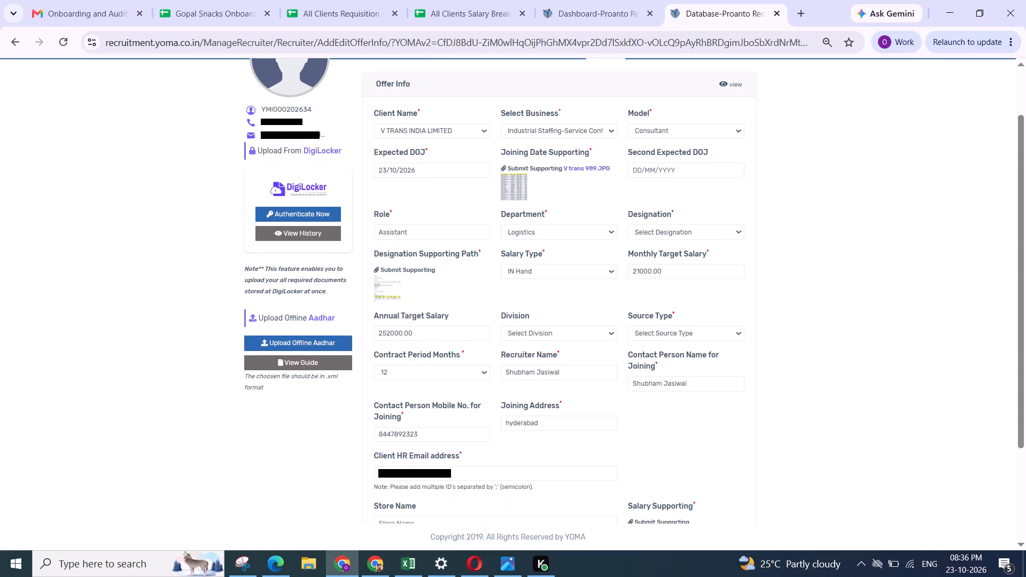
left_click(648, 234)
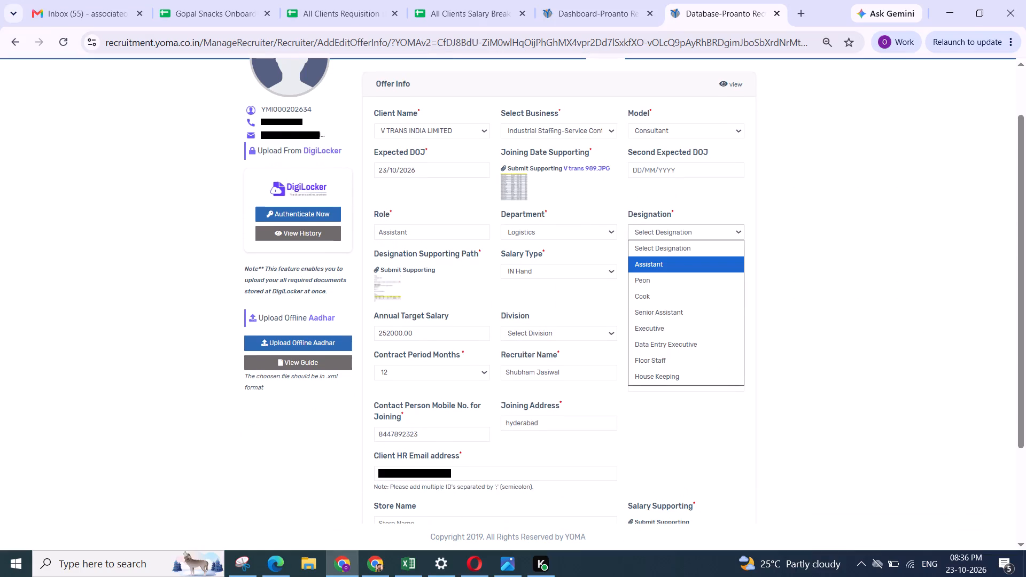
left_click(637, 268)
scroll(553, 280, "down", 1)
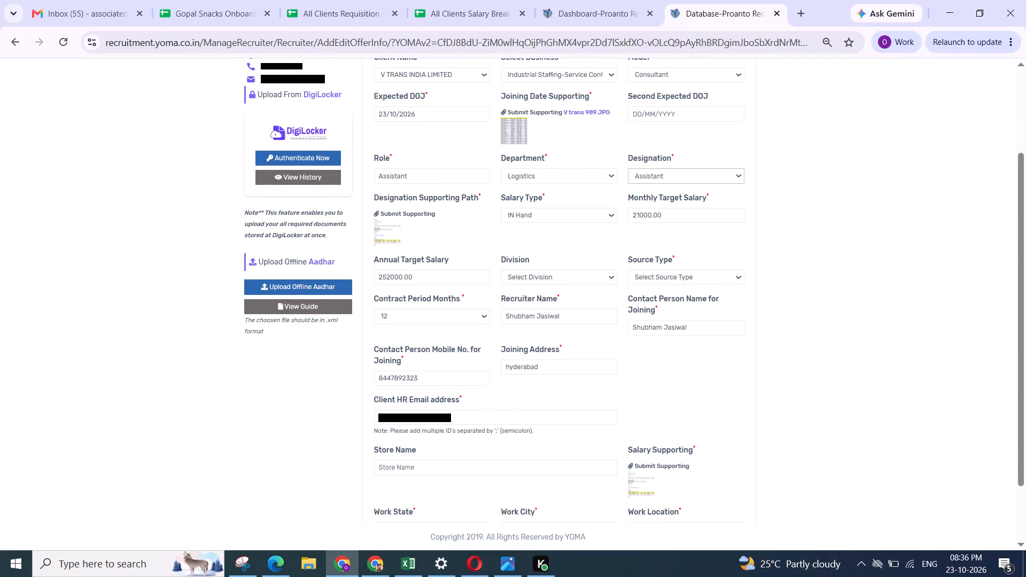
left_click_drag(690, 274, 675, 320)
left_click(675, 320)
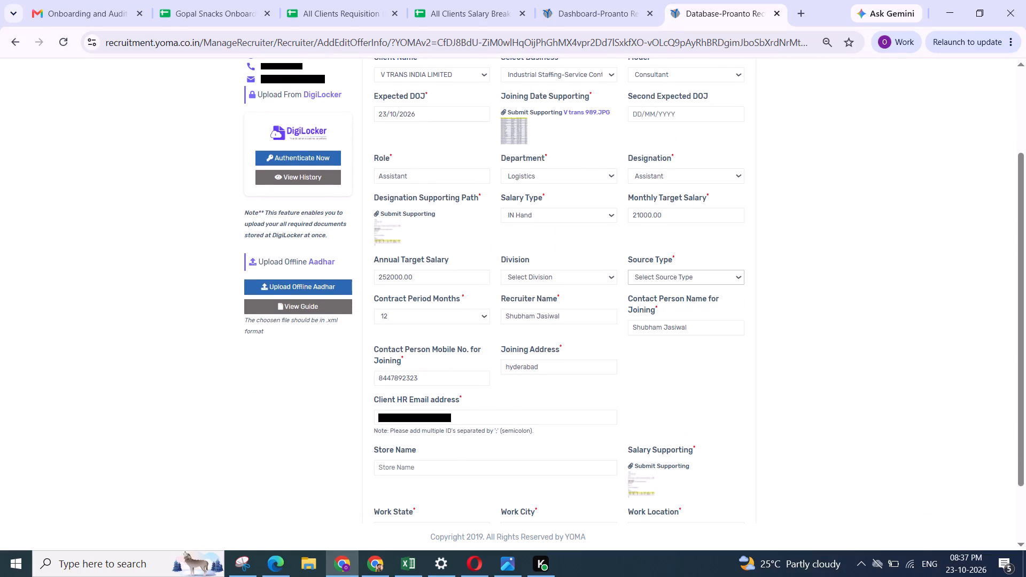
Attach the V trans 989 image as the designation supporting document.
scroll(571, 283, "up", 1)
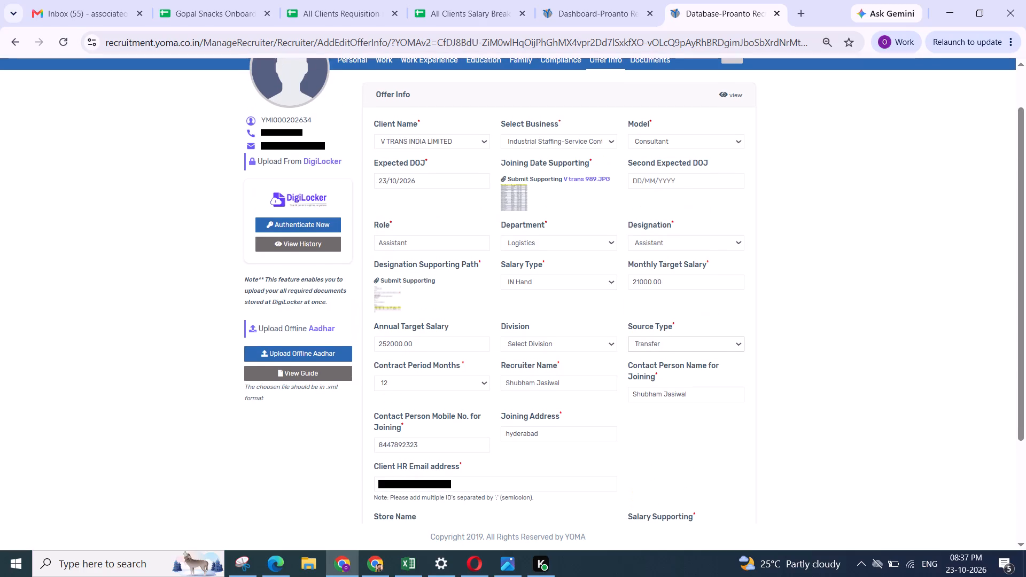
scroll(545, 263, "down", 1)
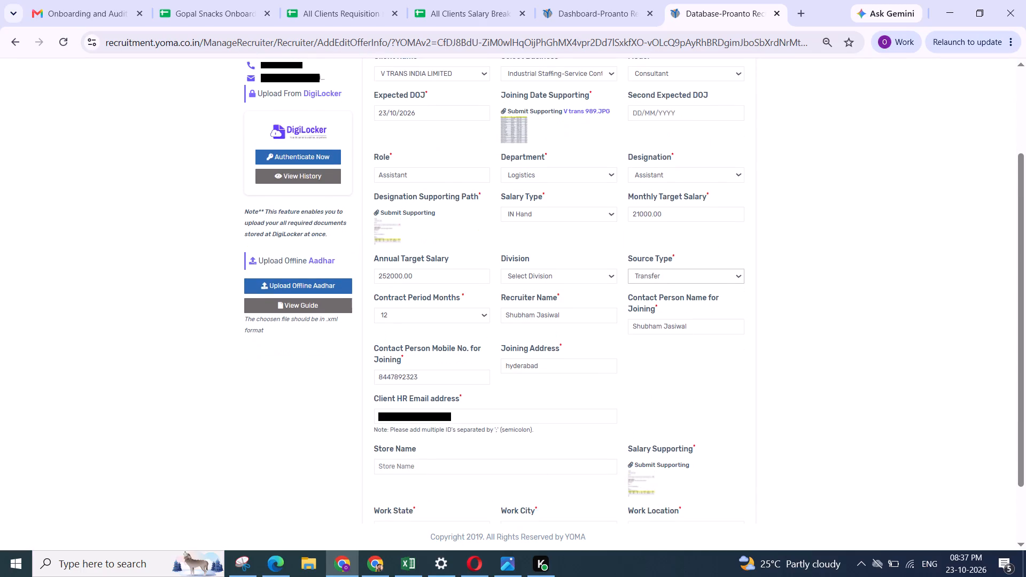
scroll(603, 355, "down", 1)
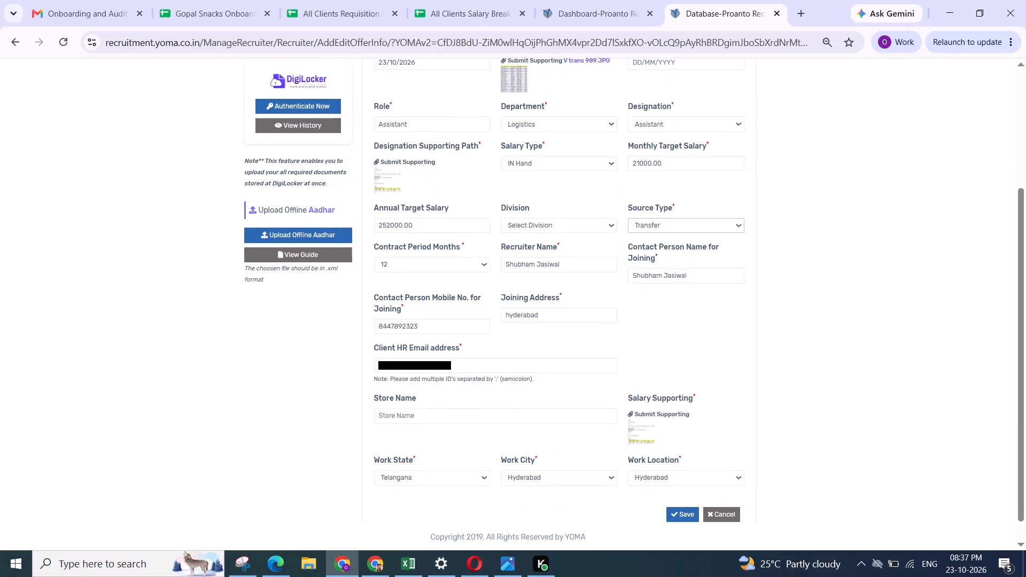
left_click(416, 158)
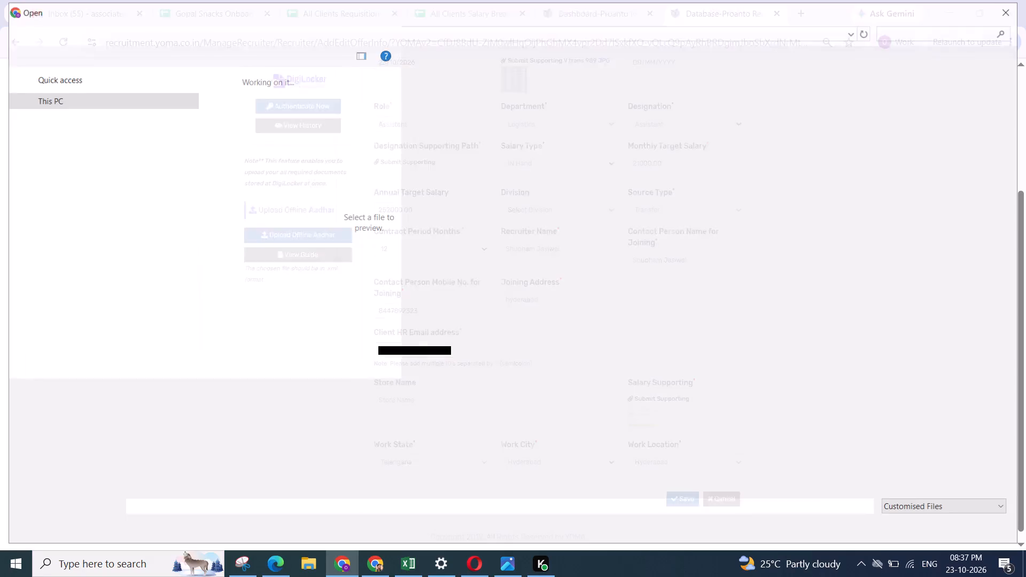
left_click(226, 106)
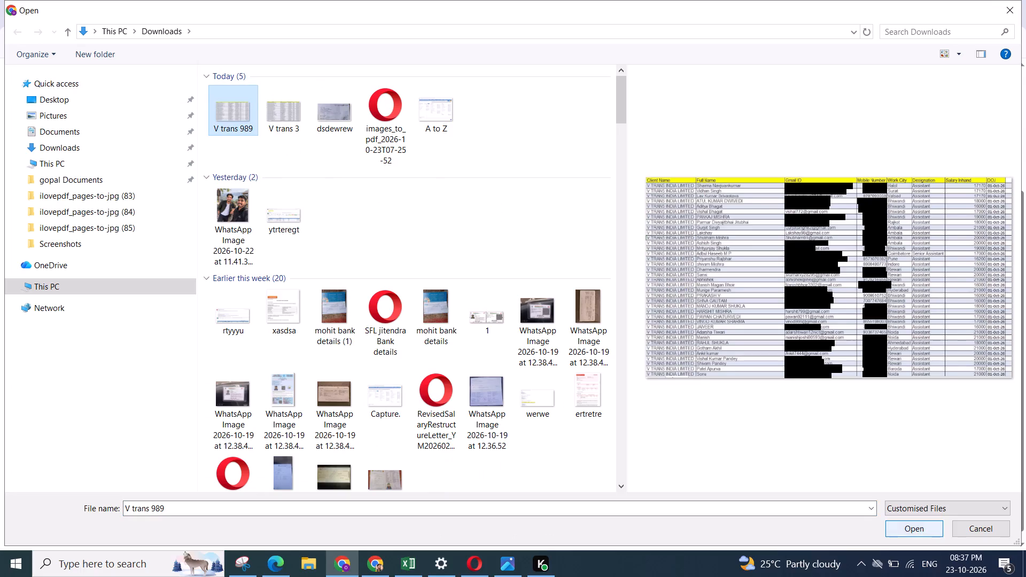
left_click(904, 523)
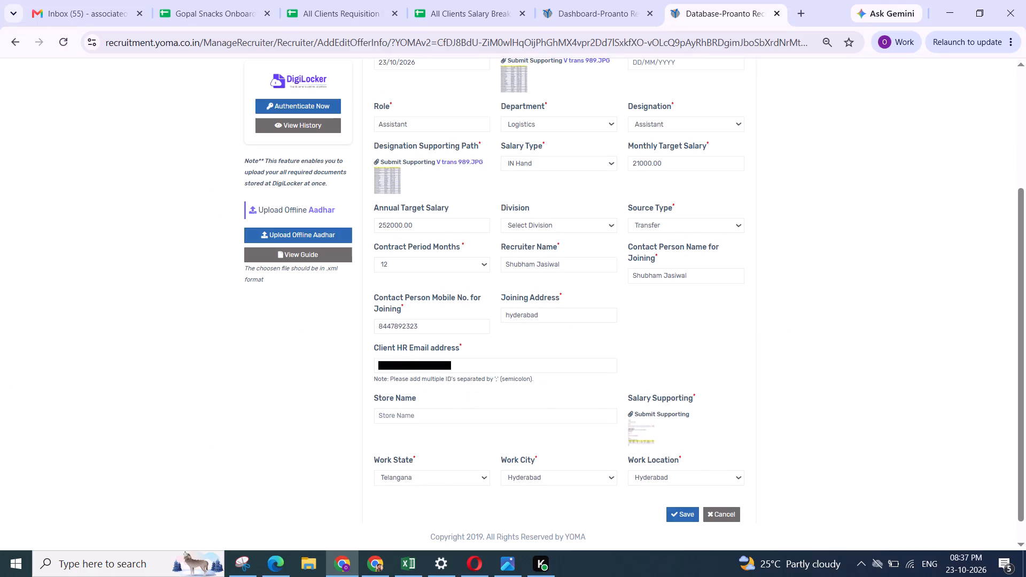
Attach the V trans 989 image as the salary supporting document.
scroll(638, 353, "down", 2)
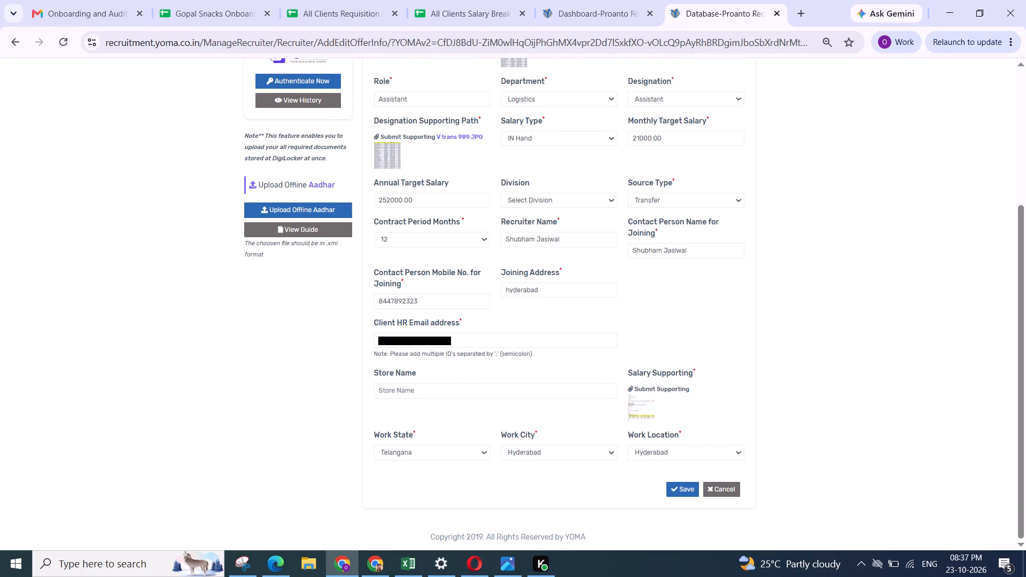
left_click(674, 389)
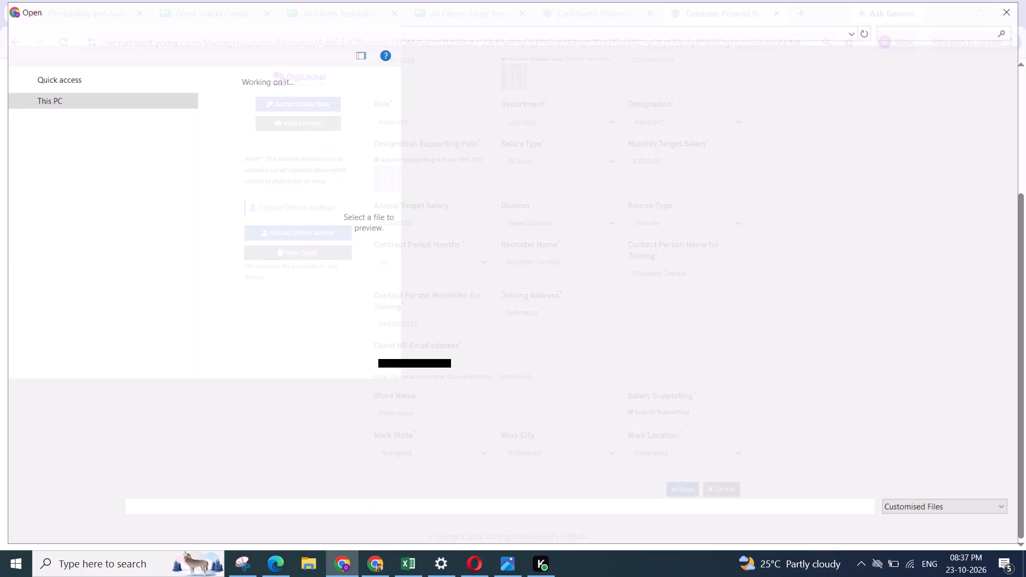
left_click(227, 108)
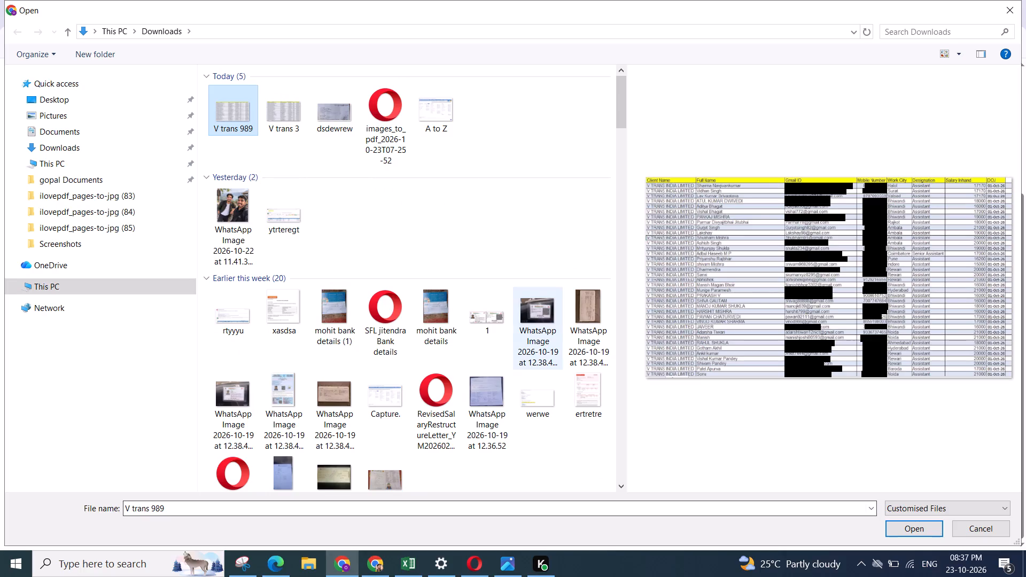
left_click(918, 527)
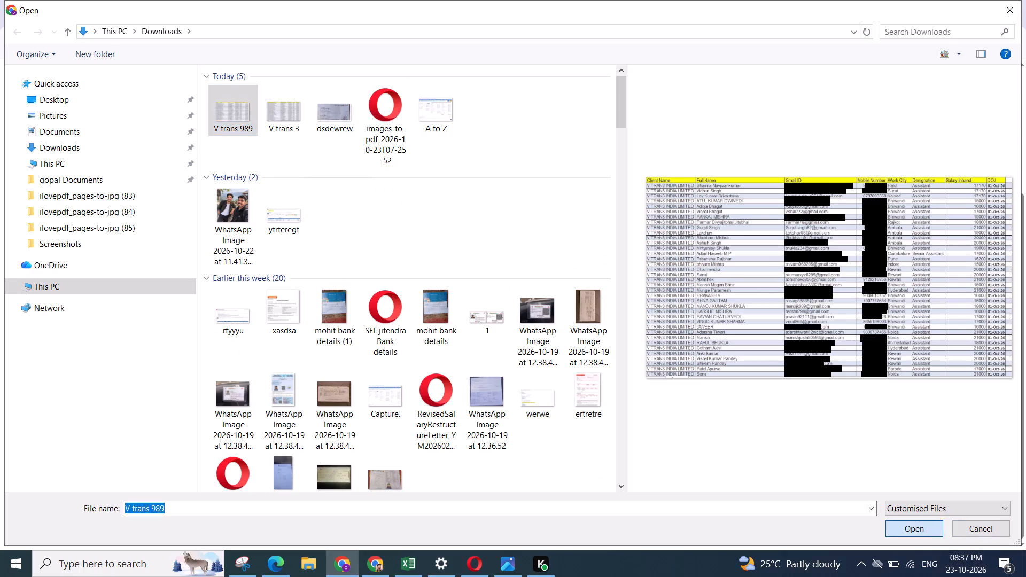
Check the candidate's row in the v trans Excel sheet, and return to the offer form in Chrome.
key("alt+Tab")
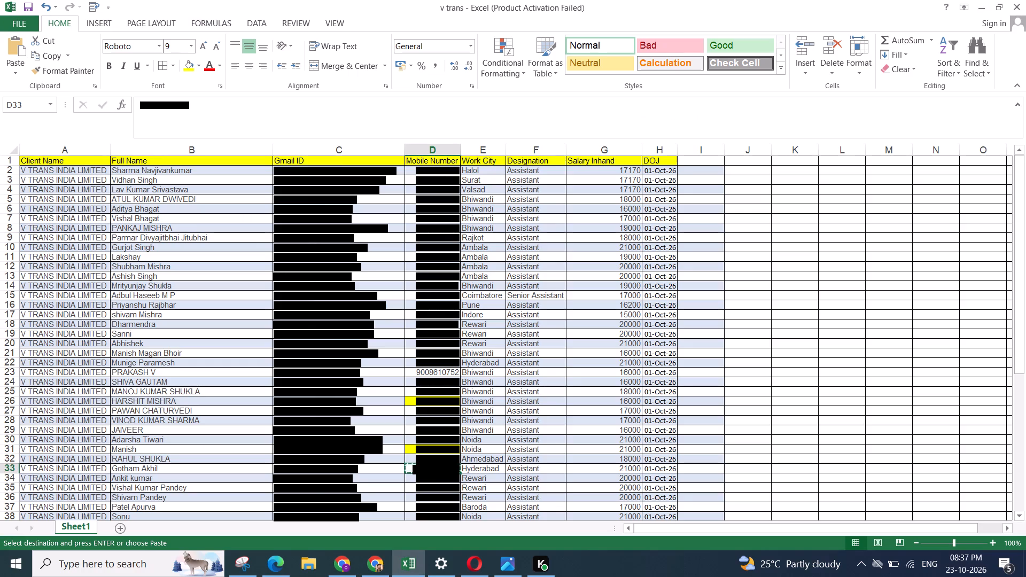
key("alt+Tab")
scroll(606, 345, "down", 1)
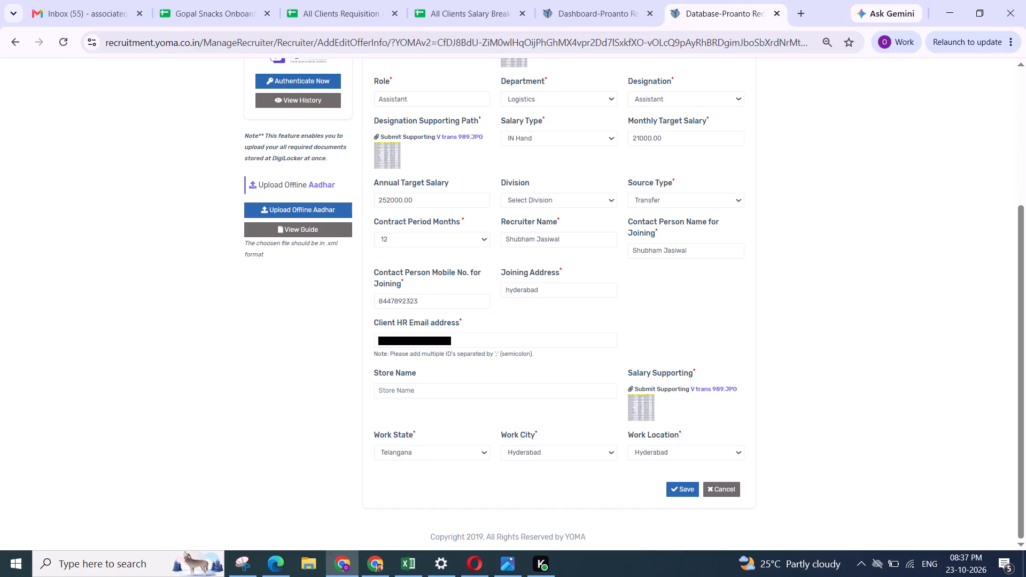
Review the completed offer form from top to bottom and save the offer info.
scroll(633, 300, "down", 1)
scroll(633, 300, "up", 3)
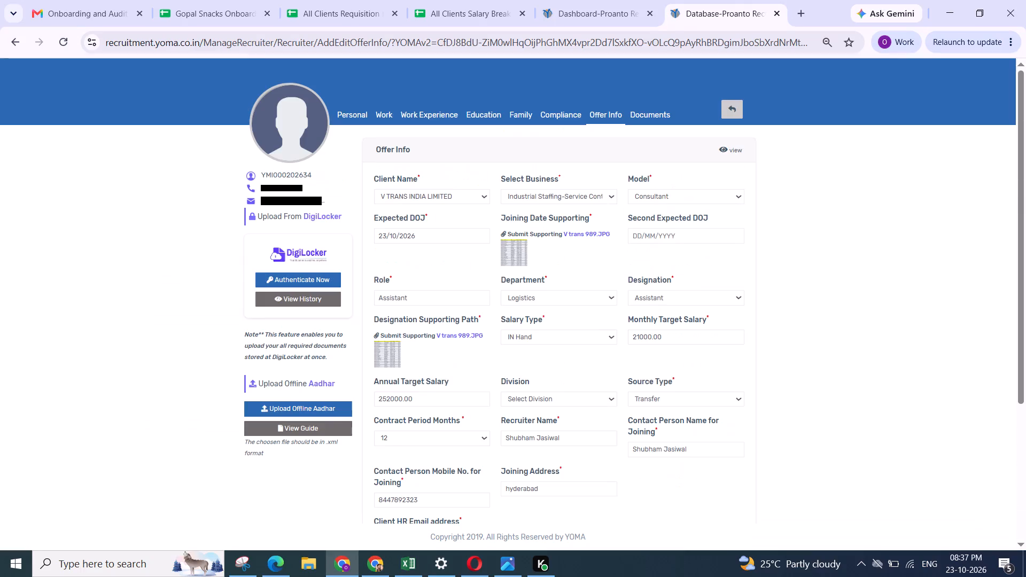
scroll(584, 290, "down", 5)
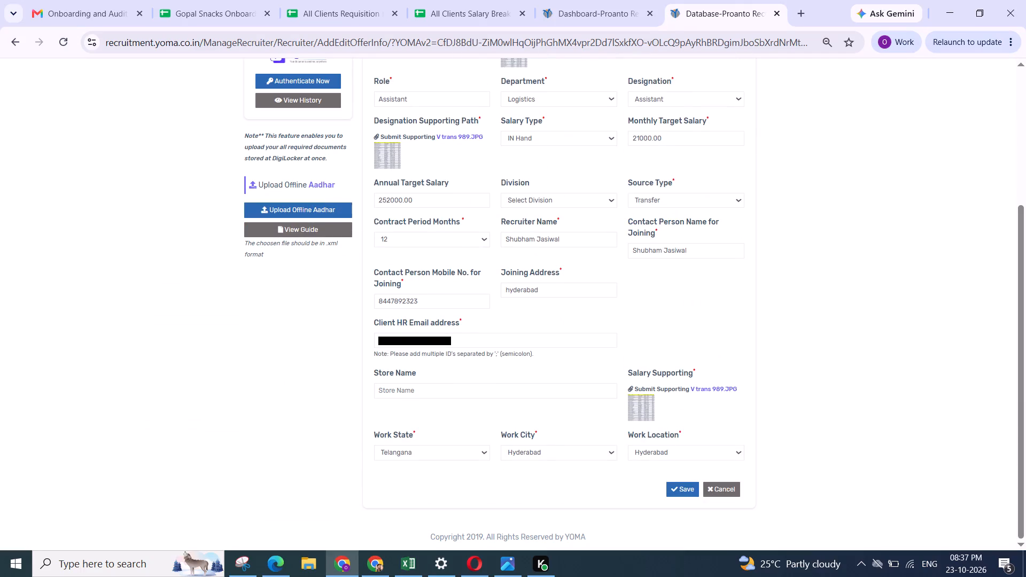
left_click(677, 487)
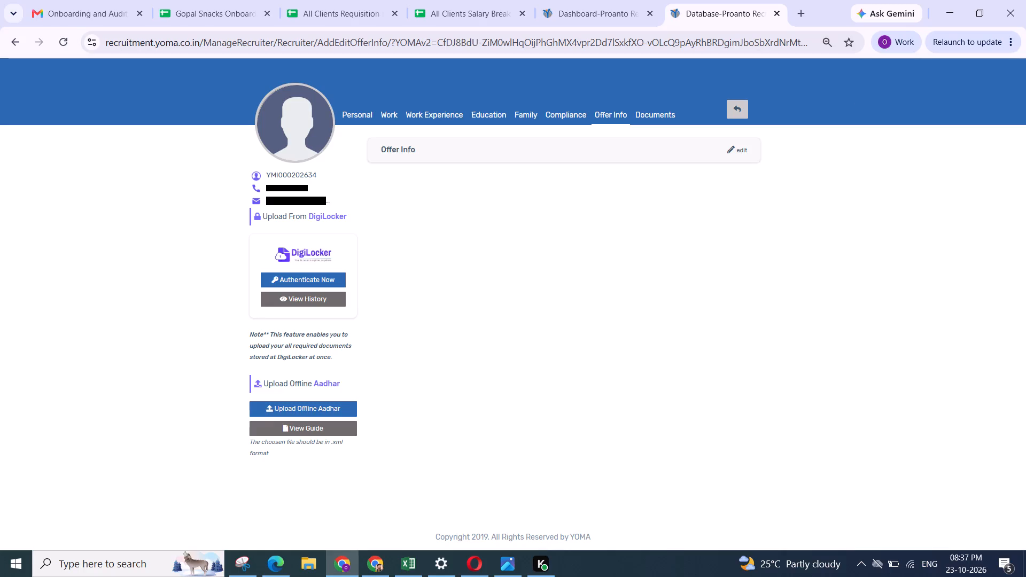
Copy the mobile number in row 32 of the v trans Excel sheet, and return to the offer info in Chrome.
key("alt+Tab")
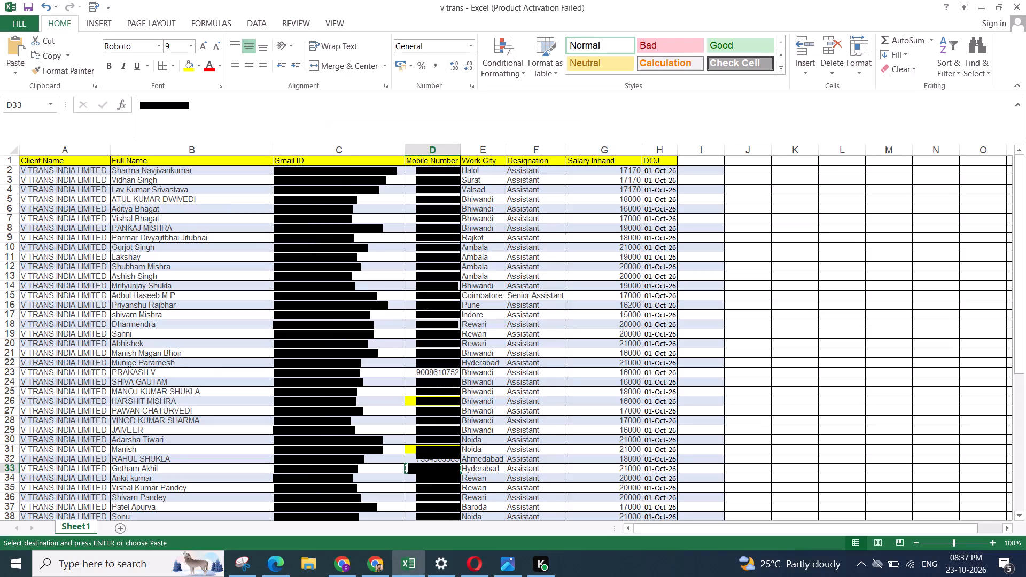
key("Left")
key("Right")
key("Up")
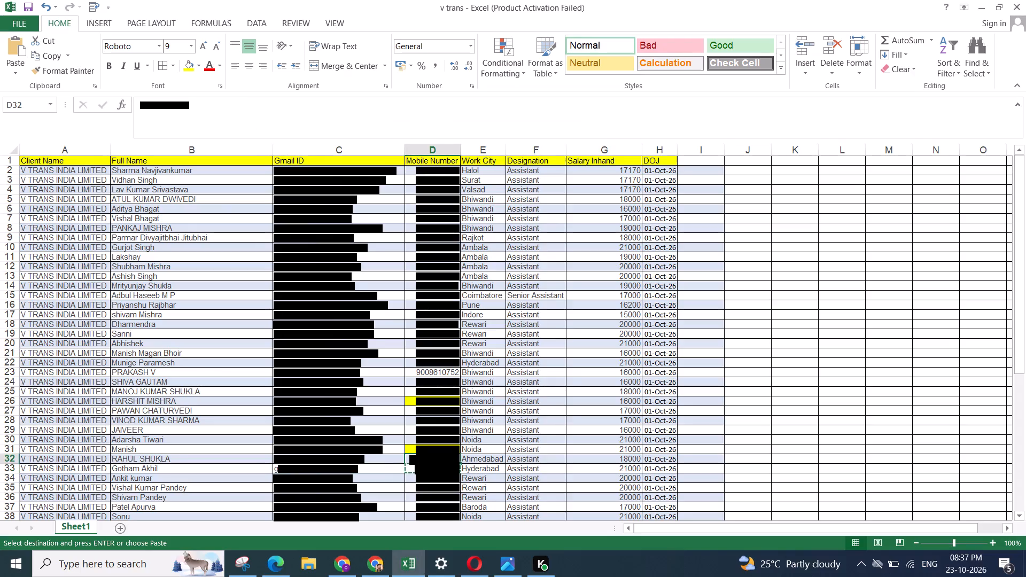
key("ctrl+c")
key("alt+Tab")
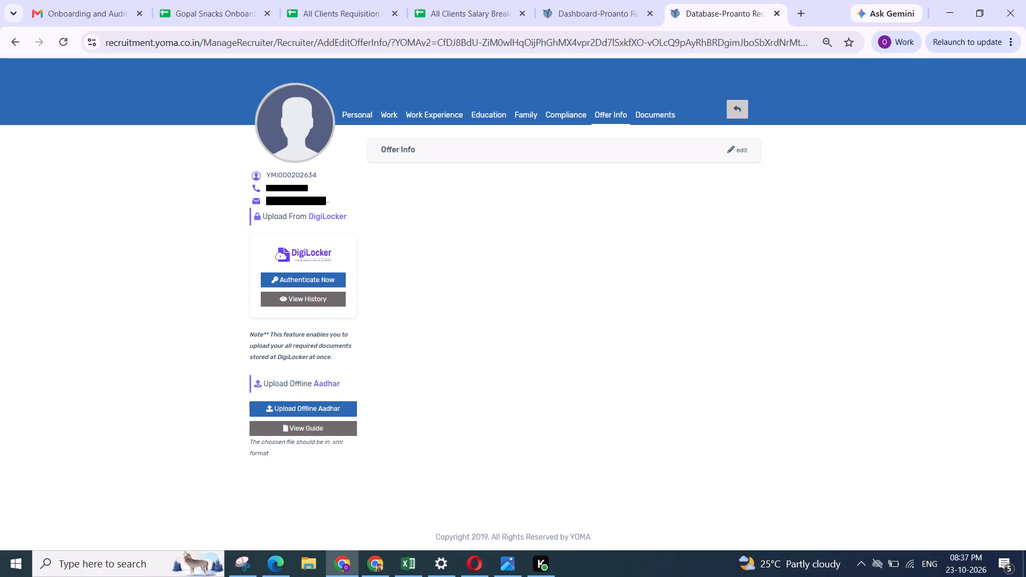
Reopen the saved offer info for editing, check its fields and supporting documents, and save it again.
left_click(728, 146)
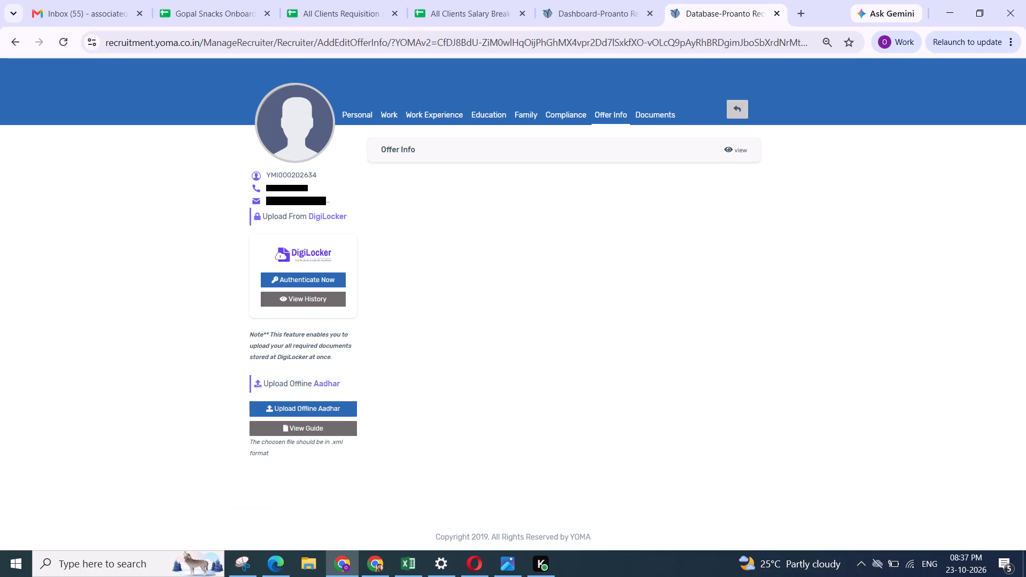
left_click(629, 157)
left_click(648, 153)
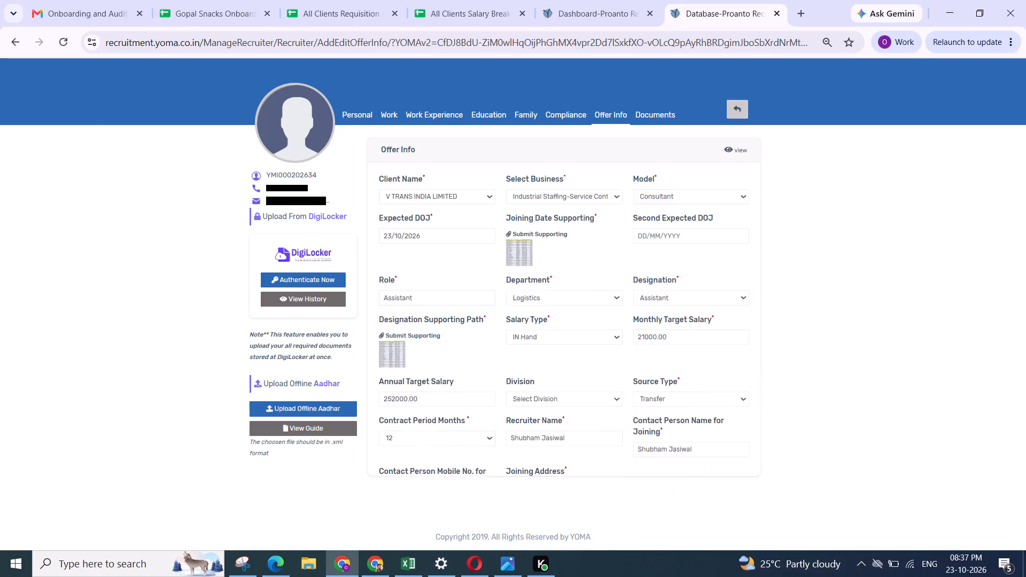
scroll(638, 242, "down", 1)
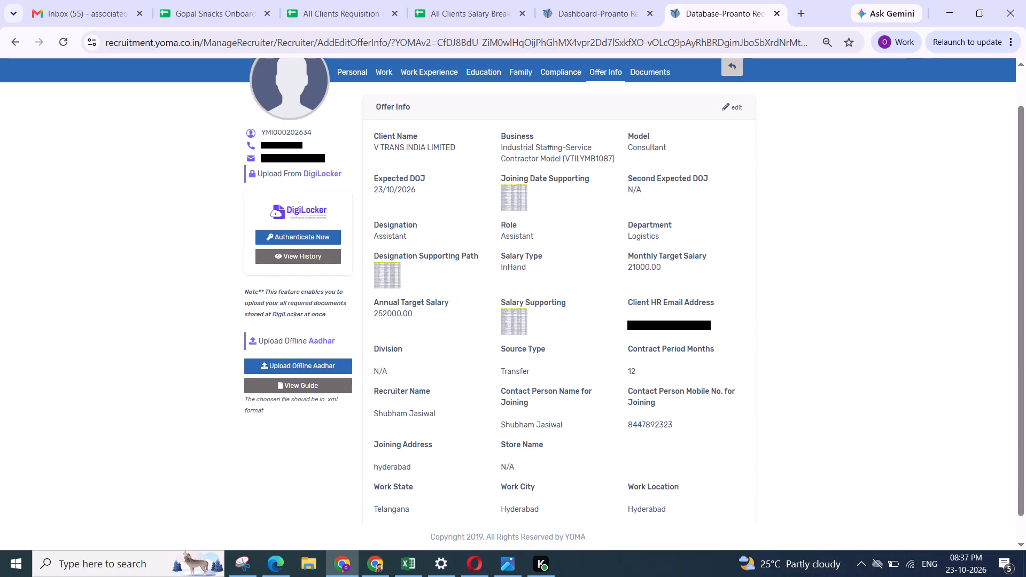
left_click(728, 105)
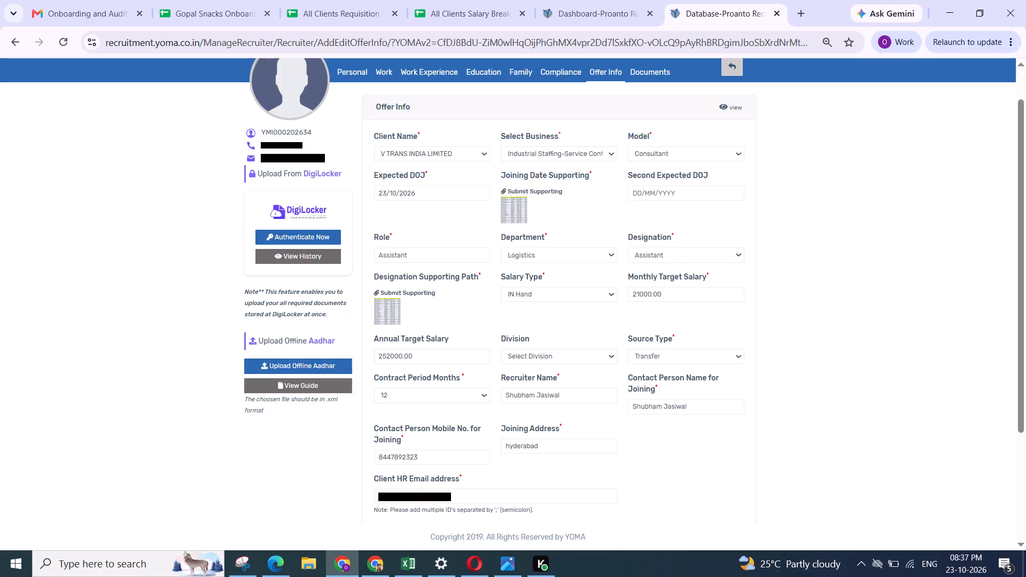
scroll(538, 237, "down", 1)
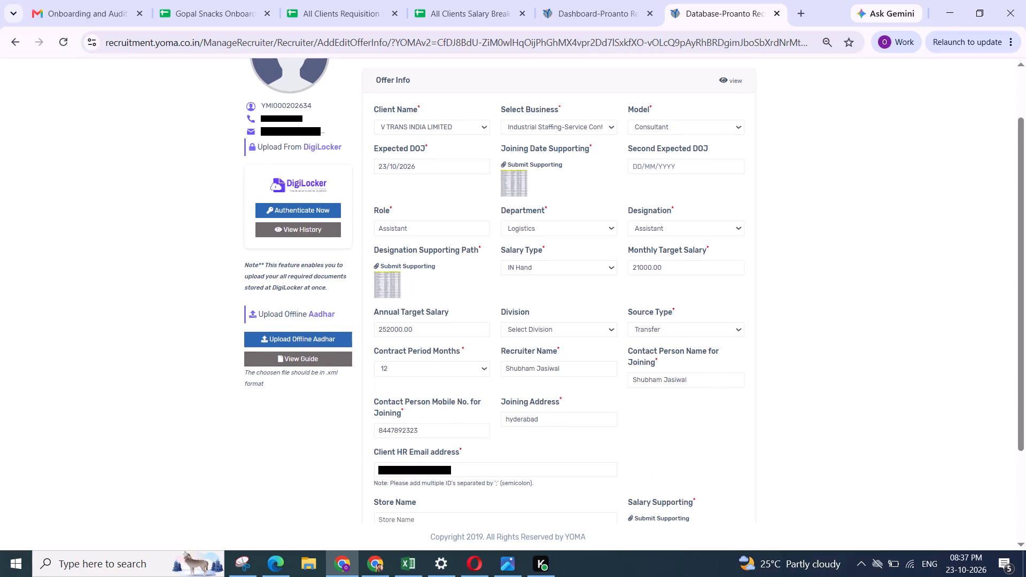
scroll(550, 284, "down", 3)
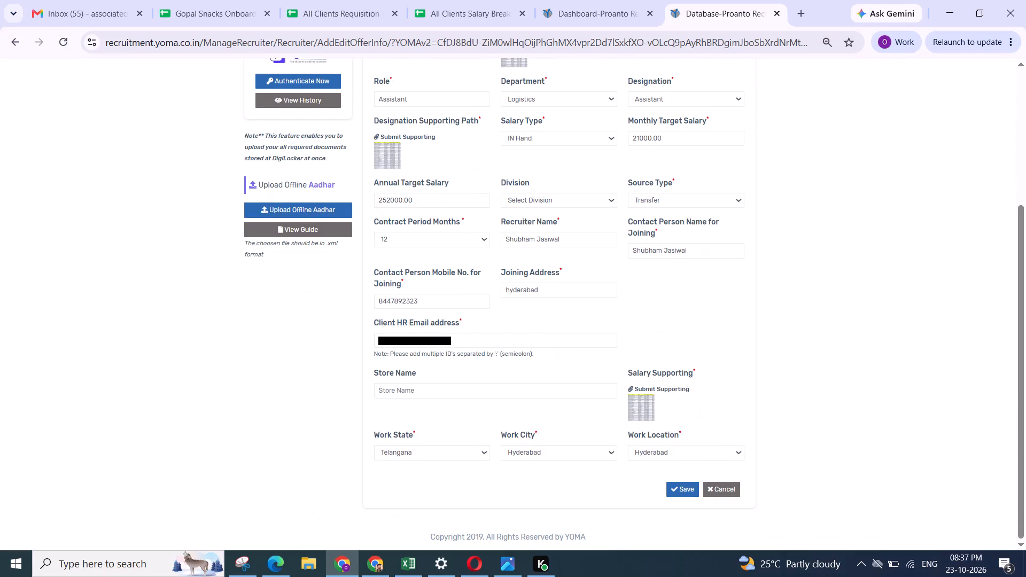
scroll(615, 281, "up", 1)
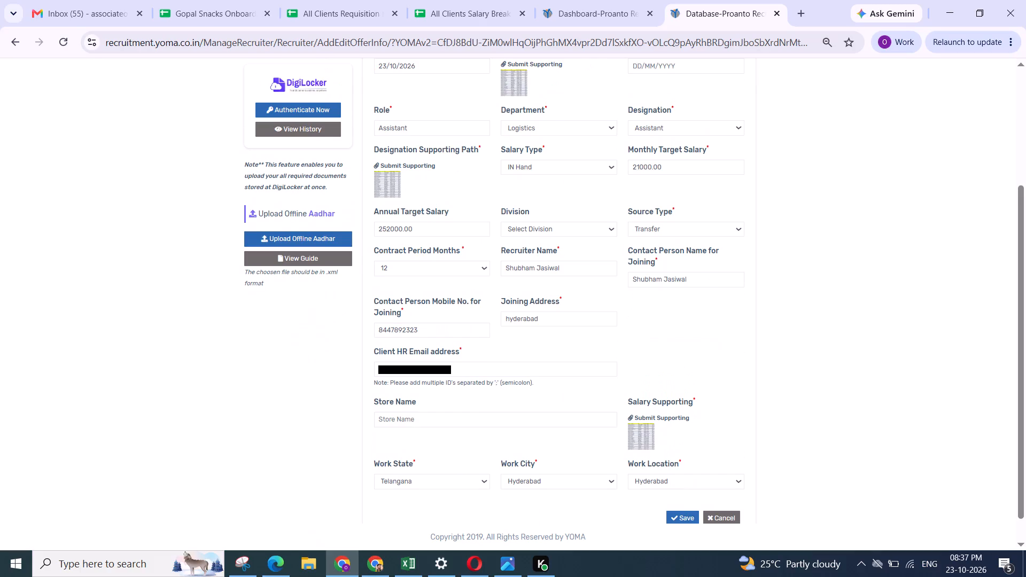
scroll(615, 281, "up", 1)
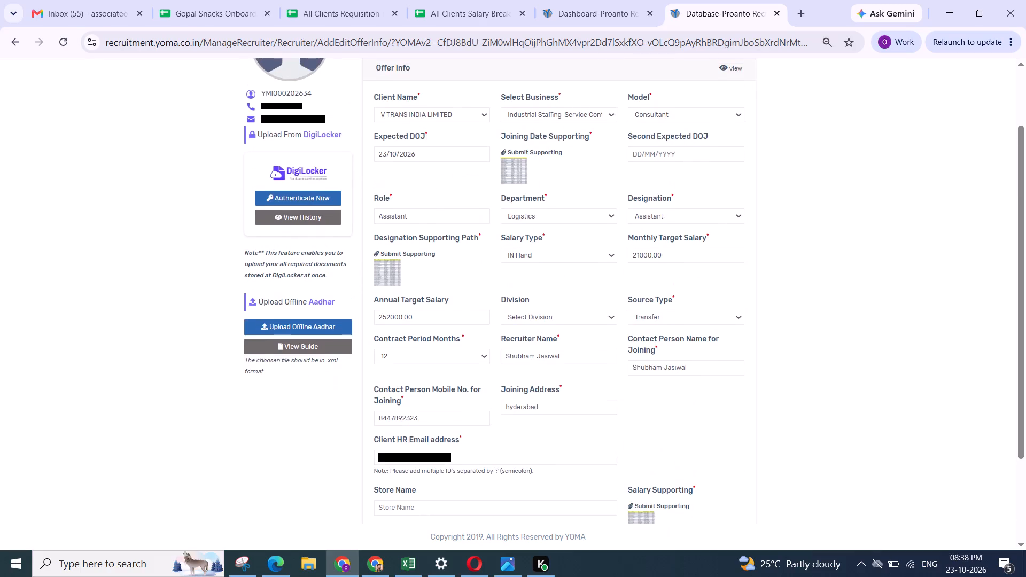
scroll(553, 278, "up", 2)
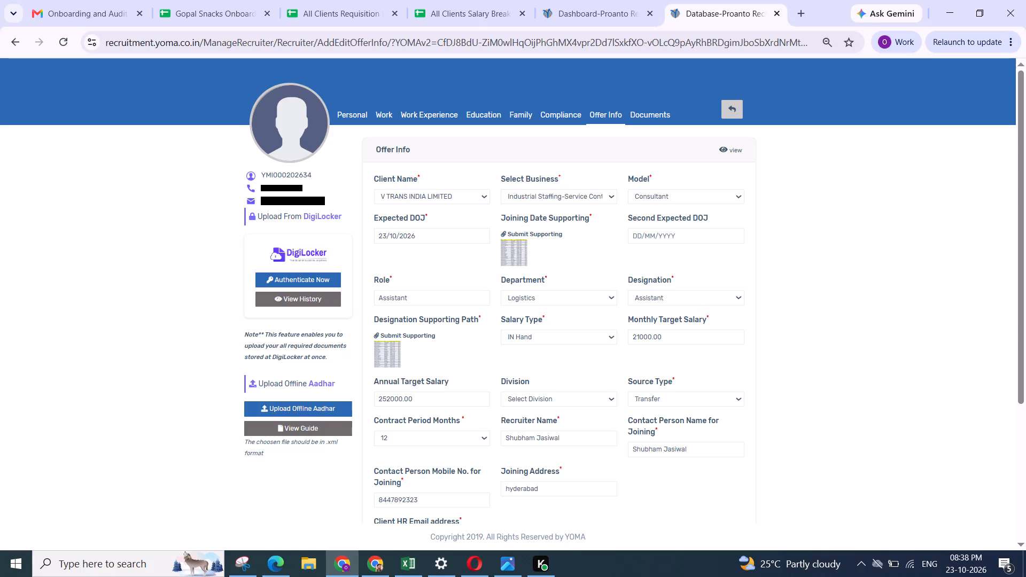
scroll(603, 263, "down", 2)
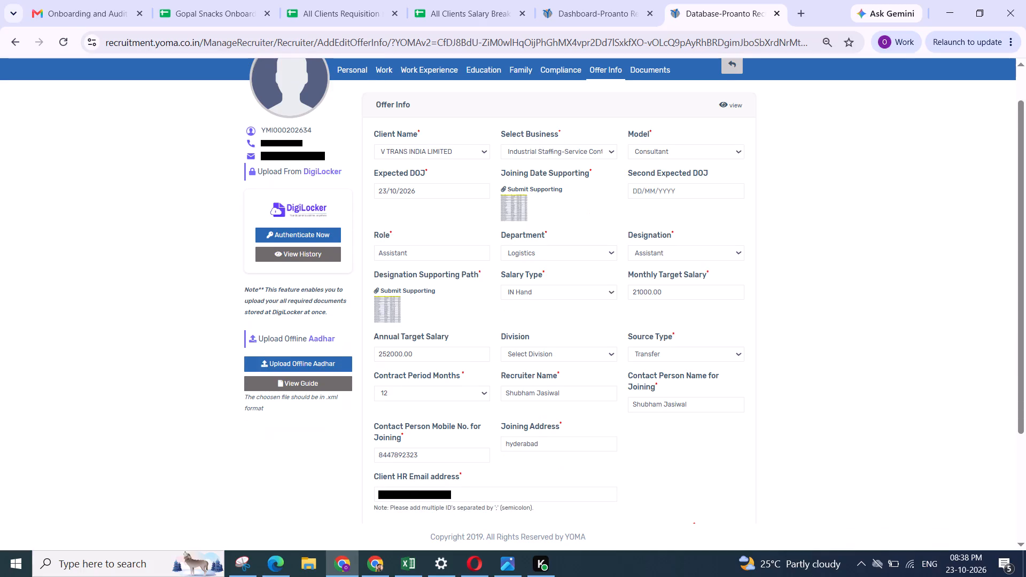
scroll(569, 271, "down", 2)
scroll(608, 316, "down", 2)
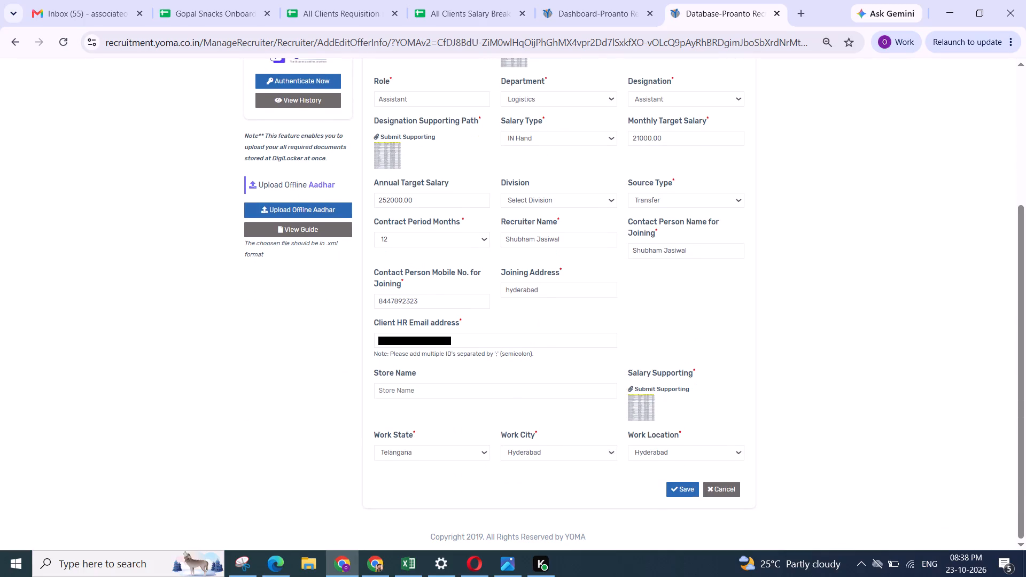
left_click(682, 487)
scroll(615, 270, "up", 4)
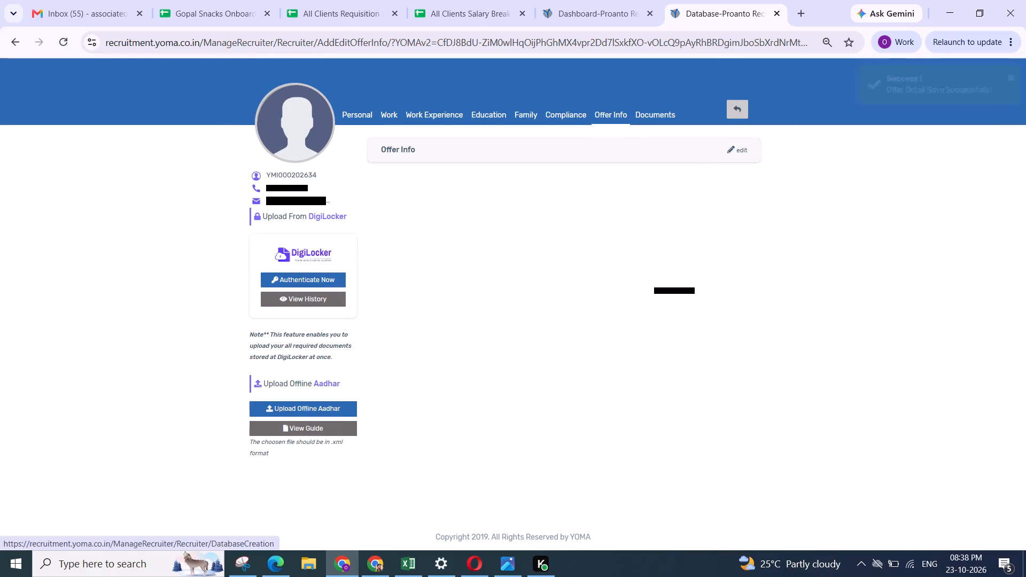
Return to the associate database and filter it by the copied mobile number.
left_click(738, 110)
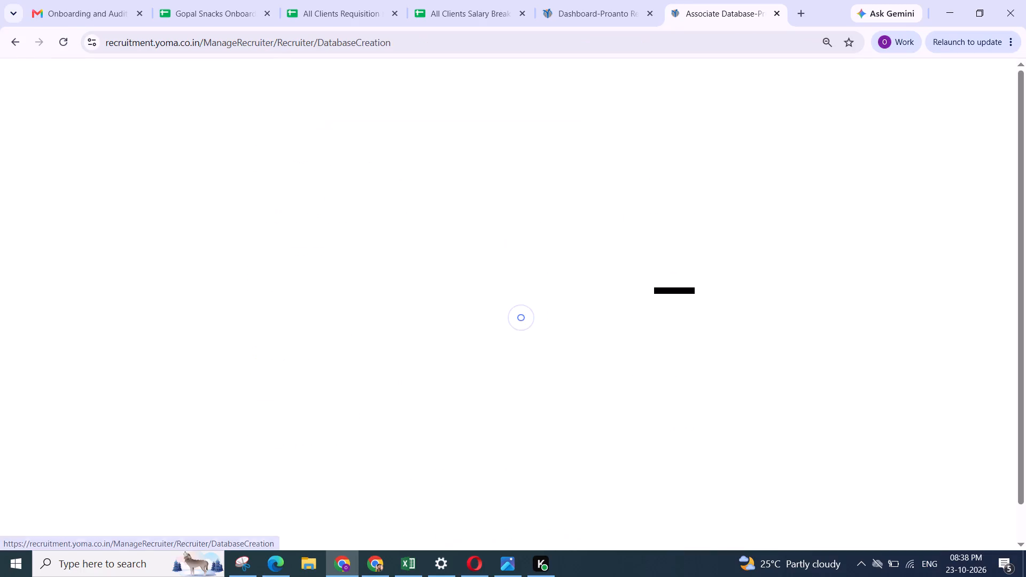
left_click(1004, 82)
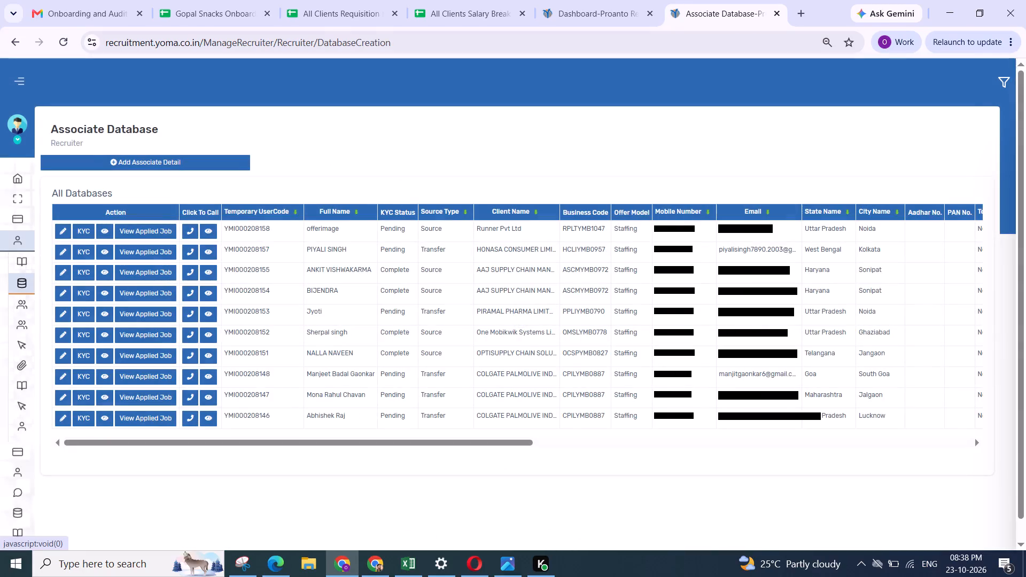
scroll(915, 315, "down", 2)
left_click(900, 262)
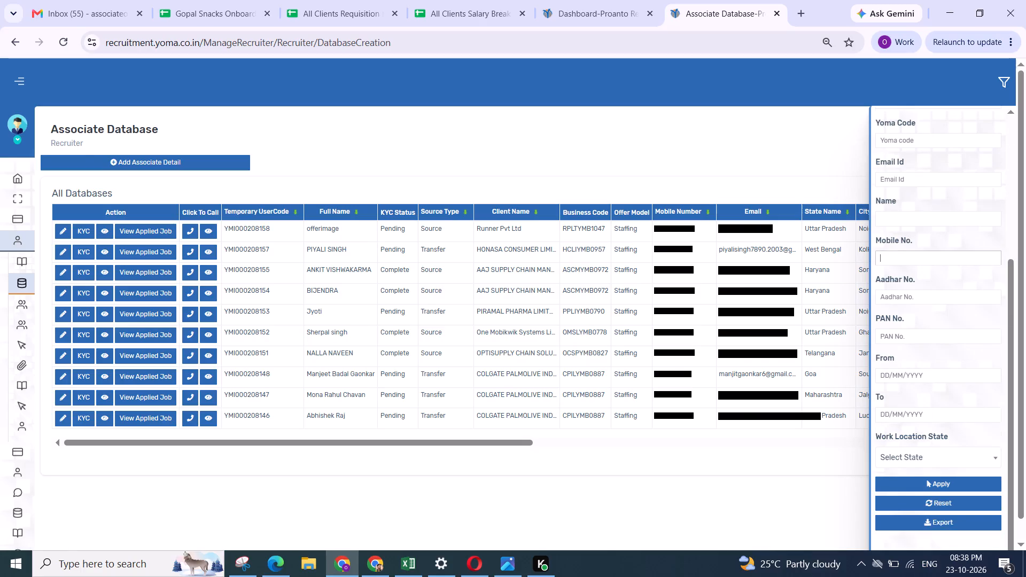
key("ctrl+v")
key("Return")
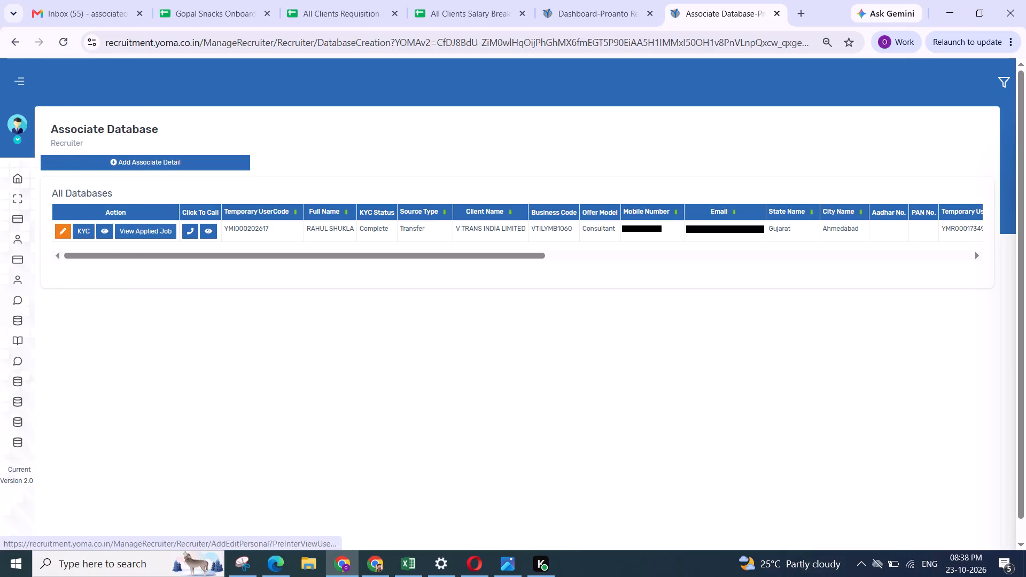
Open the filtered candidate's offer info in edit mode and examine its business, joining date, source type and supporting documents.
left_click(63, 227)
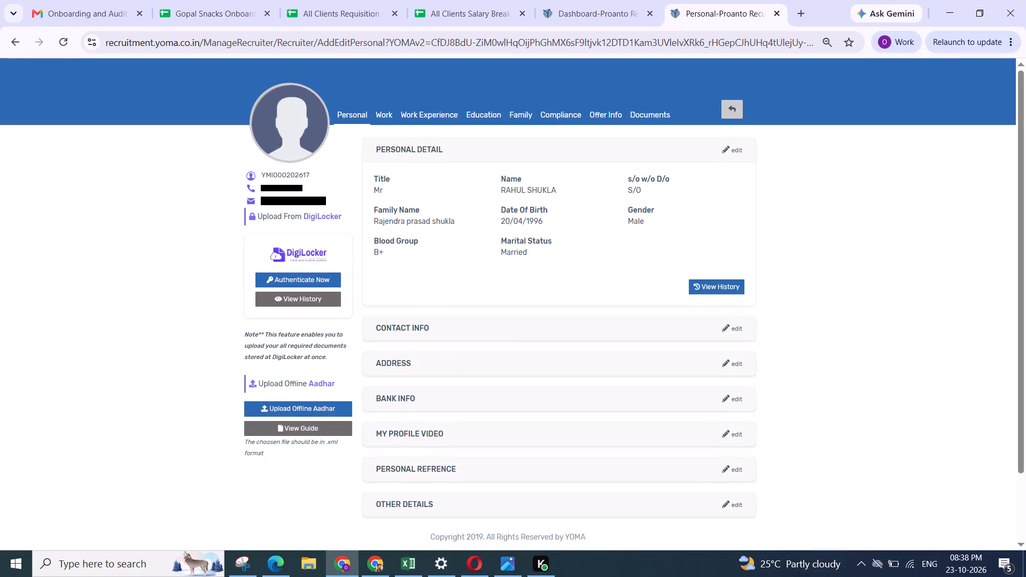
left_click(603, 116)
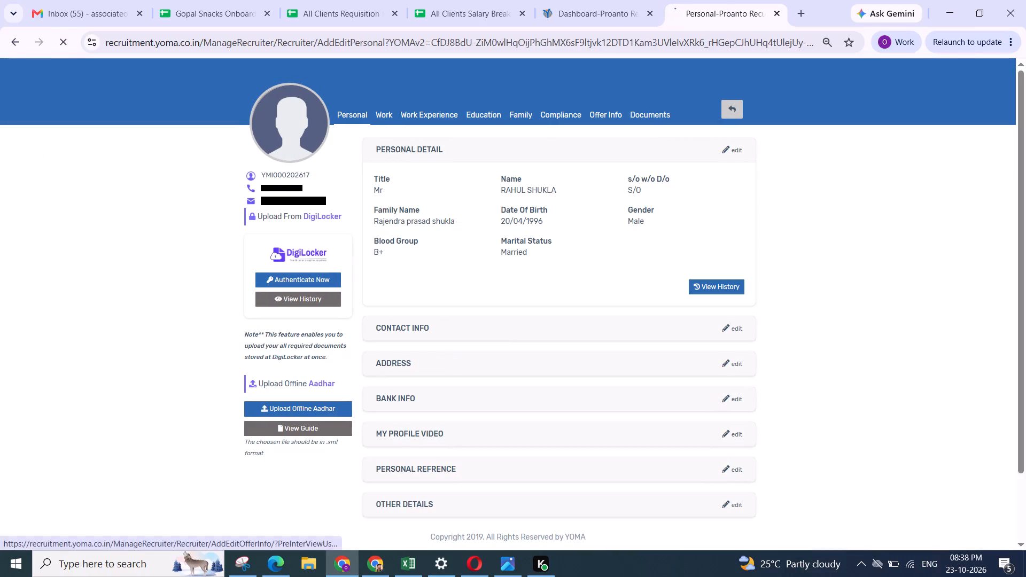
left_click(722, 149)
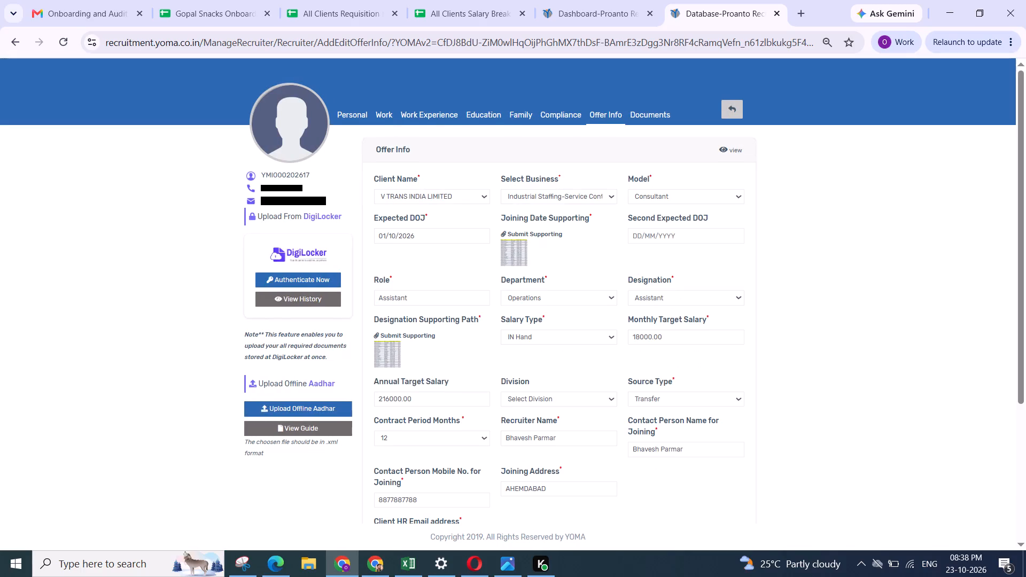
scroll(591, 234, "down", 1)
scroll(607, 312, "down", 1)
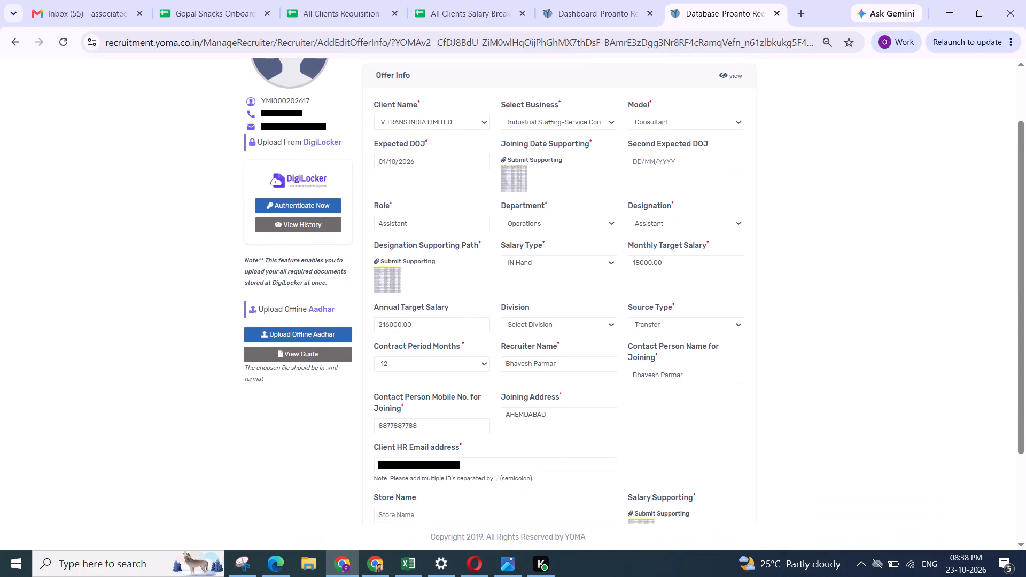
scroll(616, 334, "down", 1)
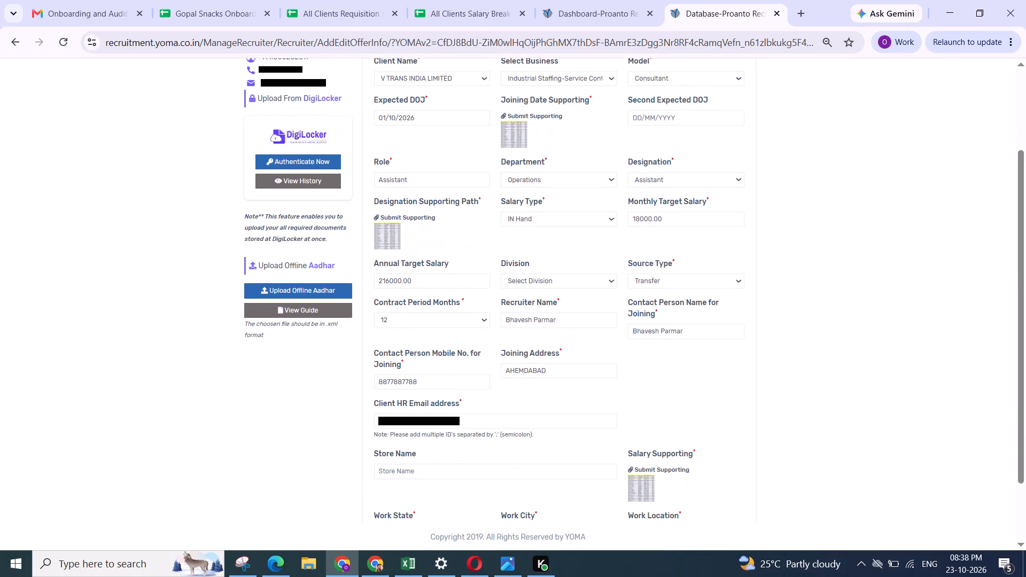
scroll(644, 358, "down", 2)
scroll(518, 323, "right", 3)
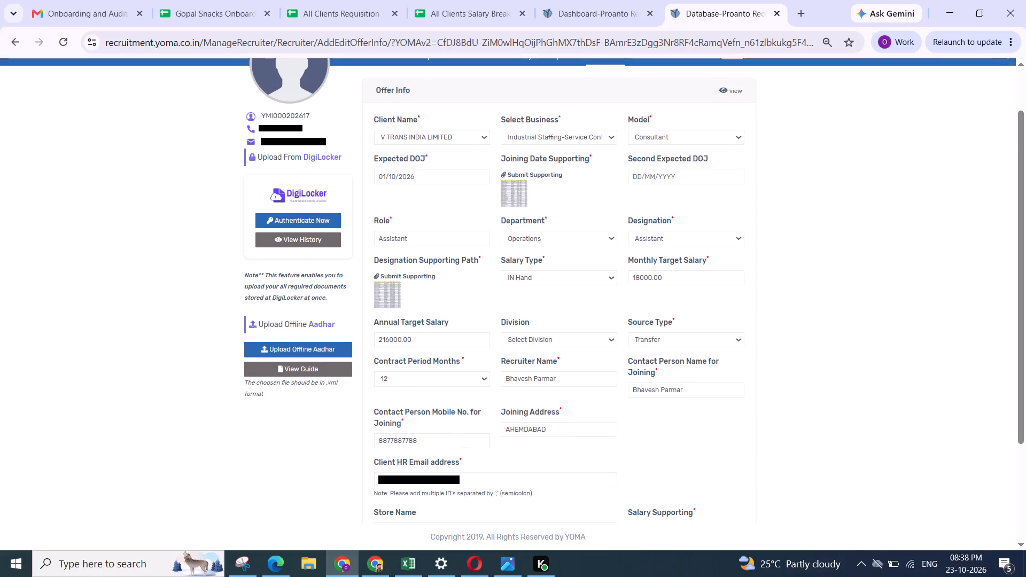
Copy the mobile number in row 34 of the v trans Excel sheet and filter the associate database in Chrome by it.
key("alt+Tab")
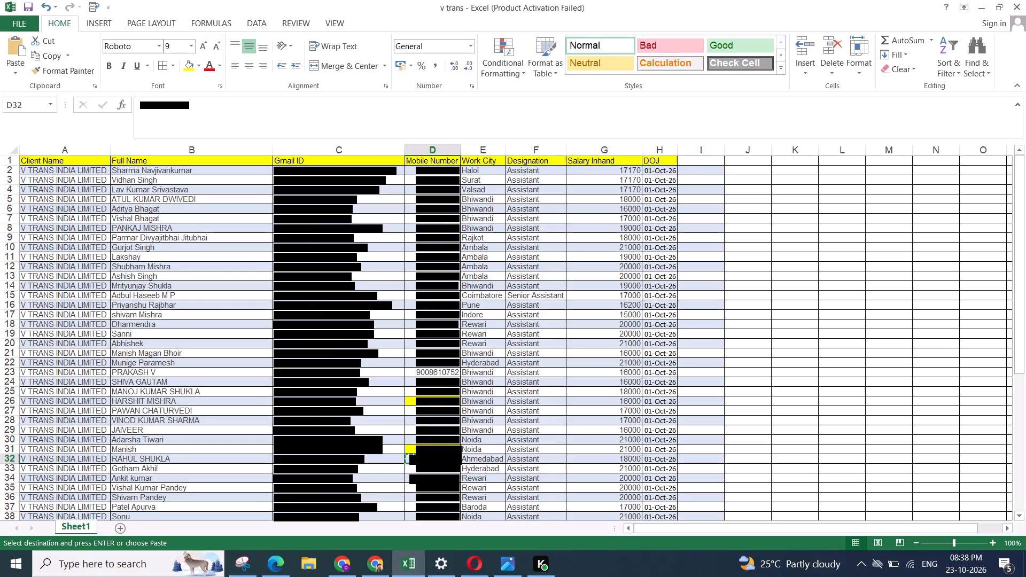
key("Down")
key("Down")
key("ctrl+c")
key("alt+Tab")
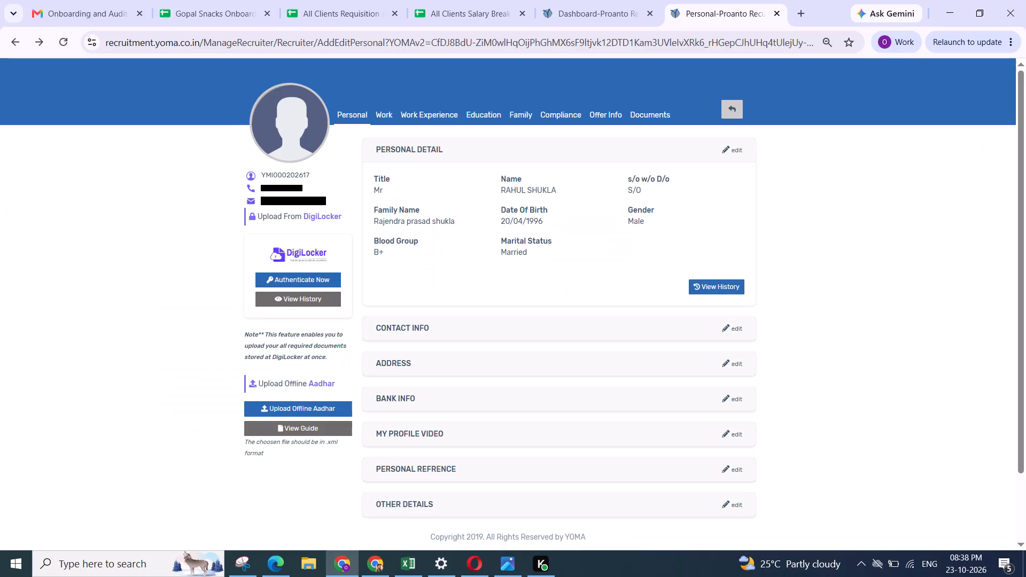
left_click(729, 111)
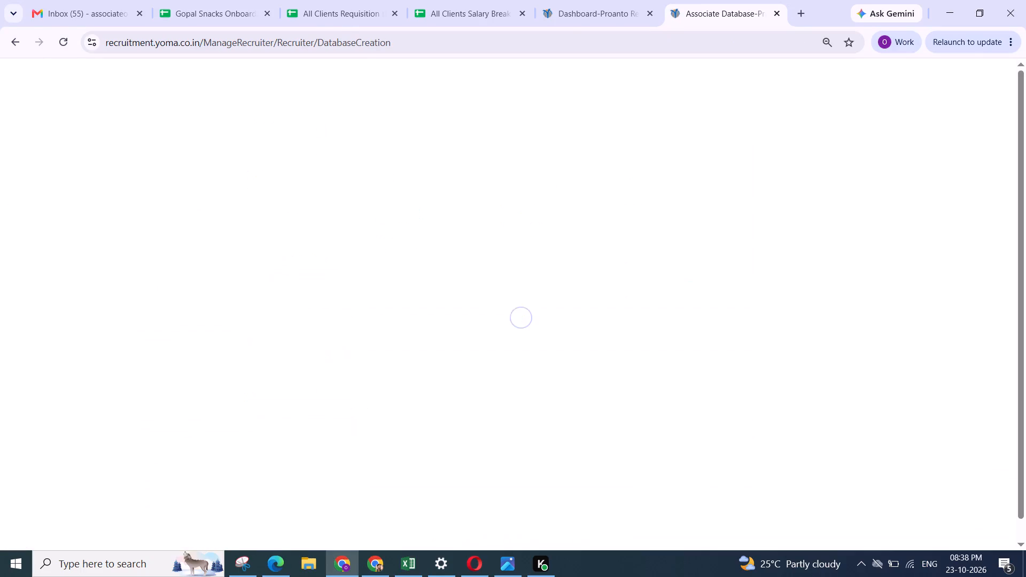
left_click(1001, 82)
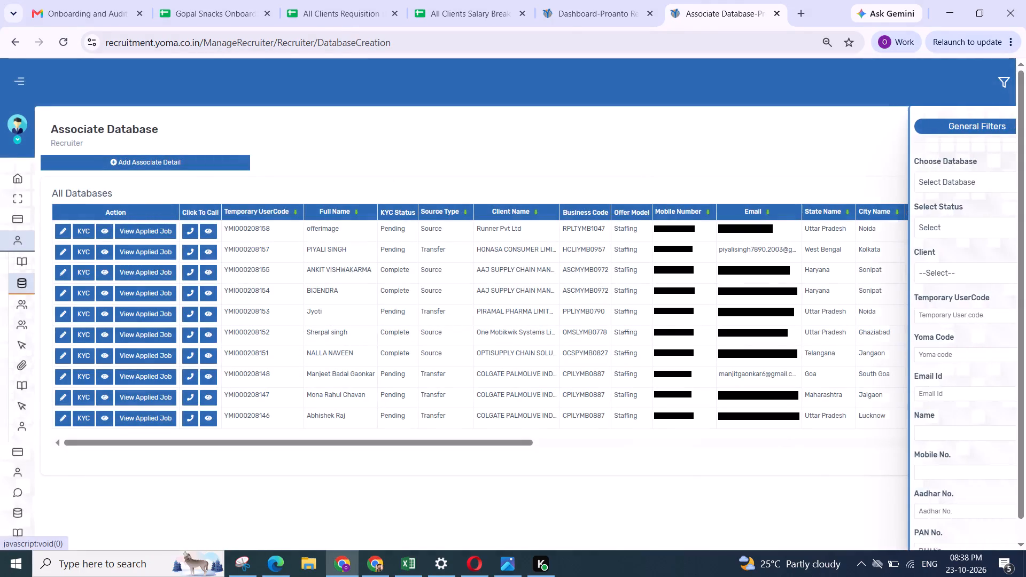
scroll(934, 302, "down", 2)
left_click(889, 323)
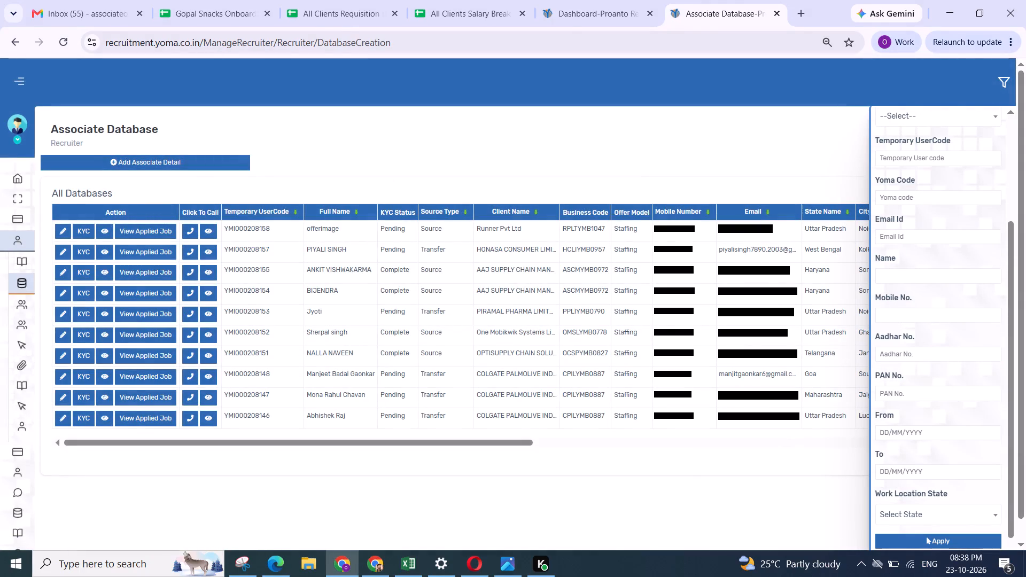
left_click(889, 320)
key("ctrl+v")
key("Return")
Switch to the v trans Excel sheet and copy the mobile number in row 35.
key("alt+Tab")
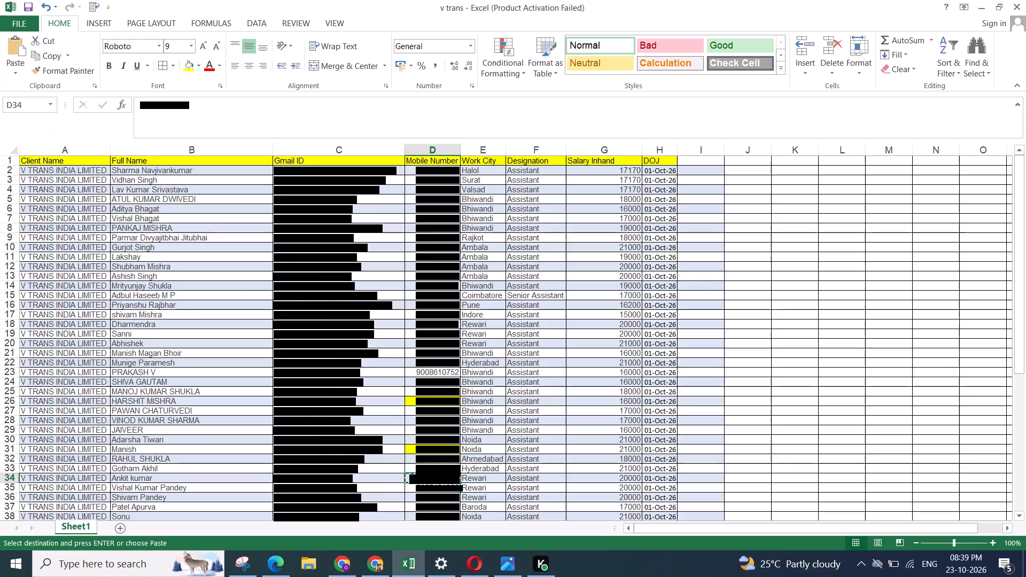
key("Down")
key("ctrl+c")
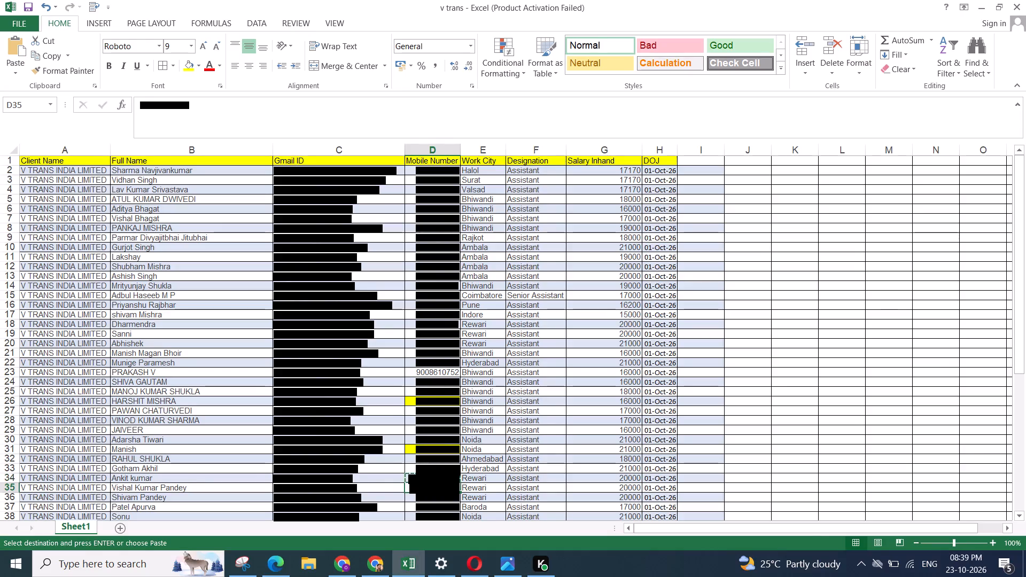
Switch to Chrome and open the filtered Rewari candidate's offer info in edit mode.
key("alt+Tab")
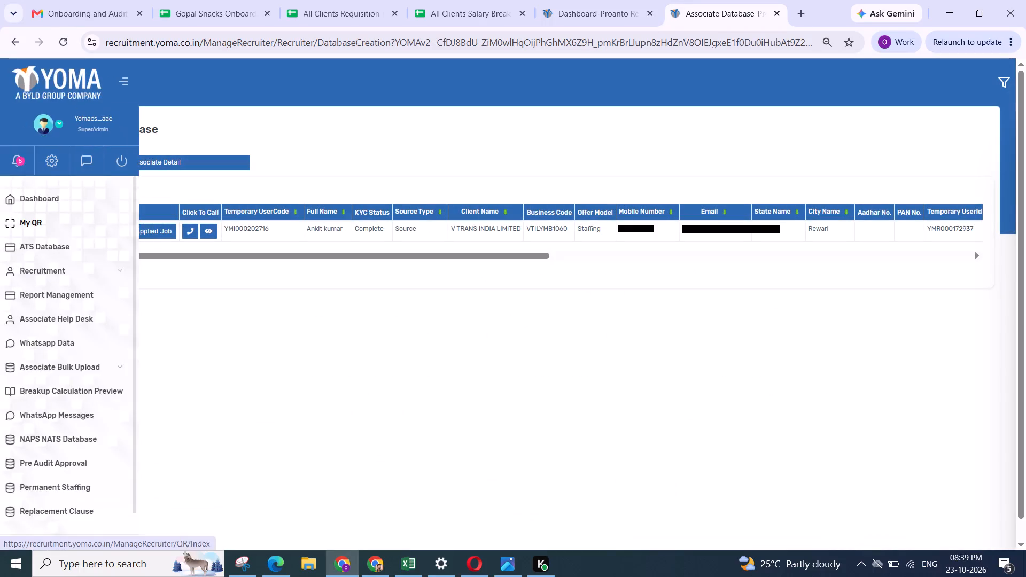
left_click(61, 229)
key("alt+Tab")
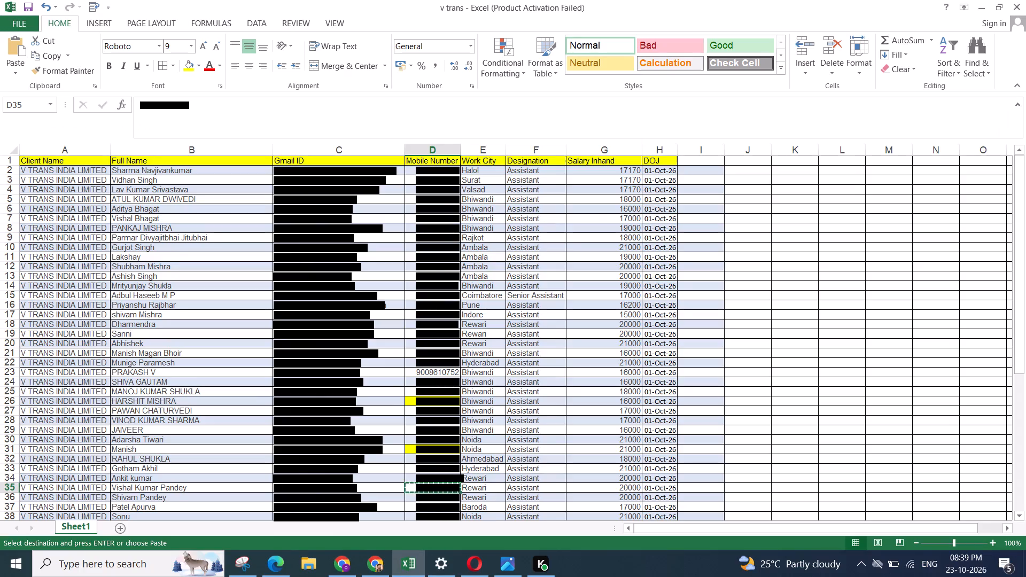
key("alt+Tab")
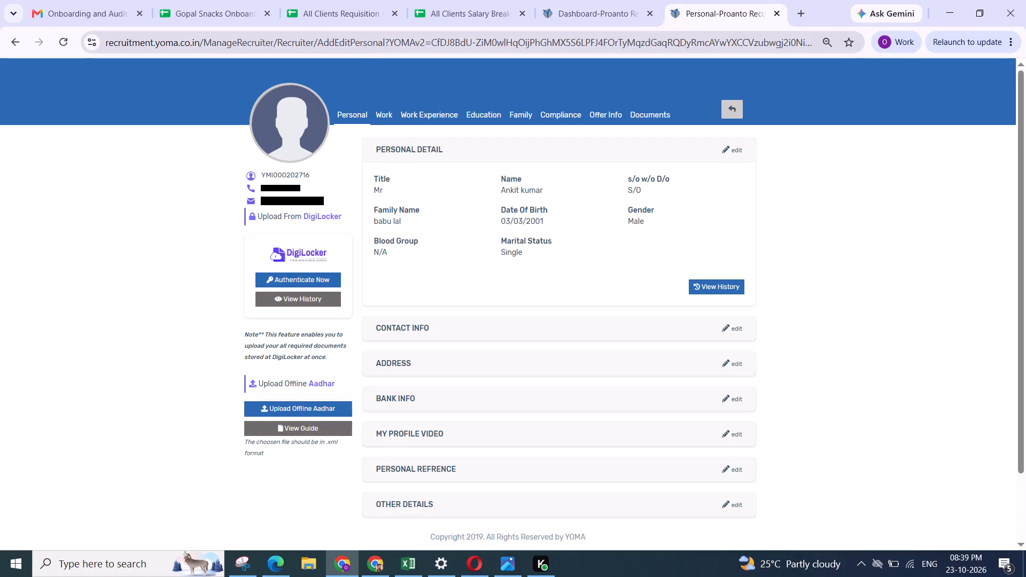
left_click(607, 118)
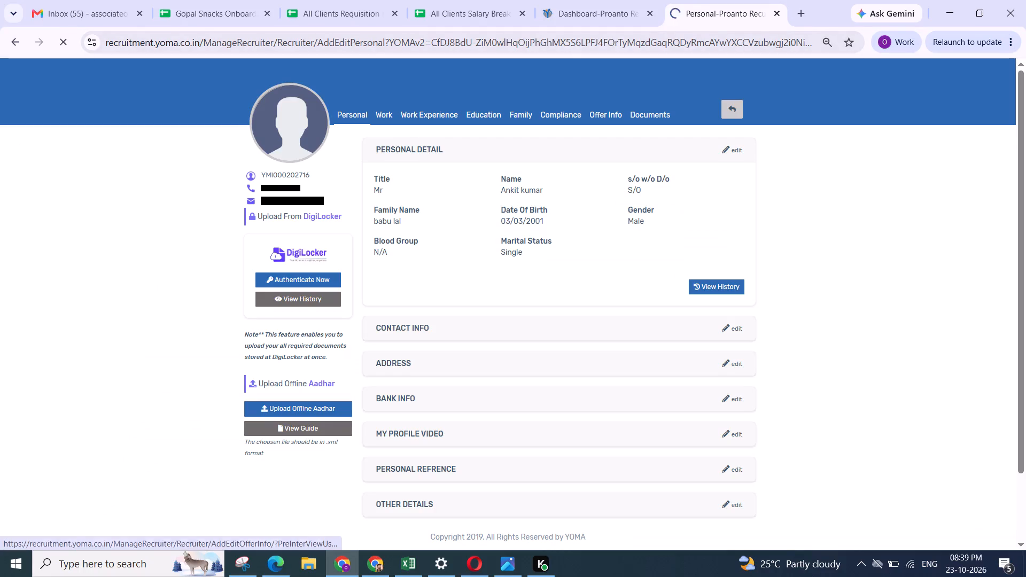
left_click(734, 152)
Attach the V trans 989 image from Downloads as both the joining date supporting and the designation supporting document.
left_click(538, 234)
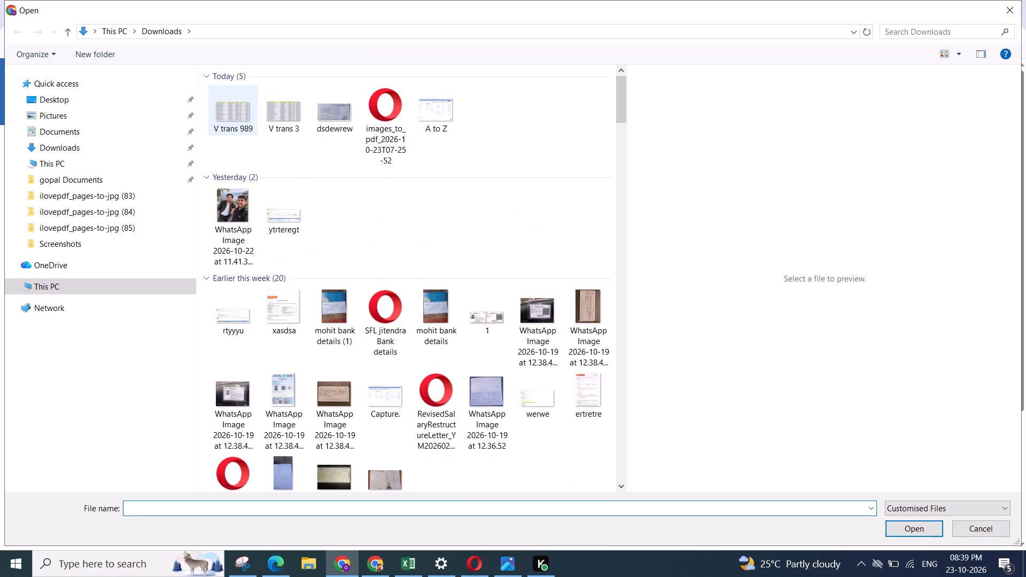
left_click(231, 121)
left_click(911, 526)
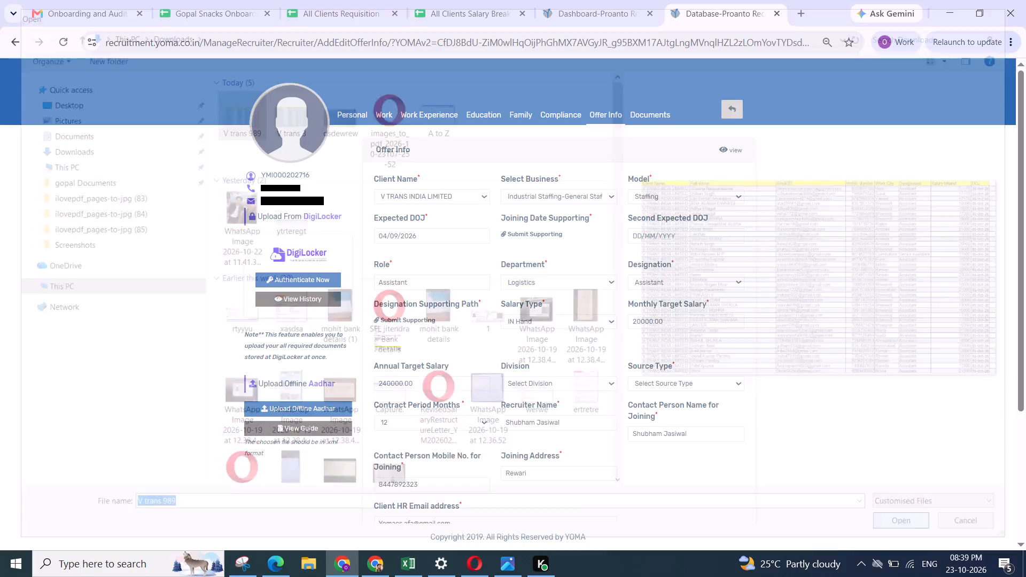
left_click(421, 334)
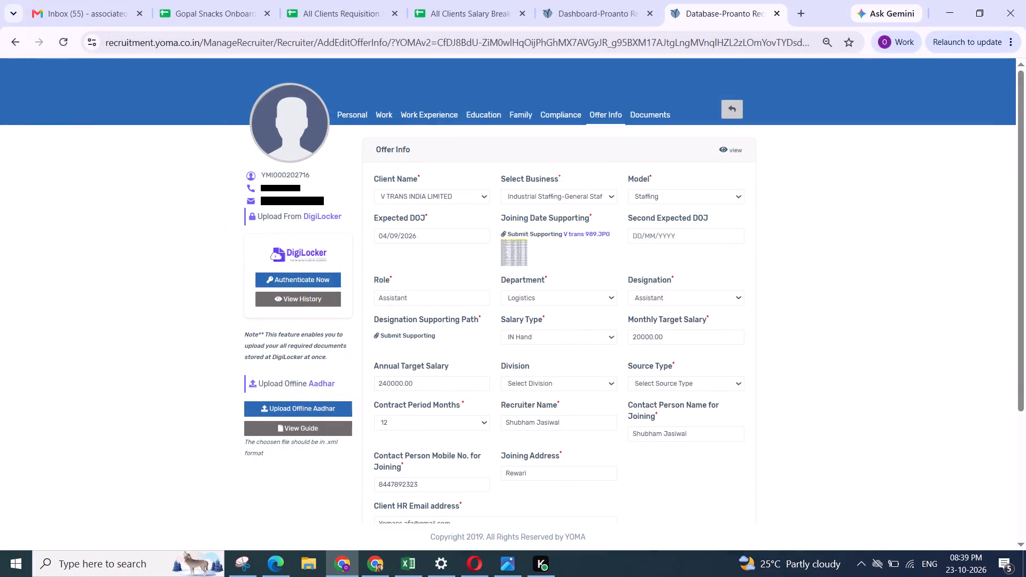
left_click_drag(224, 109, 917, 543)
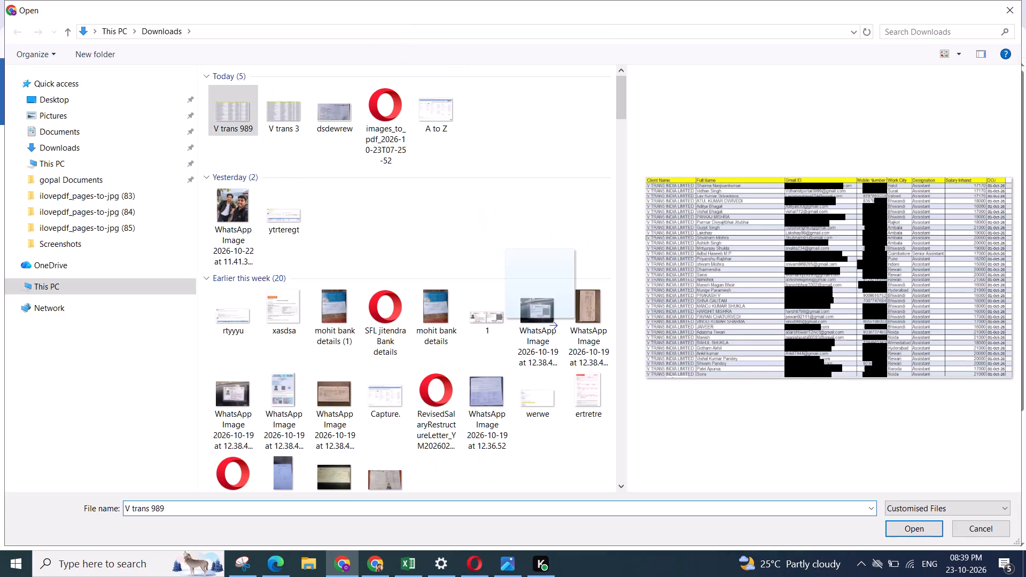
left_click(913, 524)
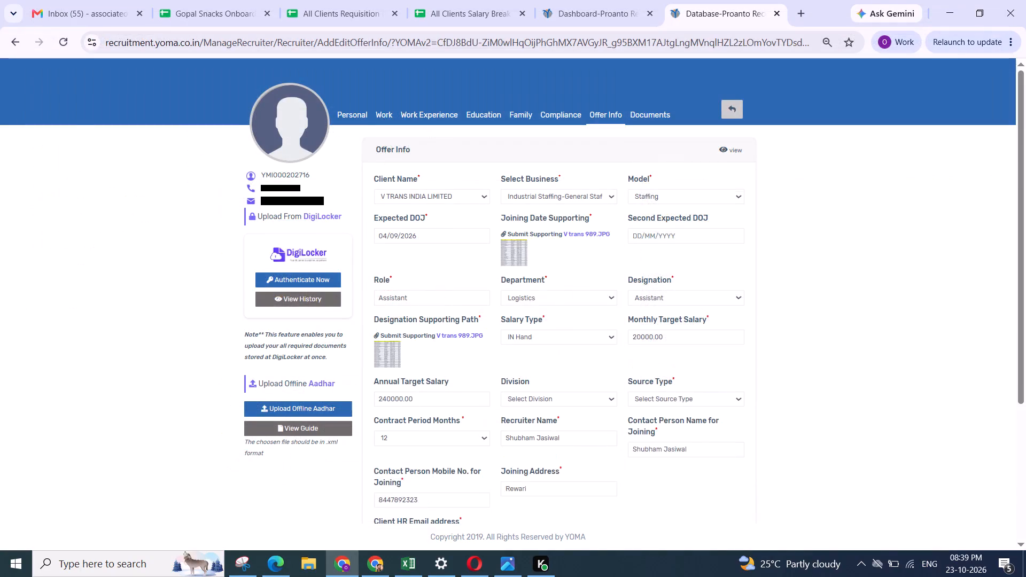
Set the source type to Transfer and attach the V trans 989 image as the salary supporting document.
scroll(543, 331, "down", 2)
left_click(670, 285)
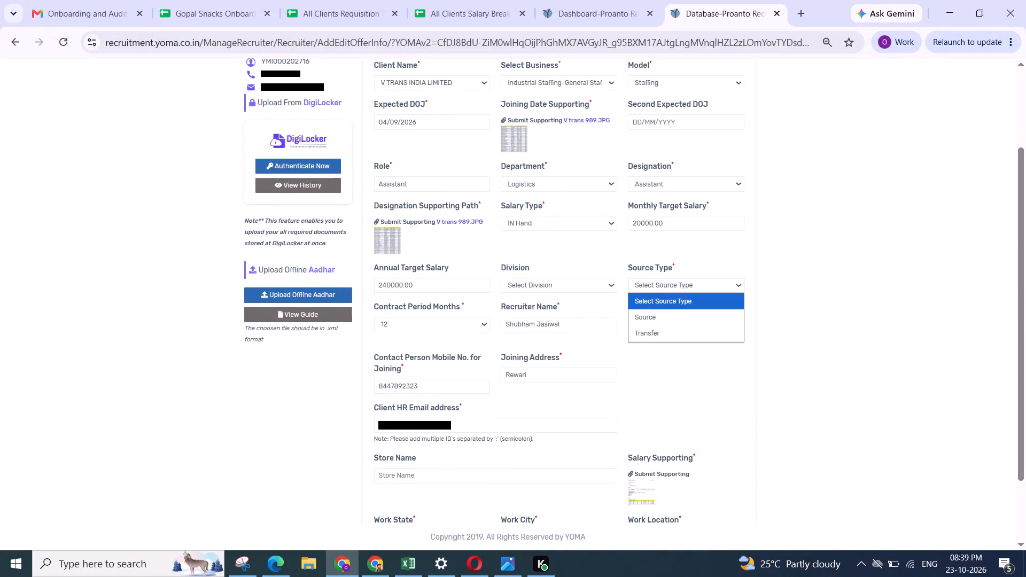
left_click(669, 335)
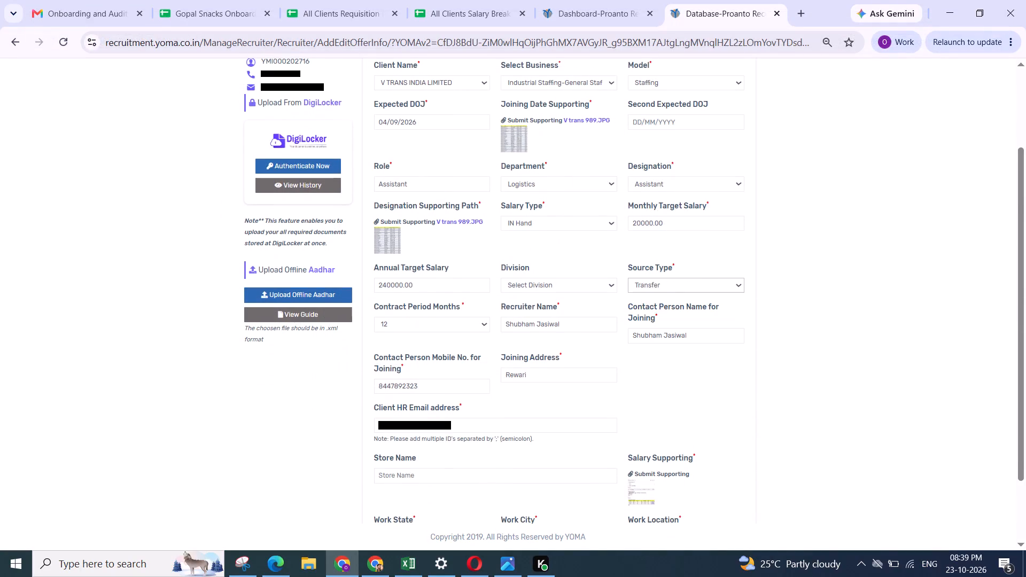
scroll(498, 283, "down", 2)
left_click(653, 389)
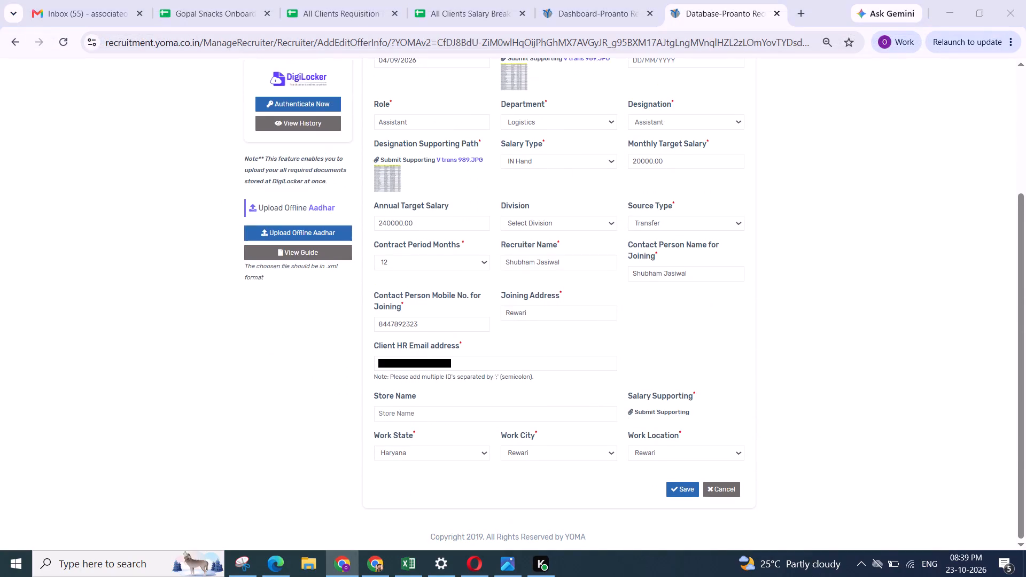
left_click(218, 108)
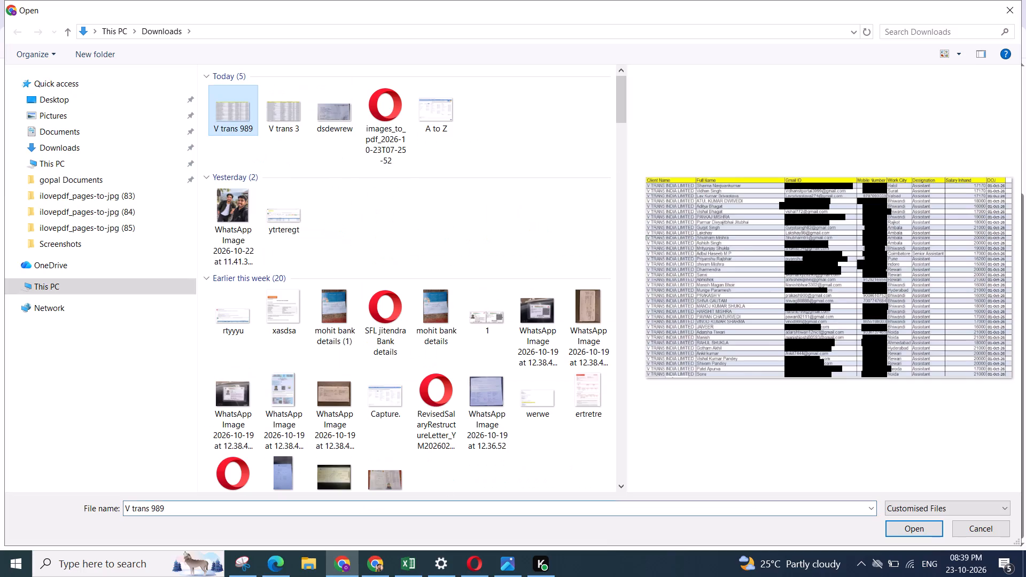
left_click(931, 526)
Set the expected DOJ to 01/10/2026.
scroll(729, 319, "up", 3)
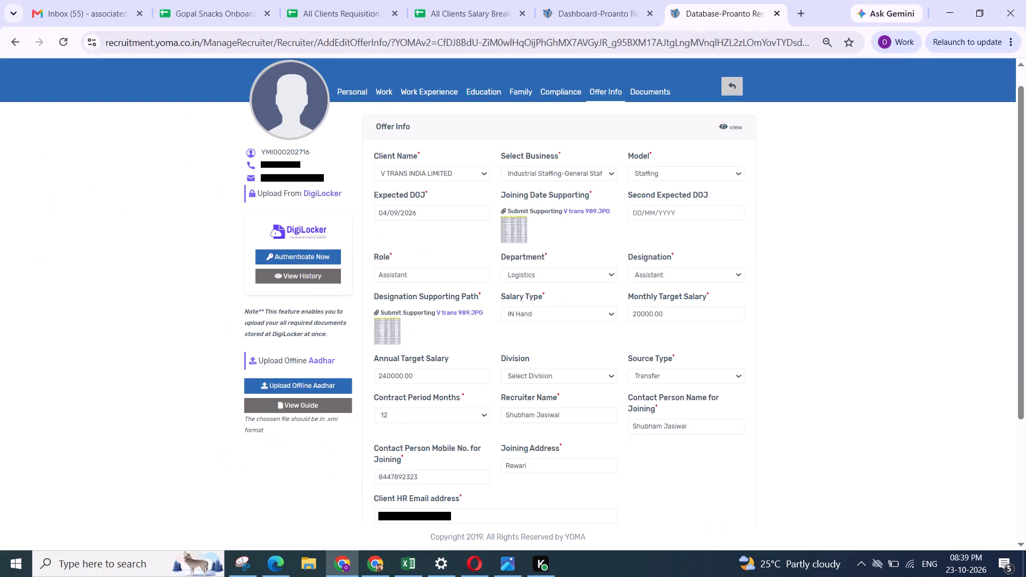
left_click(422, 233)
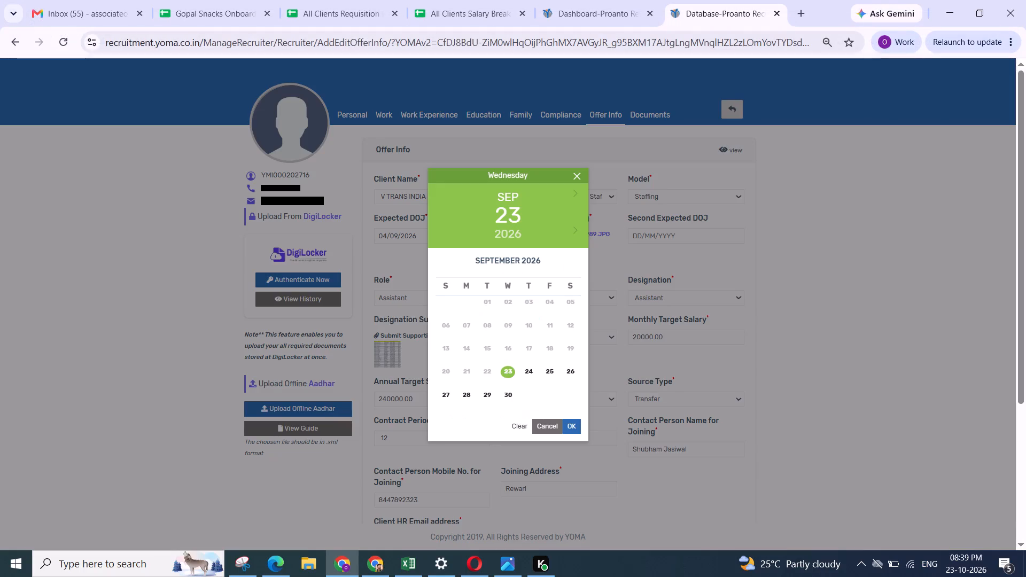
left_click(576, 194)
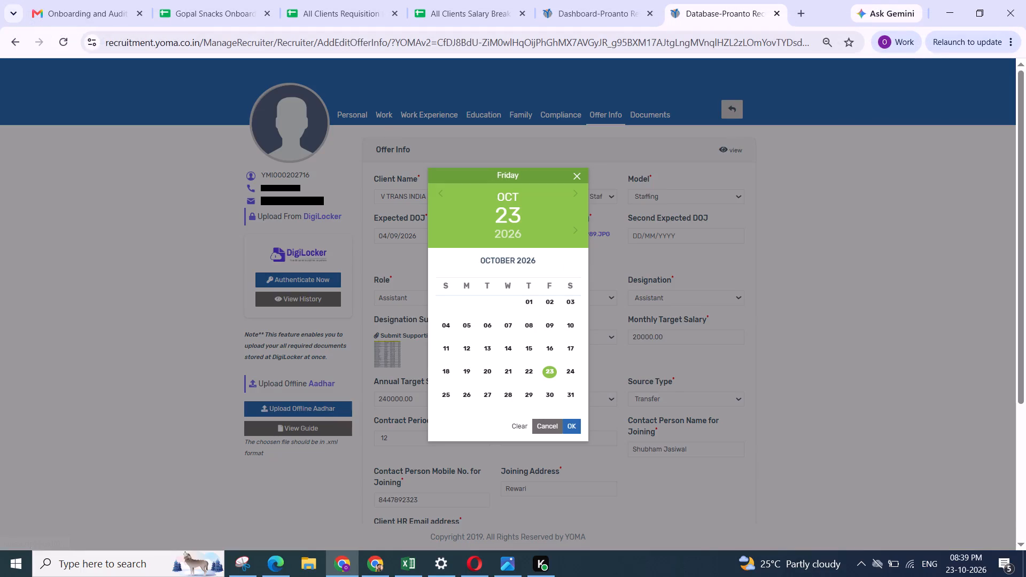
left_click(527, 303)
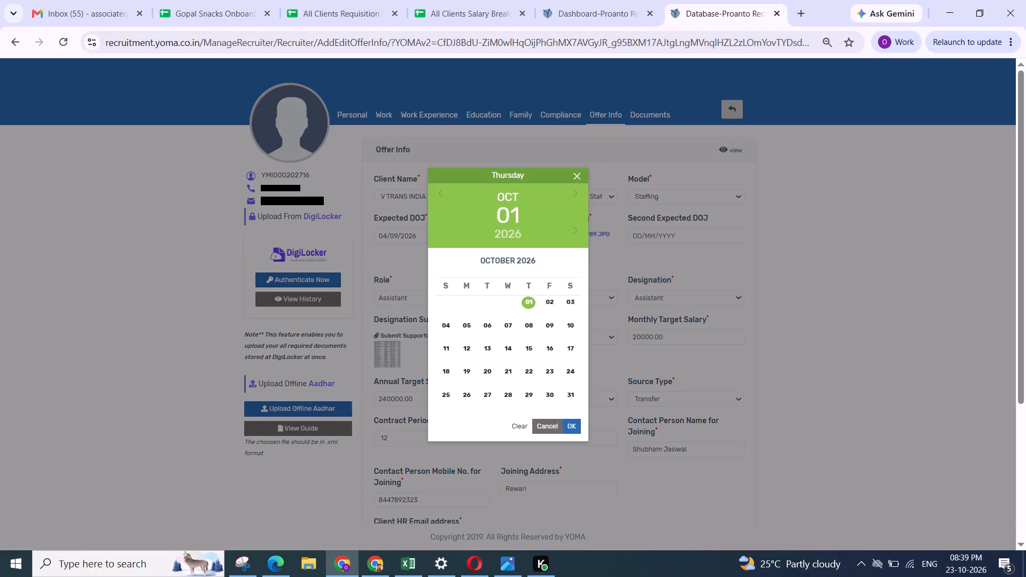
left_click(573, 422)
Change the business to the Industrial Staffing-Service option and select Assistant as the designation.
left_click_drag(548, 195, 548, 243)
left_click(548, 243)
scroll(574, 259, "down", 1)
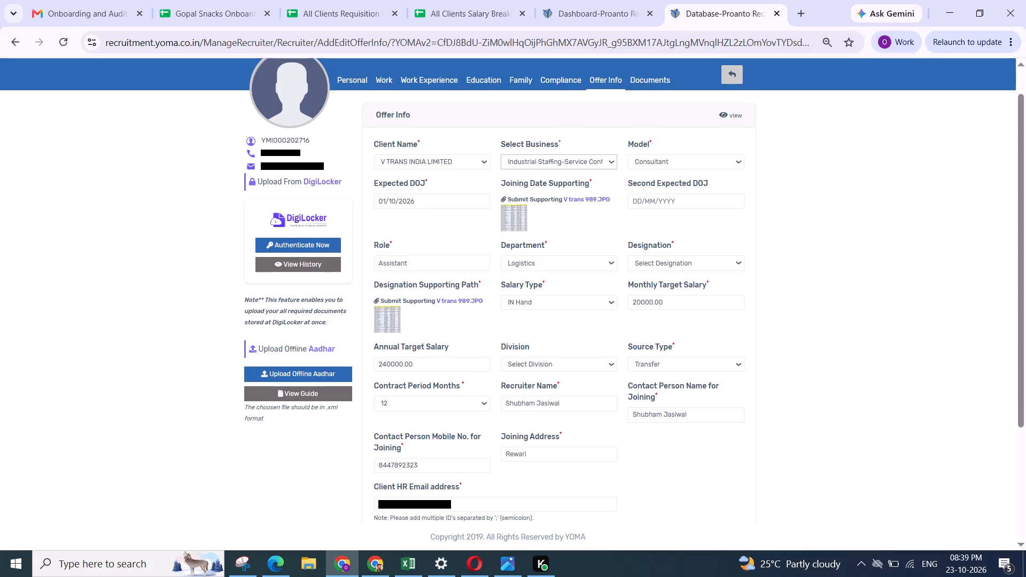
left_click_drag(649, 260, 649, 287)
left_click(649, 287)
Save the candidate's updated offer info.
scroll(582, 280, "down", 1)
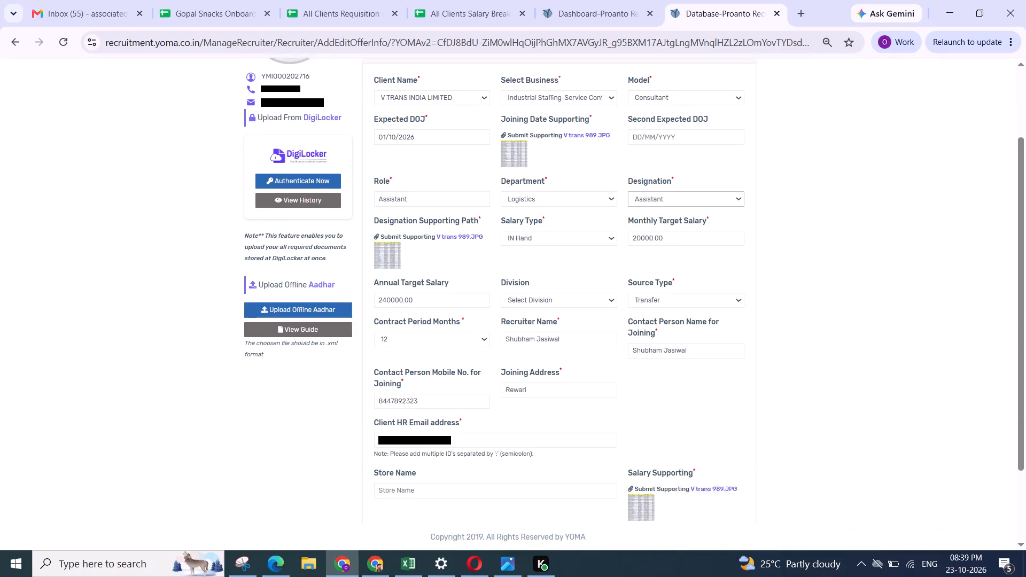
scroll(628, 279, "down", 1)
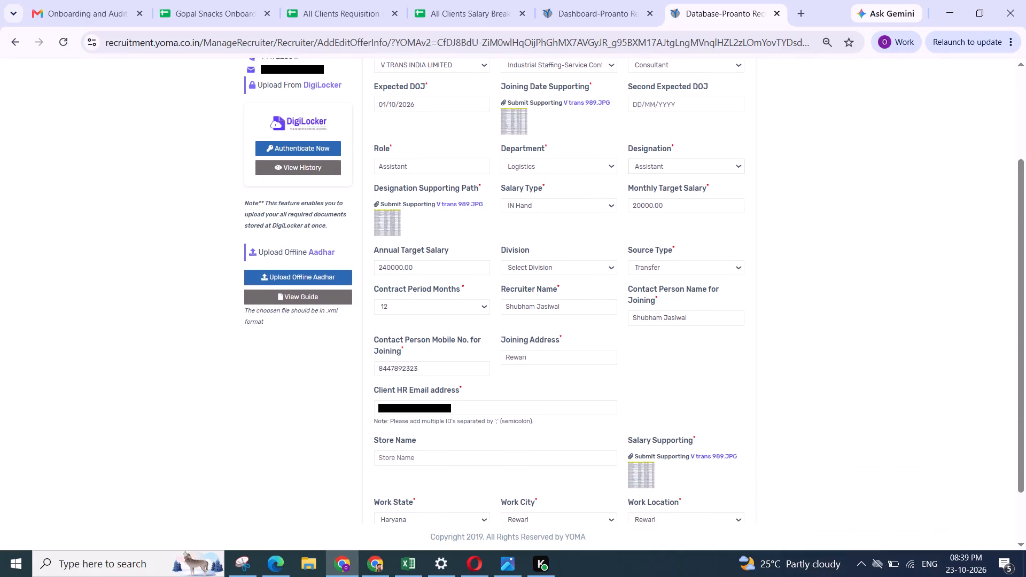
scroll(653, 368, "down", 2)
scroll(550, 328, "down", 2)
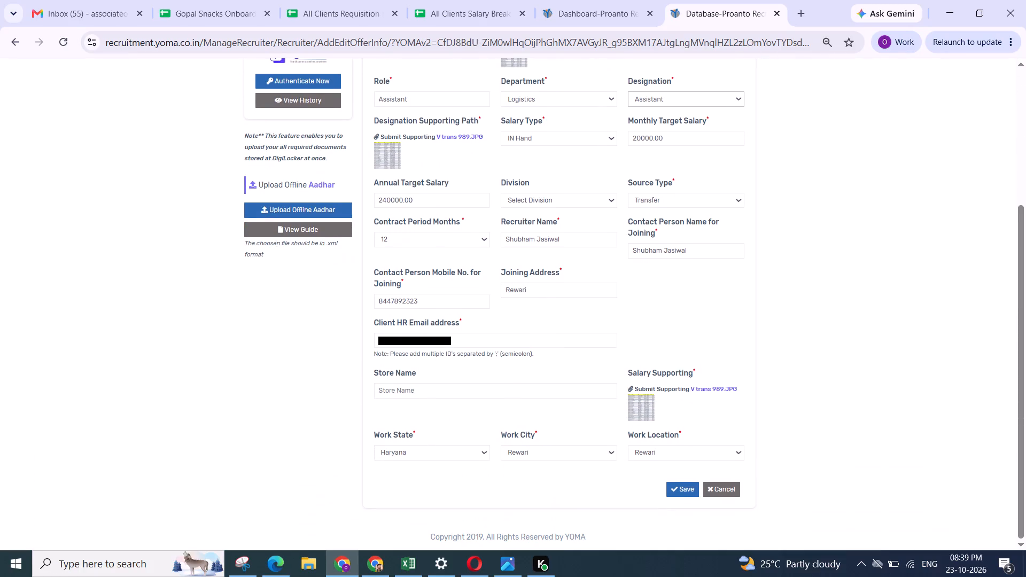
left_click(688, 496)
scroll(611, 362, "up", 3)
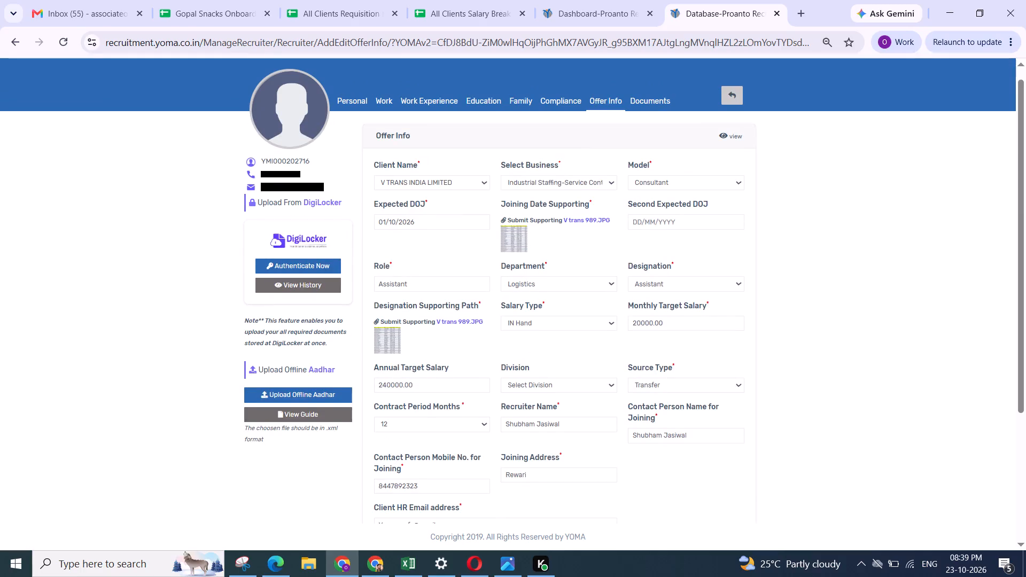
scroll(601, 321, "down", 1)
Return to the associate database and filter it by the mobile number copied from row 35 of the v trans sheet.
key("alt+Tab")
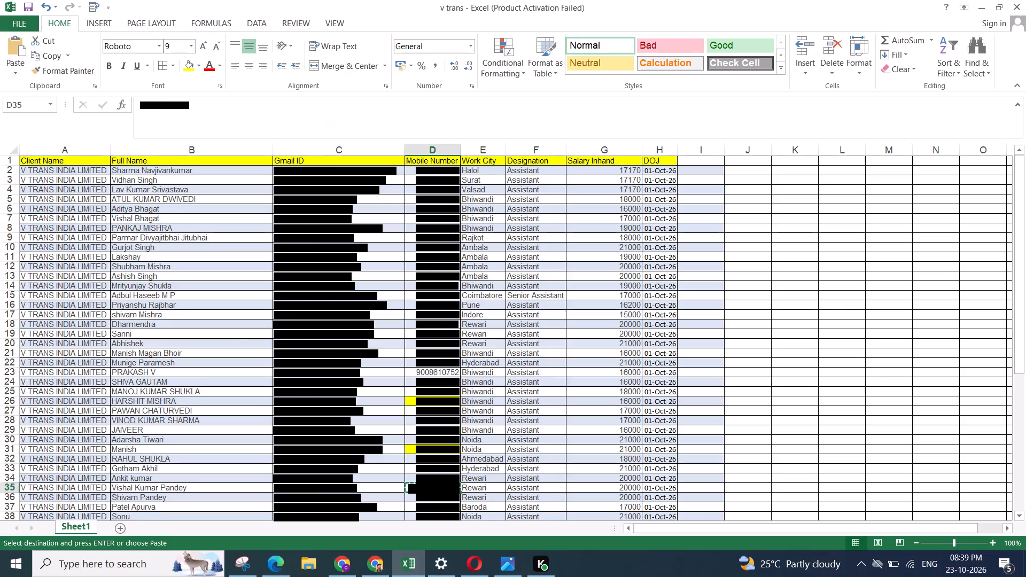
key("alt+Tab")
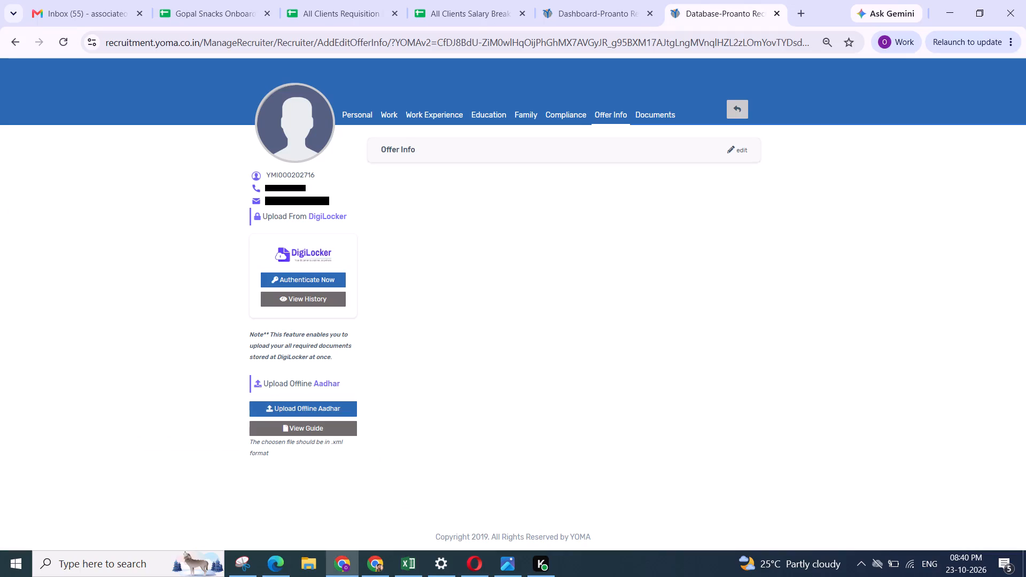
left_click(741, 123)
left_click(741, 114)
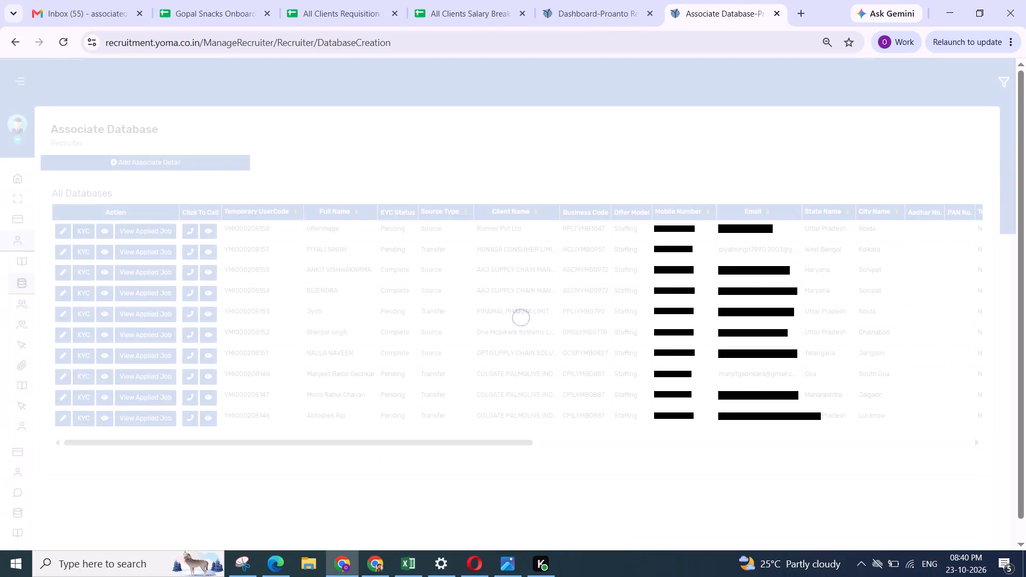
left_click(1002, 82)
scroll(933, 258, "down", 3)
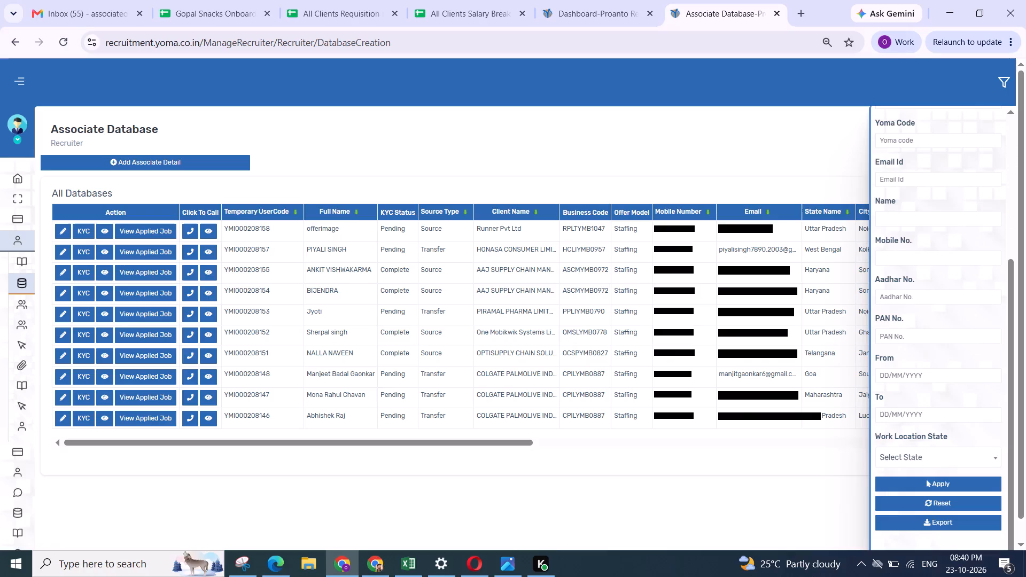
left_click(893, 259)
key("ctrl+v")
key("ctrl+Return")
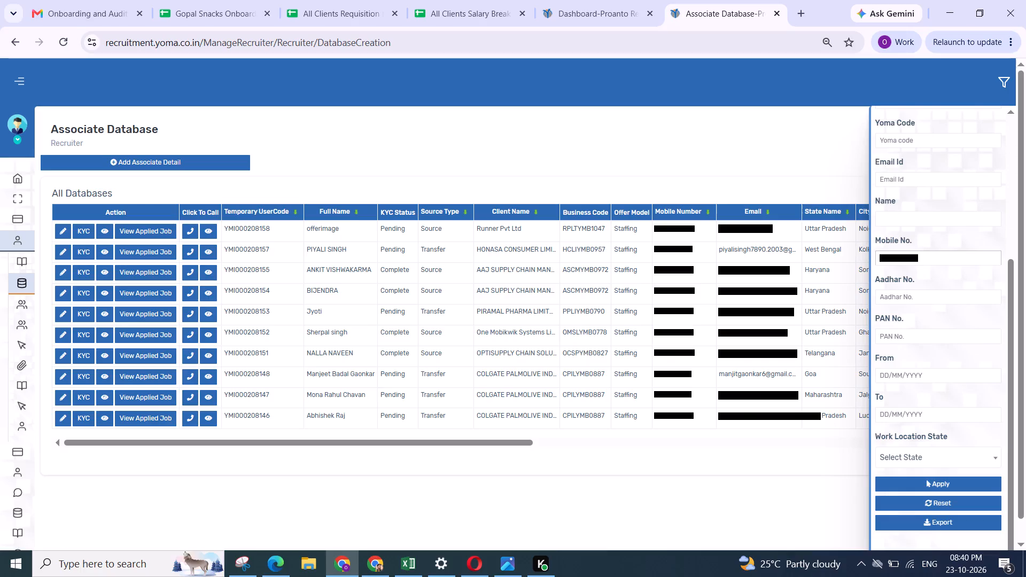
key("Return")
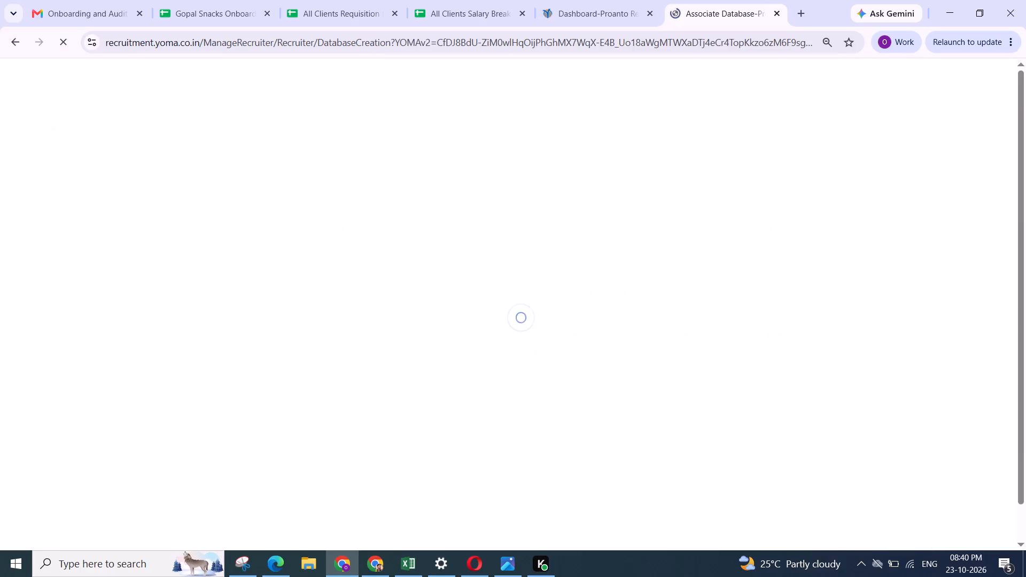
Open the filtered candidate's offer info in edit mode.
scroll(926, 320, "down", 2)
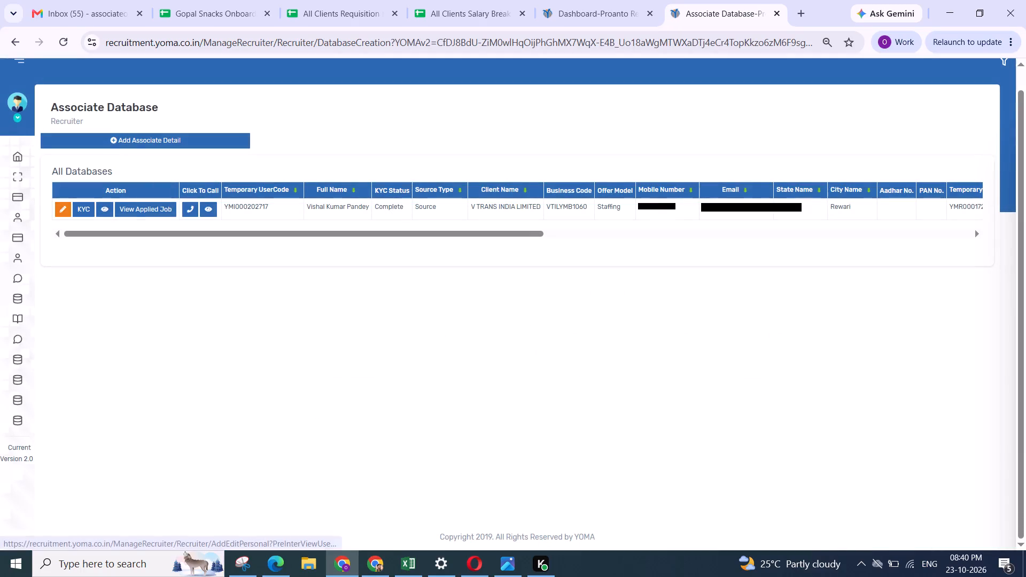
left_click(63, 210)
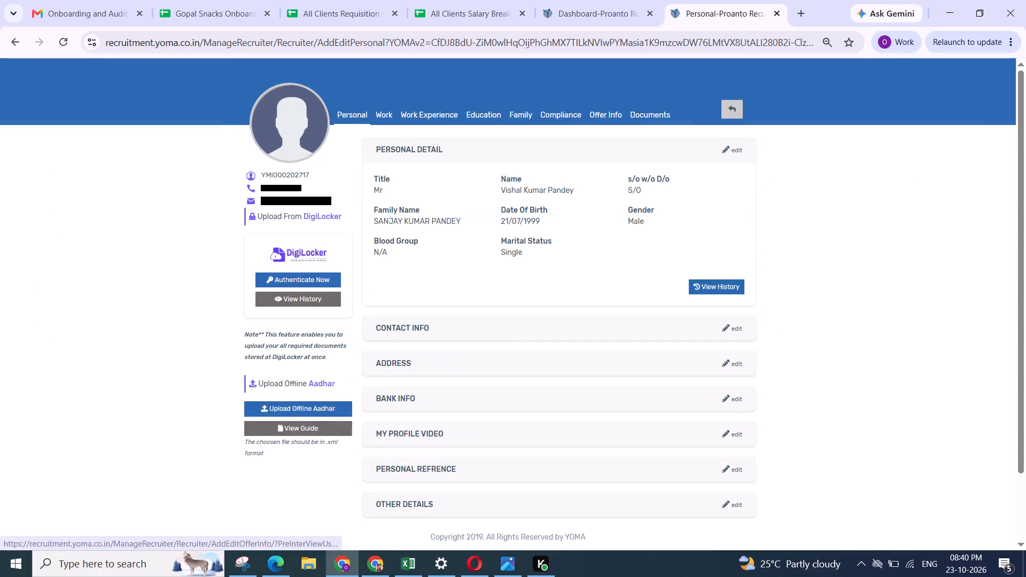
left_click(615, 111)
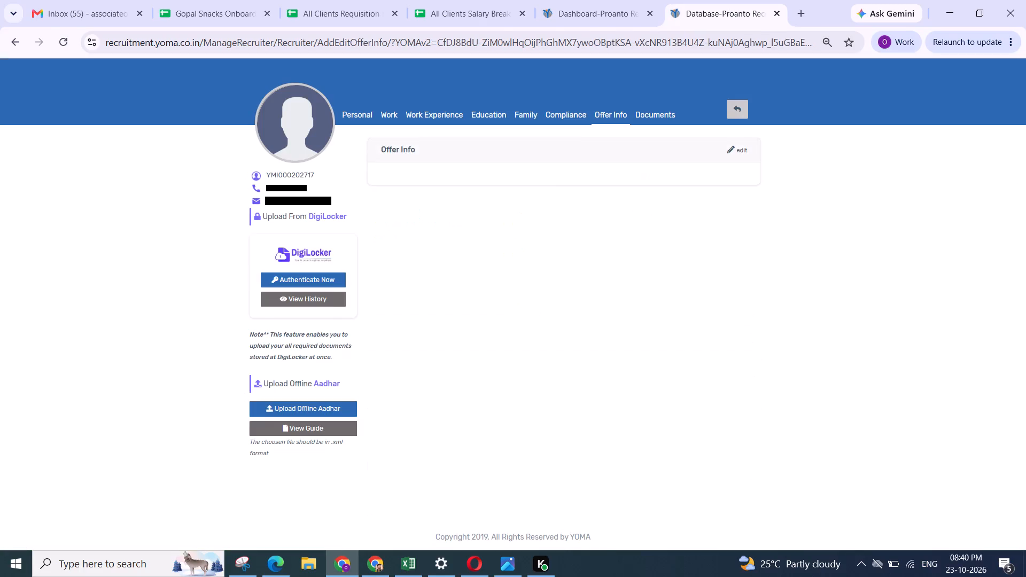
left_click(734, 148)
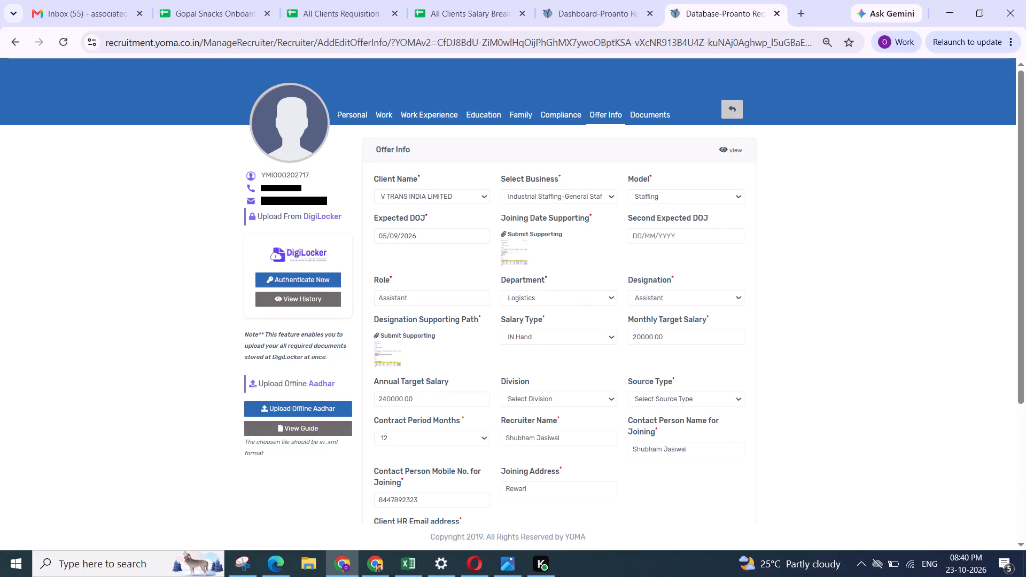
Attach the V trans 989 image from Downloads as the joining date supporting document.
left_click(529, 231)
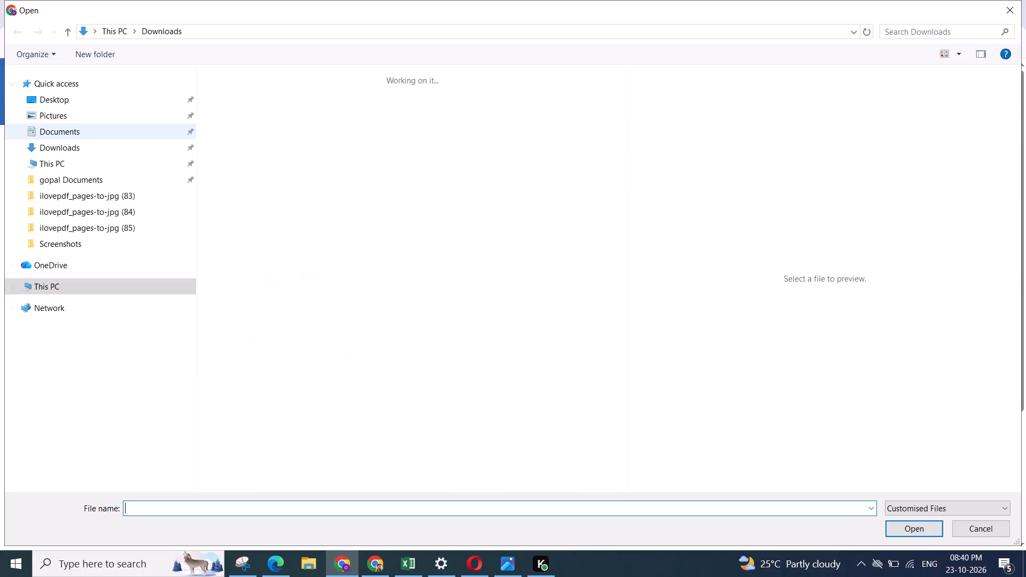
left_click(246, 100)
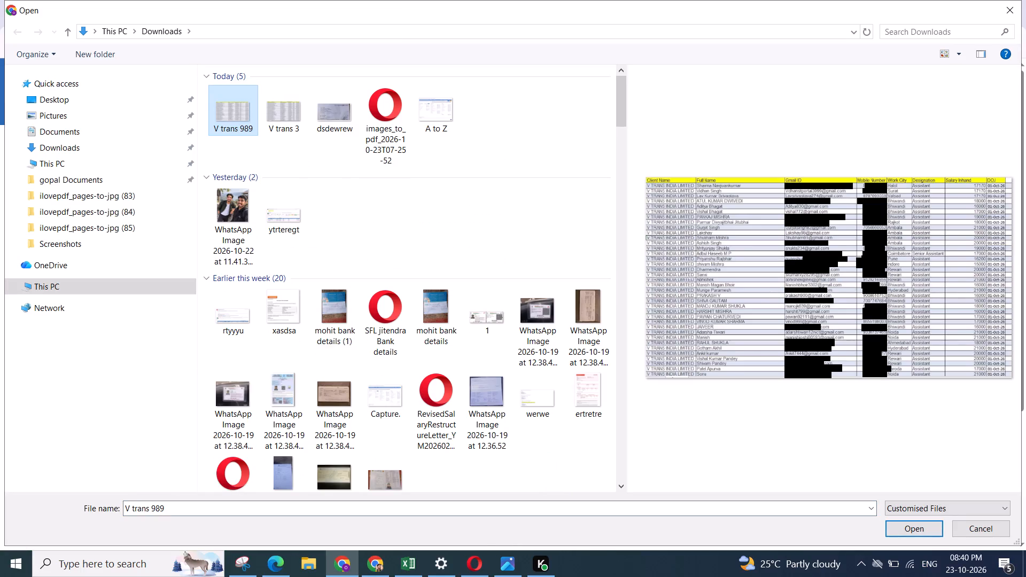
left_click(898, 528)
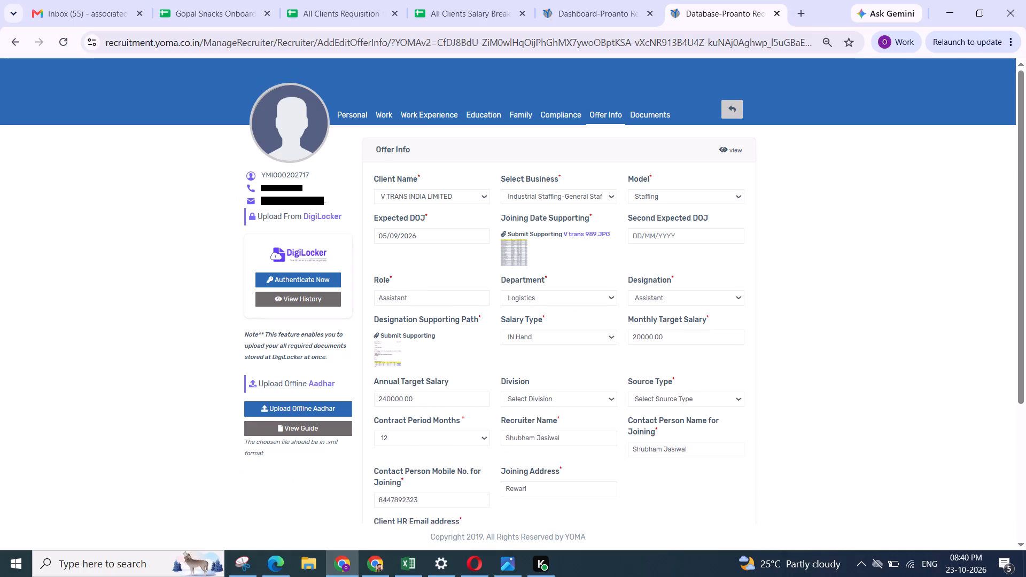
Attach the V trans 989 image from Downloads as the designation supporting document.
left_click_drag(399, 330, 411, 333)
left_click(411, 333)
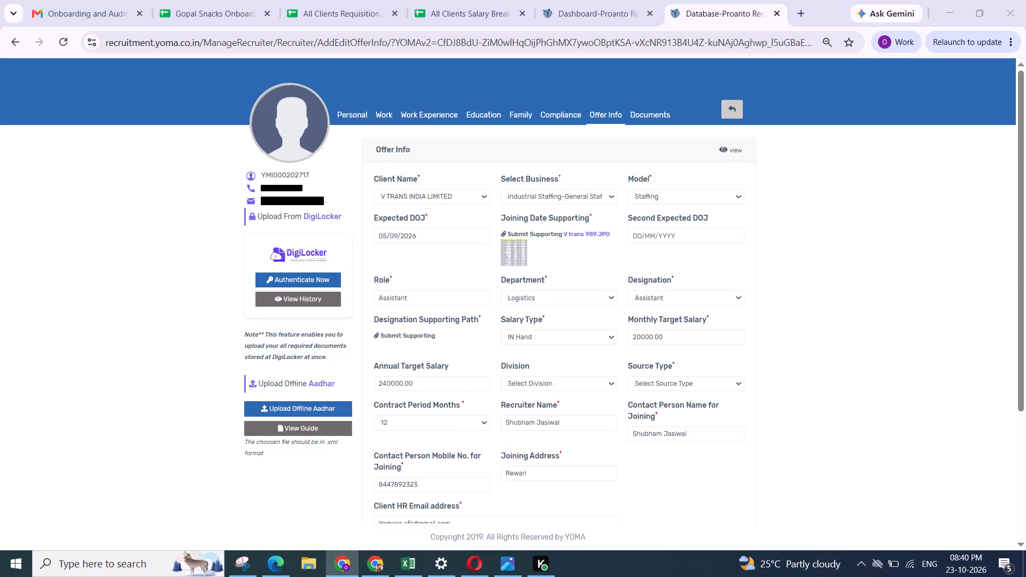
left_click(234, 113)
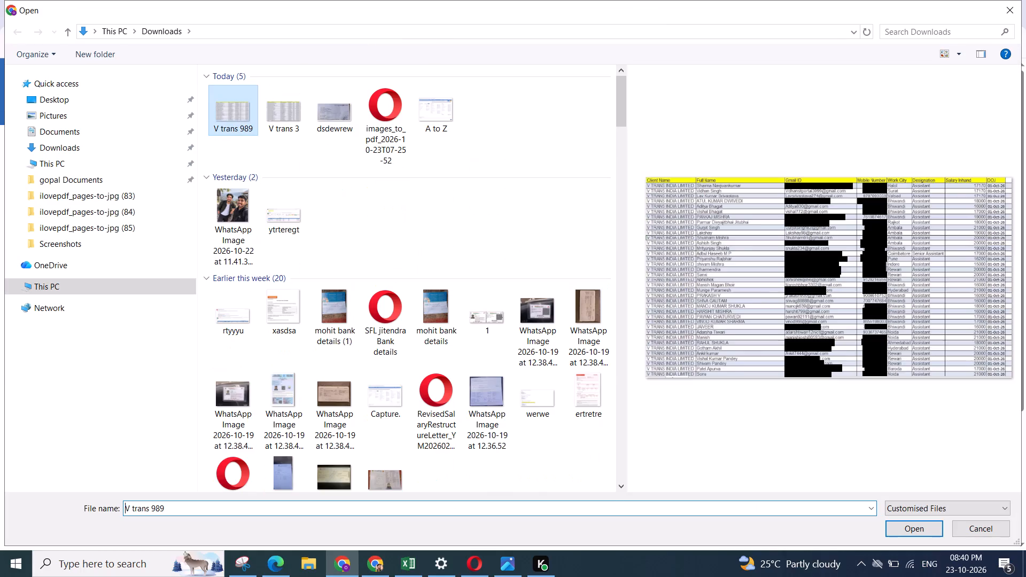
left_click(920, 531)
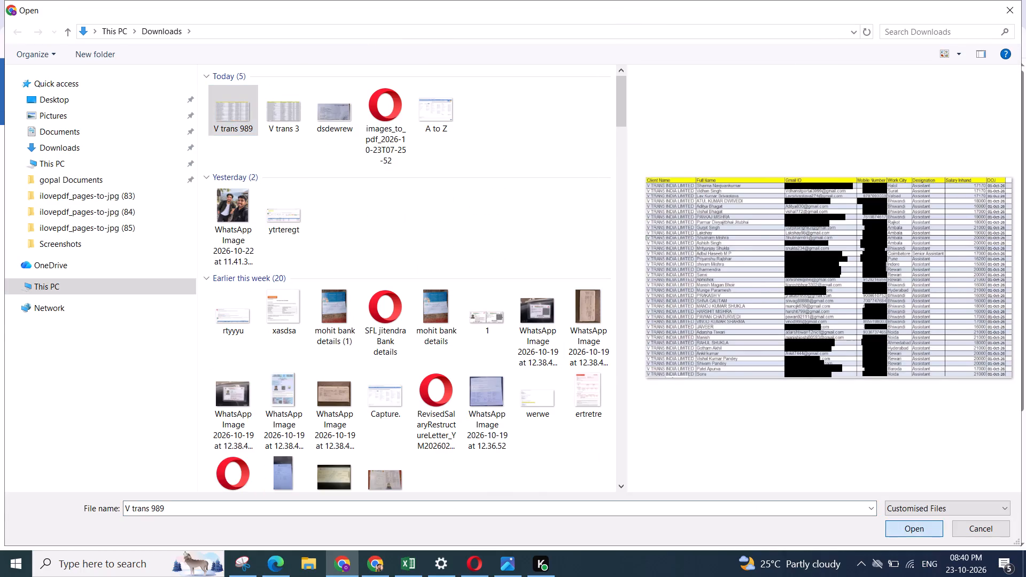
key("alt+Tab")
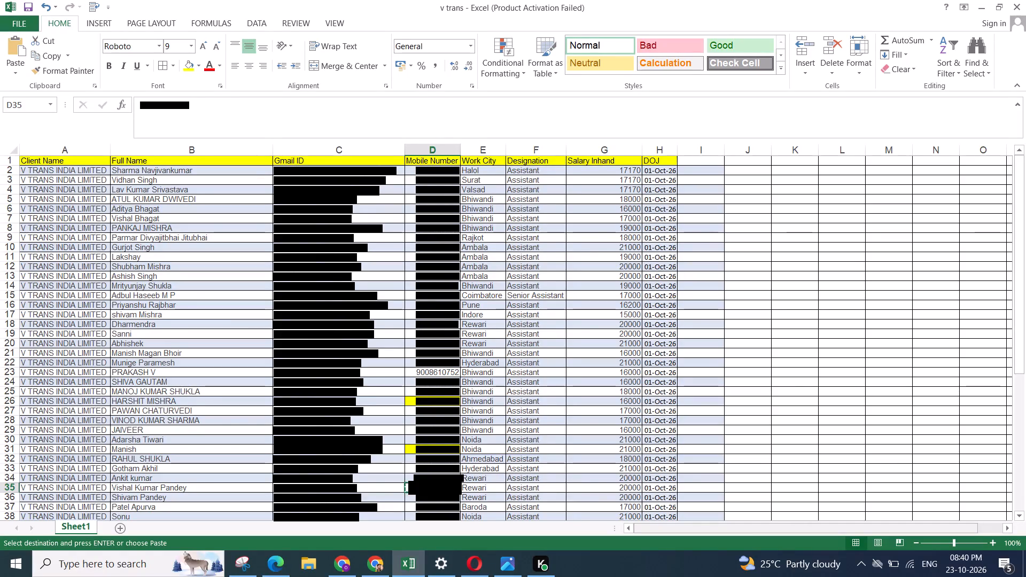
key("alt+Tab")
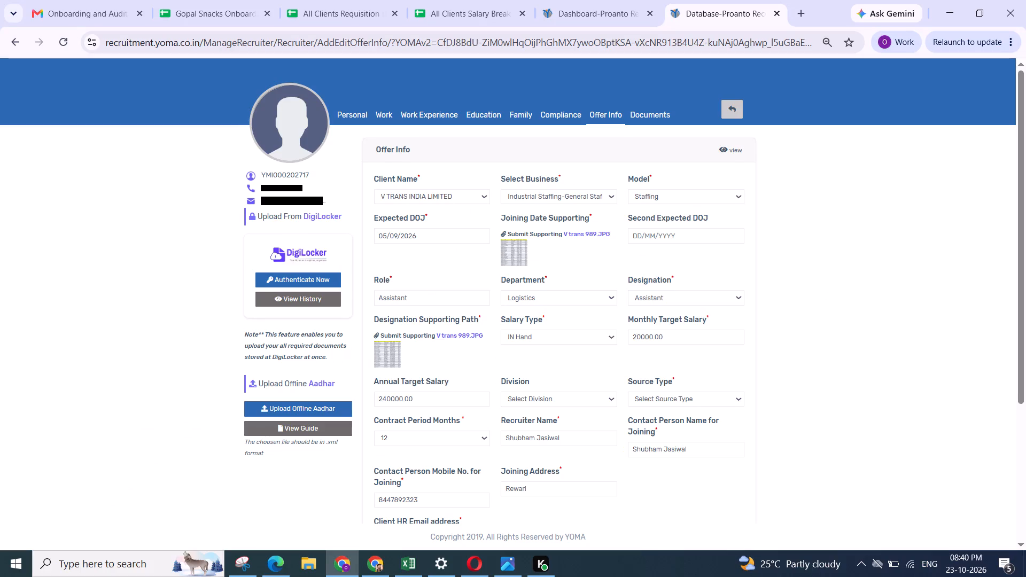
Set the business to Industrial Staffing-Service Contractor Model (VTILYMB1087) and reselect Assistant as the designation.
left_click(559, 198)
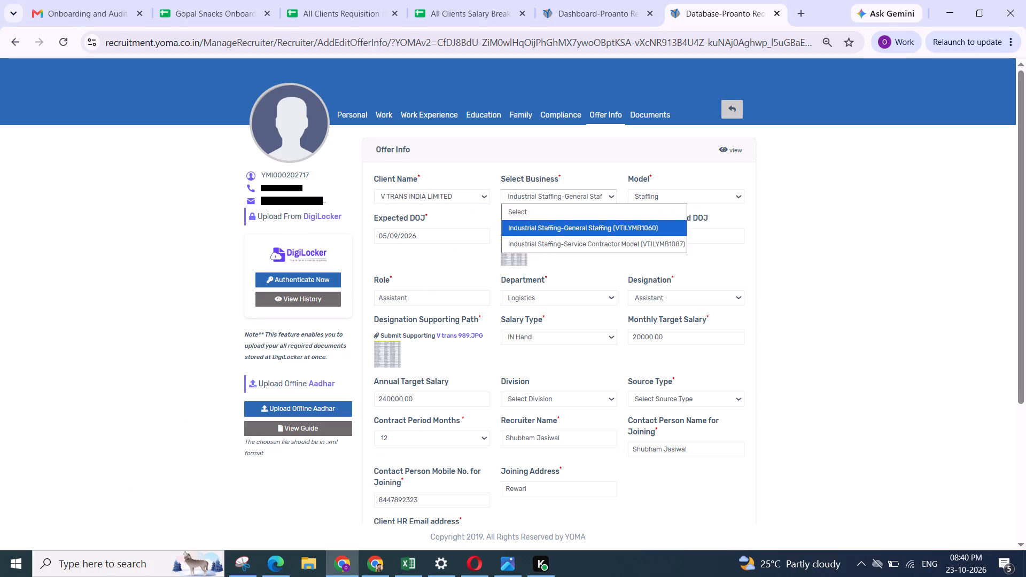
left_click(557, 241)
scroll(603, 257, "down", 1)
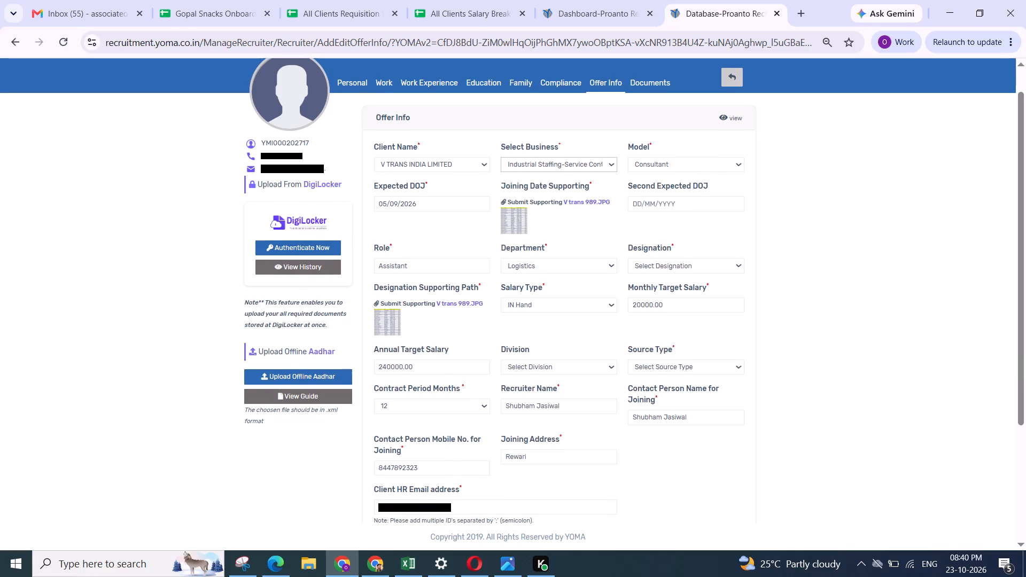
left_click_drag(656, 270, 655, 300)
left_click(655, 300)
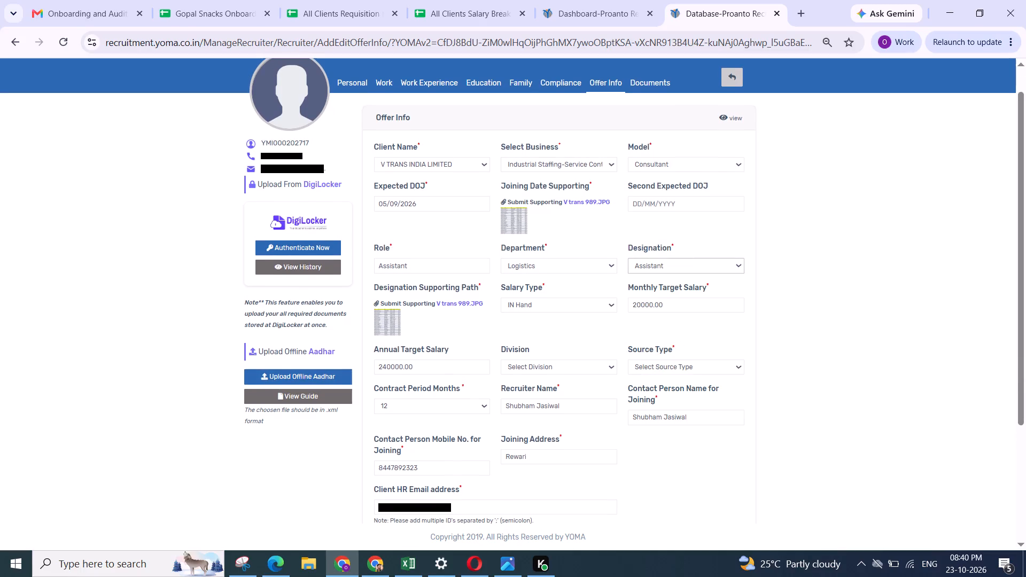
Set the source type to Transfer.
scroll(510, 278, "down", 1)
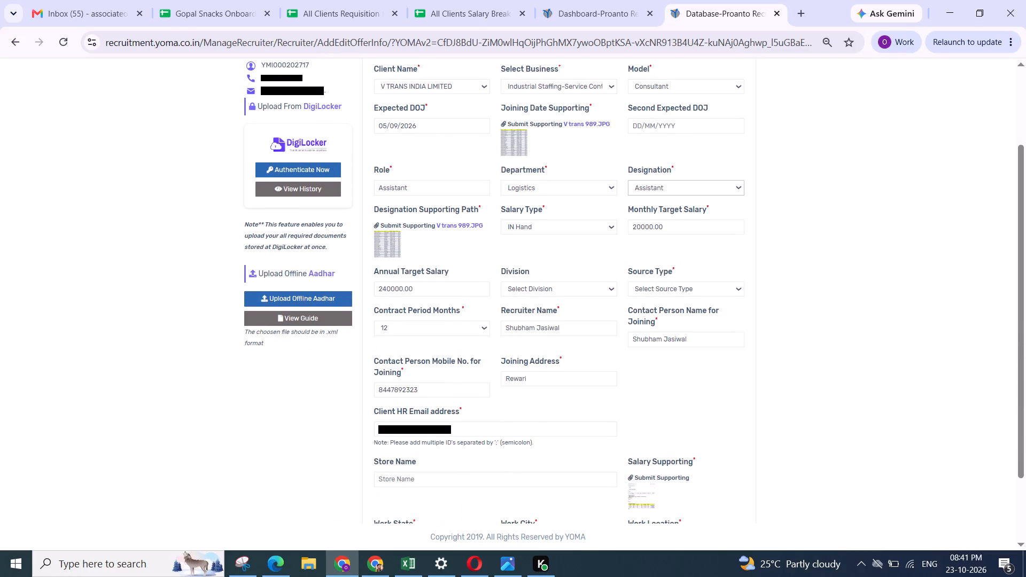
left_click(657, 286)
left_click(653, 335)
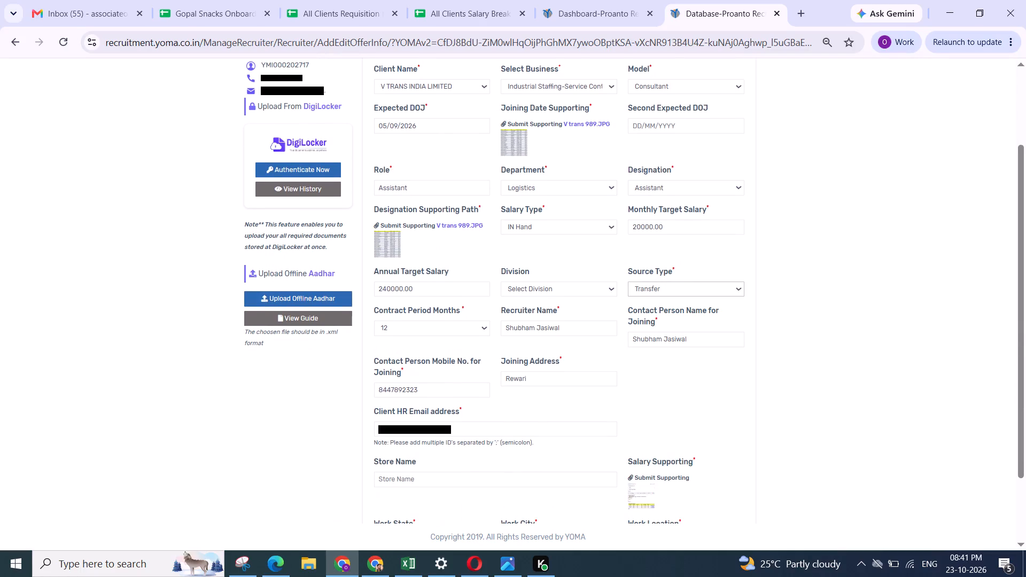
Attach the V trans 989 image from Downloads as the salary supporting document.
scroll(528, 282, "down", 1)
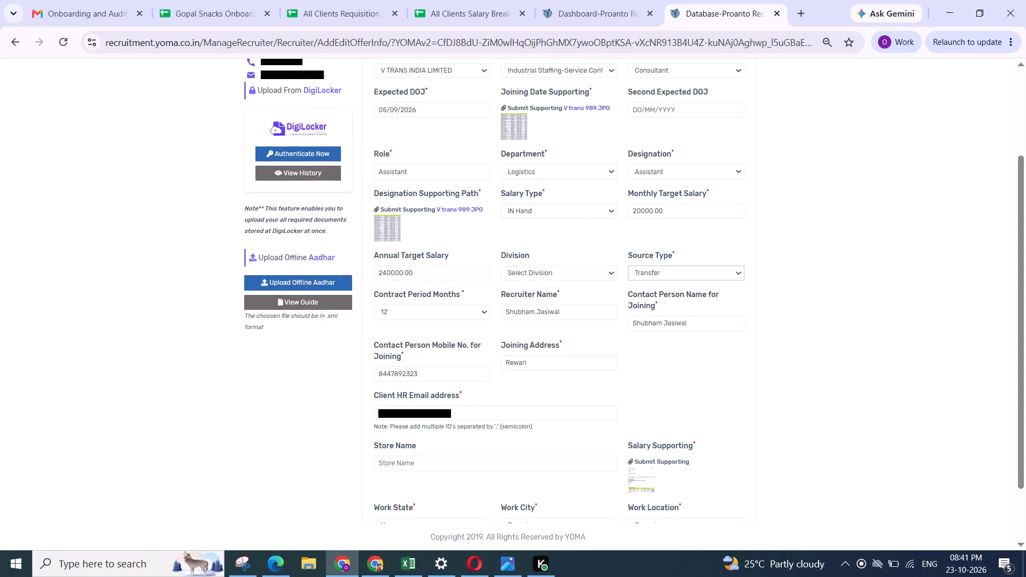
scroll(528, 282, "down", 3)
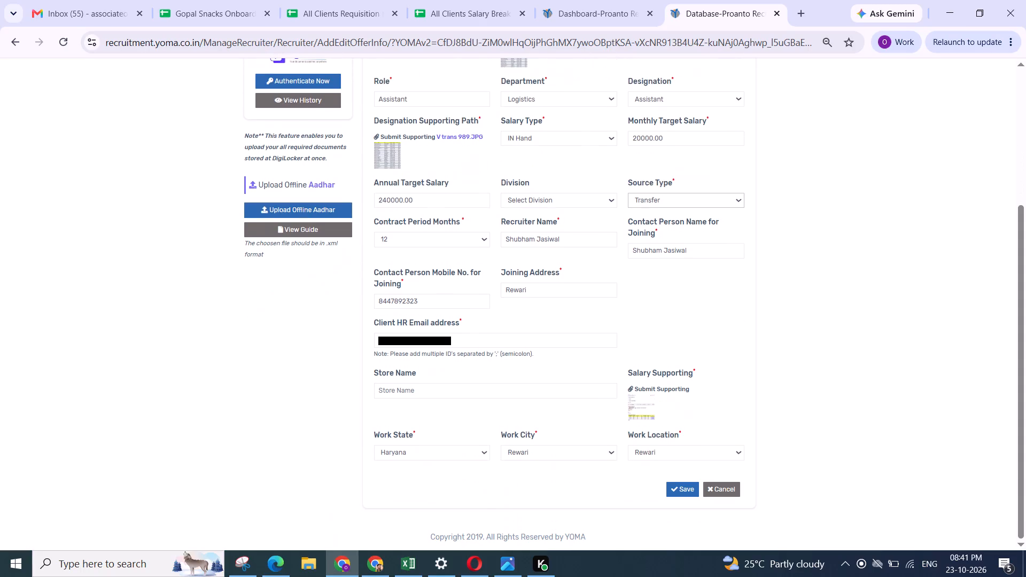
scroll(528, 282, "down", 1)
scroll(593, 260, "right", 1)
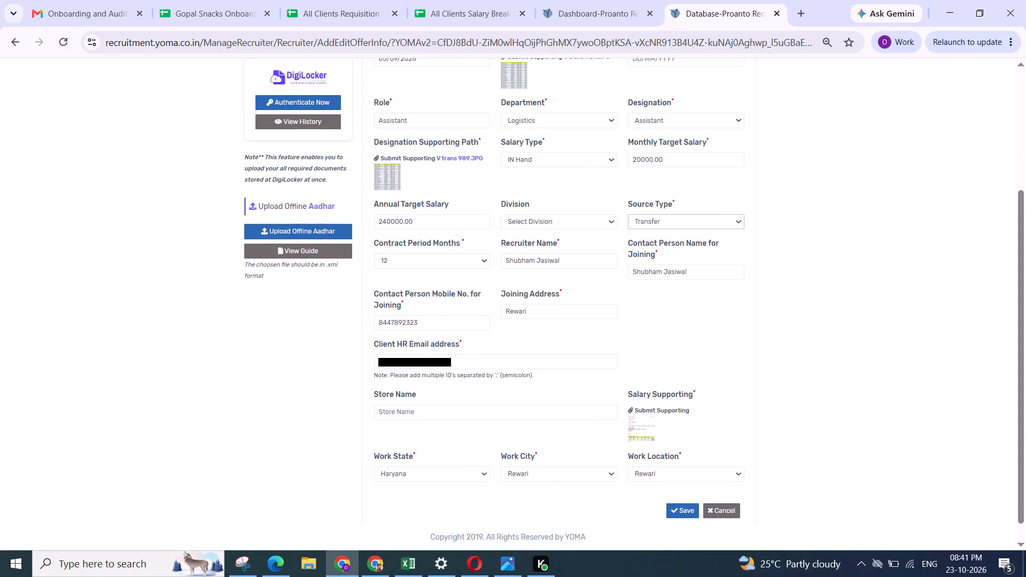
scroll(593, 260, "right", 1)
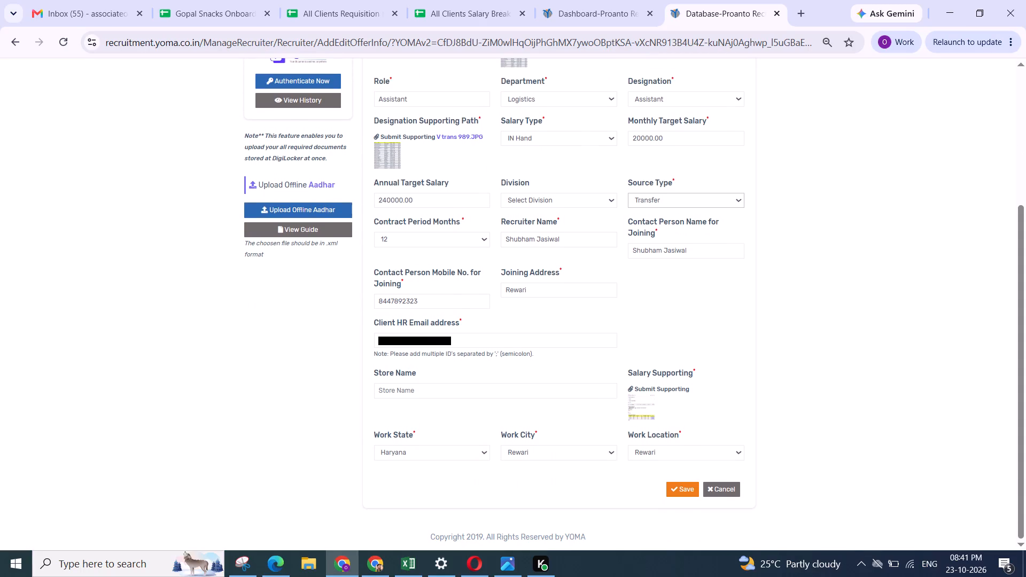
left_click(654, 391)
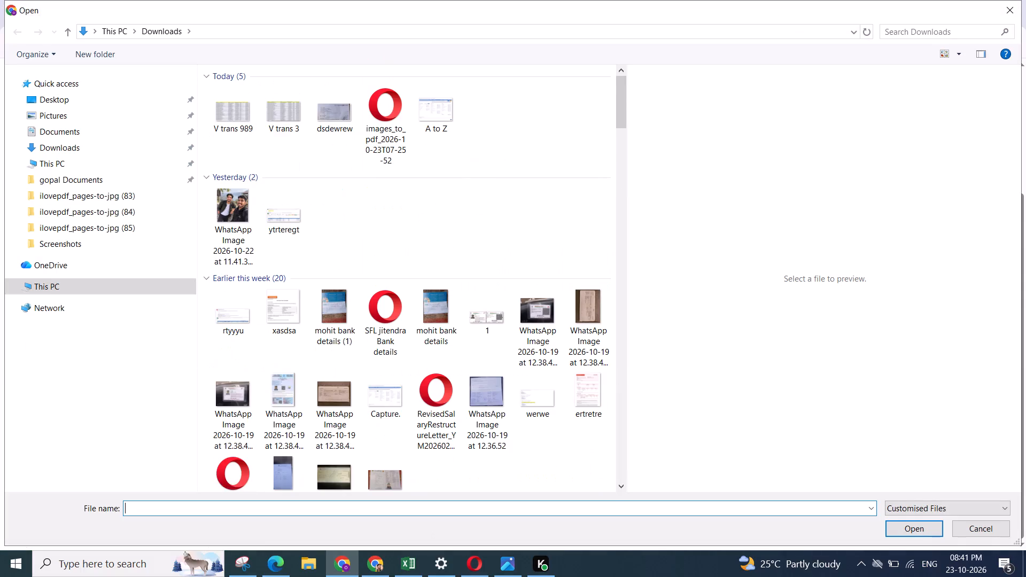
left_click(243, 108)
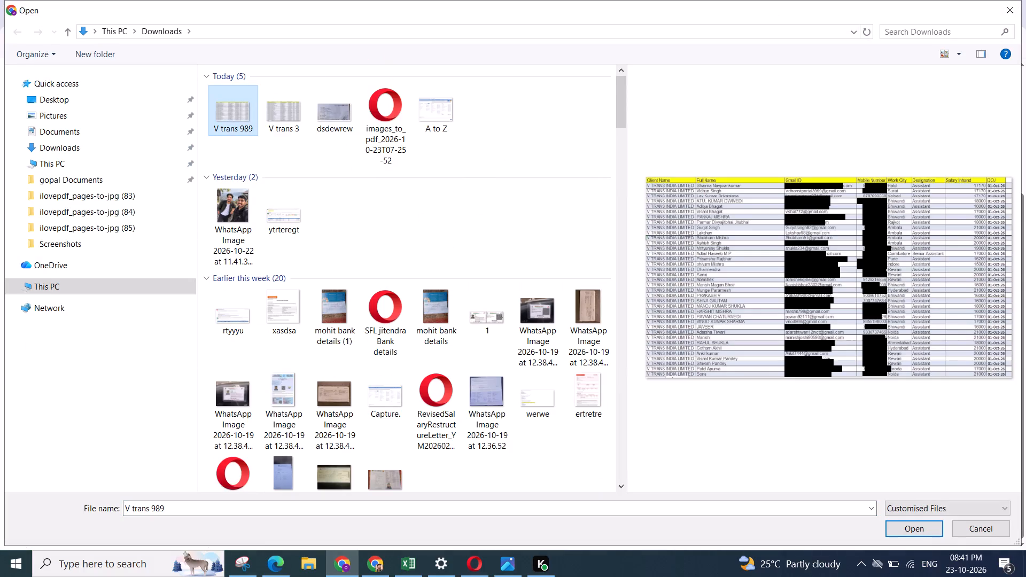
left_click(898, 525)
scroll(783, 438, "down", 4)
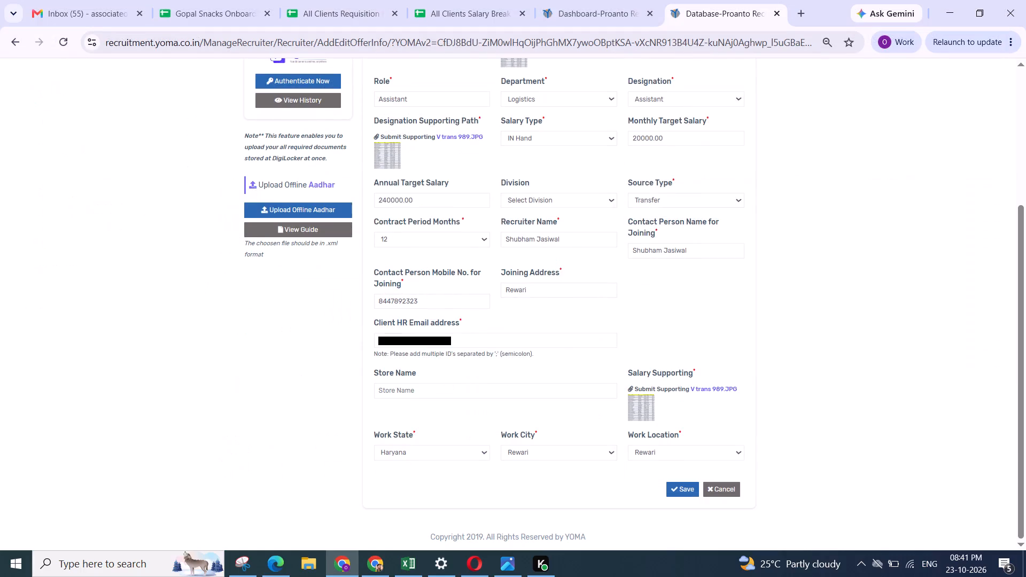
Save the candidate's completed offer details.
left_click(681, 490)
In the v trans Excel sheet, delete candidate rows 2 to 32, from Halol at the top through the Ahmedabad entry.
key("alt+Tab")
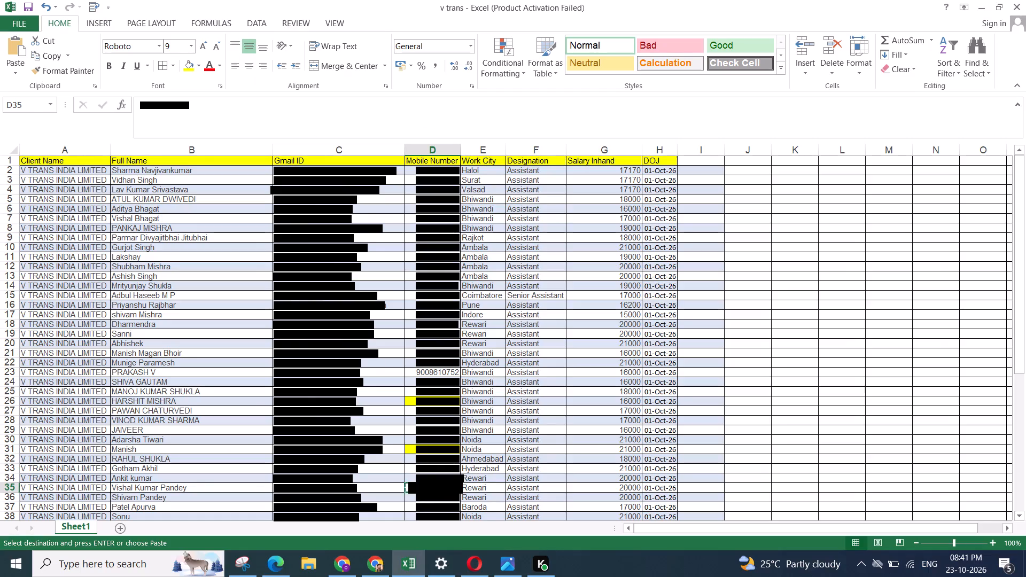
scroll(114, 174, "up", 2)
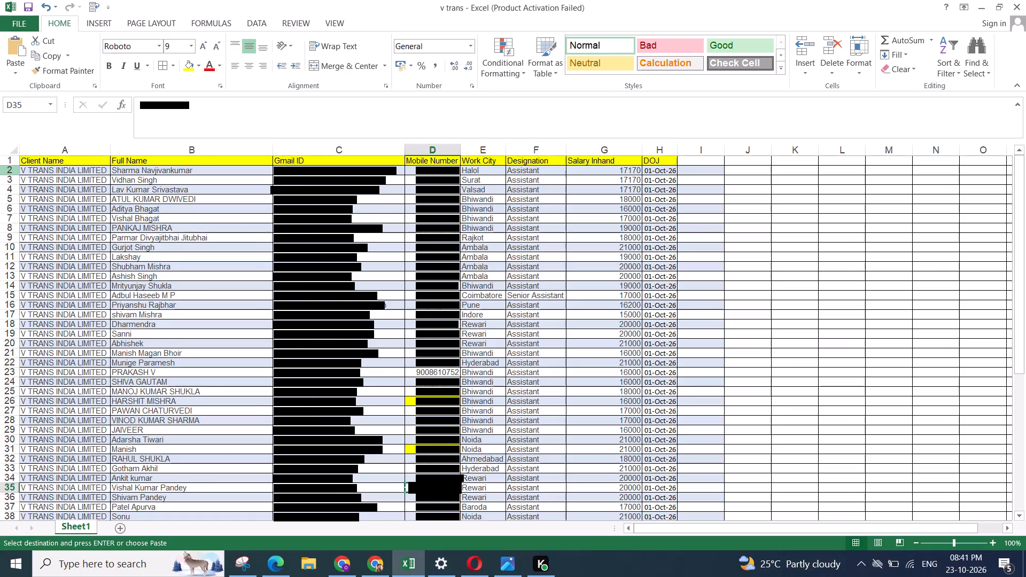
left_click(7, 171)
key("ctrl+shift+Down")
key("ctrl+shift+Down")
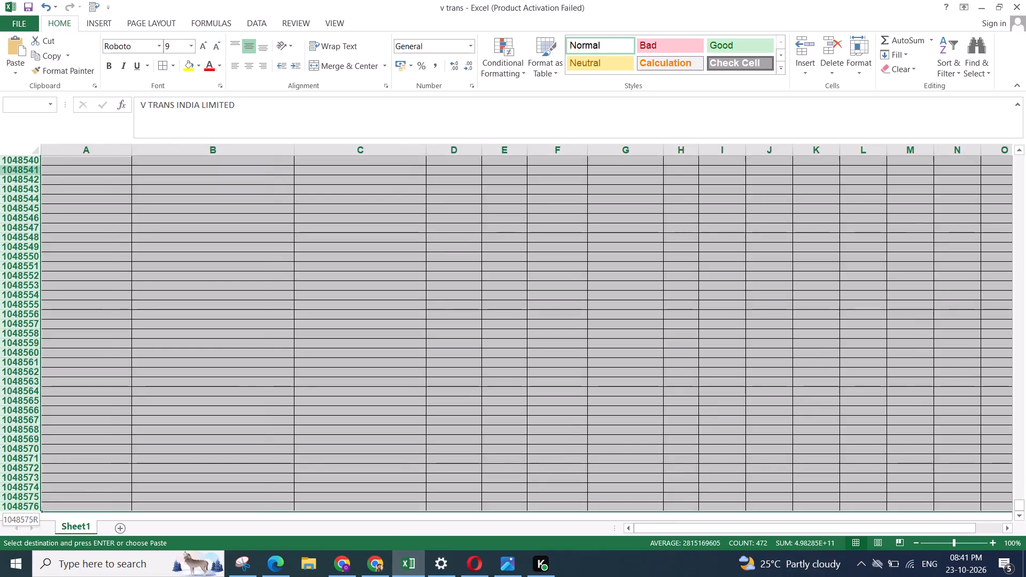
key("ctrl+shift+Up")
key("shift+Up")
key("shift+Up")
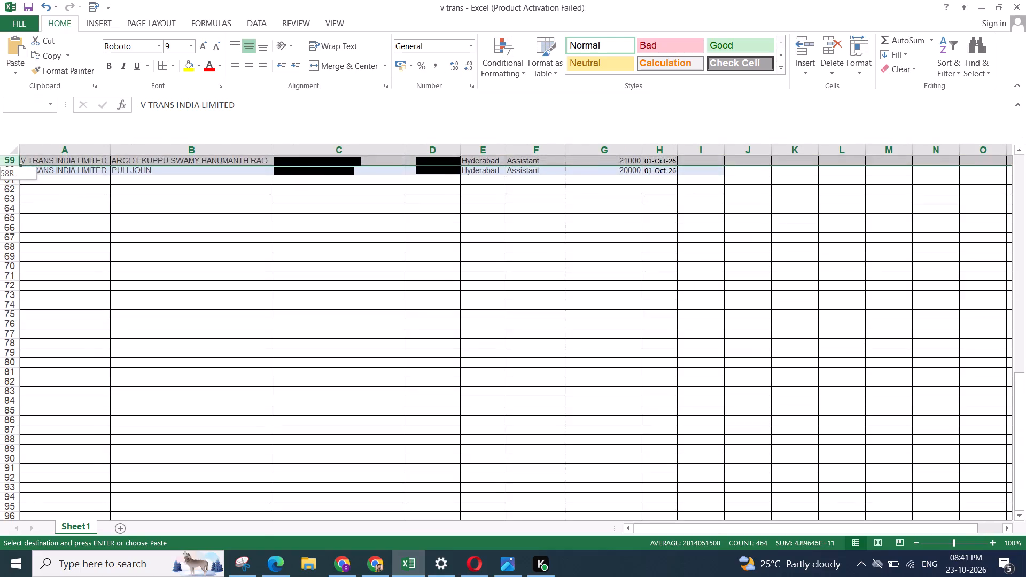
key("ctrl+shift+Up")
key("shift+Down")
key("shift+Down")
key("shift+Down")
key("shift+Down")
key("shift+Down")
key("shift+Down")
key("shift+Down")
key("shift+Down")
key("shift+Down")
key("shift+Down")
key("shift+Down")
key("shift+Down")
key("shift+Down")
key("shift+Down")
key("shift+Down")
key("shift+Down")
key("shift+Down")
key("shift+Down")
key("shift+Down")
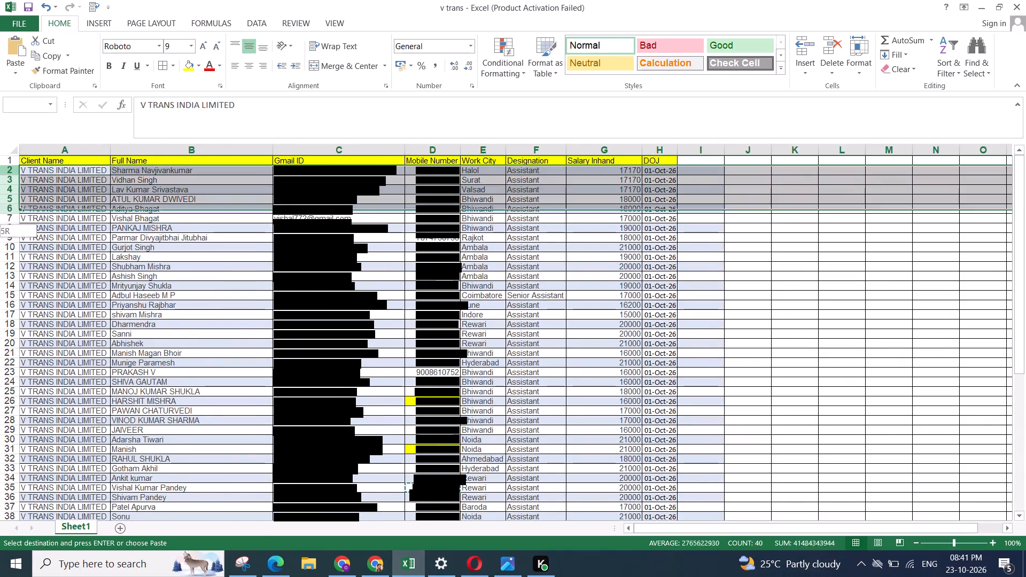
key("shift+Down")
key("shift+Down")
key("shift+Down")
key("shift+Down")
key("shift+Down")
key("shift+Down")
key("shift+Down")
key("shift+Down")
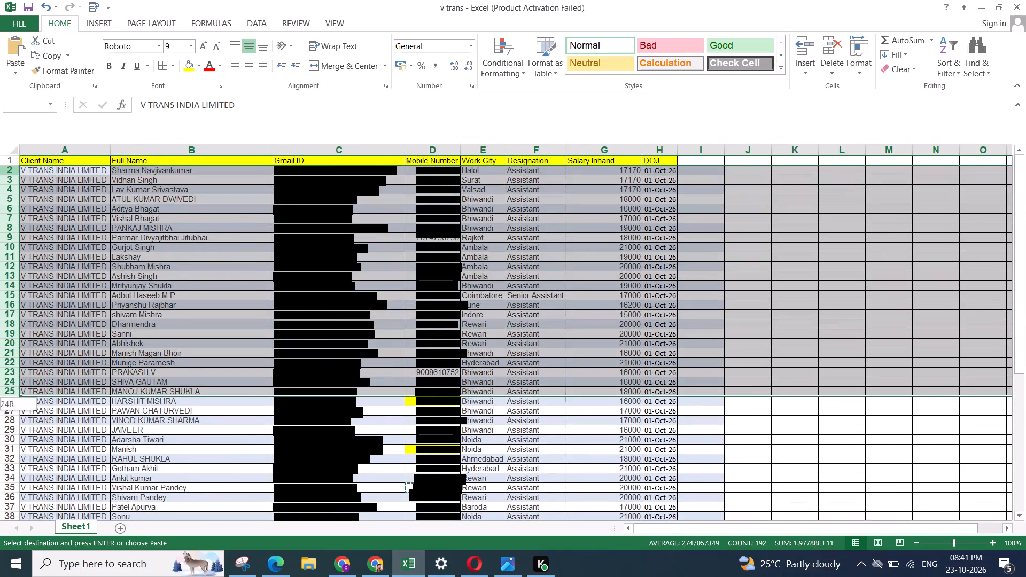
key("shift+Down")
key("shift+Down")
key("shift+Down")
key("shift+Down")
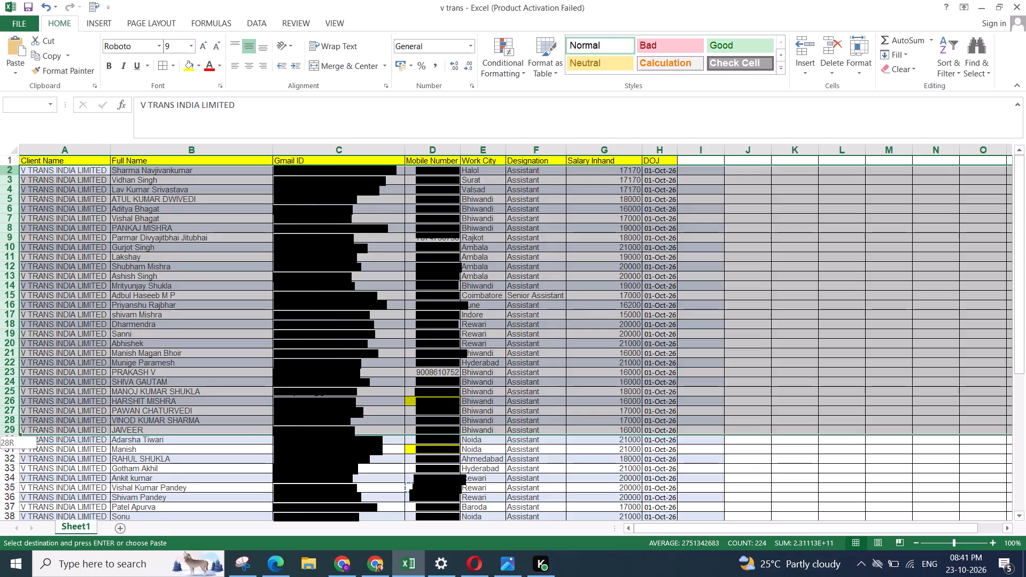
key("shift+Down")
key("shift+Down")
key("shift+Down")
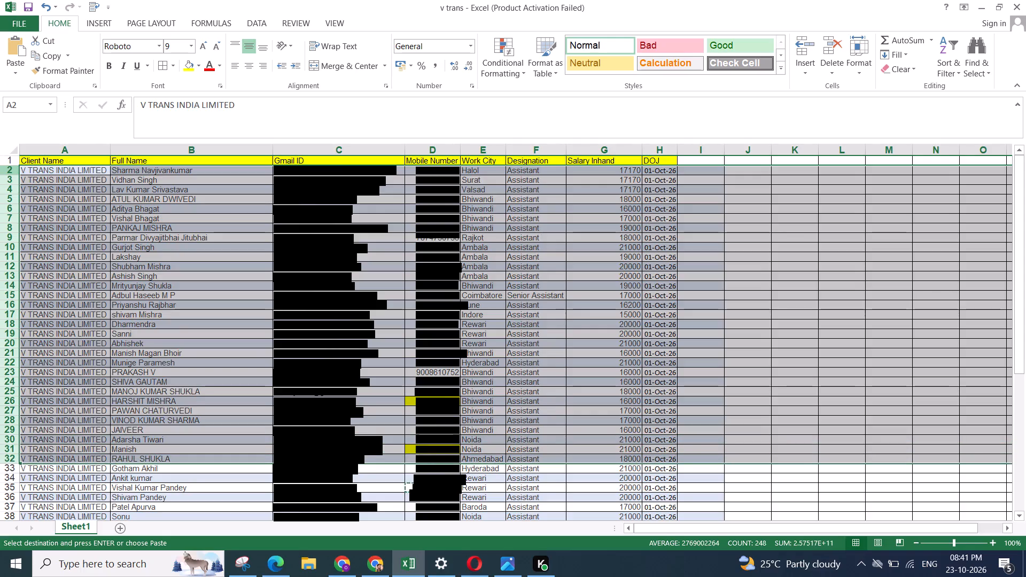
key("ctrl+minus")
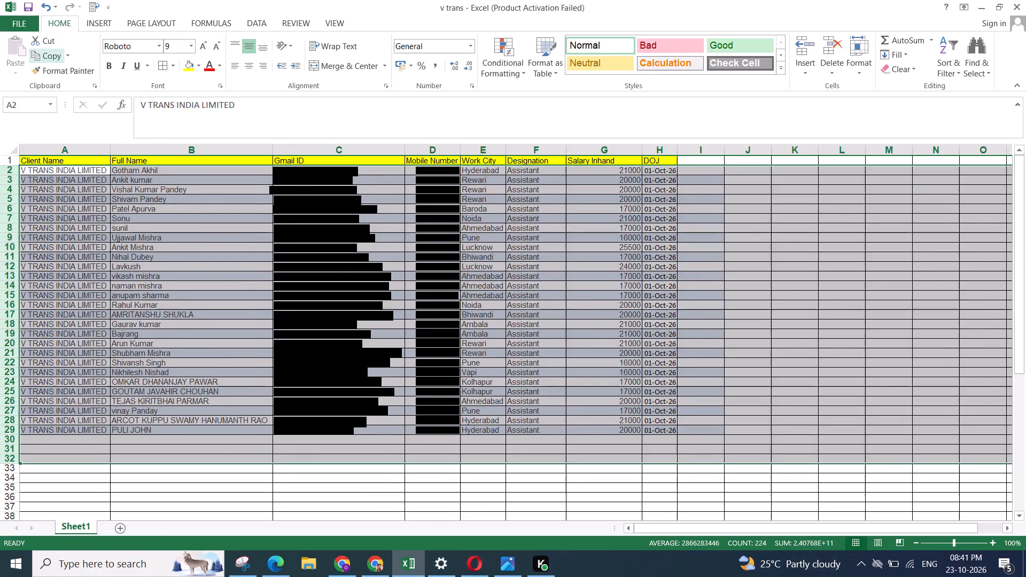
left_click(342, 230)
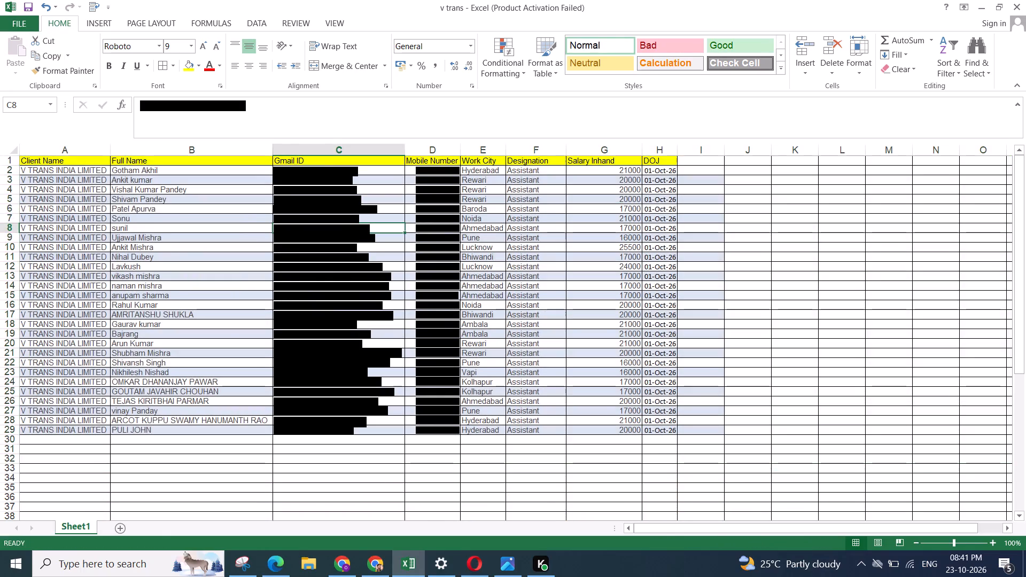
Copy the candidate's mobile number from the recruitment portal's profile and search for it in the v trans Excel sheet.
key("alt+Tab")
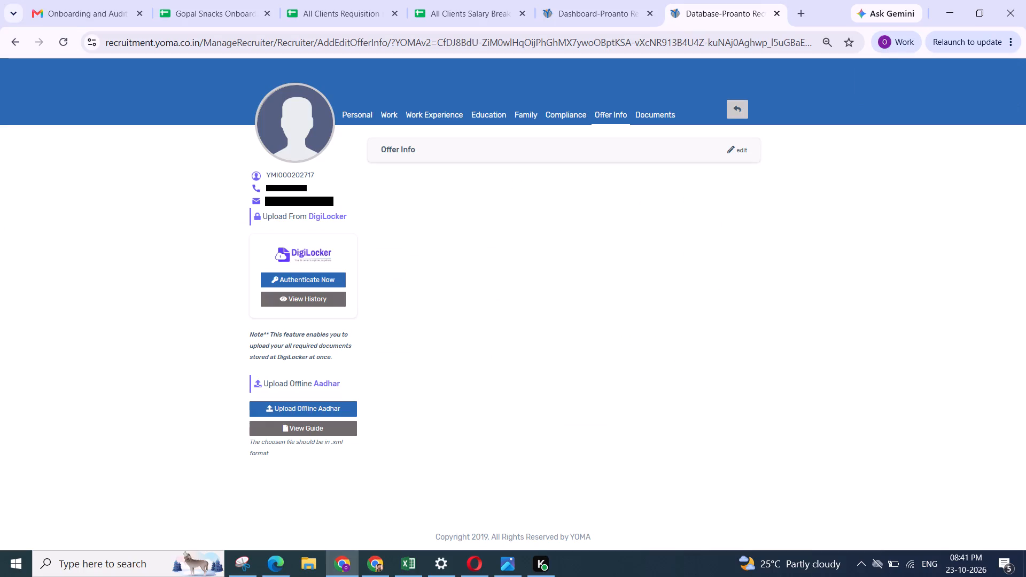
double_click(289, 186)
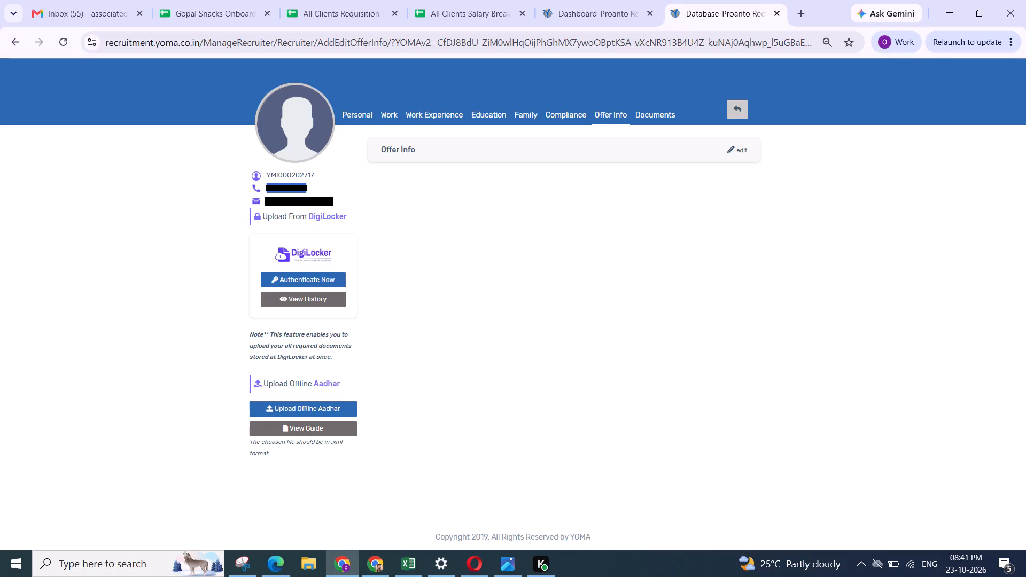
key("ctrl+c")
key("alt+Tab")
key("ctrl+f")
key("ctrl+v")
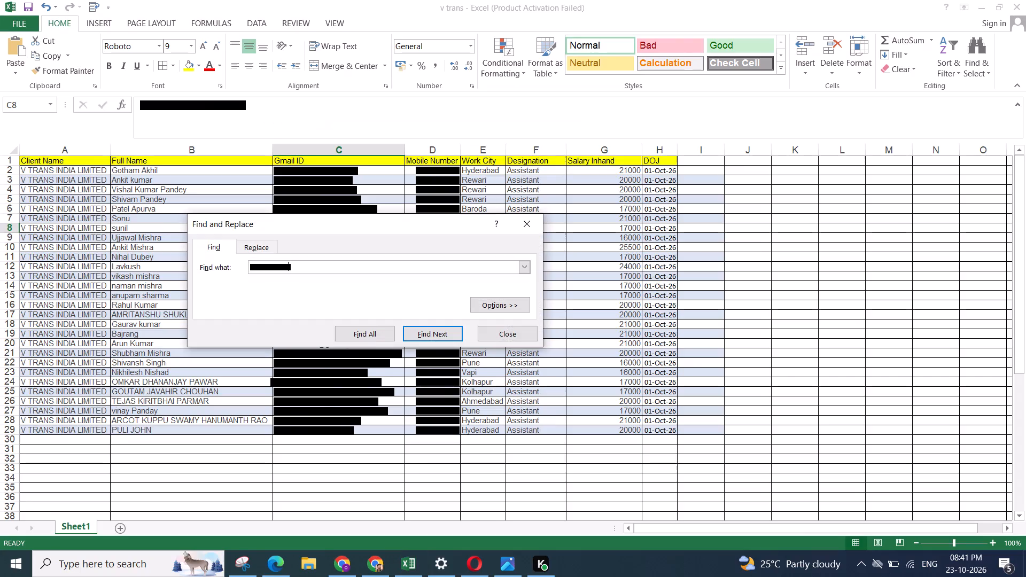
Find the current candidate's mobile number in the v trans sheet and copy the one in the next row, row 5.
key("Return")
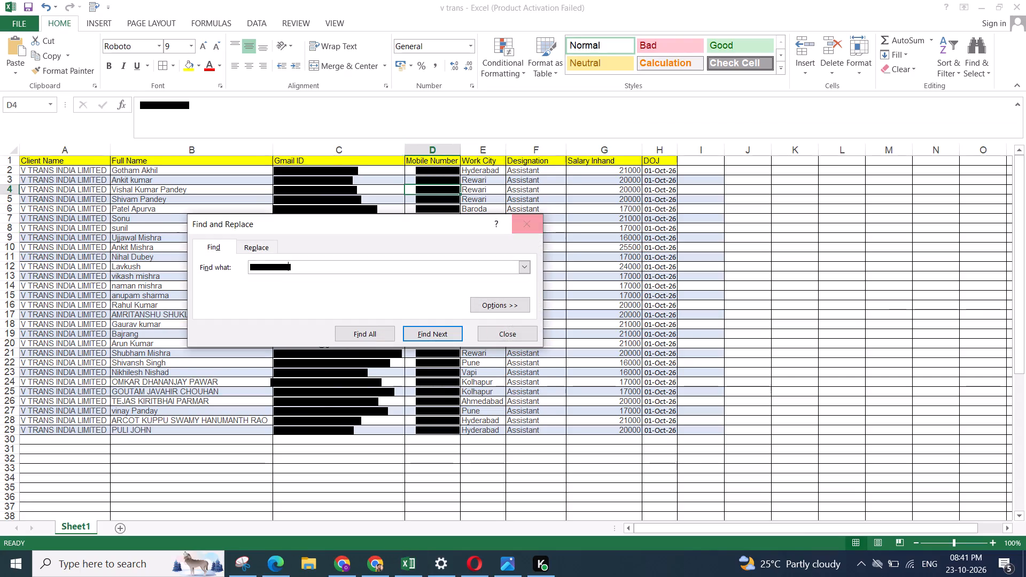
left_click(532, 221)
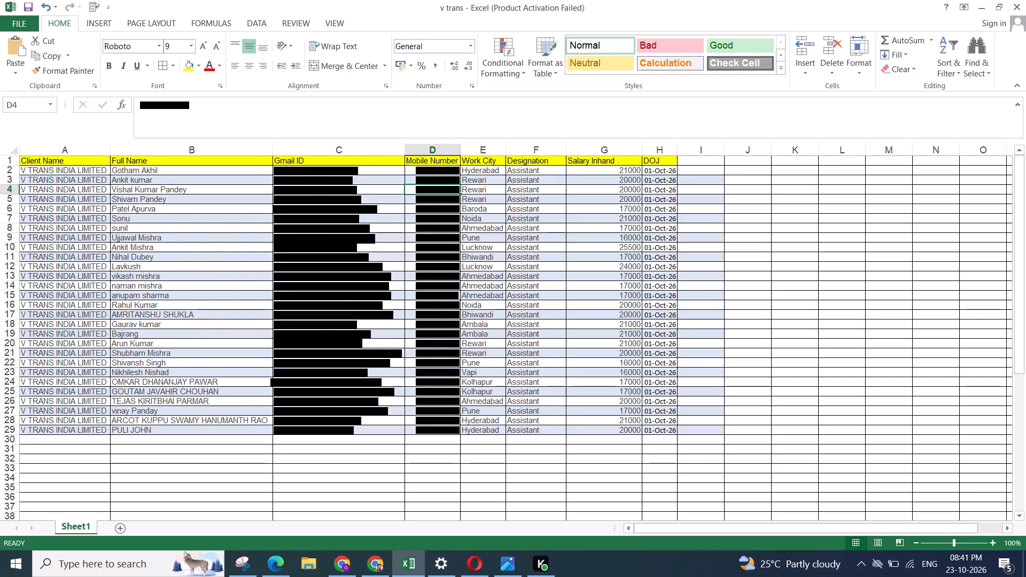
key("Down")
key("ctrl+c")
Return to the associate database and enter the copied mobile number in its mobile number filter.
key("alt+Tab")
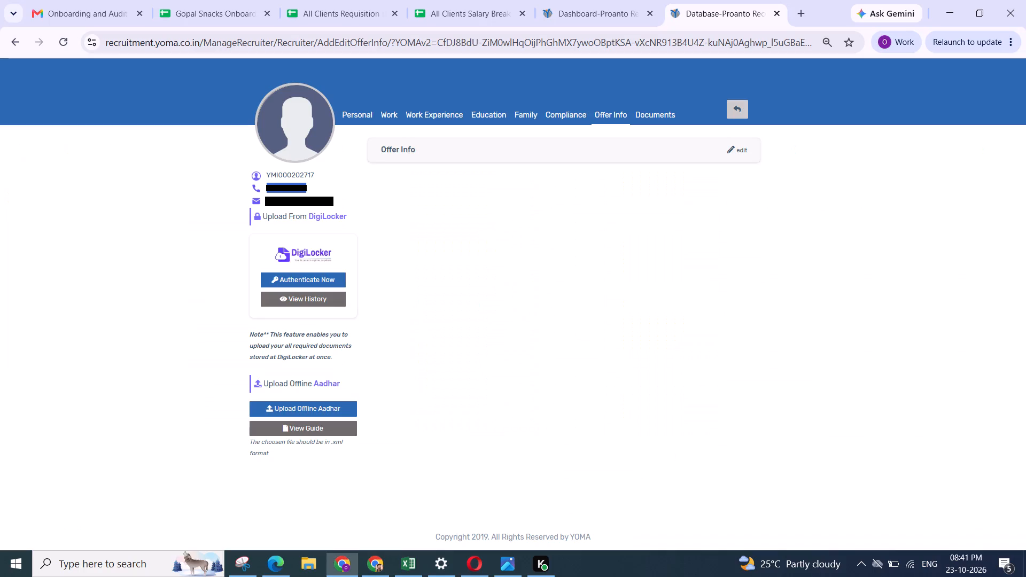
left_click(735, 111)
key("alt+Tab")
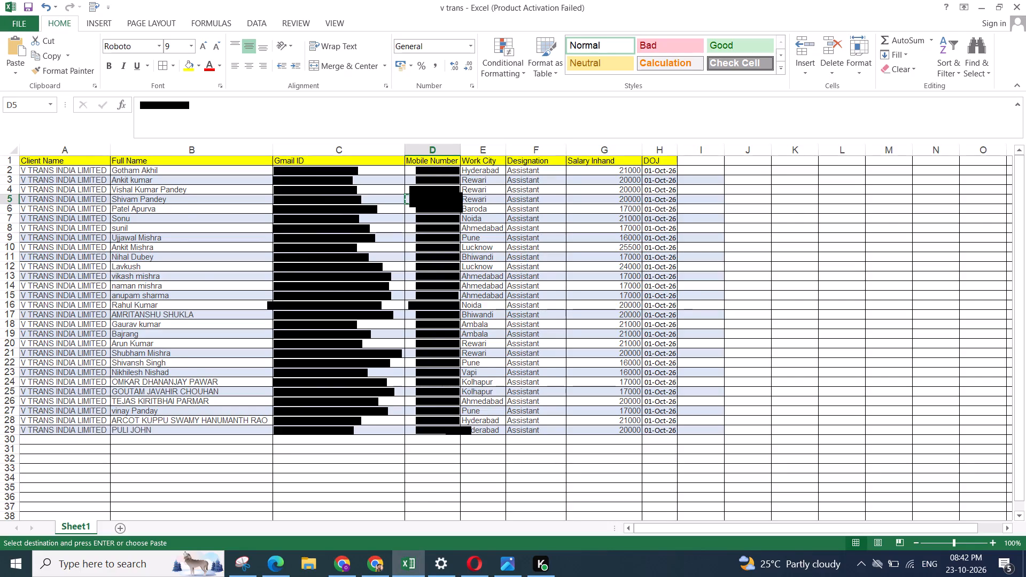
key("alt+Tab")
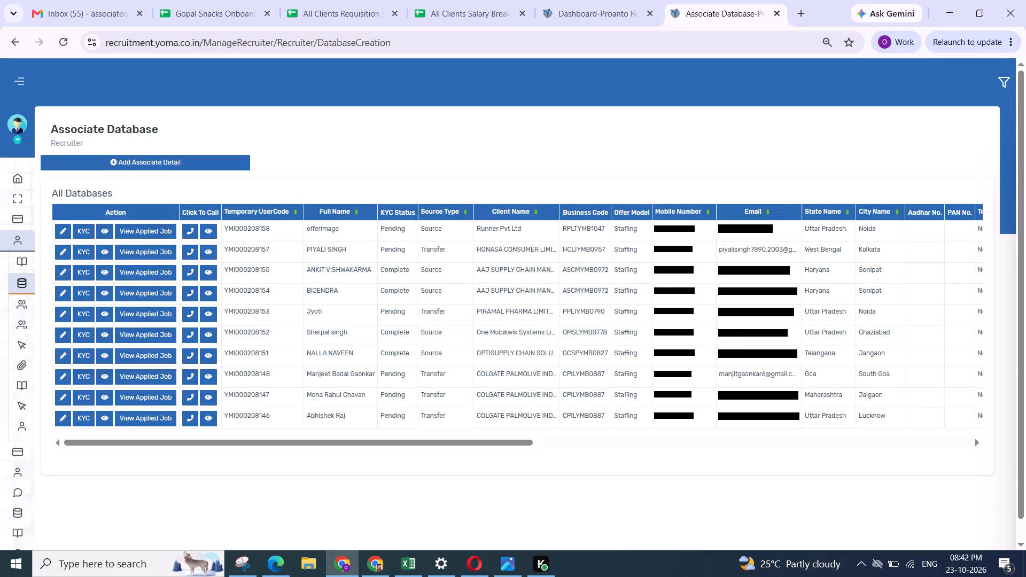
left_click(1004, 81)
scroll(915, 248, "down", 3)
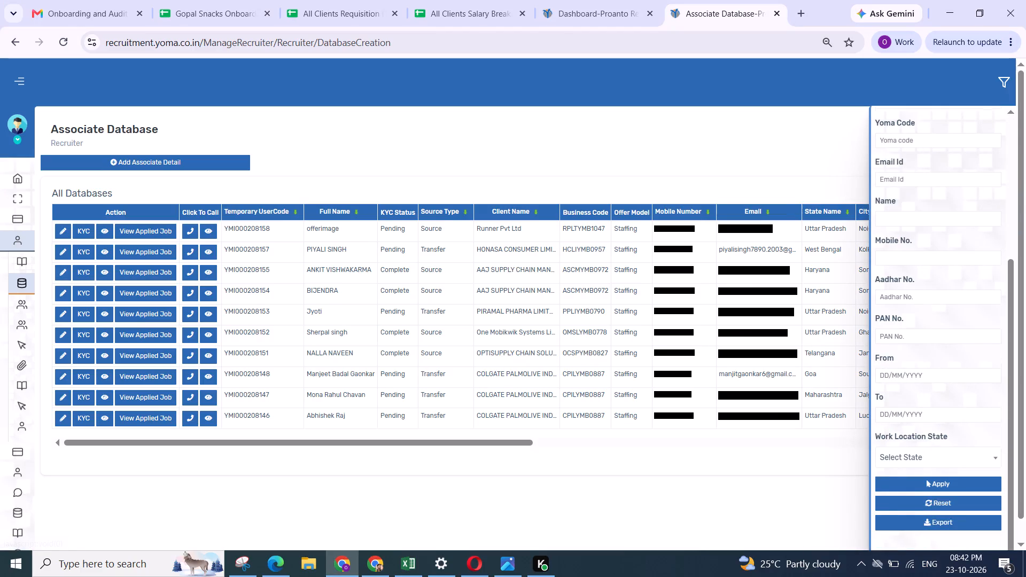
left_click(893, 253)
key("ctrl+v")
key("ctrl+Return")
Check how many mobile numbers the v trans sheet lists below and above row 5 by selecting them.
key("alt+Tab")
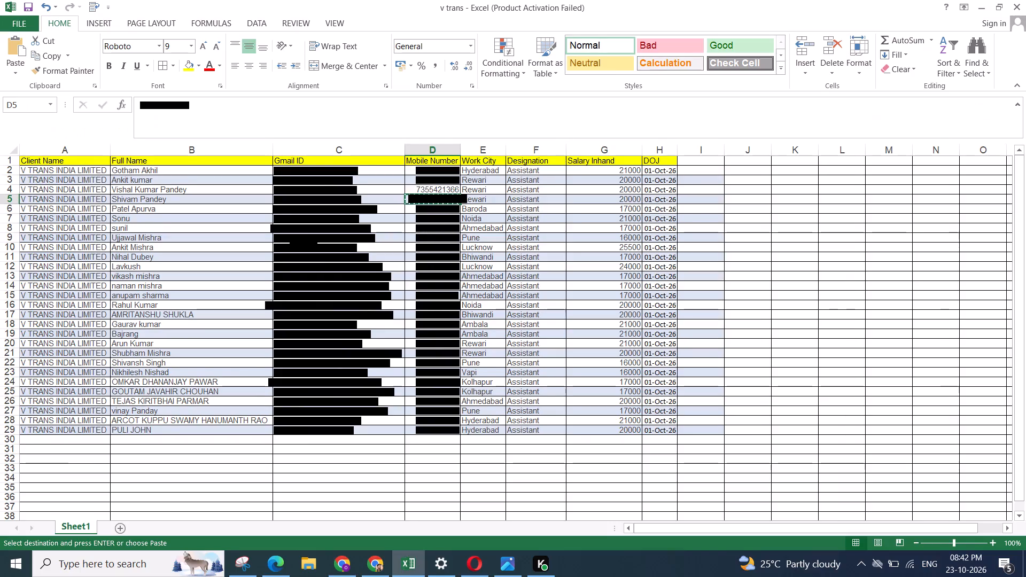
key("ctrl+shift+Down")
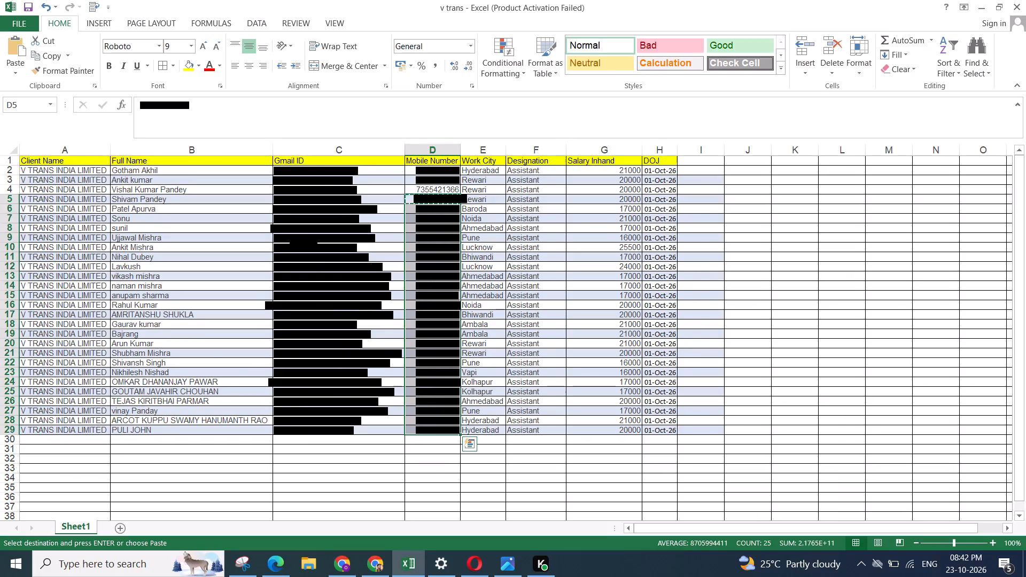
key("shift+Up")
key("ctrl+shift+Up")
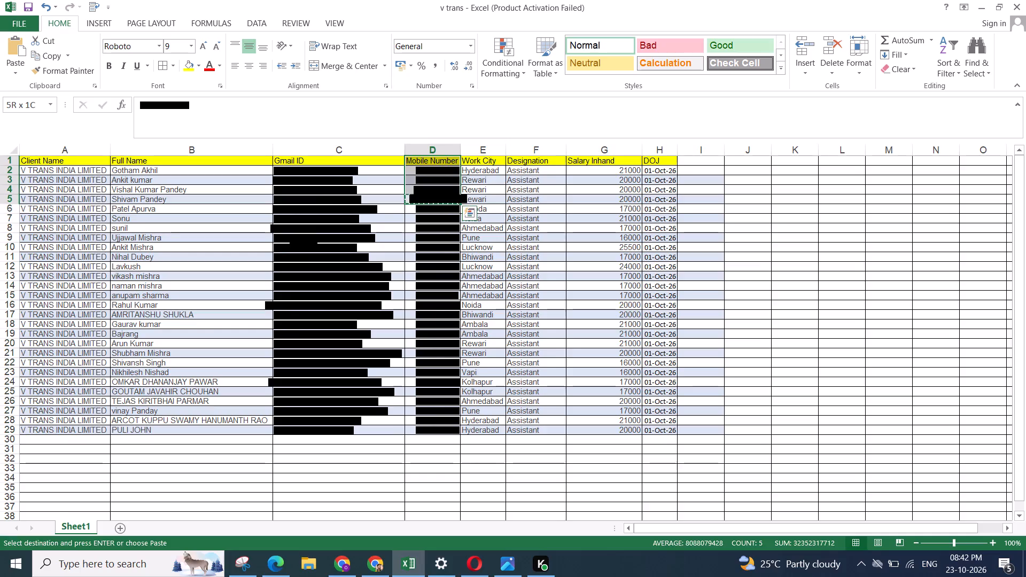
key("Down")
key("Up")
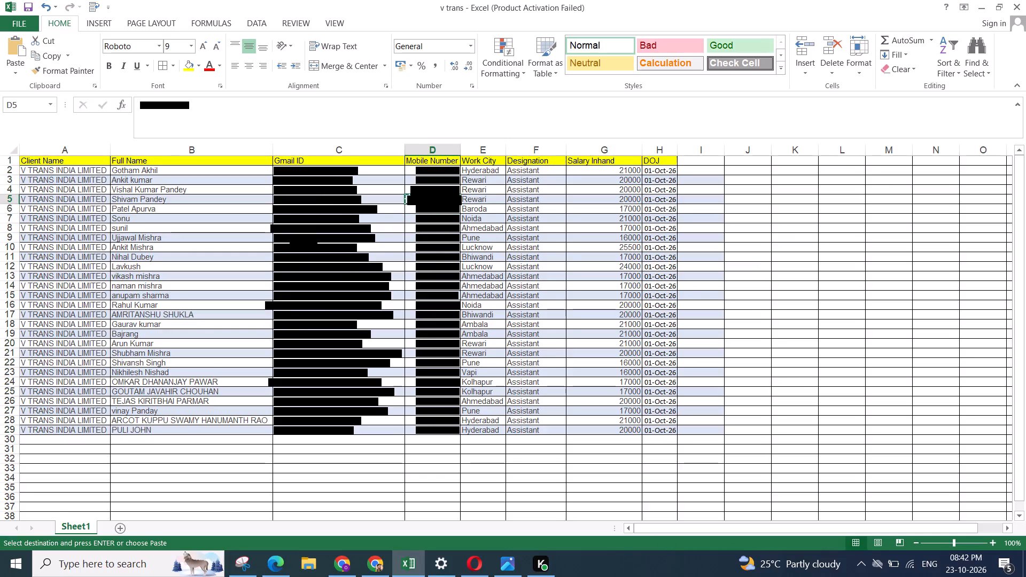
key("alt+Tab")
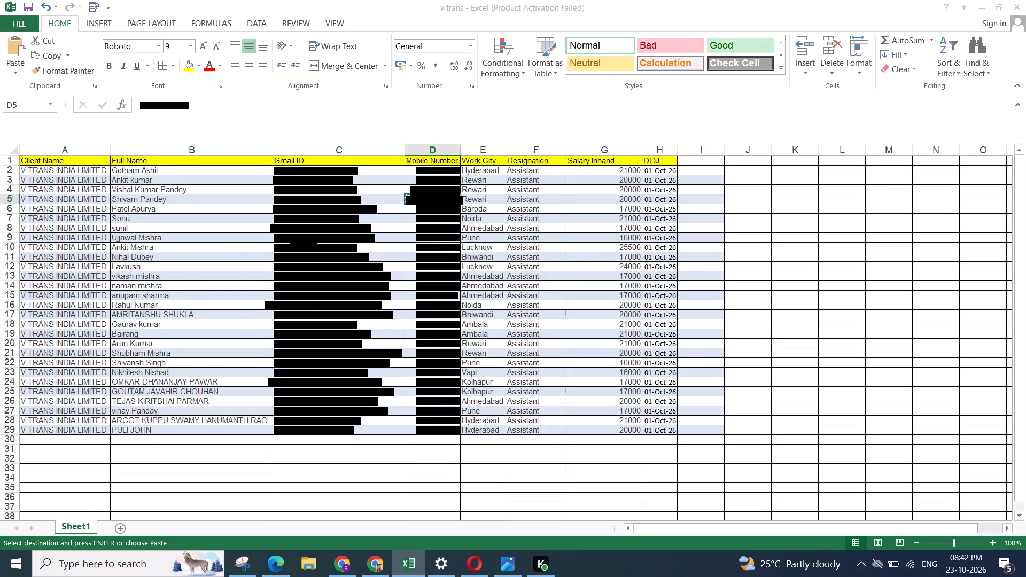
Apply the mobile number filter to the associate database.
scroll(922, 370, "down", 3)
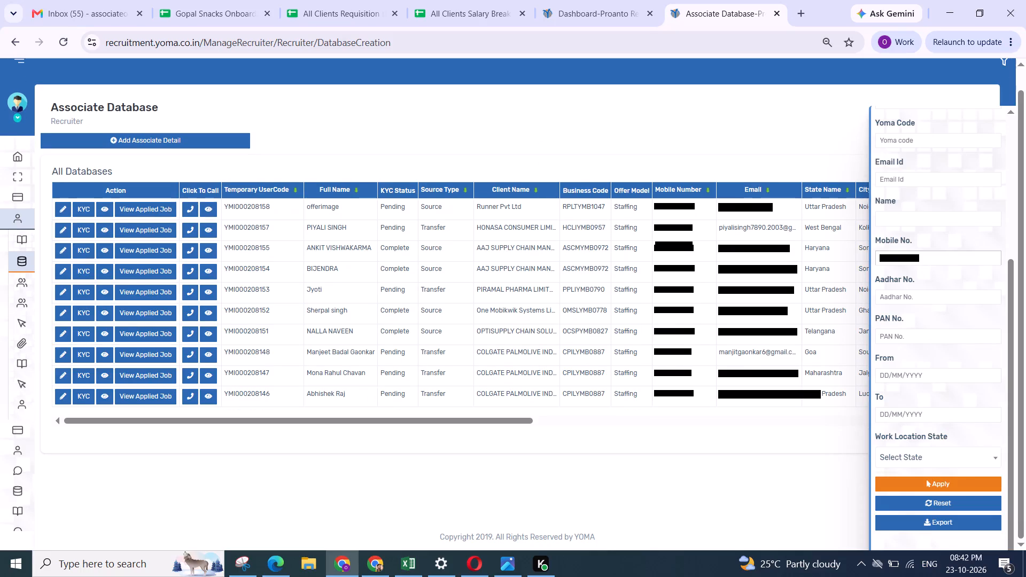
left_click(926, 484)
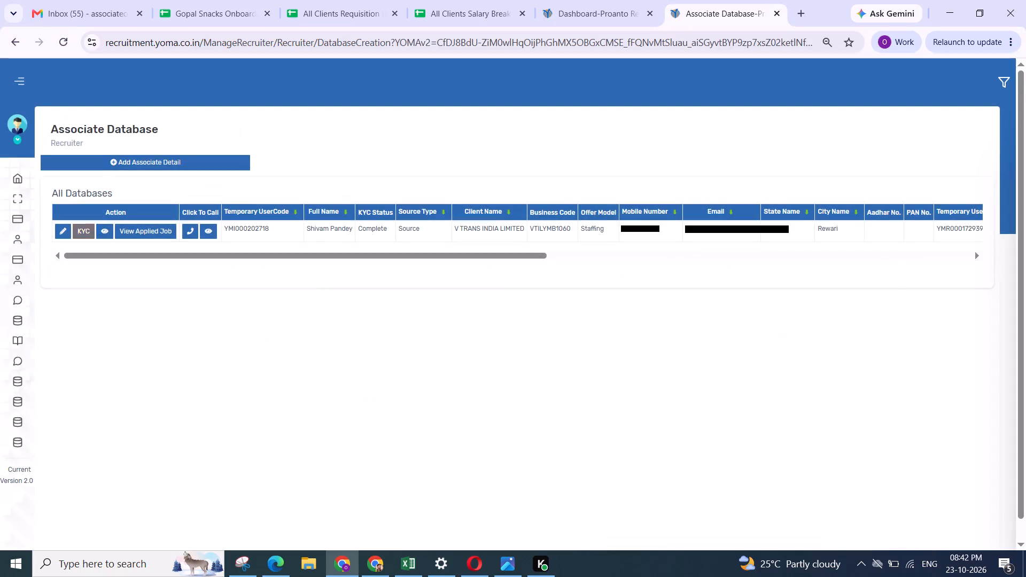
Open the filtered candidate's offer info in edit mode.
left_click(65, 226)
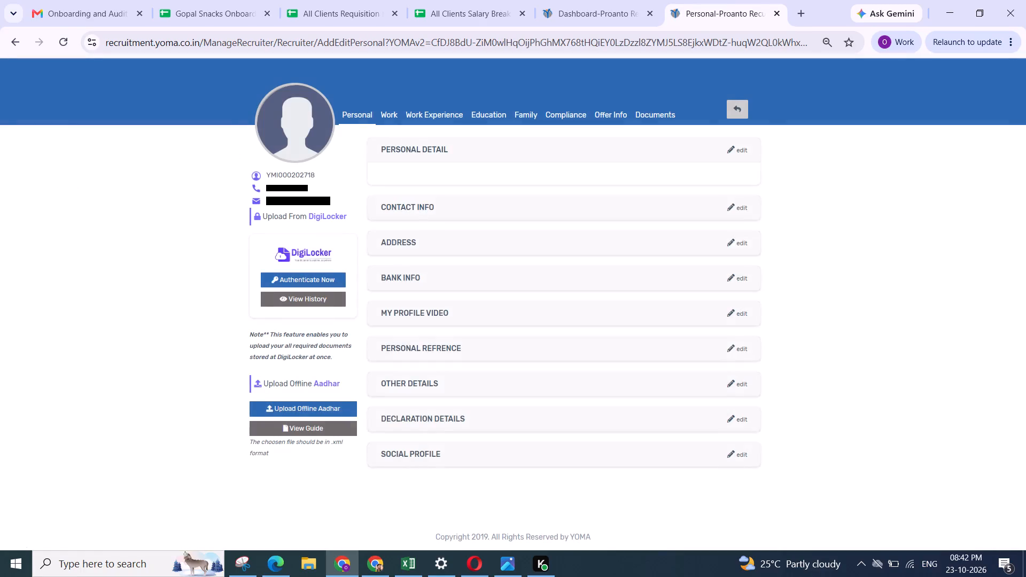
left_click(596, 116)
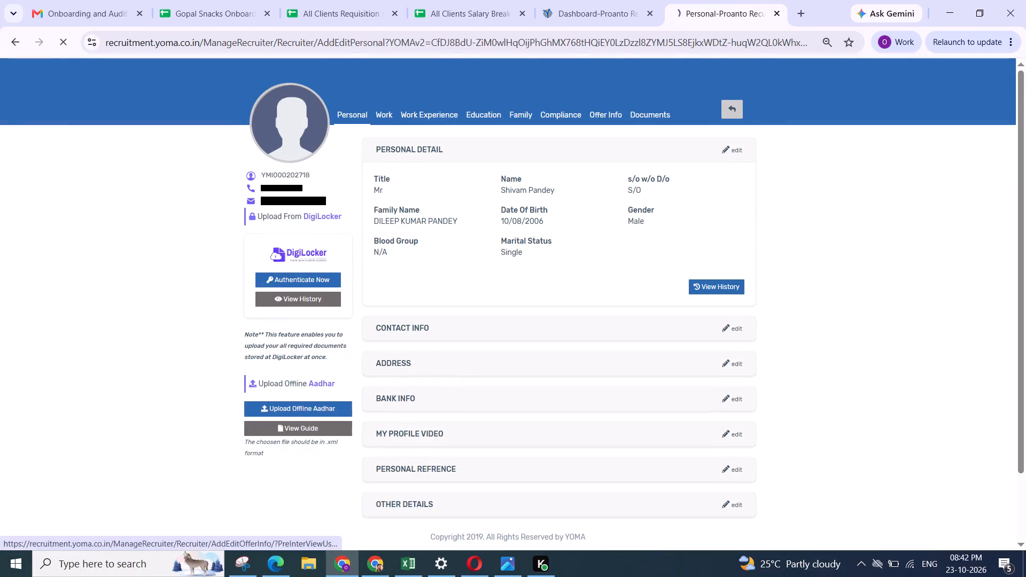
left_click(734, 152)
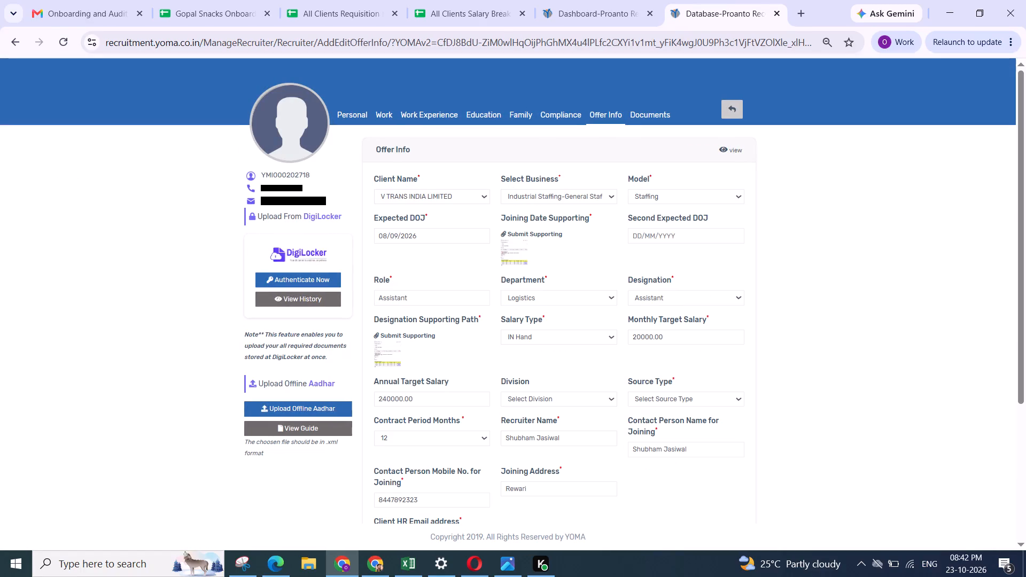
Set the business to Industrial Staffing-Service Contractor Model (VTILYMB1087) and the designation to Assistant in the candidate's offer info.
left_click_drag(564, 194, 550, 241)
left_click(550, 241)
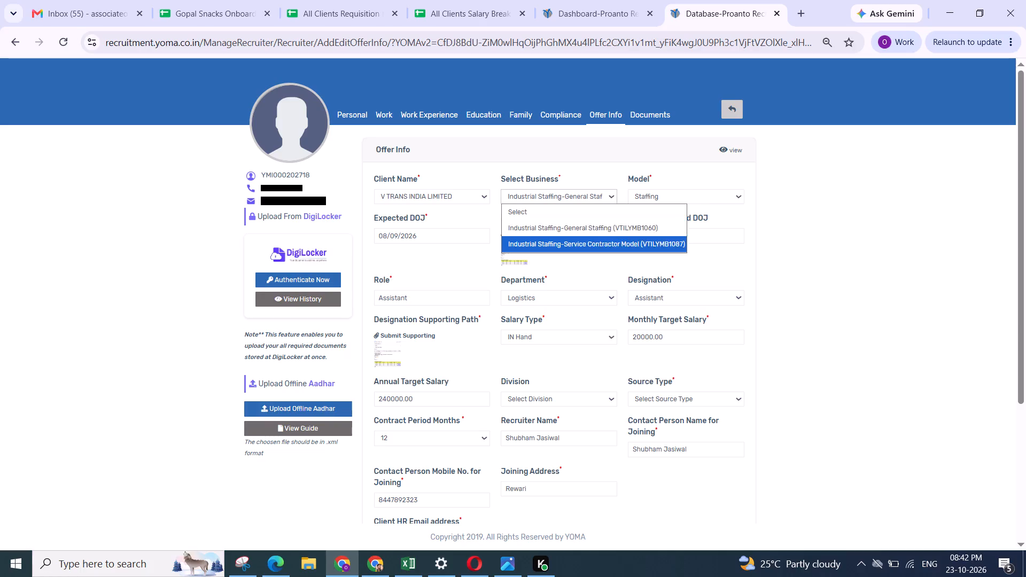
left_click_drag(653, 296, 653, 330)
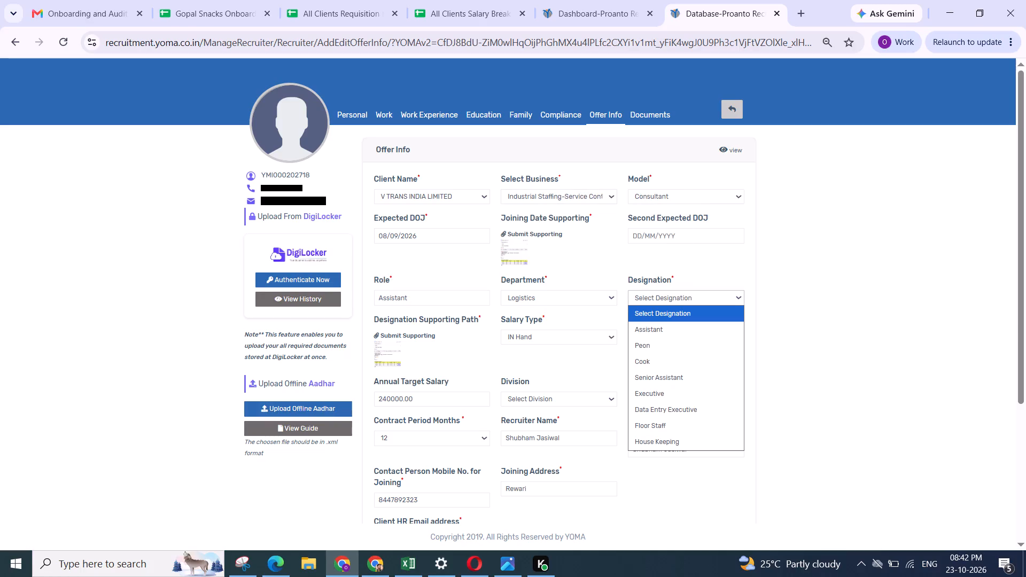
left_click(653, 330)
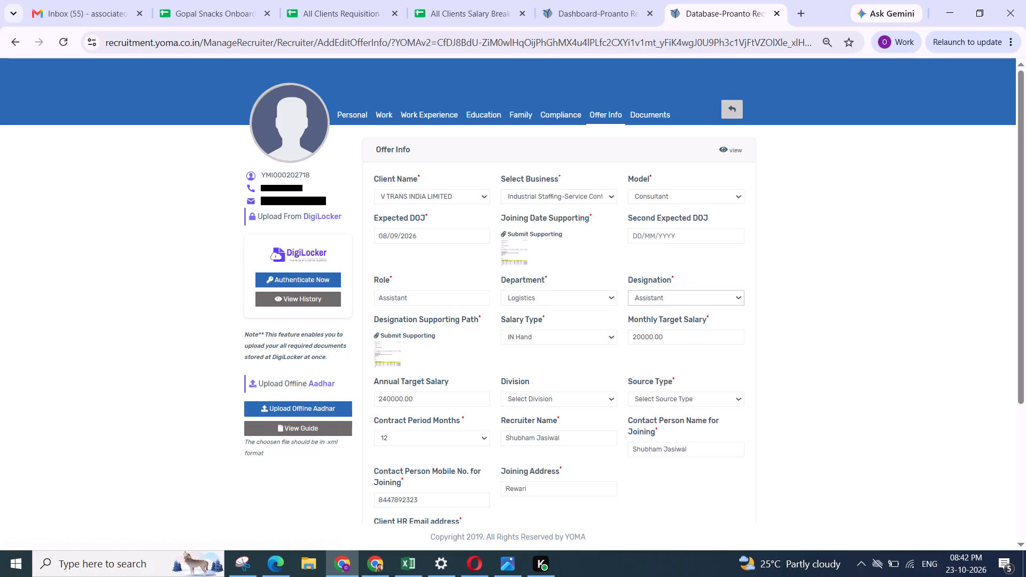
Set the Expected DOJ to 01/10/2026.
left_click(408, 231)
left_click(579, 193)
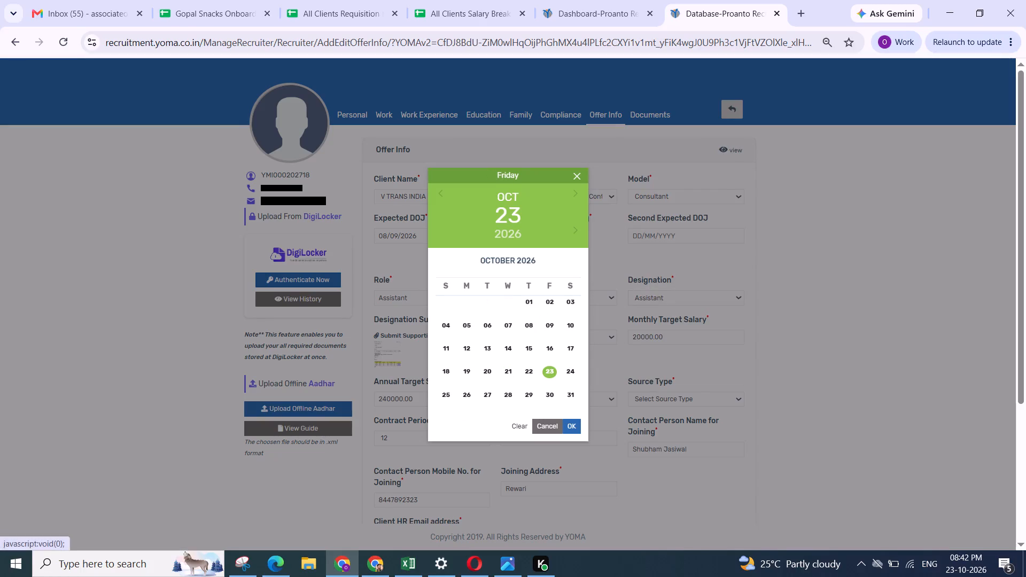
left_click(526, 300)
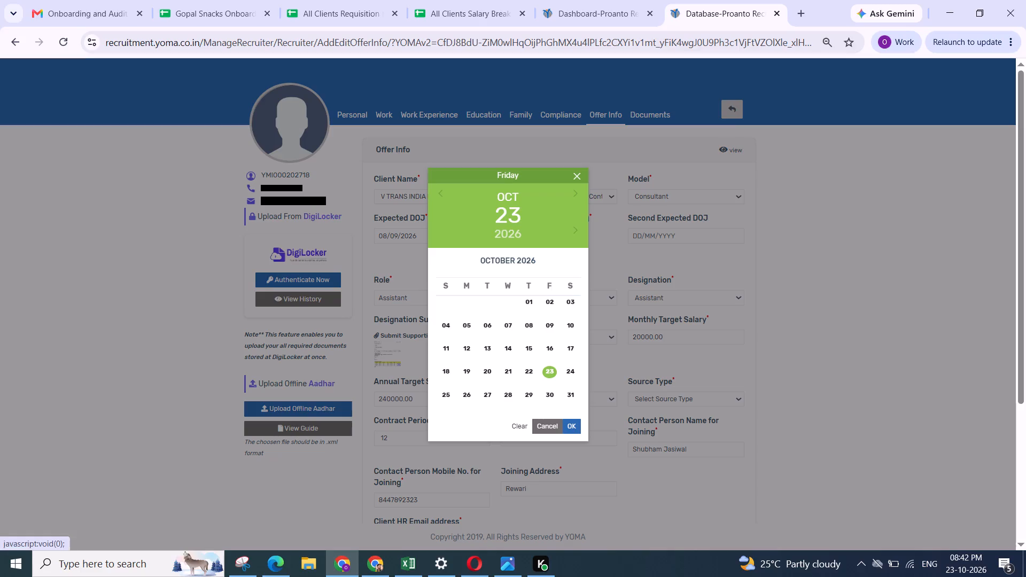
left_click(568, 422)
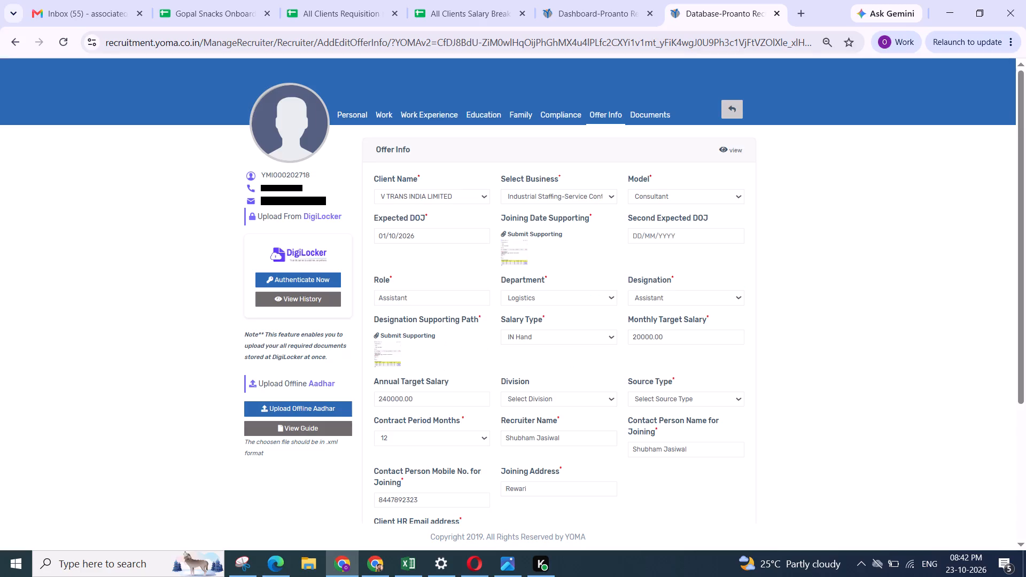
Attach the V trans 989 image from Downloads as both the joining date supporting and the designation supporting document.
scroll(609, 317, "down", 1)
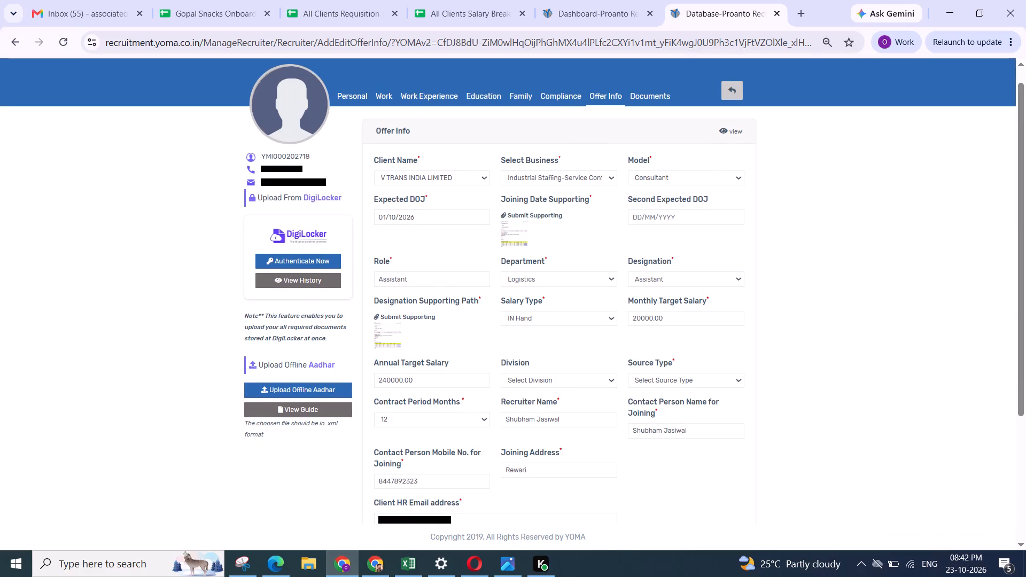
left_click(536, 216)
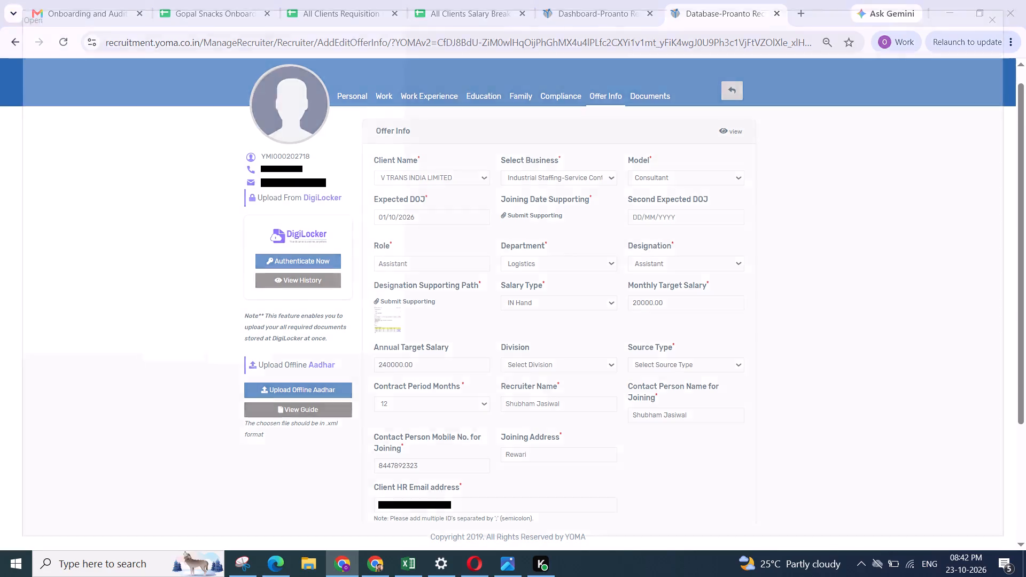
left_click(232, 96)
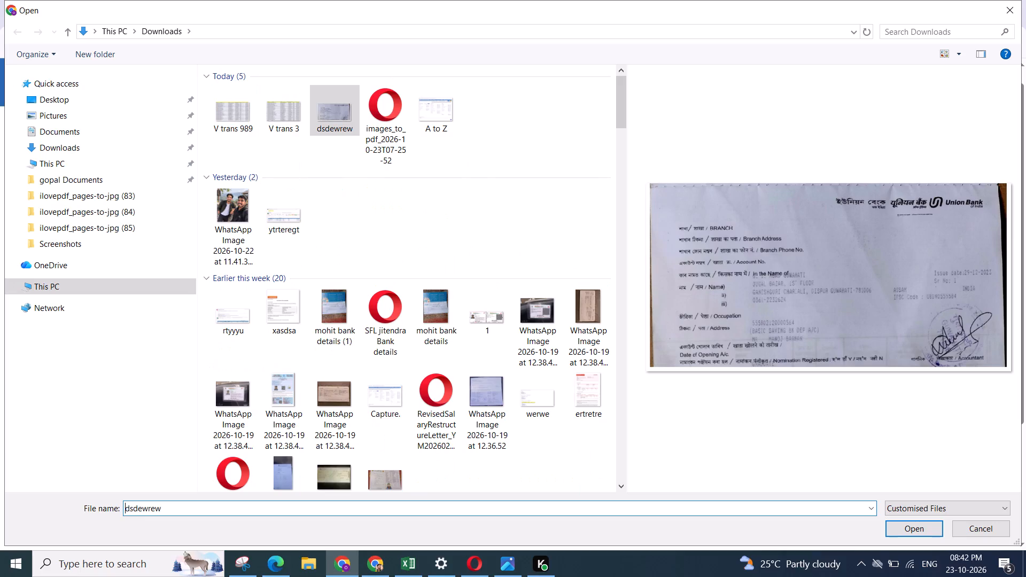
left_click(229, 105)
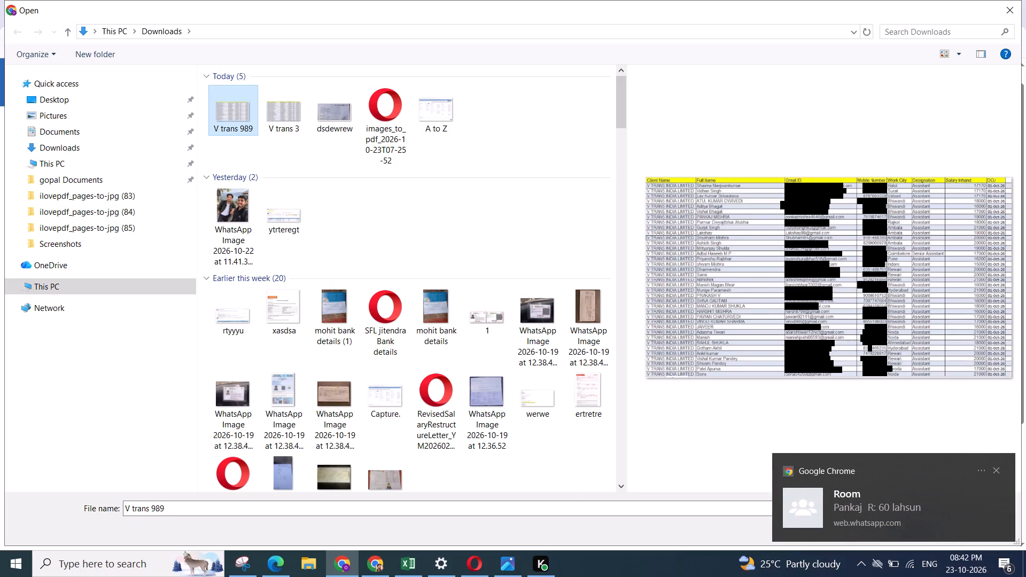
left_click(994, 469)
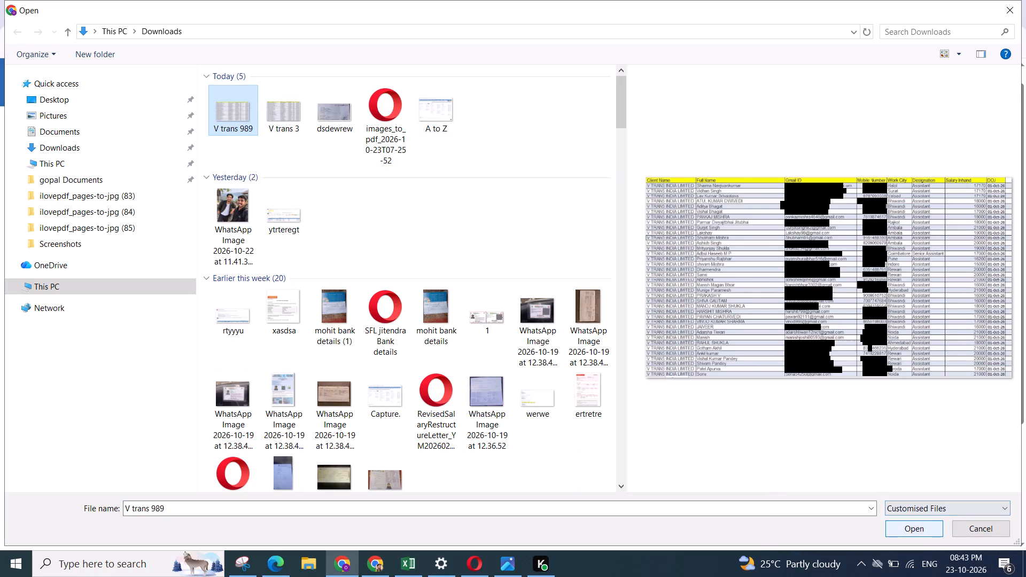
left_click(905, 533)
left_click(409, 317)
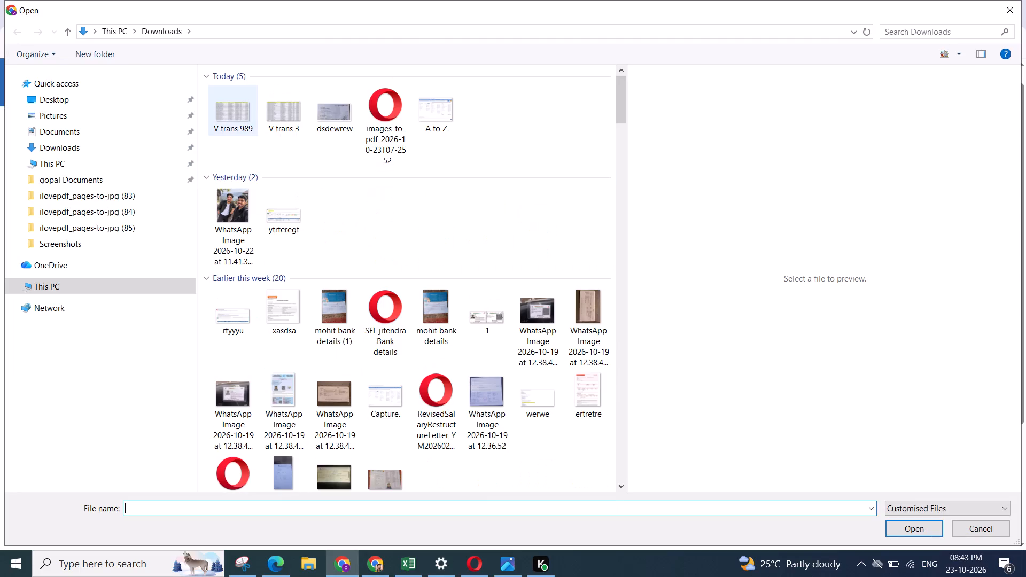
left_click(224, 94)
left_click(916, 520)
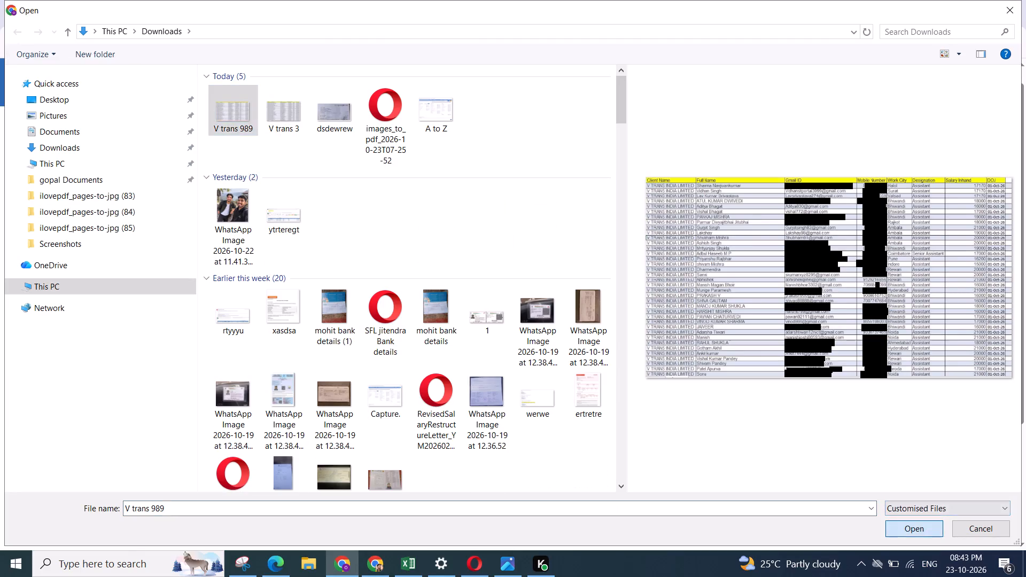
Set the source type to Transfer.
scroll(783, 448, "down", 2)
left_click(682, 219)
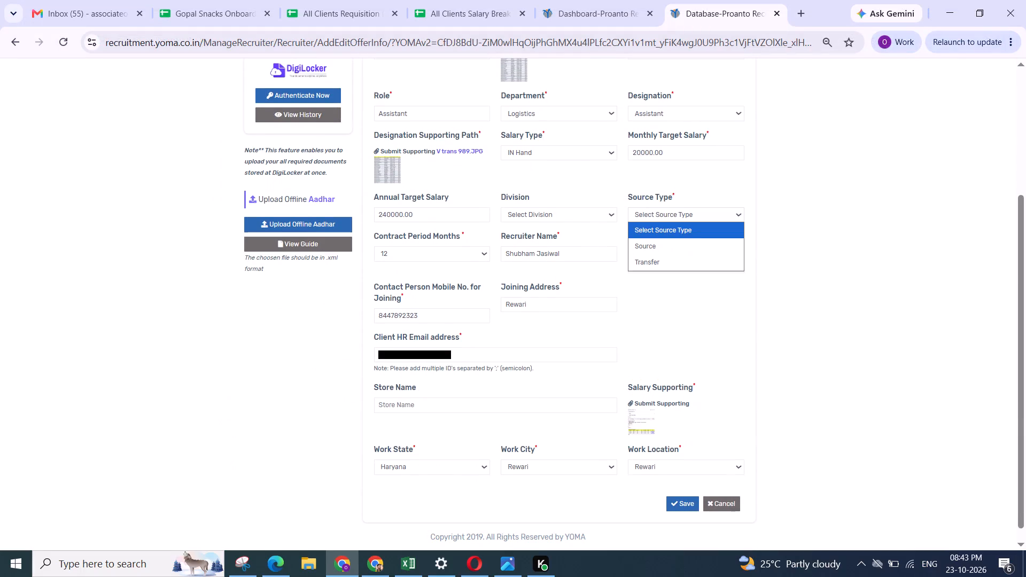
left_click(679, 258)
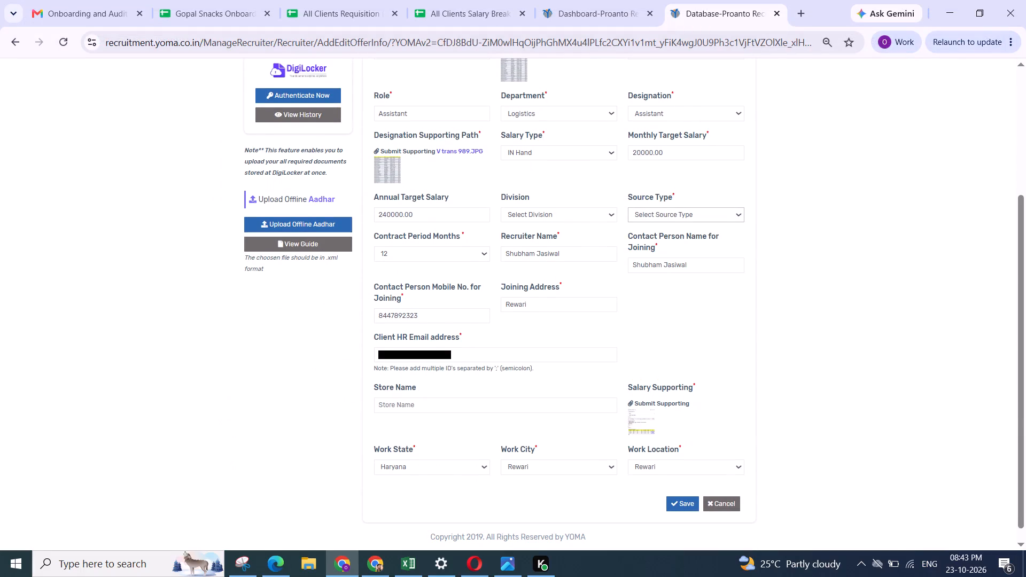
Attach the V trans 989 image as the salary supporting document.
scroll(623, 221, "up", 1)
scroll(570, 246, "down", 1)
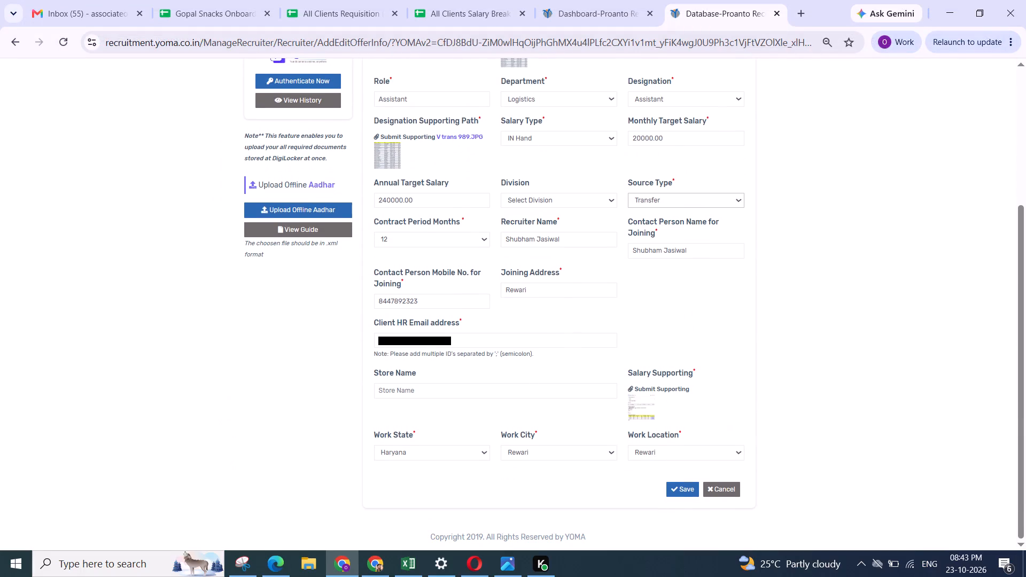
left_click(650, 386)
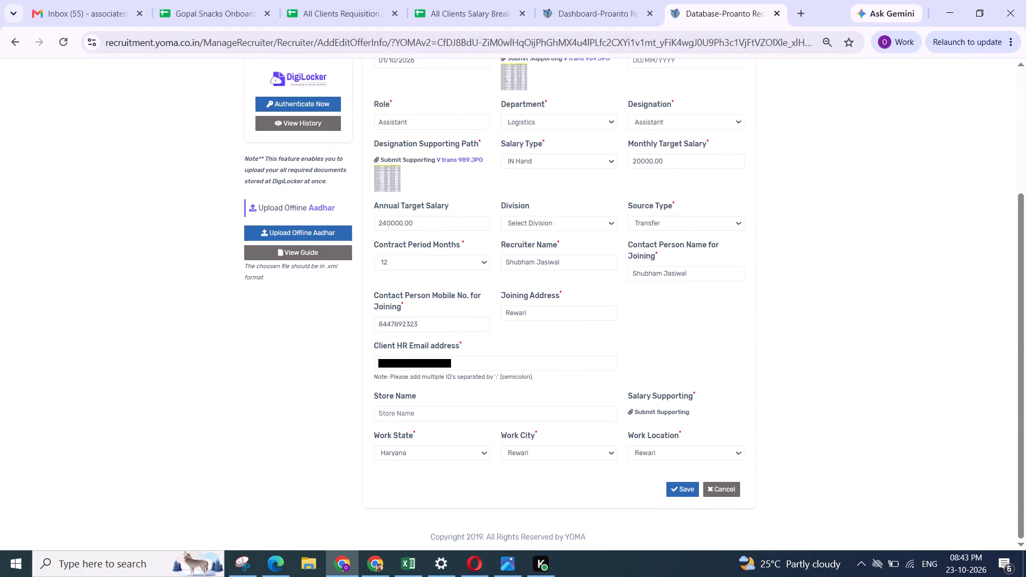
left_click(228, 99)
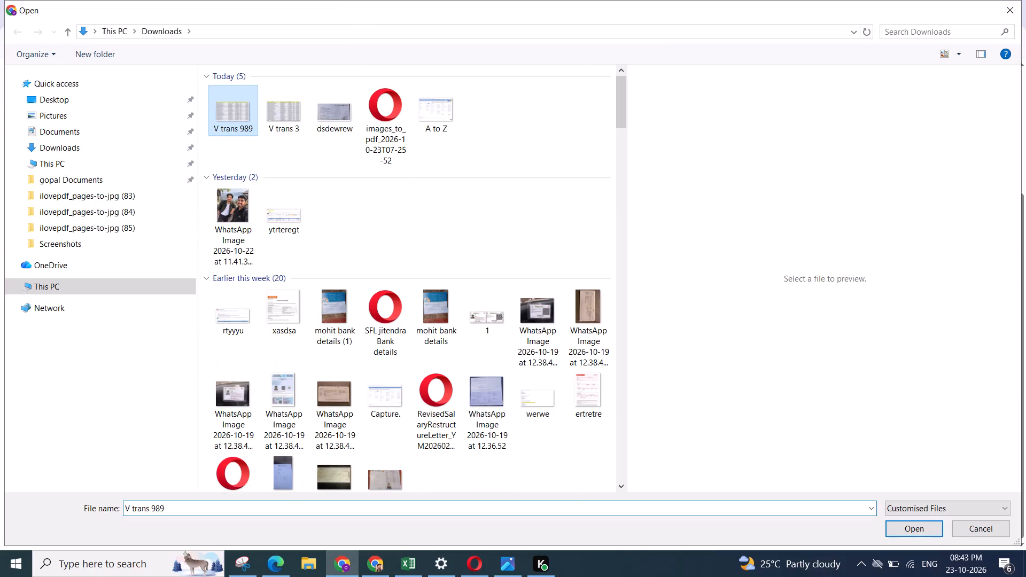
left_click(921, 533)
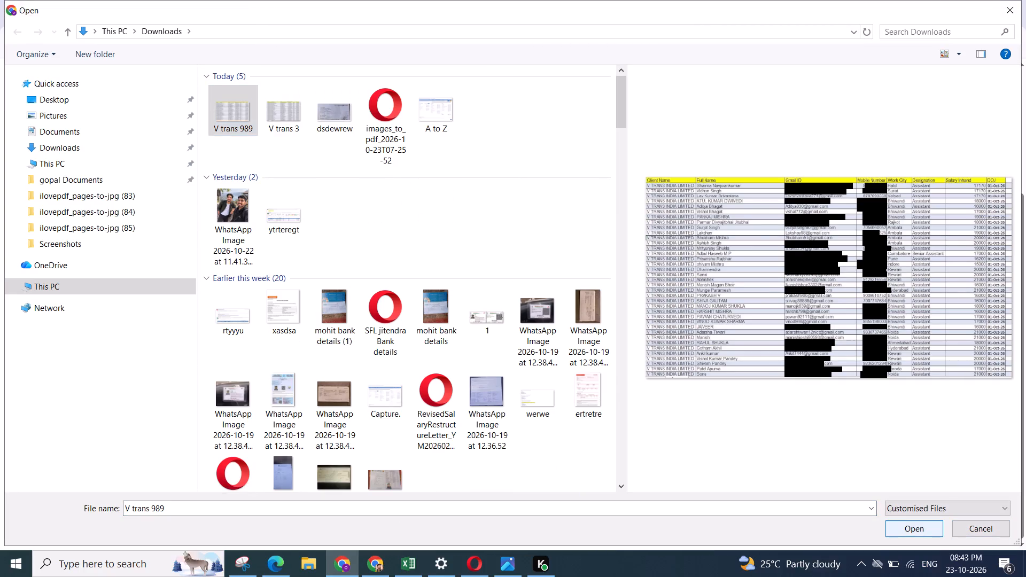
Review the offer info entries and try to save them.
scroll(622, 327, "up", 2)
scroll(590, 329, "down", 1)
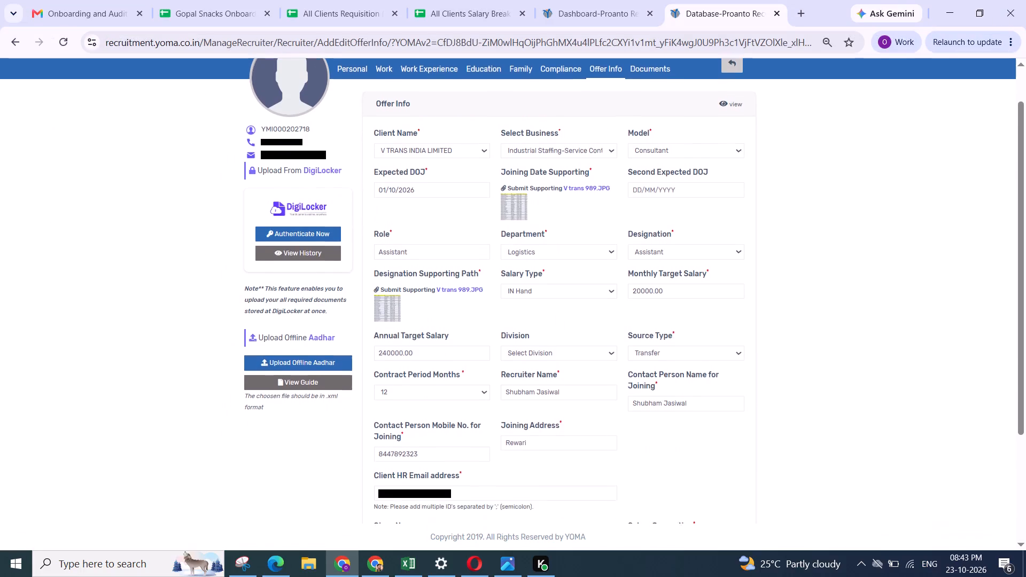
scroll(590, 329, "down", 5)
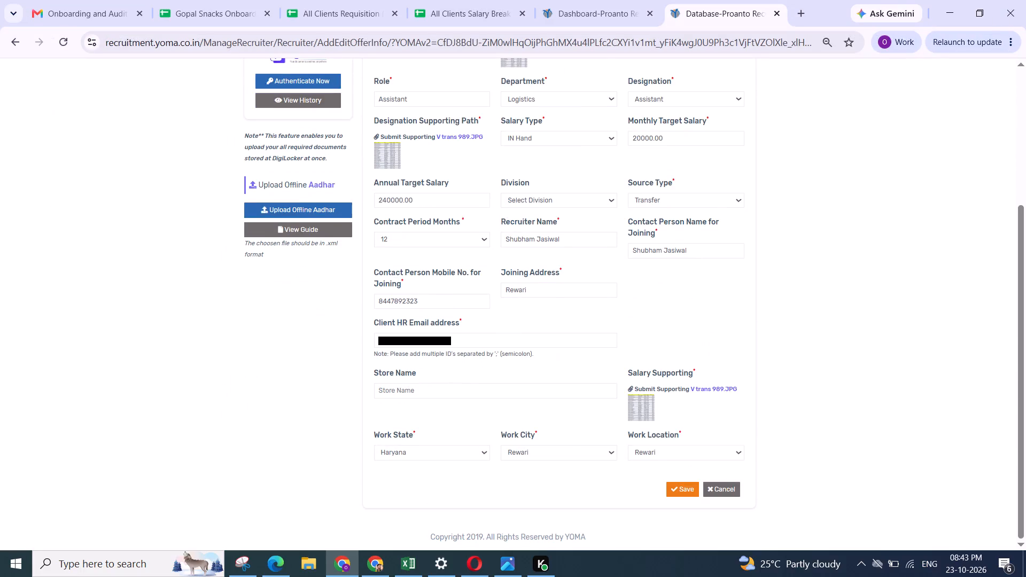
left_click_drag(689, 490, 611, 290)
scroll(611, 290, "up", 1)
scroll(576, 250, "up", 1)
Copy the mobile number in row 6 of the v trans Excel sheet and return to the browser.
key("alt+Tab")
key("Down")
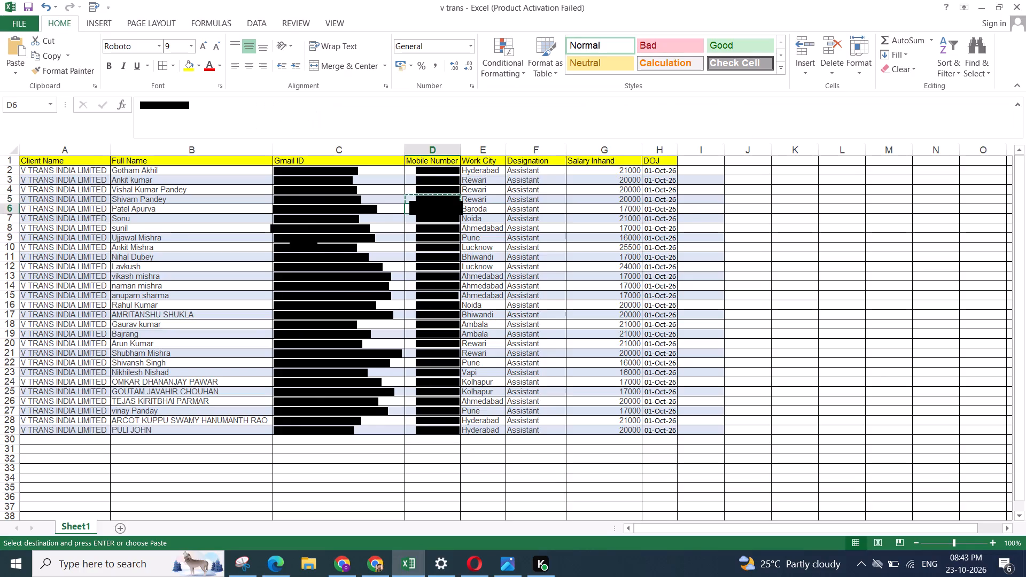
key("ctrl+c")
key("alt+Tab")
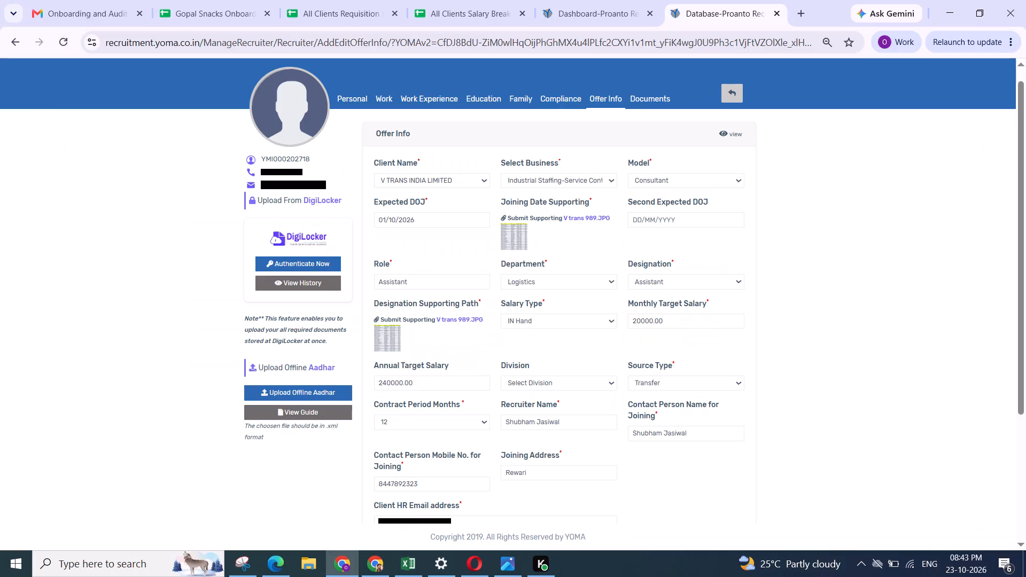
Save the candidate's offer info.
scroll(733, 199, "down", 3)
left_click(670, 486)
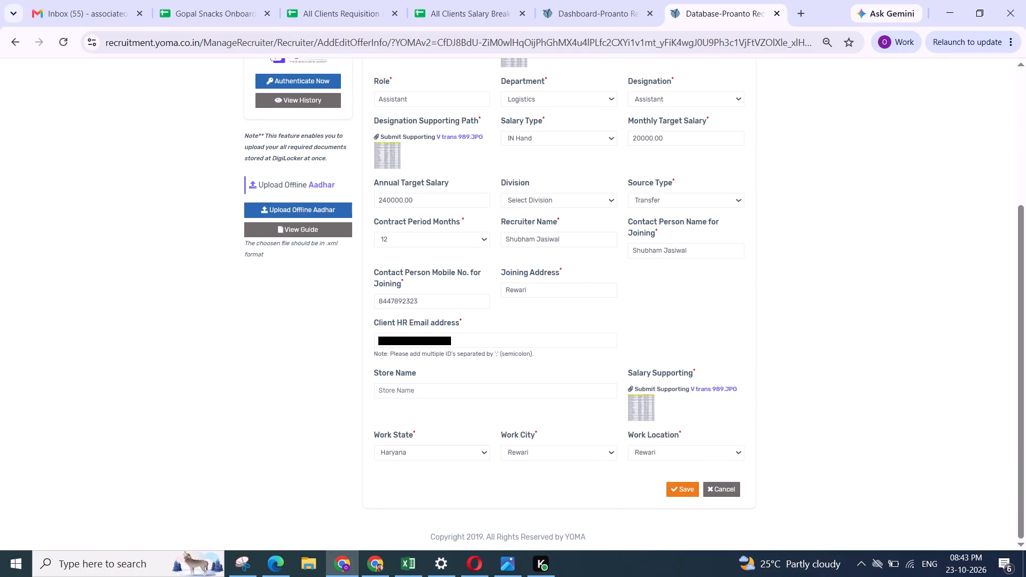
scroll(589, 238, "up", 2)
scroll(602, 267, "down", 1)
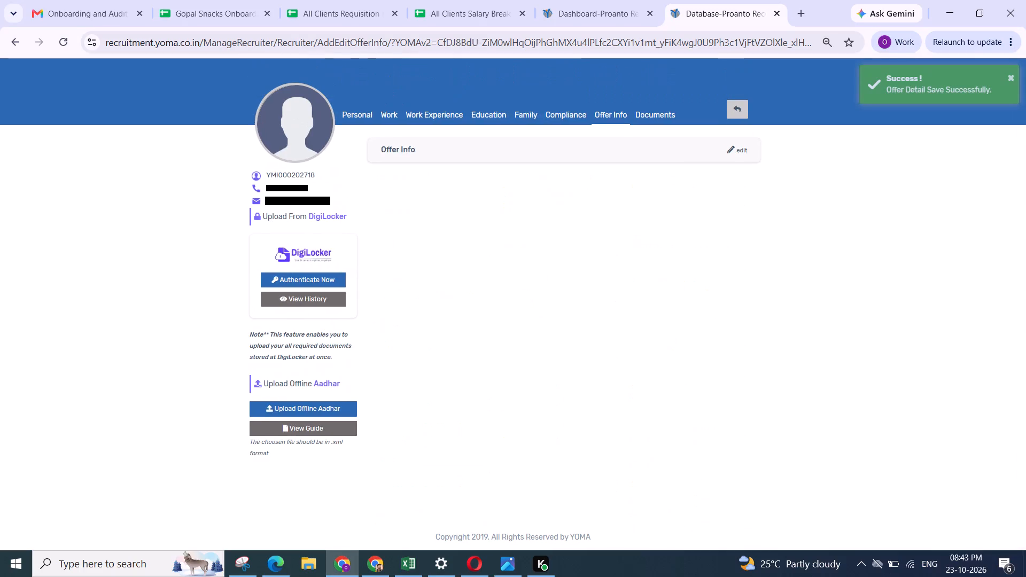
Return to the associate database and filter it by the copied mobile number.
left_click(738, 107)
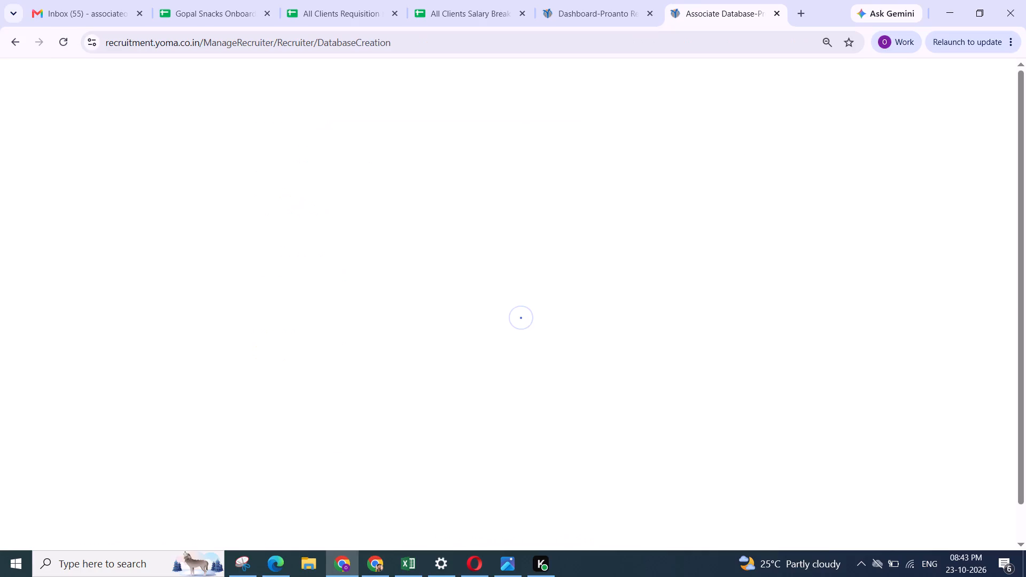
left_click(1002, 79)
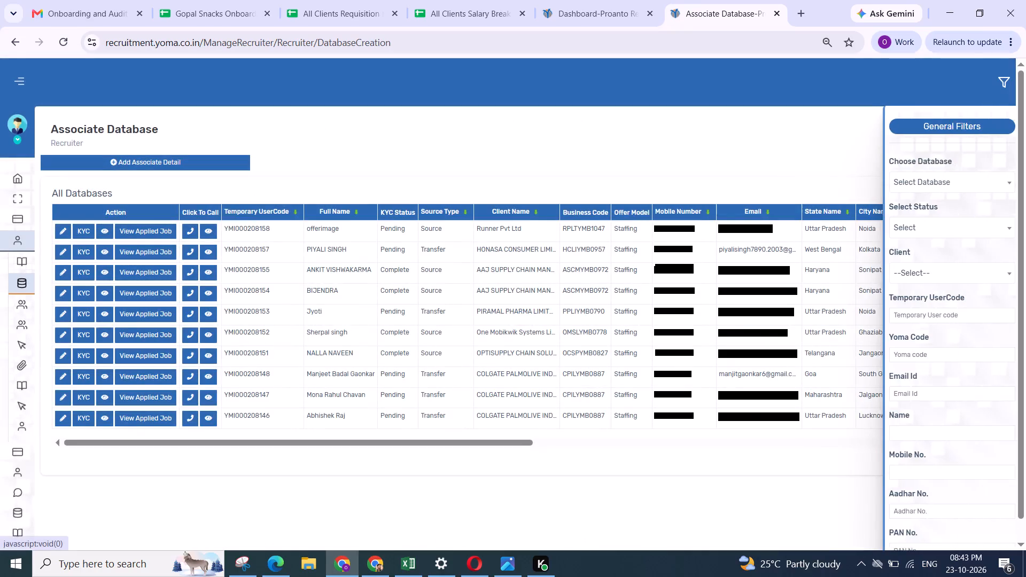
scroll(941, 308, "down", 3)
left_click(907, 256)
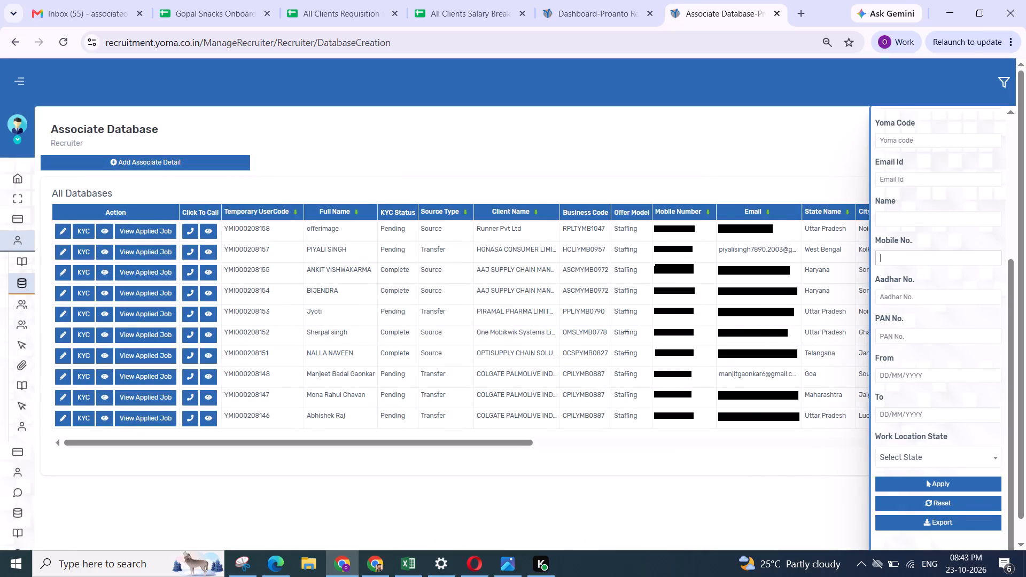
key("ctrl+v")
key("Return")
scroll(937, 362, "down", 3)
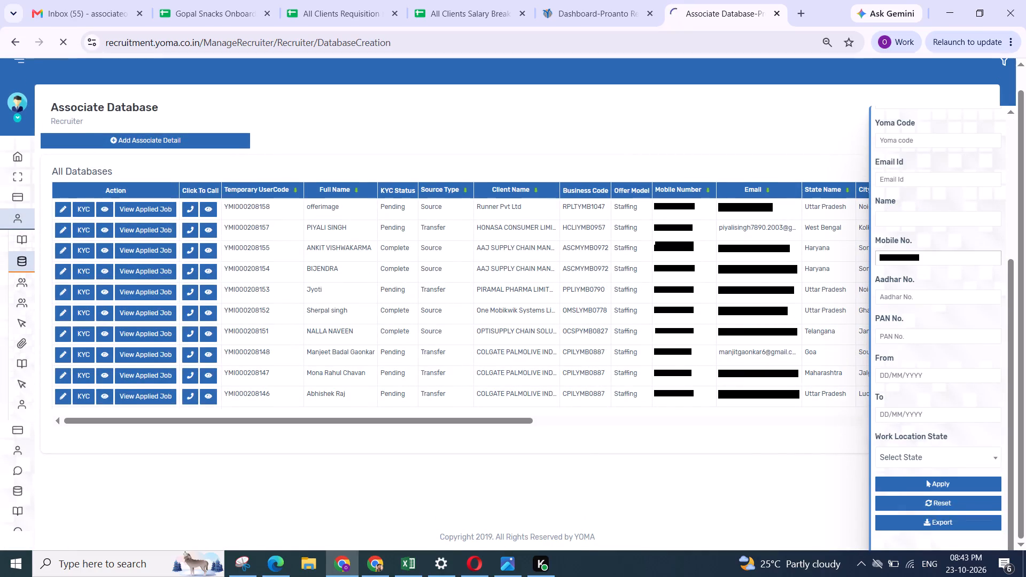
left_click(911, 484)
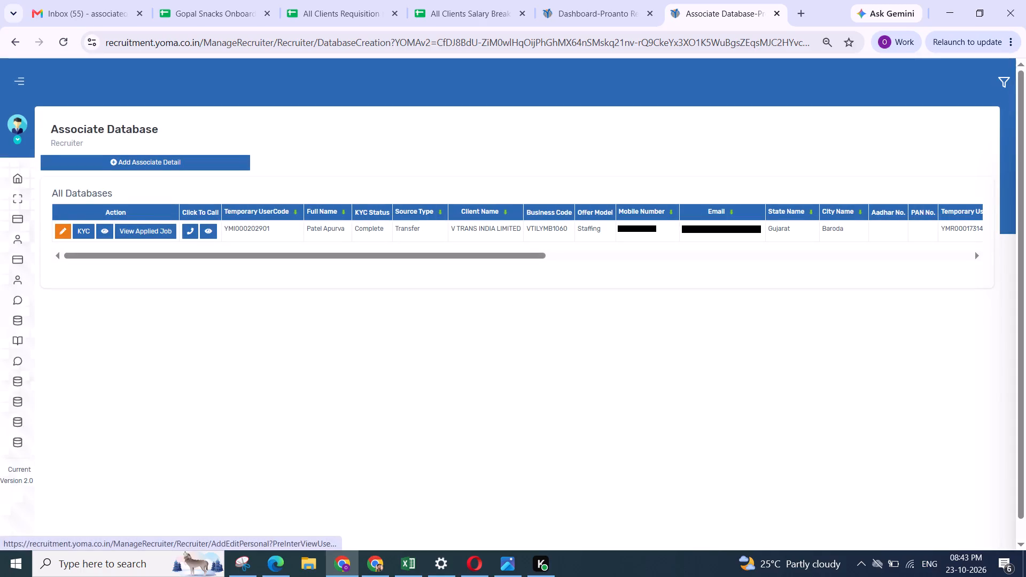
Open the filtered candidate's offer info in edit mode.
left_click(63, 230)
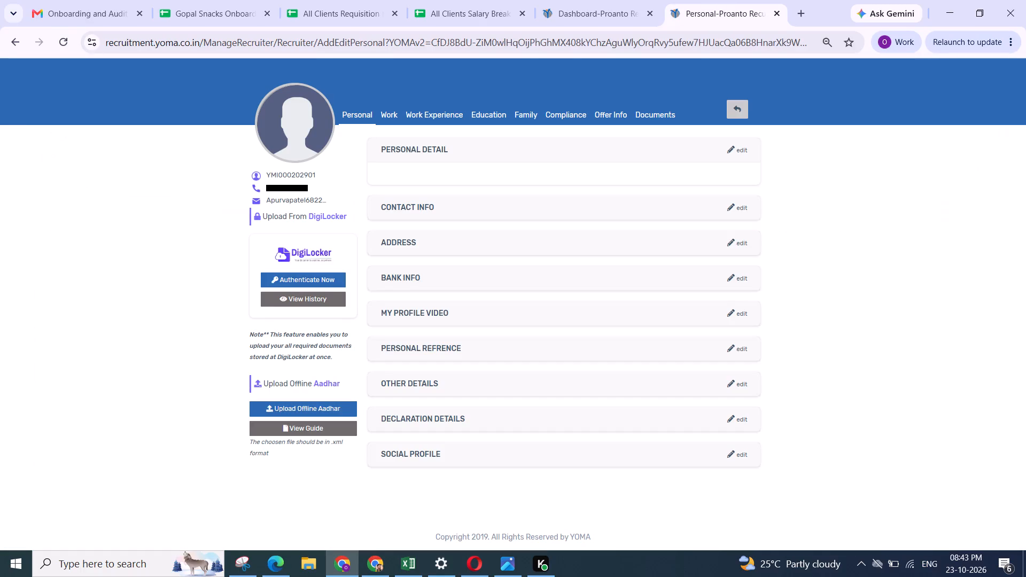
left_click(608, 114)
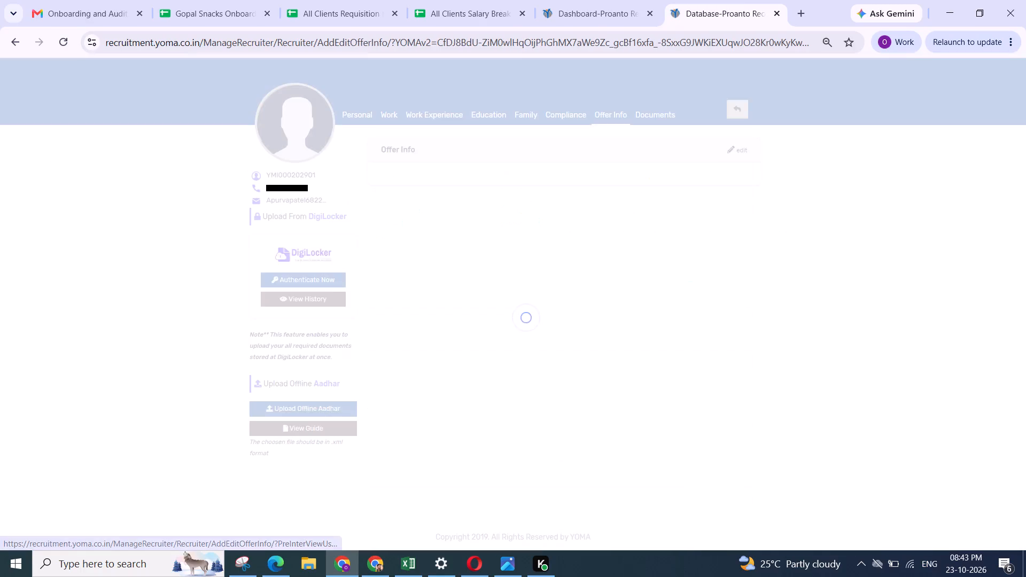
left_click(737, 152)
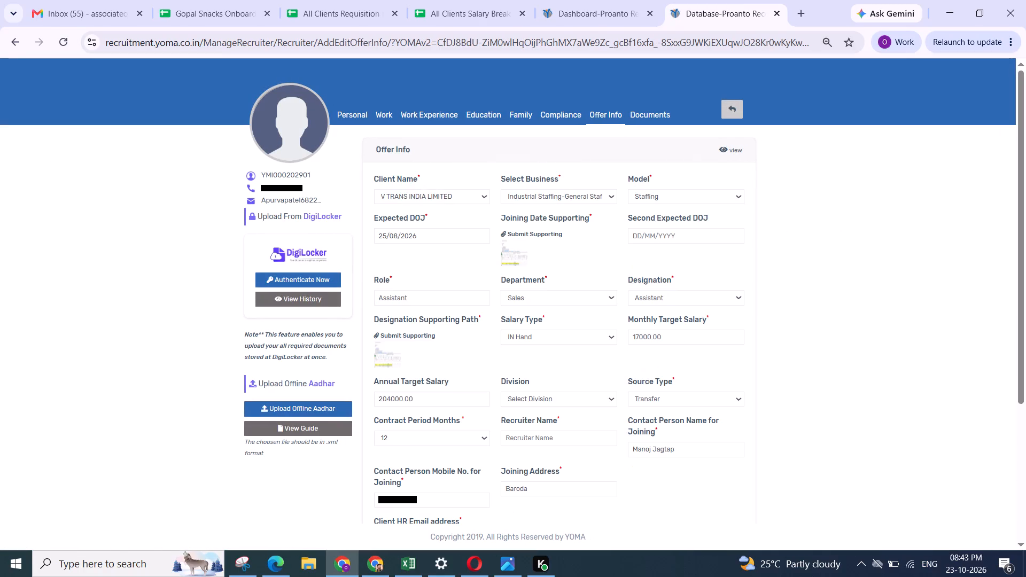
Set the business to Industrial Staffing-Service Contractor Model (VTILYMB1087) in this candidate's offer info.
left_click(543, 194)
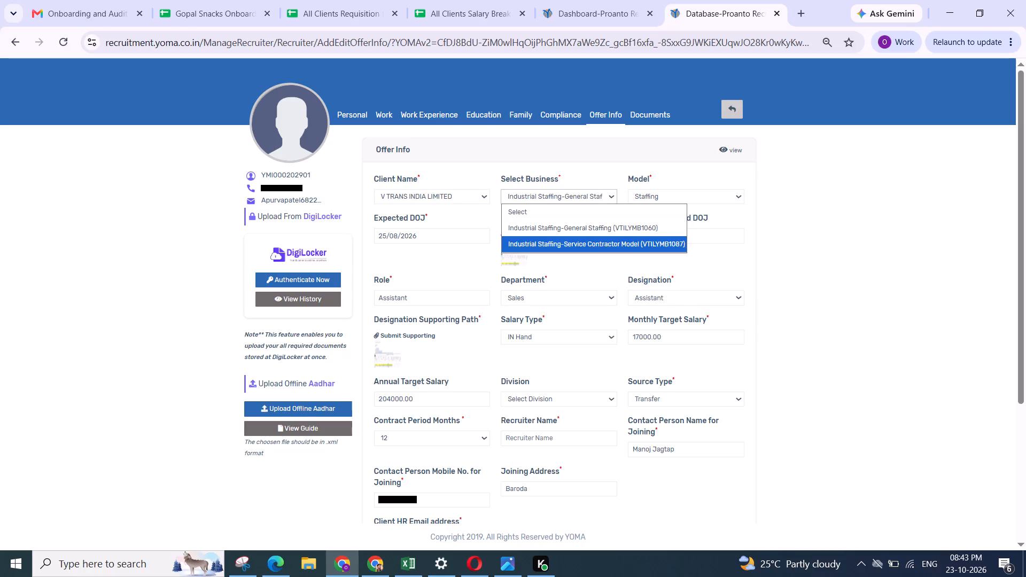
left_click(539, 238)
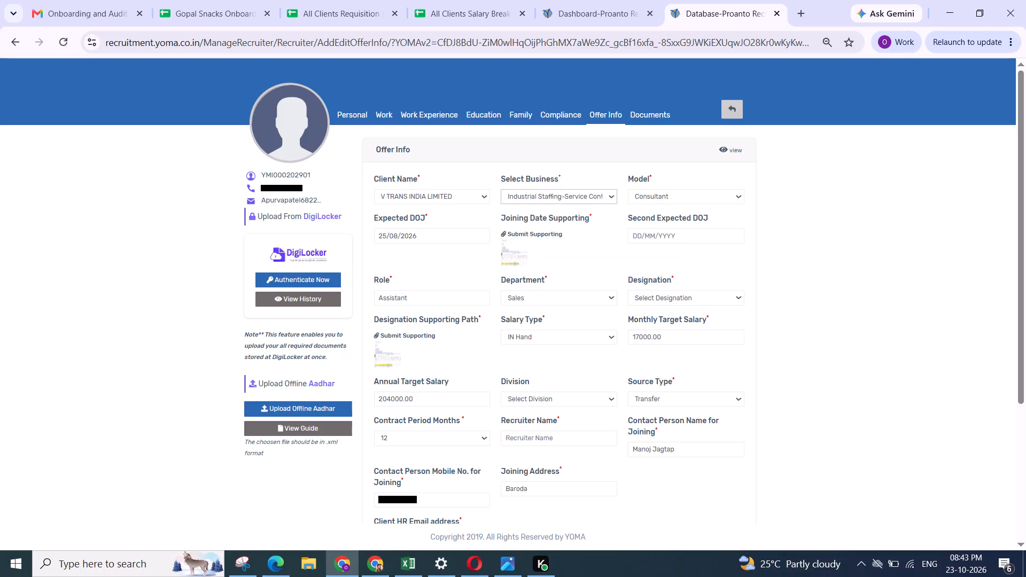
Set the expected joining date to 01/10/2026 and the designation to Assistant in this candidate's offer info.
left_click(432, 231)
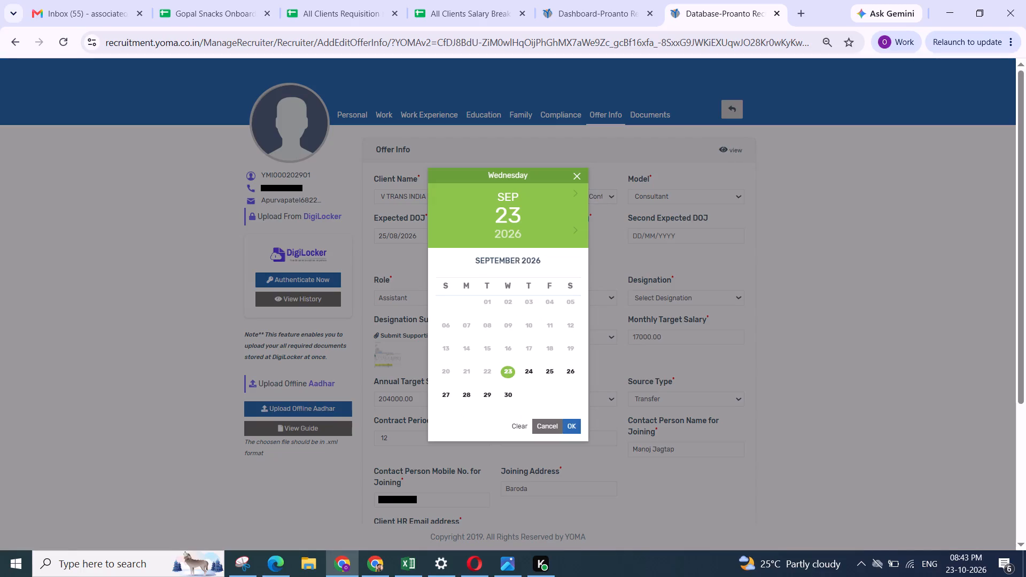
left_click(572, 196)
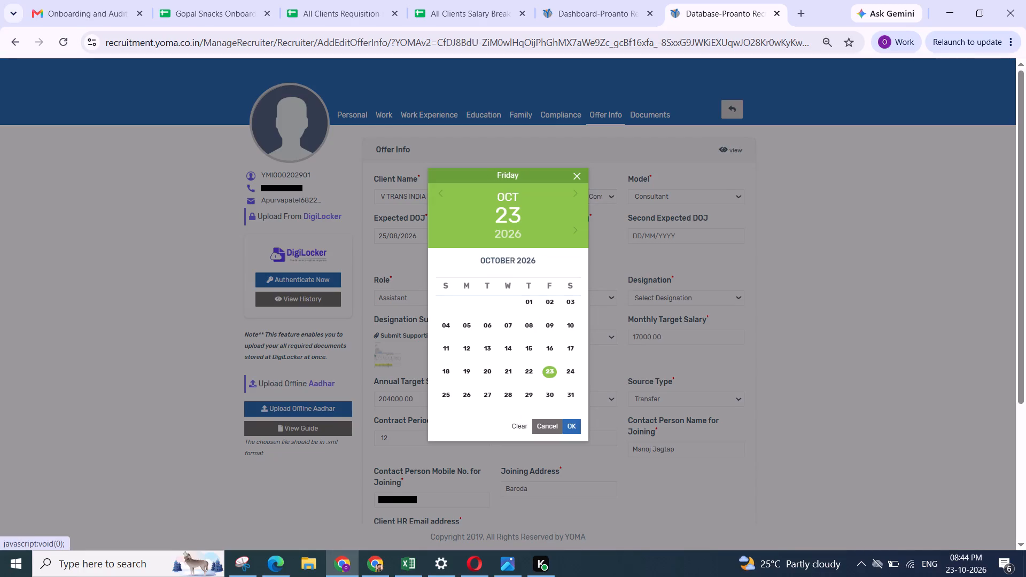
left_click(527, 302)
left_click(570, 426)
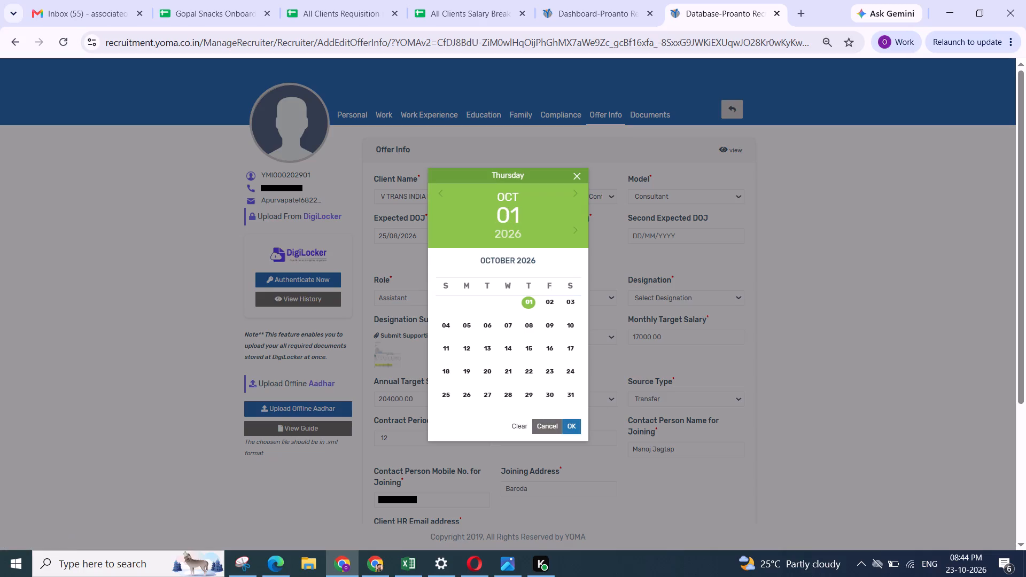
left_click(659, 300)
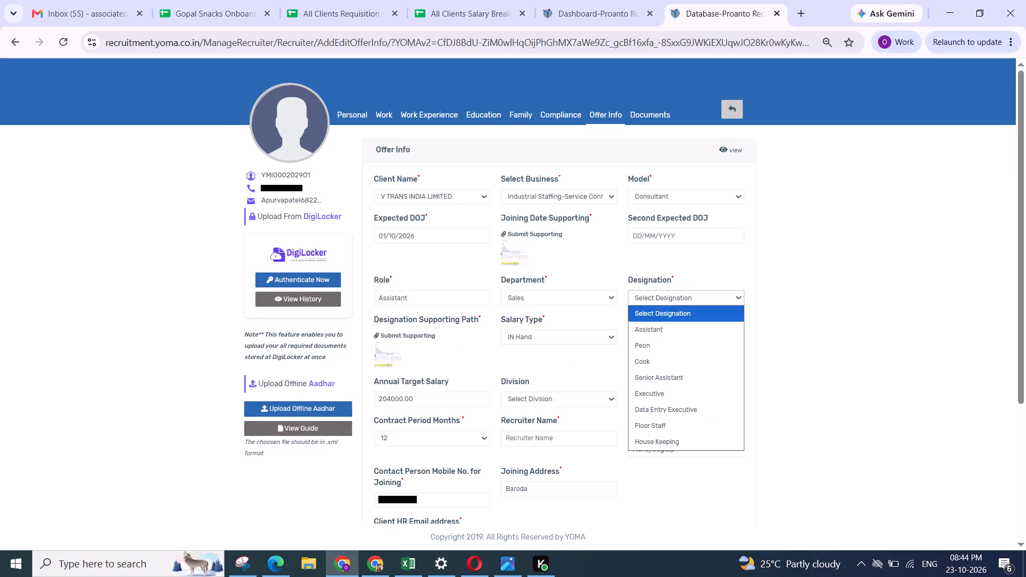
left_click(657, 329)
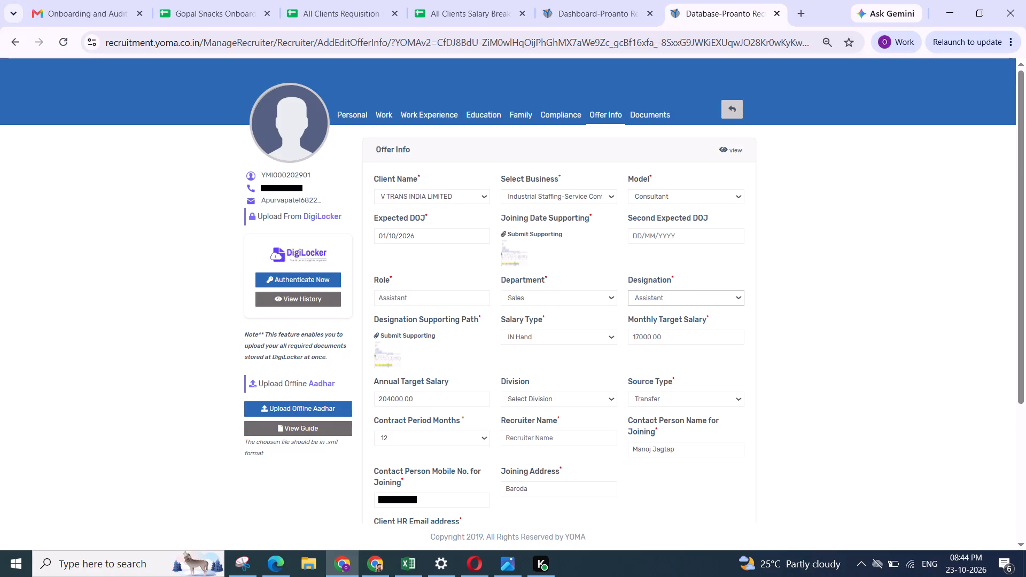
Attach the V trans 989 image from Downloads as the joining date, designation and salary supporting documents.
left_click(517, 235)
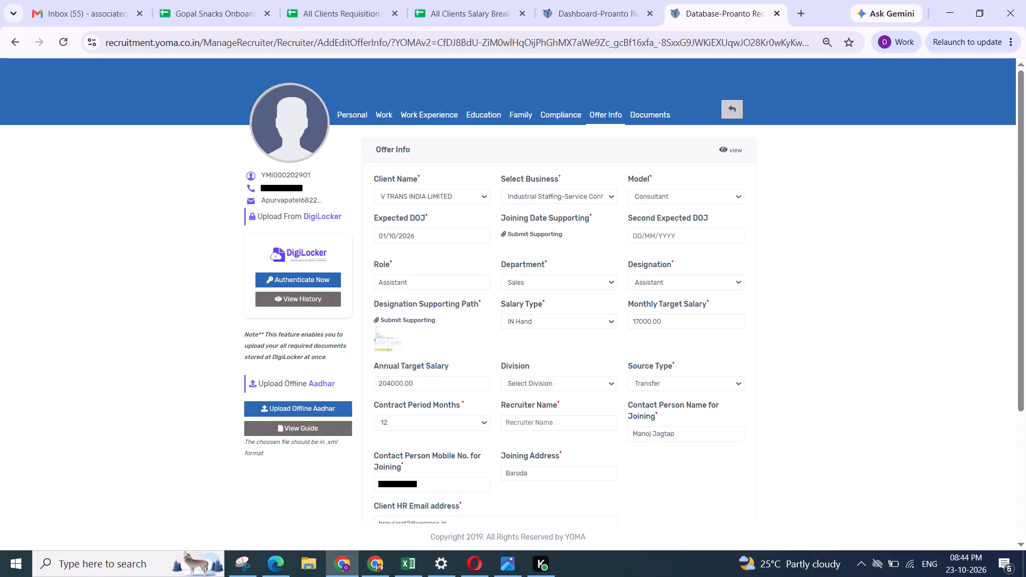
left_click(223, 111)
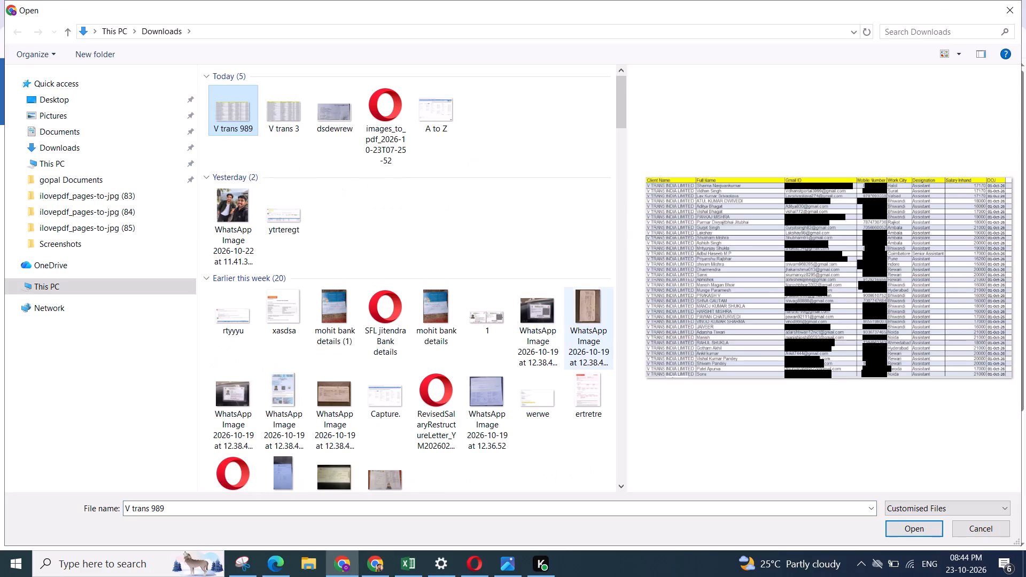
left_click(899, 524)
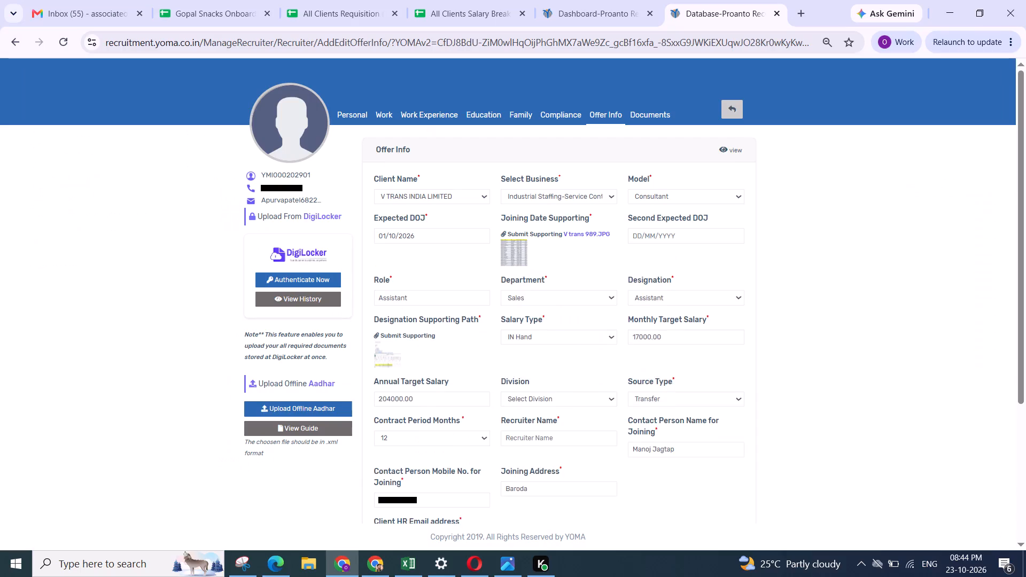
left_click(410, 336)
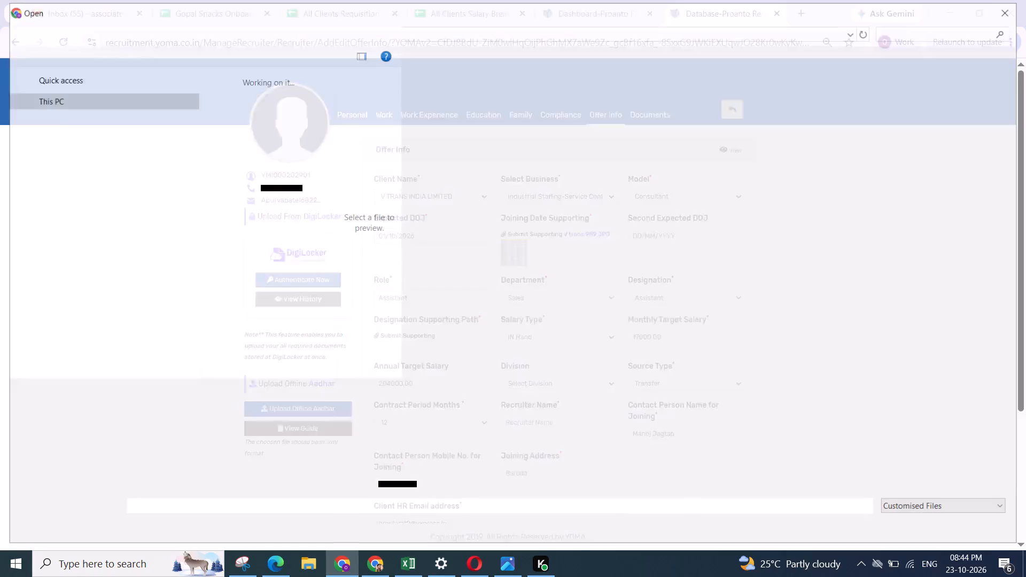
left_click(224, 98)
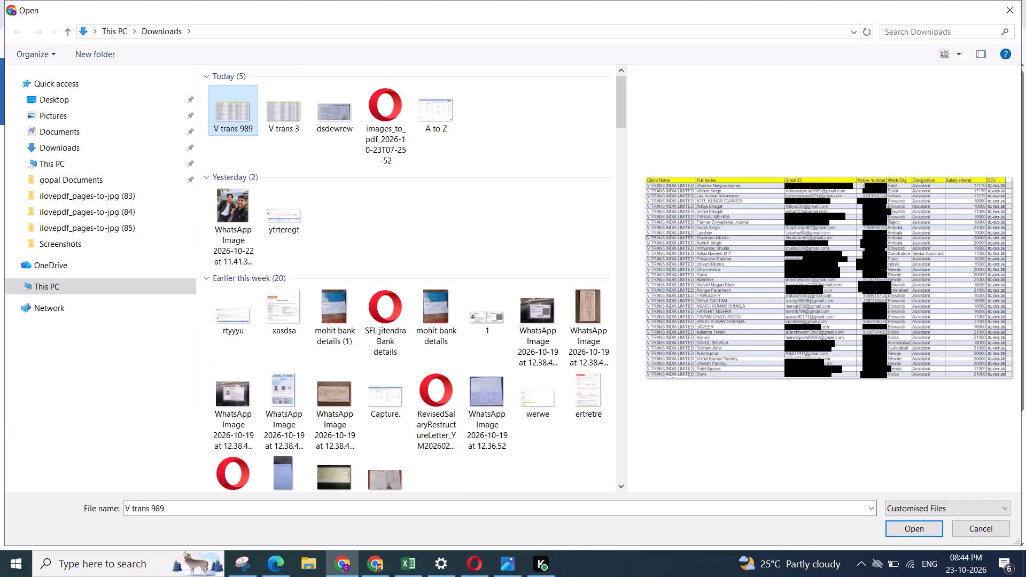
left_click(910, 522)
scroll(677, 407, "down", 2)
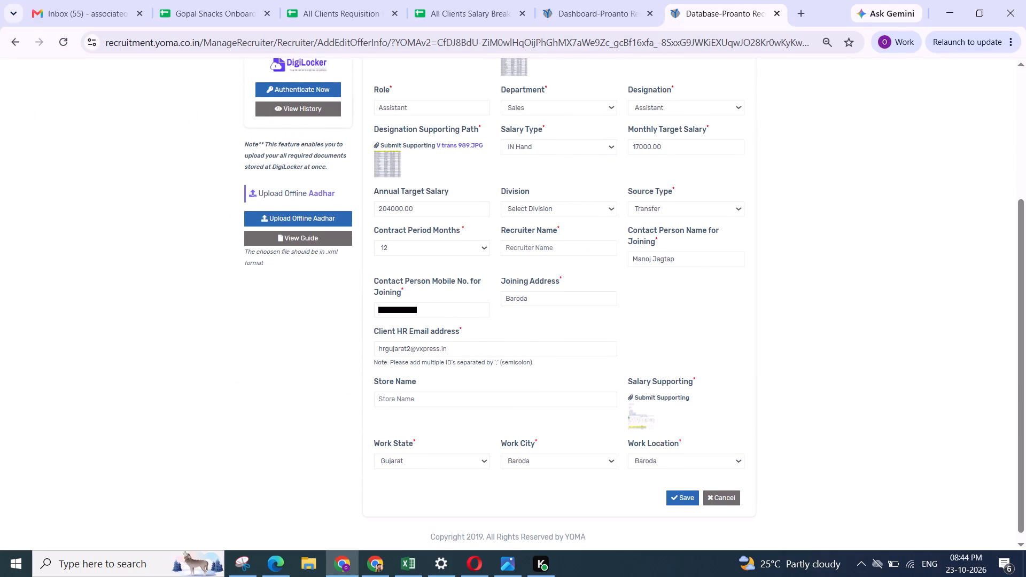
left_click(668, 396)
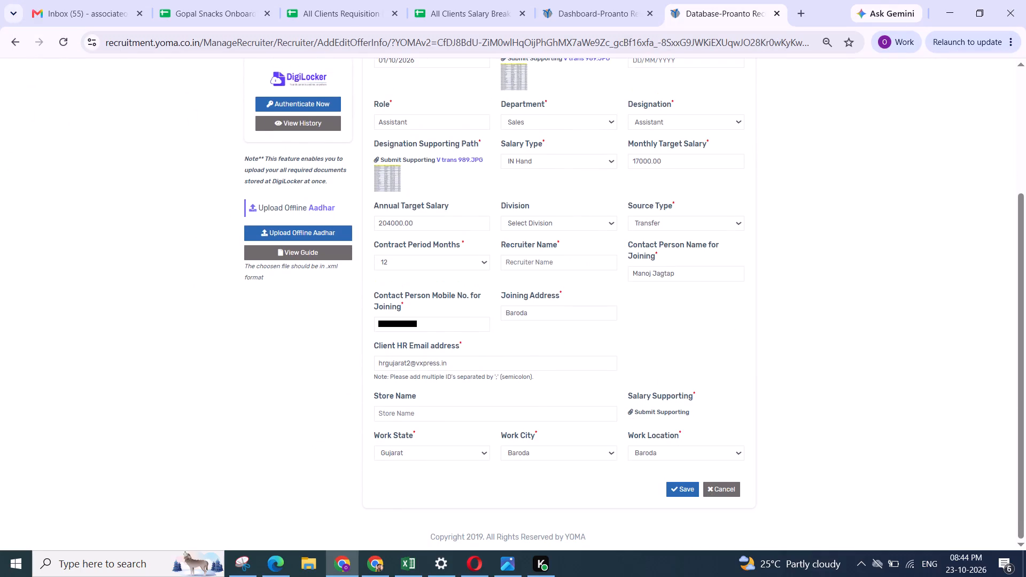
left_click(235, 101)
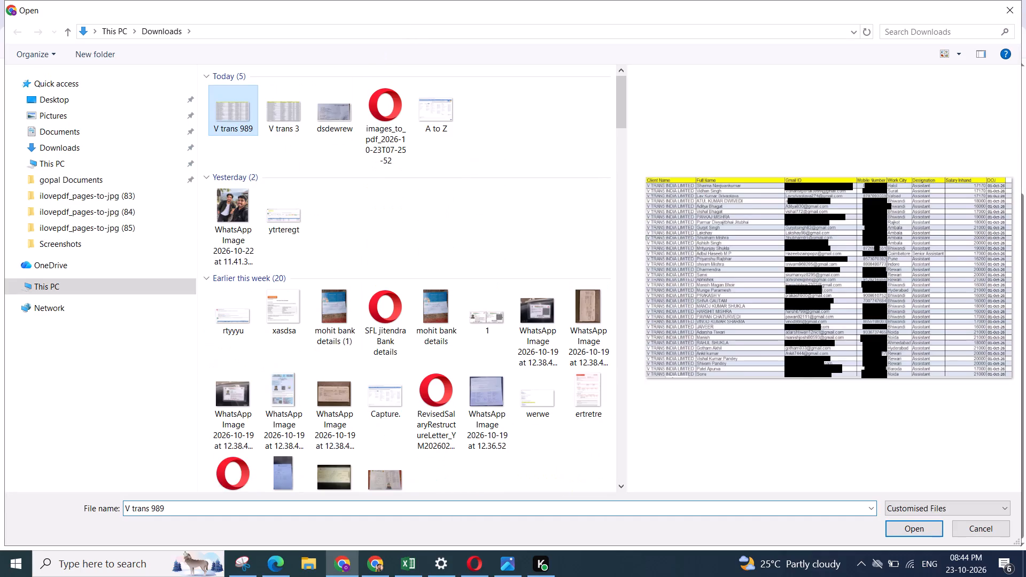
left_click(922, 526)
Review the filled-in offer info and check it against the candidate's row 6 in the v trans Excel sheet.
scroll(696, 378, "down", 1)
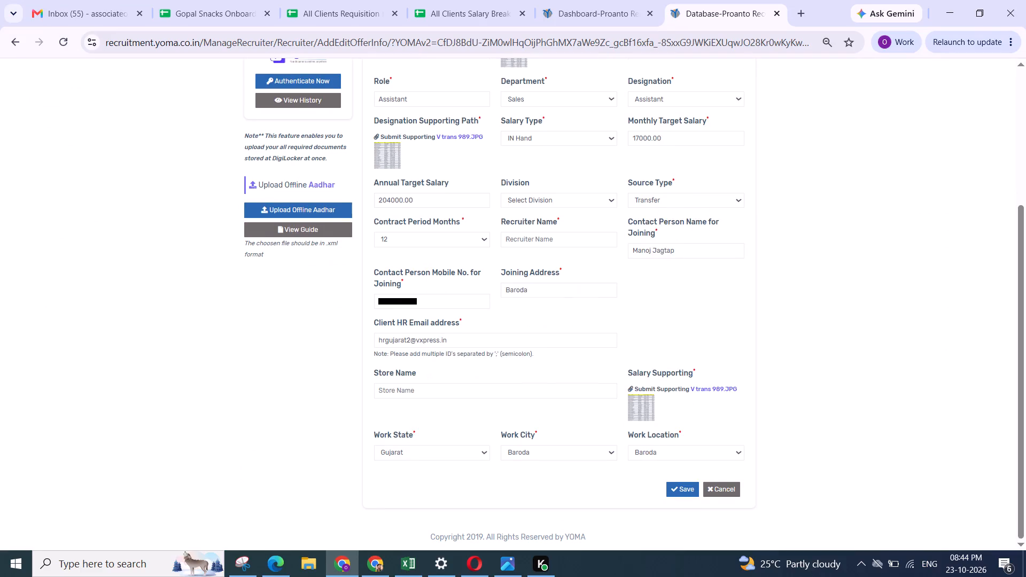
scroll(696, 378, "down", 1)
scroll(537, 229, "up", 1)
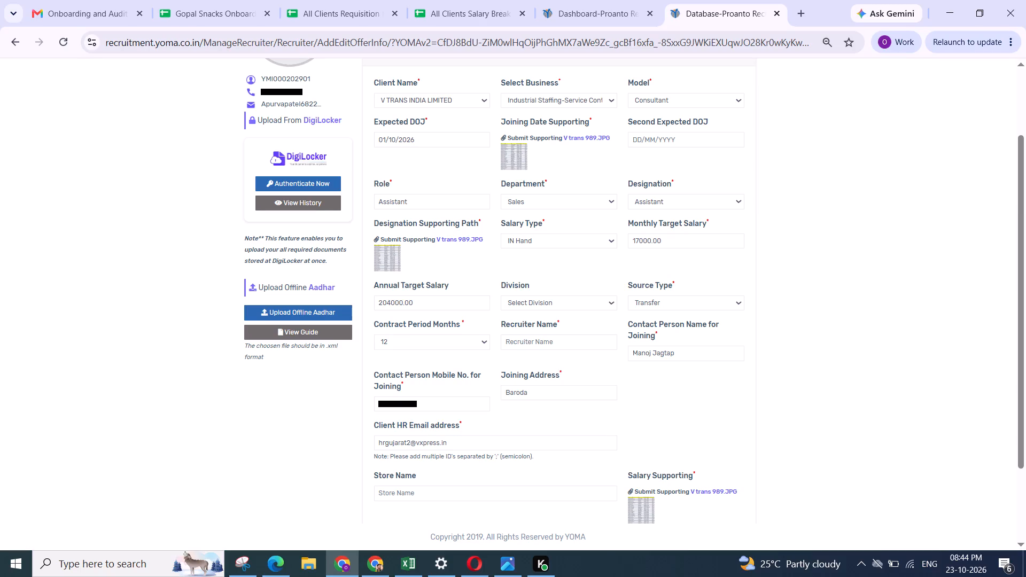
scroll(491, 271, "down", 1)
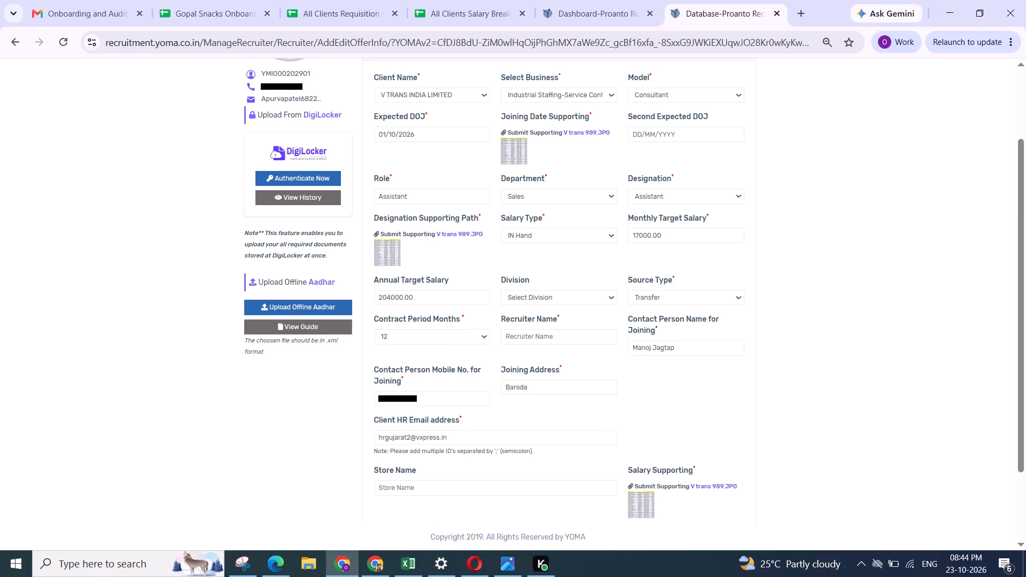
scroll(570, 282, "down", 1)
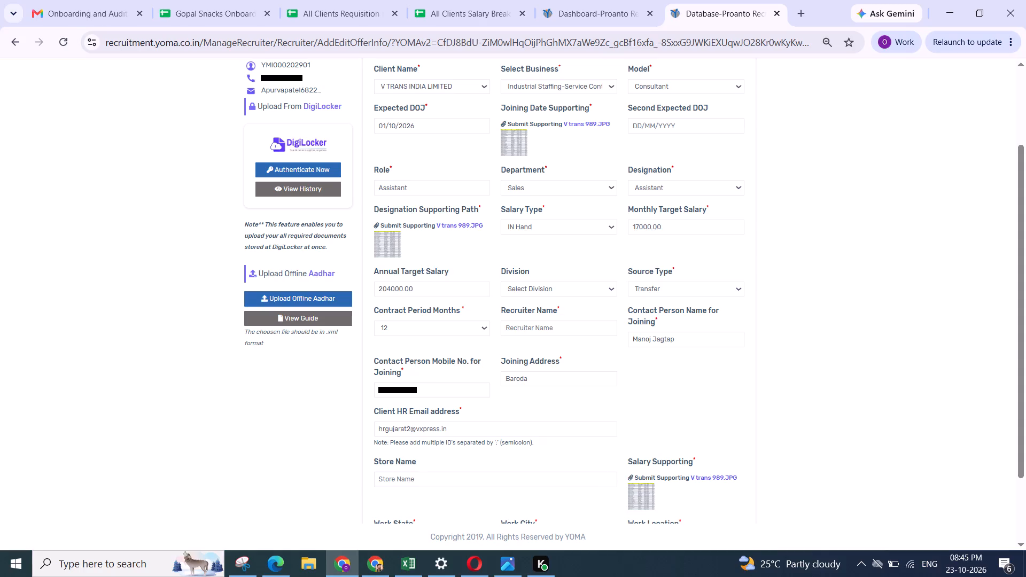
scroll(526, 300, "down", 1)
scroll(599, 276, "up", 1)
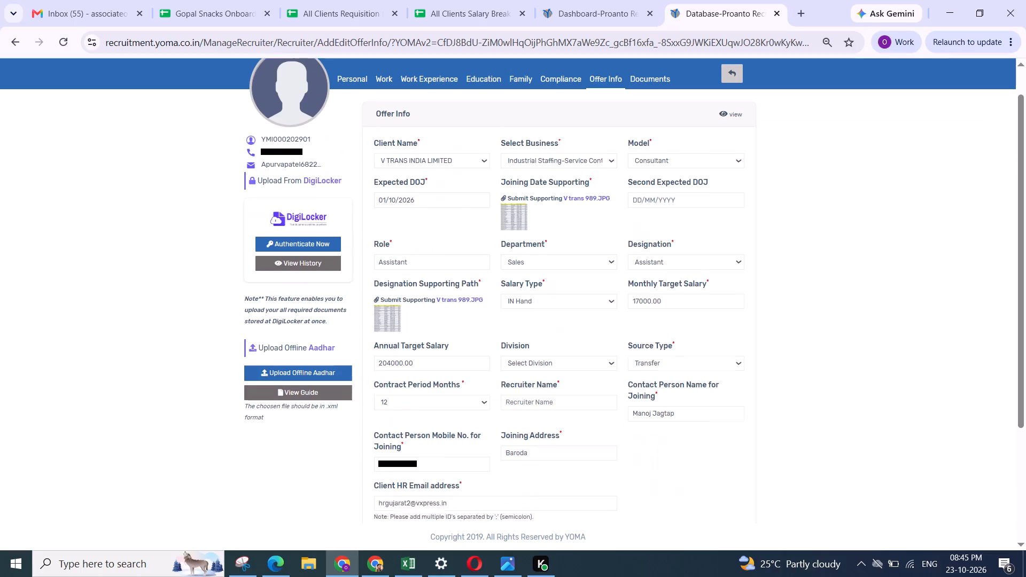
scroll(599, 276, "up", 1)
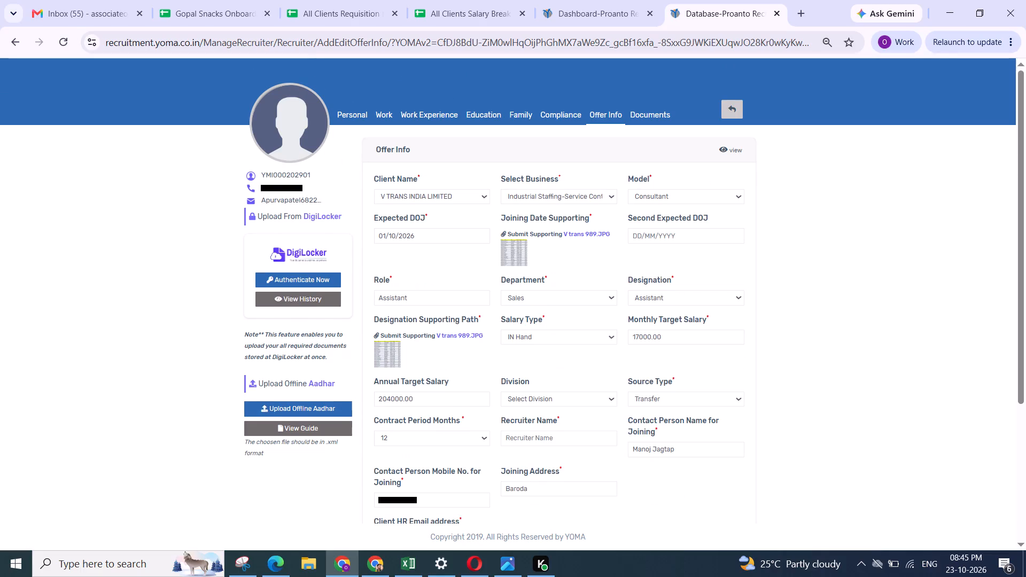
scroll(428, 251, "down", 1)
scroll(557, 269, "down", 1)
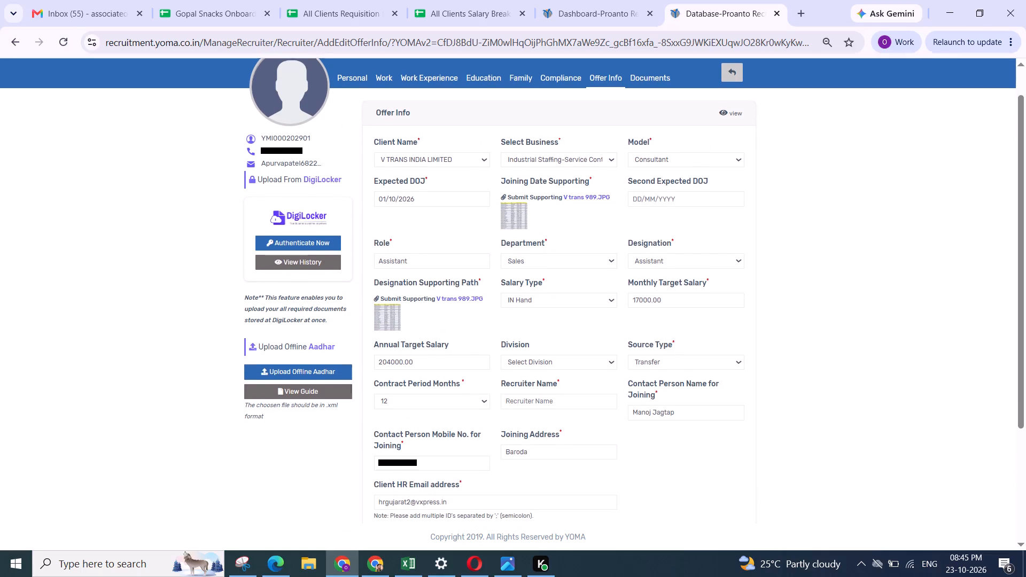
scroll(557, 269, "down", 1)
scroll(594, 292, "down", 4)
scroll(535, 277, "up", 1)
scroll(582, 330, "up", 1)
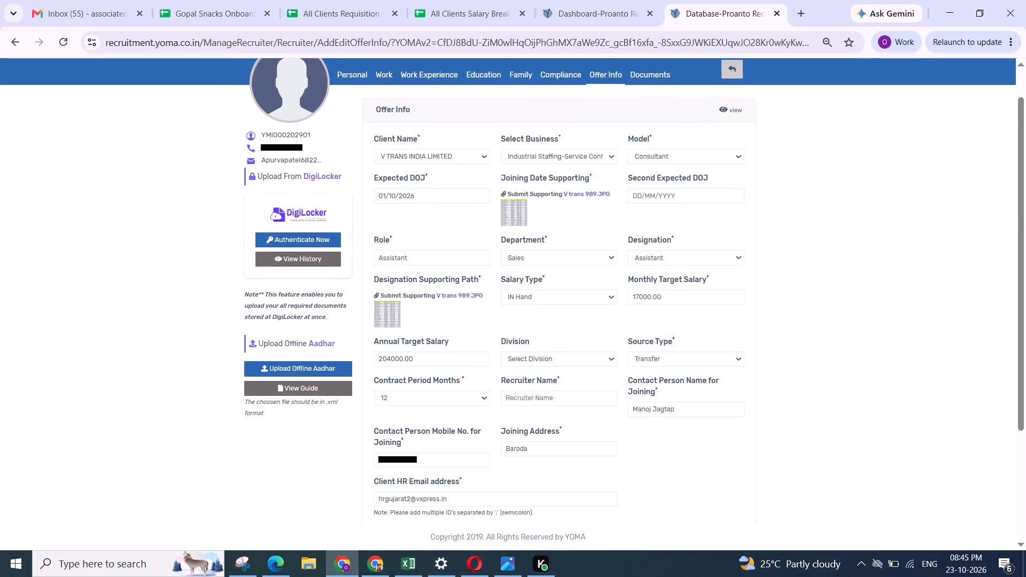
key("alt+Tab")
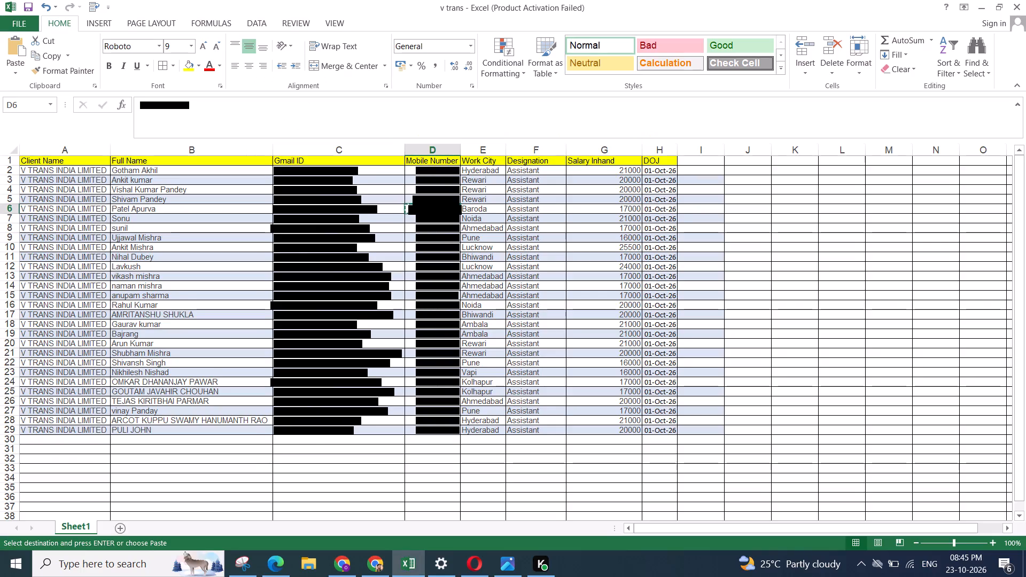
key("Right")
key("Right")
key("Right")
key("Right")
key("Left")
key("alt+Tab")
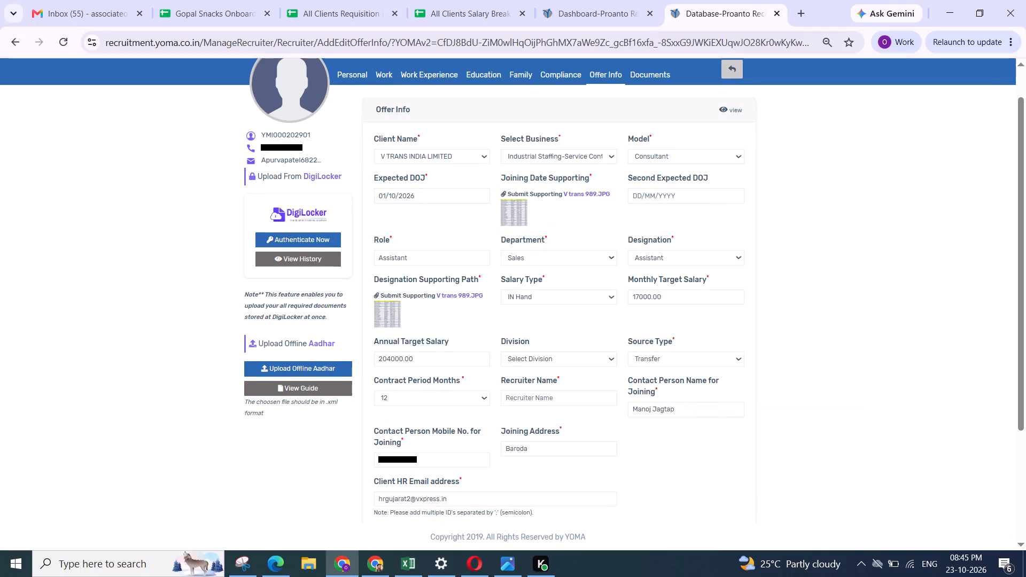
Save the candidate's offer info.
scroll(591, 218, "down", 1)
scroll(565, 256, "down", 2)
scroll(633, 271, "down", 2)
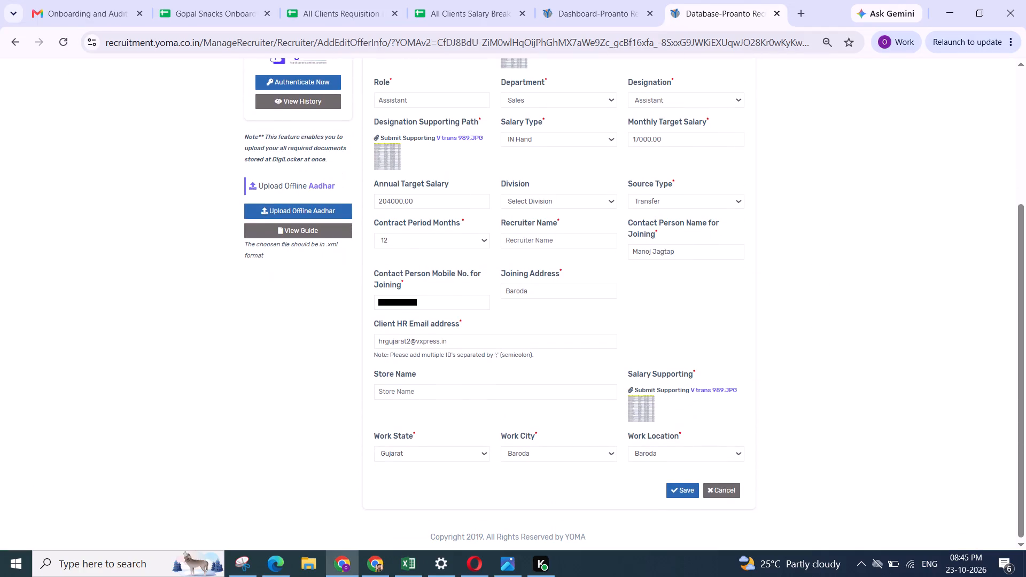
left_click(678, 493)
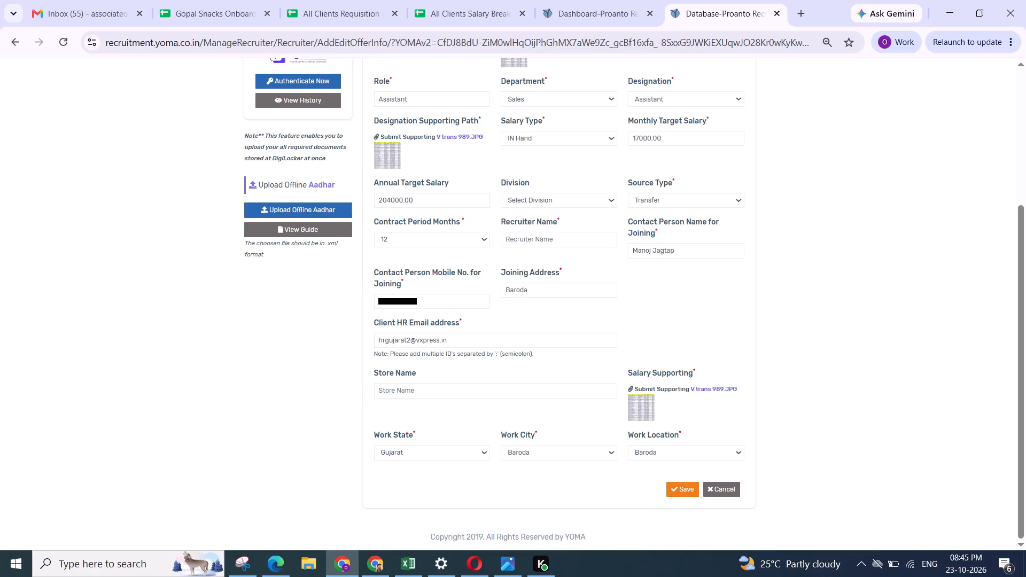
scroll(538, 326, "up", 2)
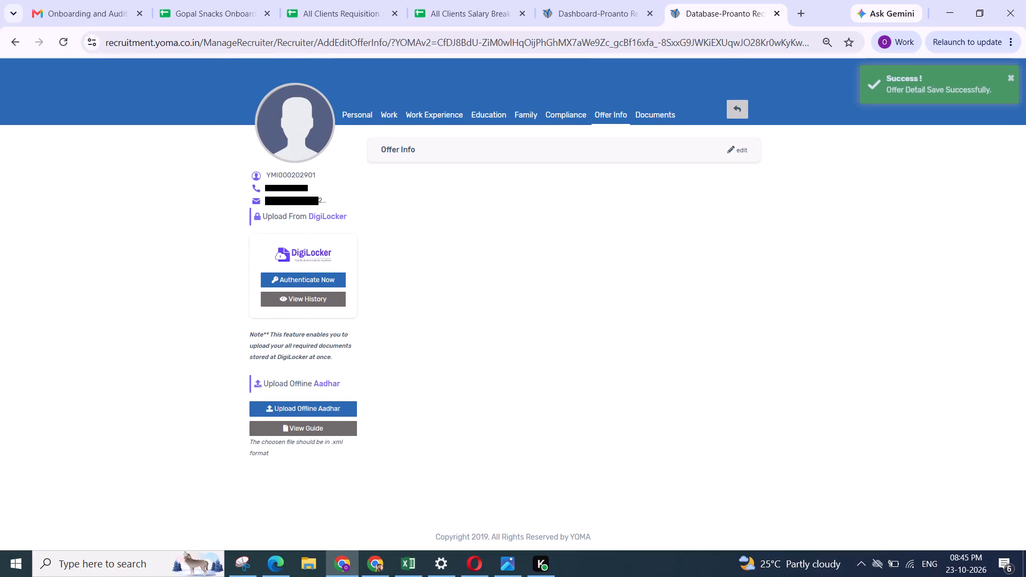
Switch to the v trans Excel sheet and copy the next candidate's mobile number from row 7.
key("alt+Tab")
key("Right")
key("Right")
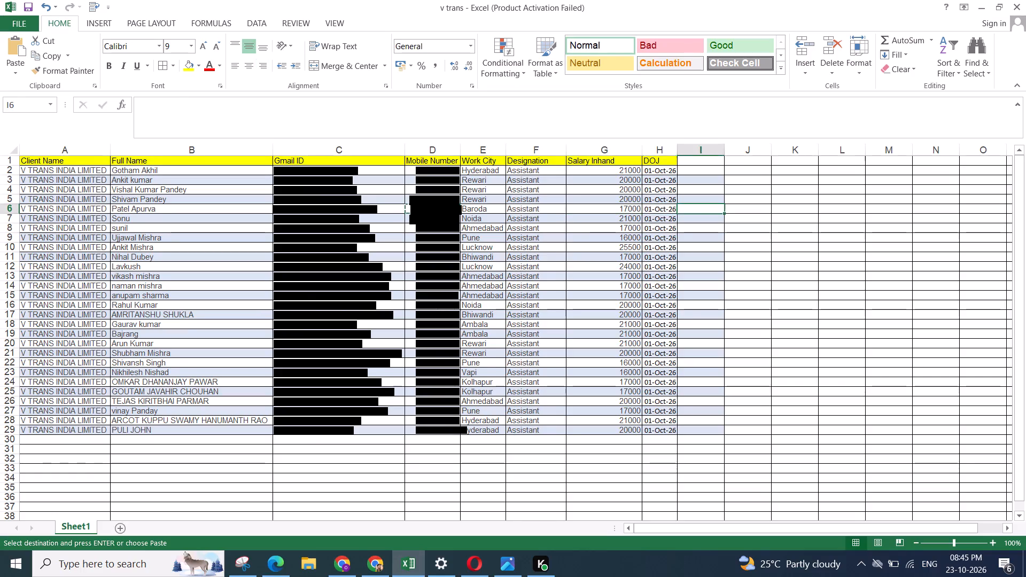
key("Left")
key("Left")
key("Left")
key("Left")
key("Left")
key("Down")
key("ctrl+c")
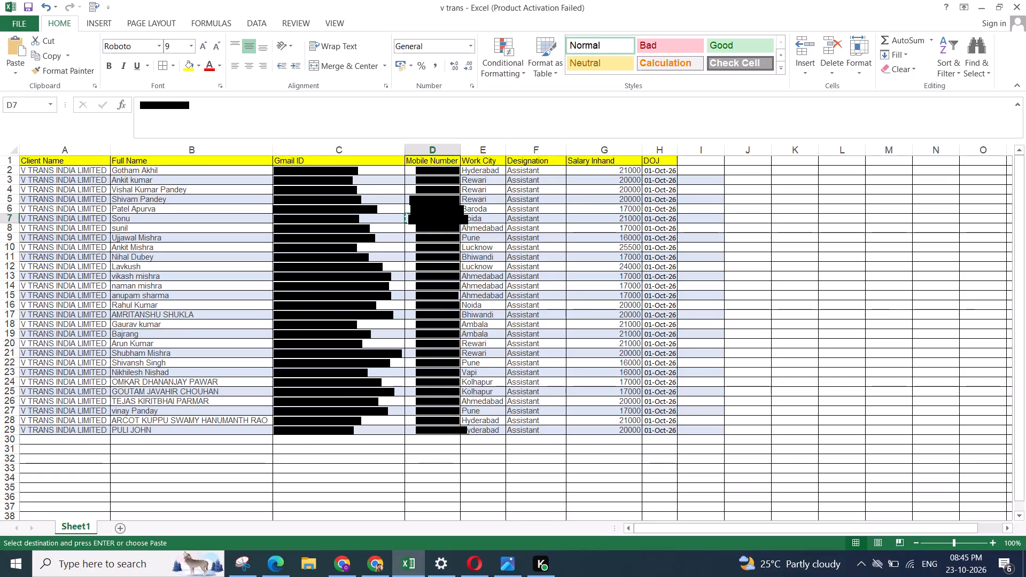
key("Tab")
key("alt+Tab")
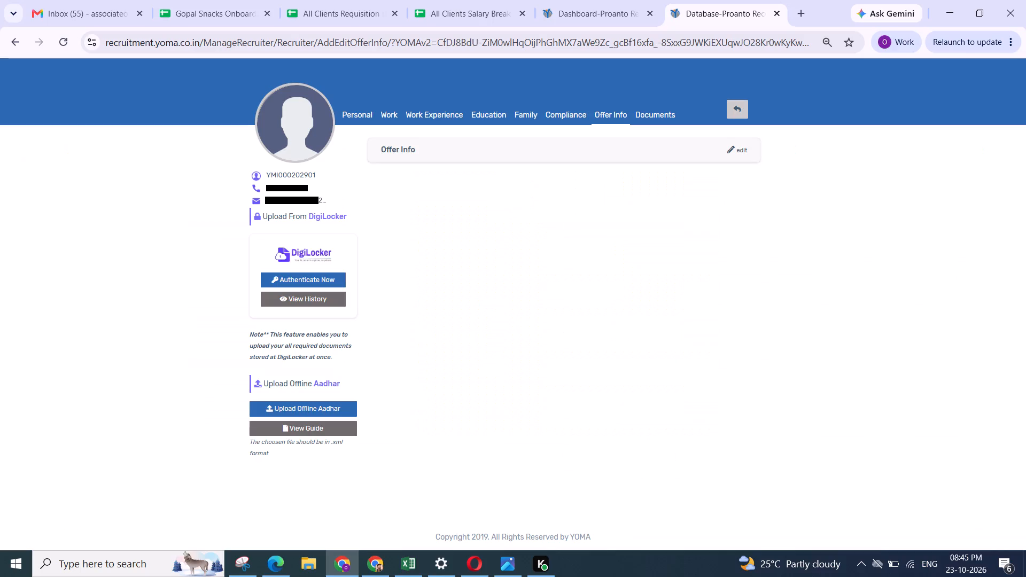
key("alt+Tab")
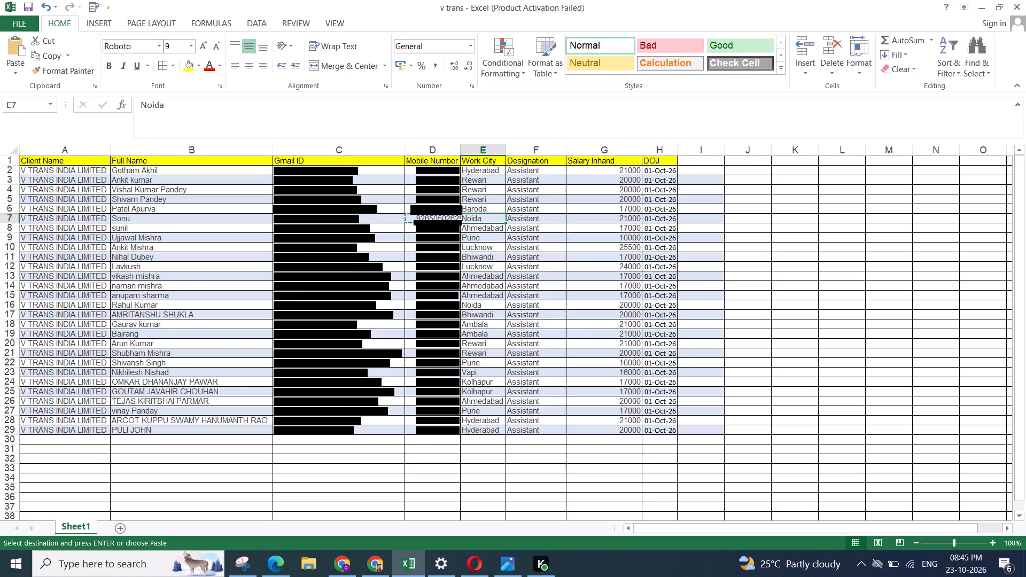
key("ctrl+c")
Switch to the YOMA portal and go back from the saved offer info to the associate database list.
key("alt+Tab")
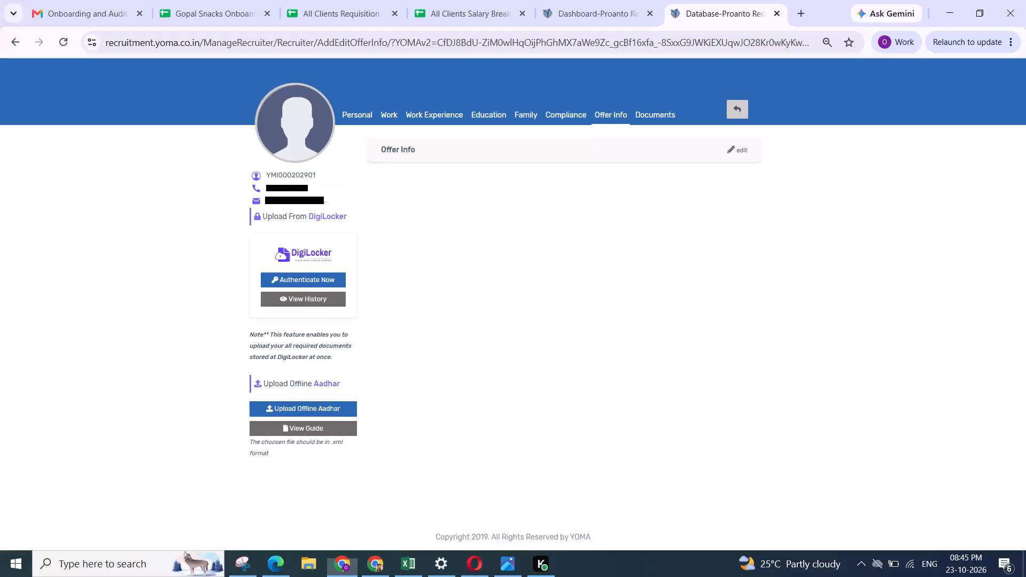
left_click(735, 103)
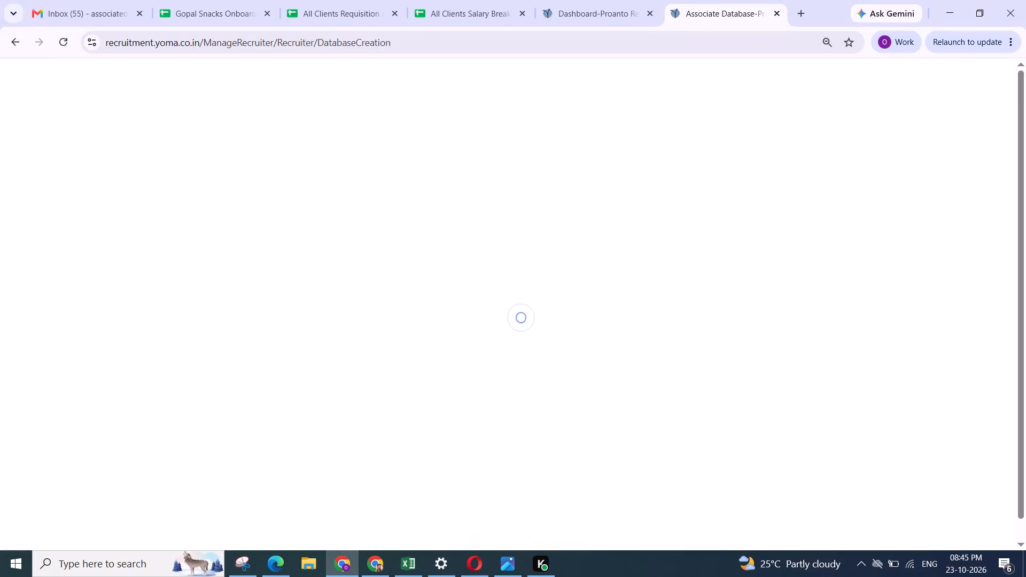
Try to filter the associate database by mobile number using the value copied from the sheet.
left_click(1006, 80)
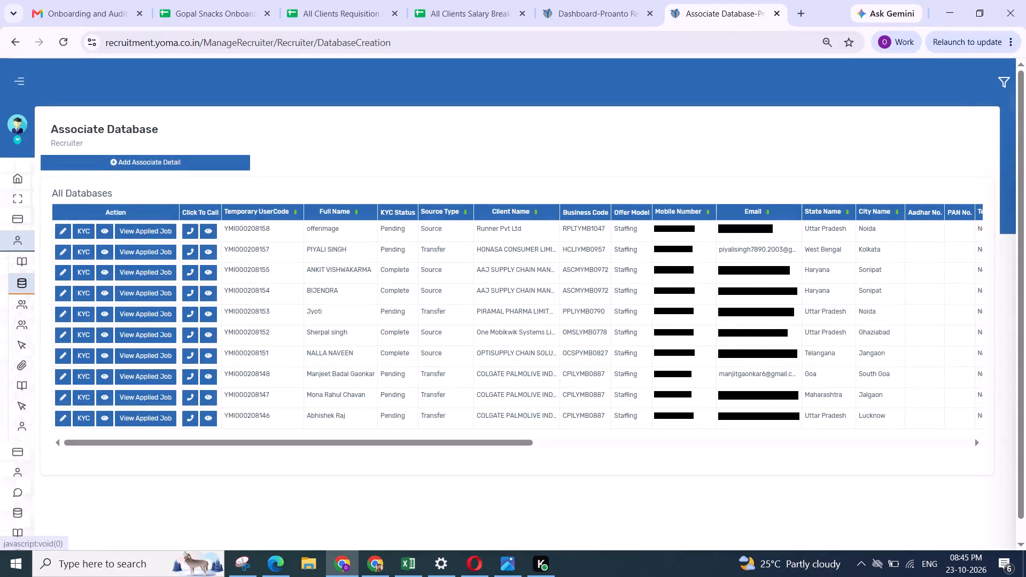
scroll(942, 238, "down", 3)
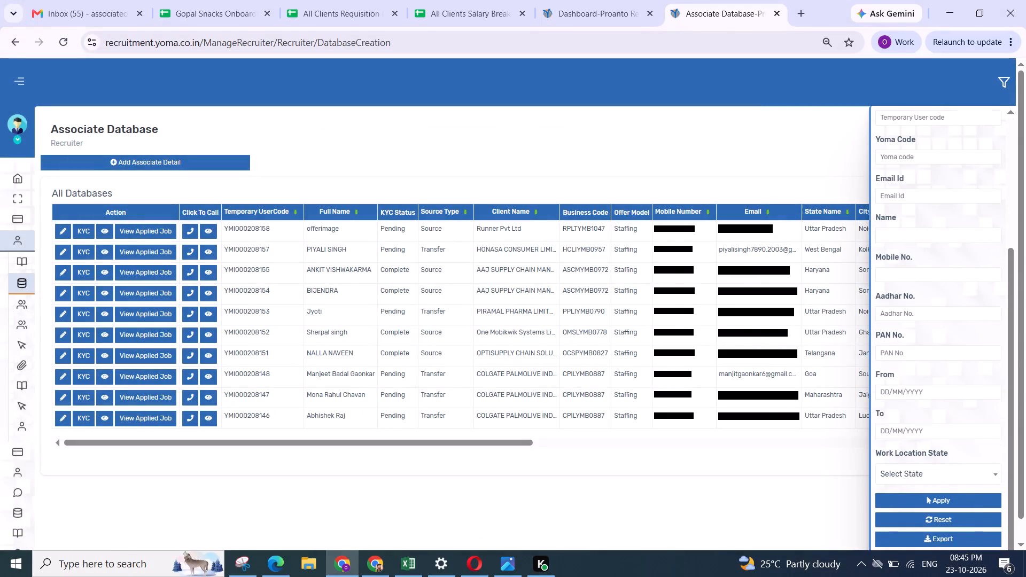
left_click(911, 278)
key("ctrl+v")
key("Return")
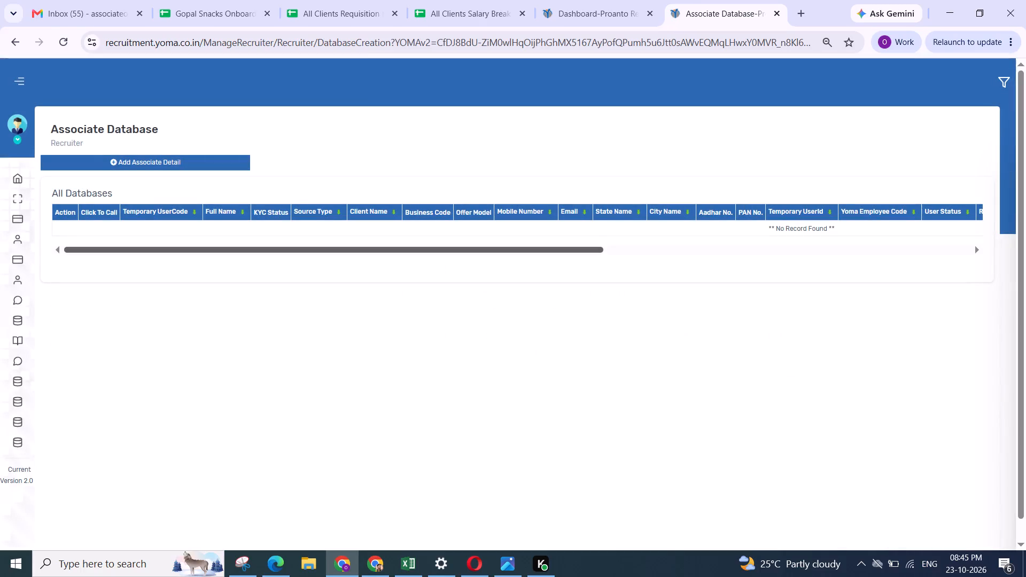
Copy the mobile number from row 7 of the v trans Excel sheet again and filter the YOMA associate database by it.
key("alt+Tab")
key("Right")
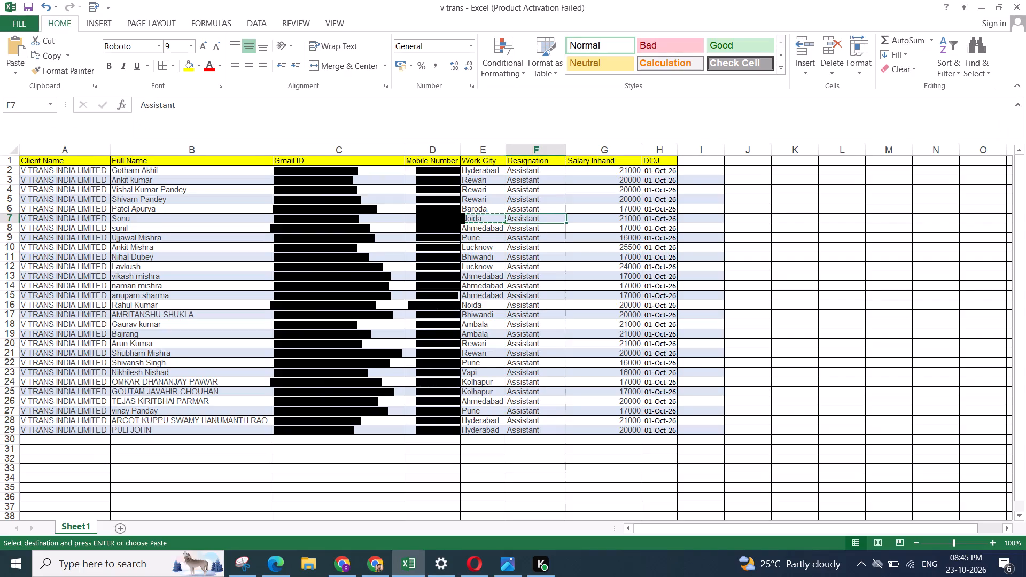
key("Left")
key("Left")
key("ctrl+c")
key("alt+Tab")
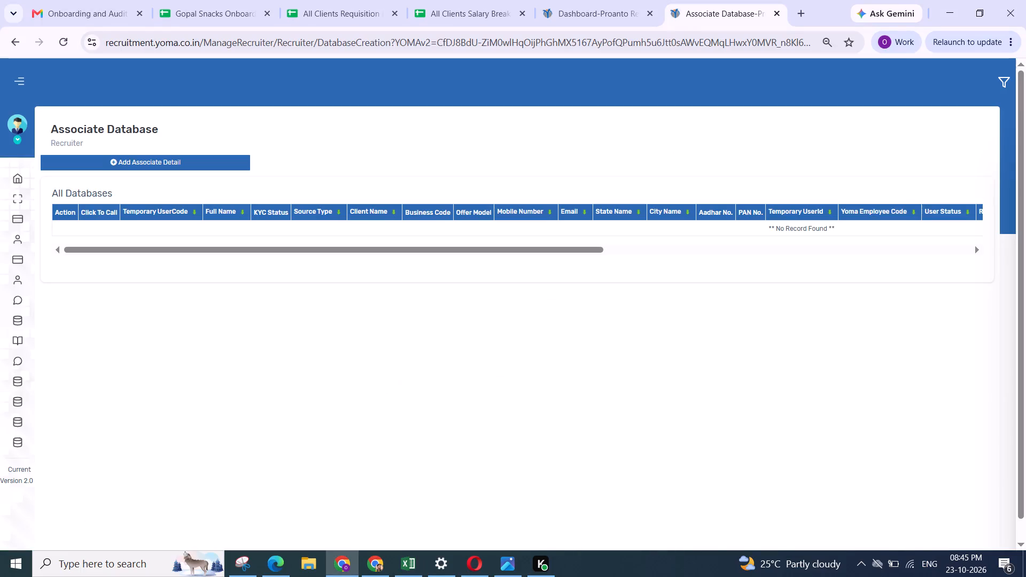
left_click(1005, 76)
scroll(921, 280, "down", 3)
double_click(883, 261)
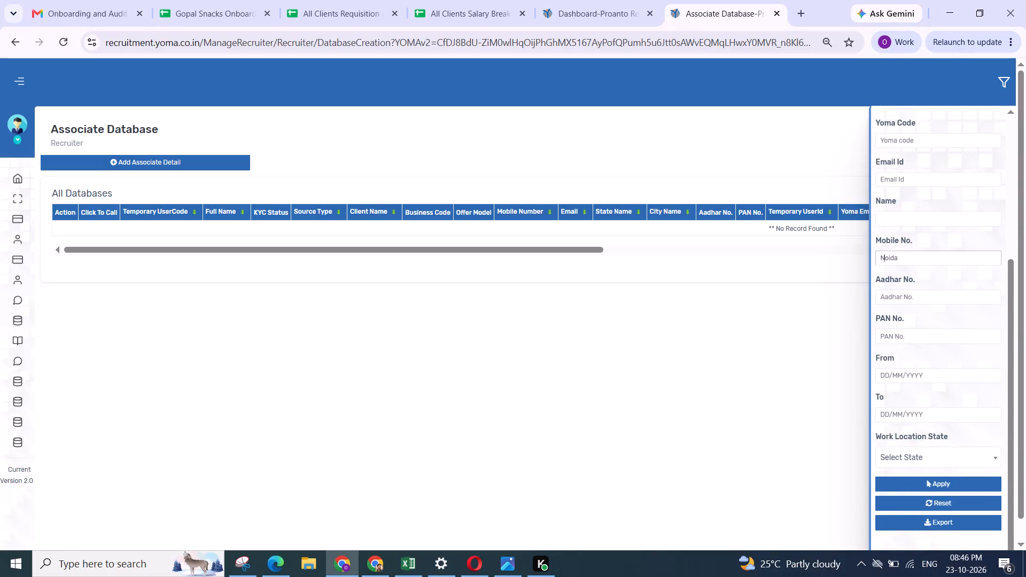
key("ctrl+v")
key("Return")
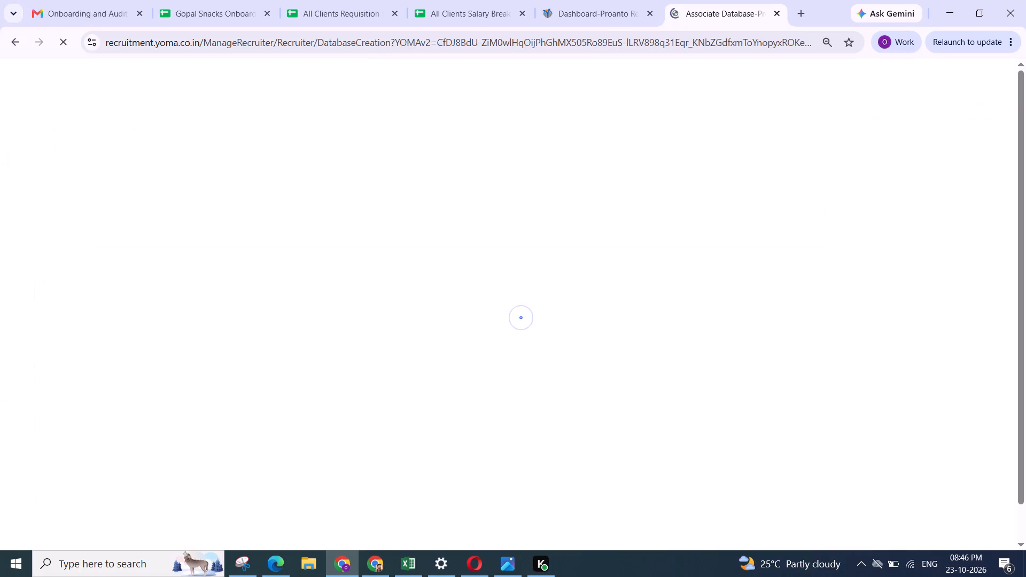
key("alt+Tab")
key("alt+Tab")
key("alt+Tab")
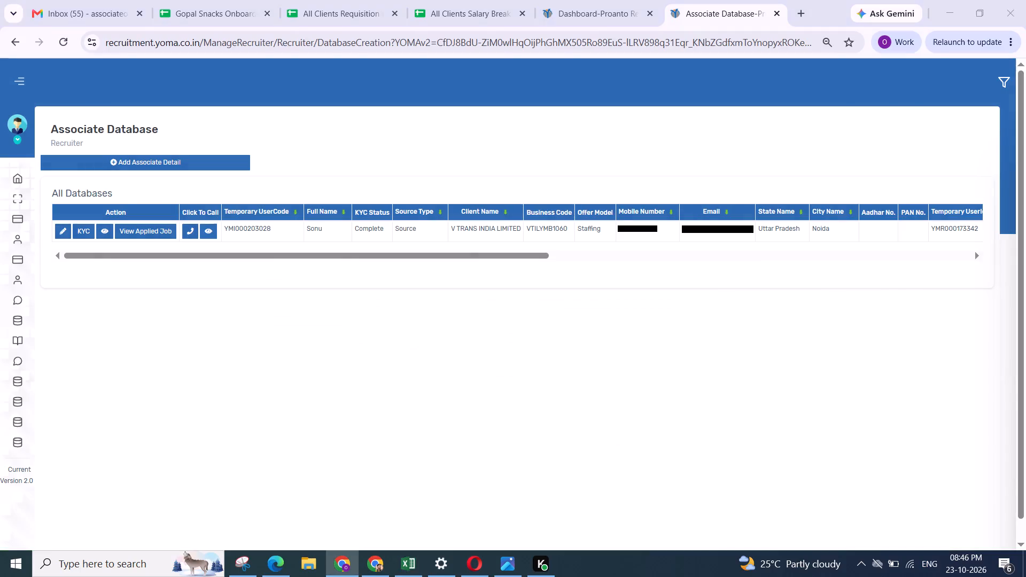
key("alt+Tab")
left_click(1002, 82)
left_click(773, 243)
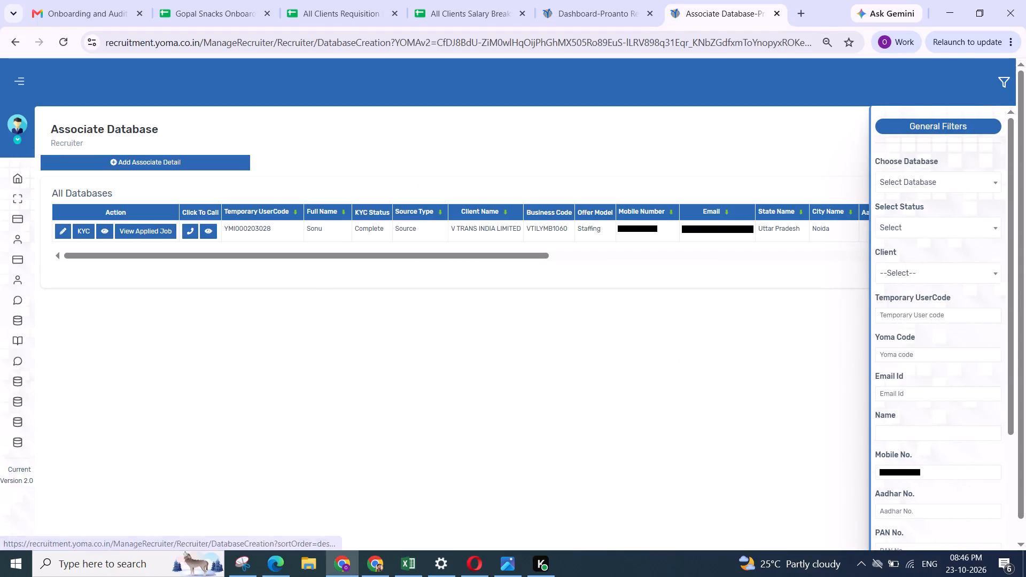
Open the found V TRANS INDIA LIMITED candidate's record and open the offer info for editing.
left_click(59, 228)
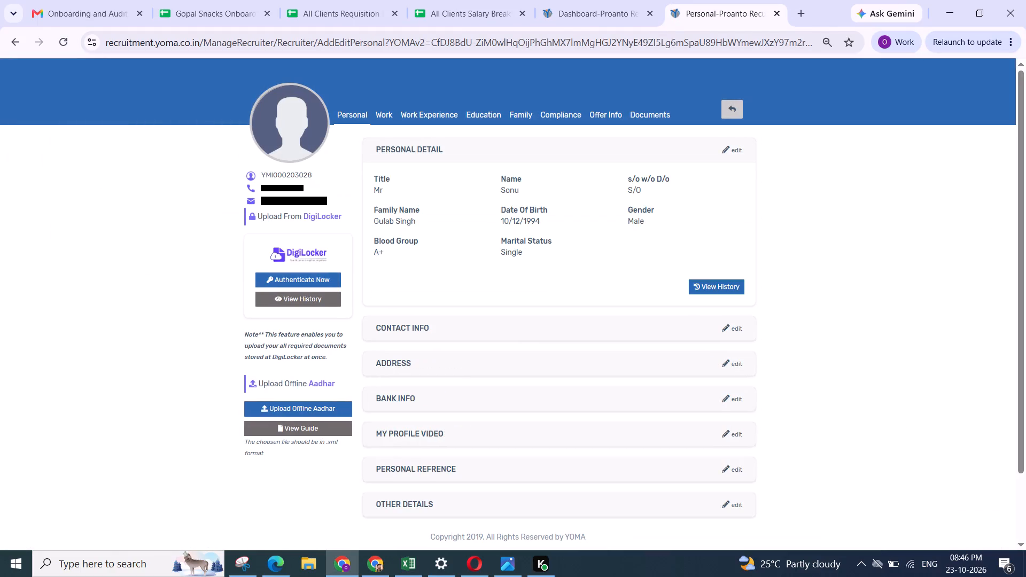
left_click(611, 121)
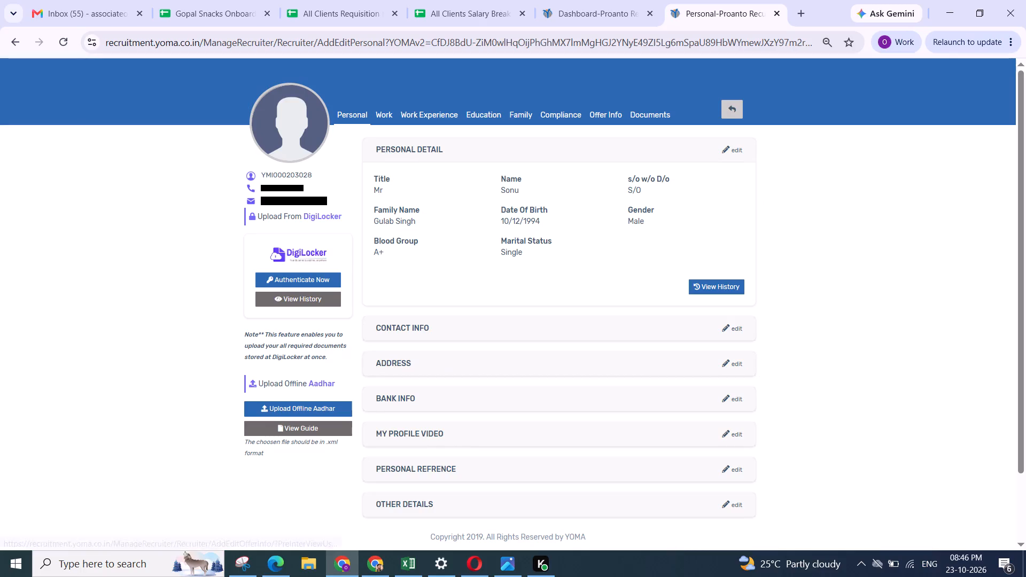
left_click(605, 112)
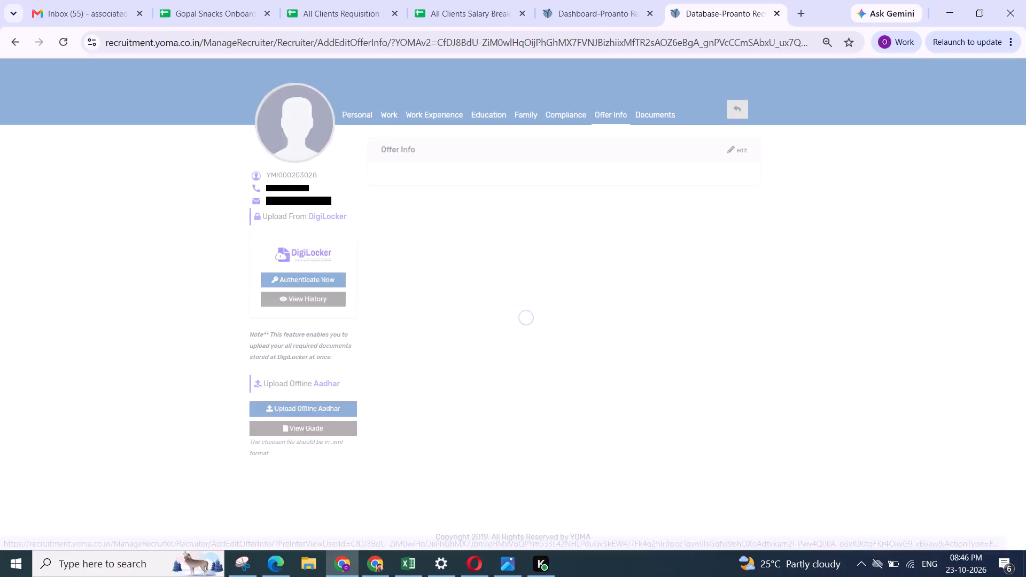
left_click(739, 152)
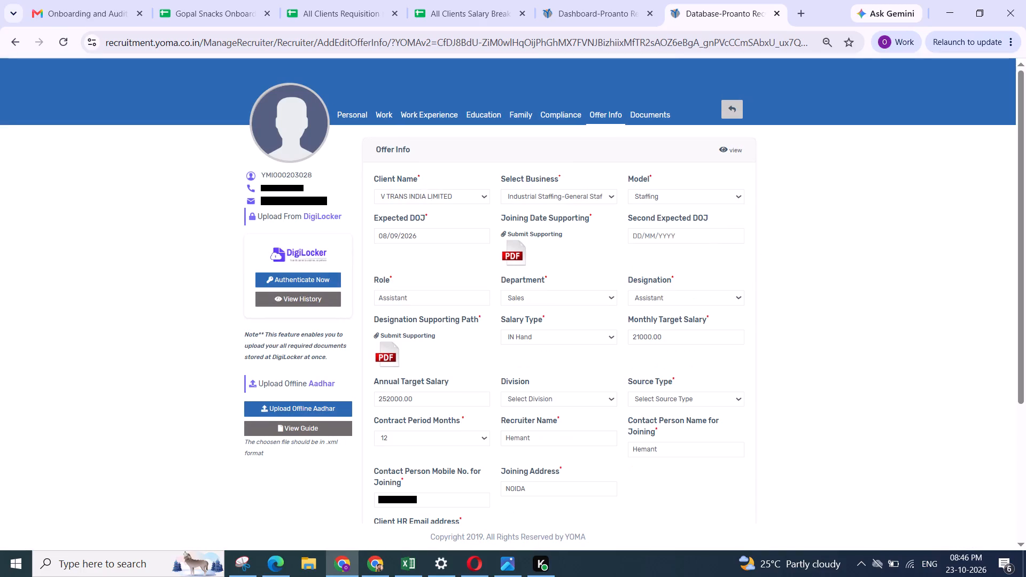
Attach the V trans 989 image from Downloads as the joining date supporting document.
left_click(524, 232)
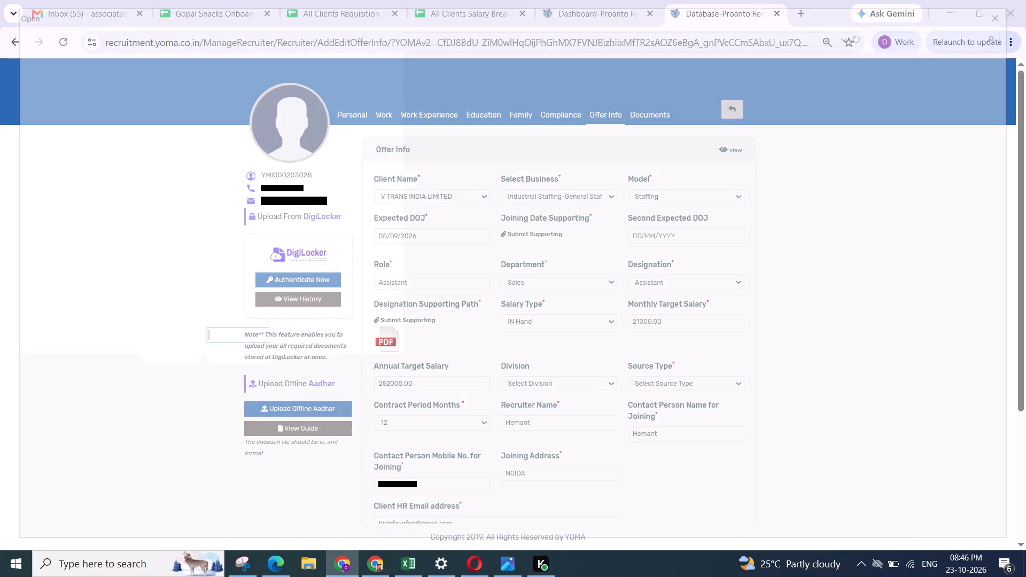
left_click(215, 116)
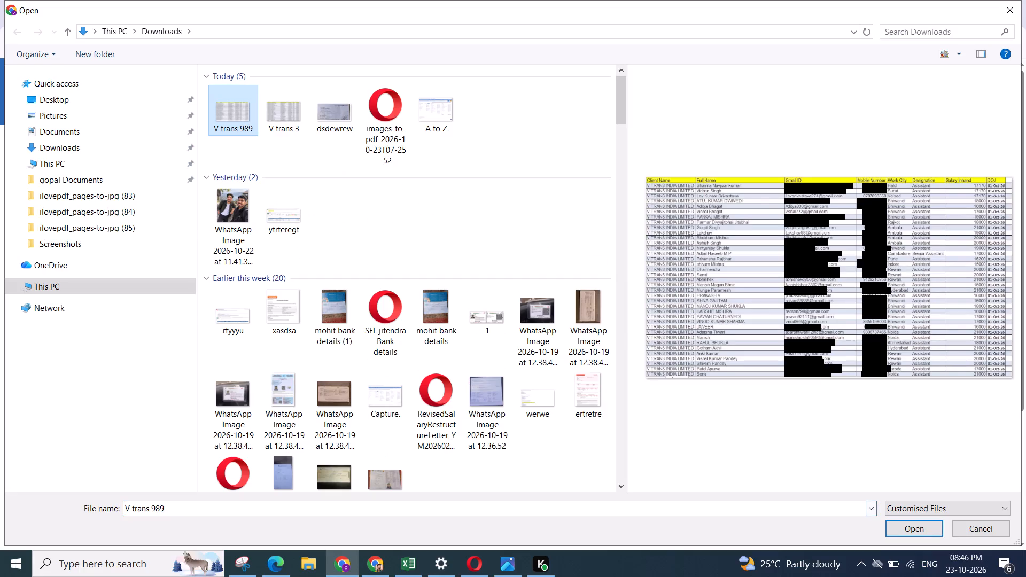
left_click(900, 531)
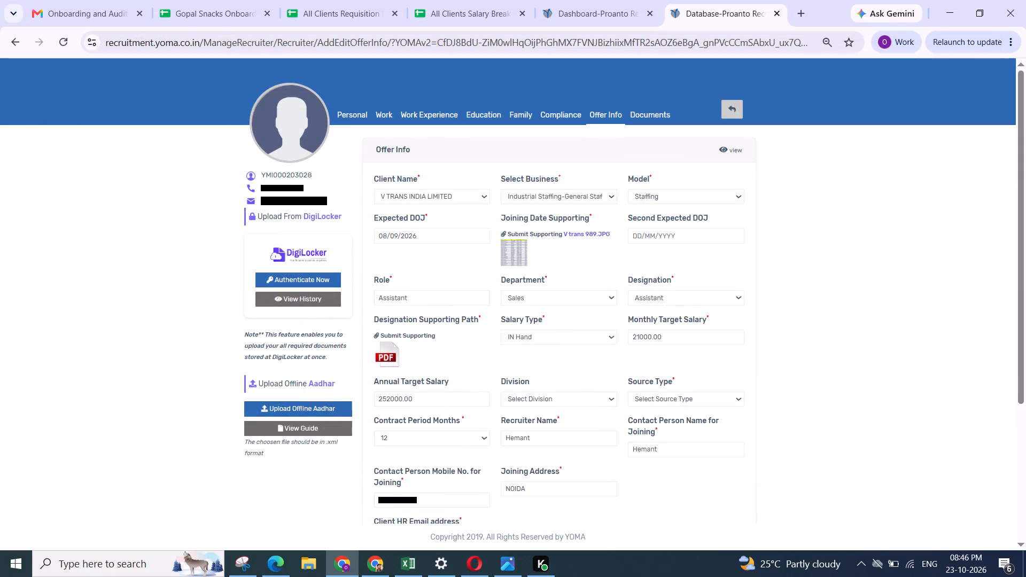
Set the candidate's business to Industrial Staffing-Service Contractor Model (VTILYMB1087).
left_click(545, 198)
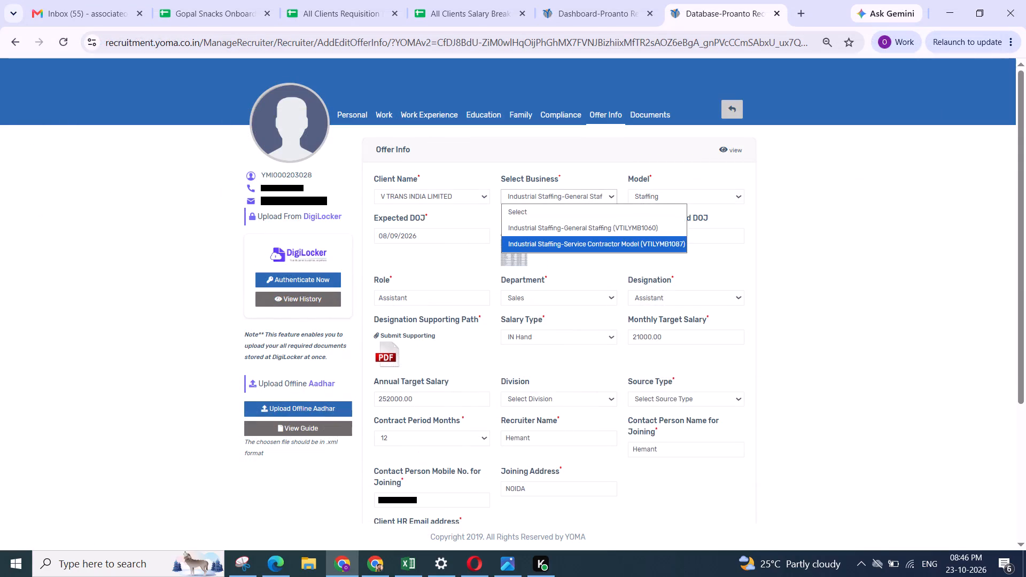
left_click(558, 243)
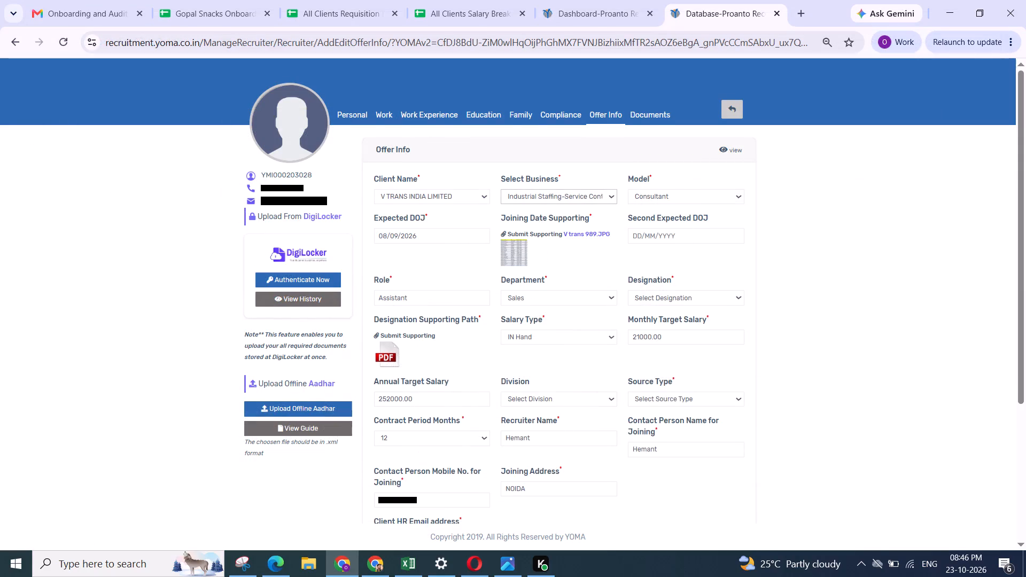
Attach the V trans 989 image from Downloads as both the designation and salary supporting documents.
scroll(593, 266, "down", 1)
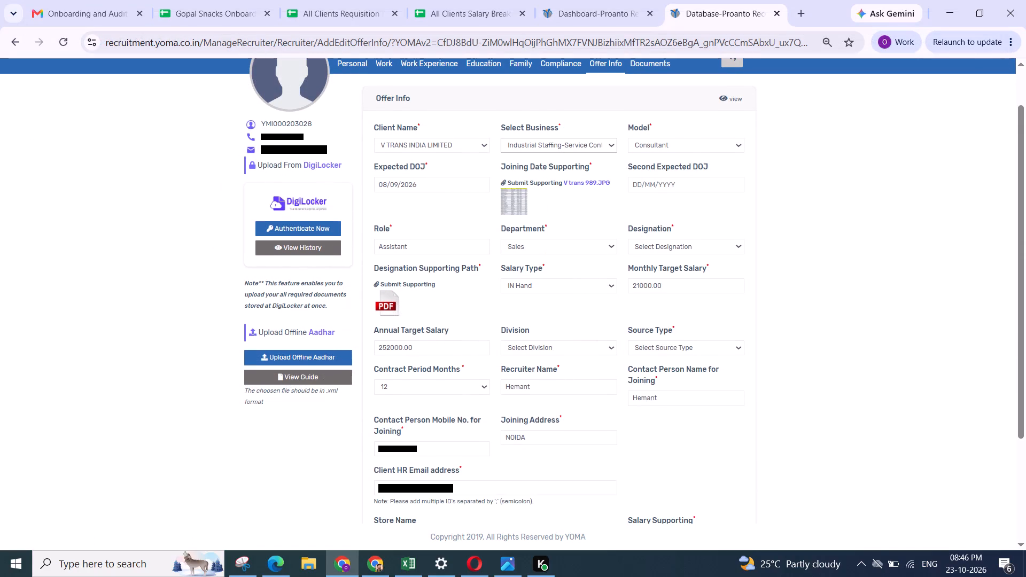
left_click(414, 284)
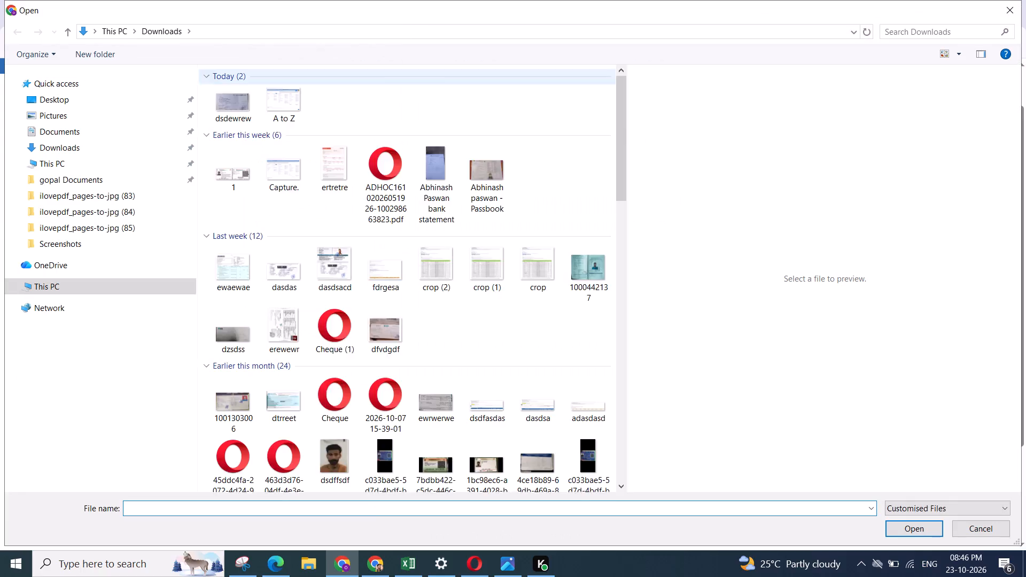
left_click(223, 97)
left_click(913, 529)
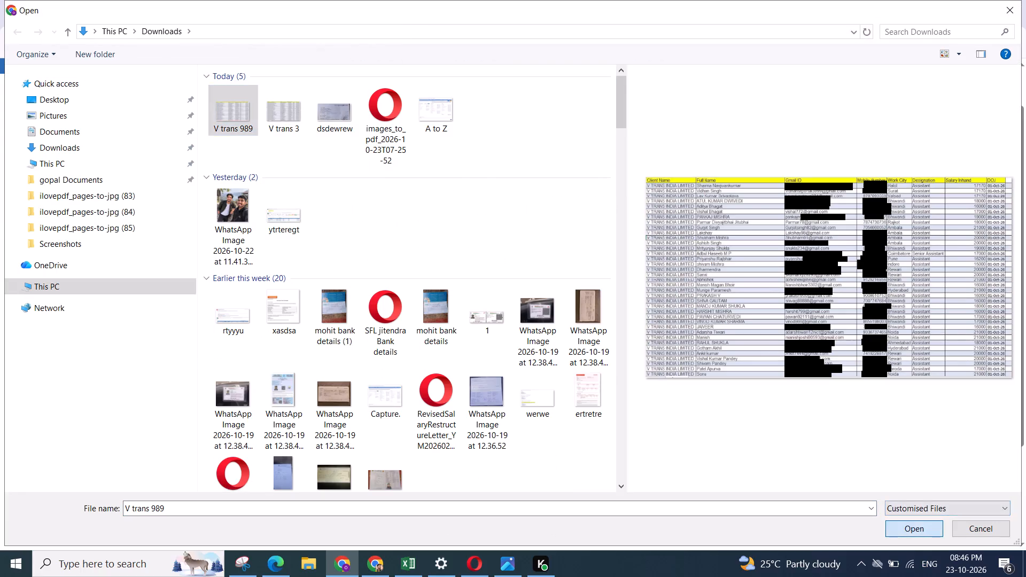
scroll(628, 383, "down", 4)
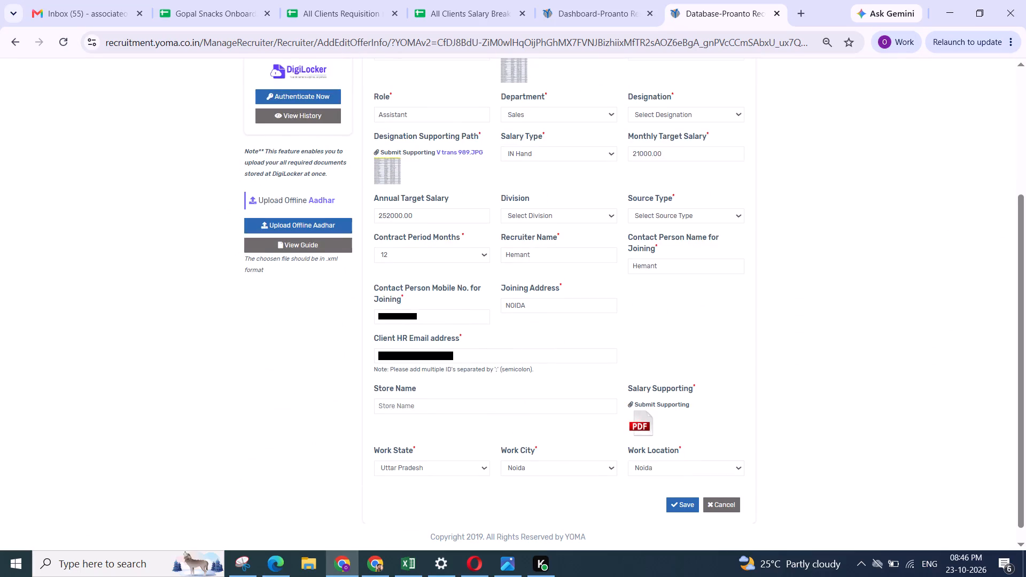
scroll(656, 393, "down", 1)
left_click(664, 387)
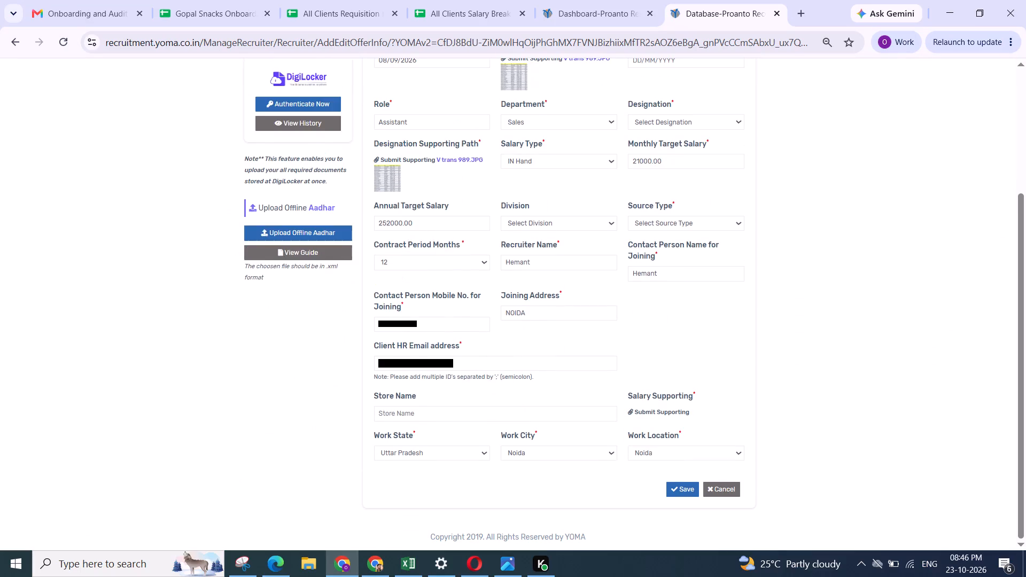
left_click(252, 99)
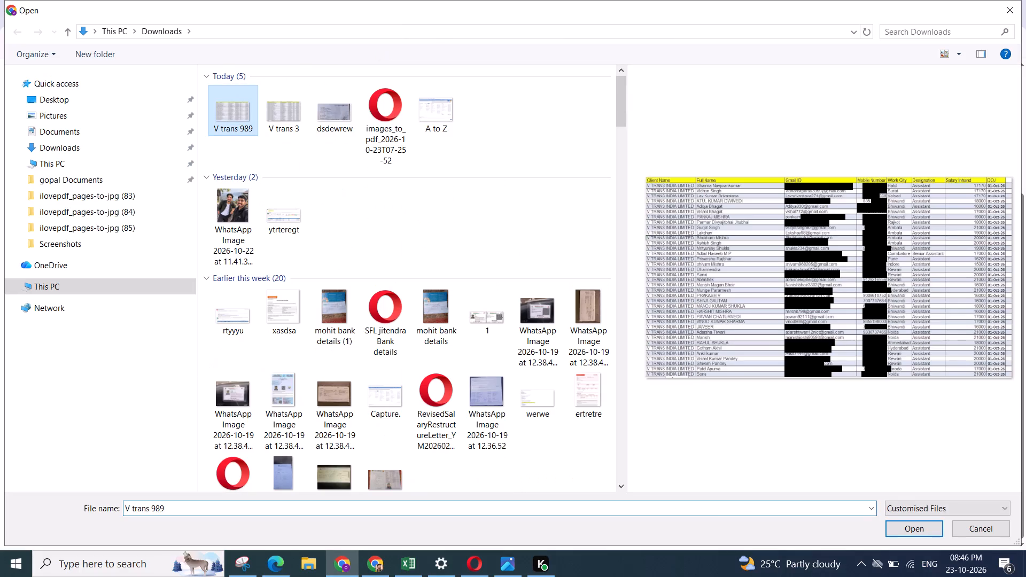
left_click(924, 527)
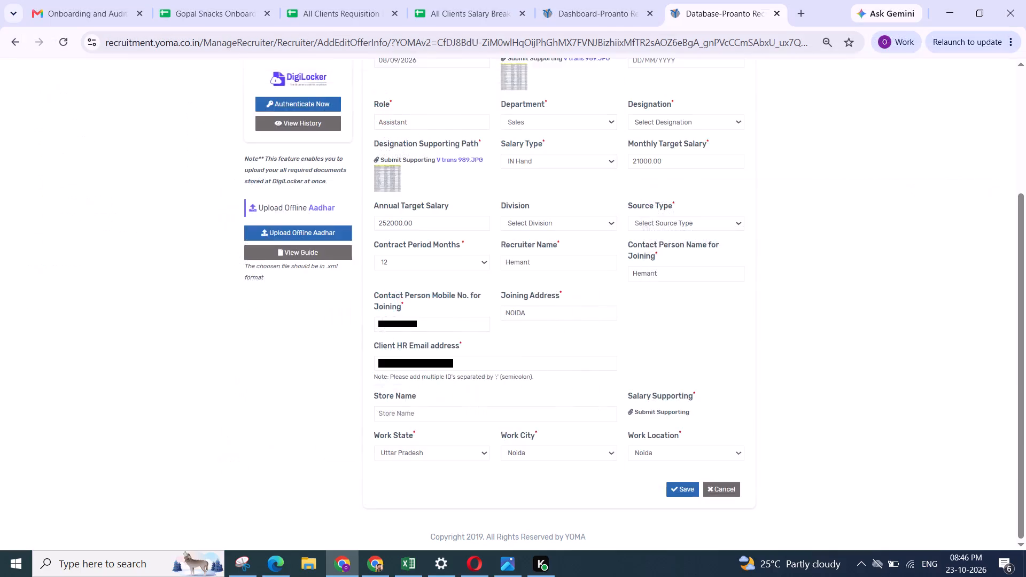
Set the candidate's Expected DOJ to 01/10/2026.
scroll(626, 279, "up", 2)
left_click(436, 173)
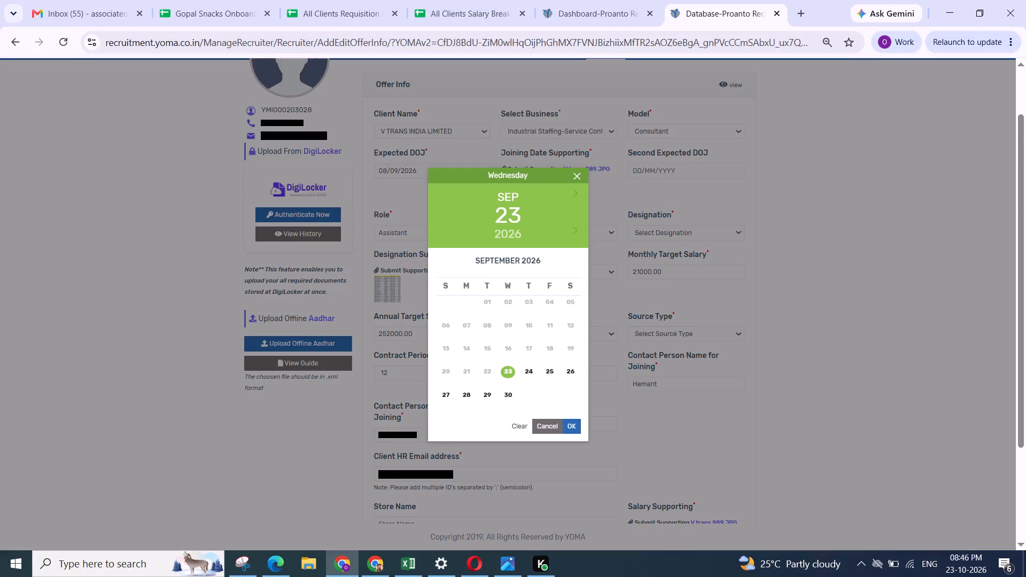
left_click(573, 198)
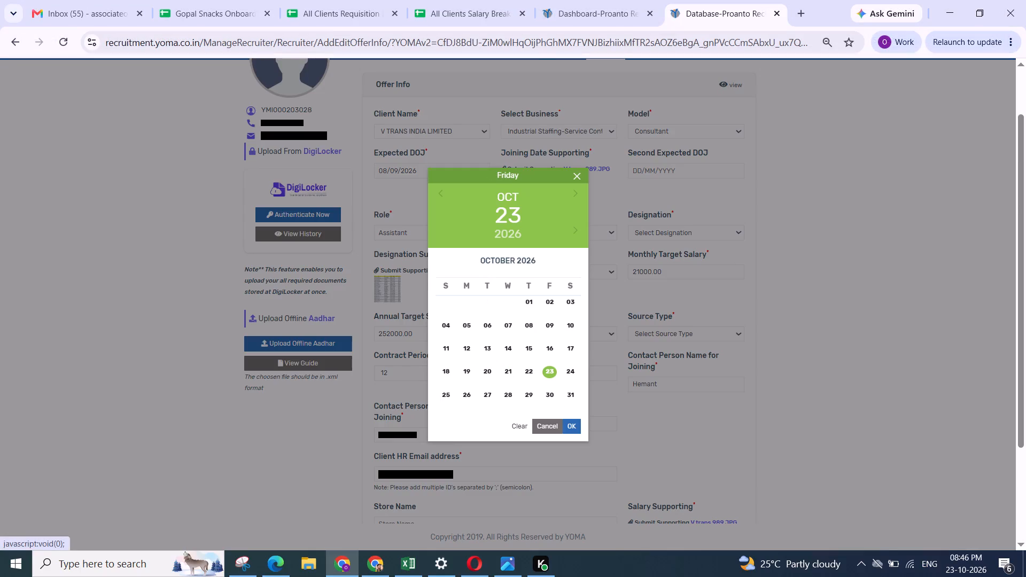
left_click(571, 417)
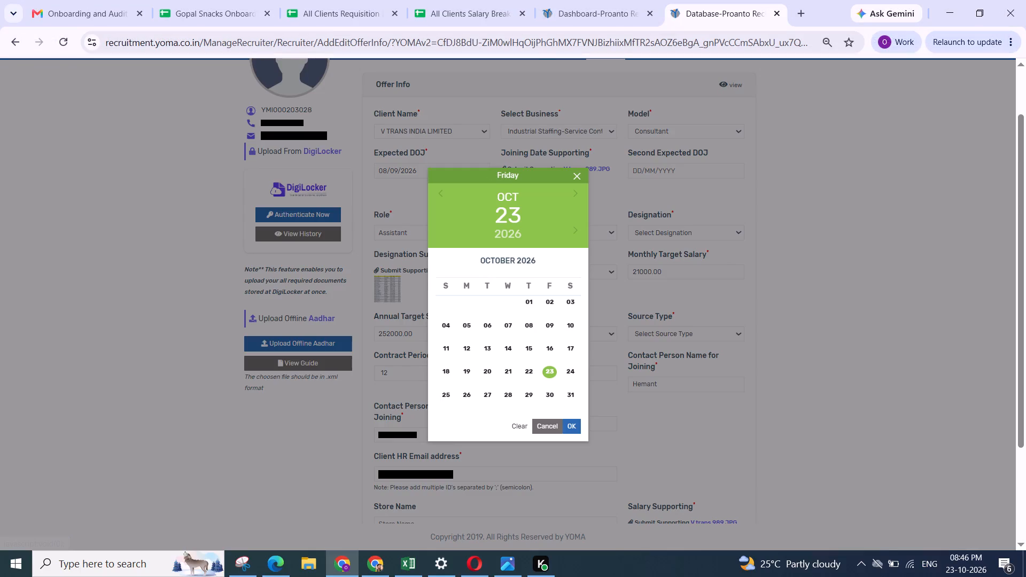
left_click(571, 426)
scroll(444, 253, "up", 1)
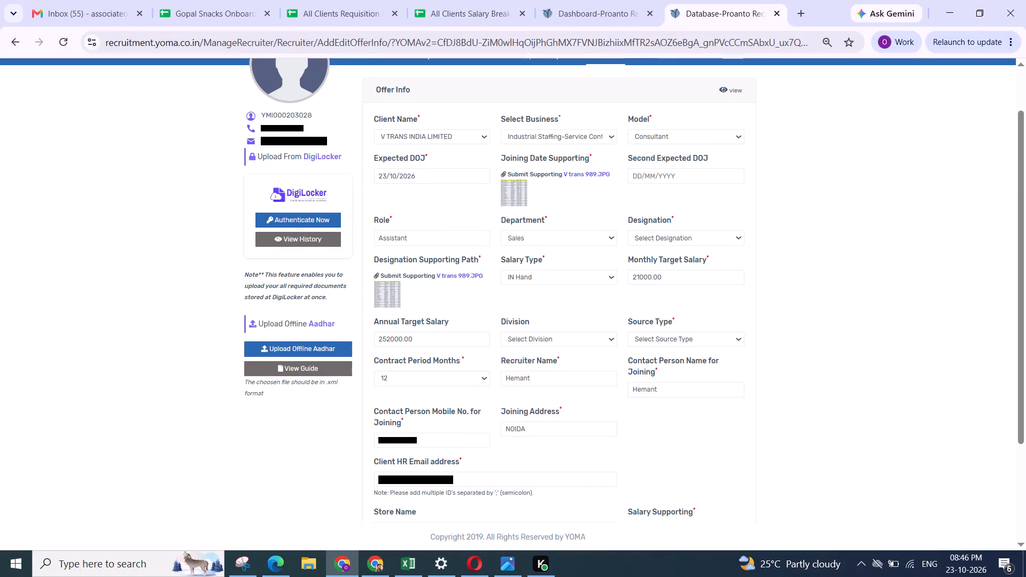
scroll(444, 253, "up", 1)
left_click(401, 190)
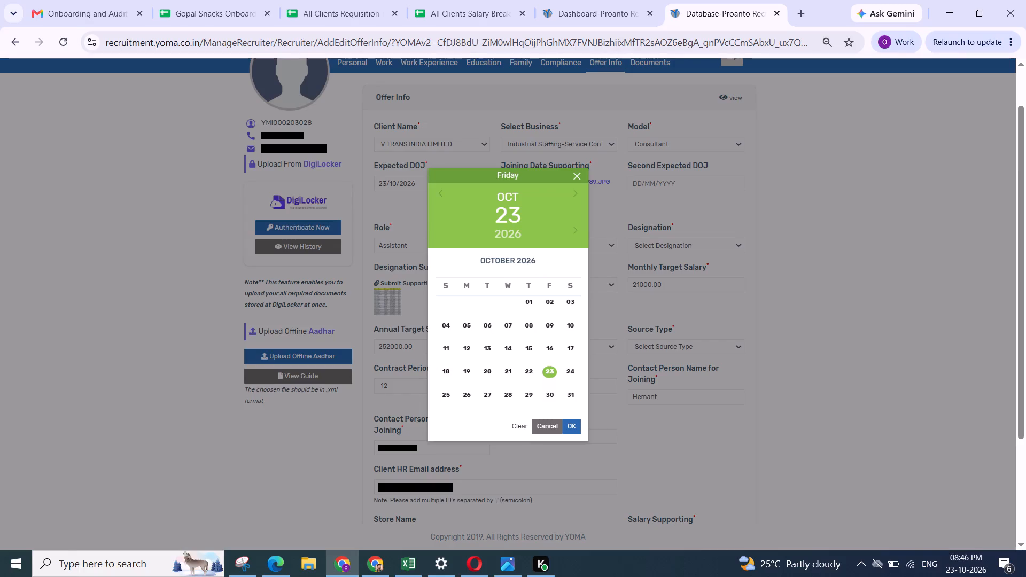
left_click(529, 305)
left_click(571, 421)
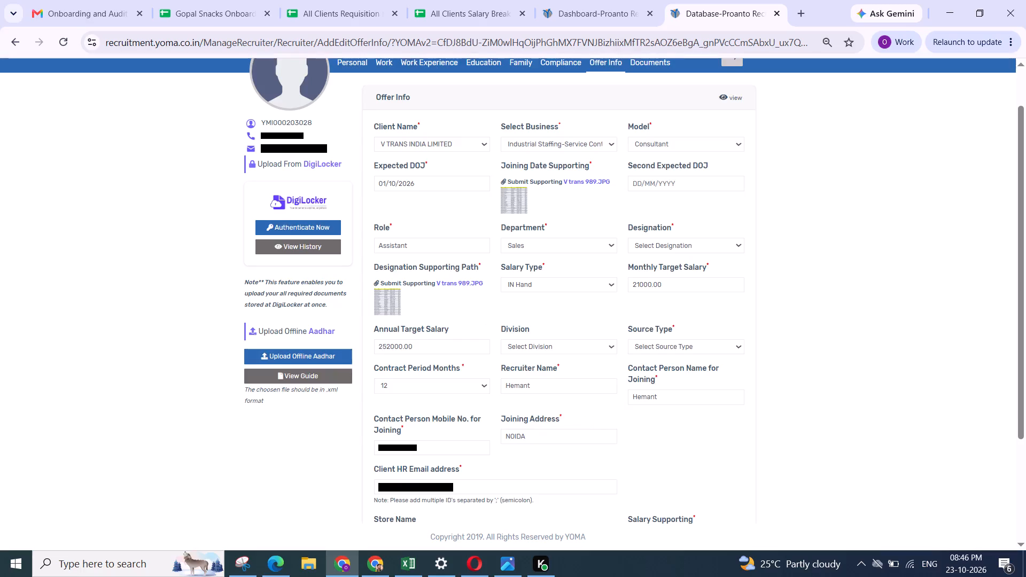
scroll(501, 278, "up", 1)
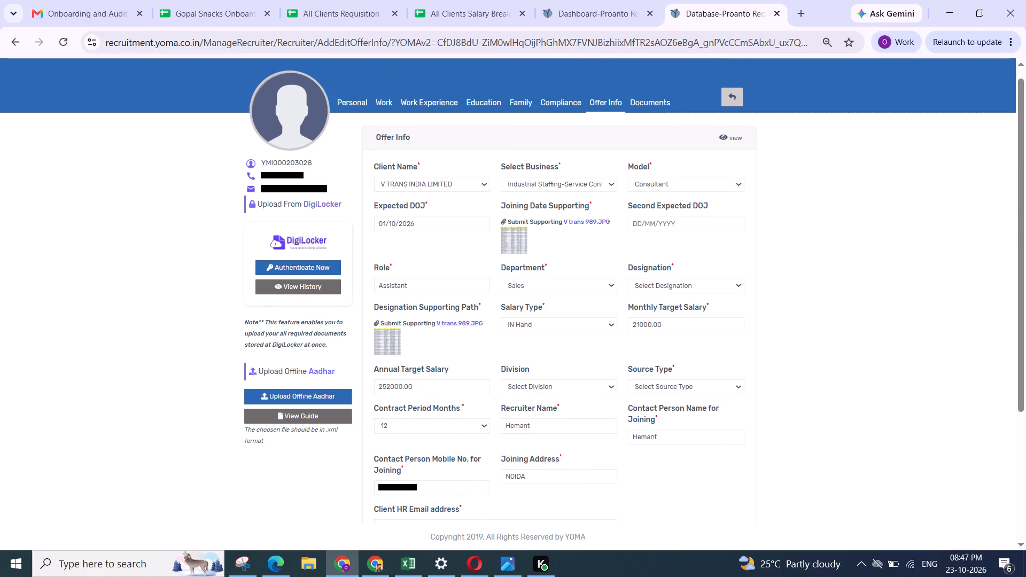
Set the candidate's designation to Assistant and the source type to Transfer.
left_click_drag(649, 286, 649, 311)
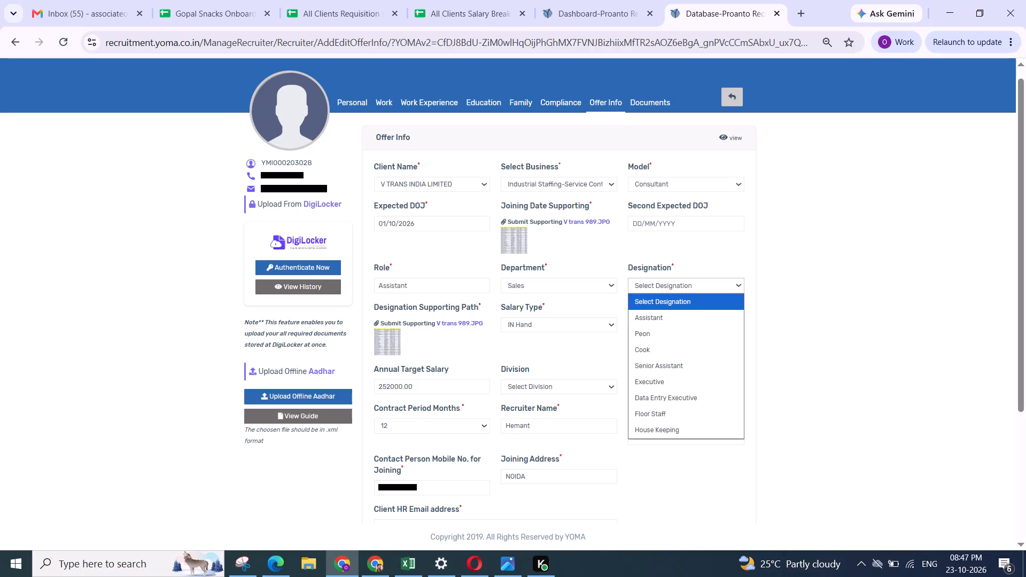
left_click_drag(649, 311, 649, 316)
left_click(649, 316)
scroll(563, 300, "down", 1)
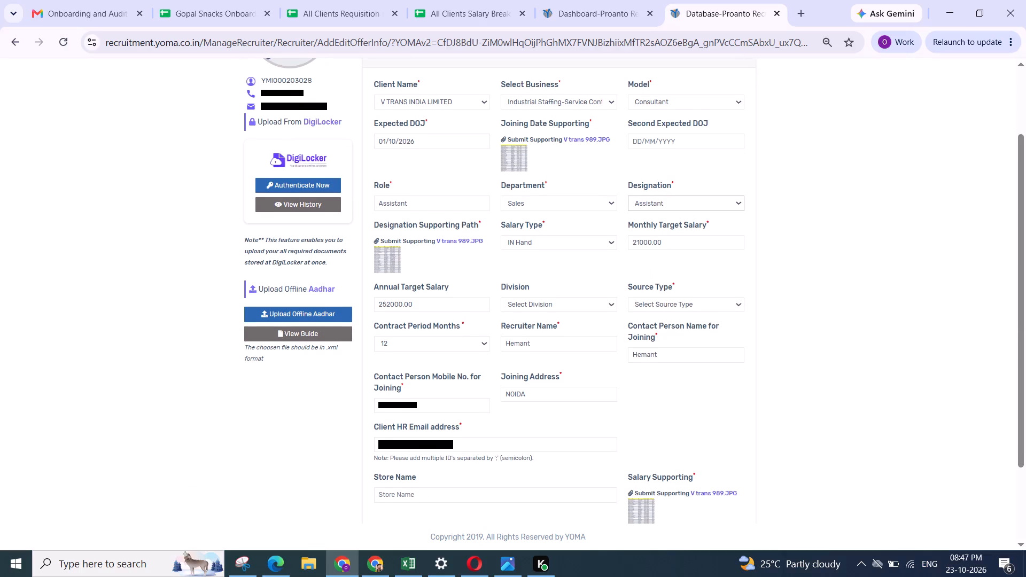
left_click_drag(672, 305, 665, 353)
left_click(665, 353)
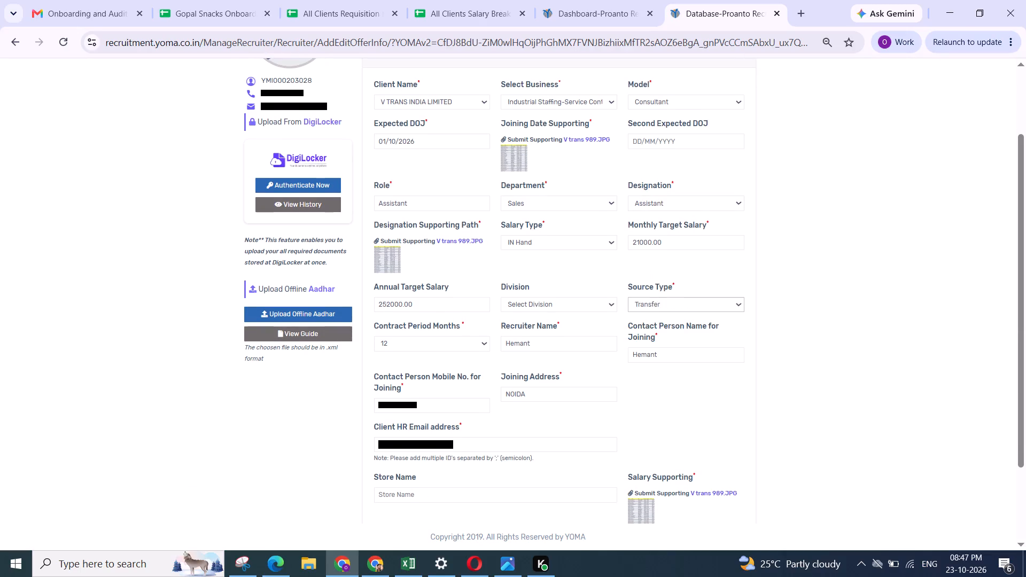
scroll(562, 304, "up", 1)
Check the current Noida candidate's work city, designation, in-hand salary and DOJ in the v trans Excel workbook against the offer form.
key("alt+Tab")
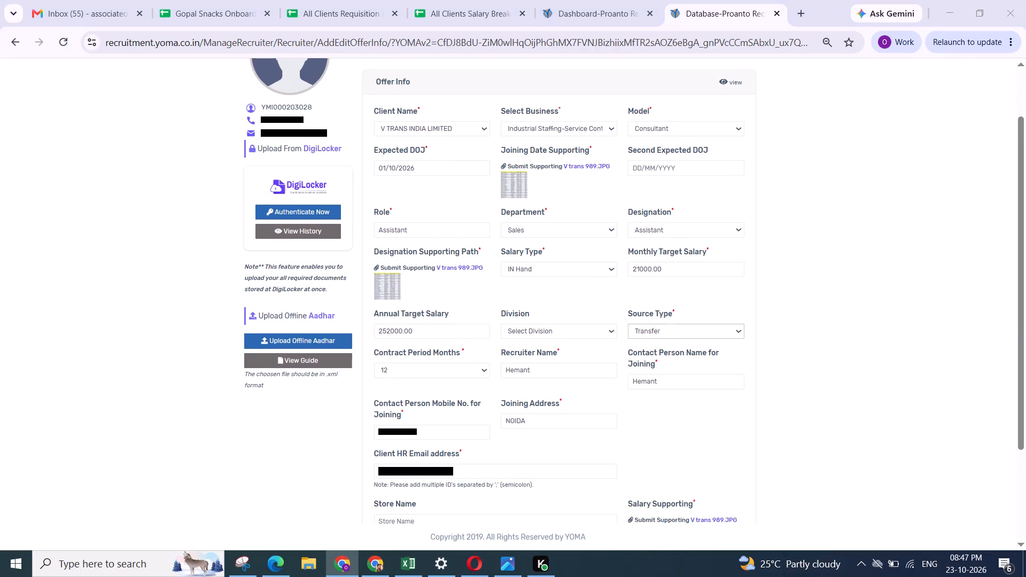
key("Right")
key("Right")
key("Right")
key("Right")
key("Left")
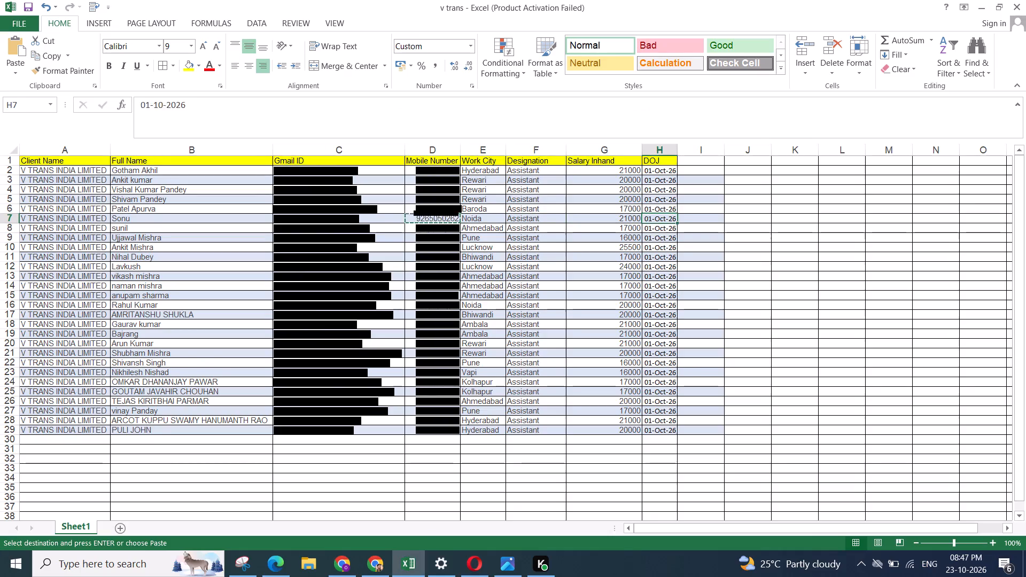
key("Left")
key("Left")
key("Left")
key("alt+Tab")
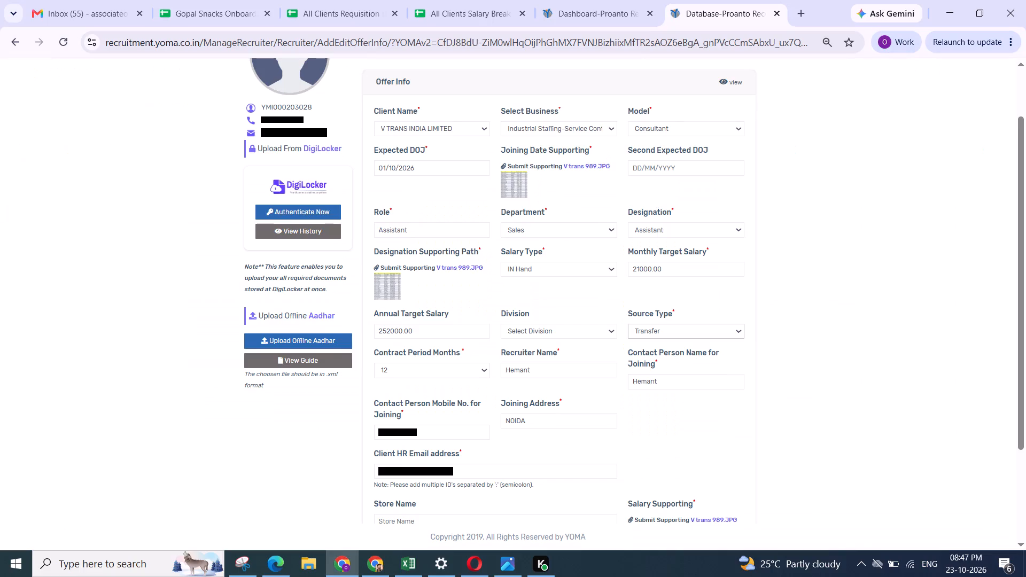
Copy the next candidate's mobile number, in row 8 of the v trans Excel workbook, and return to the offer form in Chrome.
key("alt+Tab")
key("Down")
key("ctrl+c")
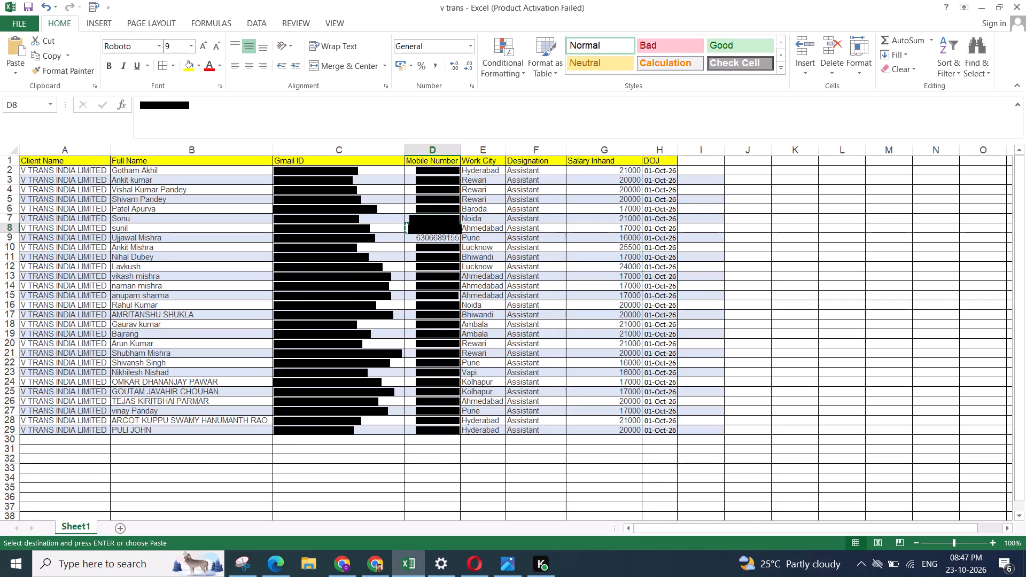
key("alt+Tab")
Review the completed offer form for the Noida candidate and save it.
scroll(641, 279, "down", 2)
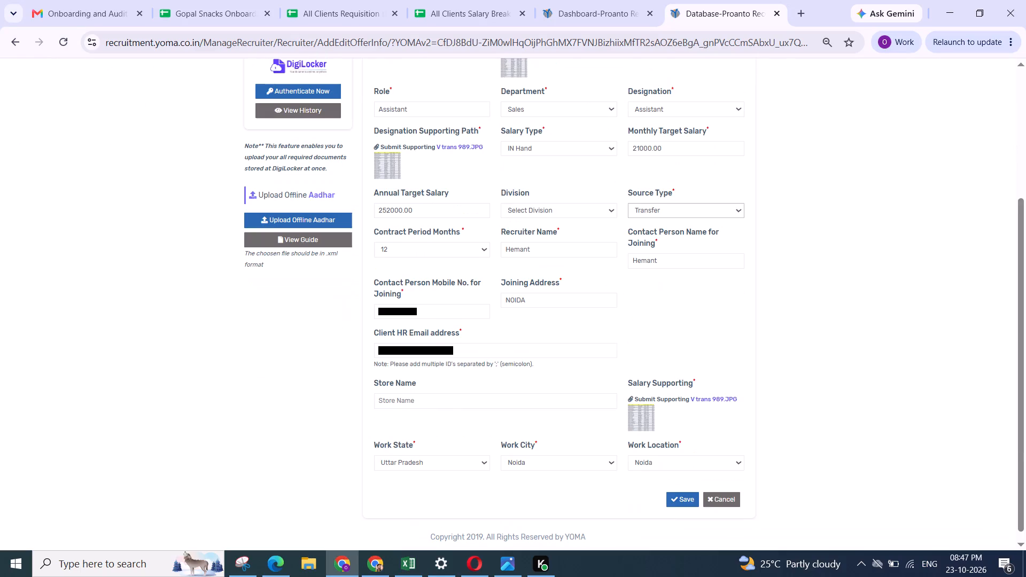
scroll(641, 279, "down", 1)
left_click_drag(680, 486, 561, 264)
scroll(561, 264, "up", 2)
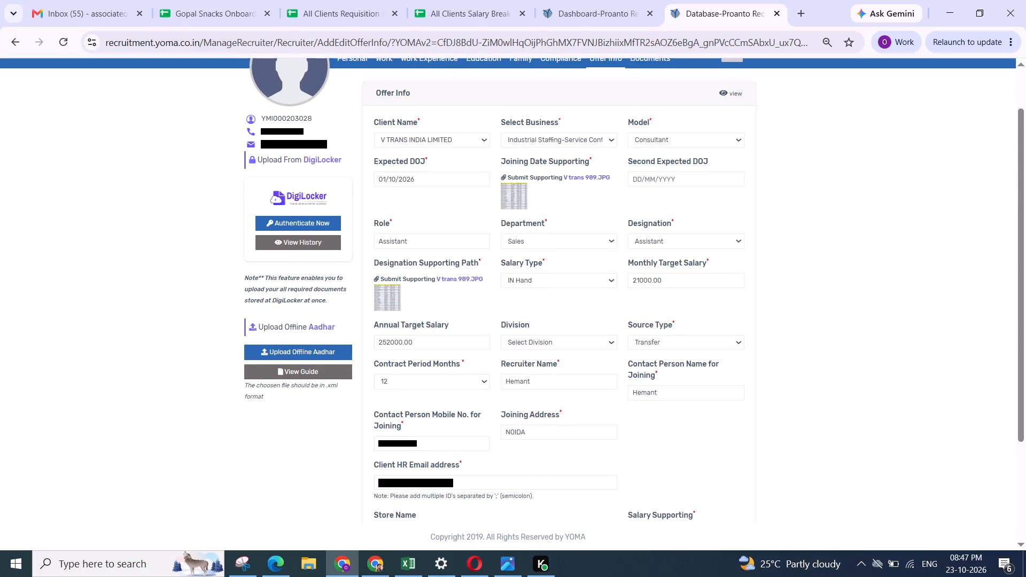
scroll(533, 254, "up", 1)
scroll(485, 246, "down", 1)
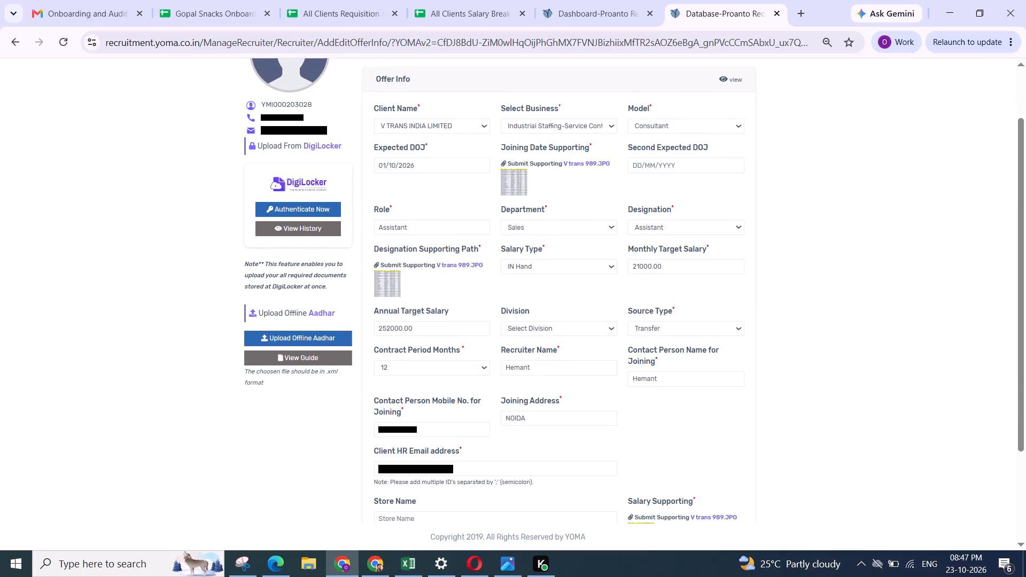
scroll(562, 294, "down", 1)
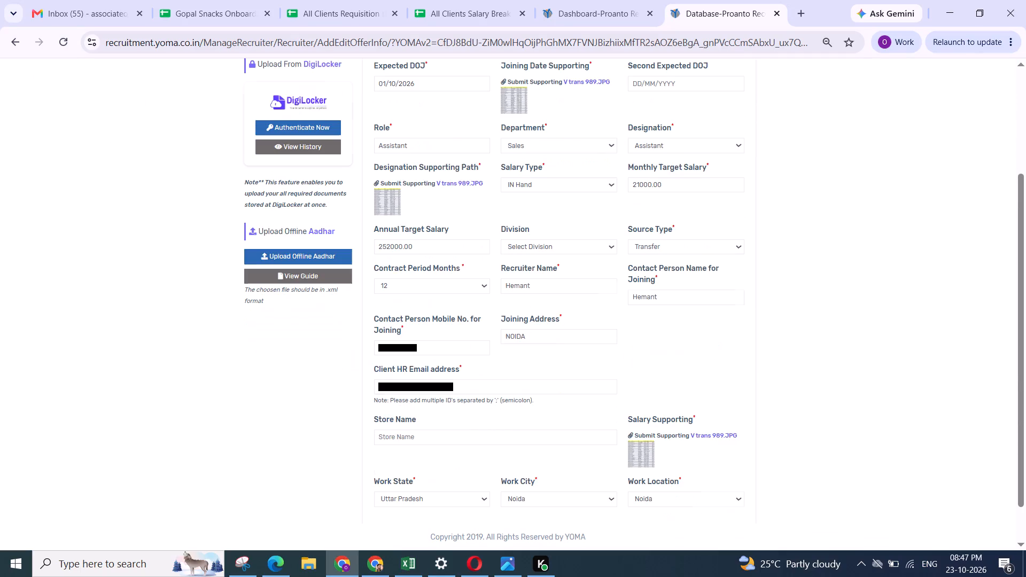
scroll(562, 294, "down", 4)
scroll(621, 330, "down", 1)
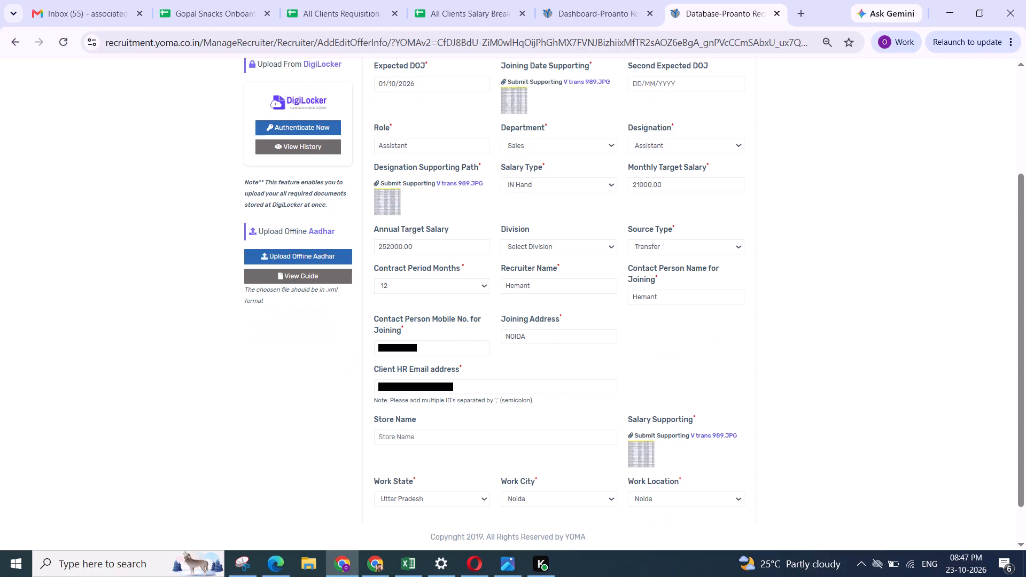
left_click(678, 490)
scroll(627, 368, "up", 2)
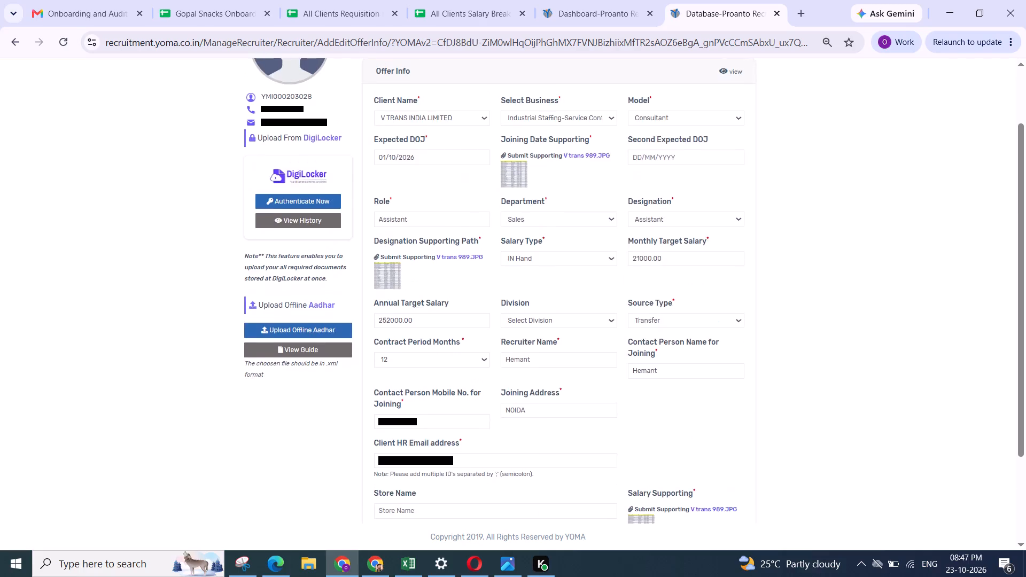
scroll(565, 245, "up", 2)
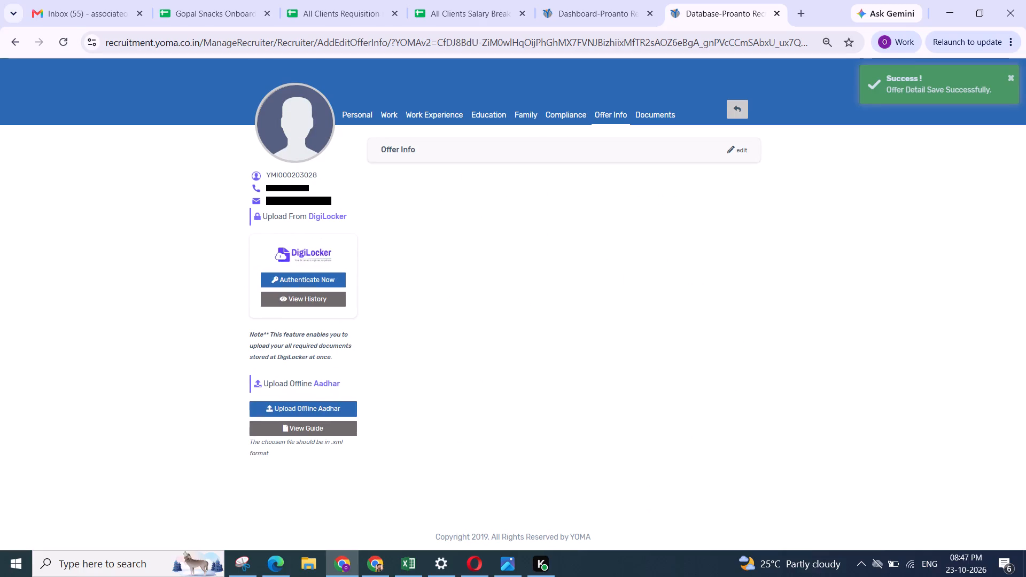
Return to the Associate Database and filter it by the copied mobile number.
left_click(734, 114)
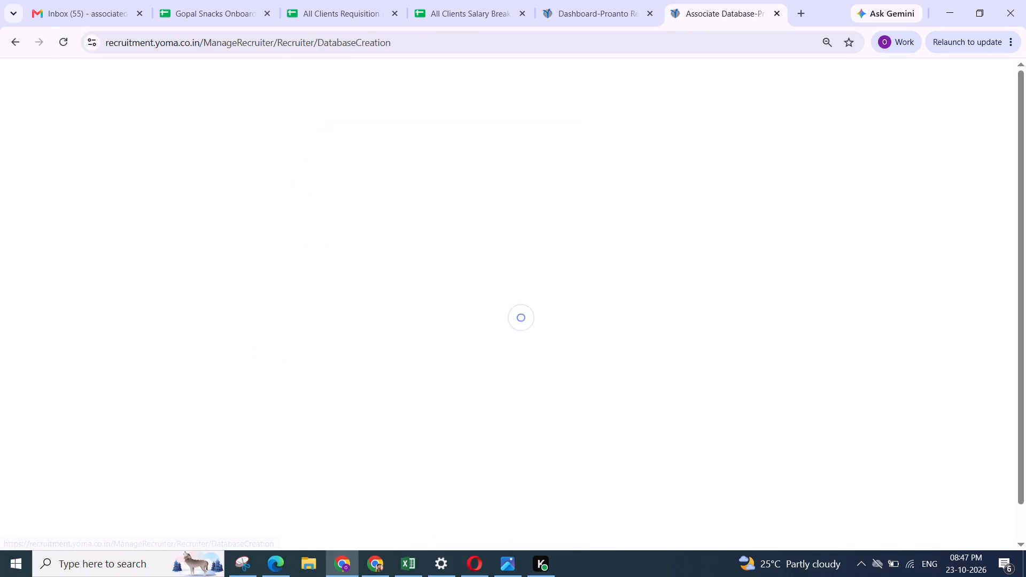
left_click(1004, 80)
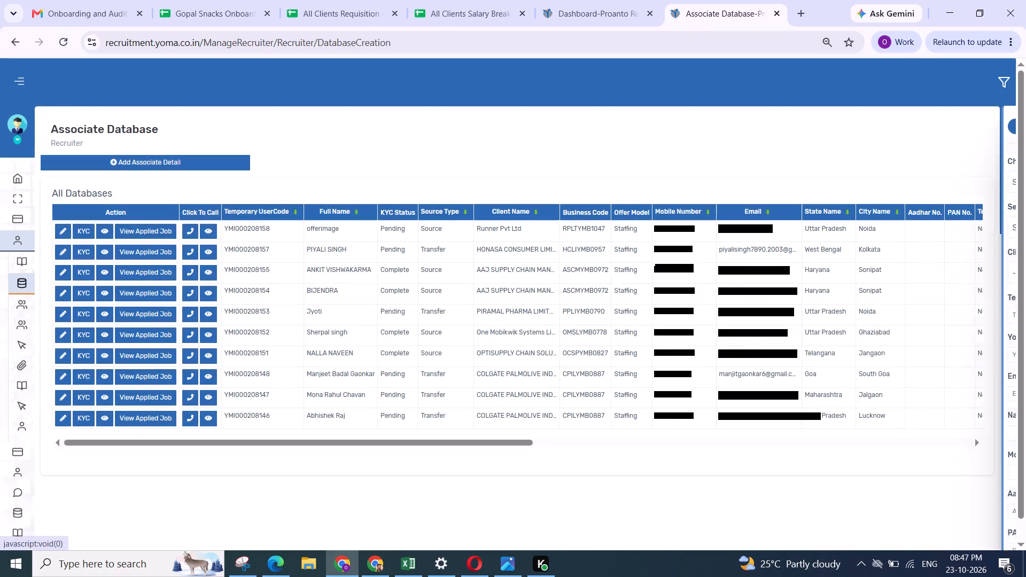
scroll(899, 312, "down", 3)
left_click(899, 259)
key("ctrl+v")
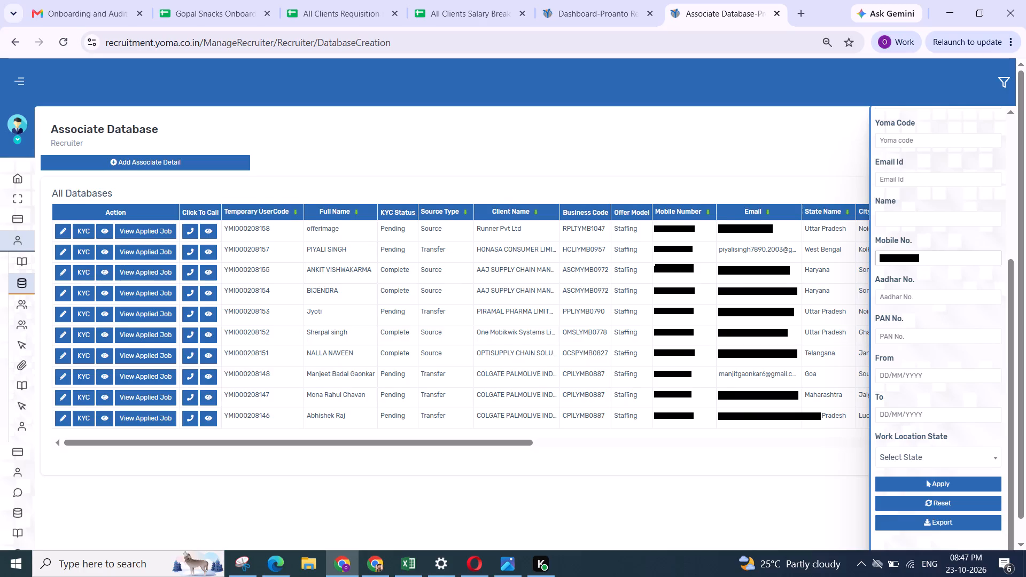
scroll(918, 387, "down", 3)
left_click(913, 482)
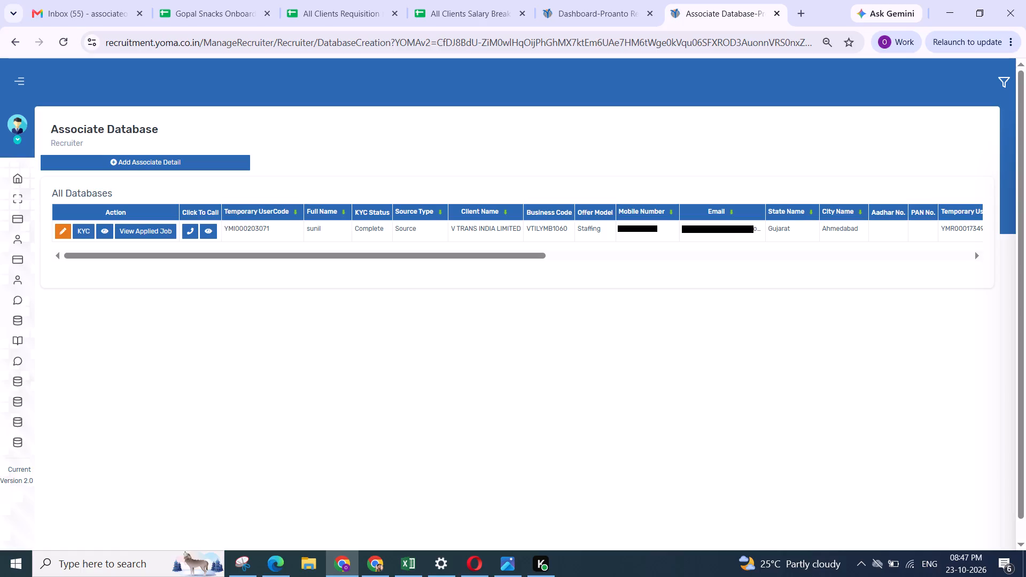
Open the filtered Ahmedabad candidate's record for editing and go to its Offer Info section.
left_click(65, 233)
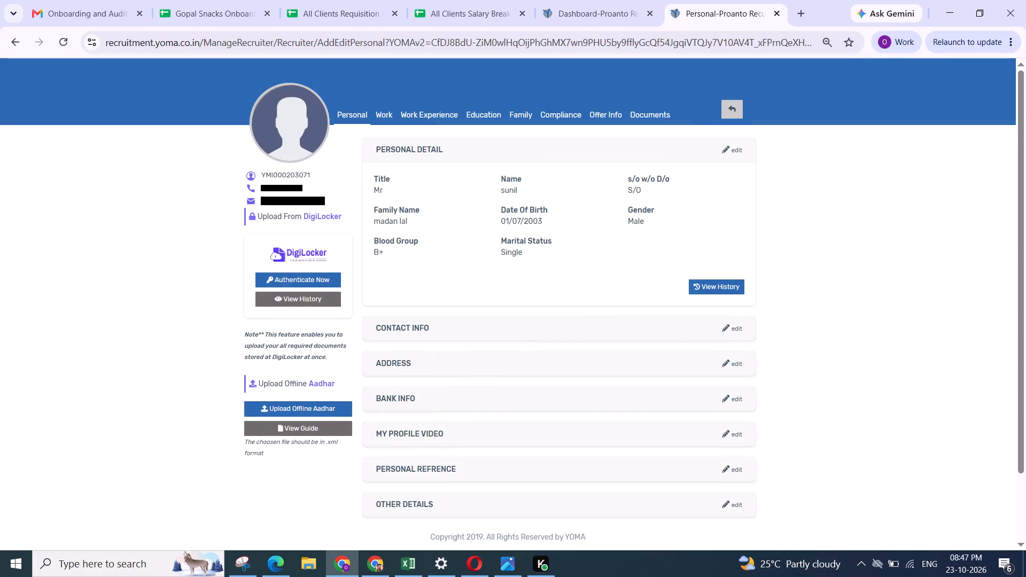
scroll(640, 237, "down", 2)
scroll(717, 282, "down", 1)
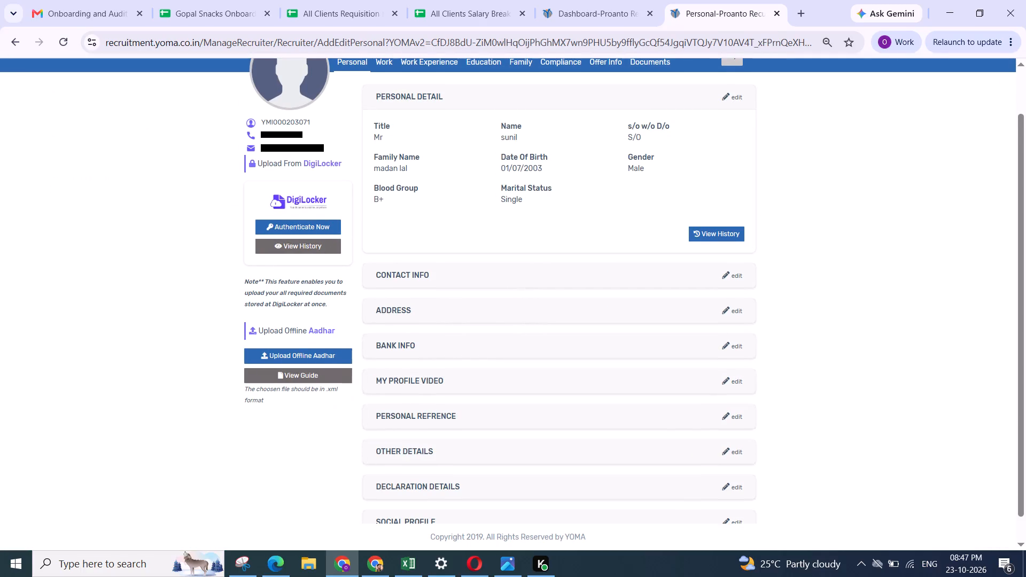
scroll(650, 92, "up", 2)
left_click(610, 111)
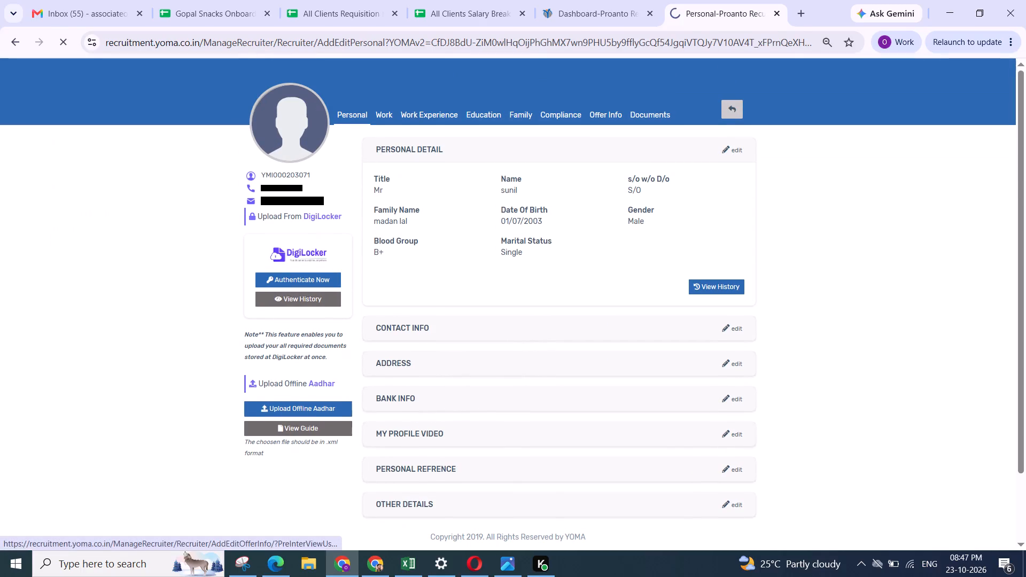
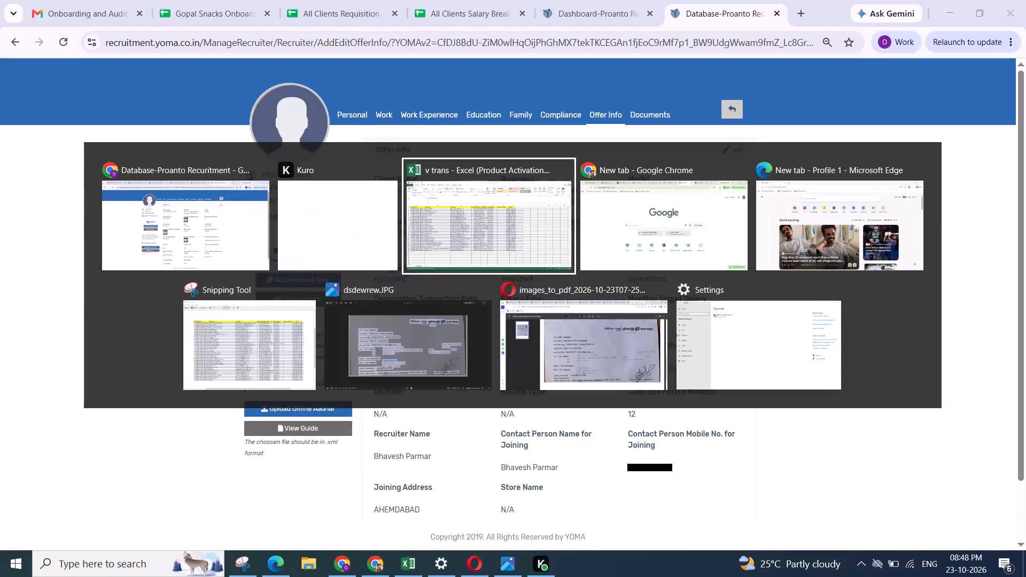
Check the Ahmedabad candidate's details in row 8 of the v trans Excel workbook and return to the Offer Info page in Chrome.
key("Right")
key("Left")
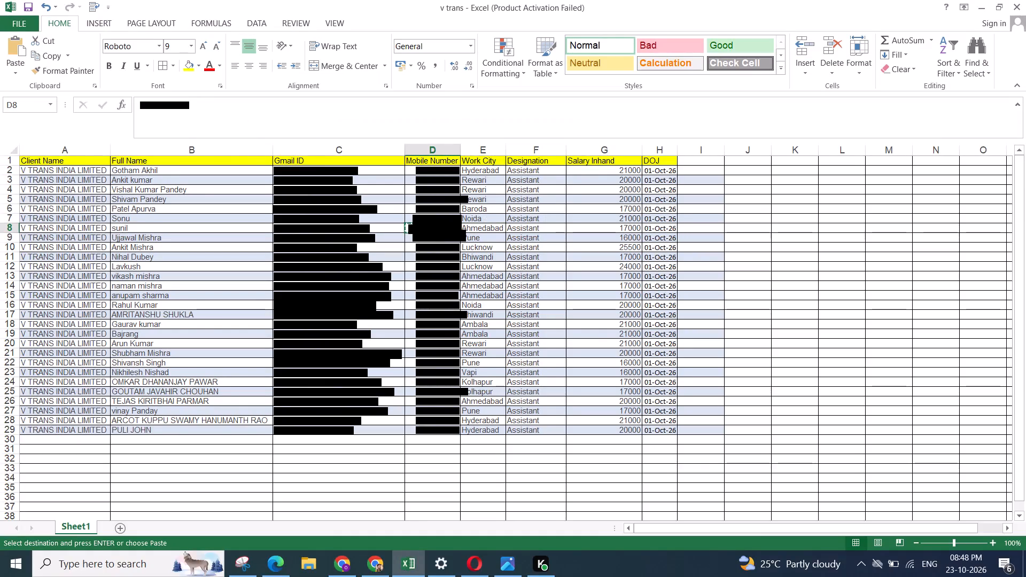
key("Left")
key("Right")
key("Right")
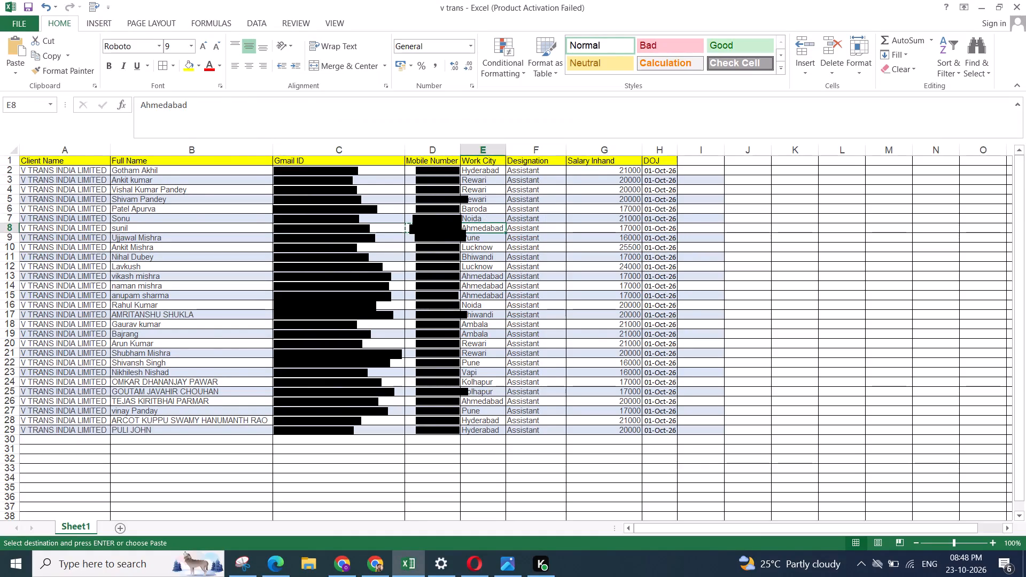
key("Left")
key("alt+Tab")
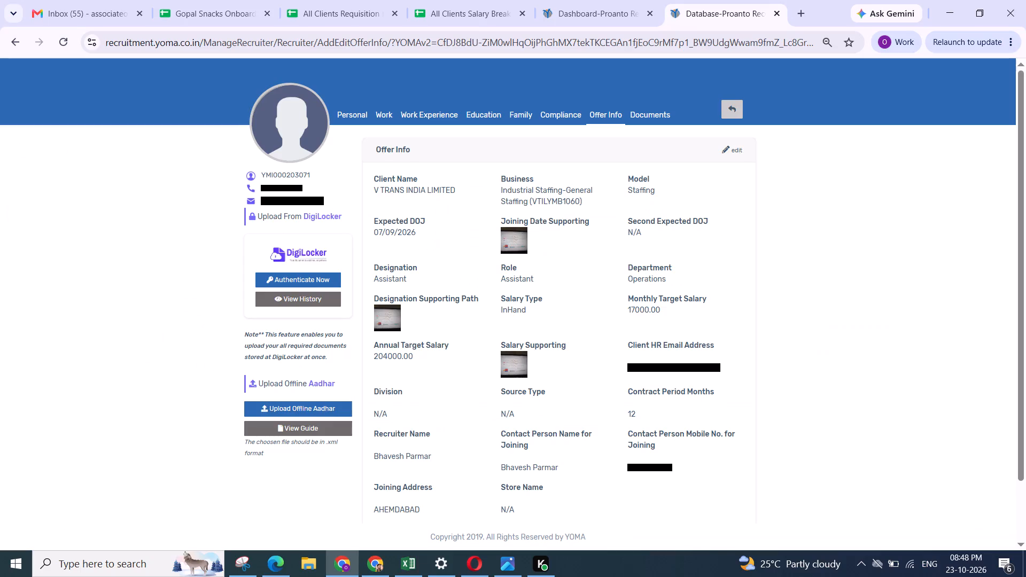
Edit the Ahmedabad candidate's offer info: set the business to Industrial Staffing-Service Contractor Model (VTILYMB1087) and the expected joining date to 01/10/2026.
left_click(725, 145)
left_click(553, 195)
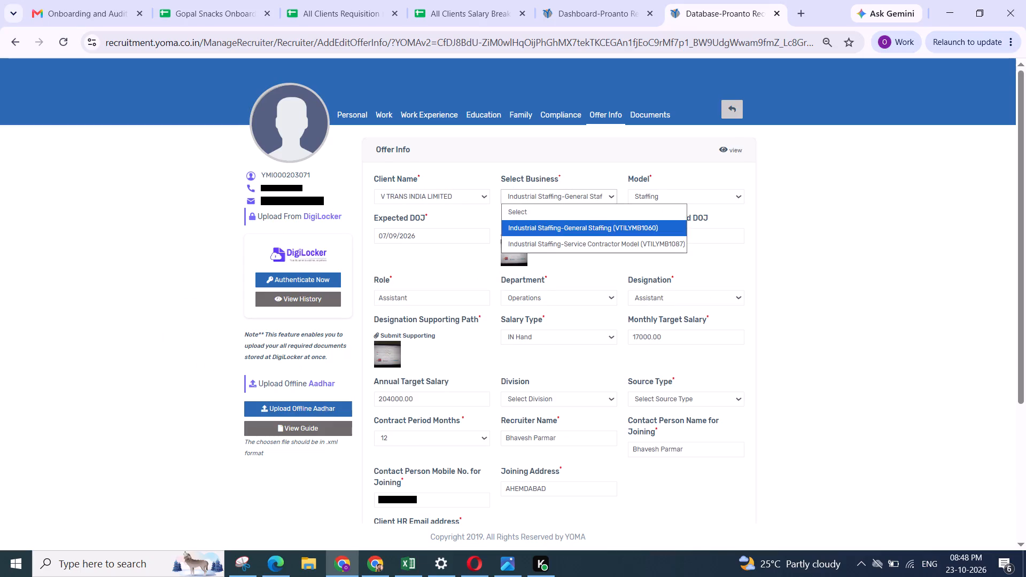
left_click(546, 243)
left_click(433, 237)
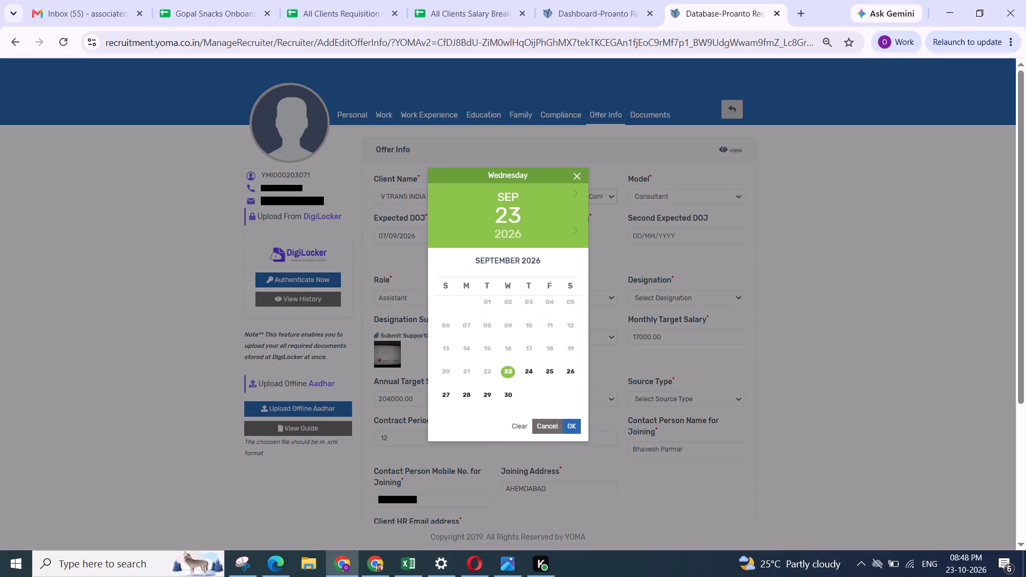
left_click(578, 195)
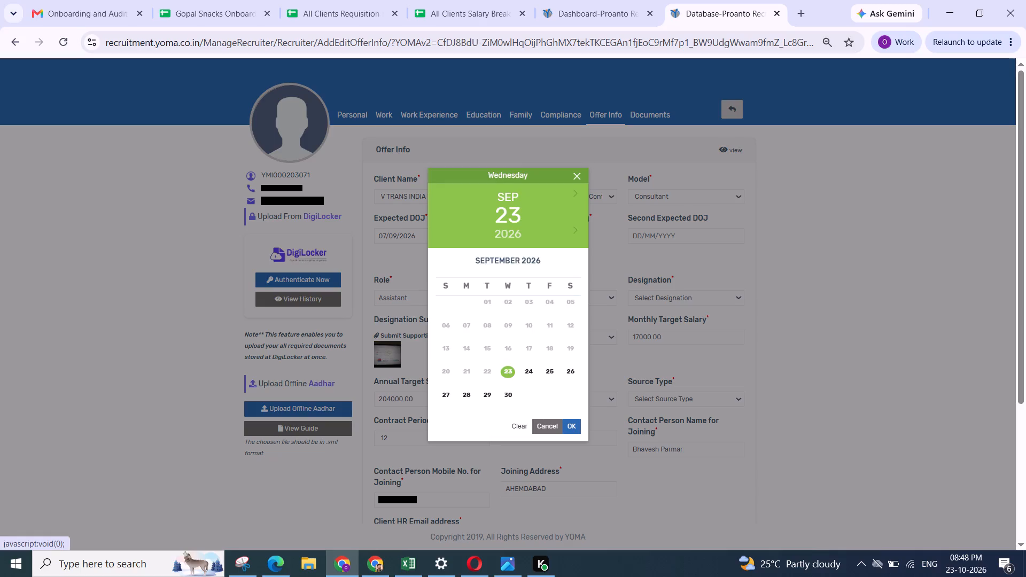
left_click(524, 303)
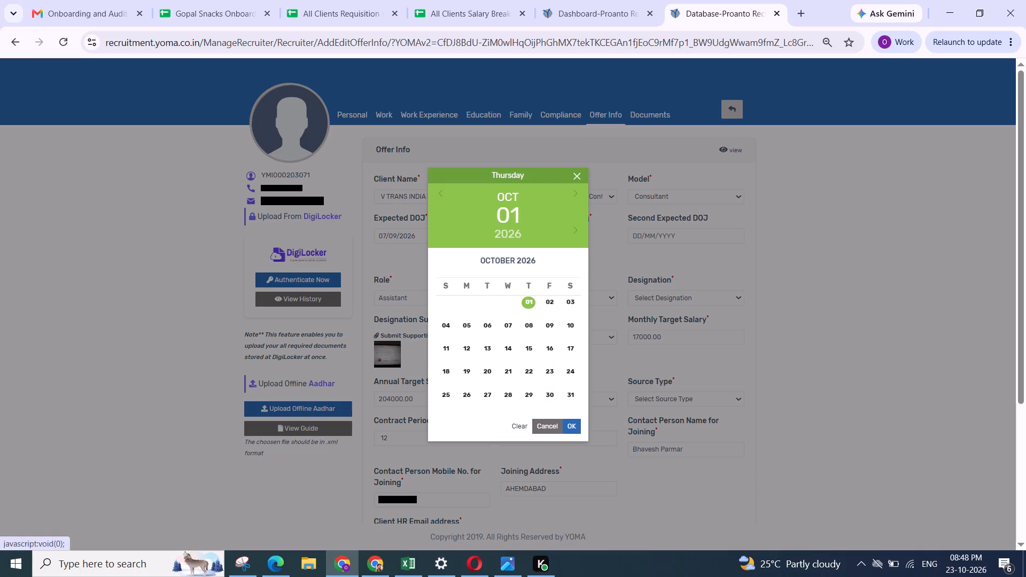
left_click(568, 426)
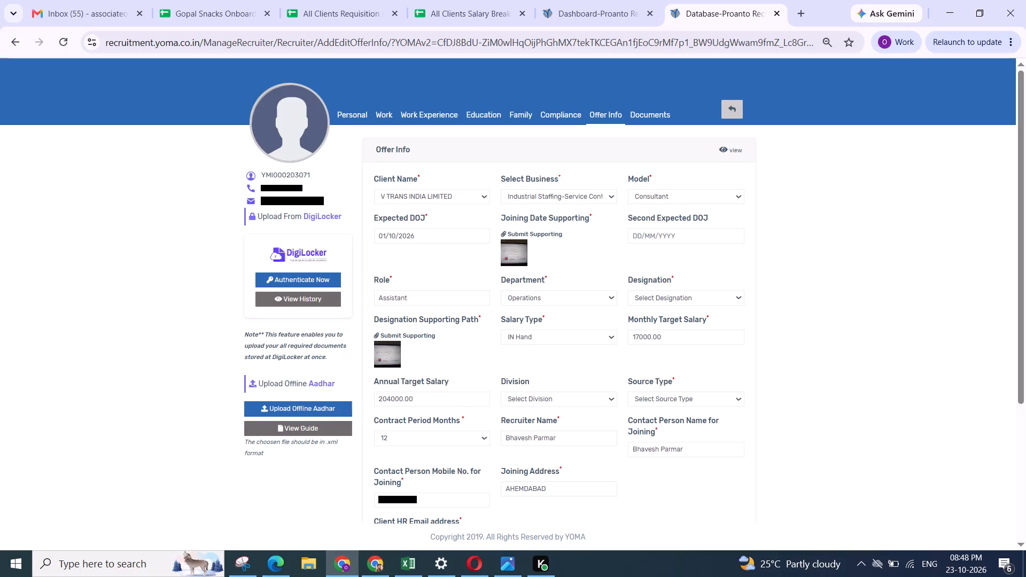
Attach the V trans 989 image from Downloads as the joining date supporting document.
scroll(525, 216, "down", 2)
scroll(540, 120, "up", 1)
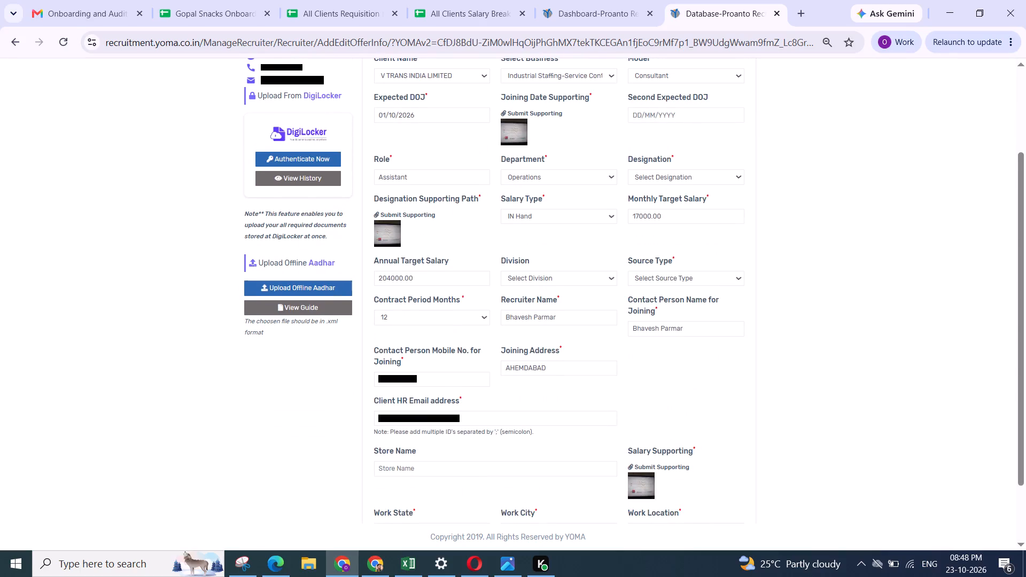
left_click(540, 110)
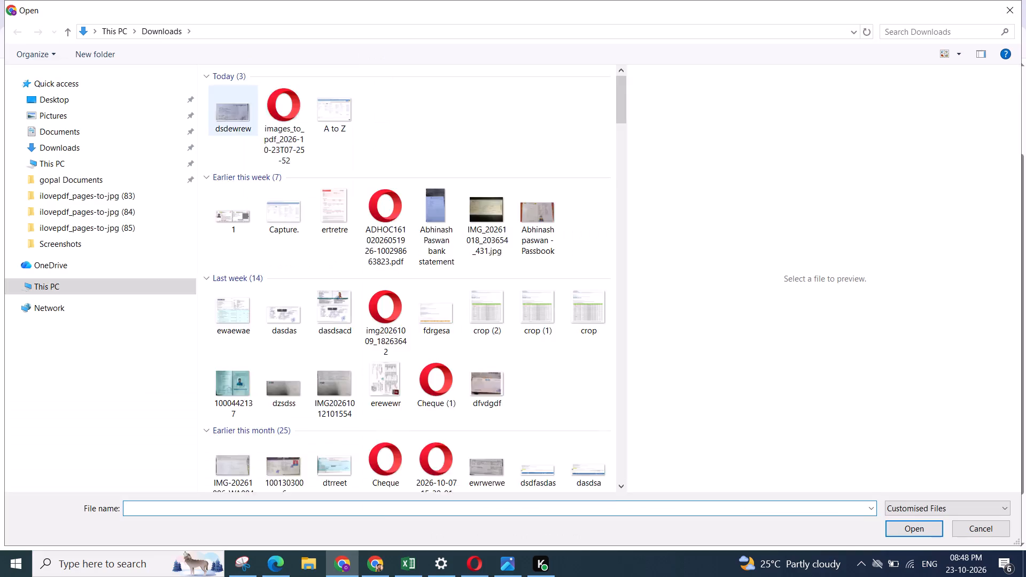
left_click(232, 126)
left_click(927, 528)
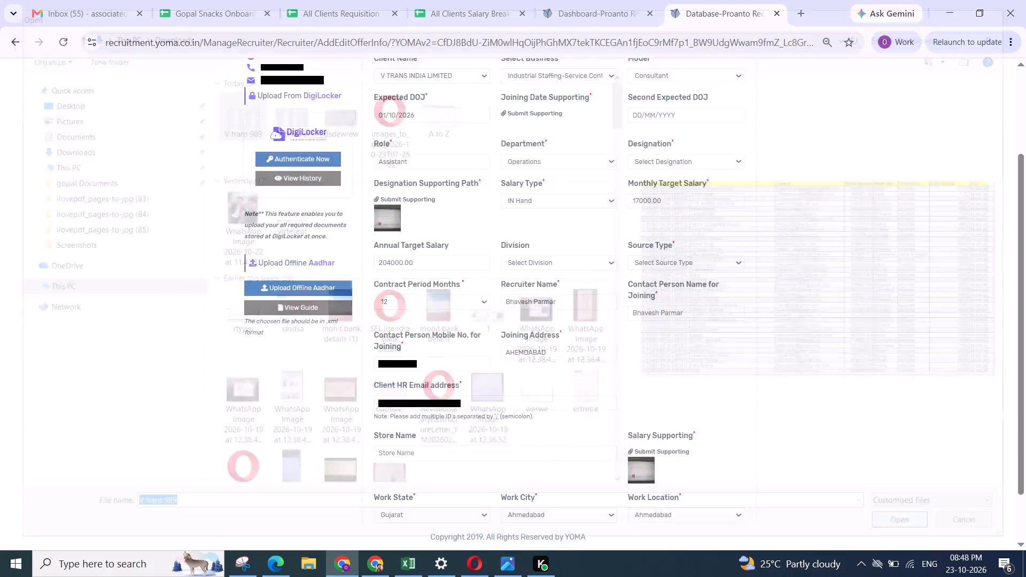
Attach the V trans 989 image as the designation supporting document.
scroll(765, 382, "up", 2)
left_click(399, 339)
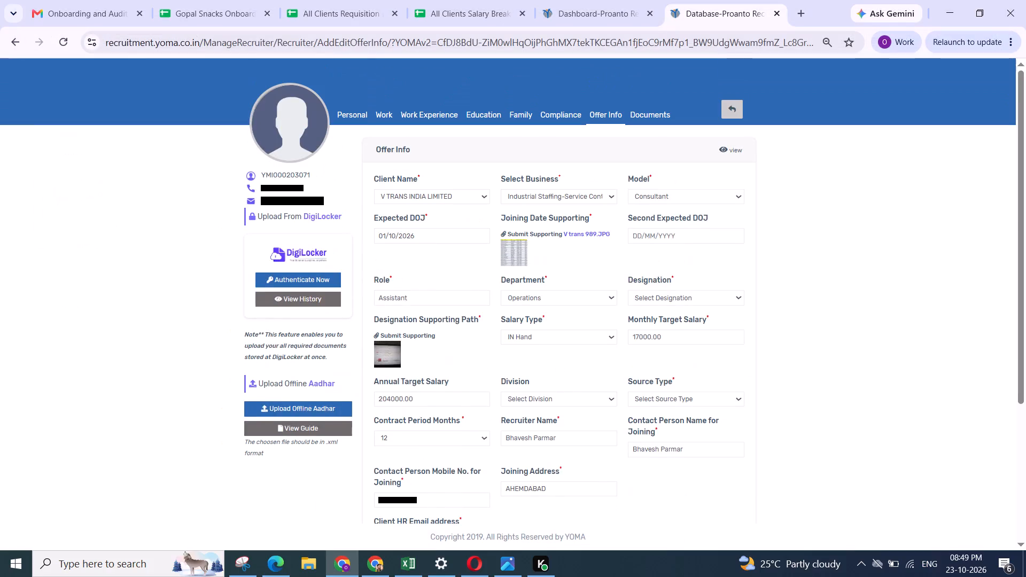
left_click(399, 332)
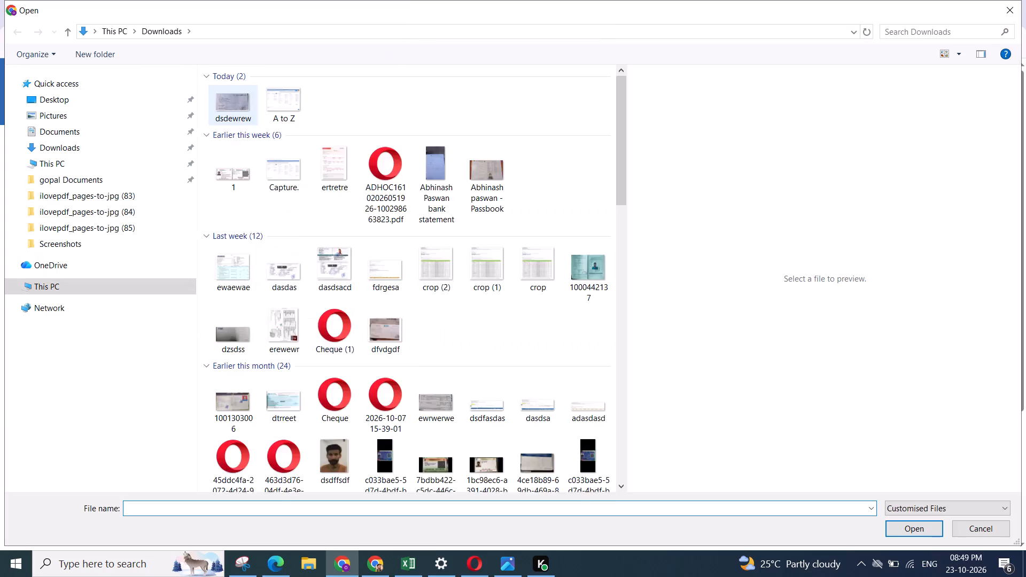
left_click(225, 111)
scroll(614, 438, "right", 1)
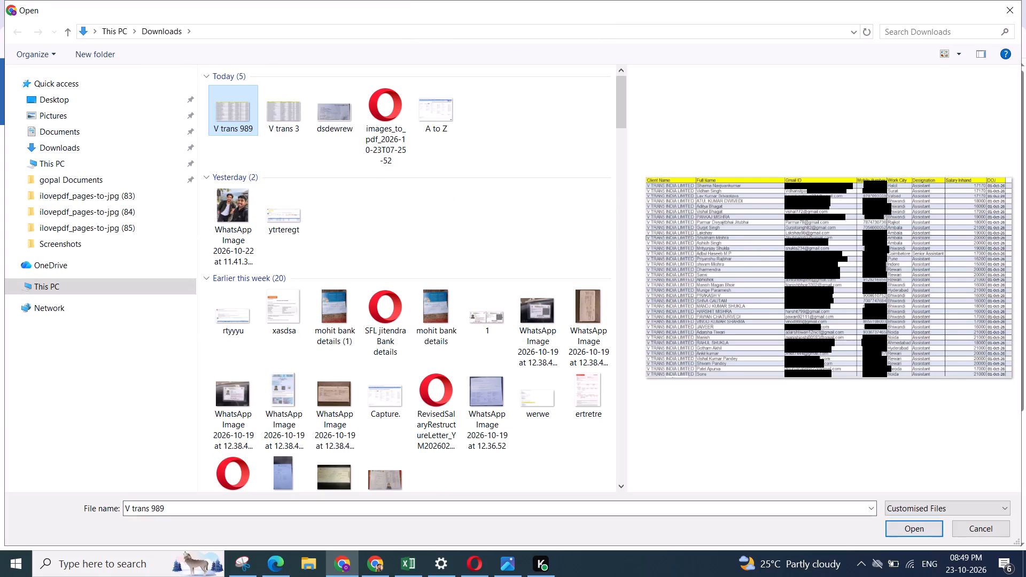
left_click(907, 525)
Attach the V trans 989 image as the salary supporting document.
scroll(508, 315, "down", 2)
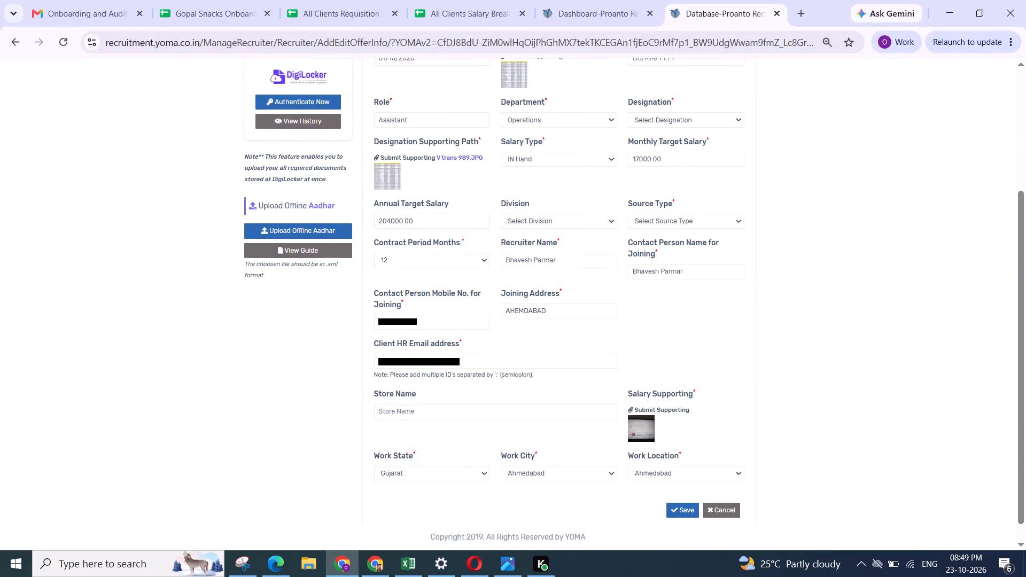
left_click(664, 410)
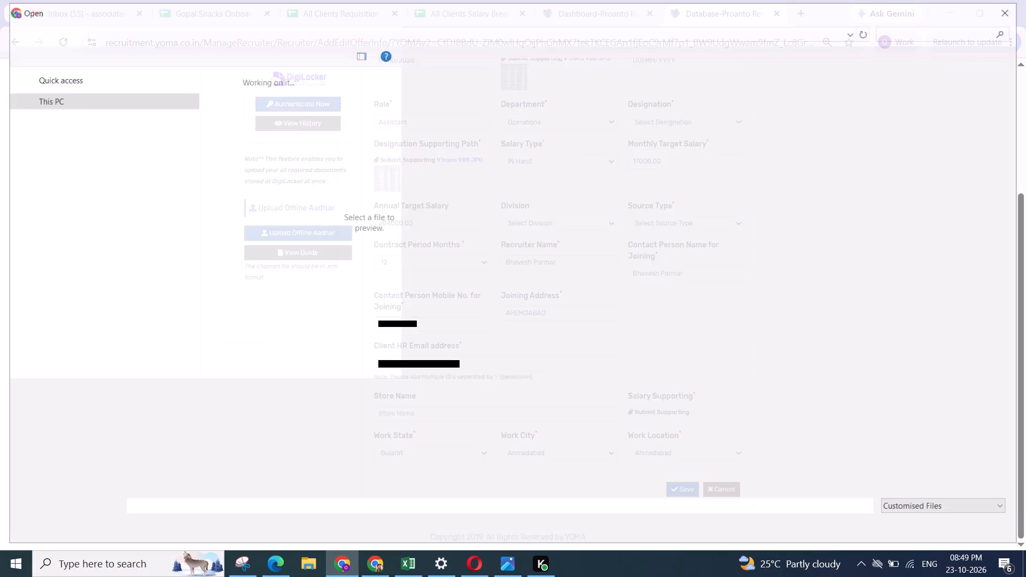
left_click(209, 108)
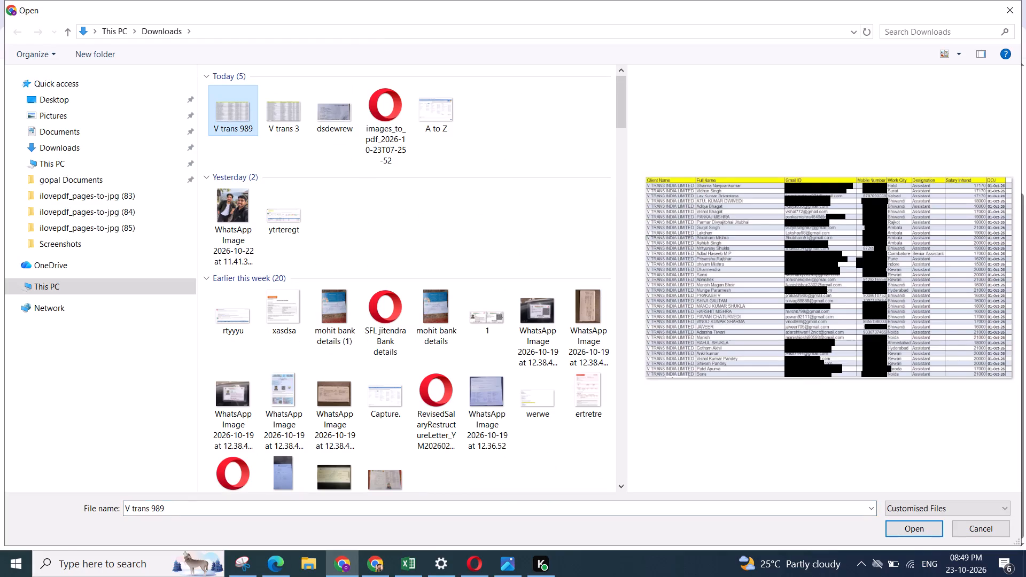
left_click(921, 537)
left_click(915, 531)
Set the source type to Transfer and the designation to Assistant.
scroll(699, 334, "up", 1)
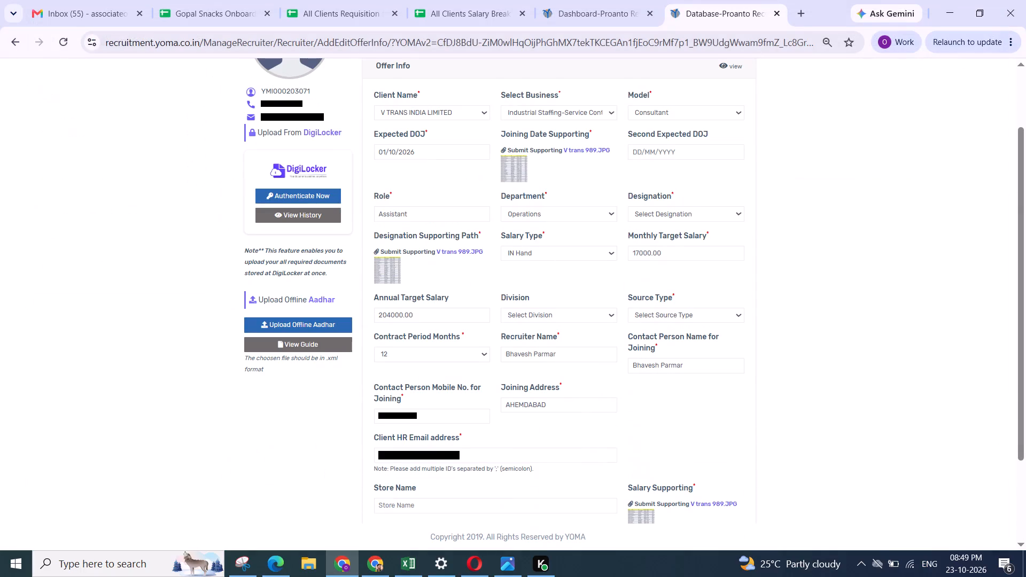
left_click(649, 310)
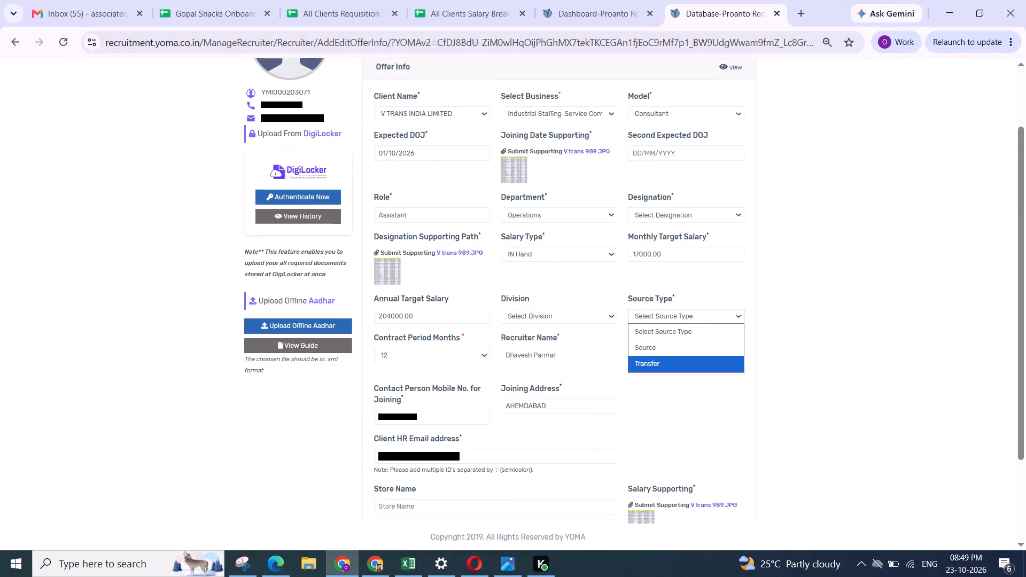
left_click(659, 358)
scroll(612, 290, "up", 1)
left_click(658, 291)
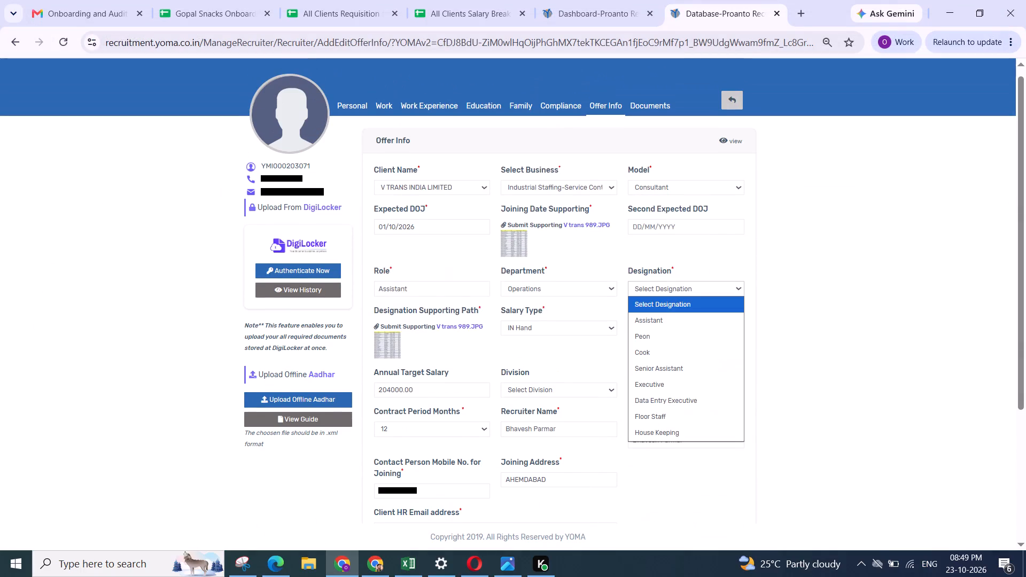
left_click(656, 317)
Review the completed offer form for the Ahmedabad candidate and save it.
scroll(523, 259, "down", 1)
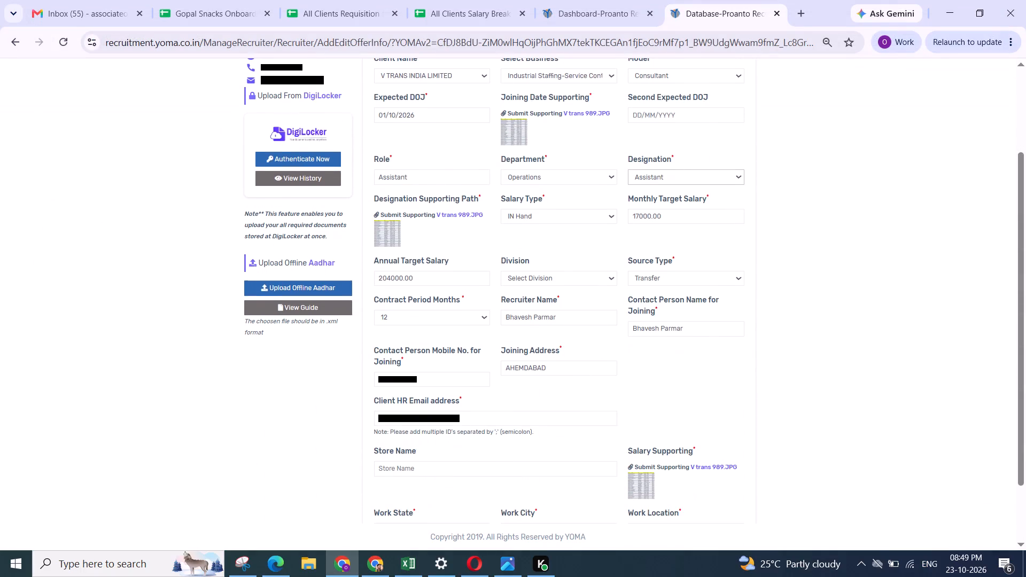
scroll(478, 272, "up", 2)
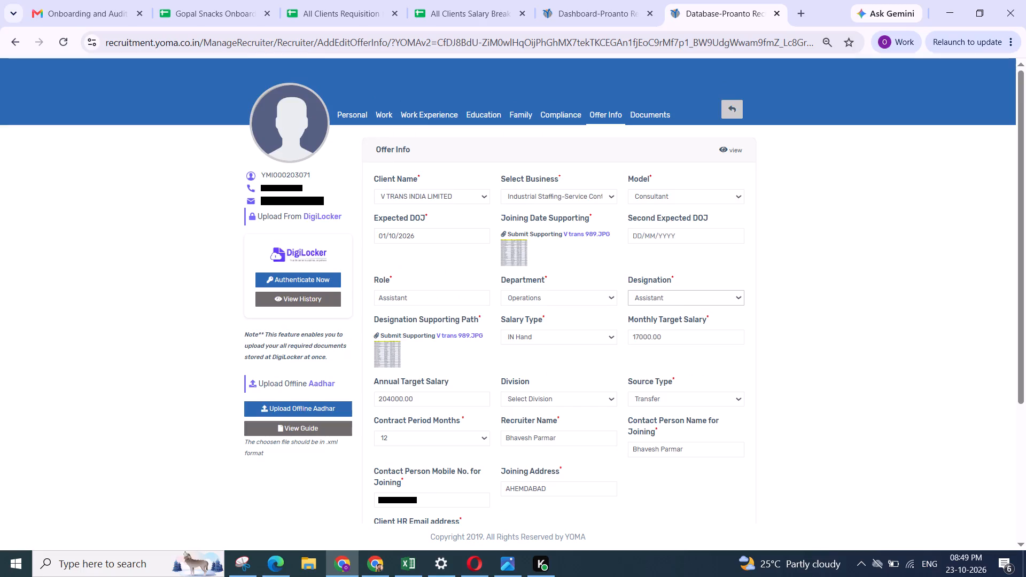
scroll(578, 277, "down", 2)
scroll(595, 318, "down", 1)
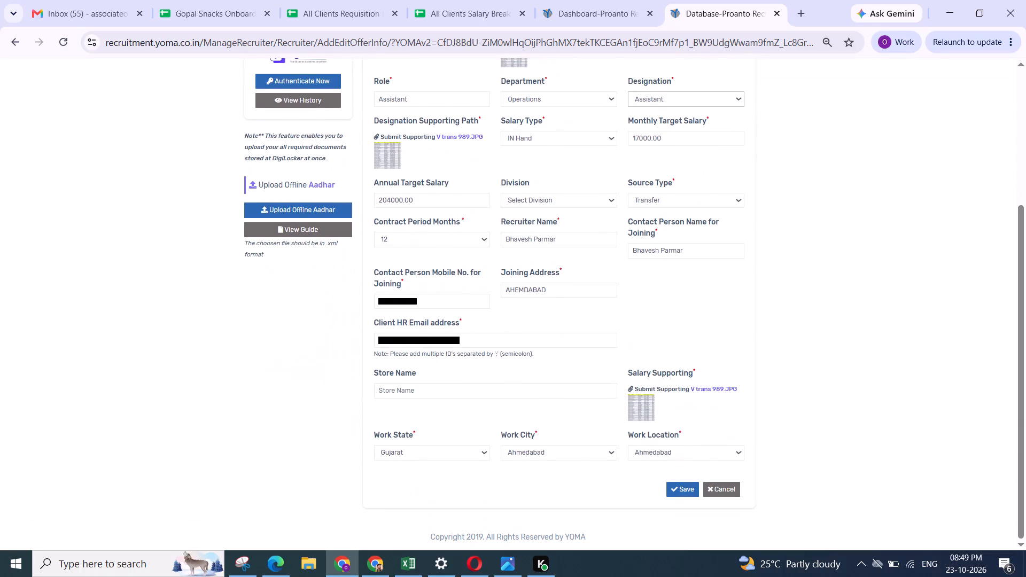
scroll(595, 318, "down", 1)
scroll(595, 318, "up", 2)
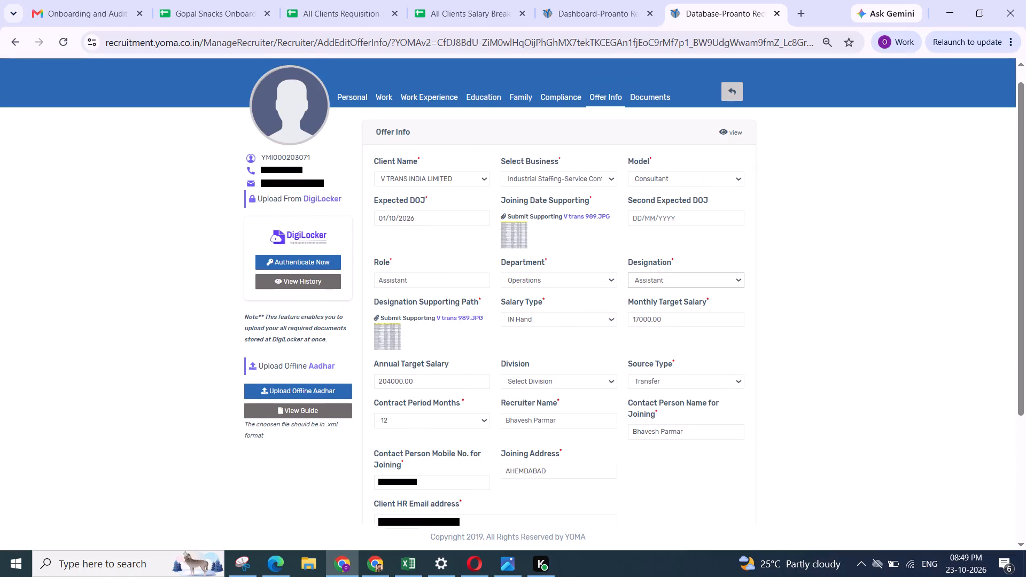
scroll(587, 307, "down", 1)
scroll(625, 327, "down", 1)
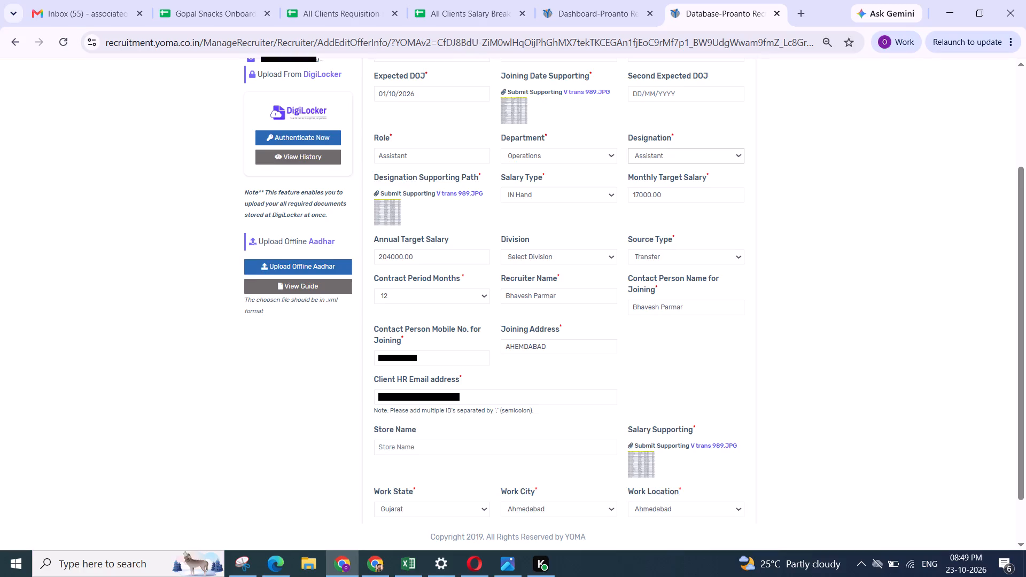
scroll(617, 326, "down", 1)
left_click(676, 487)
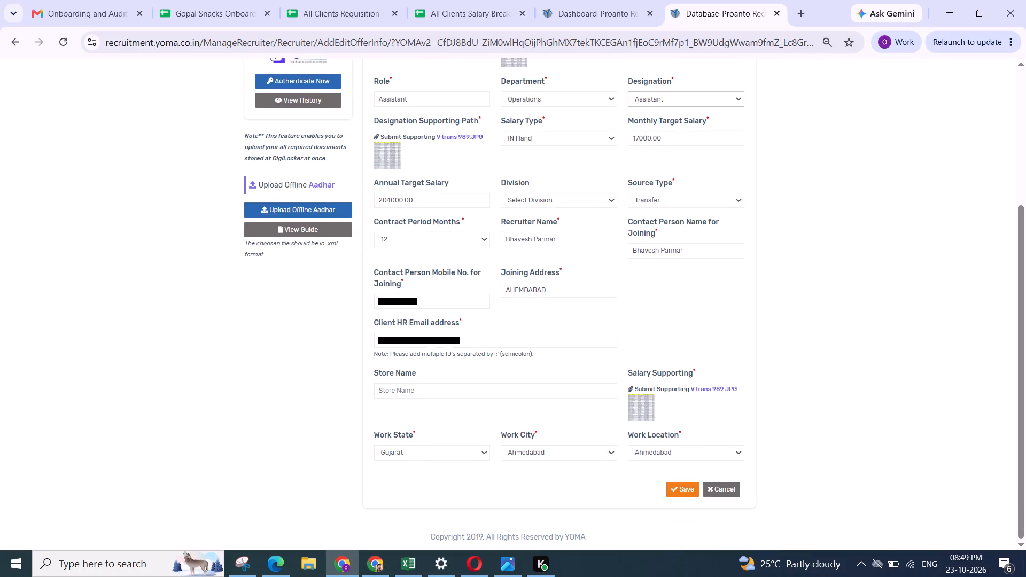
scroll(573, 274, "up", 2)
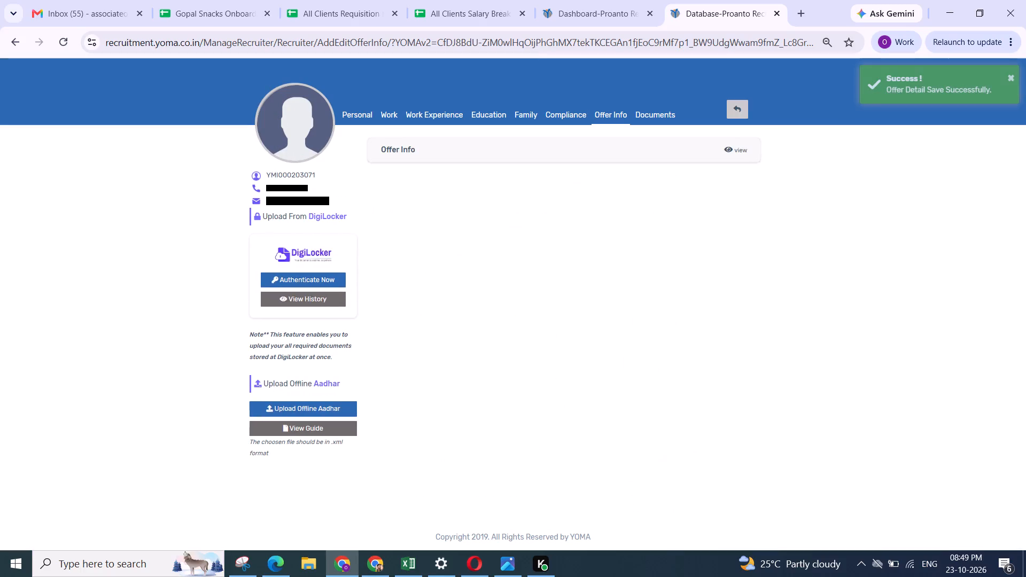
Copy the next candidate's mobile number, in row 9 of the v trans Excel workbook, and return to the Offer Info page in Chrome.
key("Tab")
key("alt+Tab")
key("alt+Tab")
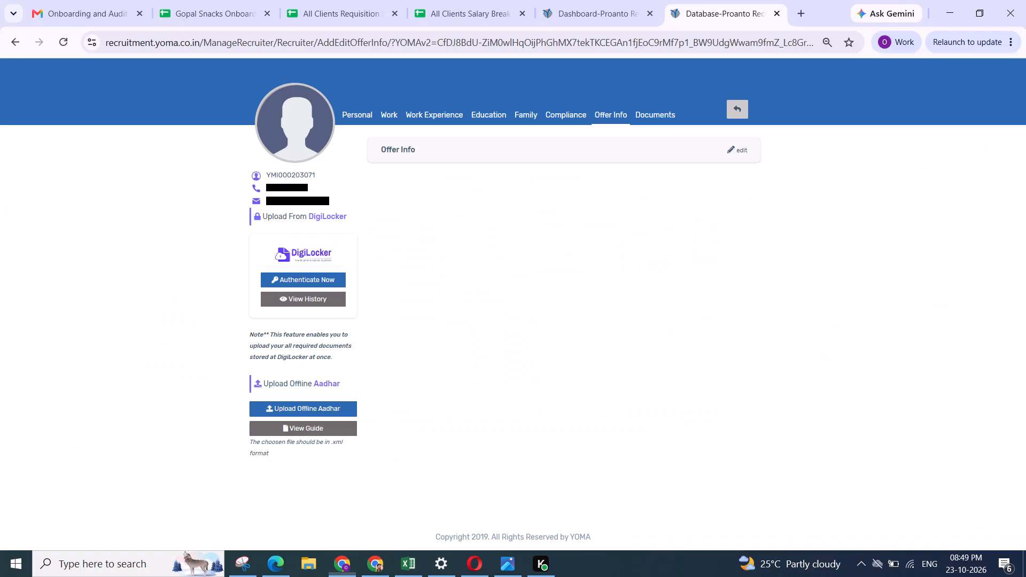
left_click(622, 148)
scroll(590, 290, "down", 6)
key("alt+Tab")
key("Right")
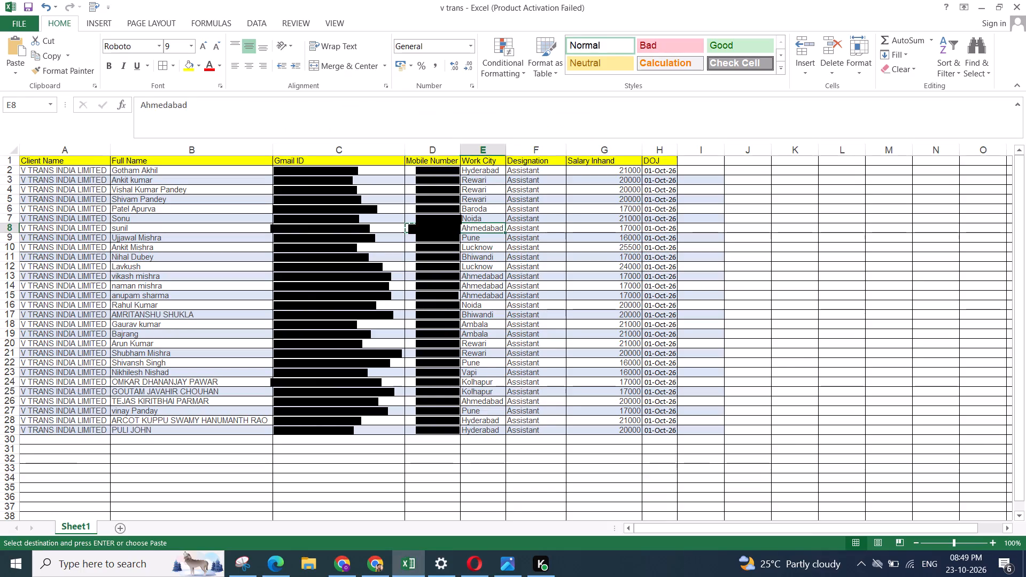
key("Left")
key("Down")
key("ctrl+c")
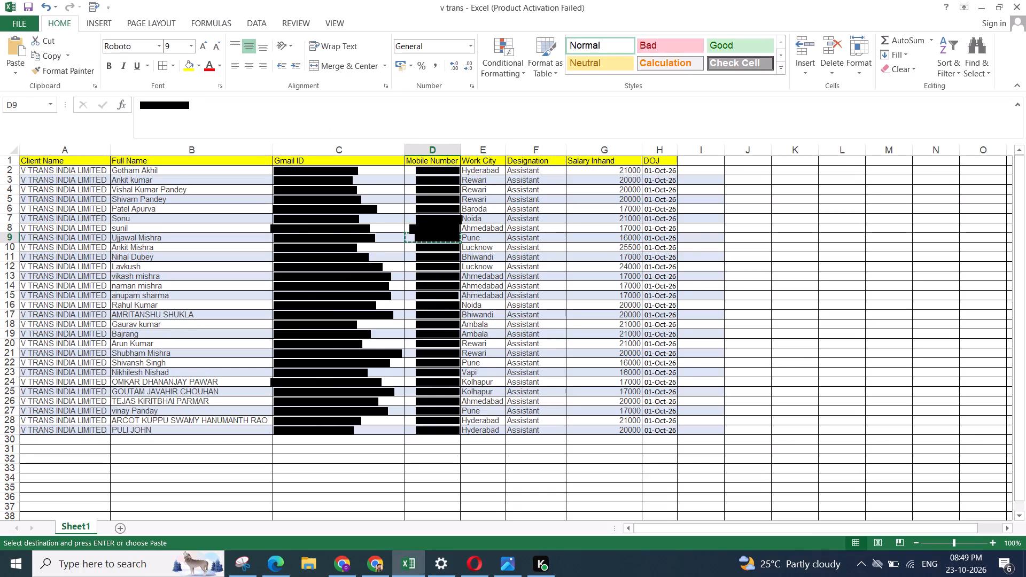
key("alt+Tab")
Go back to the Associate Database and filter it by the copied mobile number.
scroll(741, 91, "up", 3)
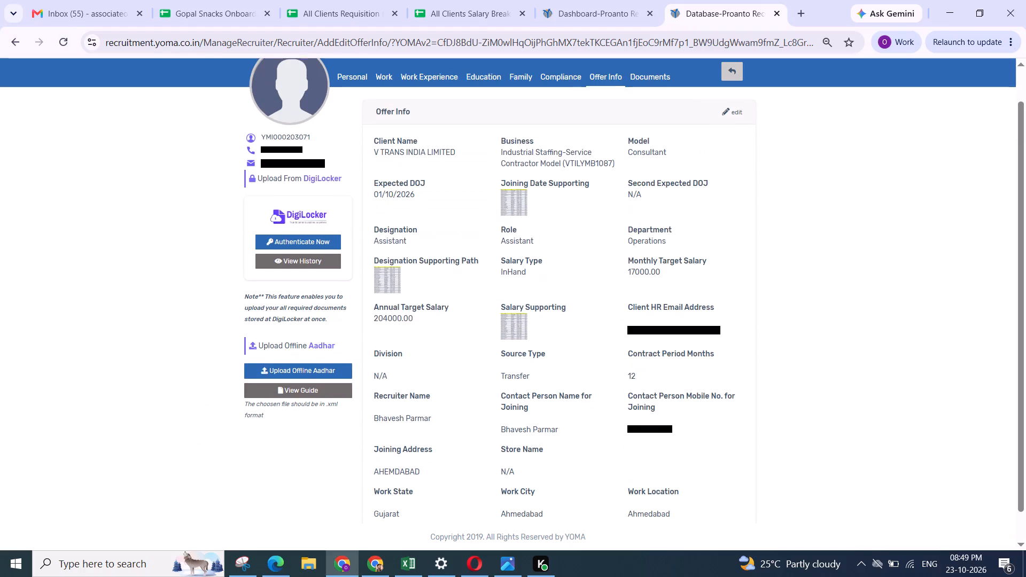
left_click(733, 106)
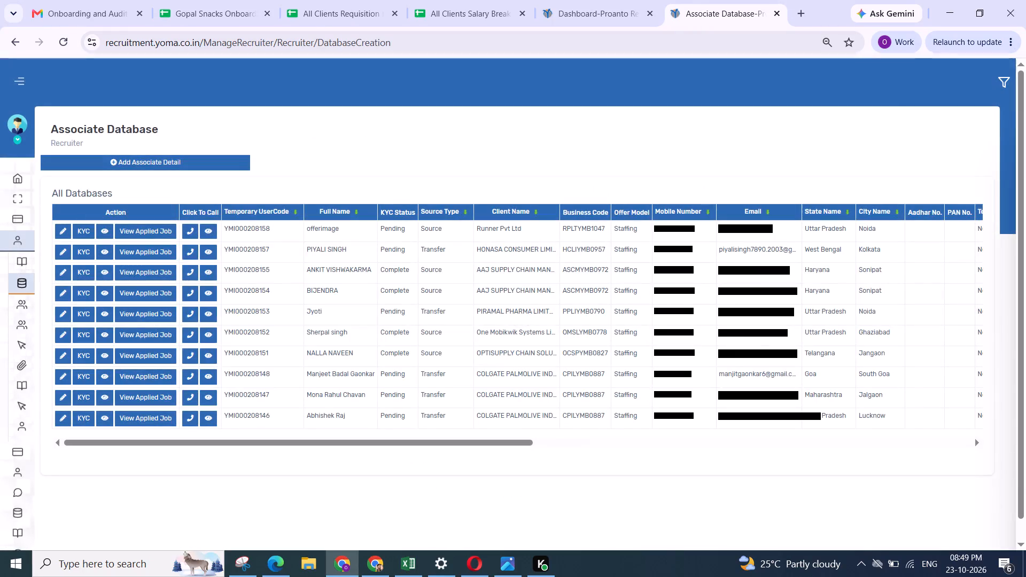
left_click(1008, 78)
scroll(930, 222, "down", 3)
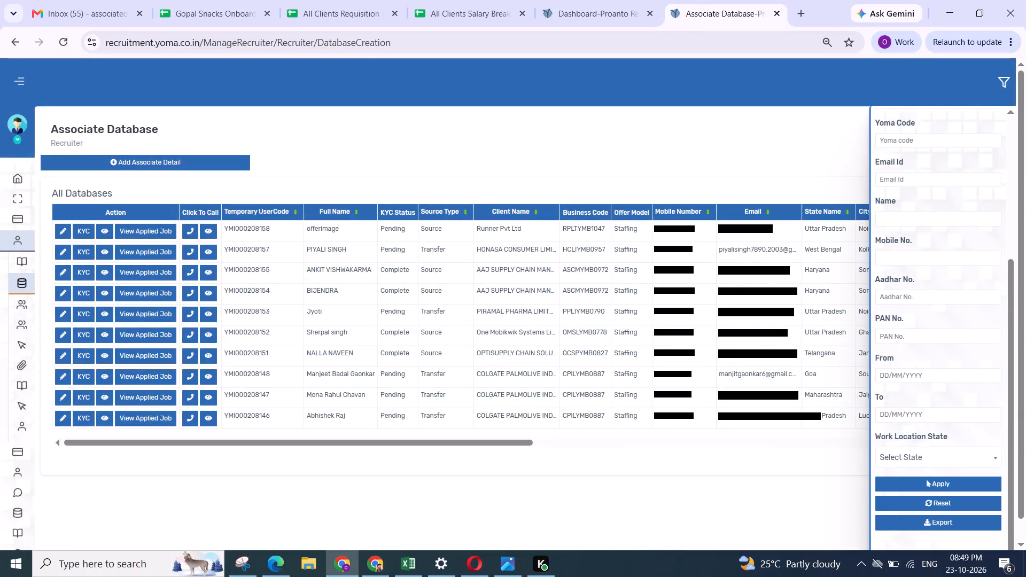
left_click(896, 260)
key("ctrl+v")
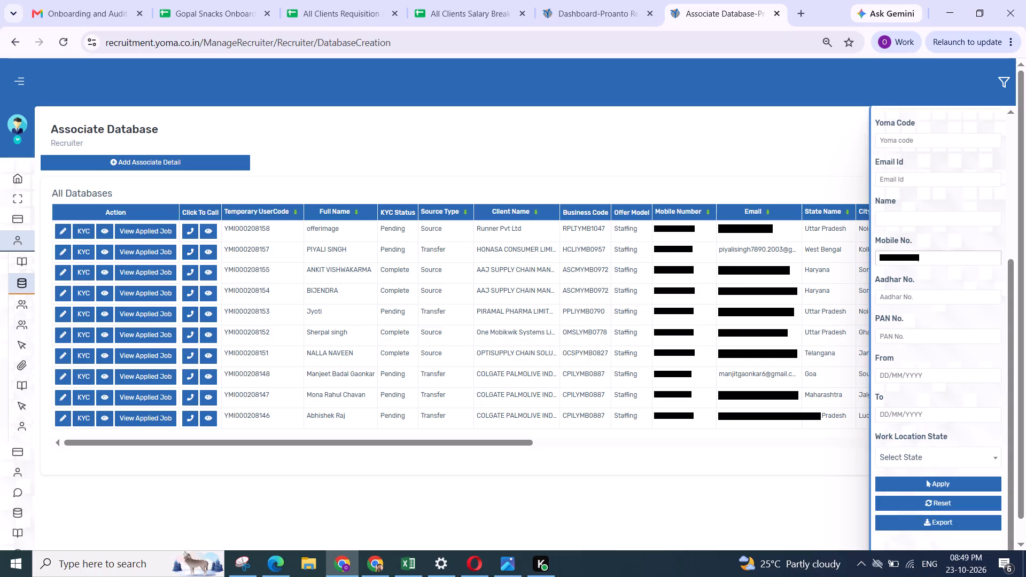
key("Return")
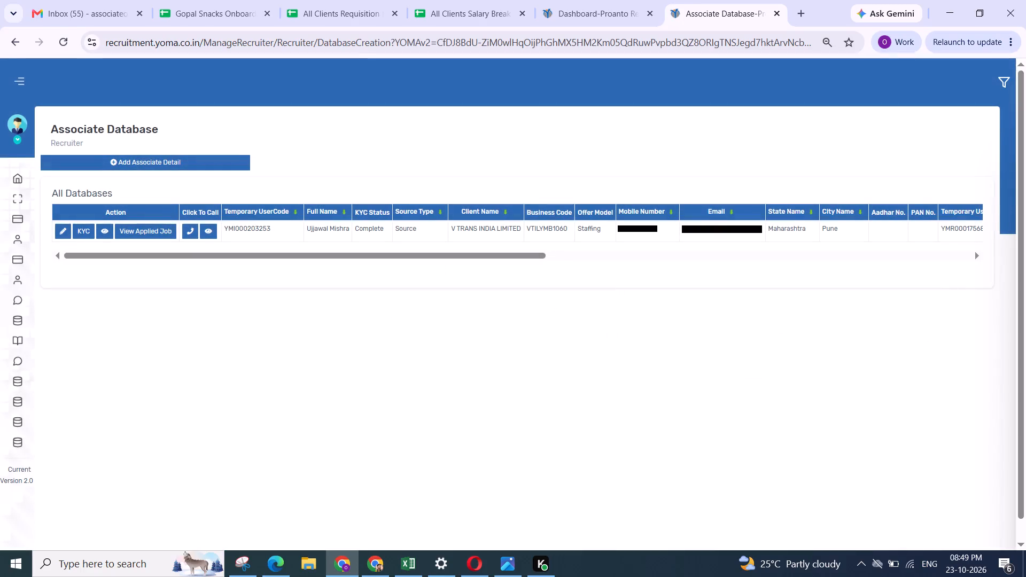
Open the filtered Pune candidate's record and put the Offer Info form into edit mode.
left_click(61, 228)
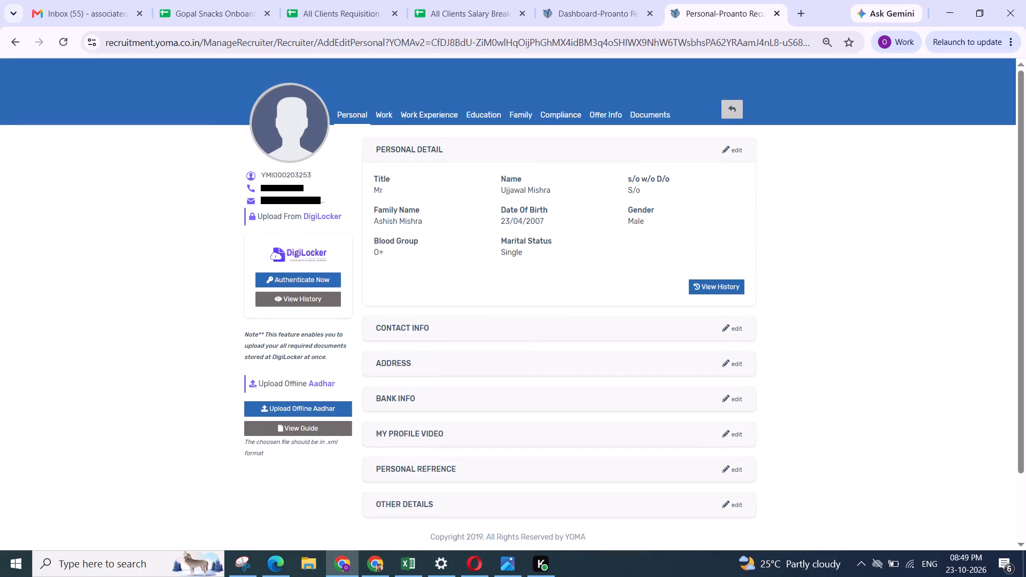
left_click(607, 114)
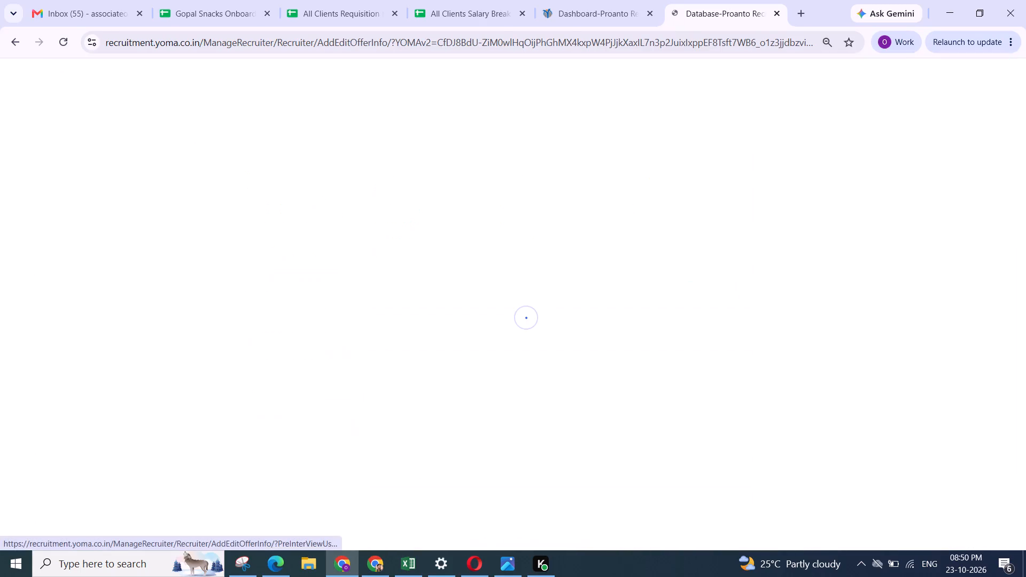
left_click(740, 150)
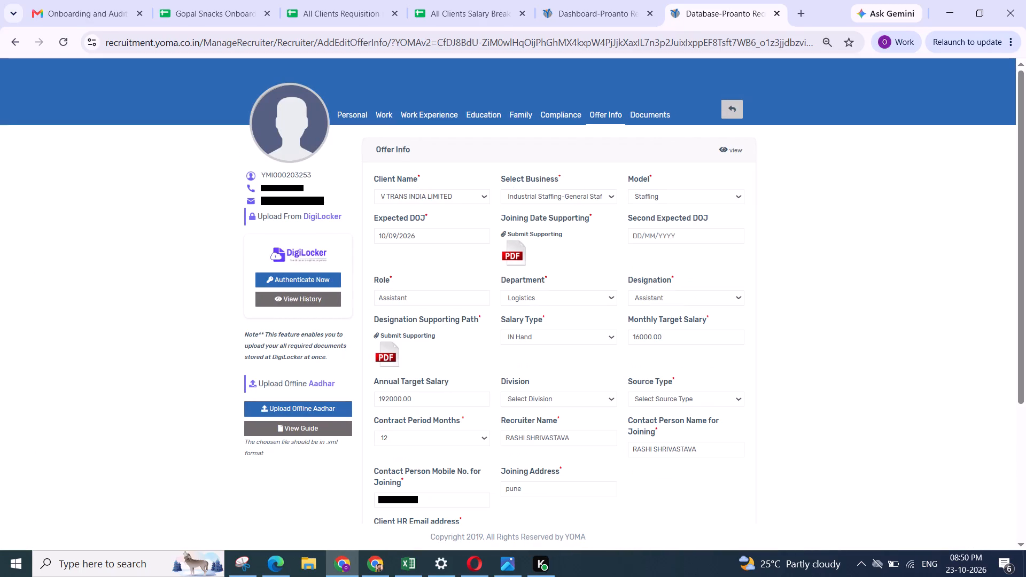
Set the business to Industrial Staffing-Service Contractor Model (VTILYMB1087) and the expected DOJ to 23/10/2026.
left_click_drag(542, 196, 542, 228)
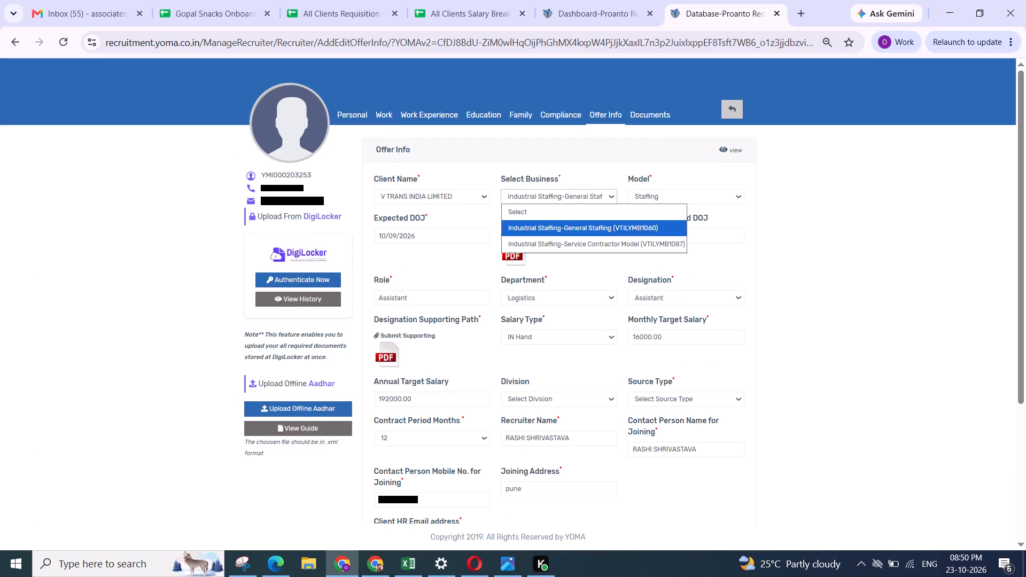
left_click_drag(542, 228, 543, 240)
left_click(543, 240)
left_click(427, 236)
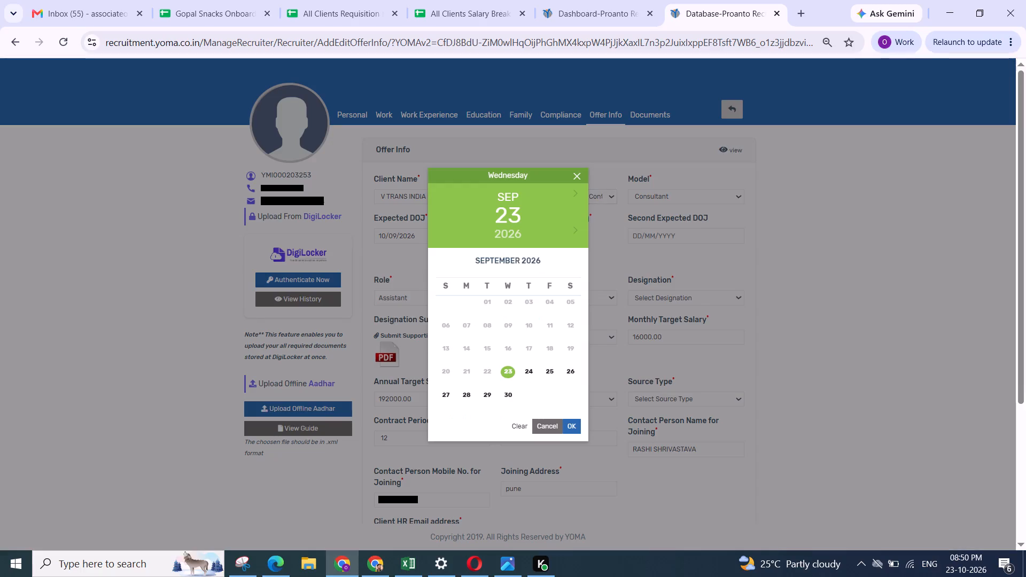
left_click(575, 190)
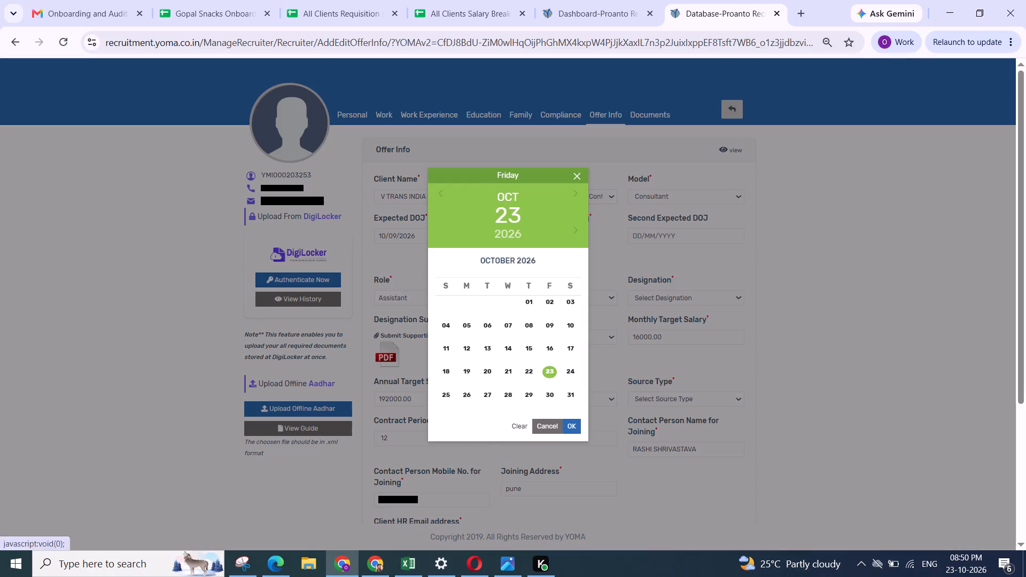
left_click(567, 424)
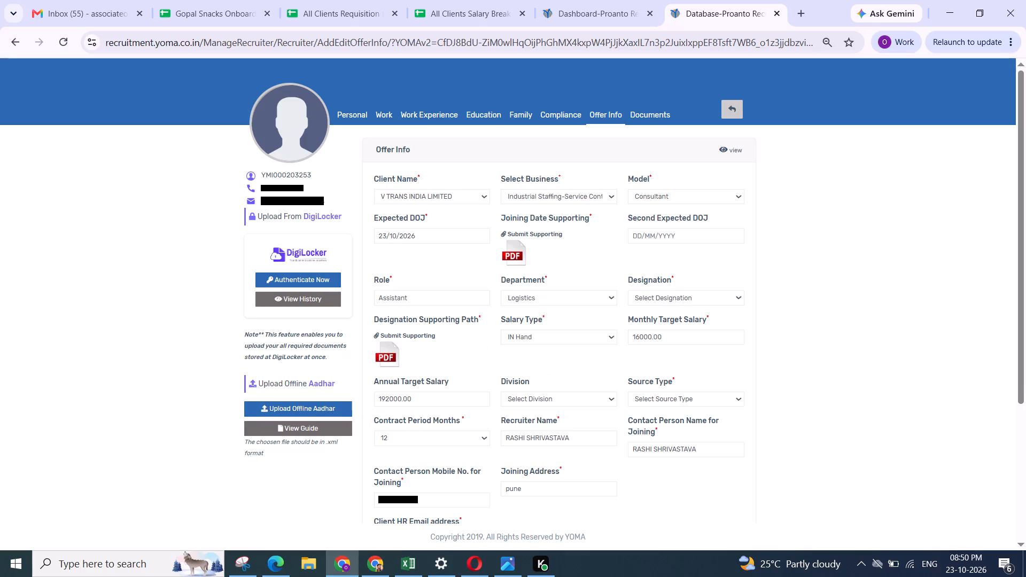
Attach the V trans 989 image from Downloads as the joining date supporting document.
left_click(545, 232)
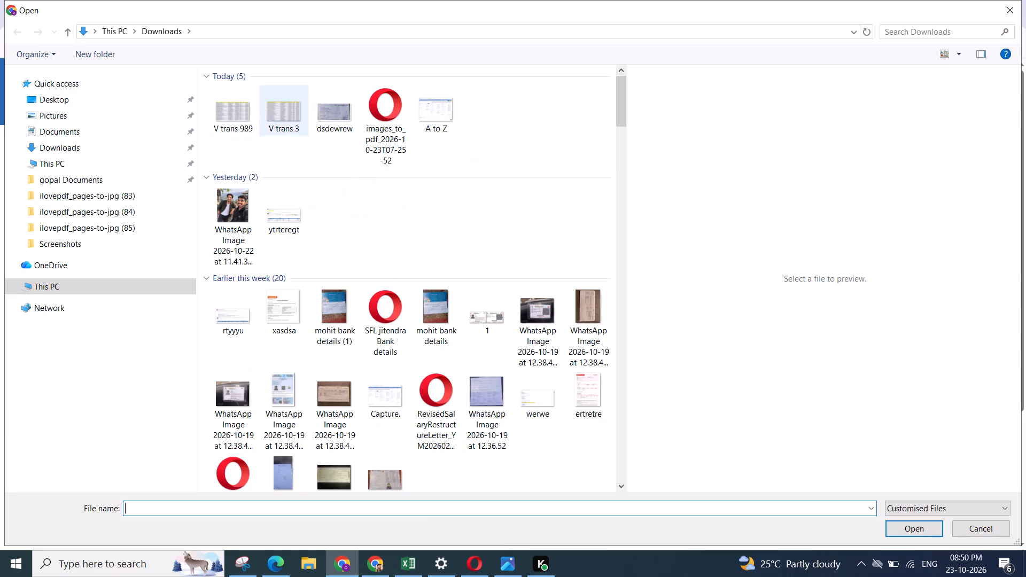
left_click(237, 122)
left_click(900, 531)
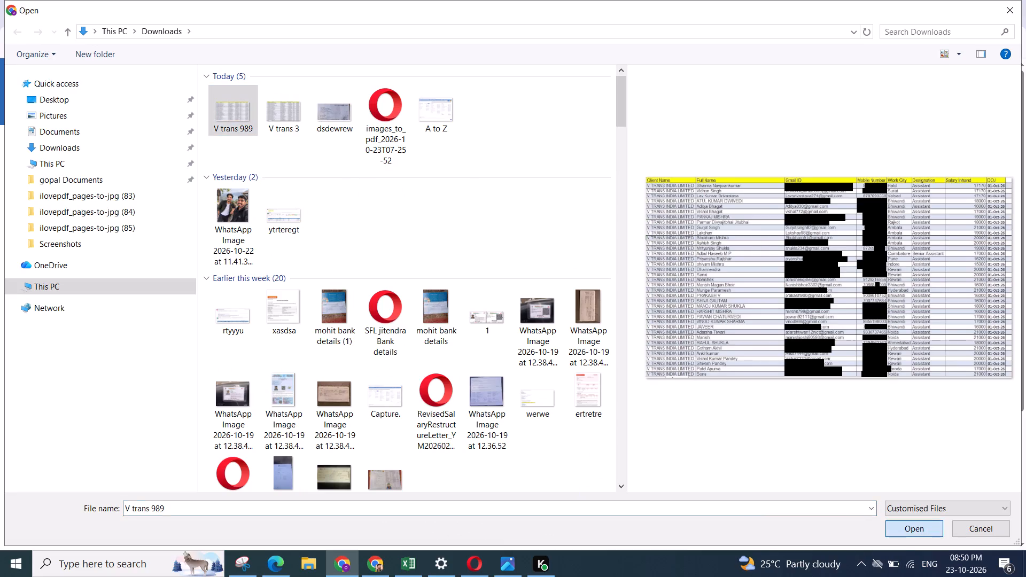
Attach the V trans 989 image as the designation supporting document.
scroll(658, 404, "down", 1)
left_click(414, 205)
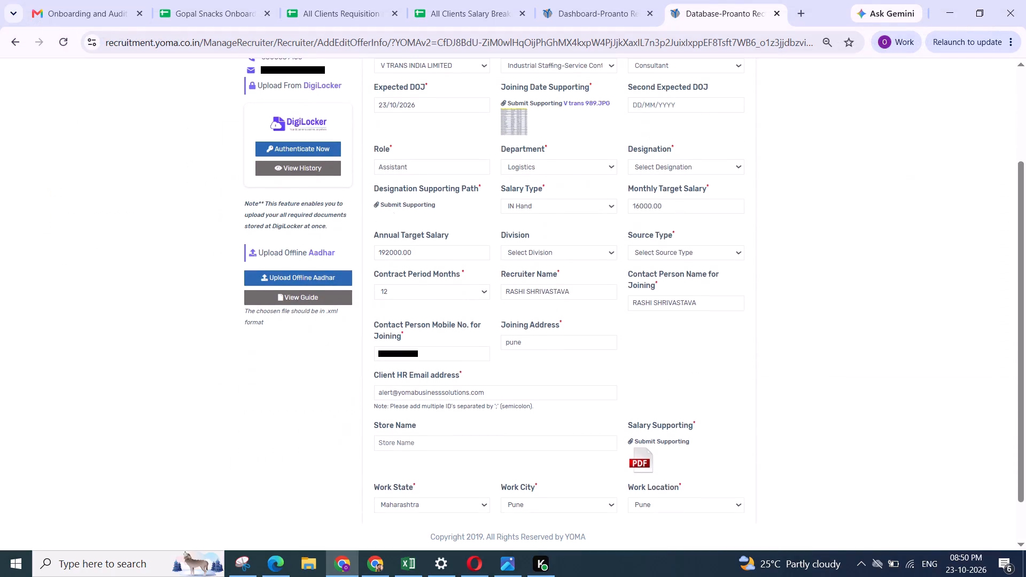
scroll(354, 163, "up", 3)
scroll(264, 113, "up", 11)
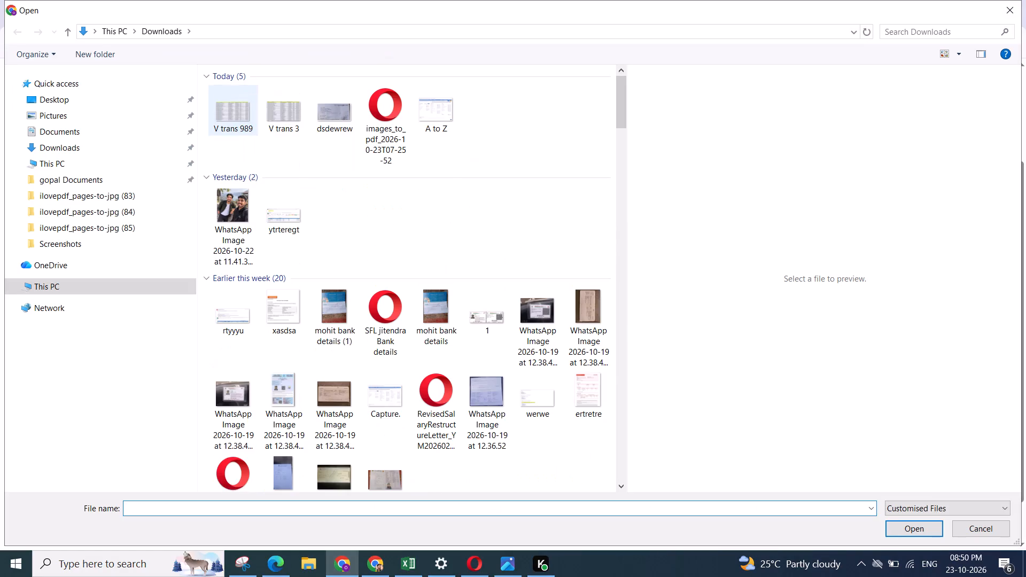
left_click(232, 102)
left_click(903, 530)
Attach the V trans 989 image as the salary supporting document.
scroll(704, 425, "down", 2)
left_click(660, 391)
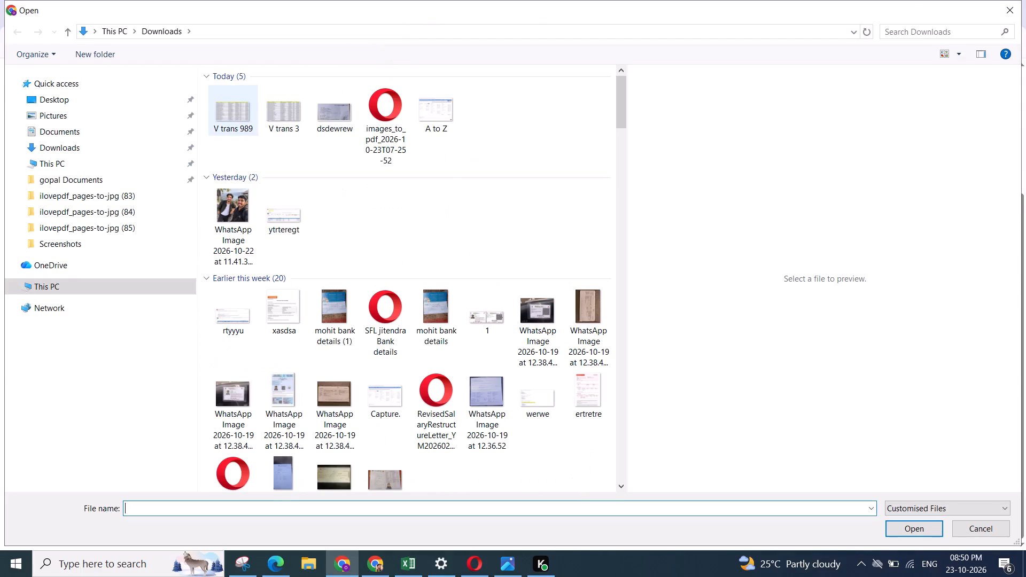
left_click(235, 112)
left_click(895, 529)
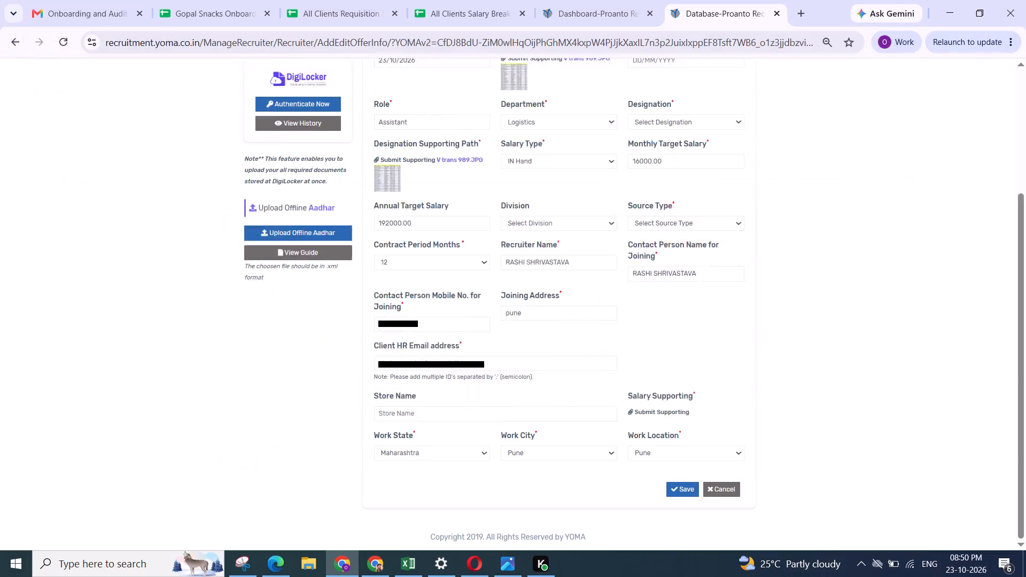
Set the source type to Transfer and the designation to Assistant.
scroll(598, 353, "down", 1)
scroll(637, 288, "up", 2)
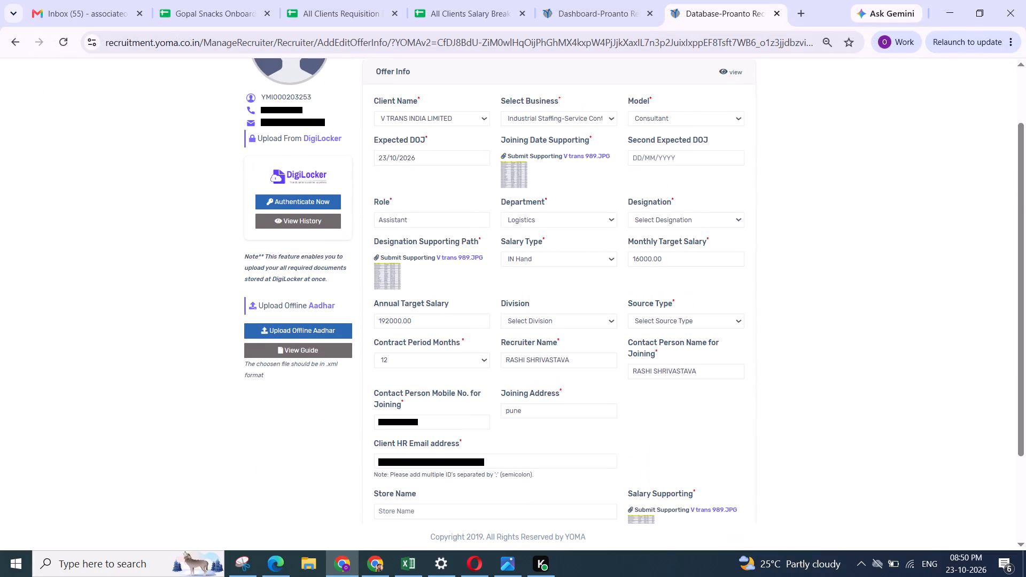
left_click(663, 324)
left_click(663, 362)
scroll(615, 319, "down", 3)
scroll(653, 315, "up", 2)
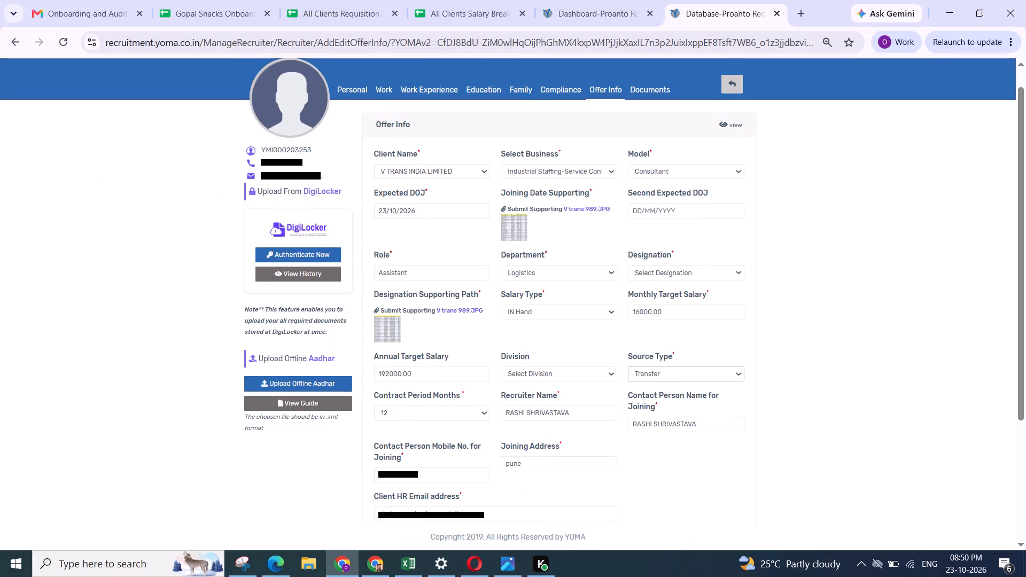
scroll(549, 276, "down", 1)
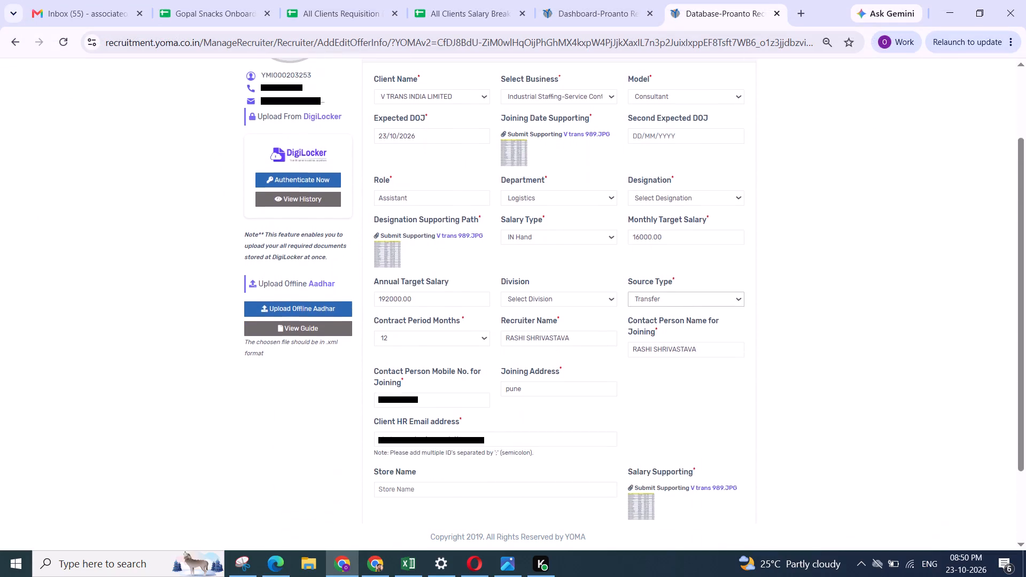
left_click_drag(649, 196, 650, 226)
left_click(650, 226)
Check the Pune candidate's completed offer form against row 9 of the v trans Excel workbook and save it.
scroll(582, 234, "down", 1)
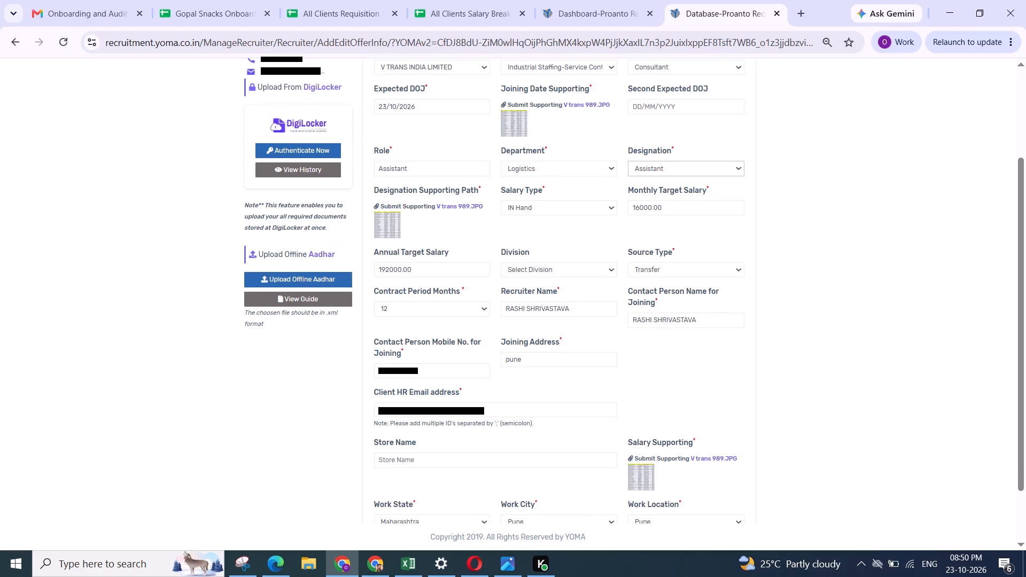
key("alt+Tab")
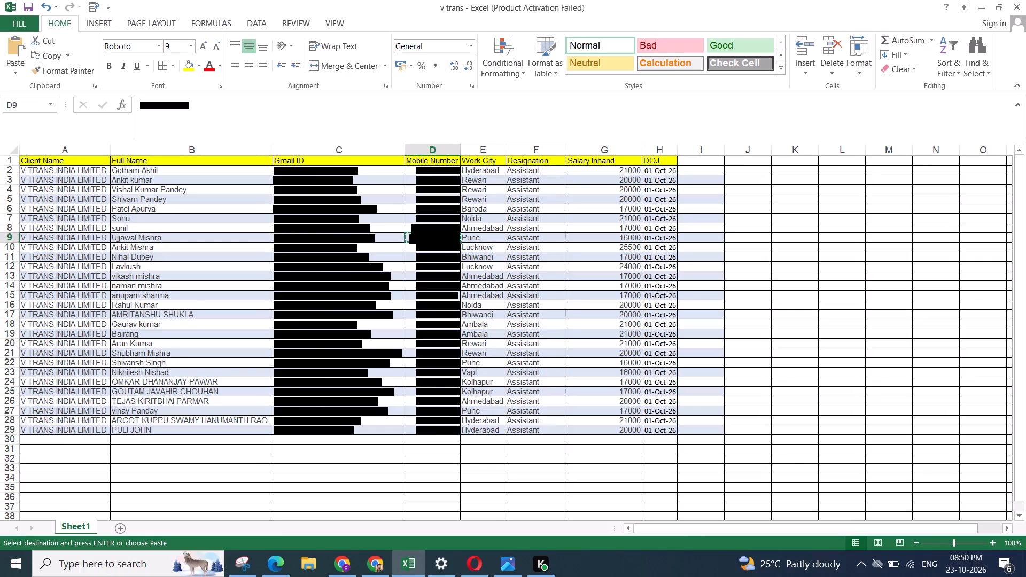
key("alt+Tab")
scroll(532, 243, "down", 1)
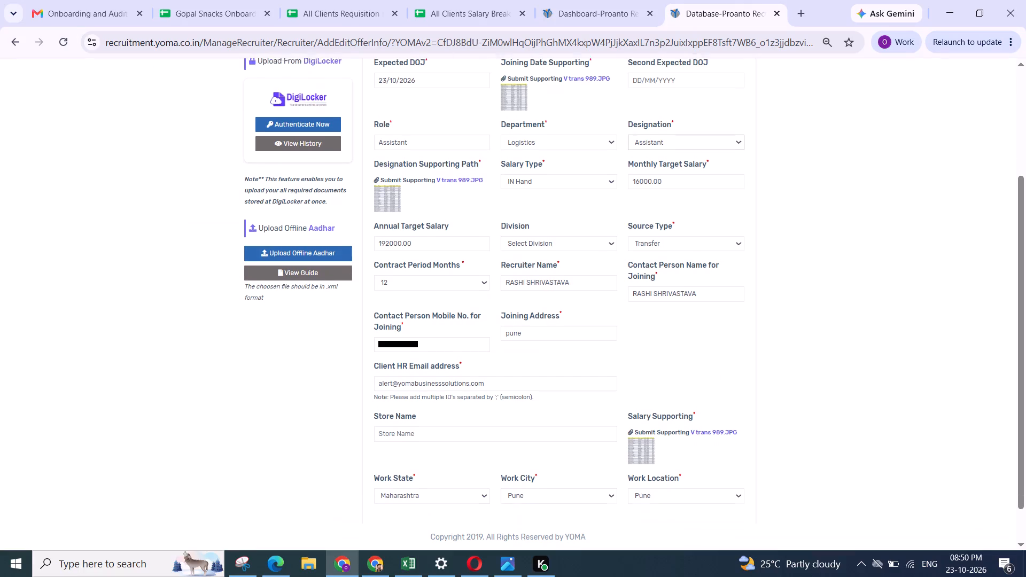
scroll(532, 243, "down", 1)
scroll(558, 254, "up", 2)
scroll(568, 333, "up", 1)
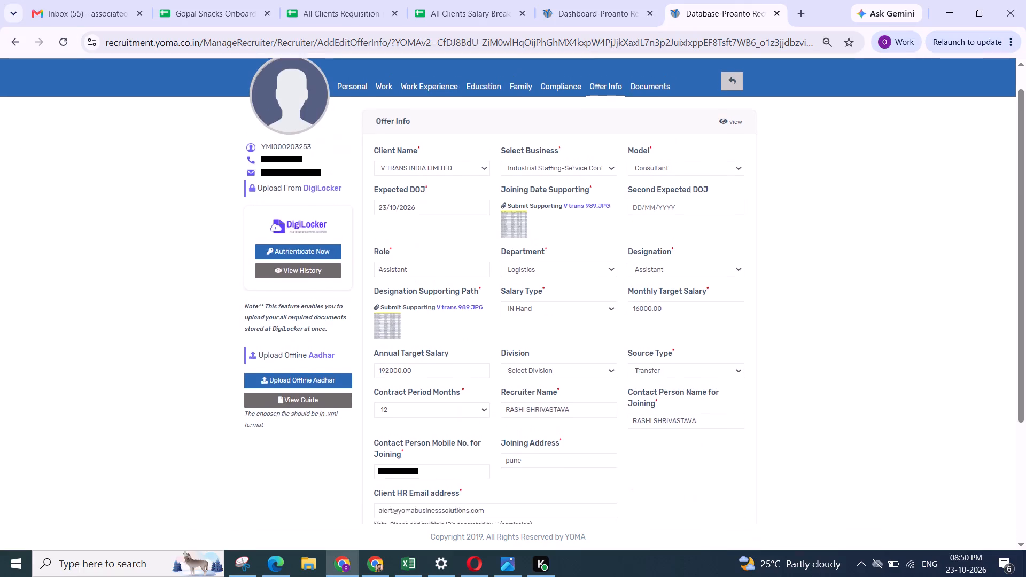
scroll(568, 333, "up", 1)
scroll(527, 322, "down", 4)
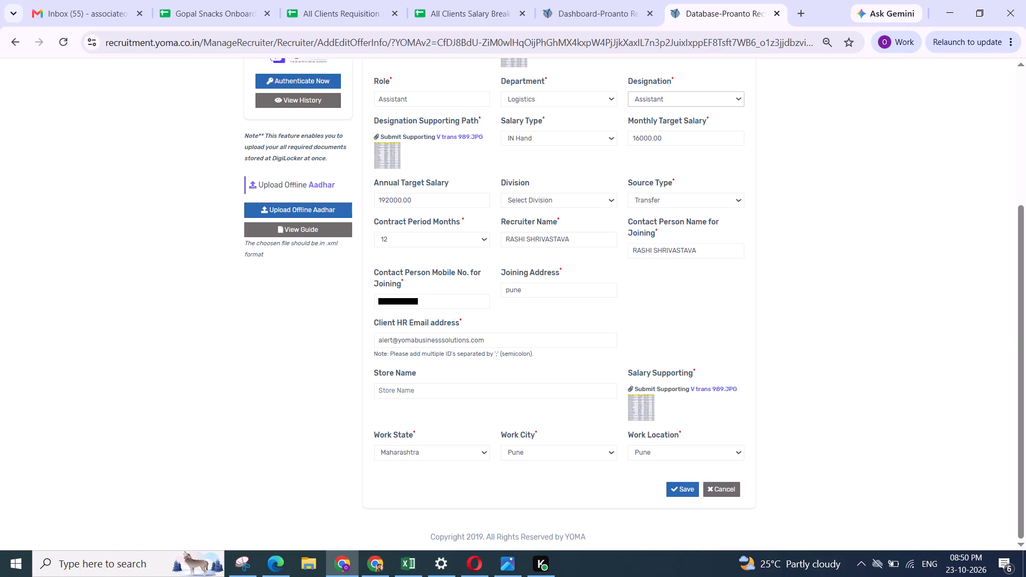
scroll(599, 343, "up", 3)
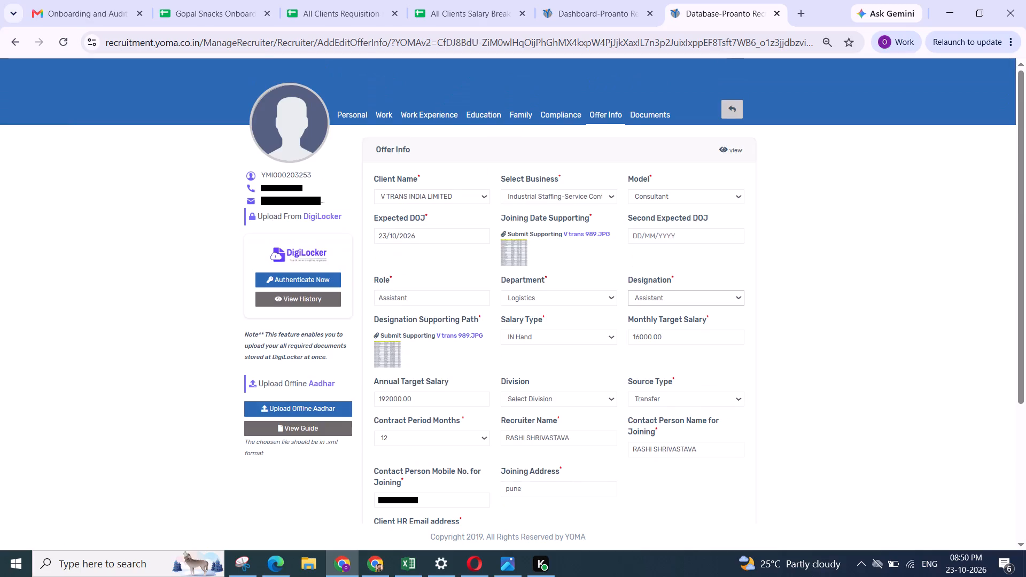
scroll(573, 362, "down", 3)
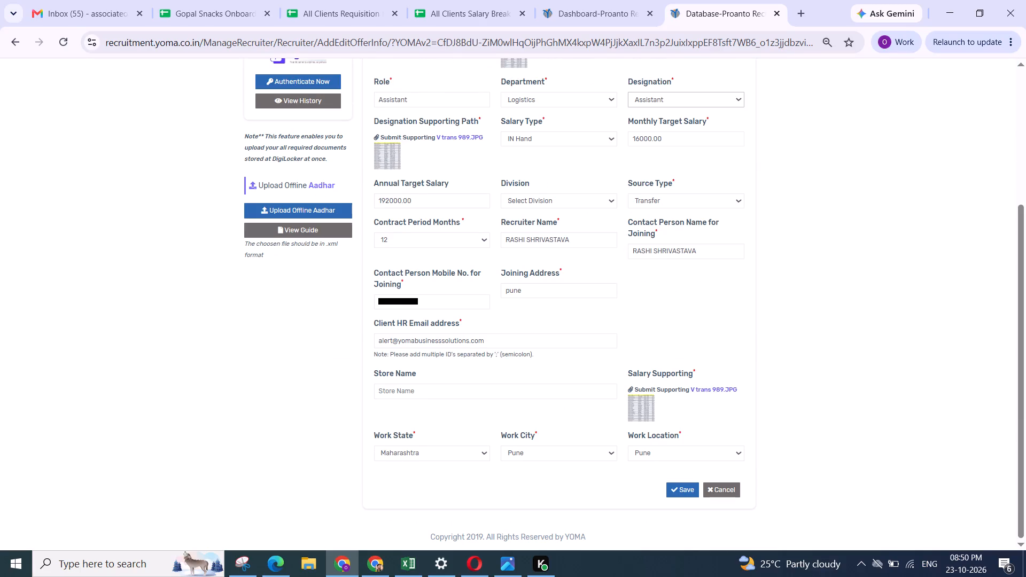
left_click(680, 485)
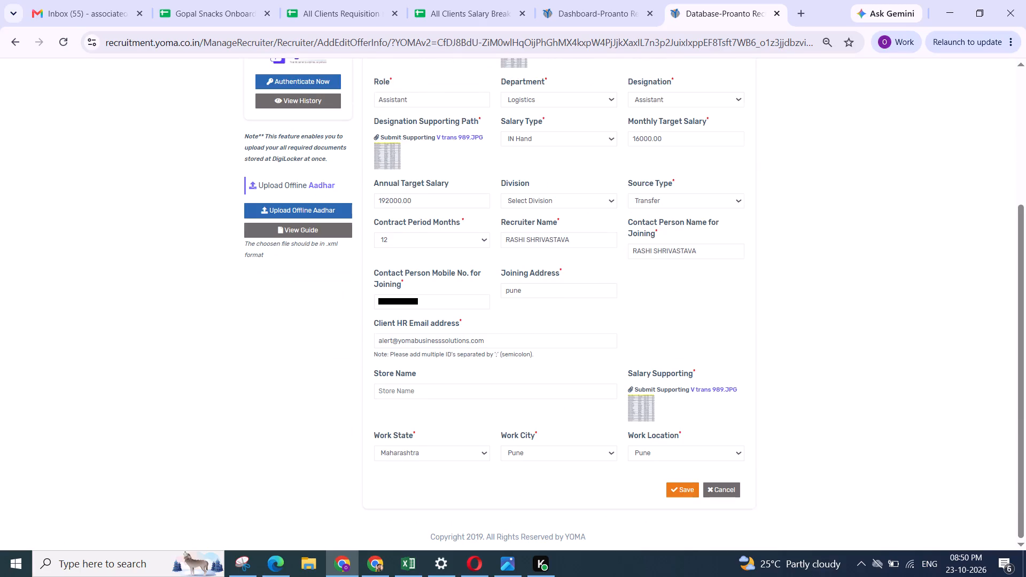
Copy the next candidate's mobile number, in row 10 of the v trans Excel workbook, and return to the Offer Info page in Chrome.
scroll(600, 308, "up", 3)
scroll(585, 245, "up", 2)
key("alt+Tab")
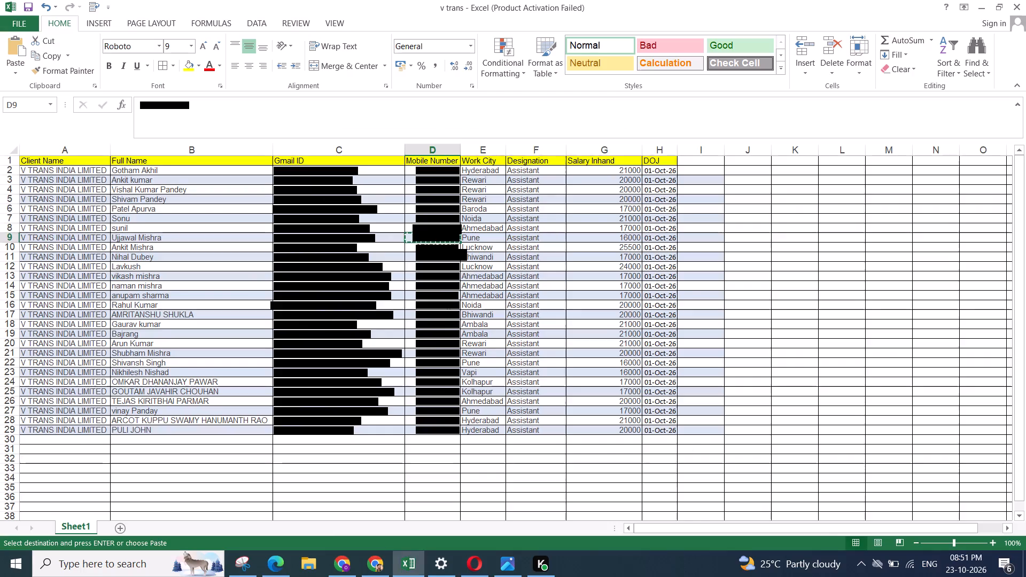
key("Down")
key("ctrl+c")
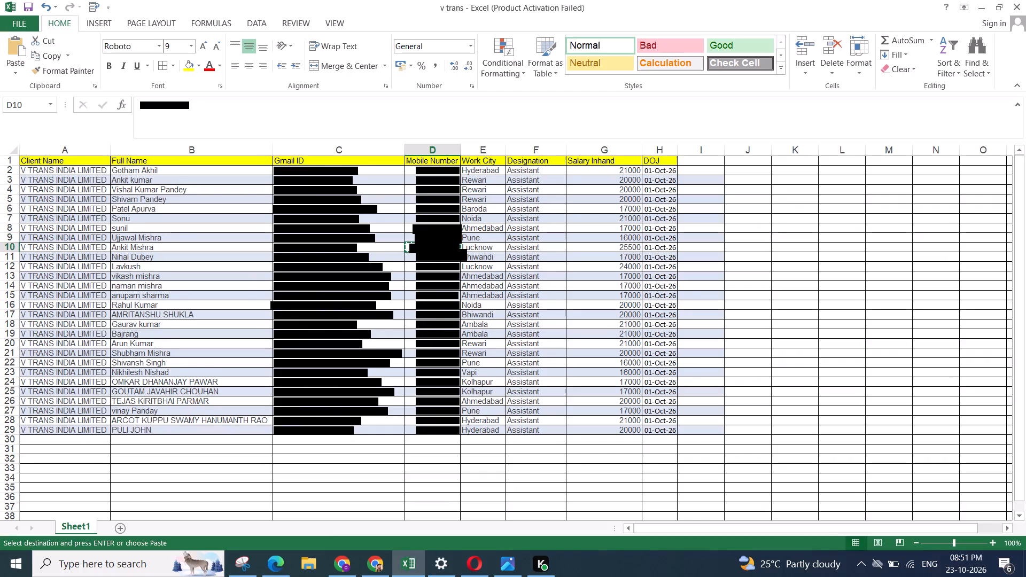
key("Right")
key("Right")
key("Left")
key("Left")
key("Left")
key("Right")
key("alt+Tab")
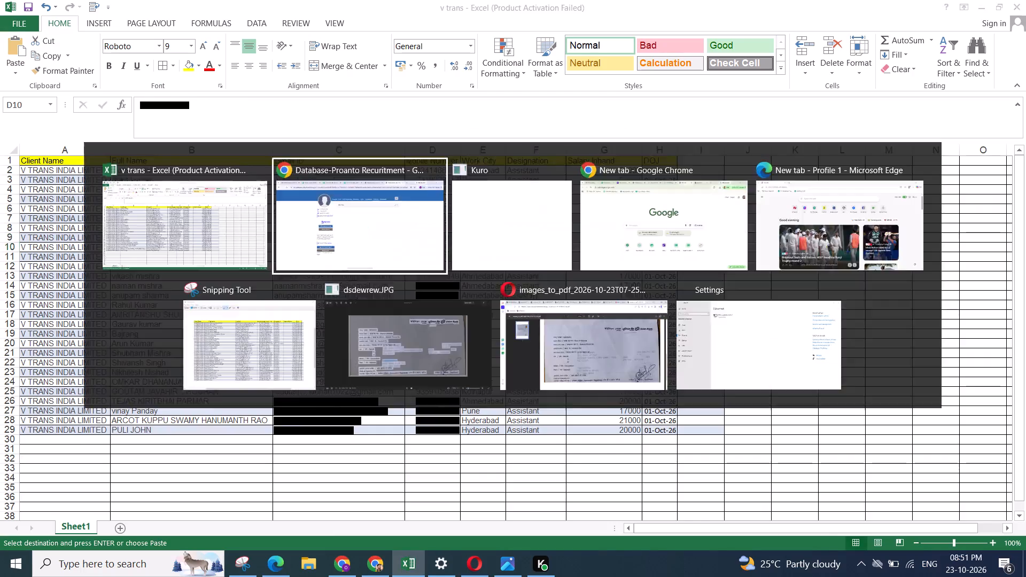
Filter the Associate Database by the mobile number copied from row 10 of the v trans workbook.
left_click(734, 111)
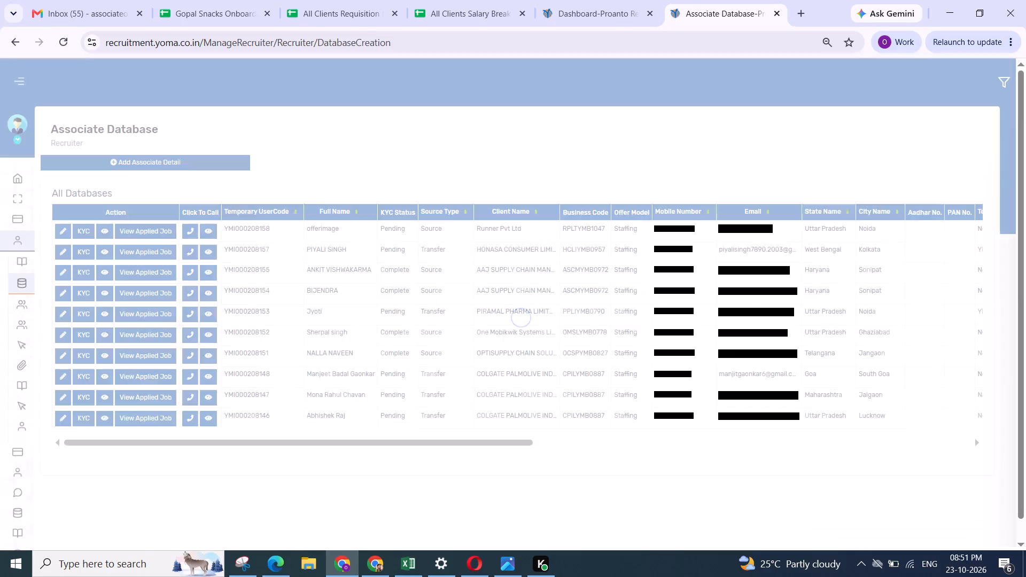
left_click(1003, 85)
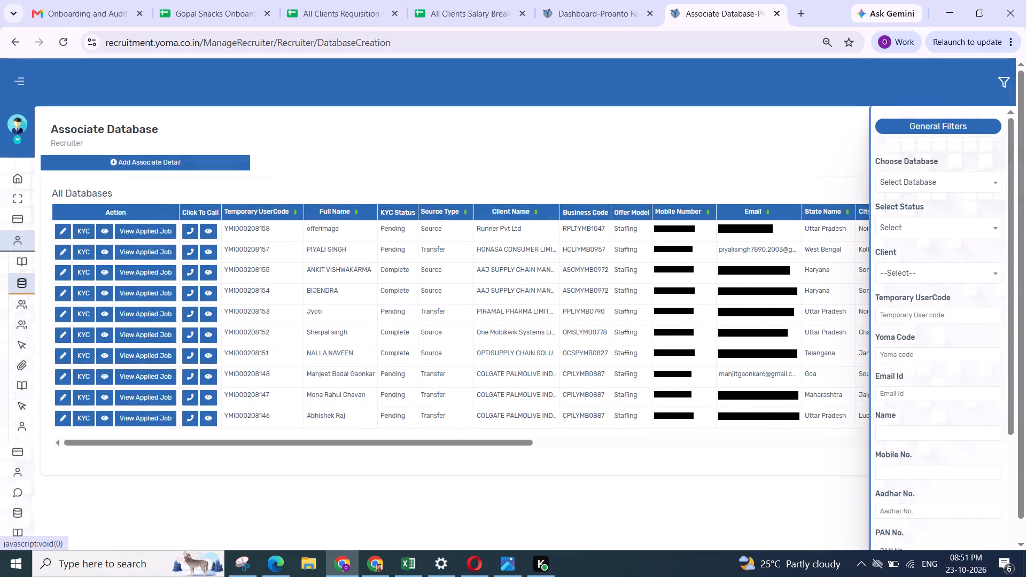
scroll(933, 259, "down", 4)
left_click(897, 252)
key("ctrl+v")
key("Return")
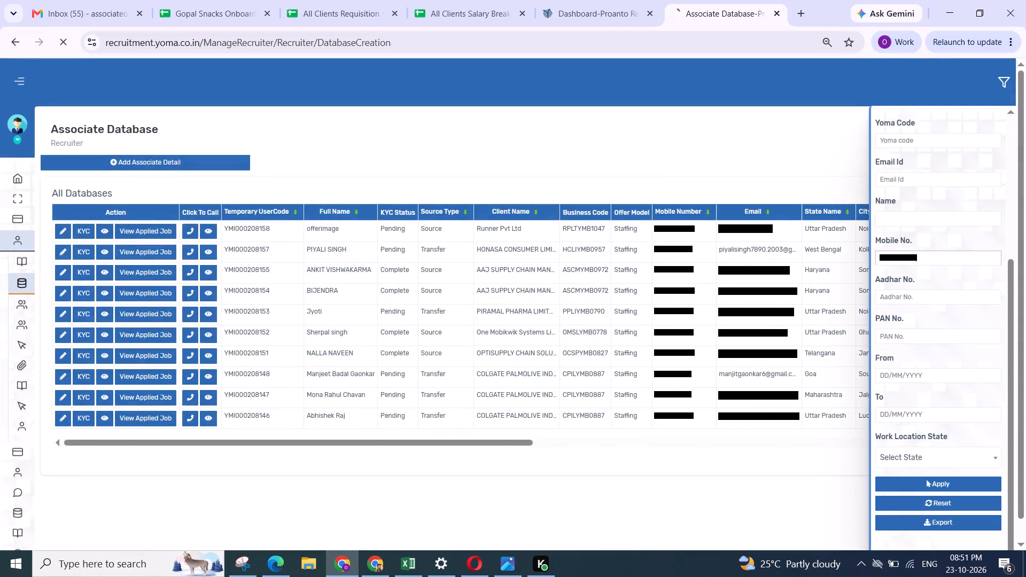
key("alt+Tab")
key("alt+Tab")
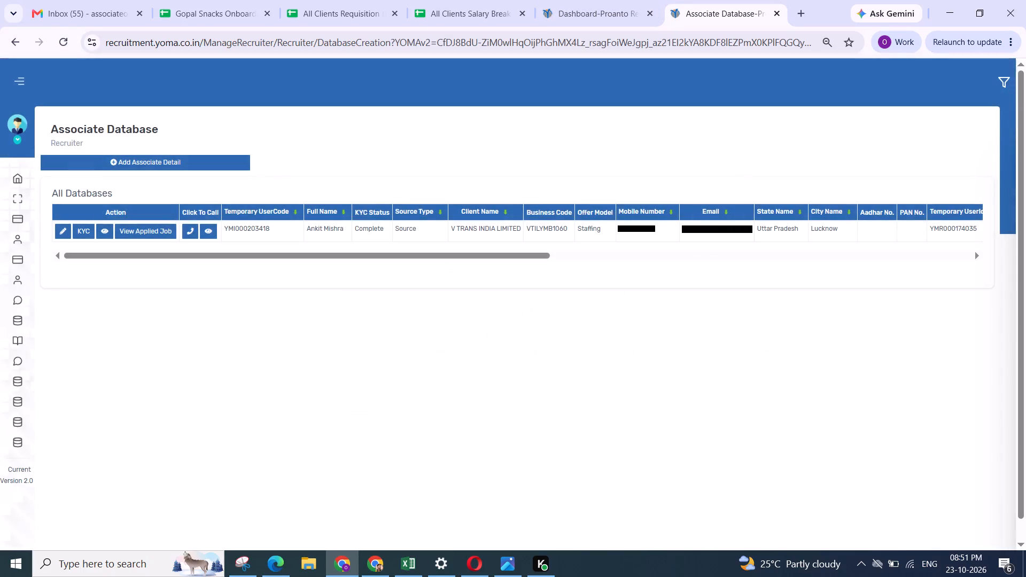
Open the Lucknow candidate's record from the filtered list and bring up the Offer Info form for editing.
left_click(63, 233)
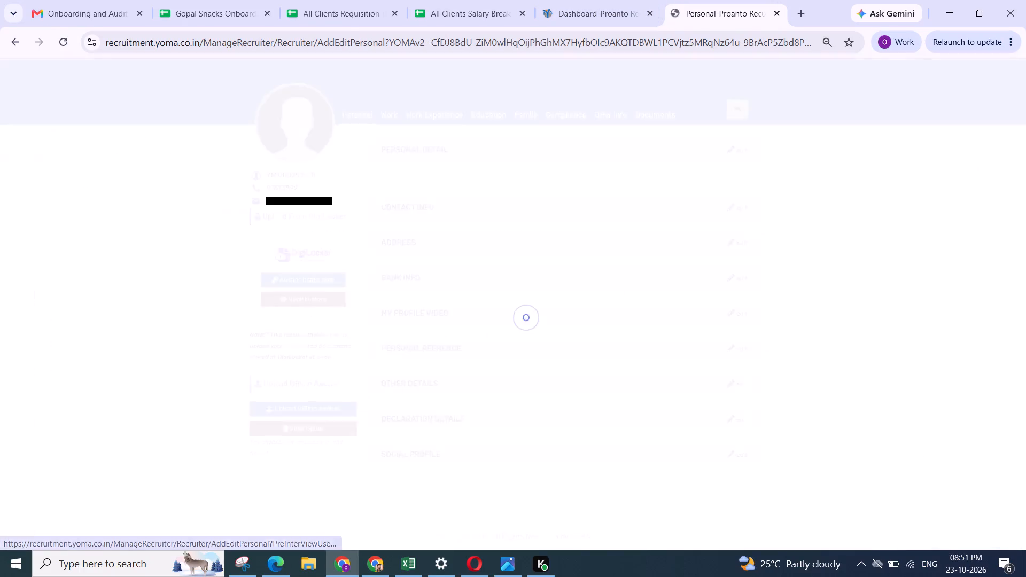
left_click(609, 106)
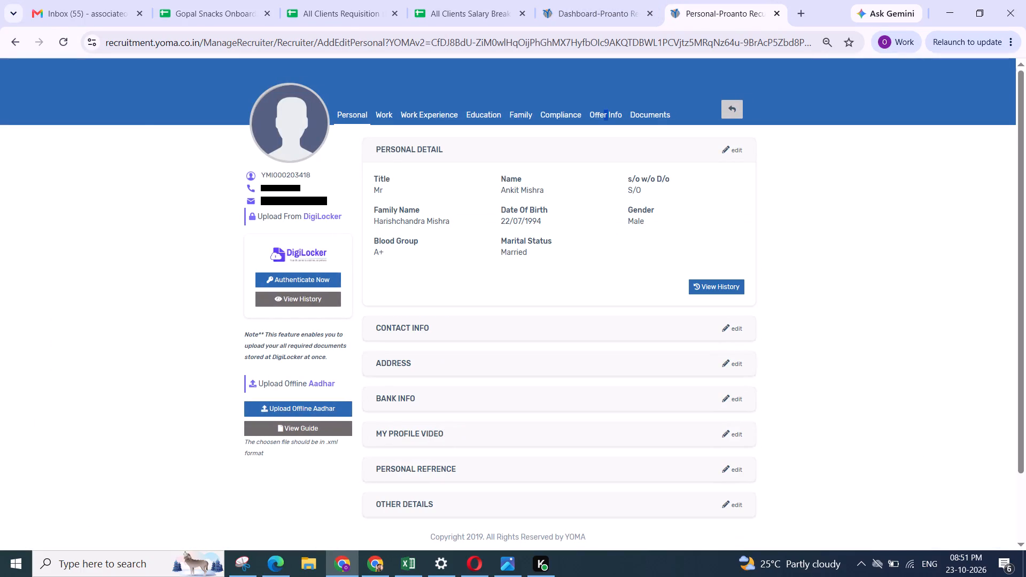
left_click(605, 109)
left_click(610, 116)
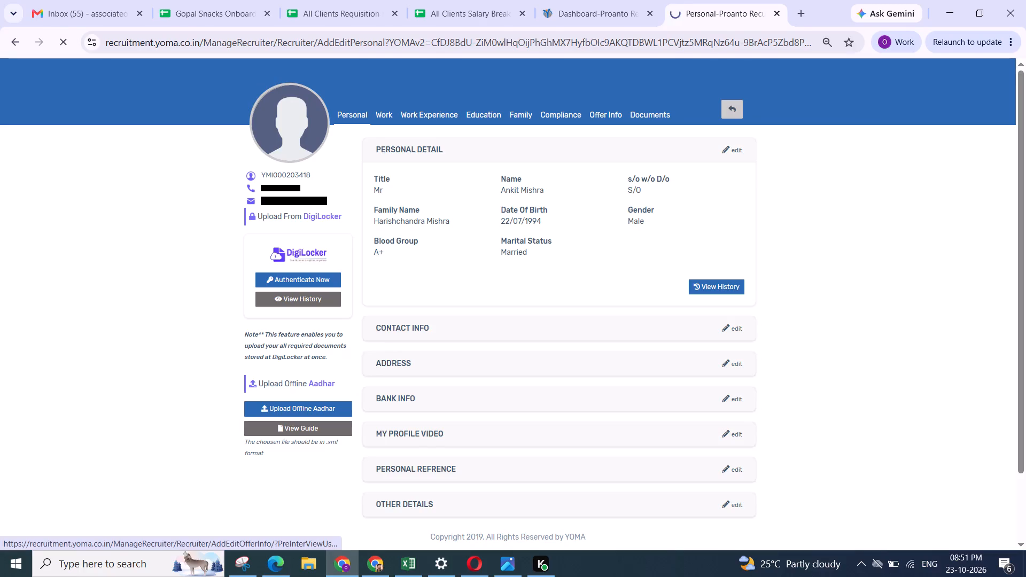
left_click(732, 150)
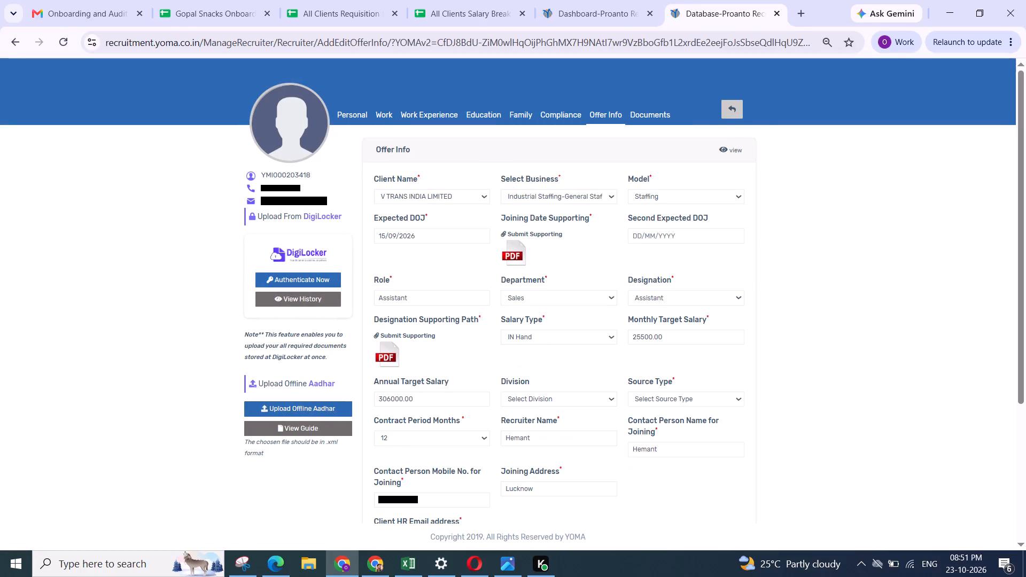
Set the business to the Industrial Staffing-Service option and the expected DOJ to 01/10/2026.
left_click(532, 199)
left_click(534, 240)
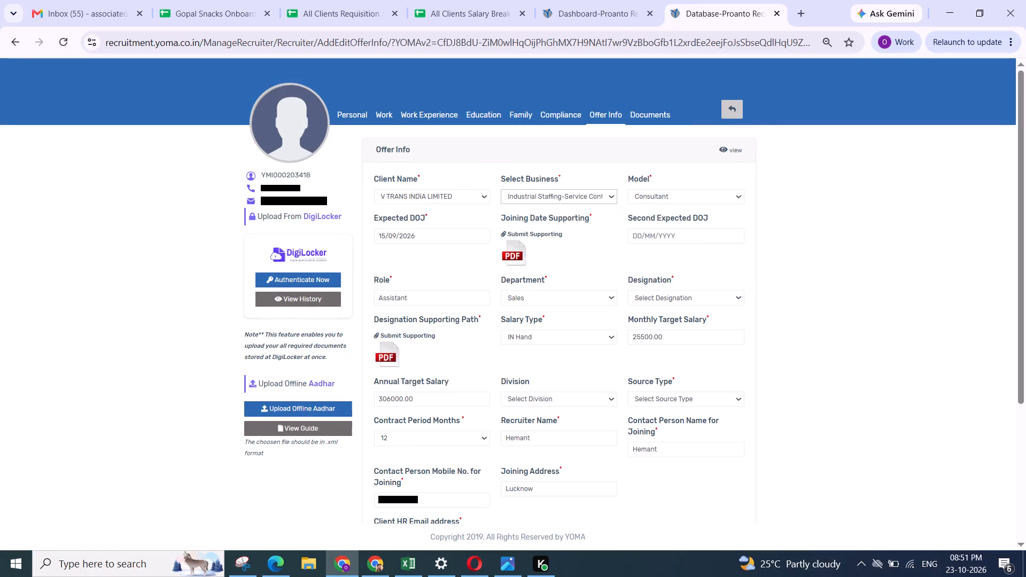
left_click(405, 230)
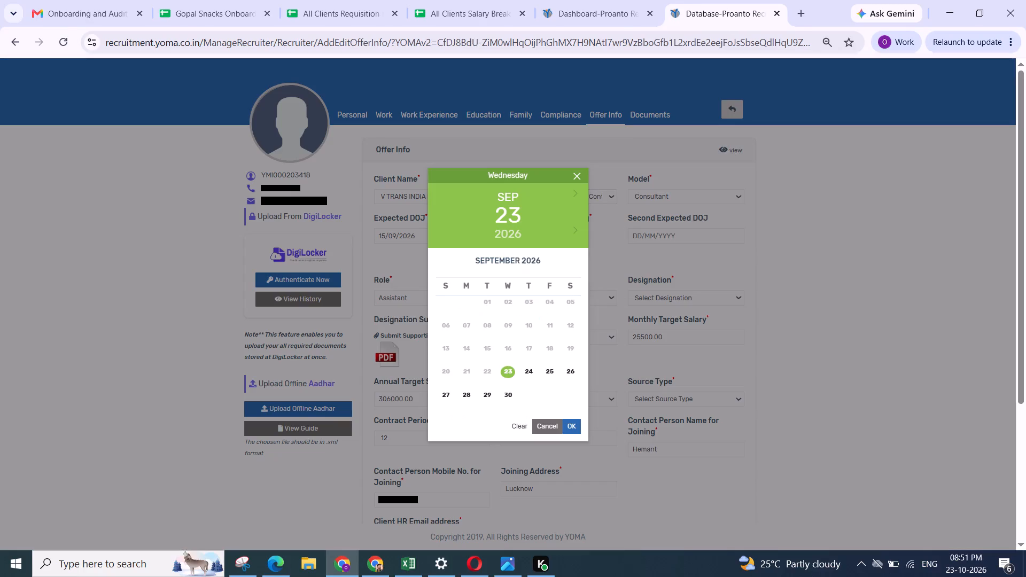
left_click(574, 190)
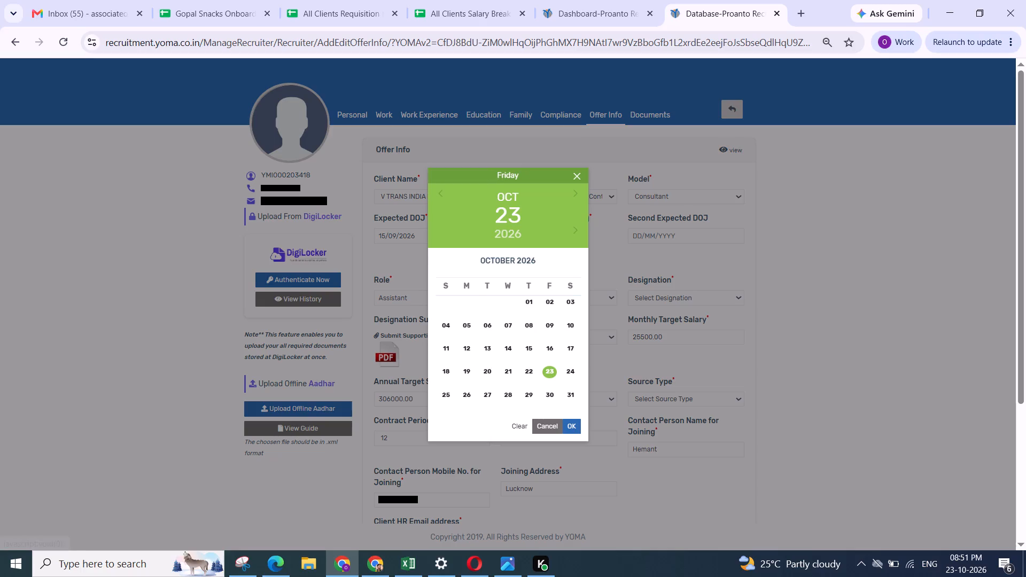
left_click(527, 298)
left_click(571, 428)
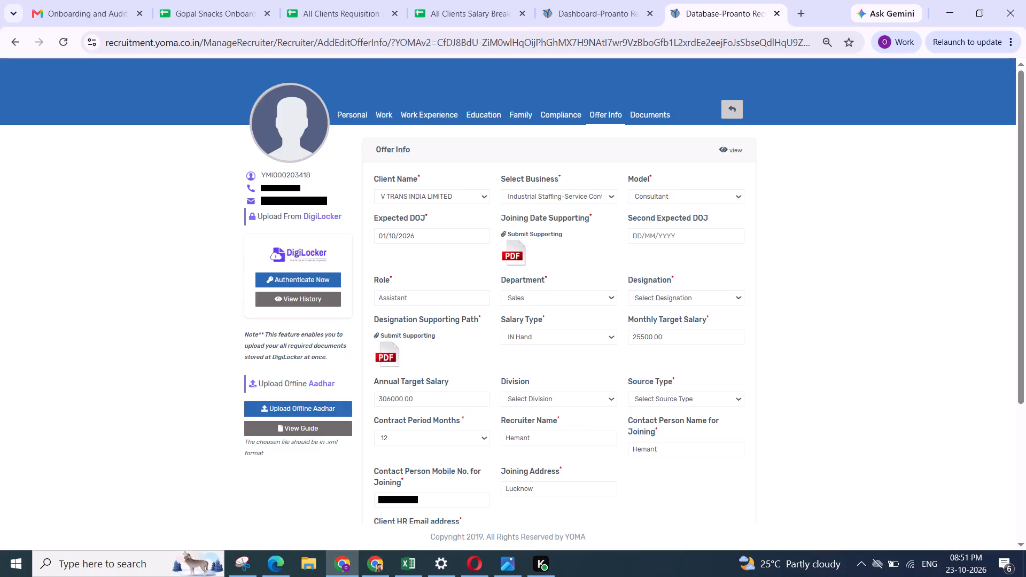
Attach the V trans 989 image as the joining date supporting document.
scroll(468, 316, "down", 1)
left_click(549, 165)
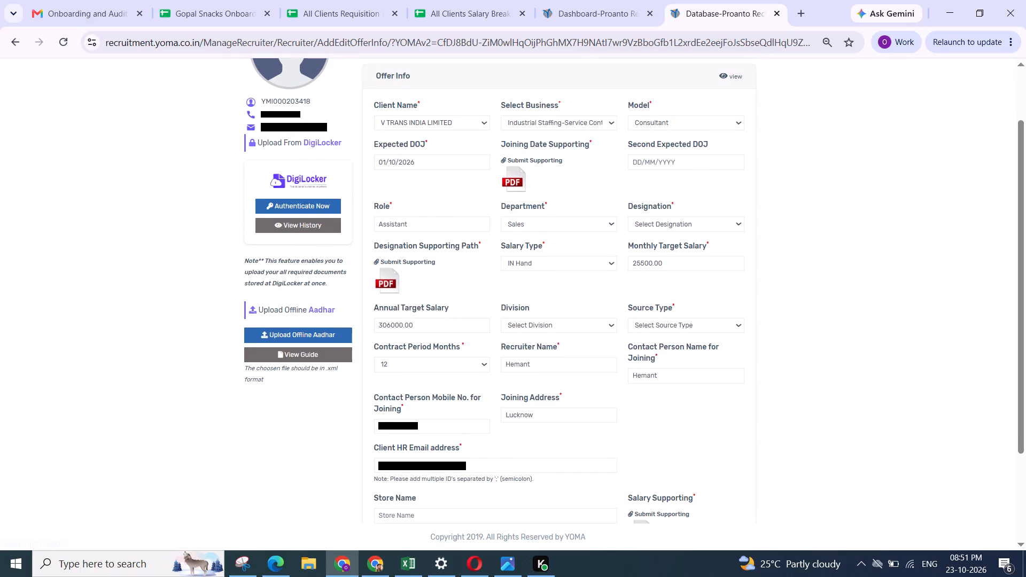
left_click(549, 162)
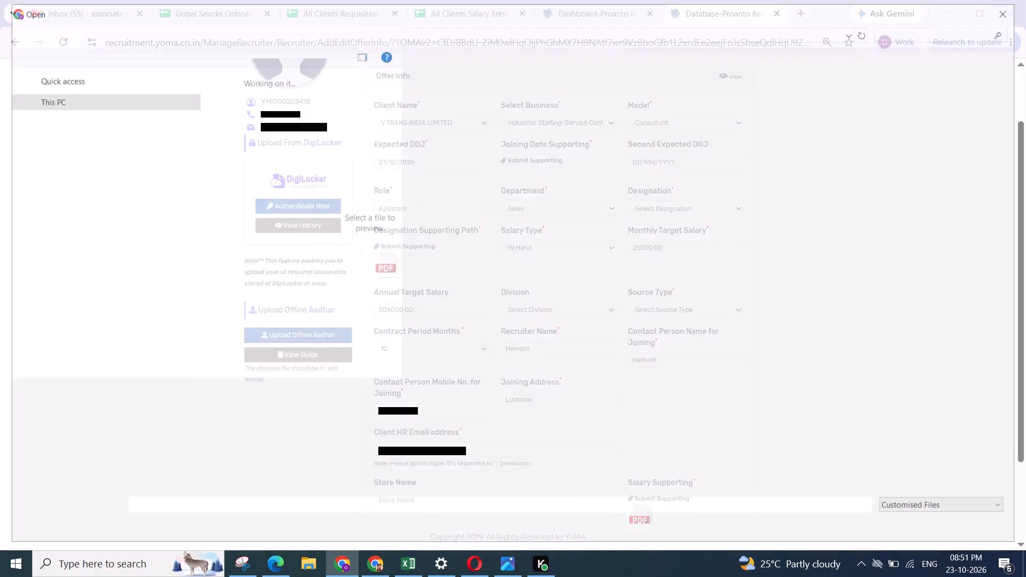
left_click(231, 105)
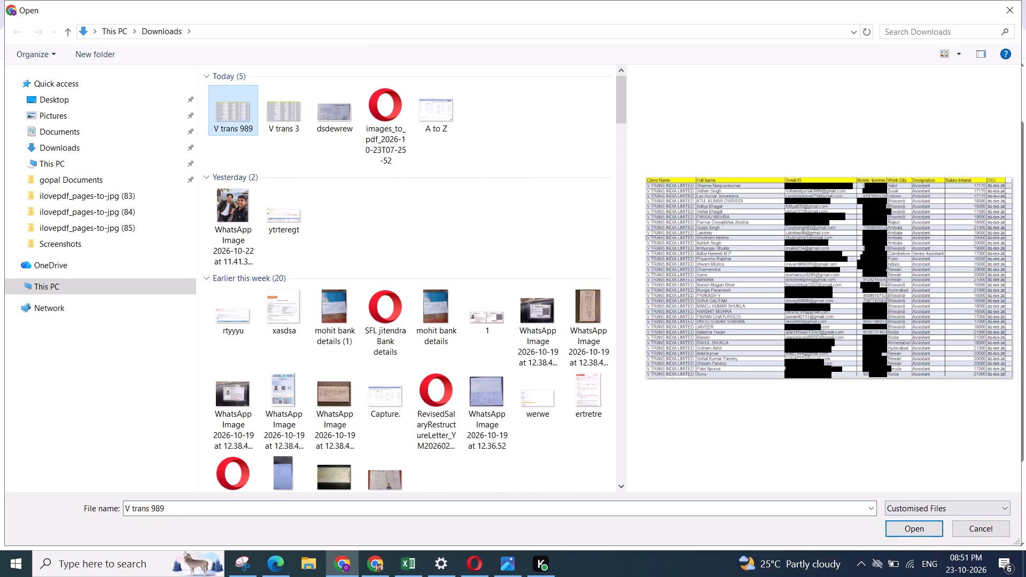
left_click(905, 520)
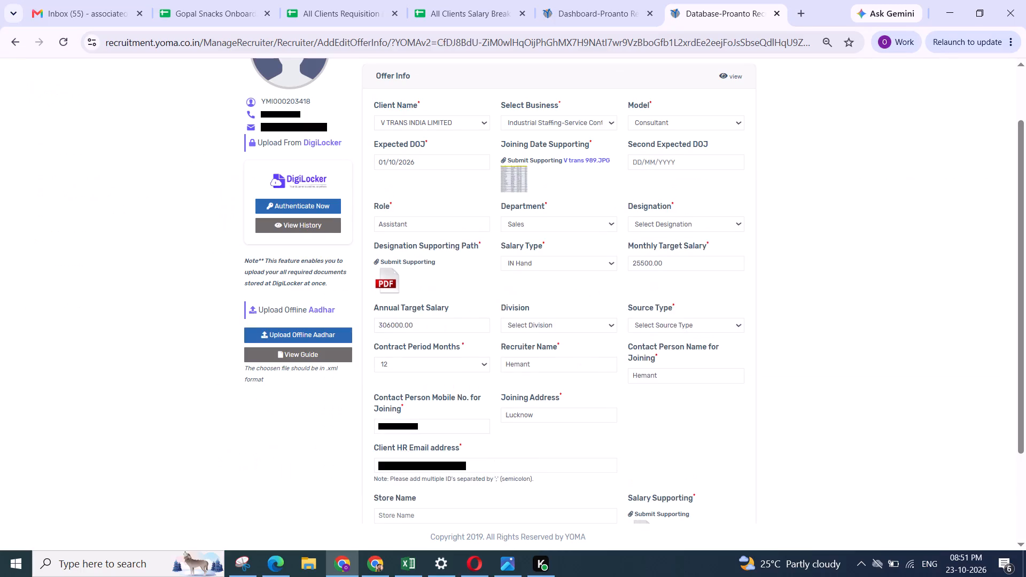
Attach the V trans 989 image as the designation supporting document.
left_click(409, 259)
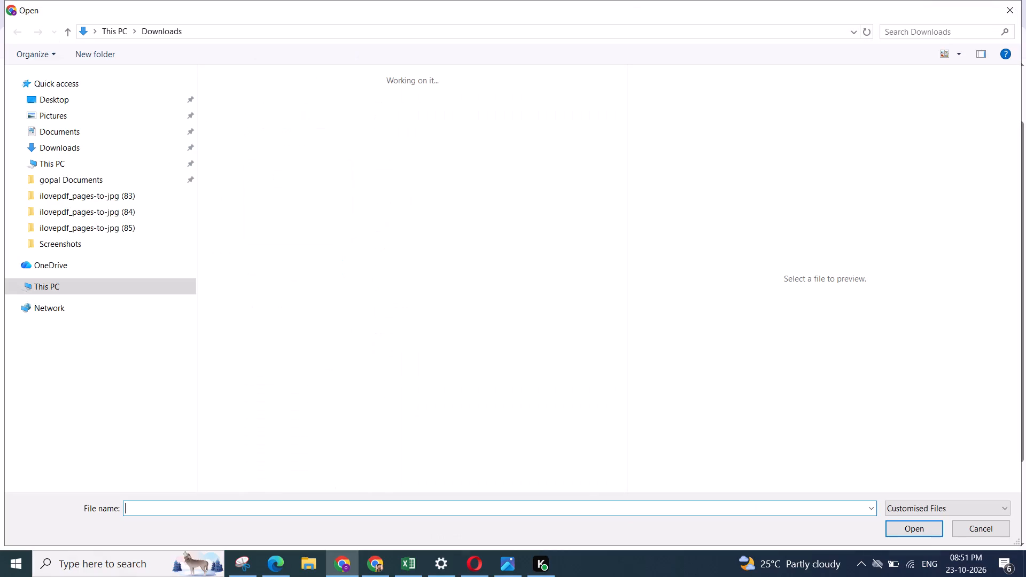
left_click(234, 118)
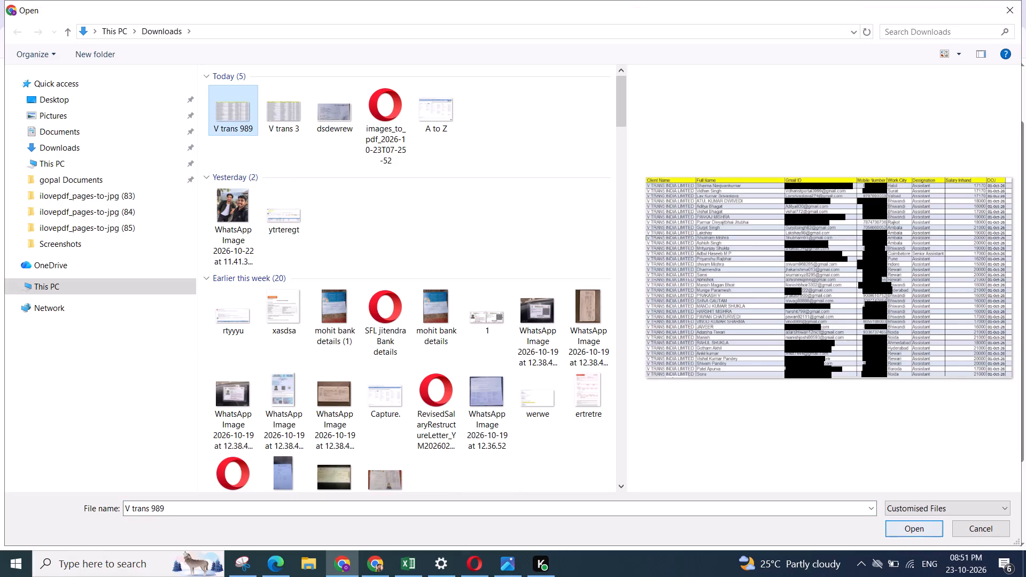
left_click(907, 532)
Attach the V trans 989 image as the salary supporting document.
scroll(735, 422, "down", 1)
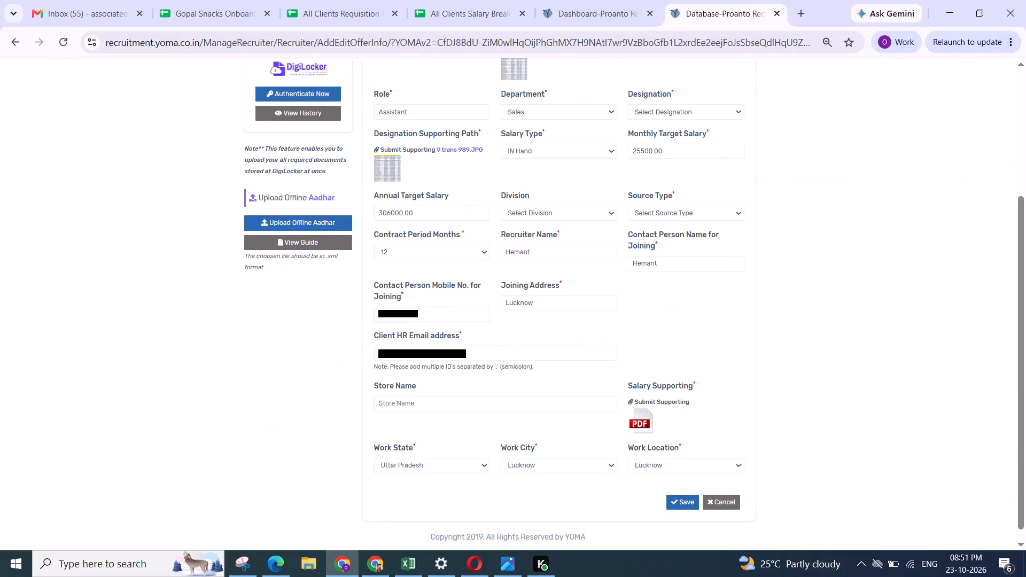
left_click(663, 396)
left_click(663, 400)
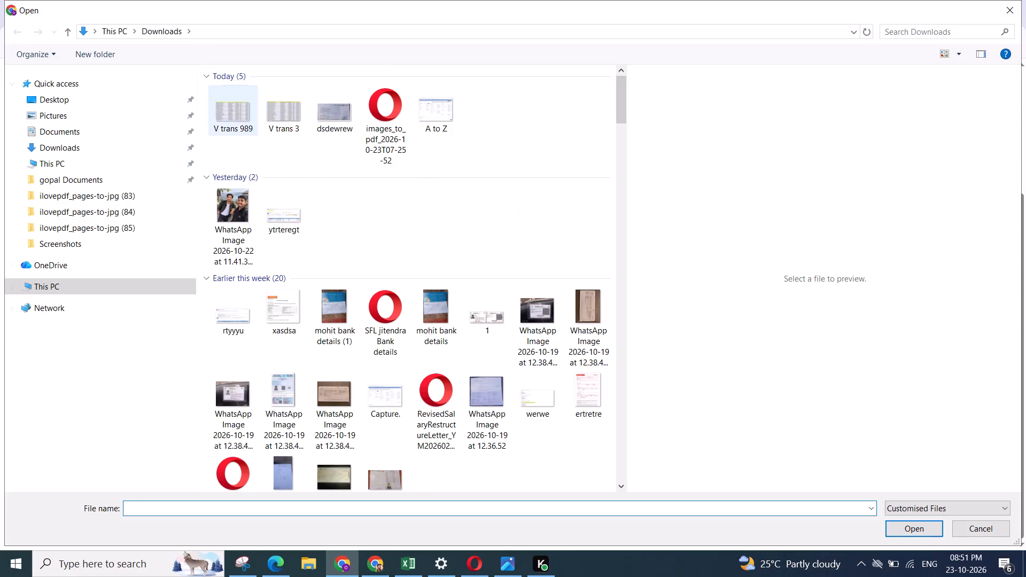
left_click(217, 120)
left_click(911, 531)
Set the source type to Transfer and the designation to Assistant.
scroll(829, 441, "up", 1)
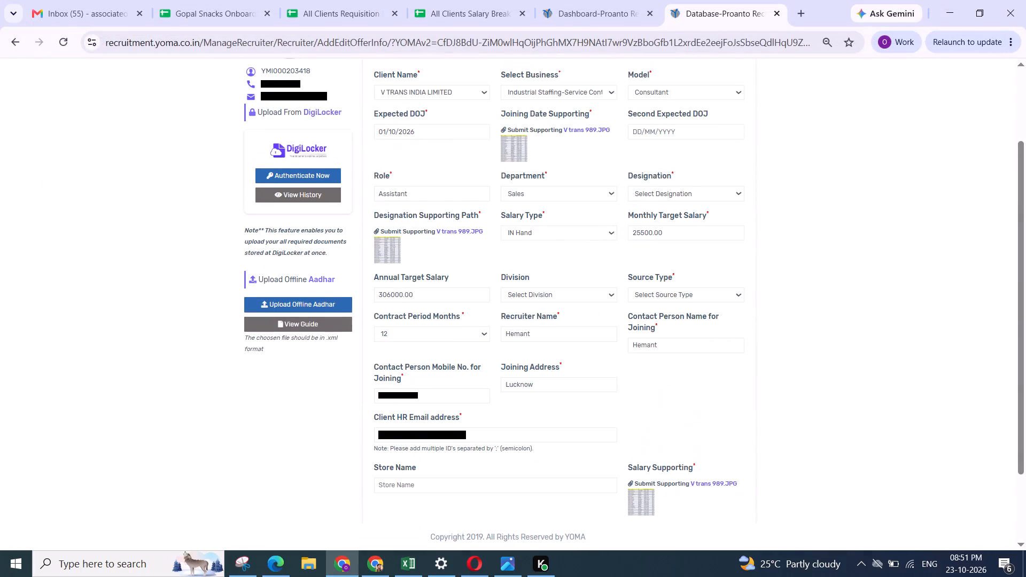
left_click(673, 292)
left_click(668, 339)
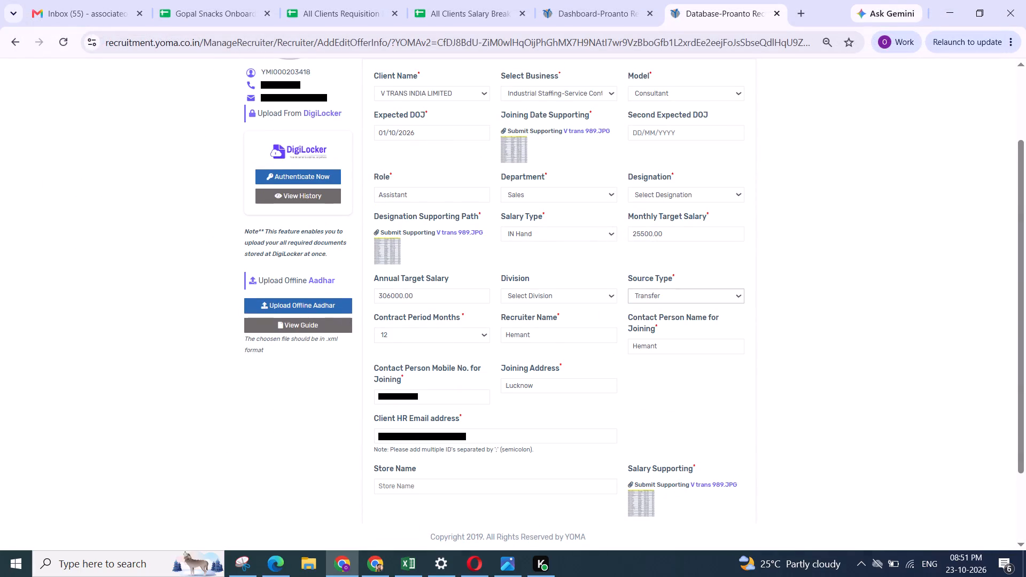
left_click_drag(651, 190, 654, 219)
left_click(654, 219)
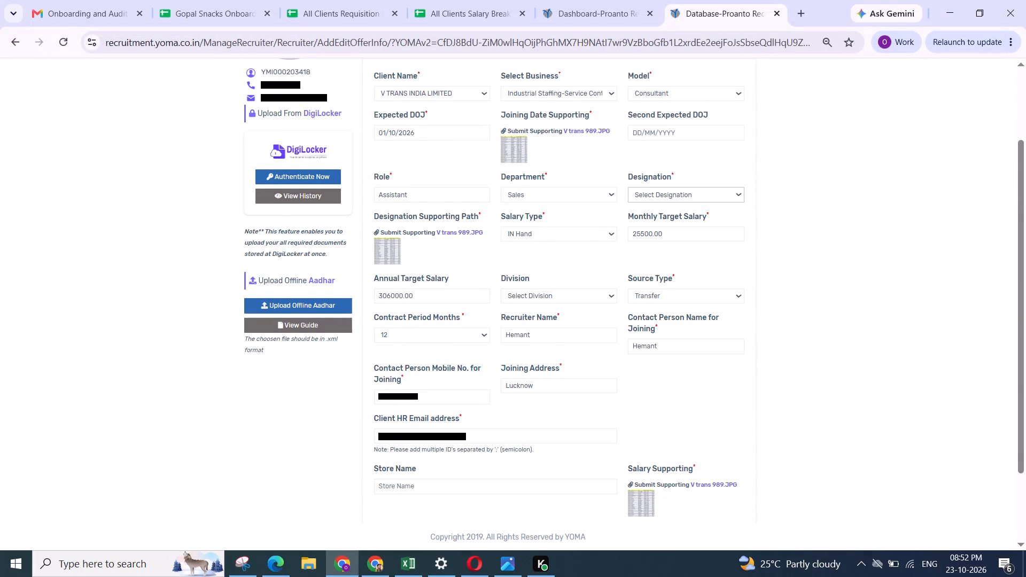
left_click_drag(636, 196, 641, 225)
left_click(641, 225)
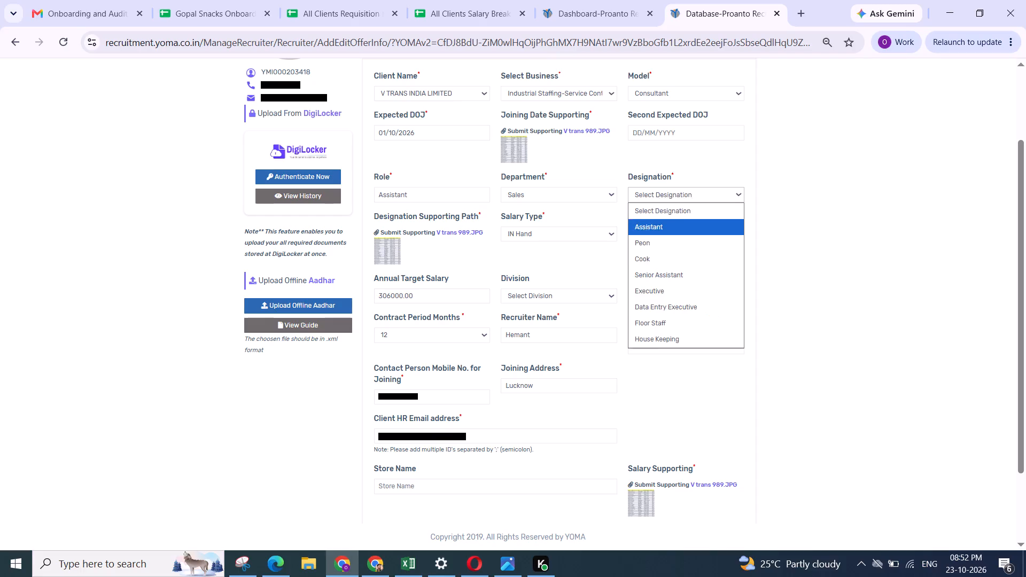
Change the department to Operations.
left_click(545, 197)
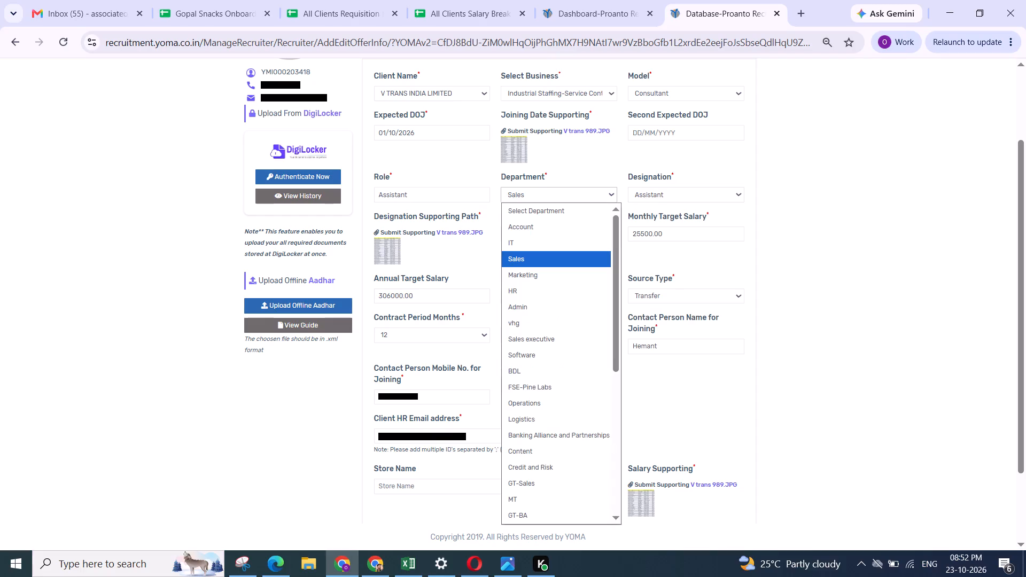
type("op")
key("Return")
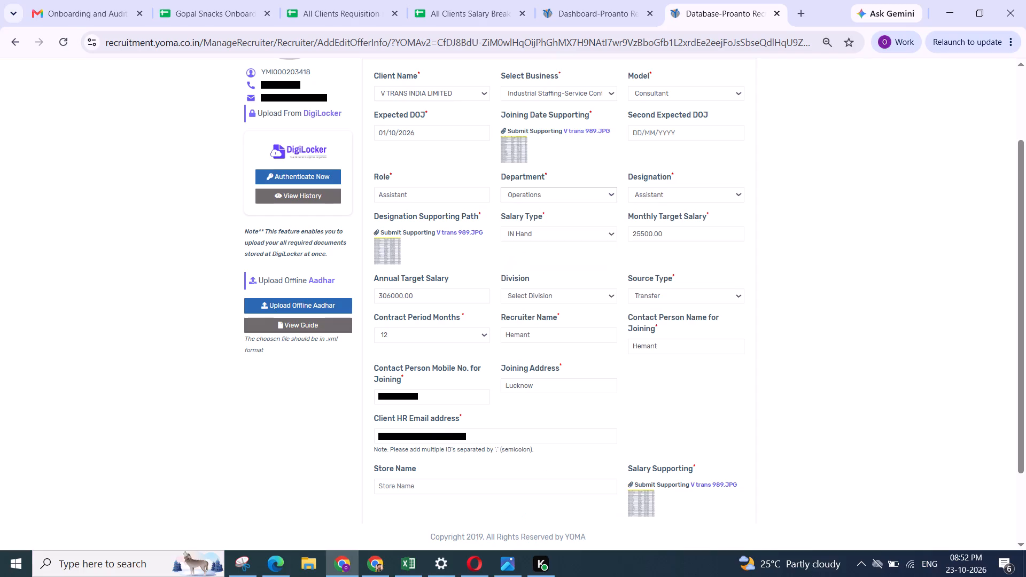
Review the Lucknow candidate's completed offer form from top to bottom and save it.
scroll(596, 197, "up", 1)
scroll(663, 245, "down", 1)
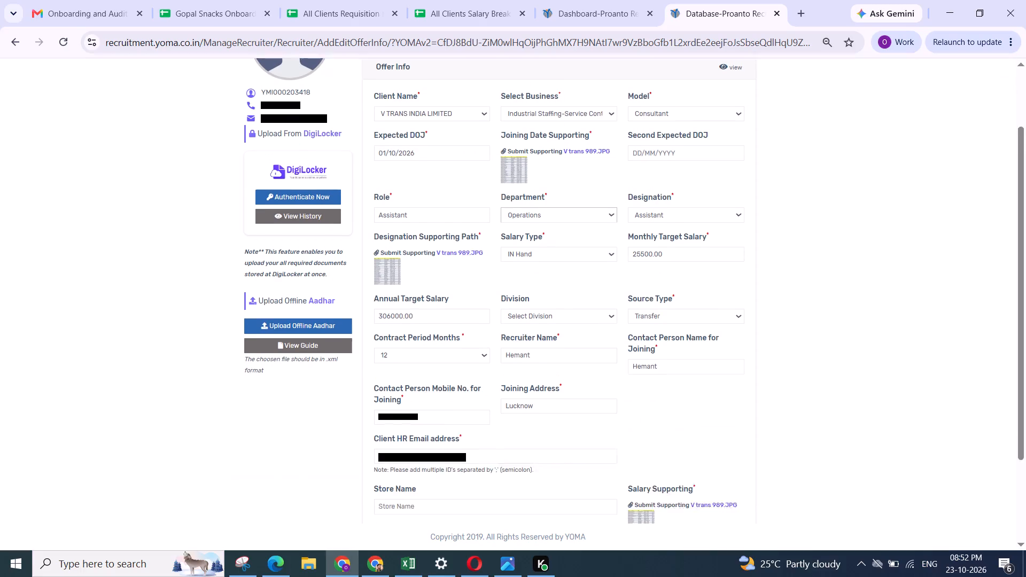
scroll(663, 245, "down", 1)
scroll(535, 274, "down", 1)
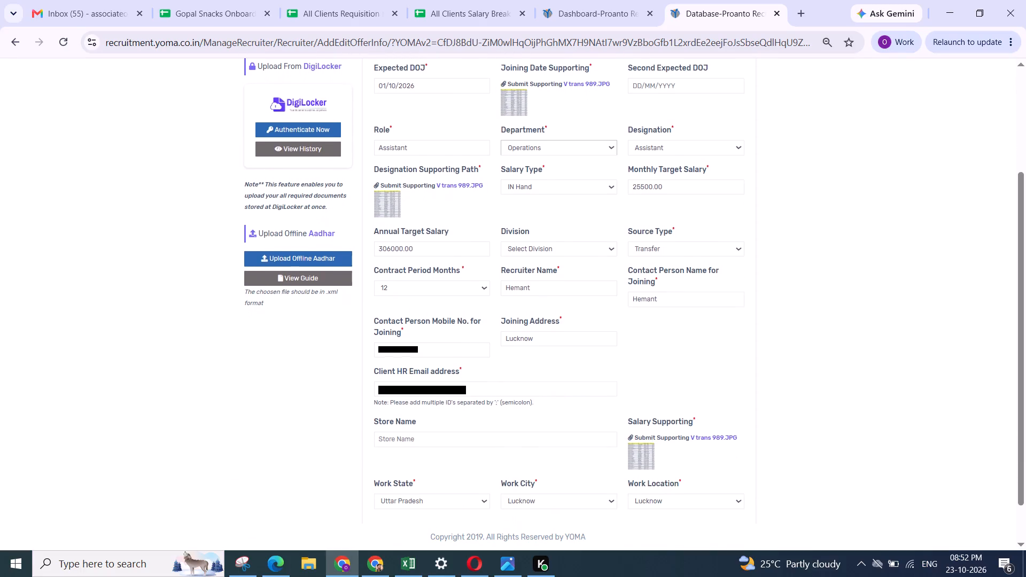
scroll(535, 274, "down", 2)
scroll(535, 274, "up", 5)
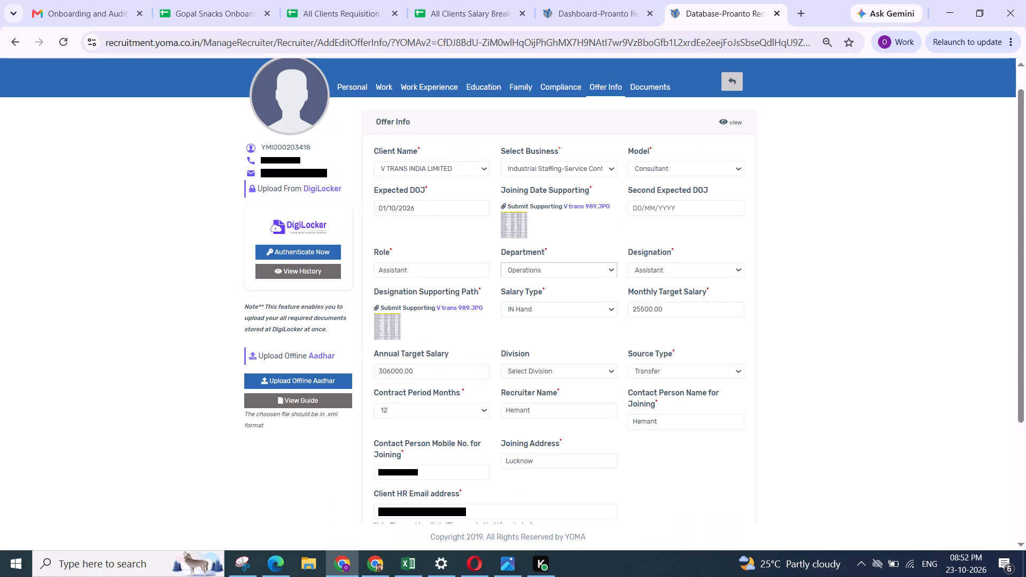
scroll(535, 268, "down", 1)
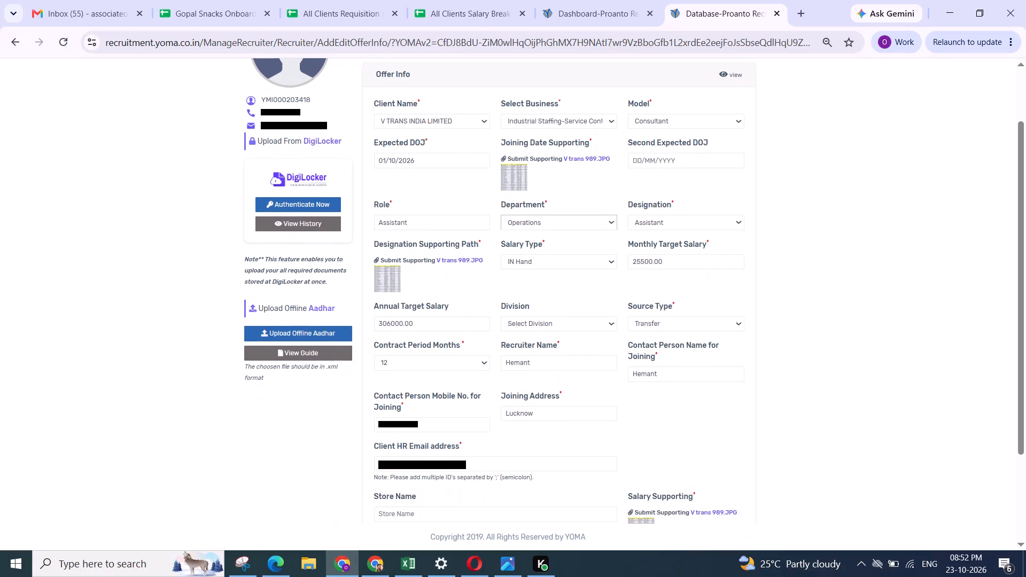
scroll(623, 314, "down", 1)
scroll(577, 282, "down", 3)
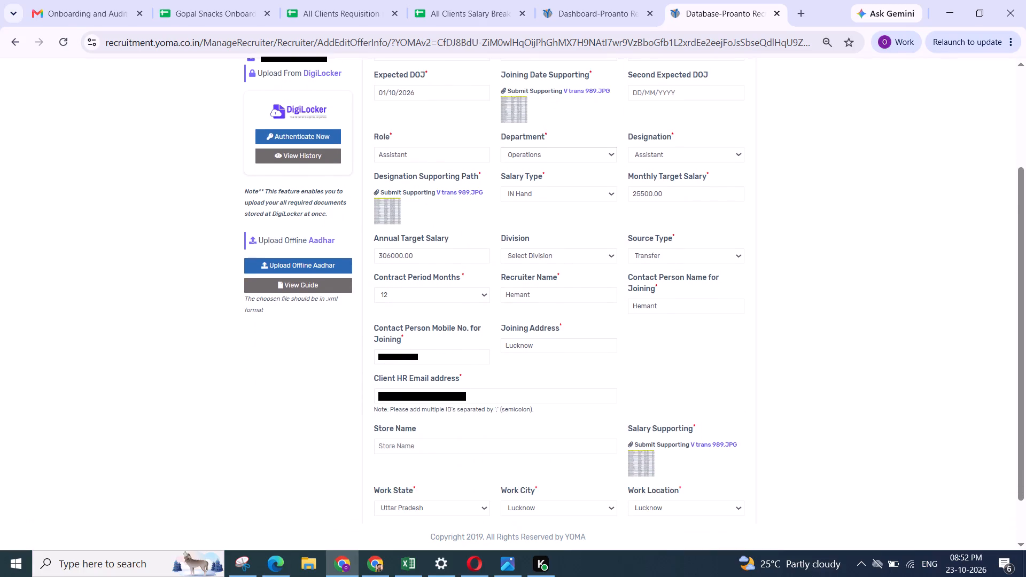
left_click(686, 493)
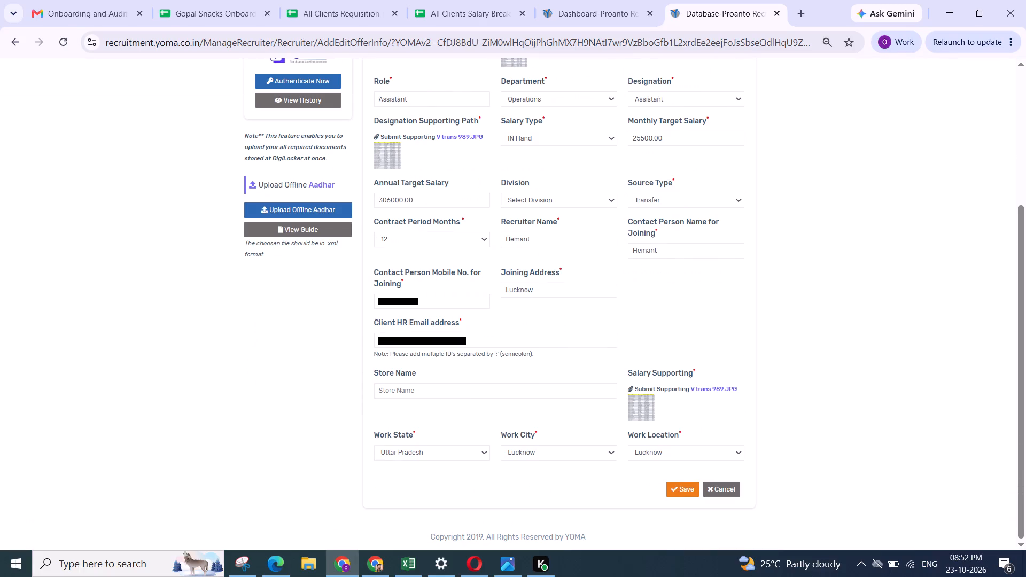
Copy the next candidate's mobile number, in row 11 of the v trans Excel workbook, and return to Chrome.
scroll(547, 235, "up", 2)
key("alt+Tab")
key("Down")
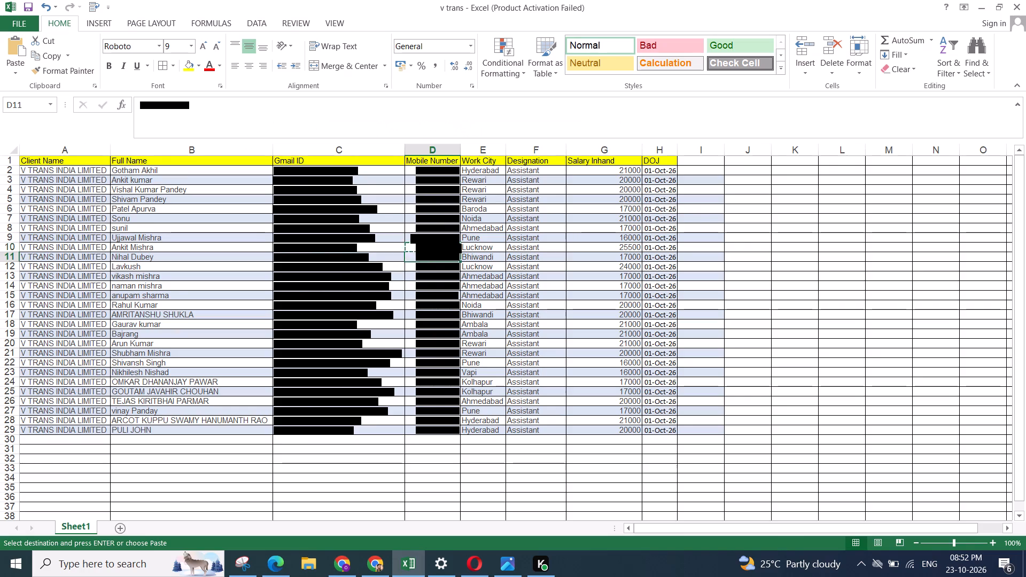
key("ctrl+c")
key("alt+Tab")
Return to the Associate Database and filter it by the mobile number copied from row 11 of the workbook.
left_click(735, 106)
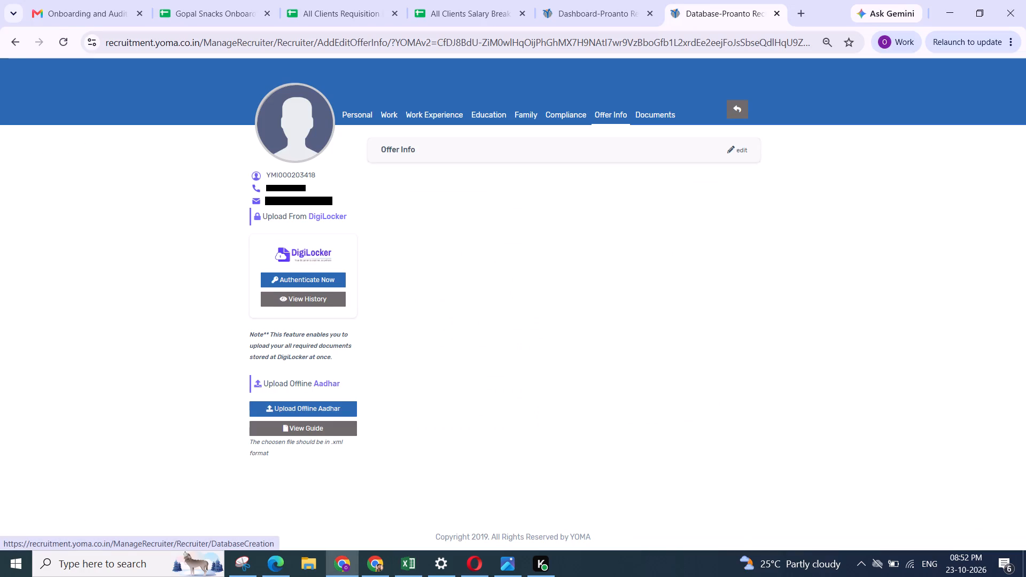
key("alt+Tab")
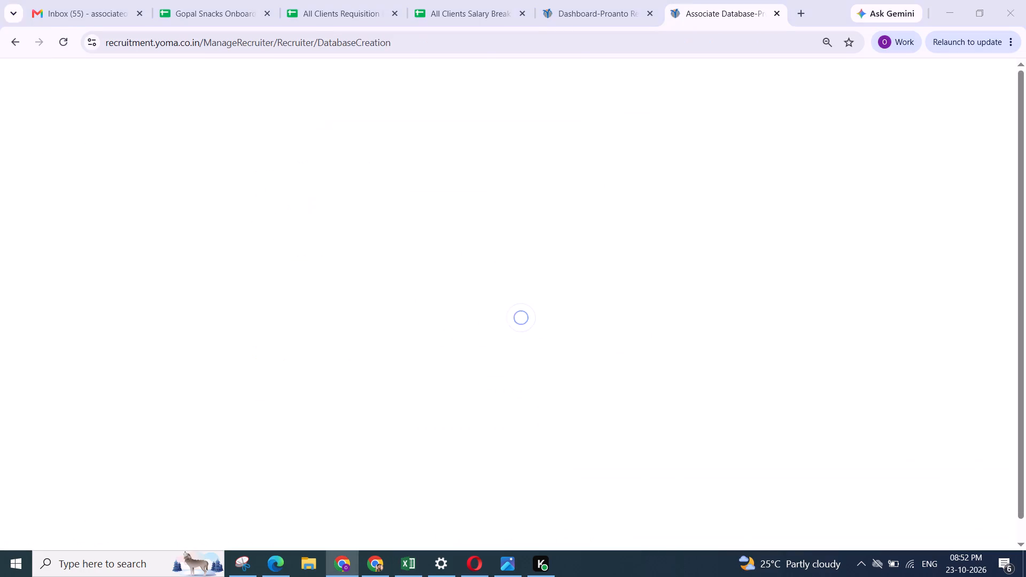
key("alt+Tab")
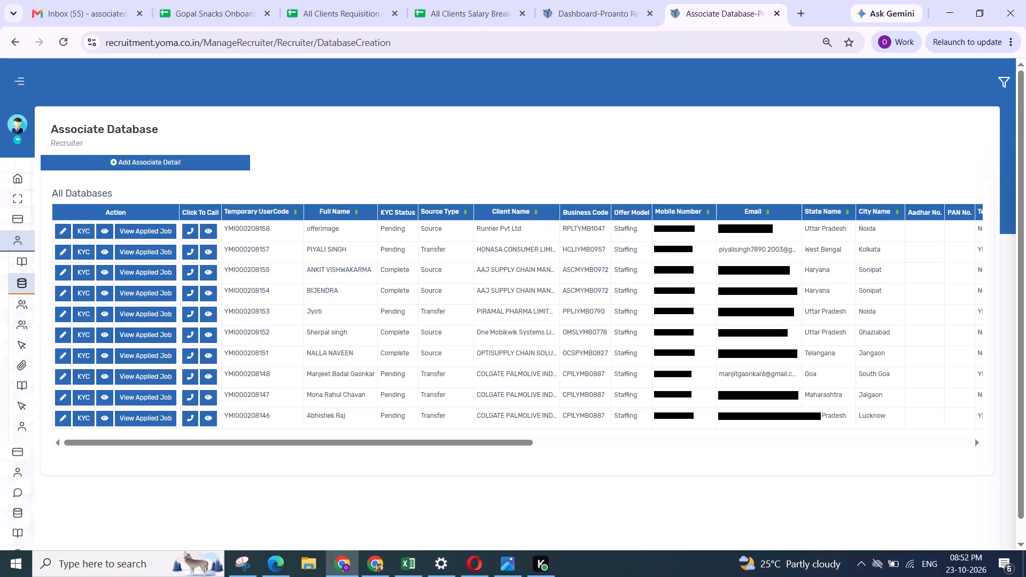
left_click(1002, 80)
scroll(935, 215, "down", 2)
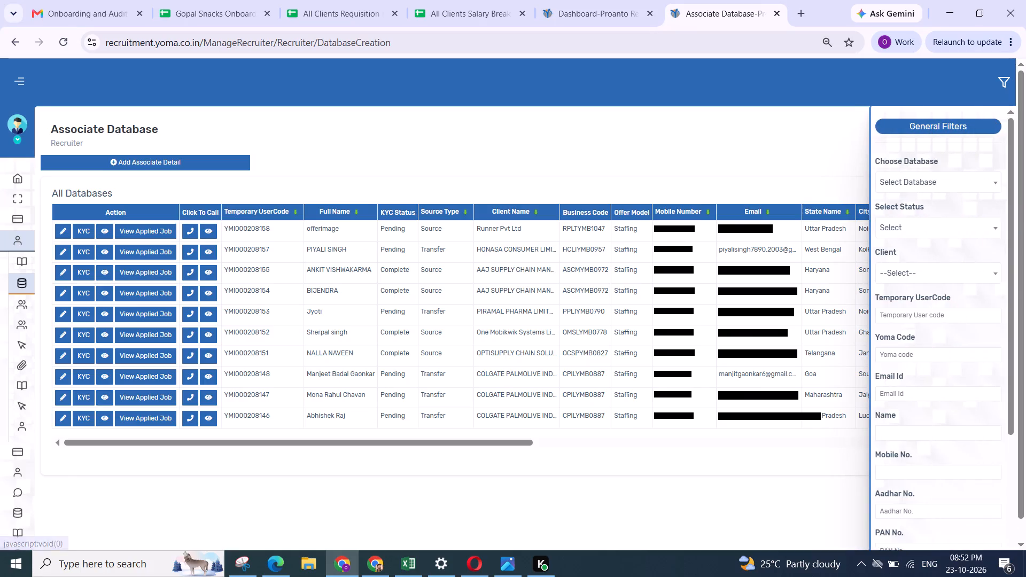
scroll(935, 215, "down", 1)
left_click_drag(898, 268, 895, 258)
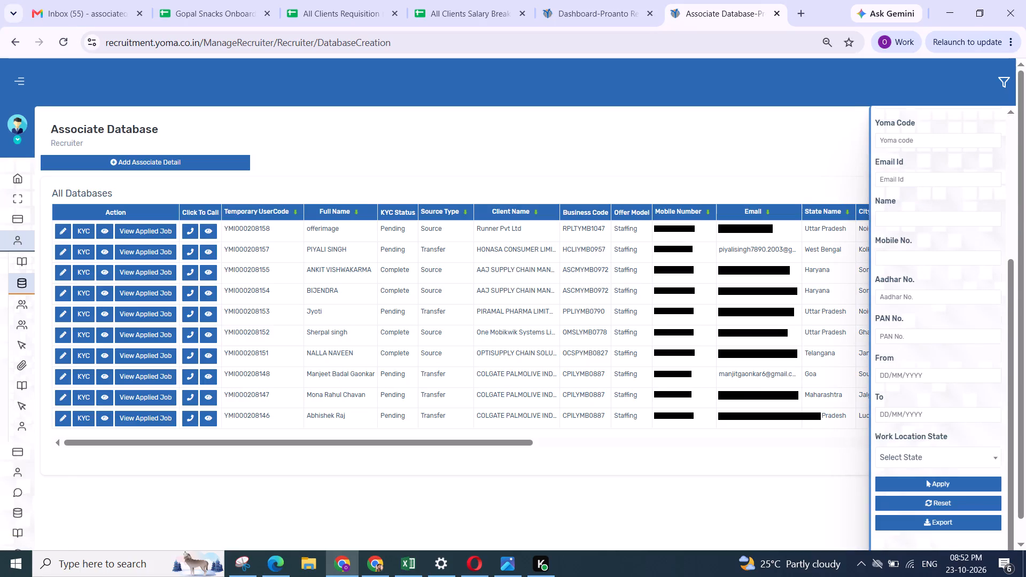
left_click(895, 258)
key("ctrl+v")
key("Return")
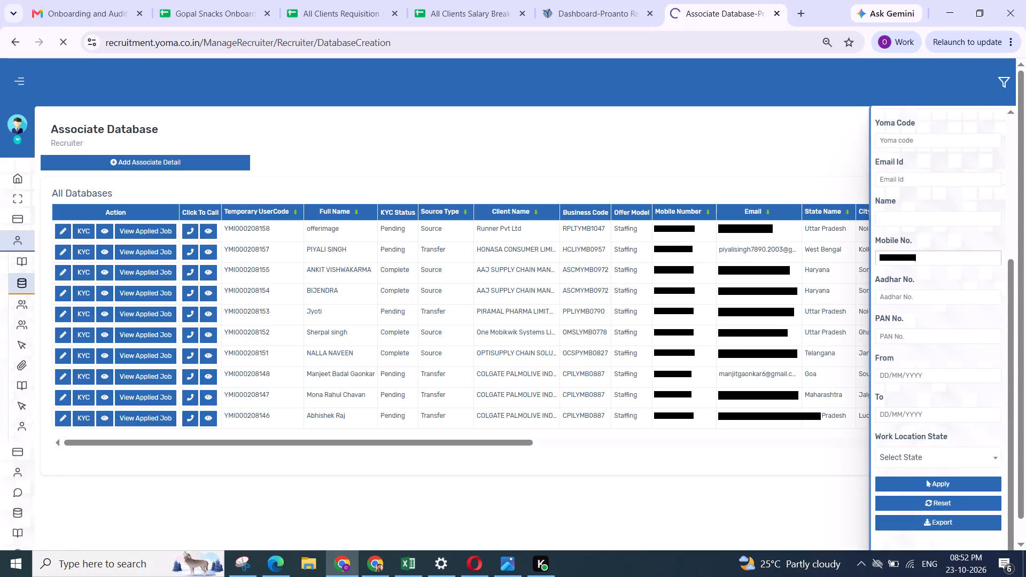
key("alt+Tab")
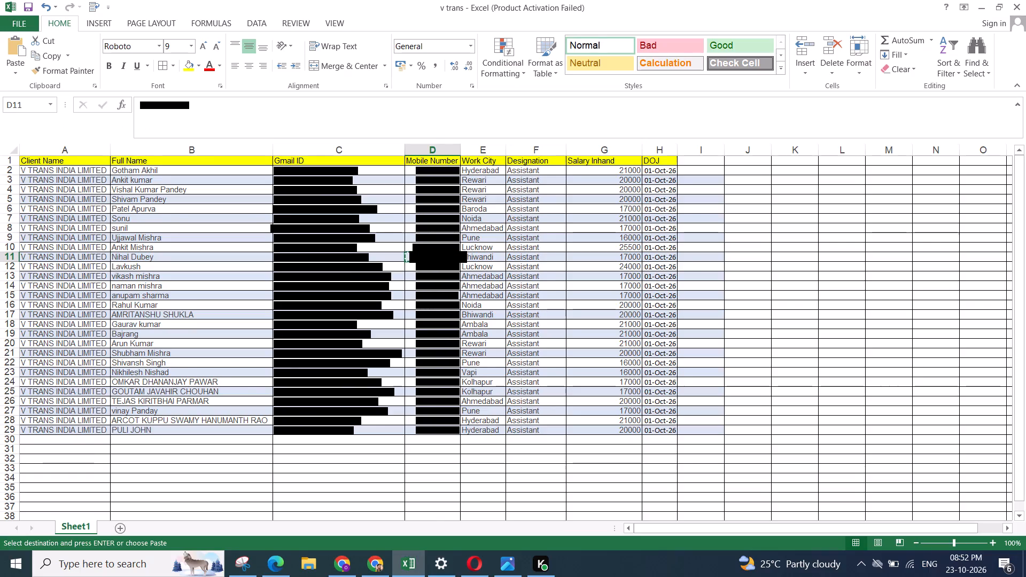
key("alt+Tab")
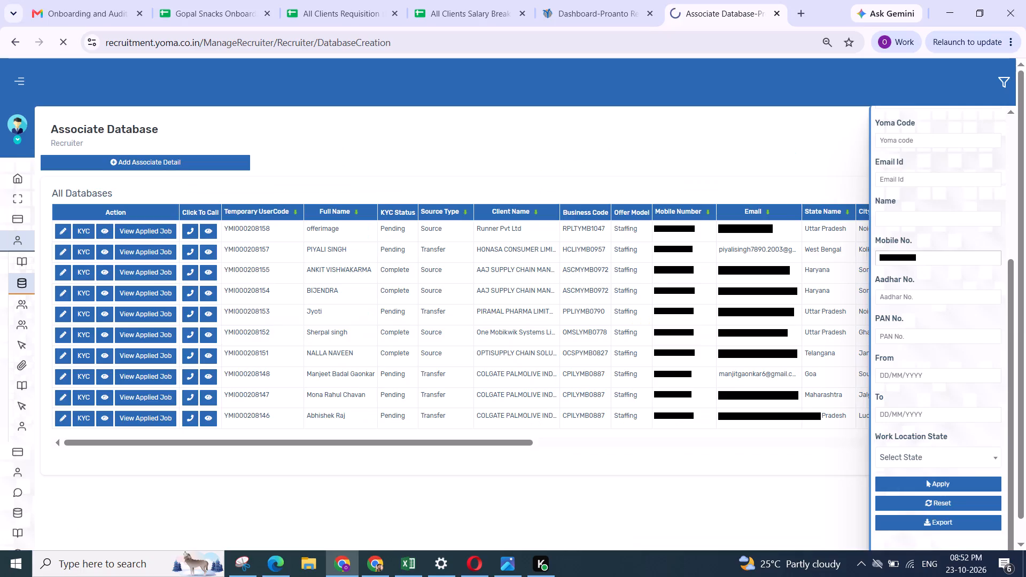
Open the filtered Bhiwandi candidate's record and put its offer info into edit mode.
scroll(945, 371, "down", 2)
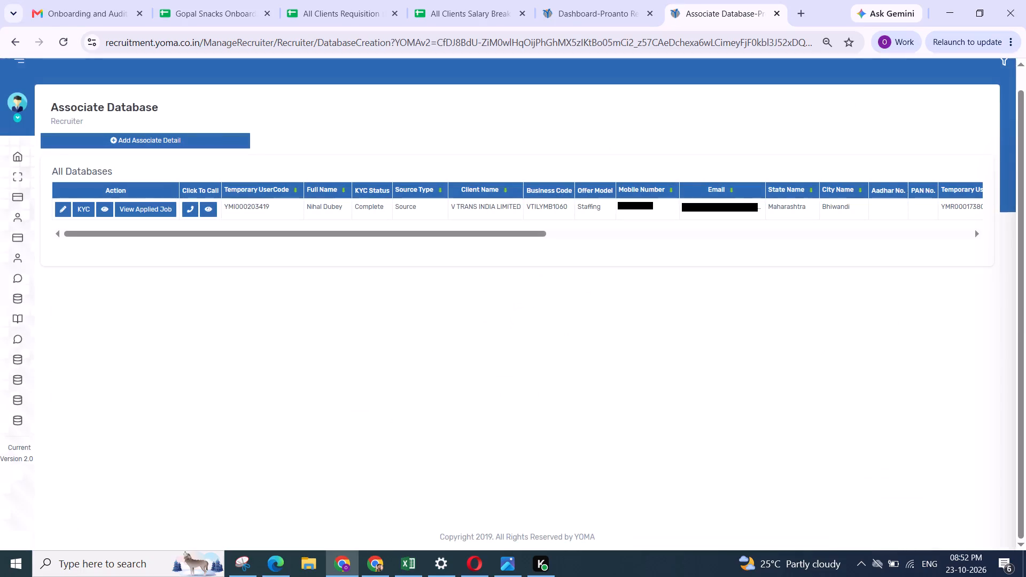
left_click(61, 210)
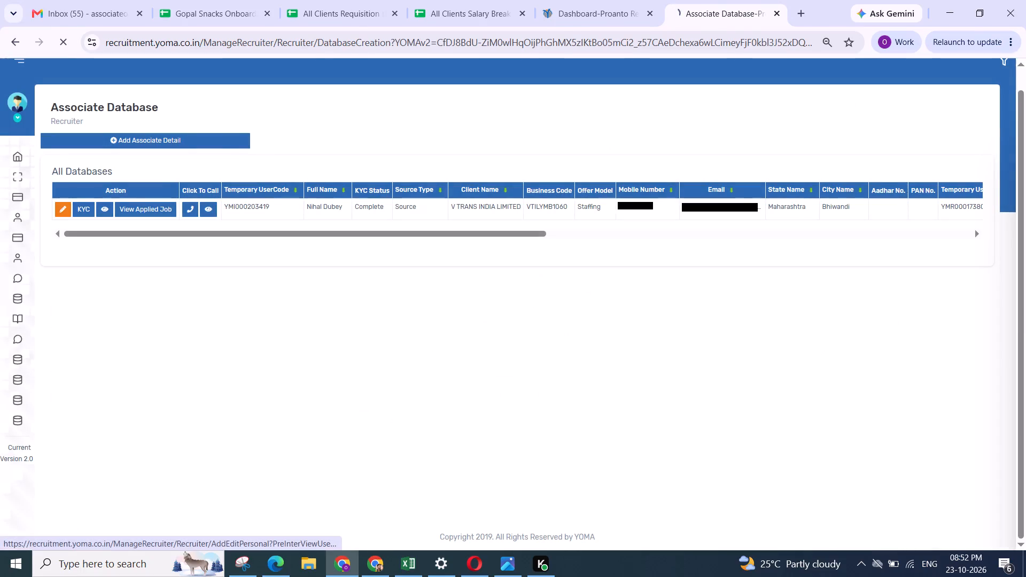
left_click(605, 113)
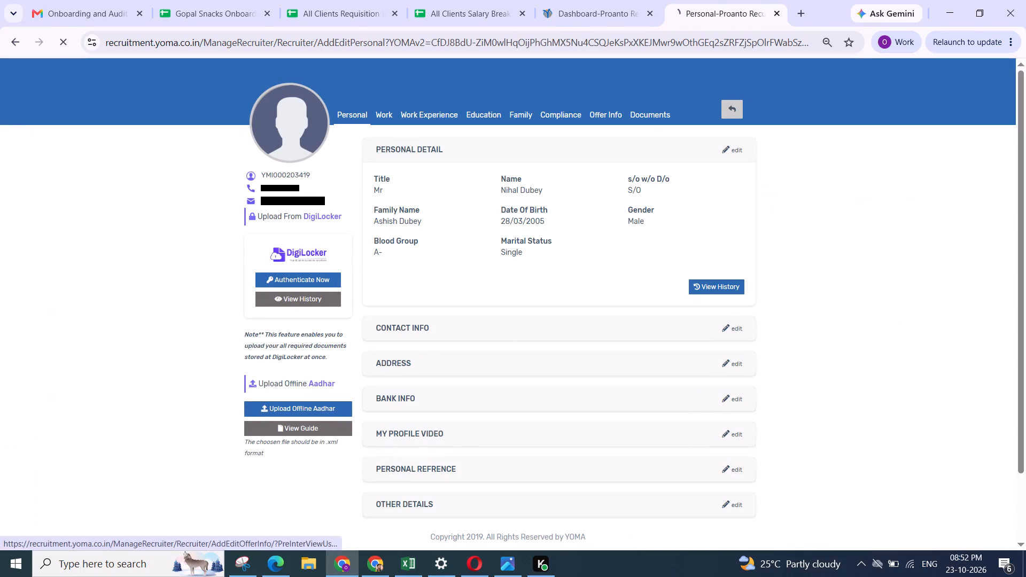
left_click(741, 152)
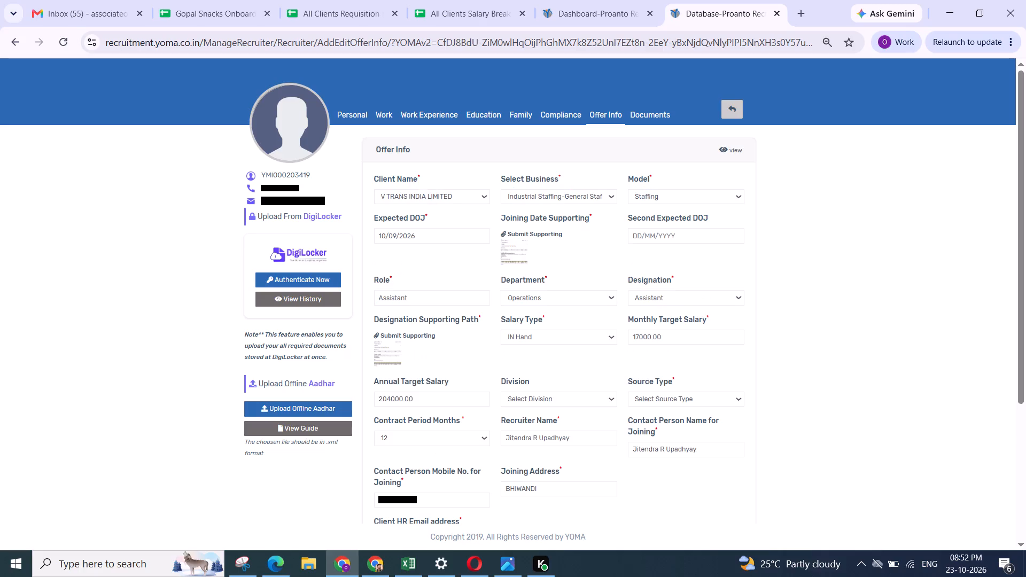
Attach the V trans 989 image from Downloads as both the joining date supporting and the designation supporting document.
left_click(543, 233)
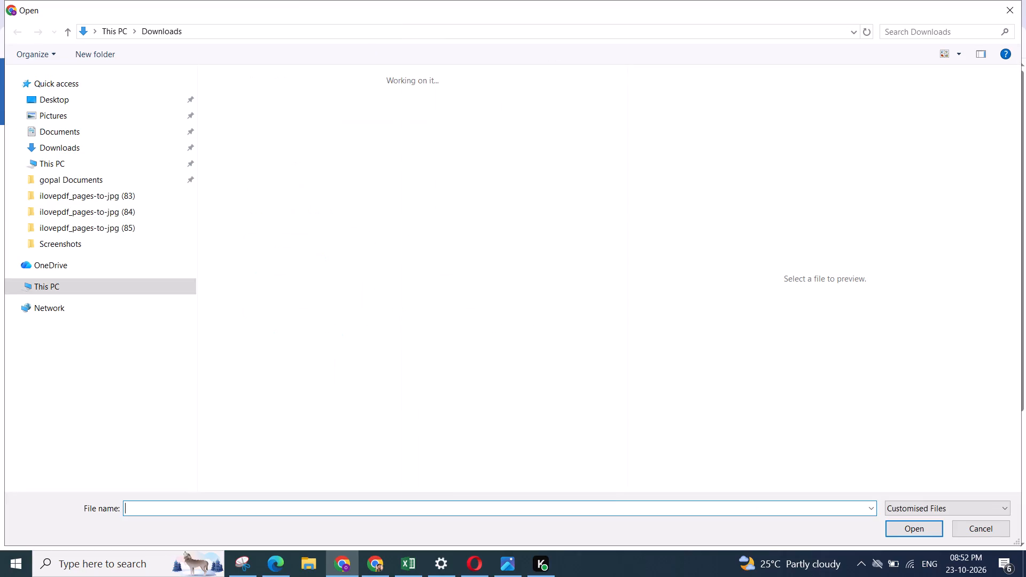
left_click(211, 106)
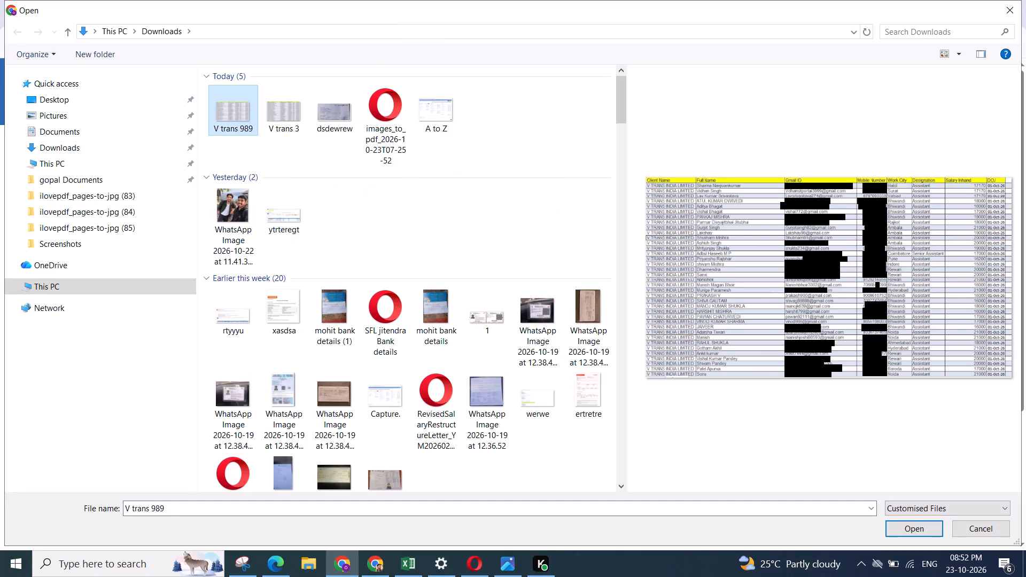
left_click(901, 525)
scroll(483, 319, "down", 2)
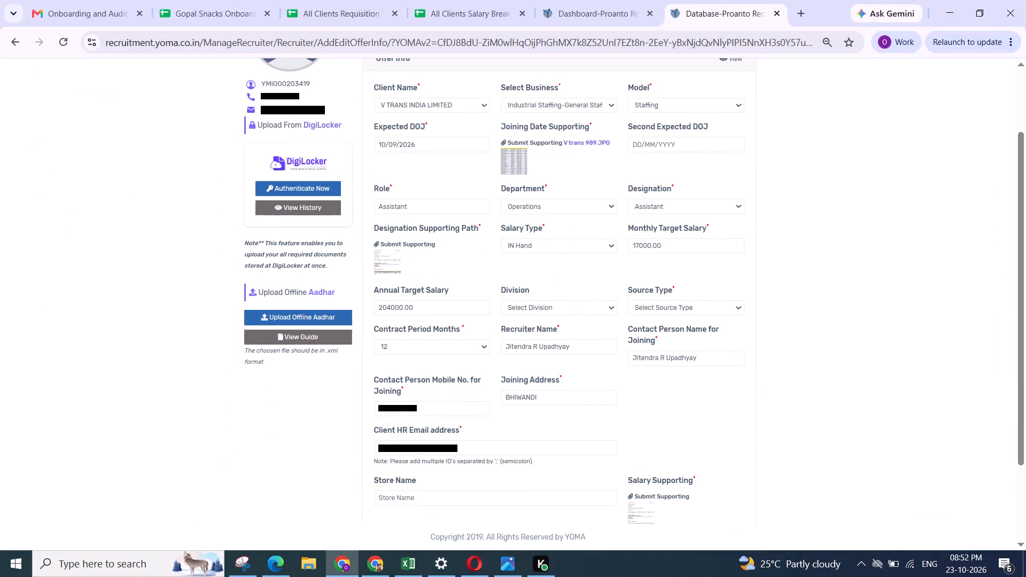
left_click(401, 243)
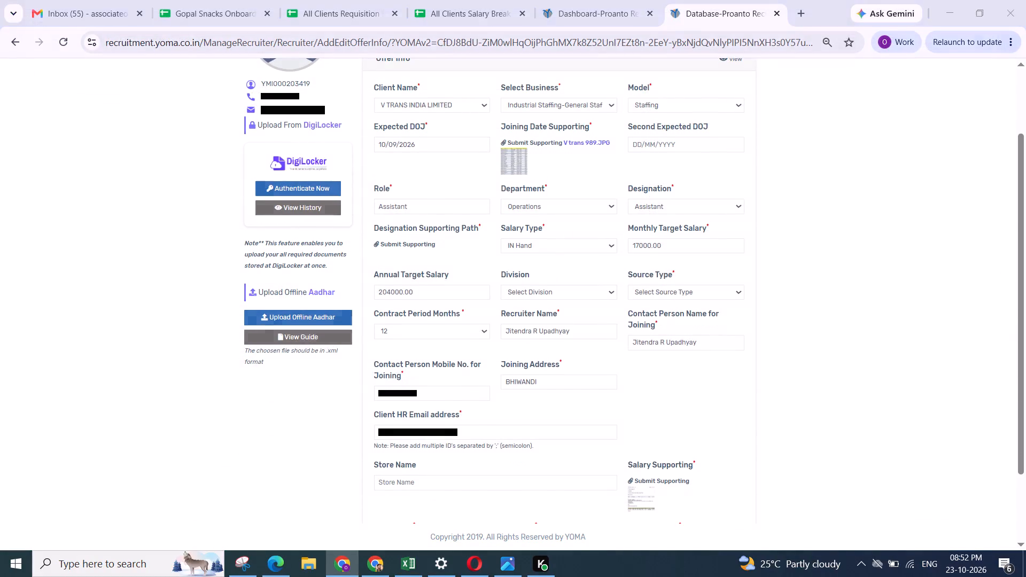
left_click_drag(235, 107, 327, 168)
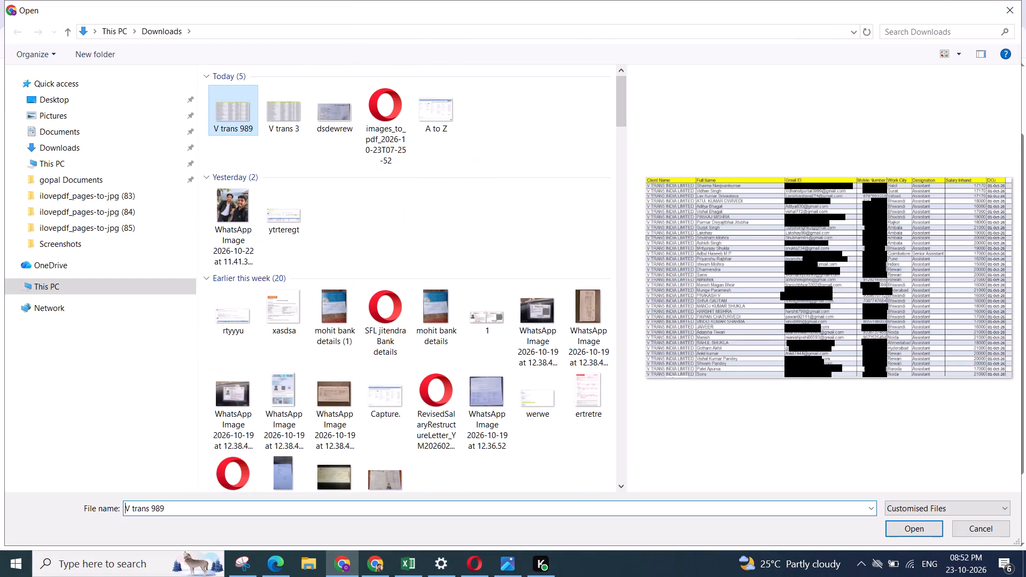
left_click_drag(327, 168, 690, 434)
left_click(900, 526)
Attach the V trans 989 image from Downloads as the salary supporting document.
scroll(660, 365, "down", 1)
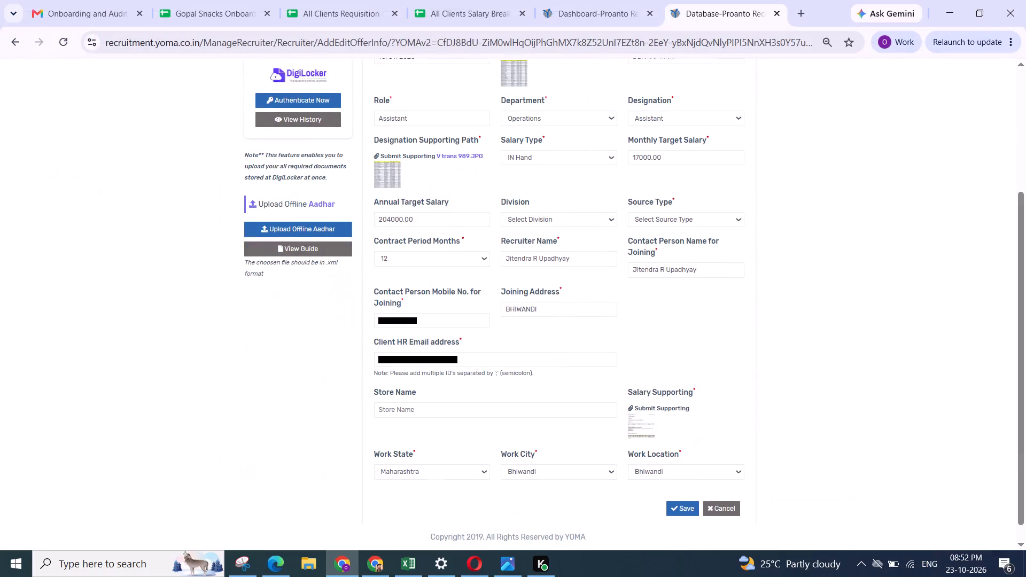
scroll(650, 343, "down", 1)
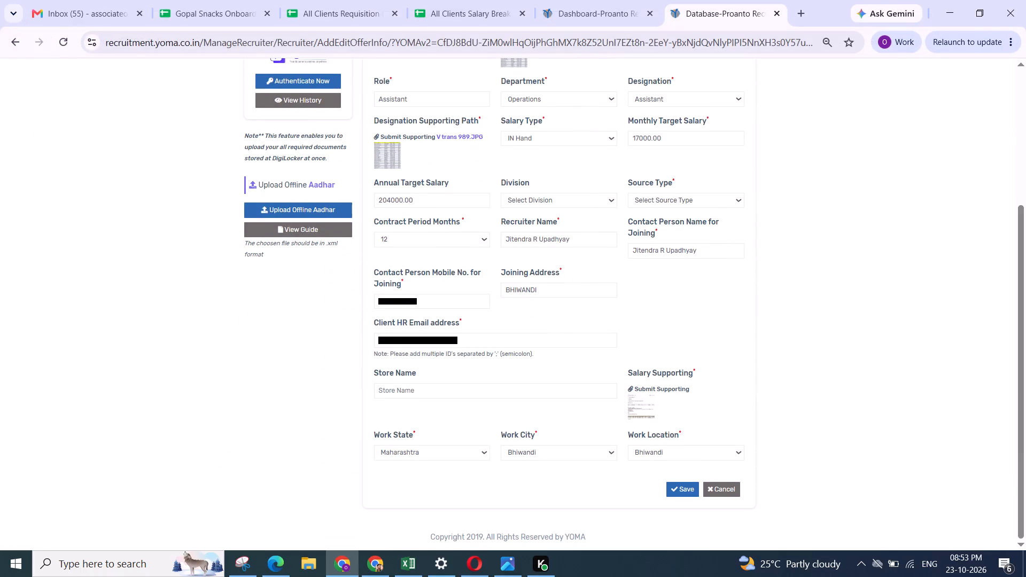
left_click(669, 389)
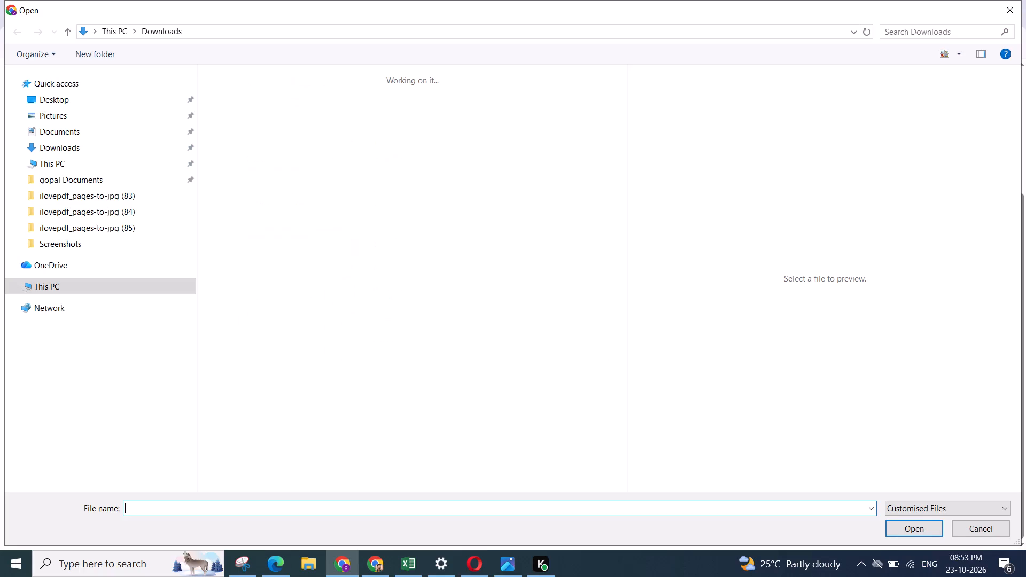
left_click(229, 115)
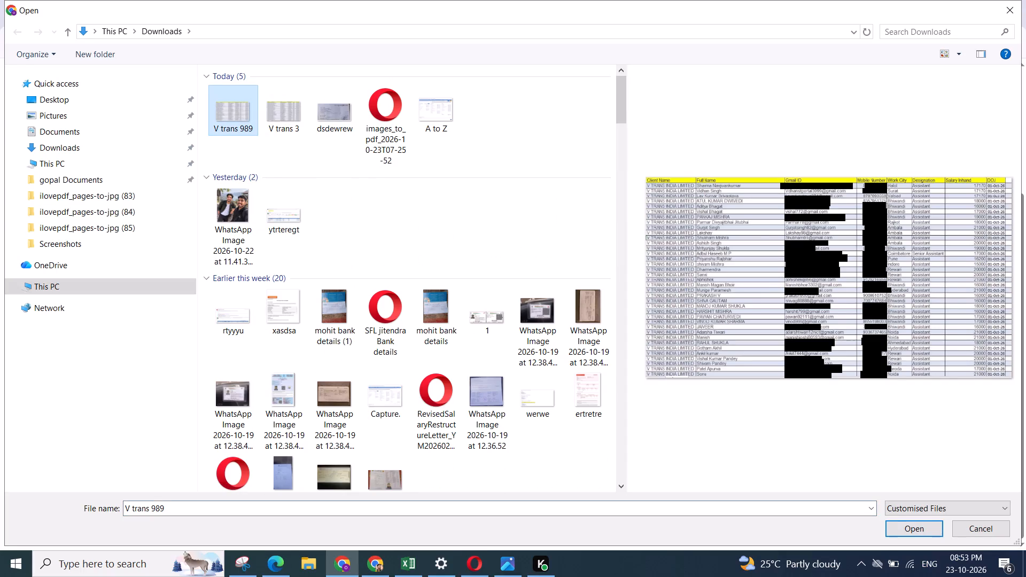
left_click(913, 533)
scroll(542, 364, "down", 2)
Change the candidate's business from general staffing to the Industrial Staffing-Service Cont… option.
scroll(497, 160, "up", 2)
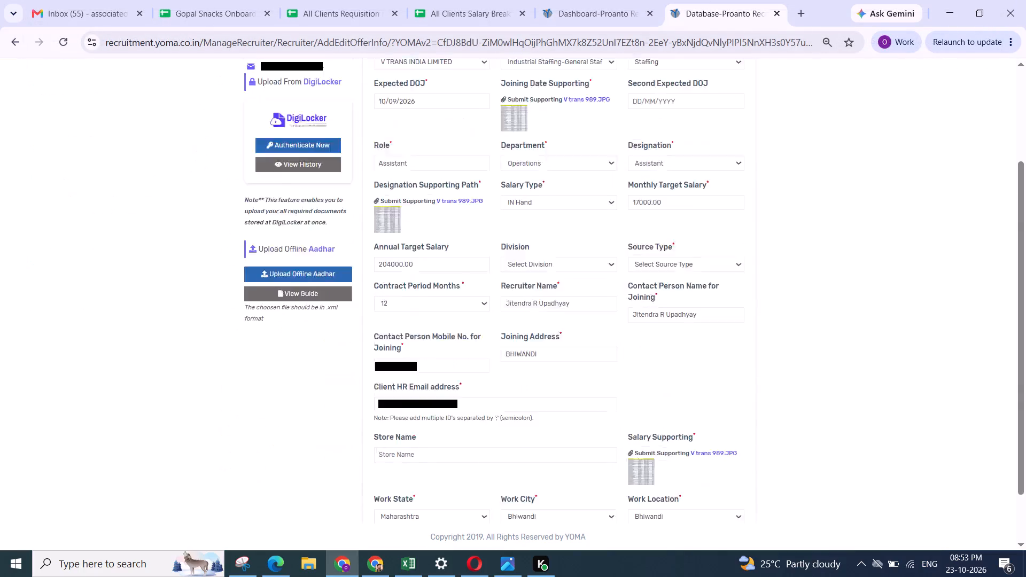
scroll(497, 160, "up", 2)
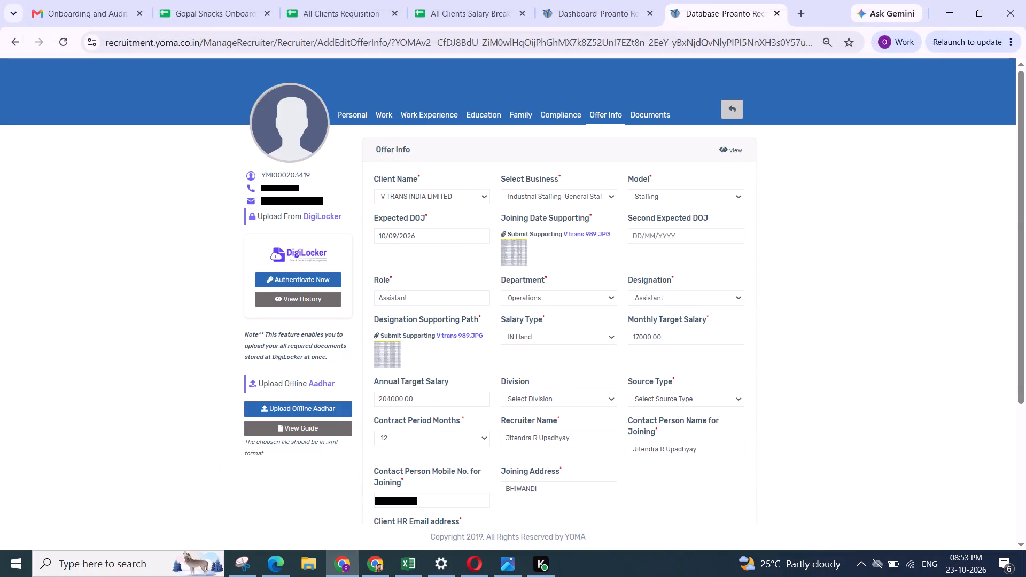
left_click_drag(551, 199, 551, 236)
left_click(551, 236)
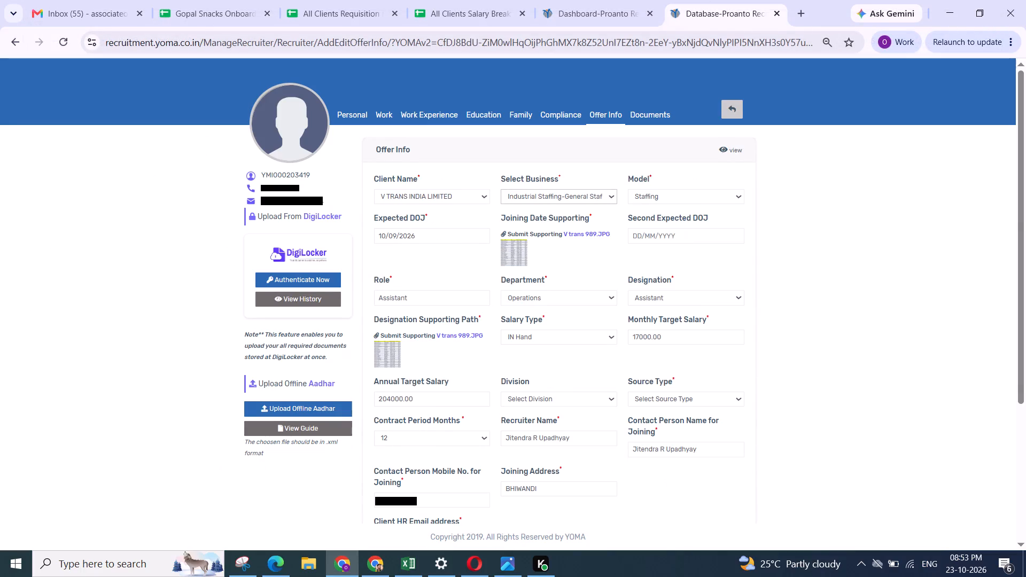
left_click(539, 193)
left_click(538, 244)
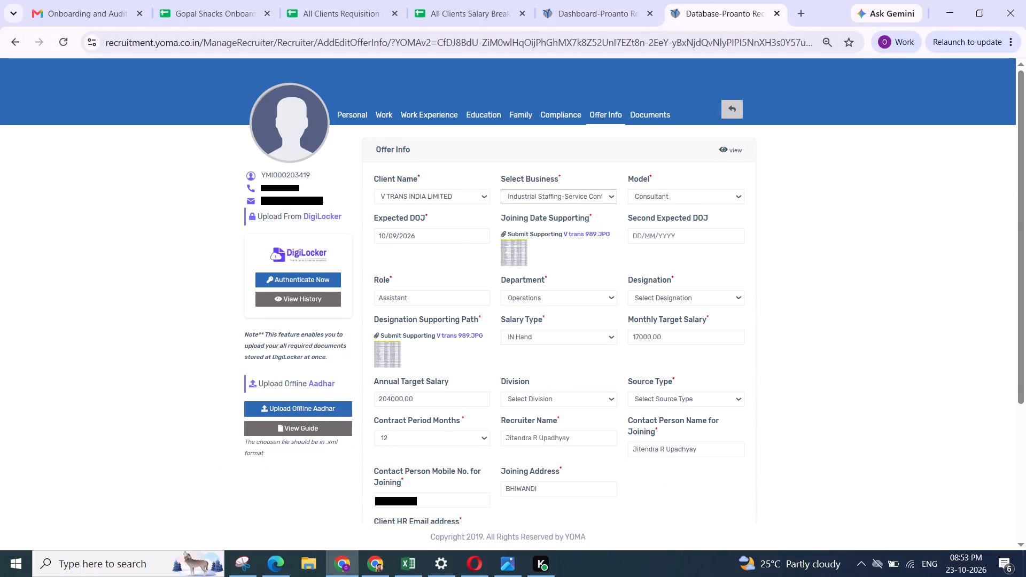
Set the expected date of joining to 01/10/2026.
left_click(397, 237)
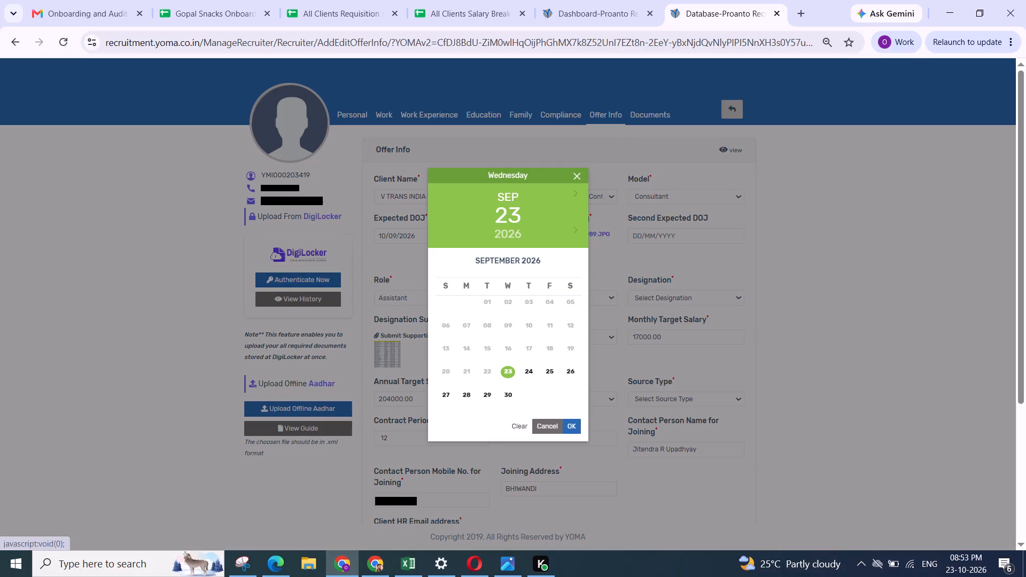
left_click(577, 228)
left_click(441, 232)
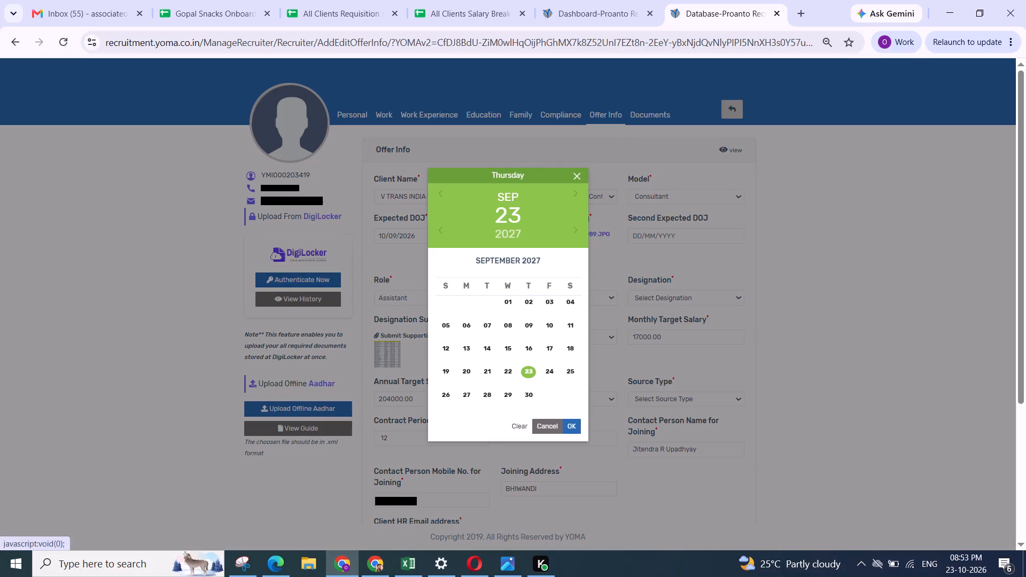
left_click(577, 198)
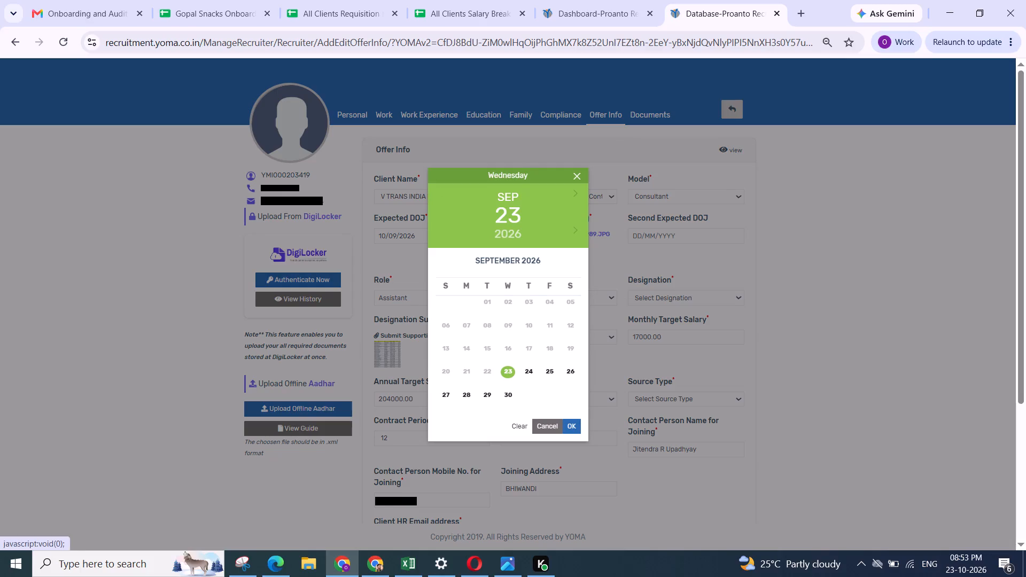
left_click(531, 304)
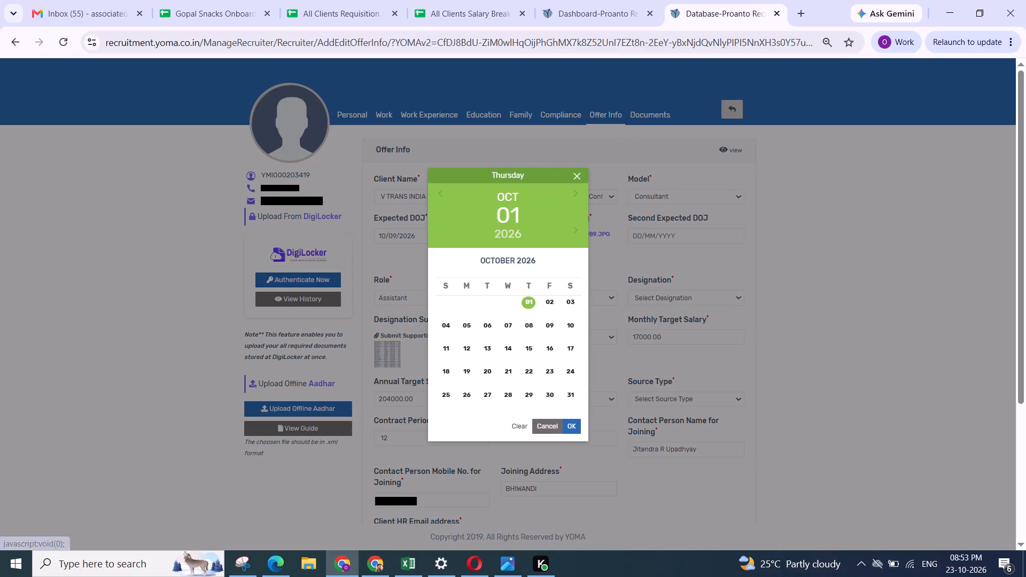
left_click(577, 429)
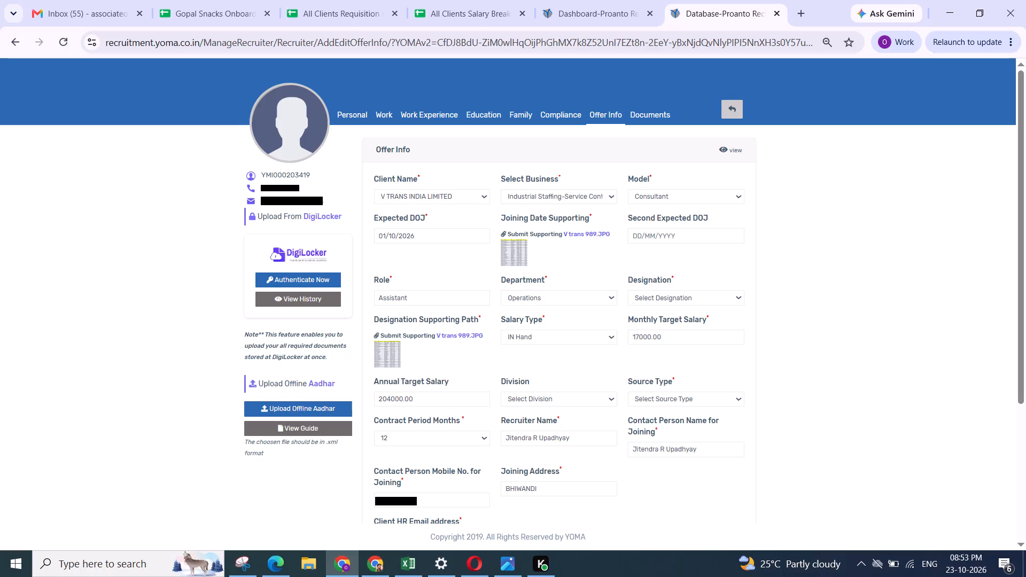
Set the designation to Assistant and the source type to Transfer.
left_click_drag(650, 299, 651, 333)
left_click(651, 333)
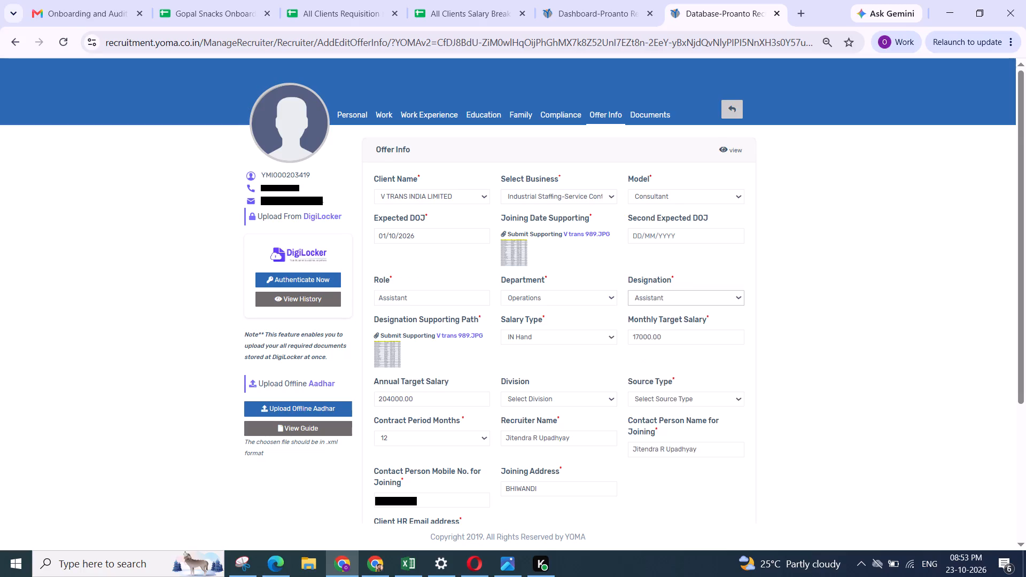
scroll(651, 333, "left", 1)
scroll(651, 333, "down", 1)
left_click(647, 295)
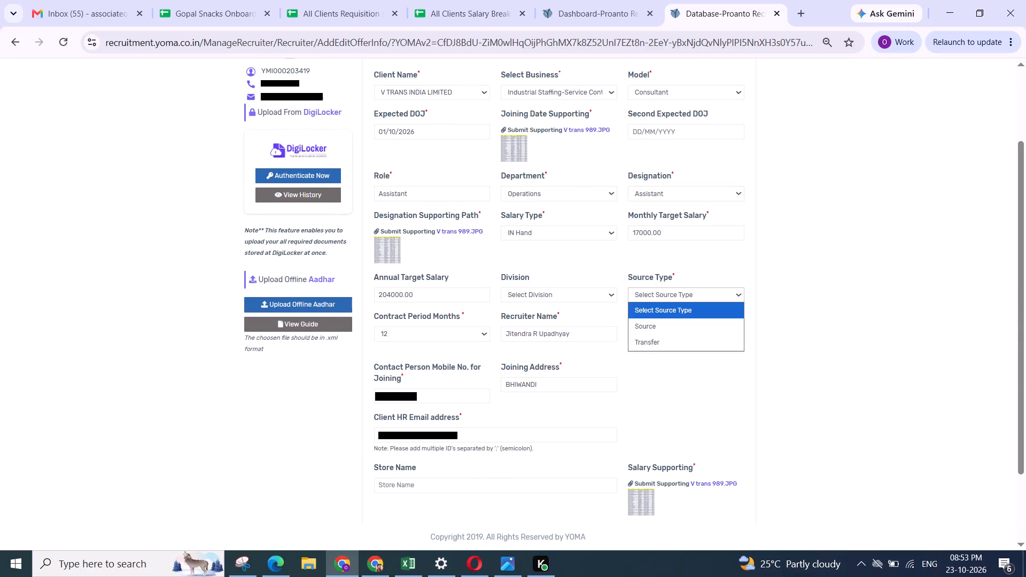
left_click(663, 339)
Save the Bhiwandi candidate's offer info and switch to the v trans Excel workbook.
scroll(609, 313, "down", 1)
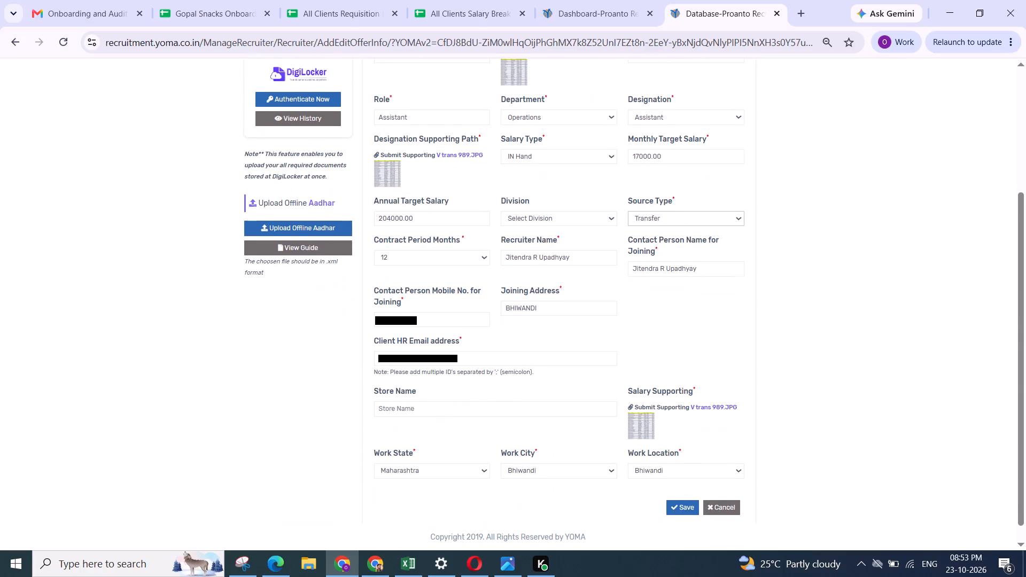
scroll(585, 283, "down", 1)
left_click(683, 492)
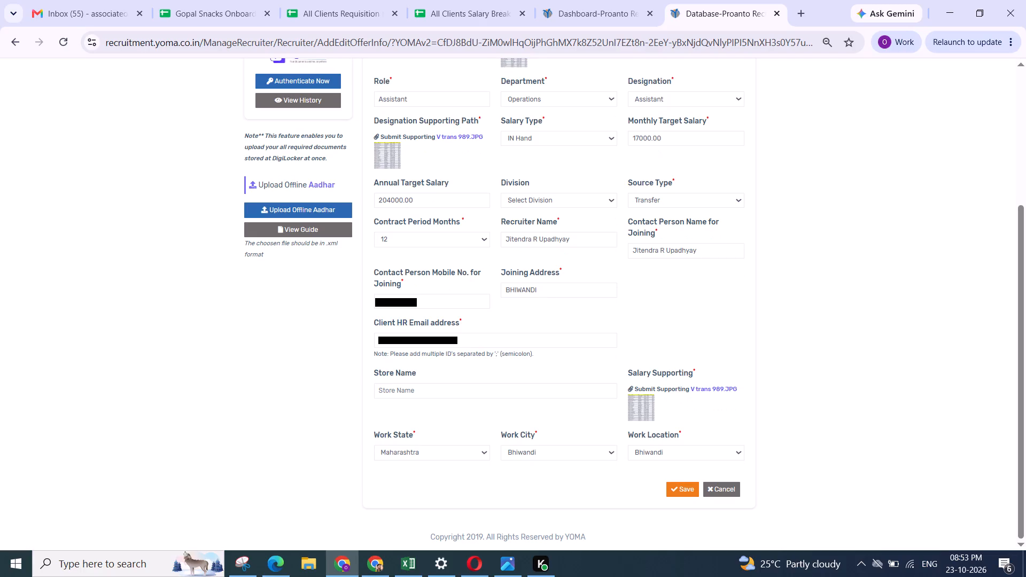
key("alt+Tab")
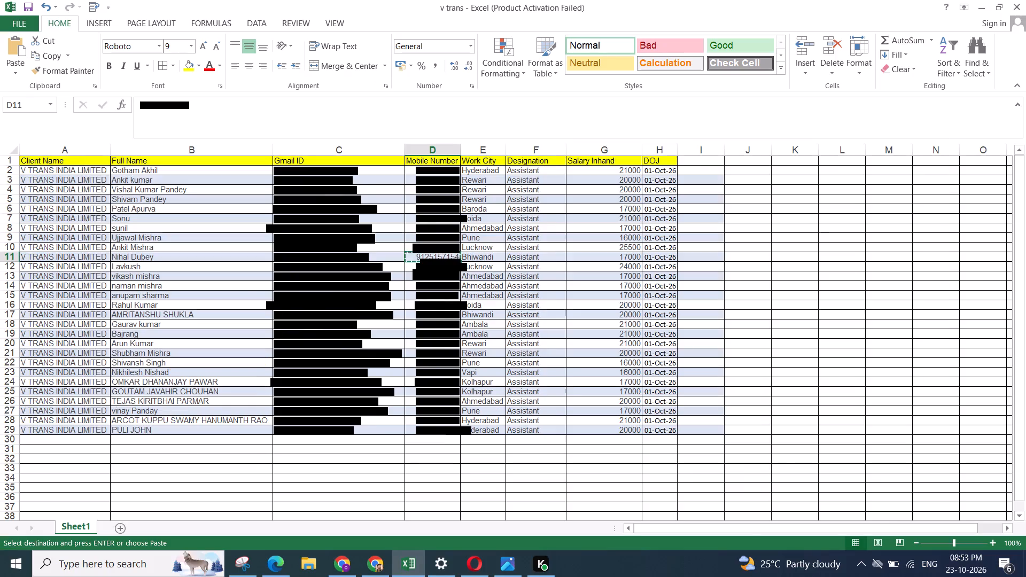
Copy the mobile number from row 12 of the workbook and search YOMA's associate database for that number.
key("Down")
key("ctrl+c")
key("alt+Tab")
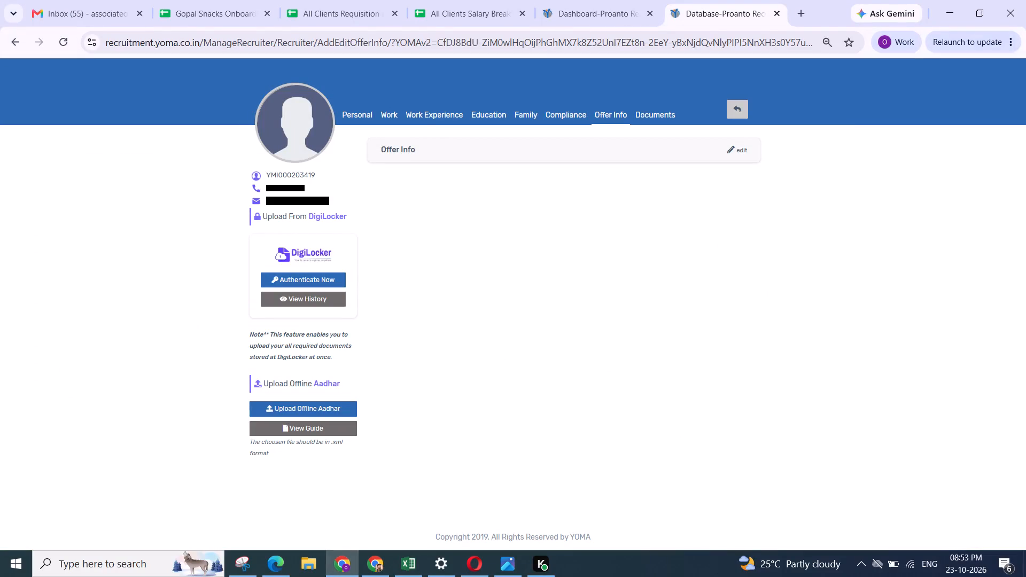
left_click(736, 105)
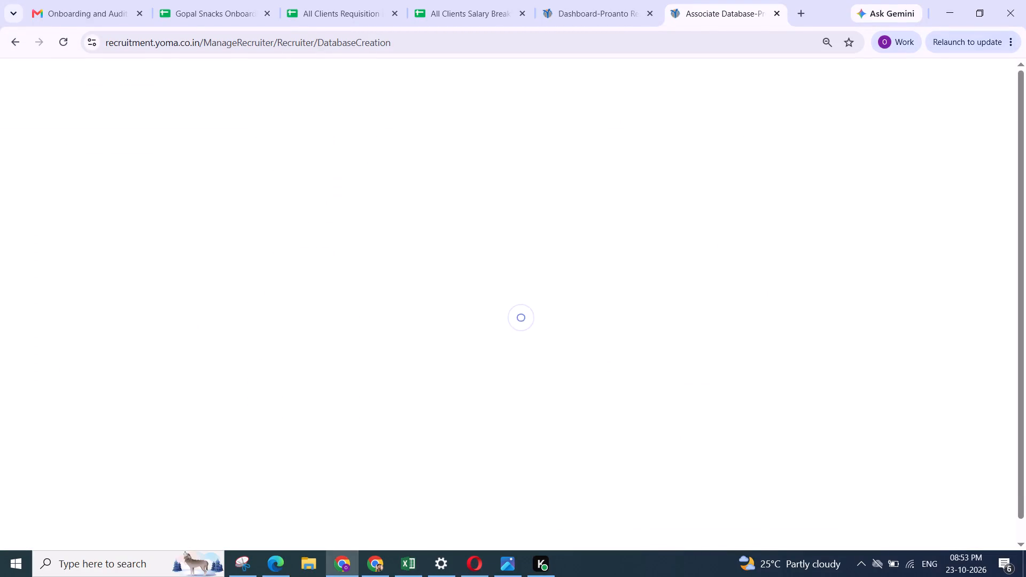
left_click(1005, 77)
scroll(927, 286, "down", 3)
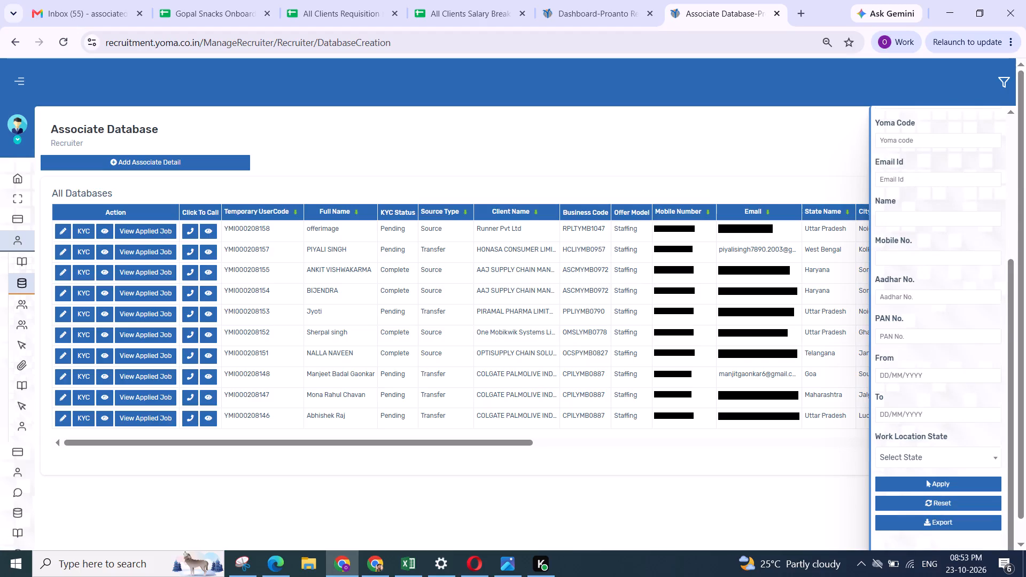
left_click(893, 247)
left_click(893, 255)
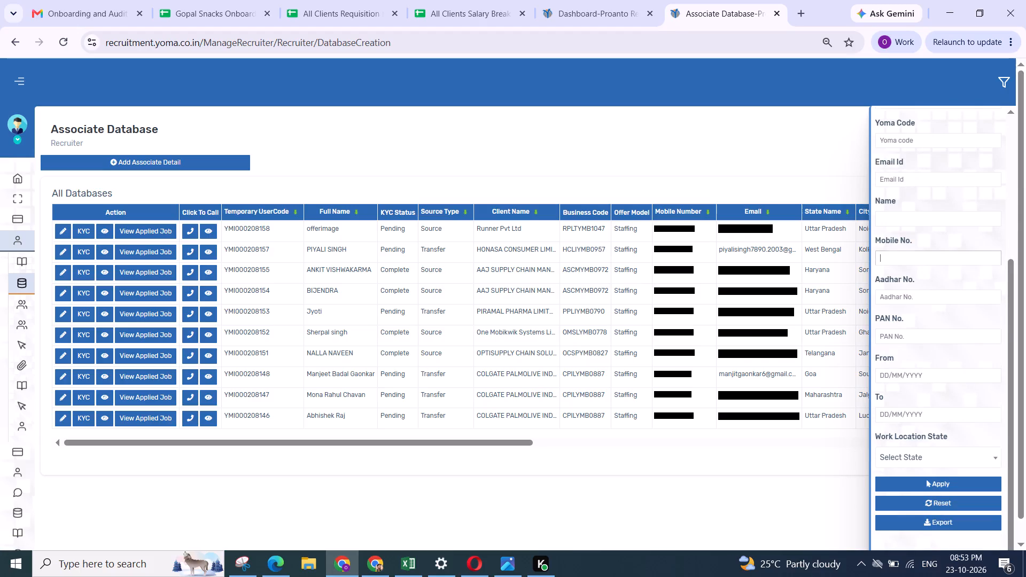
key("ctrl+v")
key("Return")
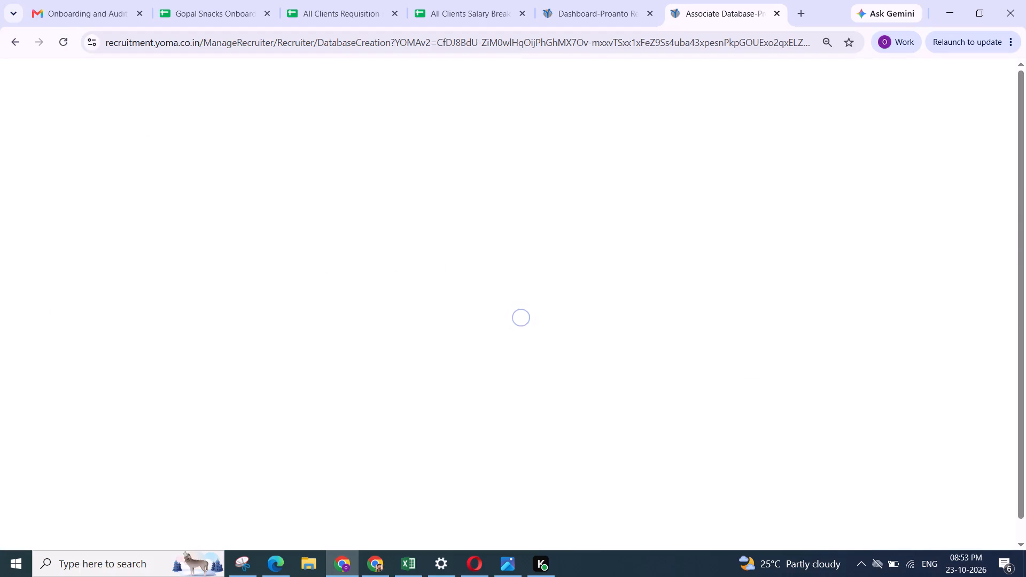
Open the found candidate's record and put its Offer Info section into edit mode.
left_click(65, 230)
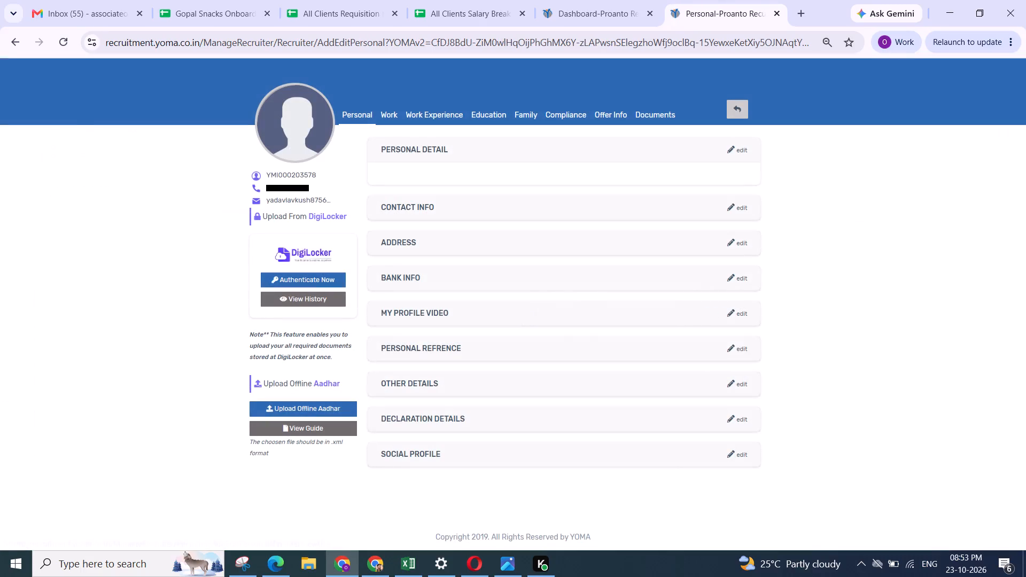
left_click(612, 114)
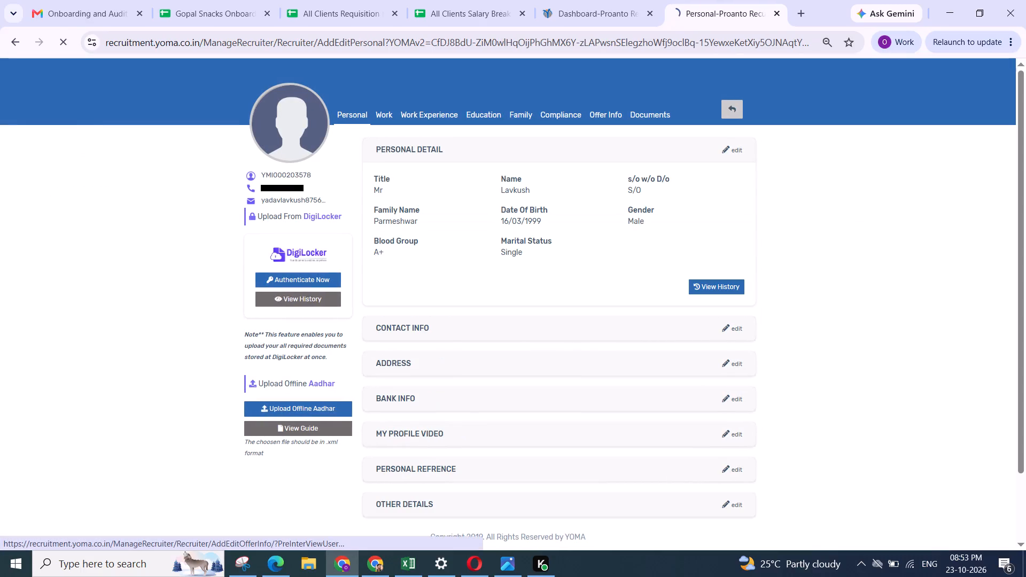
left_click(725, 152)
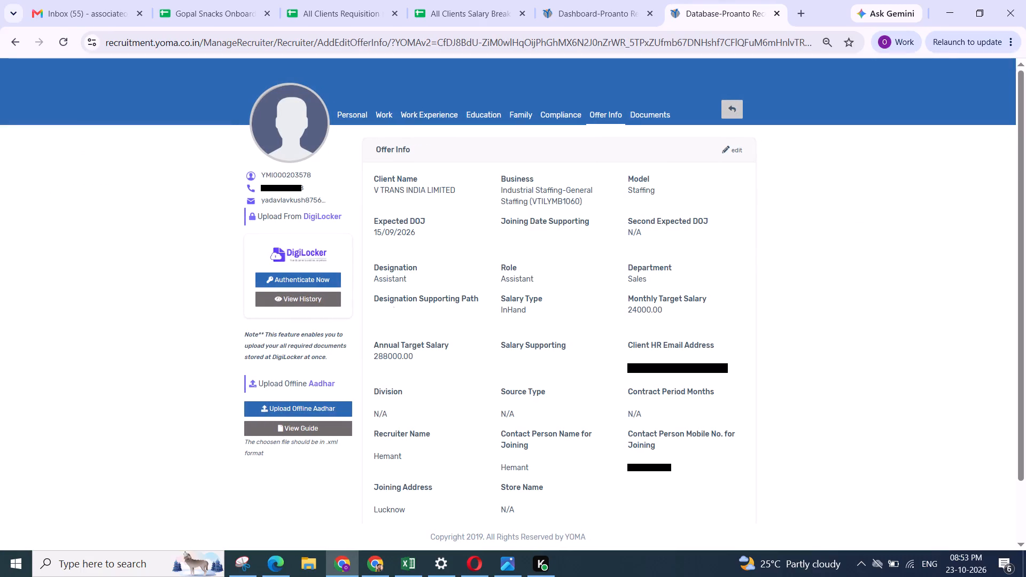
left_click(728, 150)
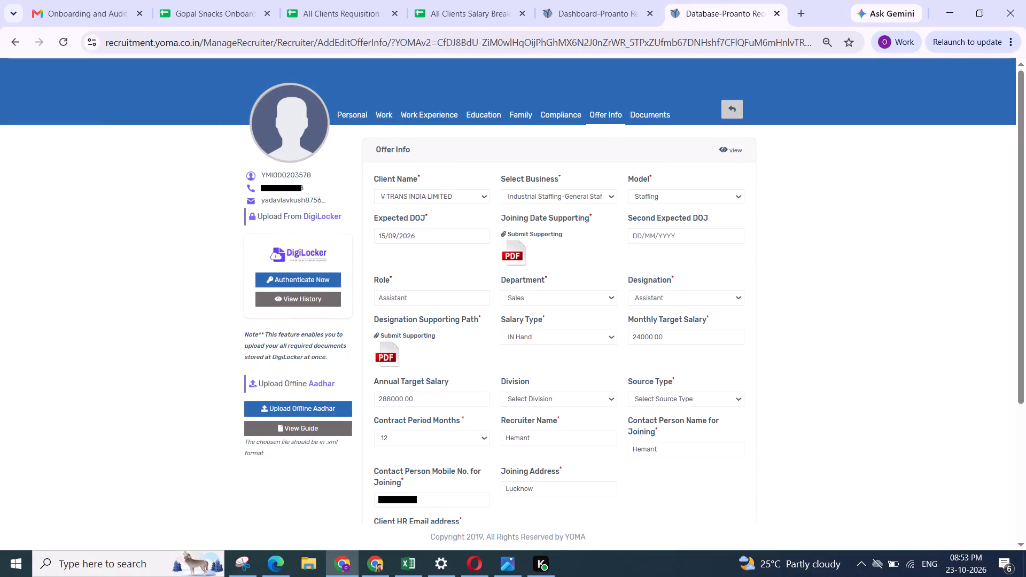
Replace the joining date supporting document with the V trans 989 image from Downloads.
left_click(545, 230)
left_click(543, 236)
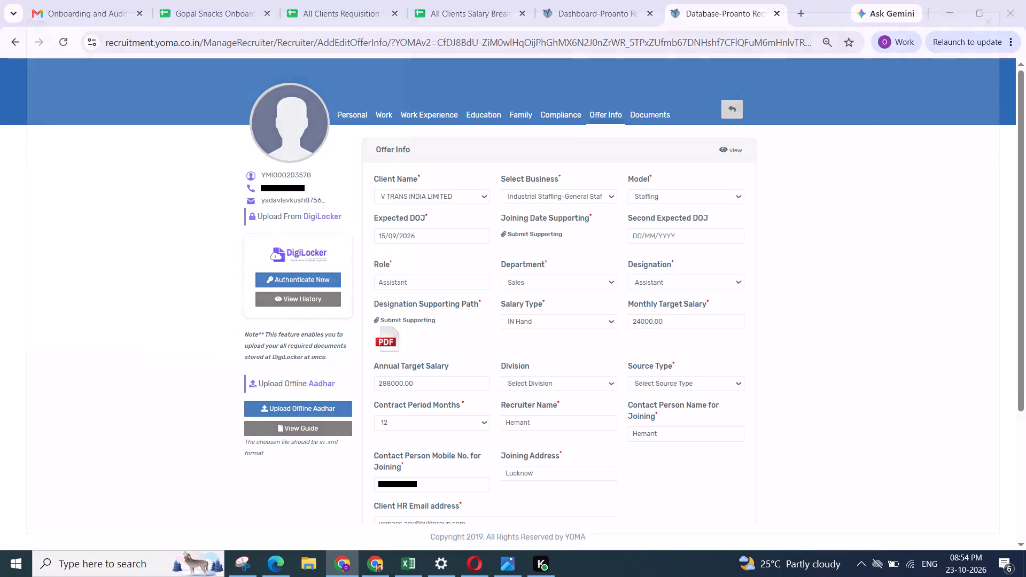
left_click(231, 113)
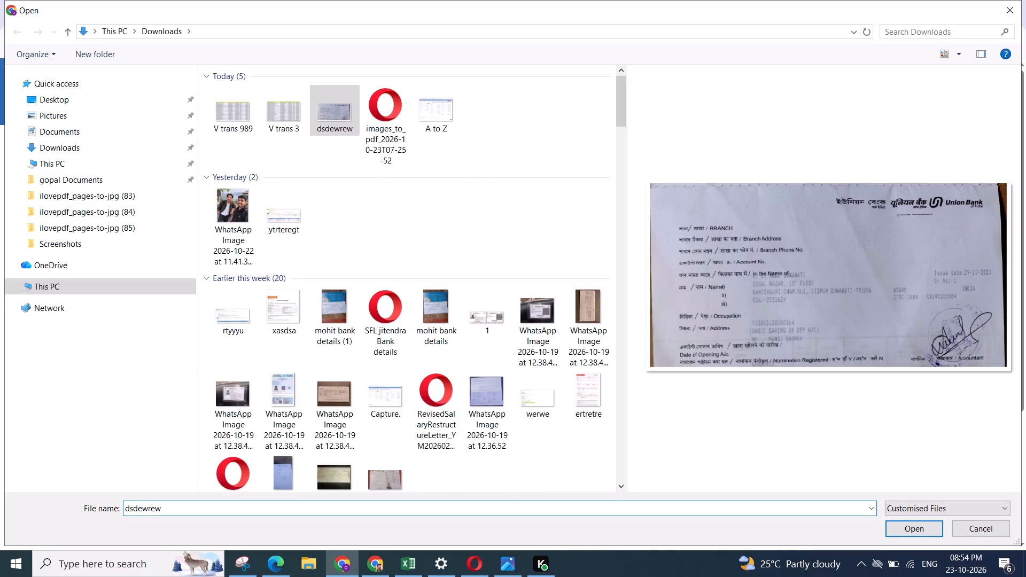
left_click(226, 93)
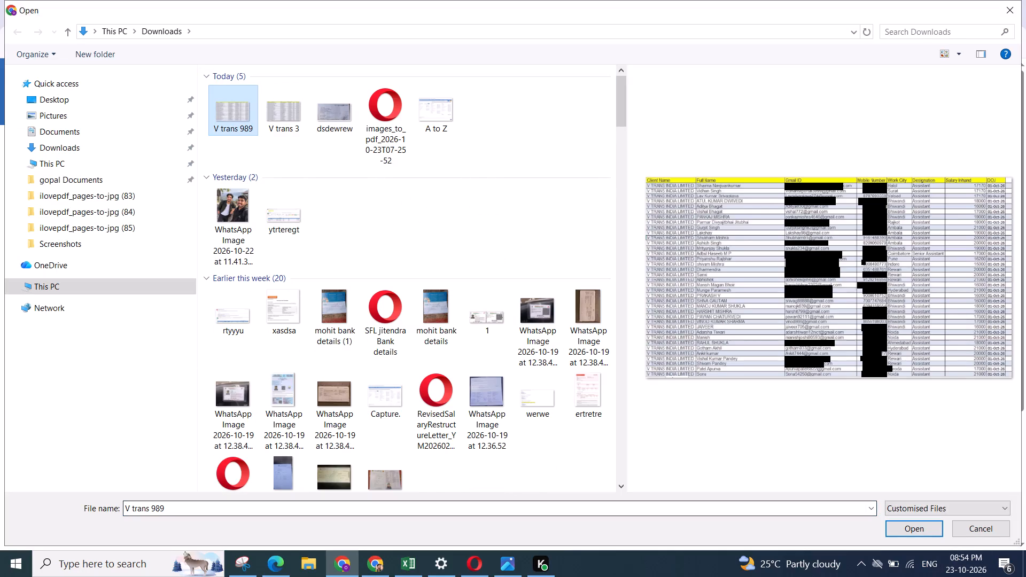
left_click(910, 528)
Change the candidate's business to the Industrial Staffing-Service Cont… option.
scroll(775, 372, "up", 2)
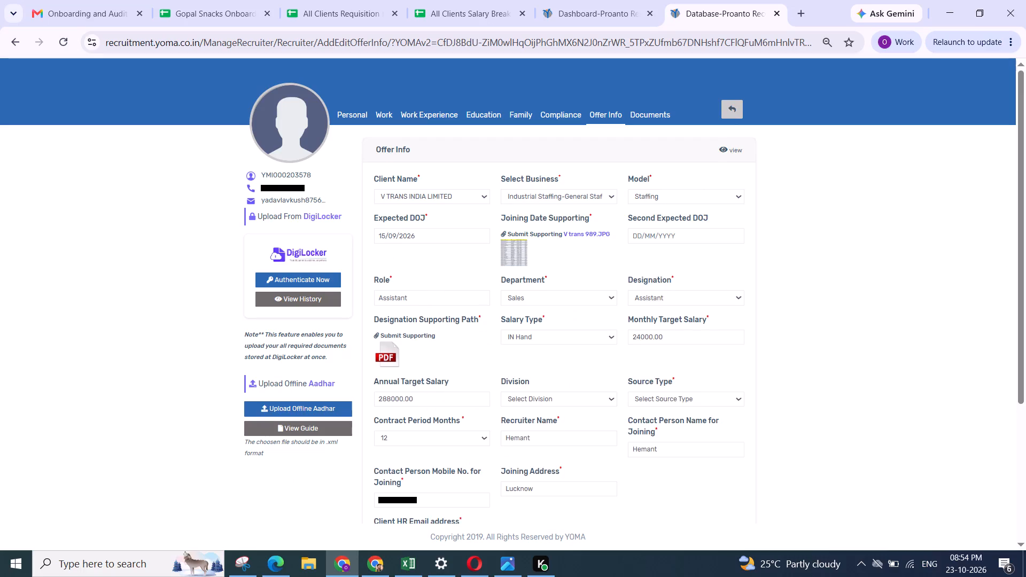
left_click(542, 197)
left_click(542, 241)
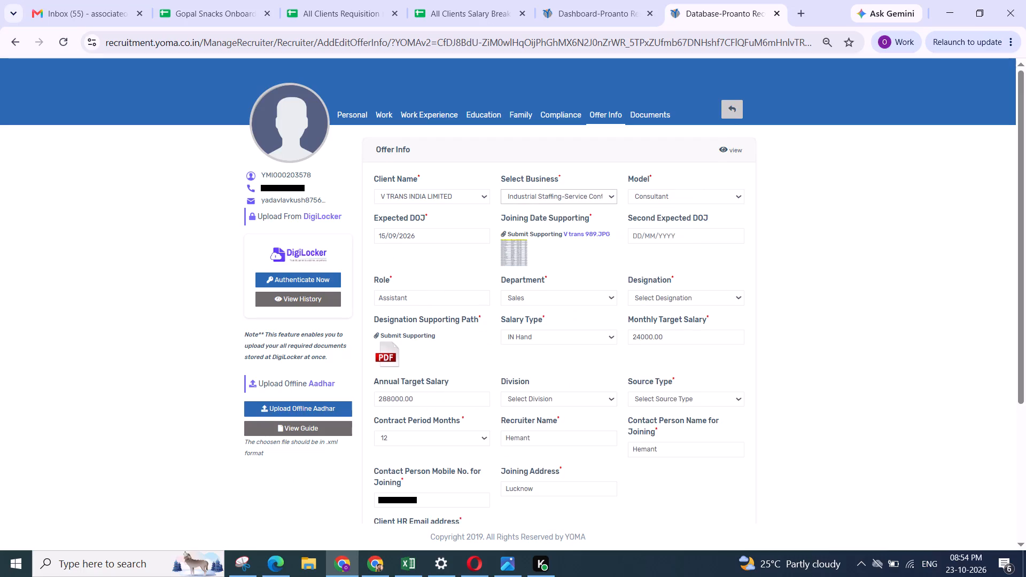
Set the expected date of joining to 01/10/2026.
left_click(415, 238)
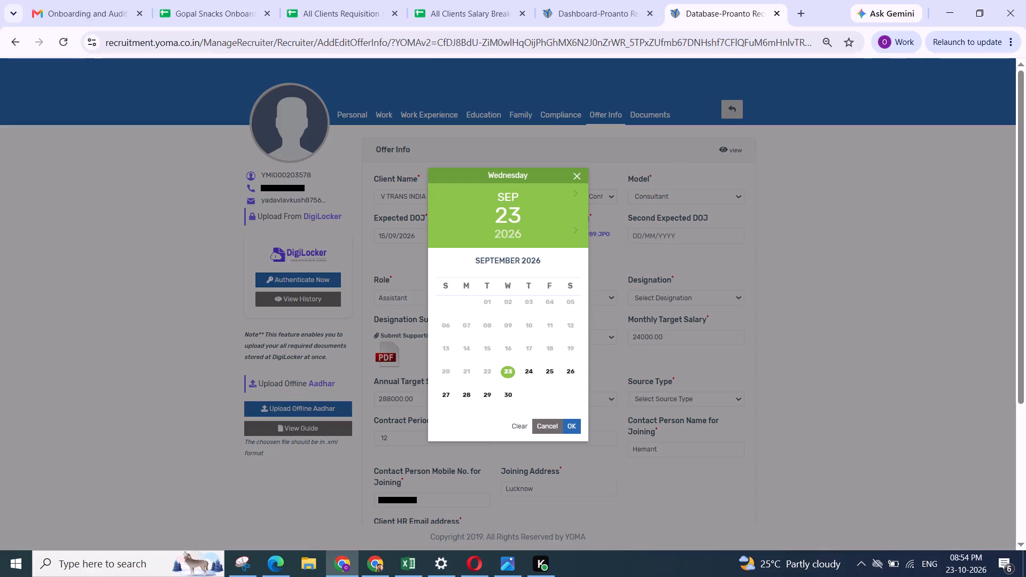
left_click(576, 189)
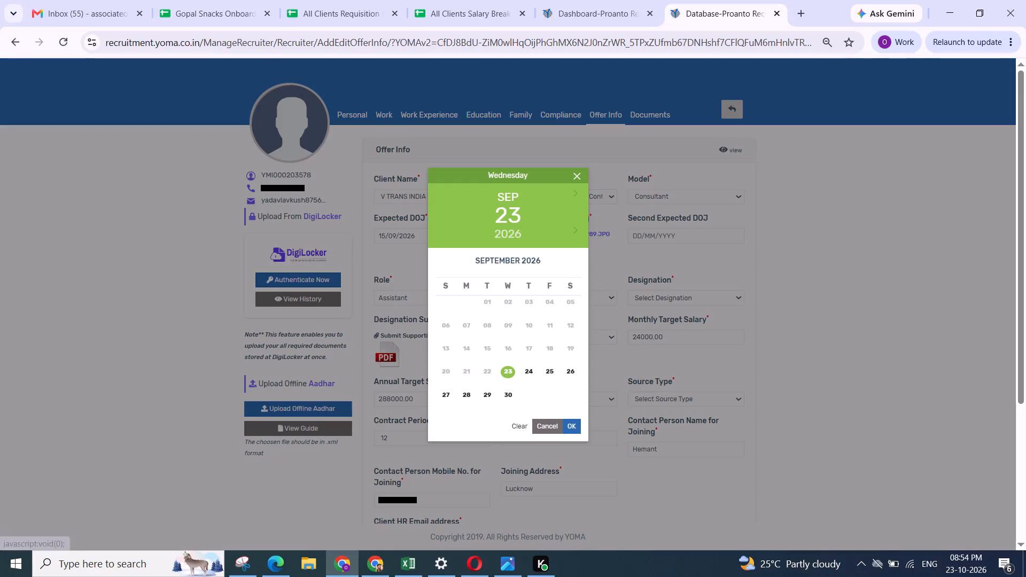
left_click(578, 194)
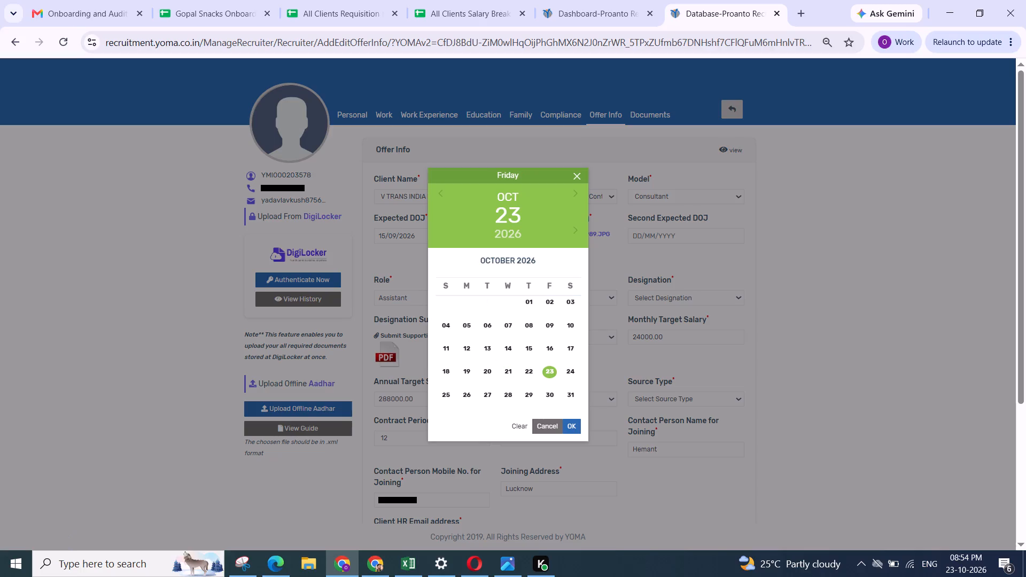
left_click(531, 301)
left_click(574, 428)
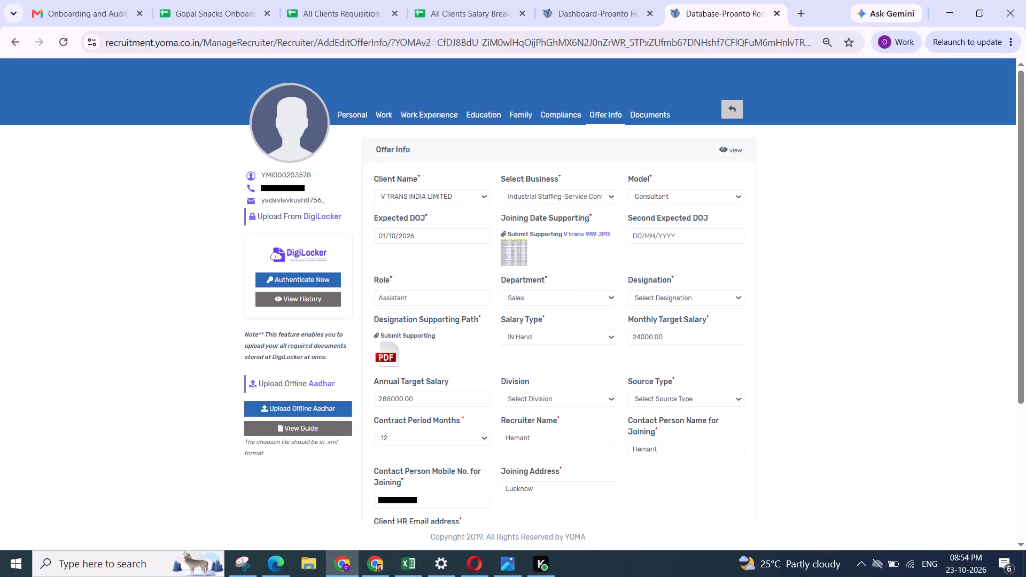
Replace the designation supporting document with the V trans 989 image.
scroll(481, 332, "down", 1)
left_click(428, 285)
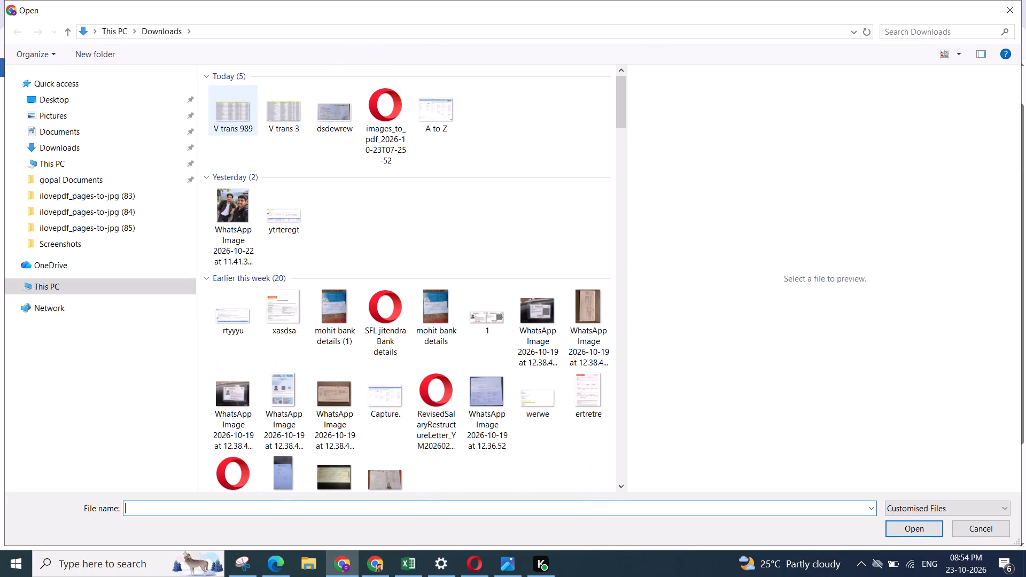
left_click(231, 111)
left_click(920, 529)
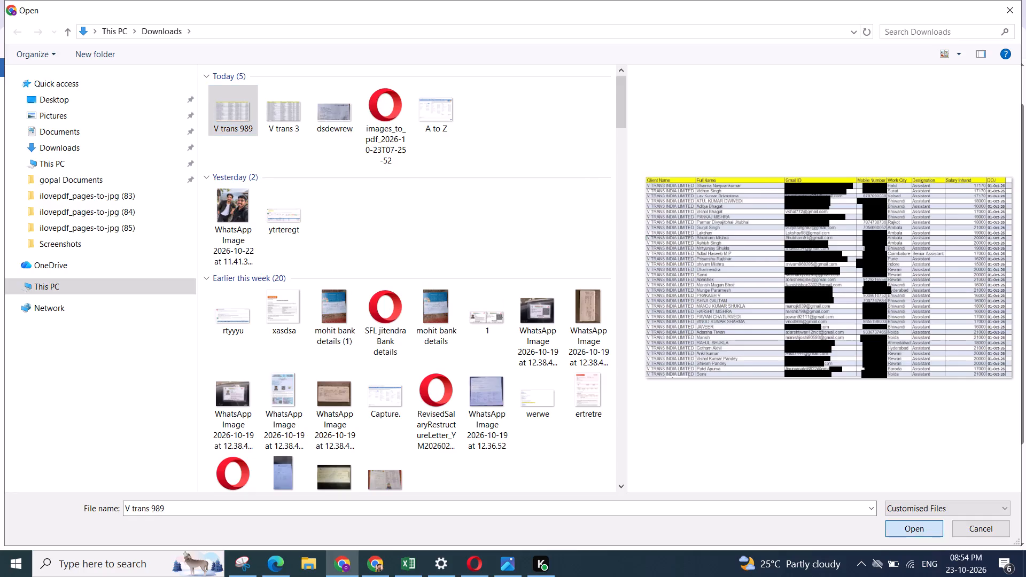
Set the candidate's designation to Assistant.
left_click(655, 249)
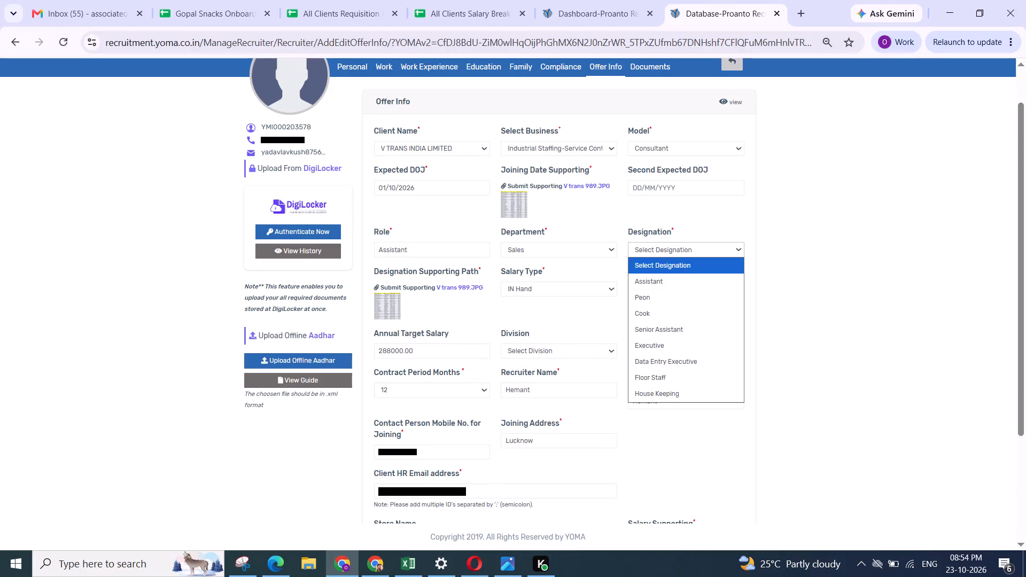
left_click(655, 277)
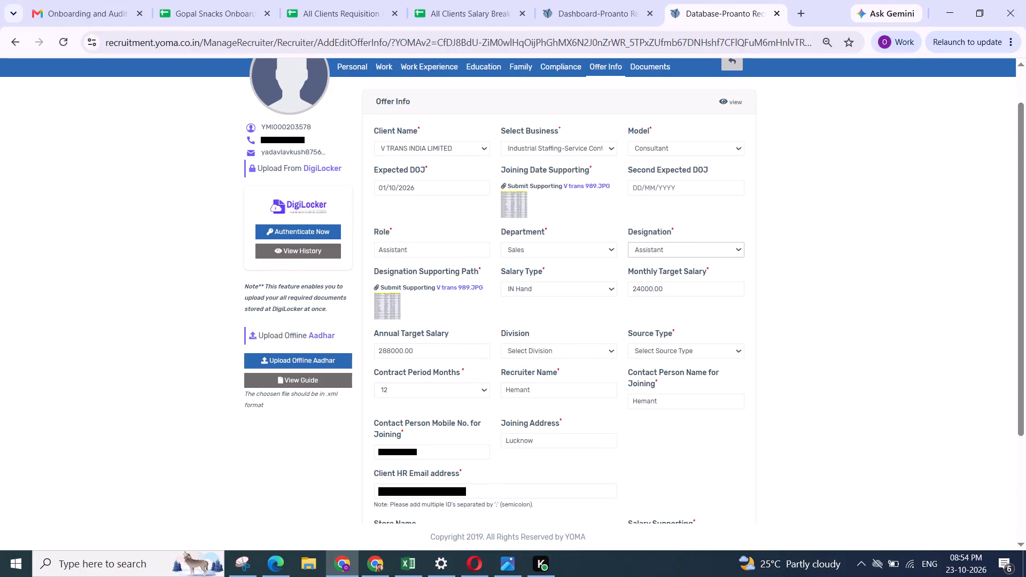
Change the candidate's department to Operations.
left_click(530, 254)
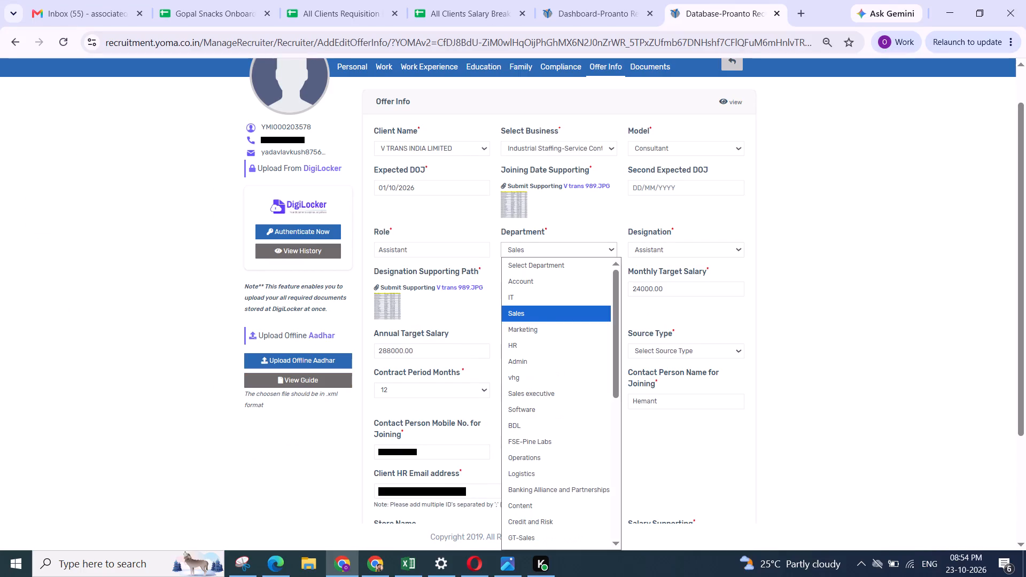
type("op")
type("eration")
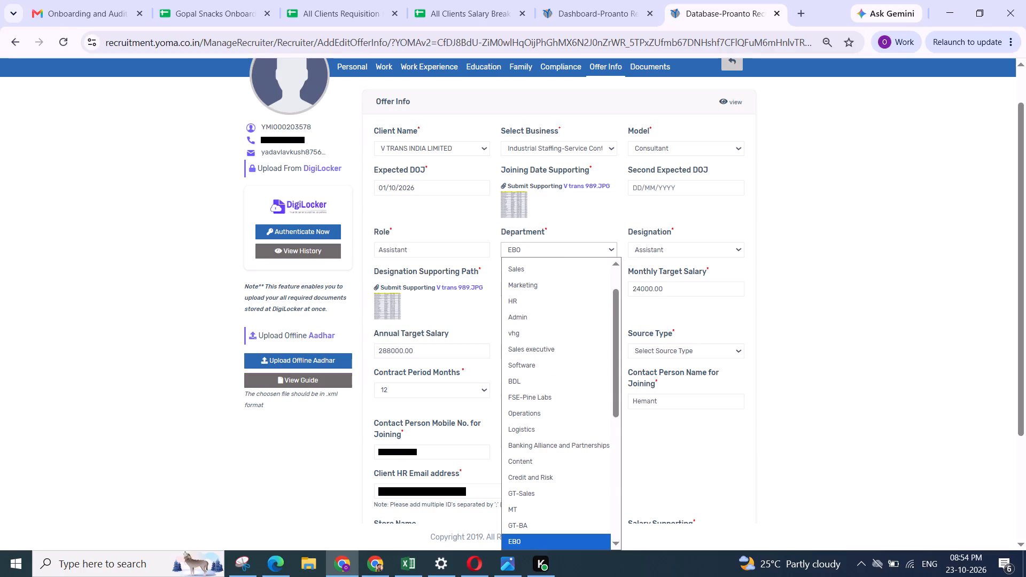
key("BackSpace")
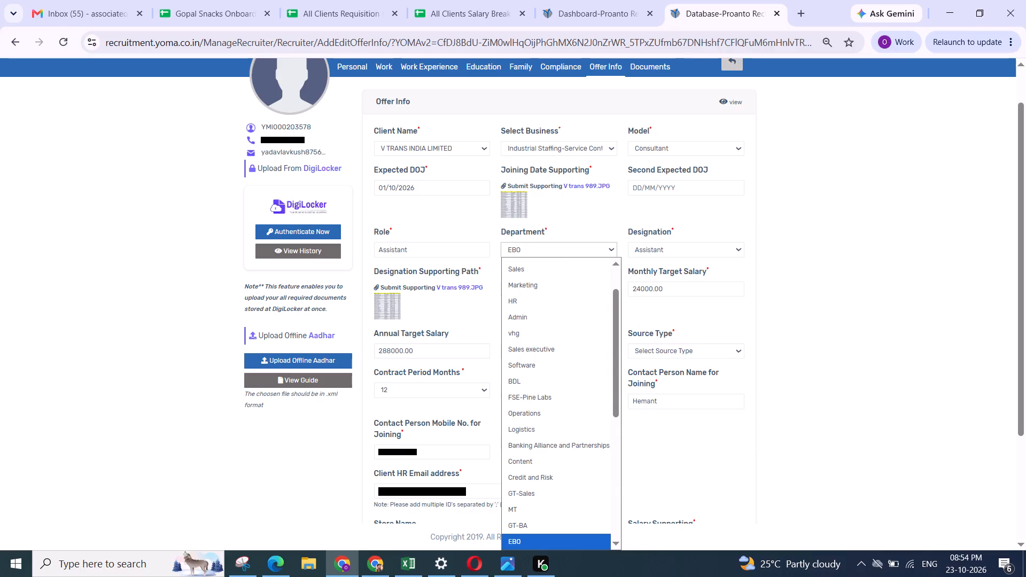
left_click(528, 246)
type("operation")
left_click(540, 252)
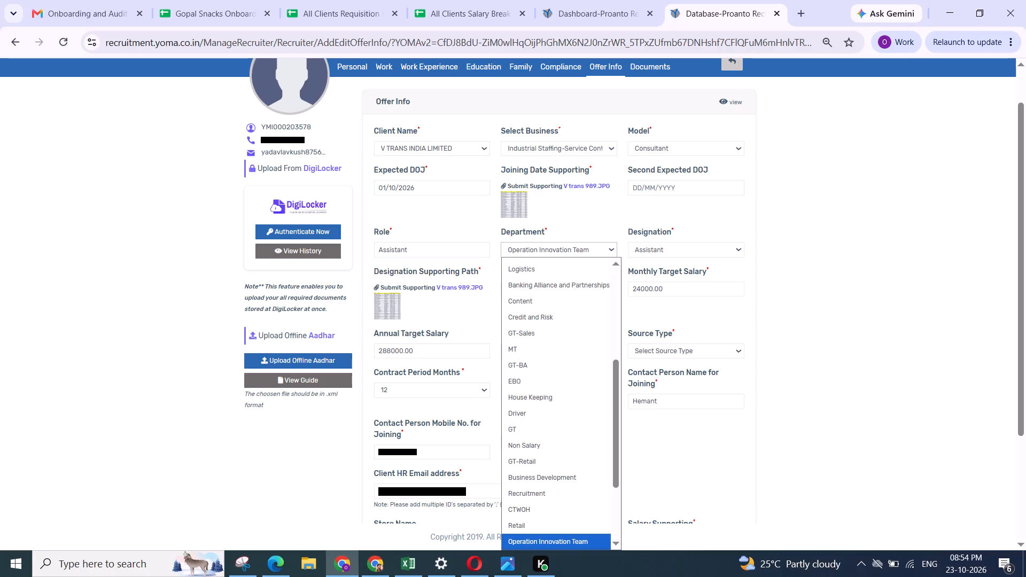
left_click(540, 252)
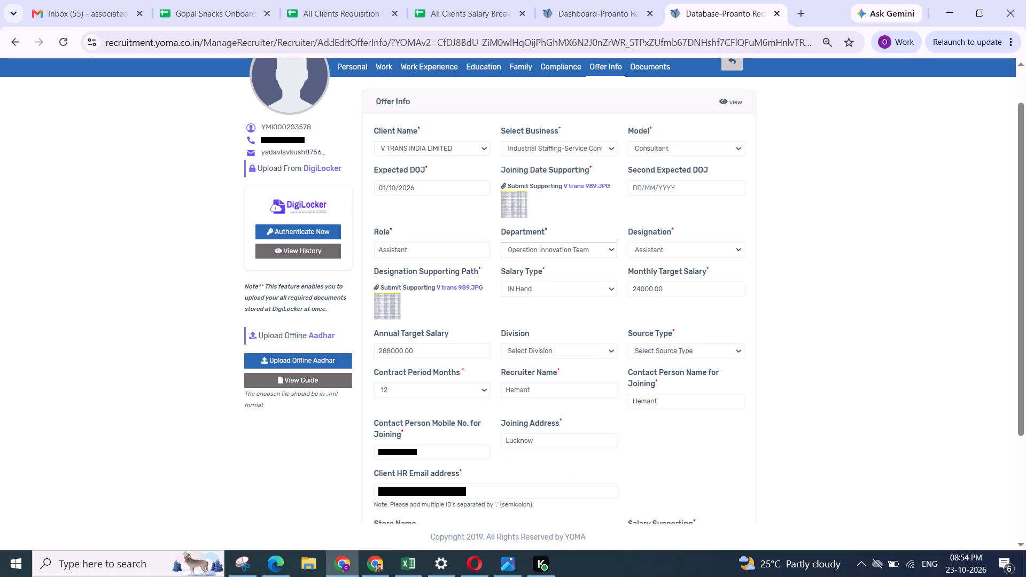
type("operat")
key("Return")
key("Return")
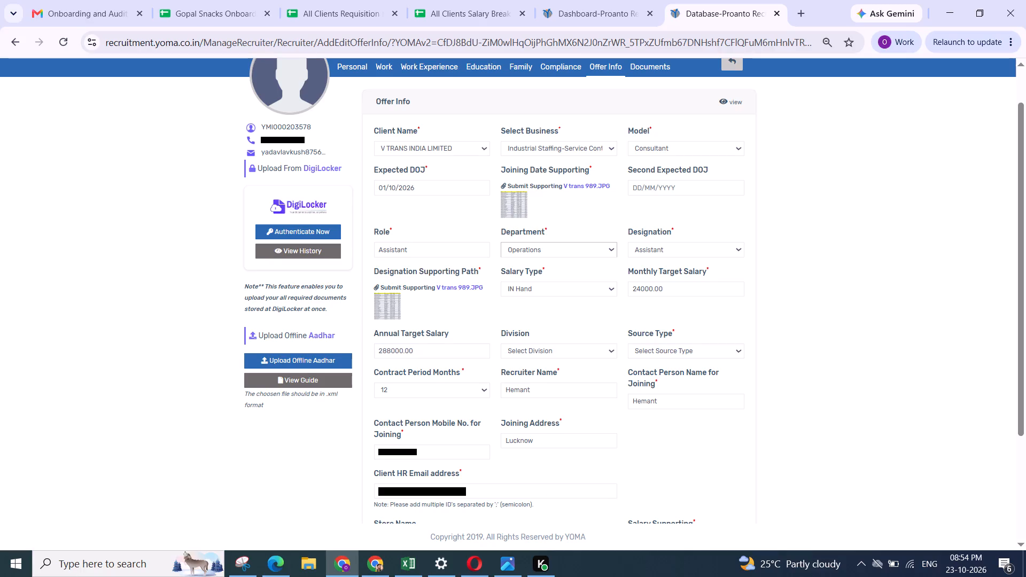
Set the source type to Transfer.
scroll(635, 350, "down", 1)
left_click_drag(656, 325, 656, 355)
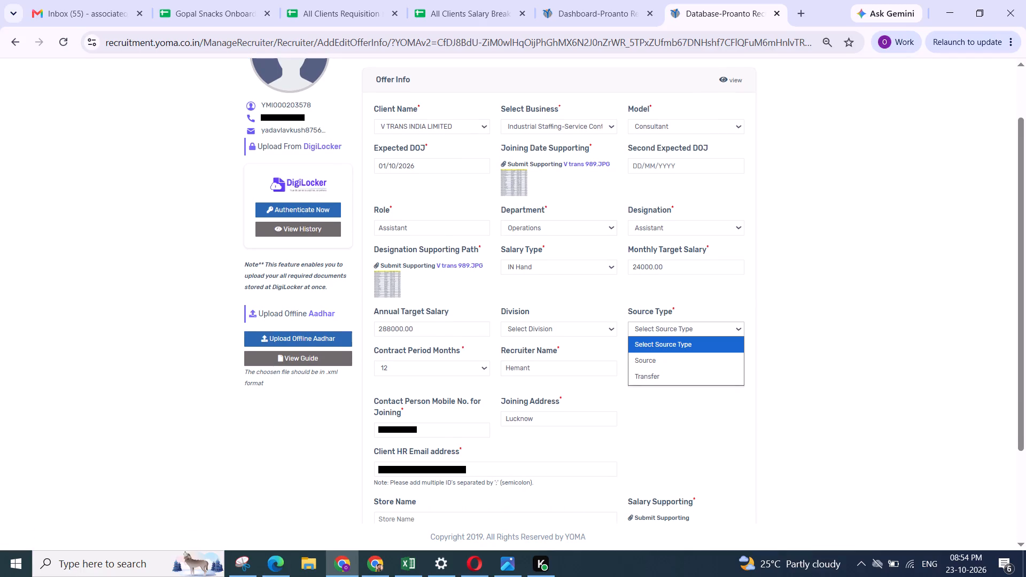
left_click_drag(656, 355, 656, 373)
left_click(656, 373)
Replace the salary supporting document with the V trans 989 image and save the offer info.
scroll(615, 273, "up", 1)
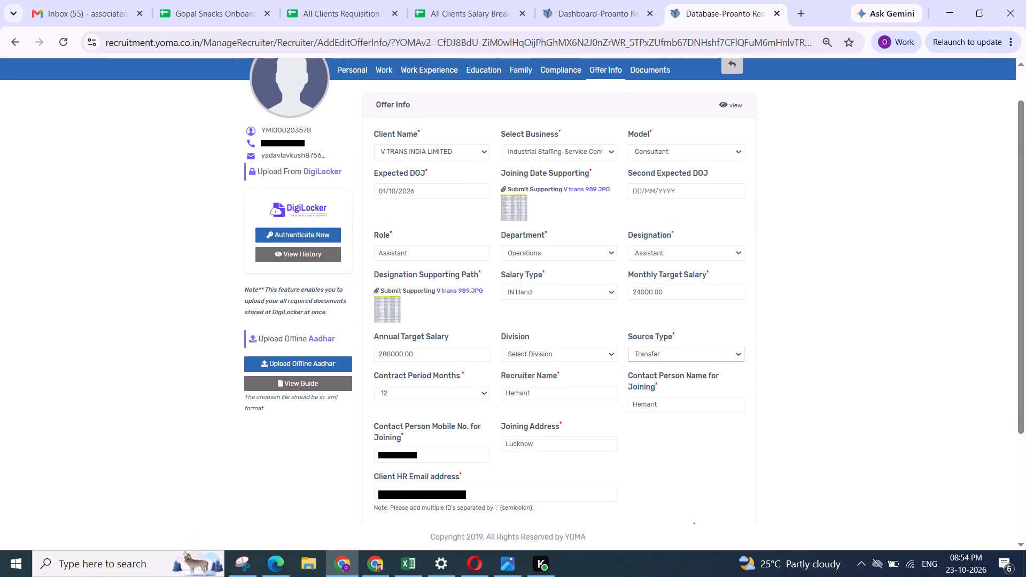
scroll(518, 246, "down", 1)
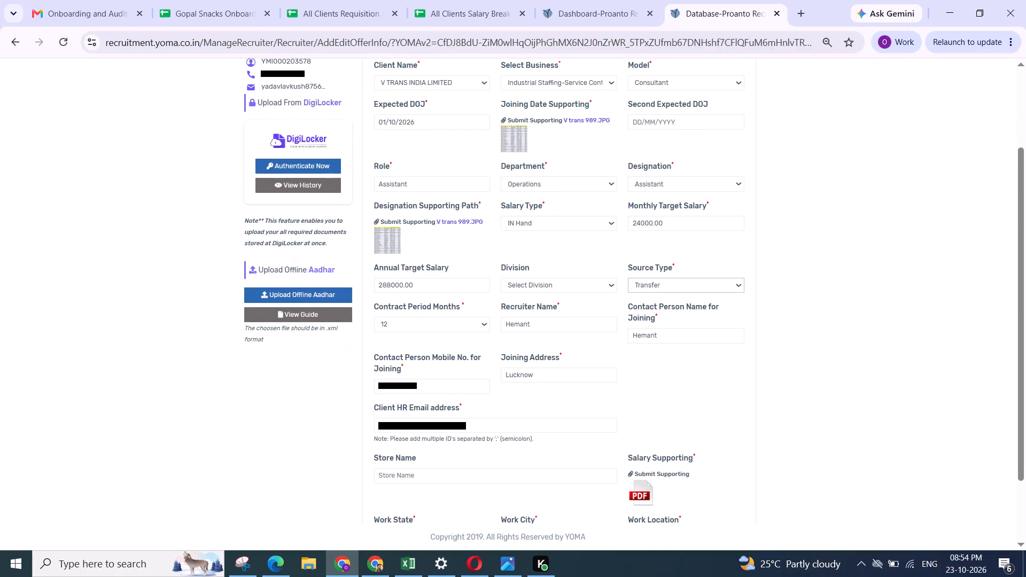
scroll(578, 292, "down", 1)
scroll(615, 352, "down", 1)
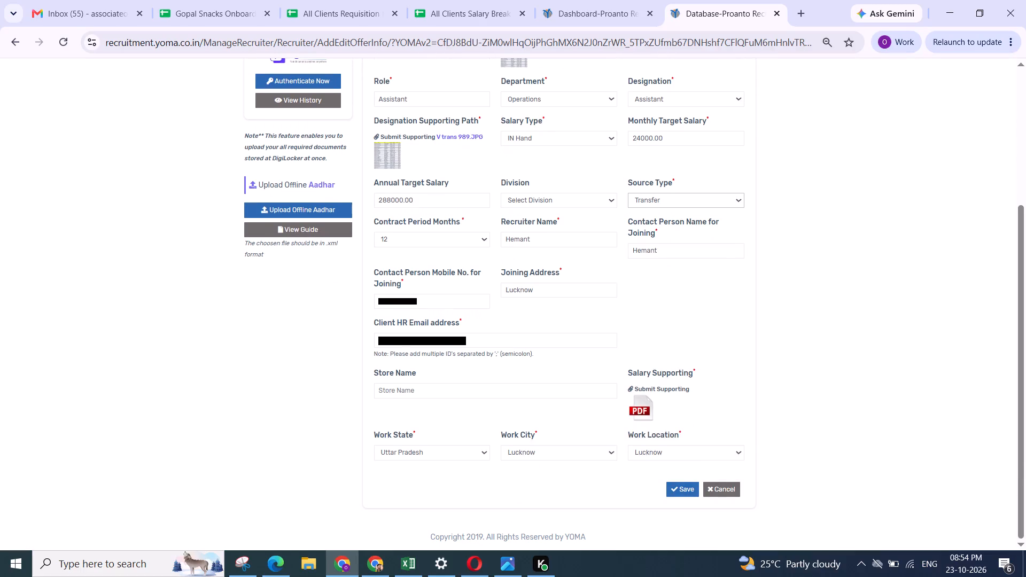
scroll(619, 287, "down", 1)
left_click(657, 387)
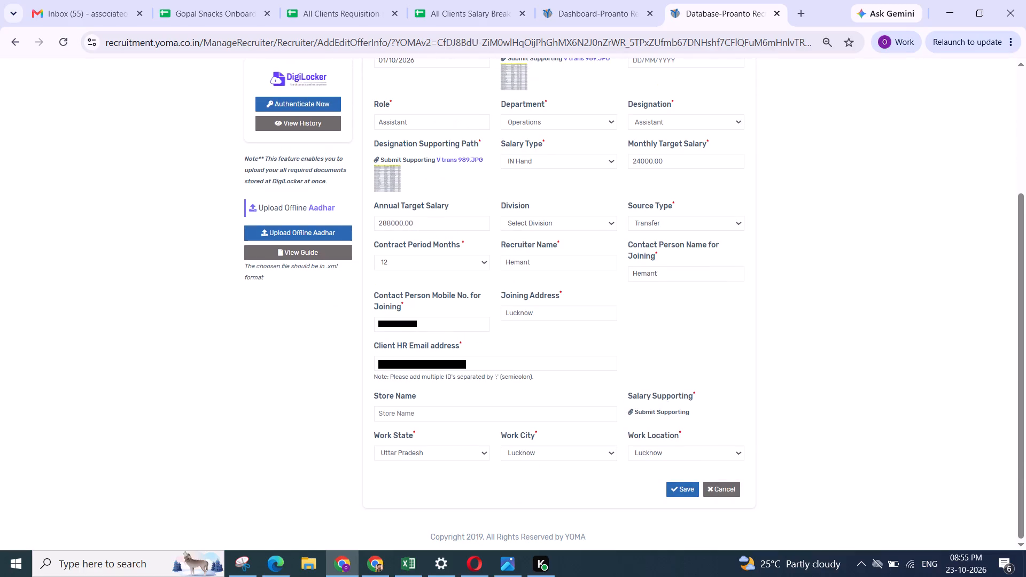
left_click(217, 104)
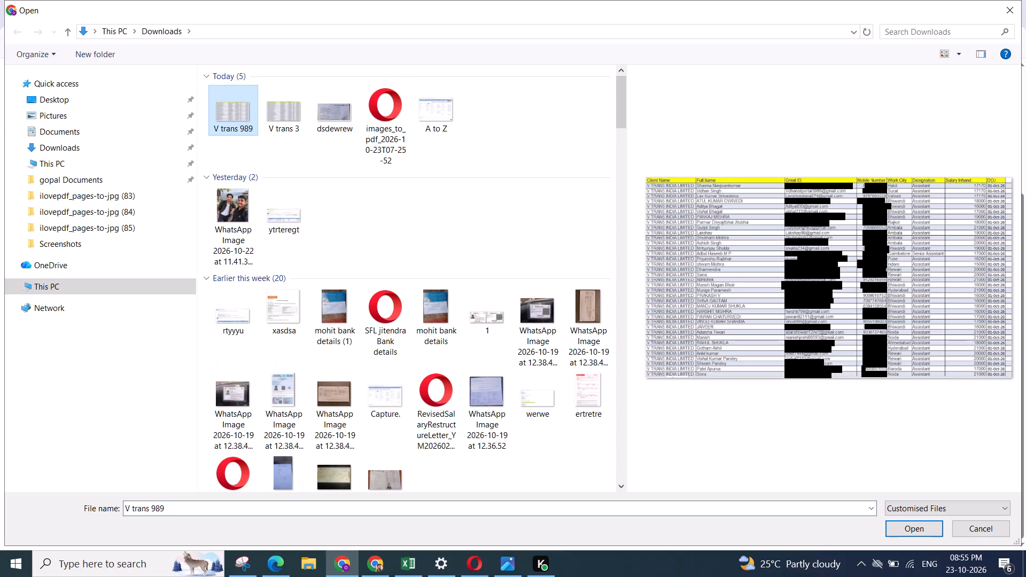
left_click(909, 523)
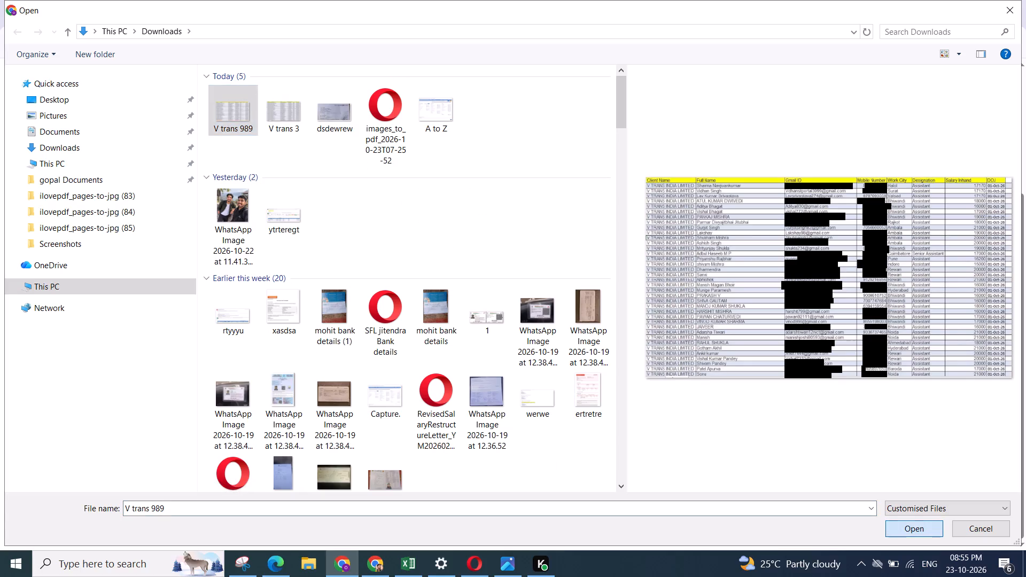
scroll(657, 365, "down", 3)
left_click(686, 489)
In the v trans Excel sheet, copy the next candidate's mobile number from row 13.
key("alt+Tab")
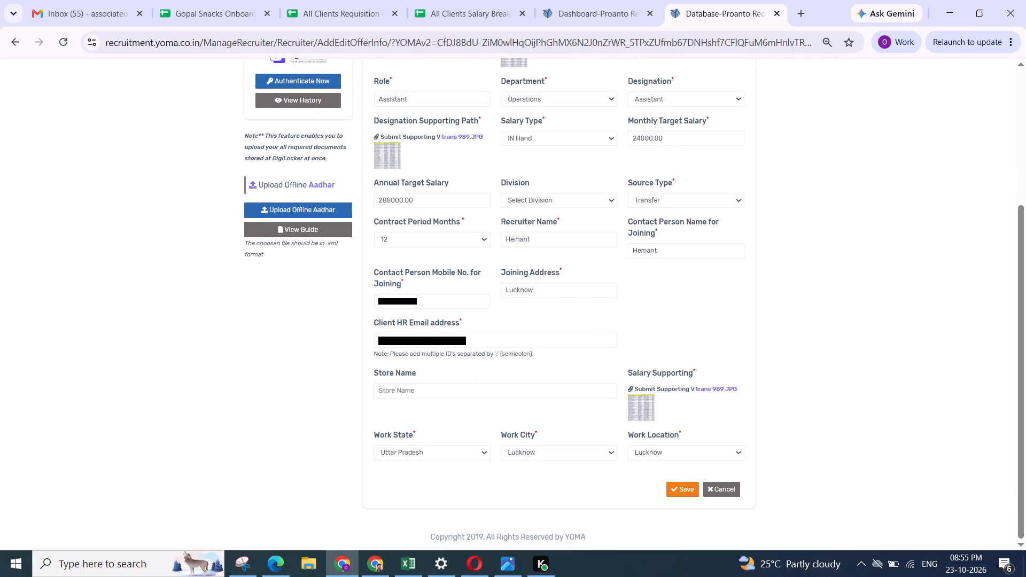
key("Down")
key("ctrl+c")
key("alt+Tab")
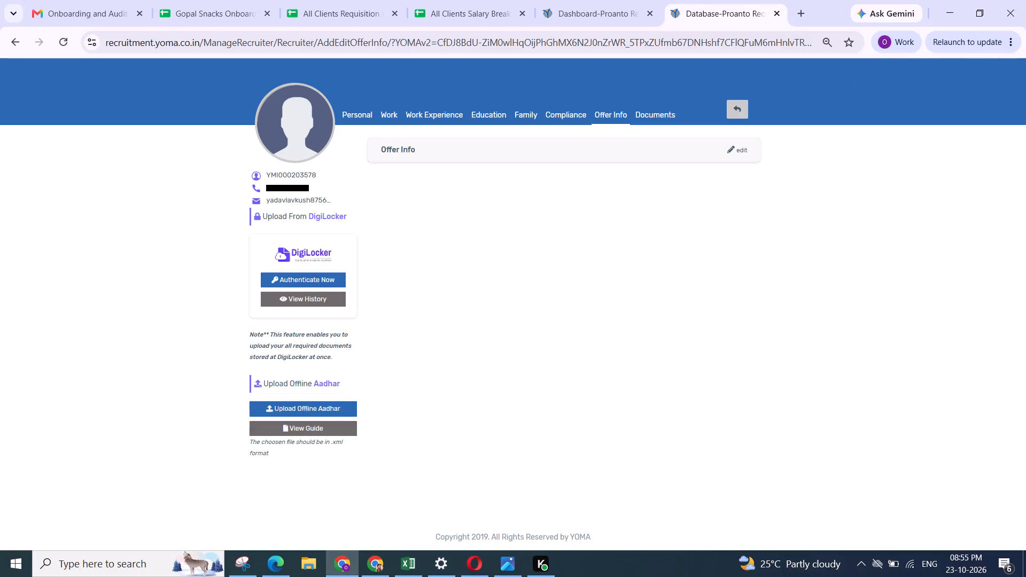
Highlight the mobile number cell in row 13 of the v trans Excel sheet in yellow.
key("alt+Tab")
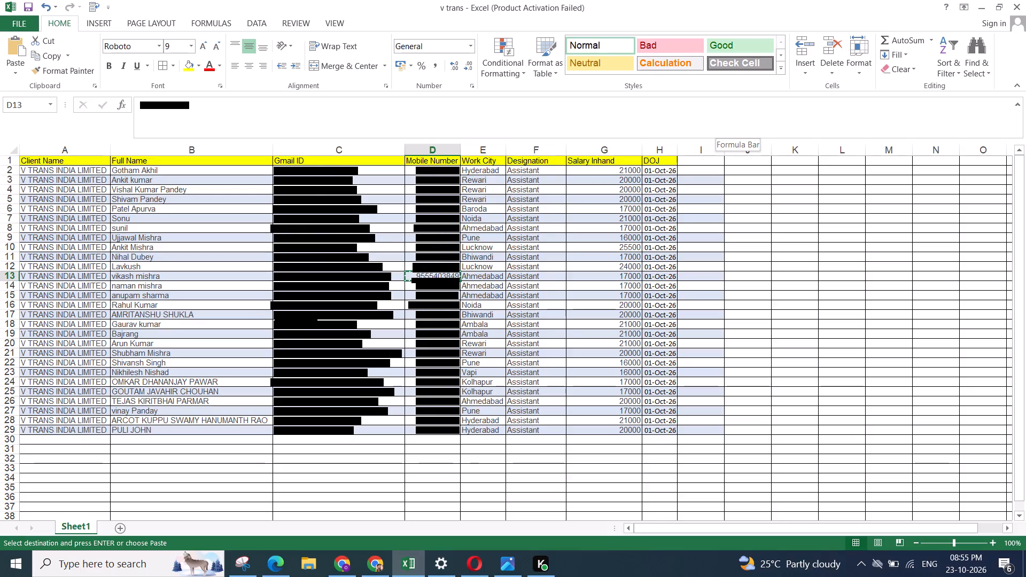
left_click(442, 277)
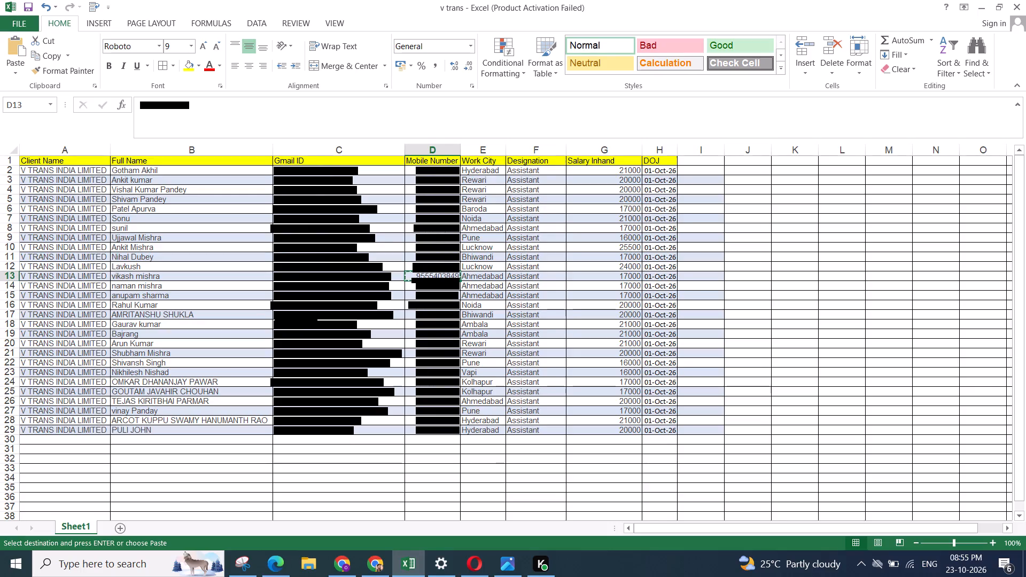
left_click(186, 71)
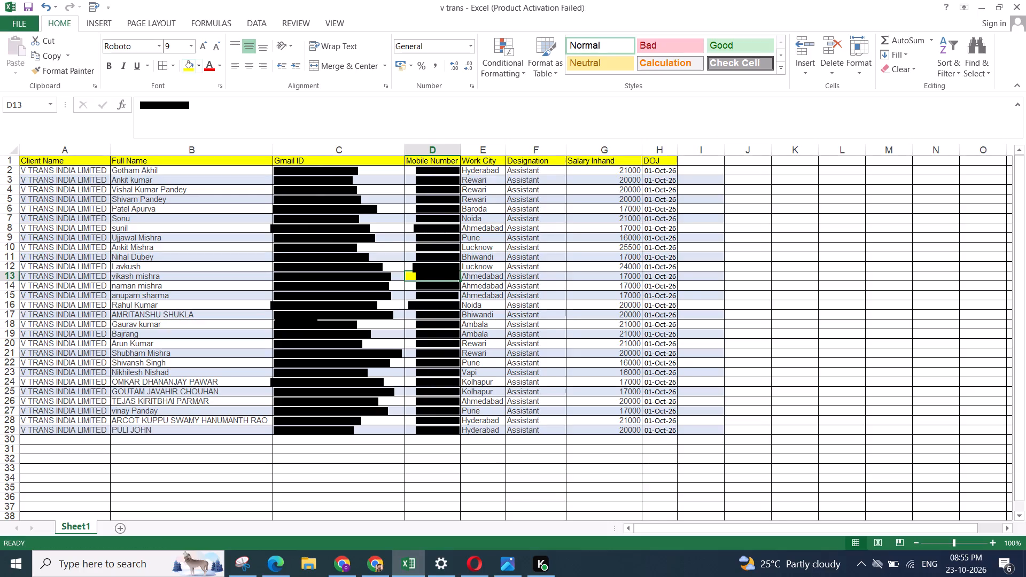
Capture the v trans sheet's candidate table with Snipping Tool and save the image as dfdsfdasd.
scroll(473, 325, "up", 2)
left_click(527, 311)
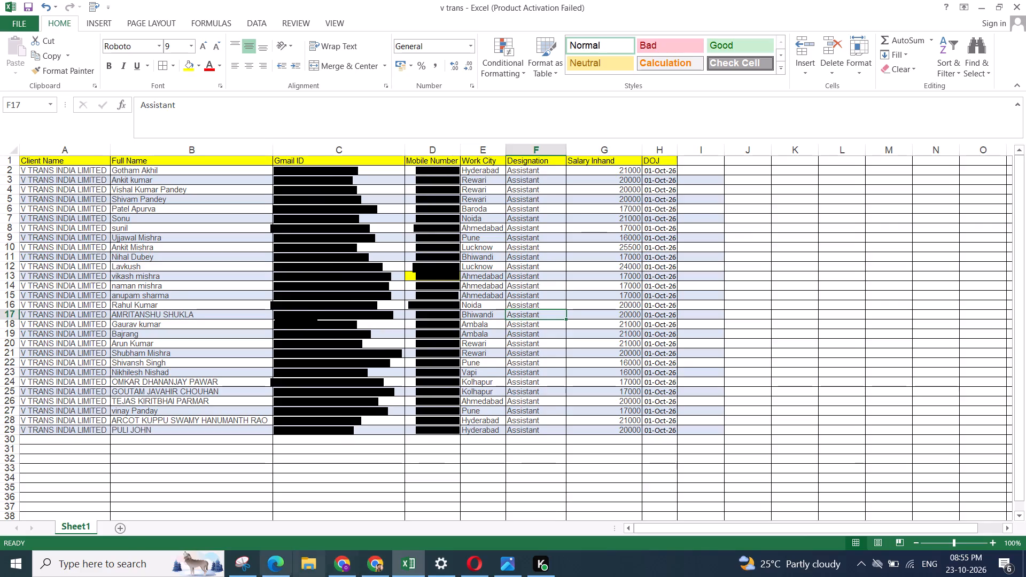
left_click(246, 564)
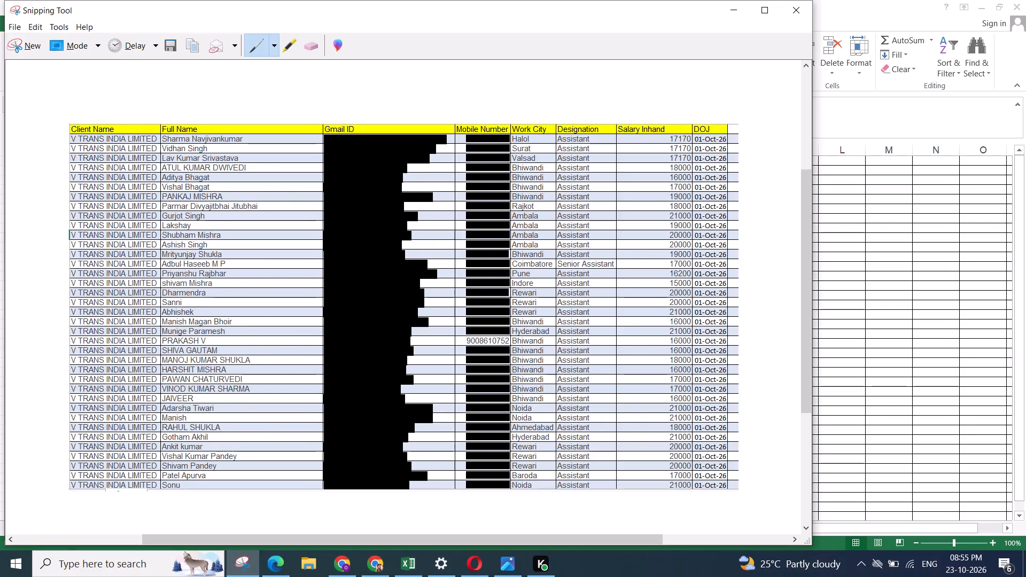
left_click(16, 44)
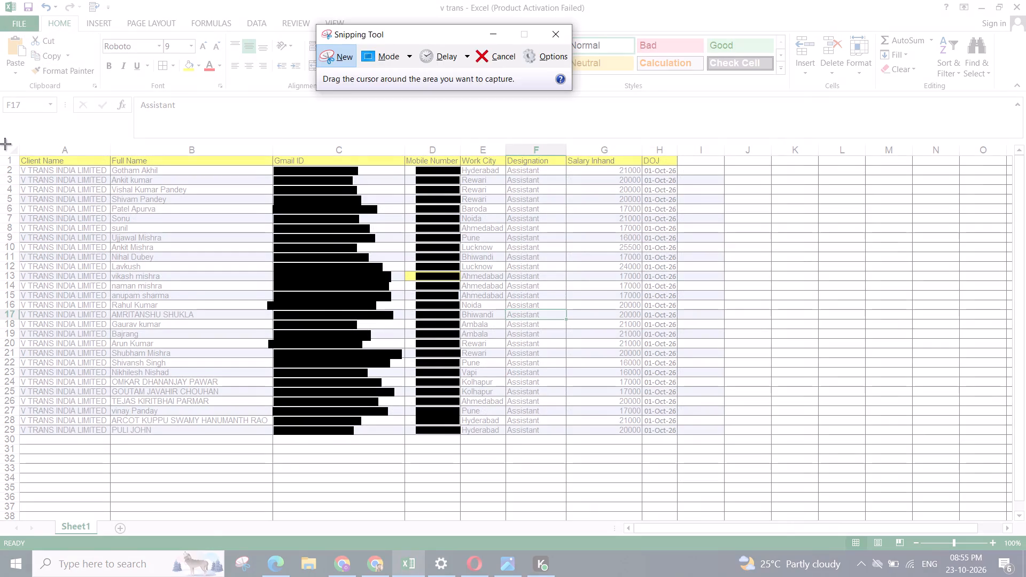
left_click_drag(2, 147, 764, 465)
key("ctrl+s")
type("dfdsfdasd")
key("Return")
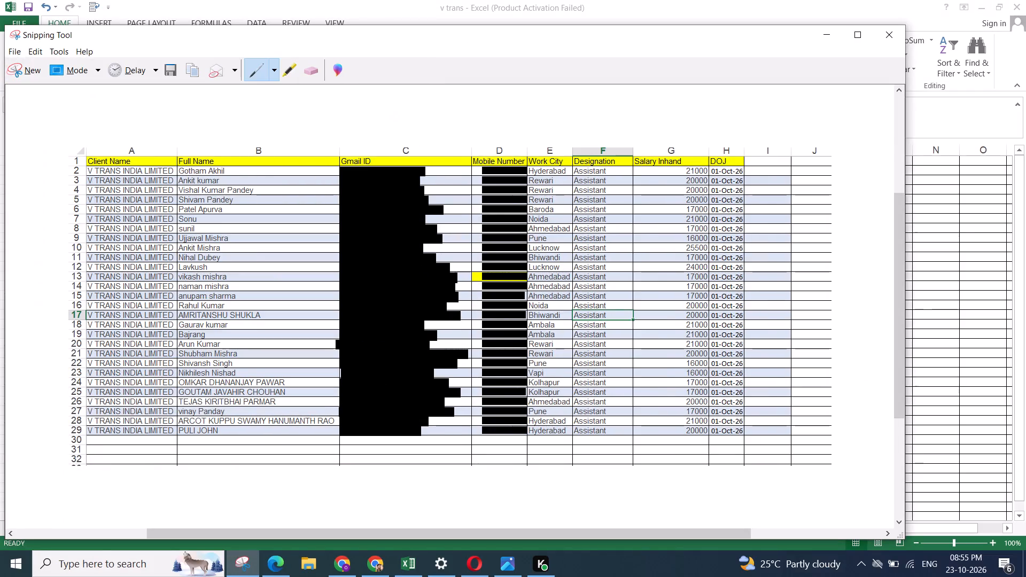
left_click(963, 241)
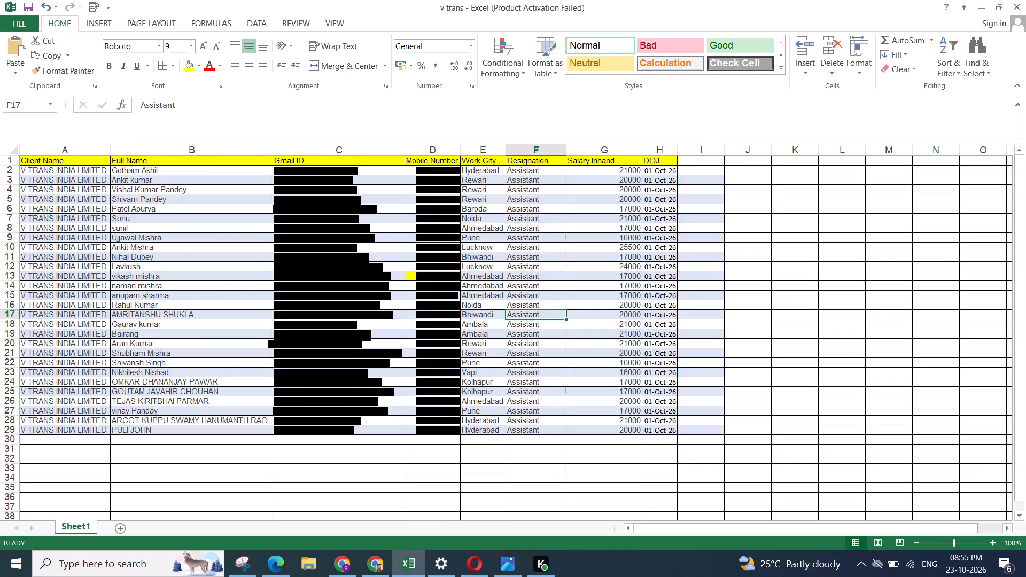
Back in Chrome, open the saved joining date supporting image in a new tab and examine its candidate list.
left_click(345, 565)
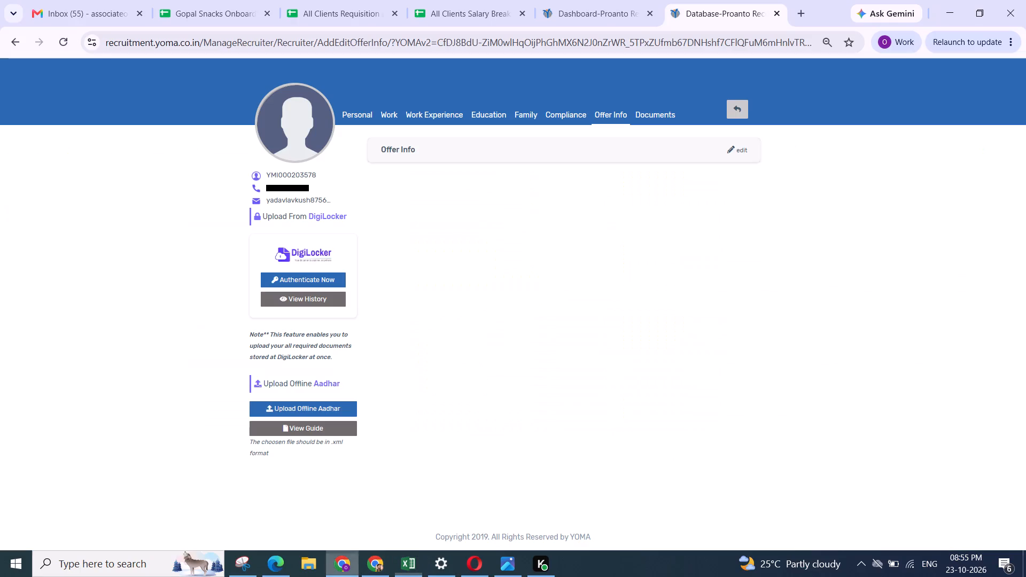
left_click(625, 150)
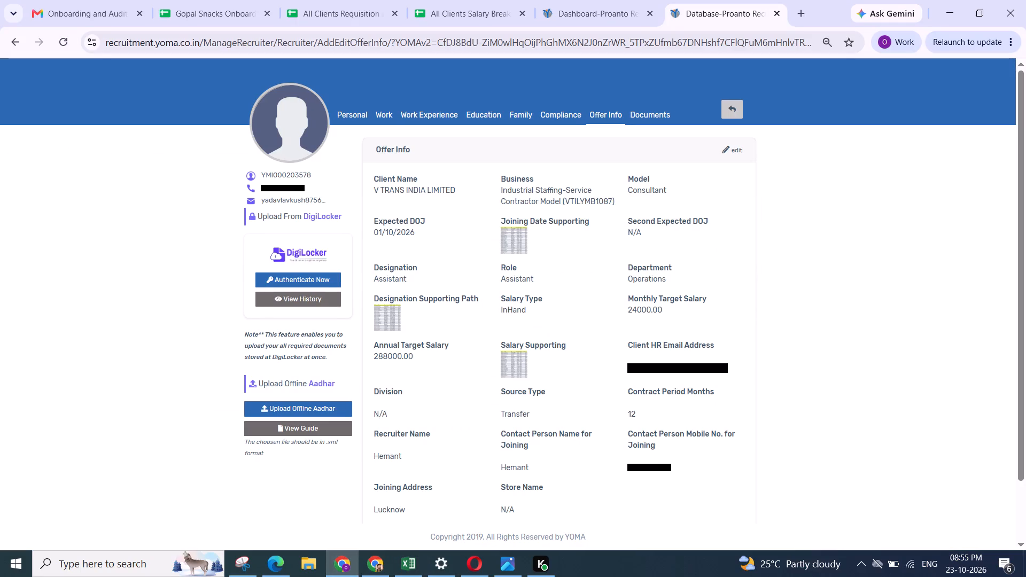
right_click(516, 238)
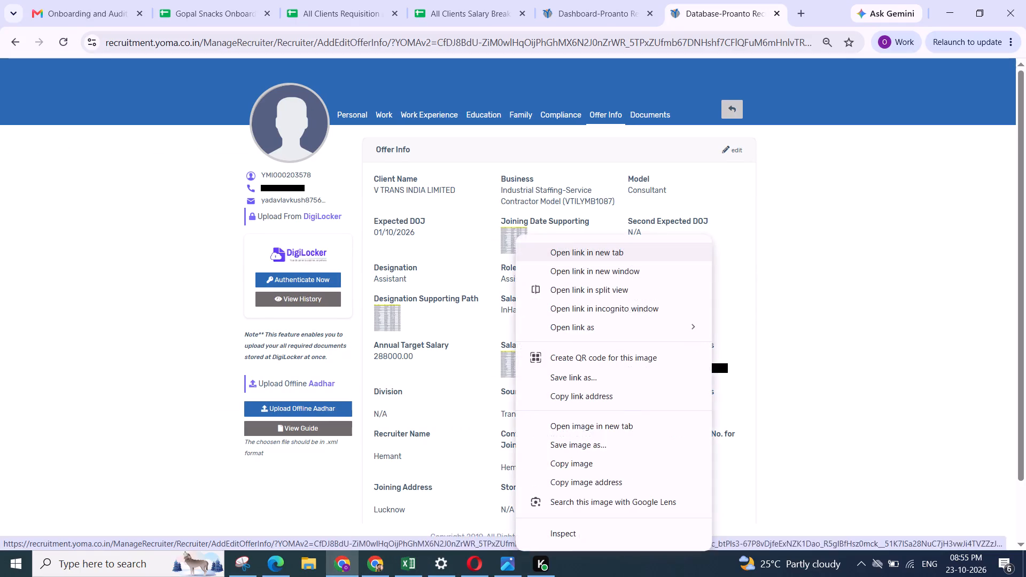
left_click(570, 421)
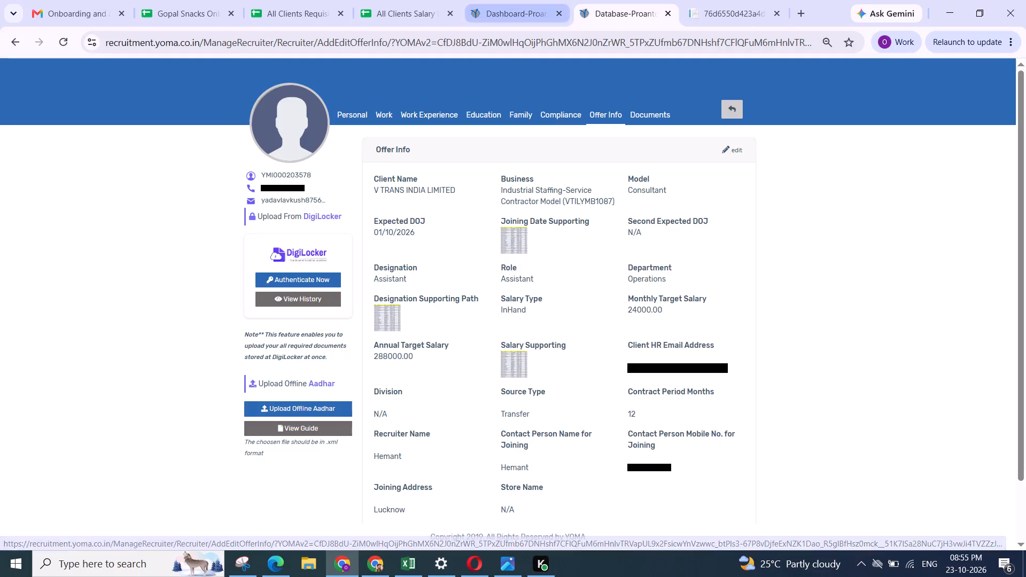
left_click(727, 9)
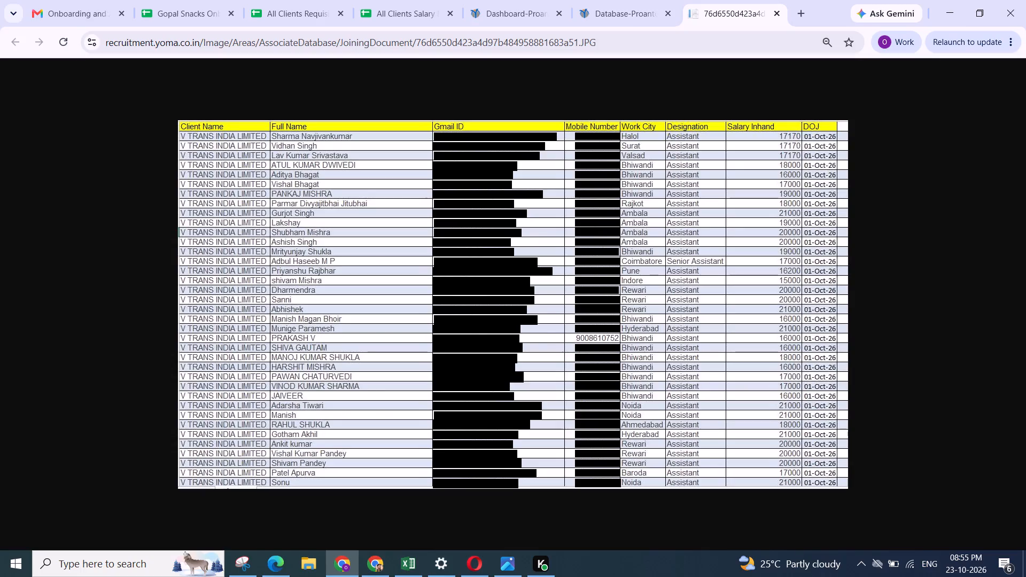
left_click(621, 12)
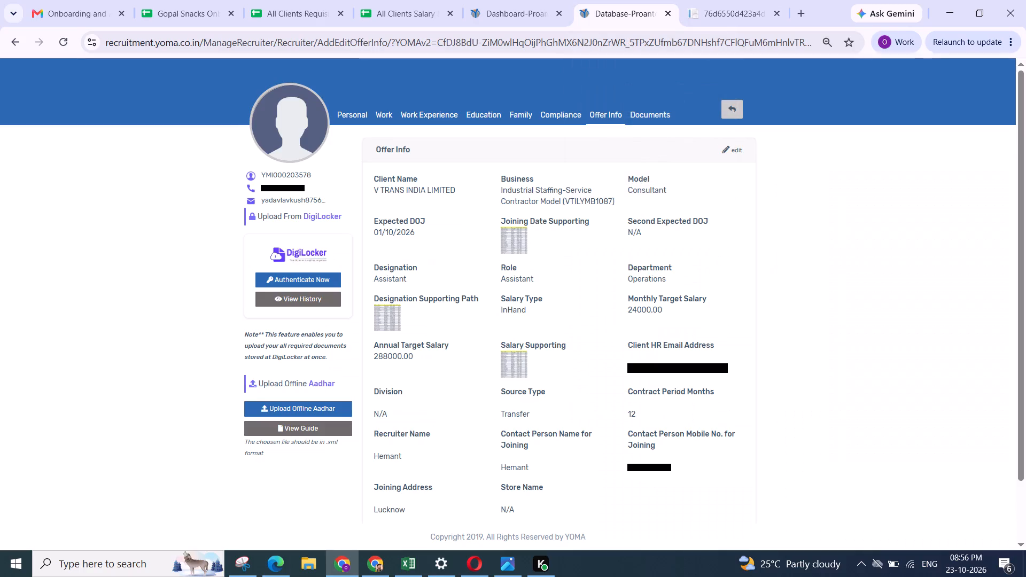
Compare the candidate rows in the v trans Excel sheet with those in the joining date supporting image.
key("alt+Tab")
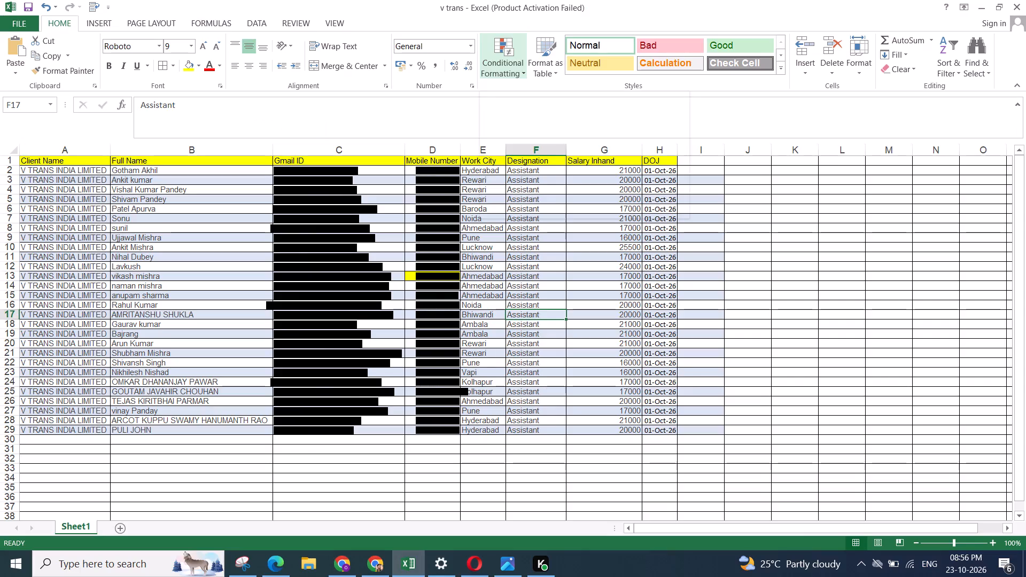
key("Left")
key("Right")
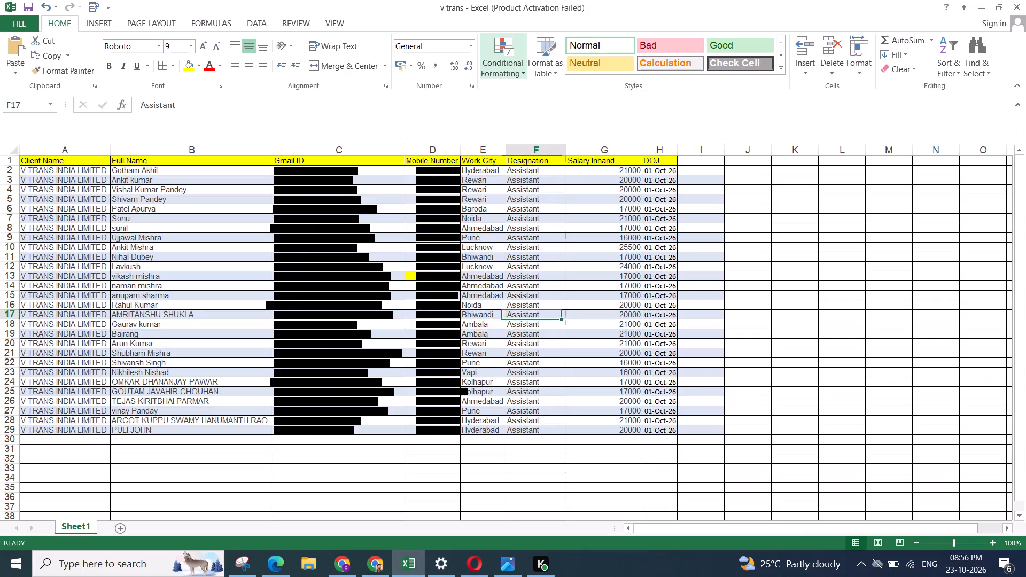
key("Left")
key("Left")
key("Left")
key("Right")
key("Right")
key("Right")
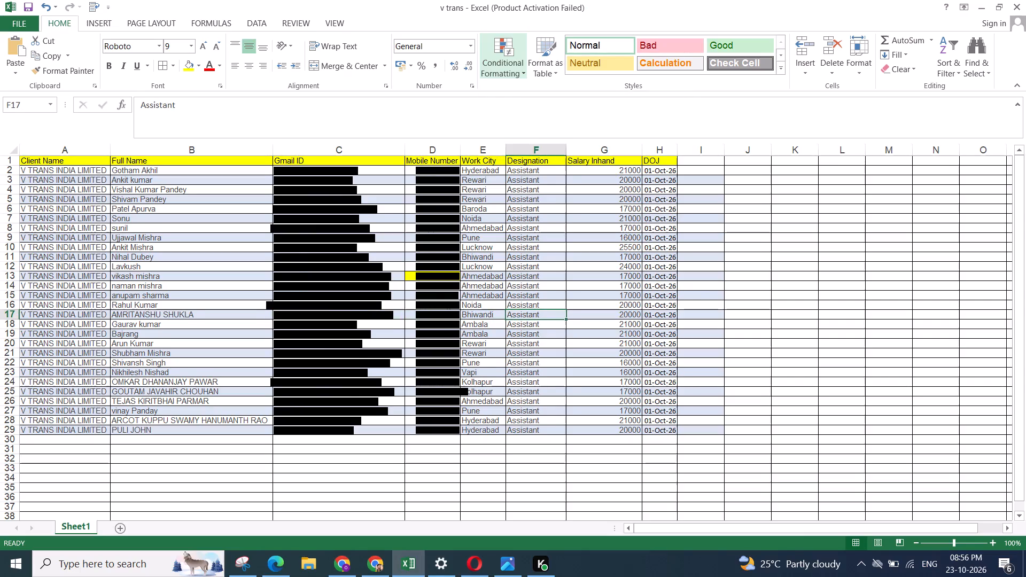
key("Left")
key("Left")
key("Right")
key("Left")
key("Left")
key("Right")
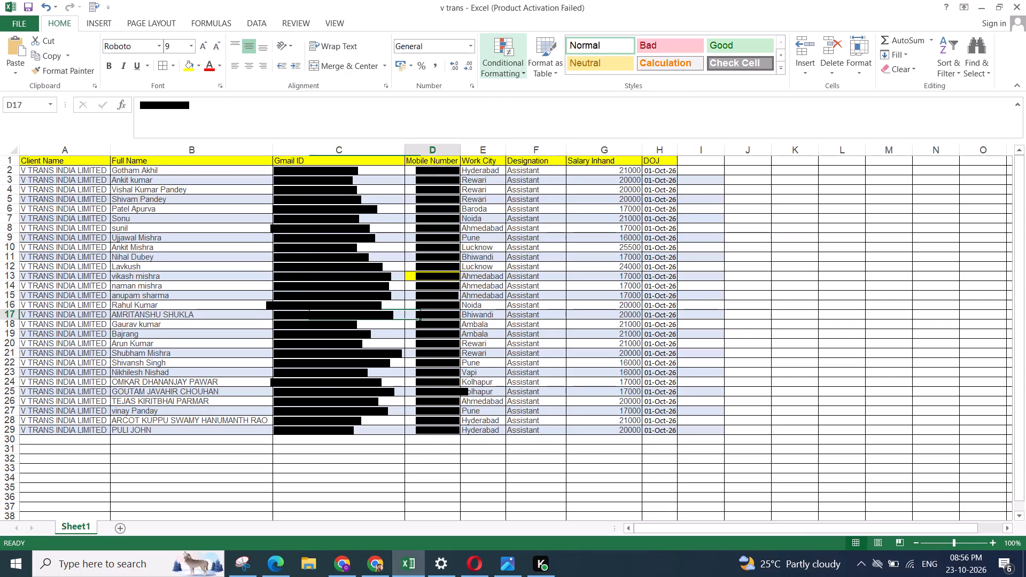
key("Right")
key("Left")
key("Right")
key("Left")
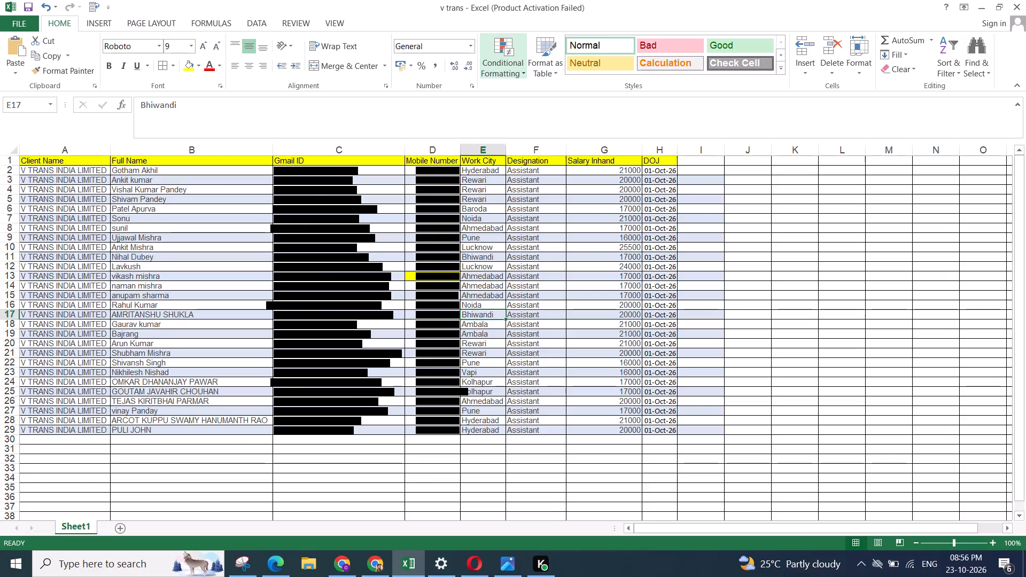
key("alt+Tab")
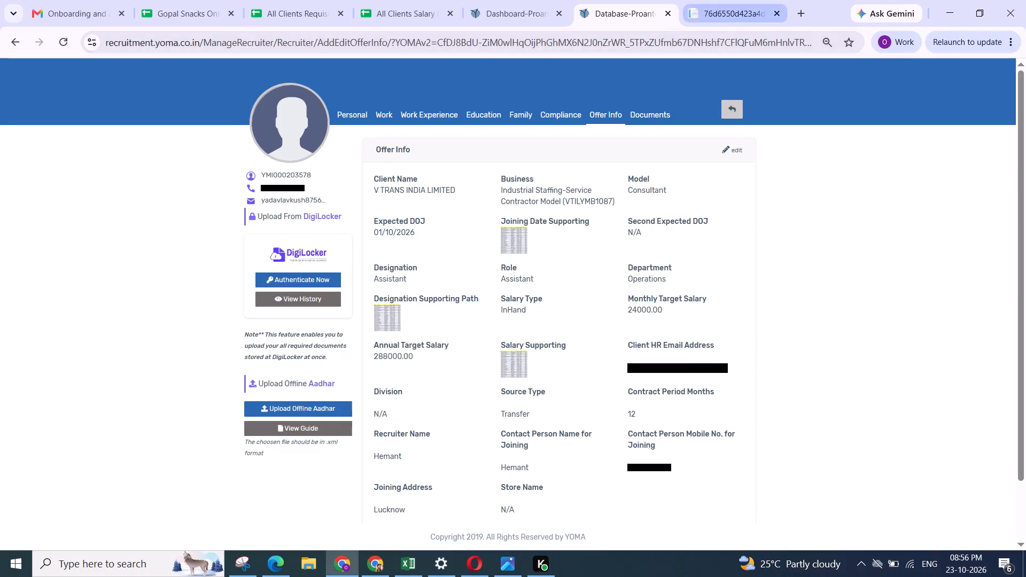
left_click(729, 0)
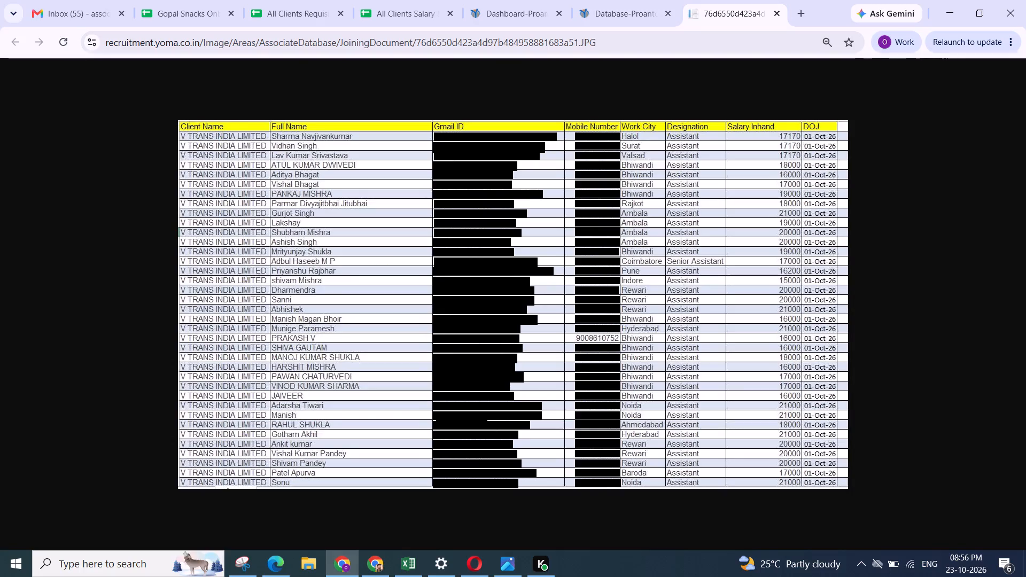
key("alt+Tab")
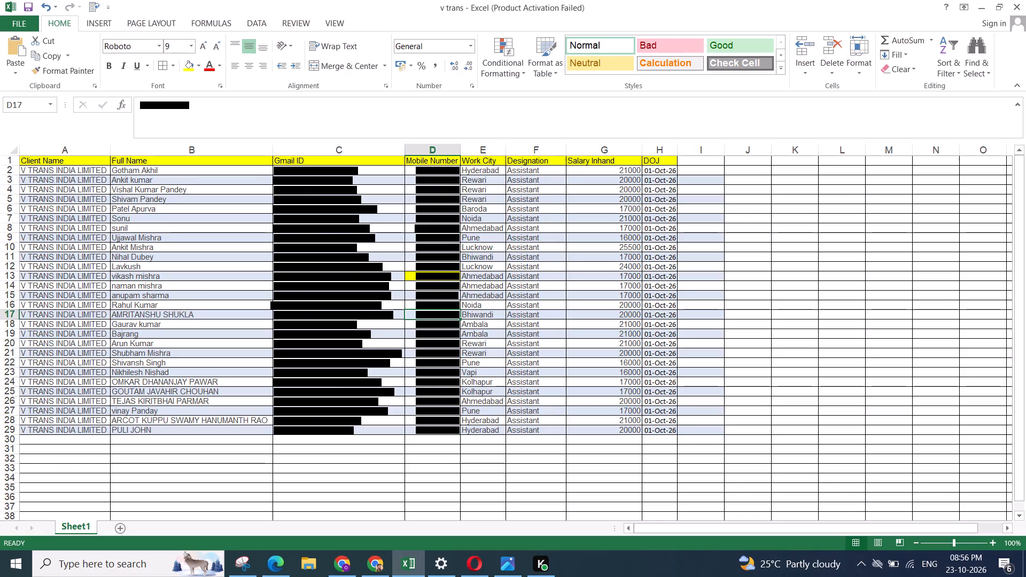
key("alt+Tab")
Back in Chrome, replace the Lucknow candidate's joining date and designation supporting images with dfdsfdasd, and open the salary supporting upload.
left_click(627, 6)
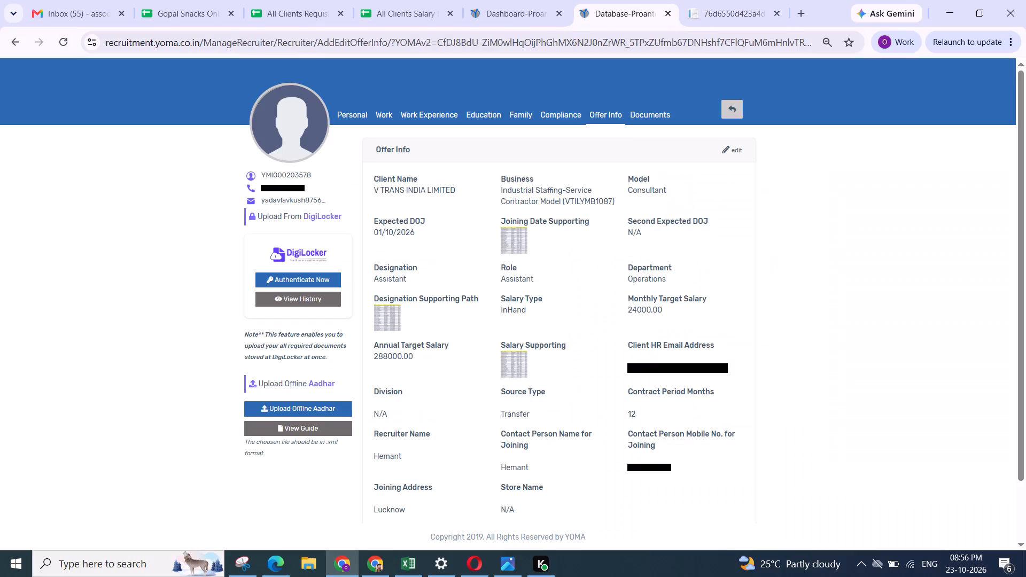
left_click(730, 151)
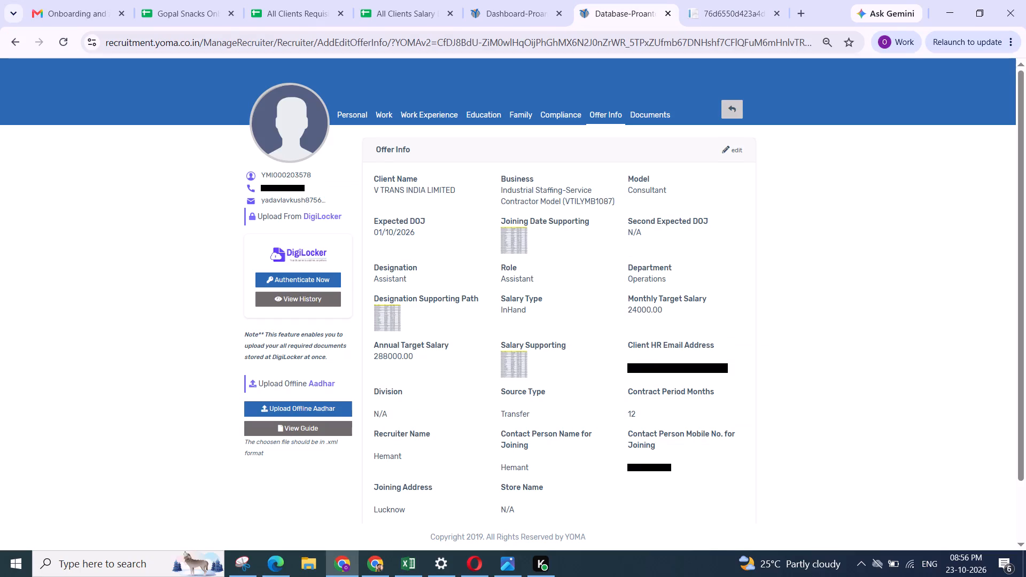
left_click(541, 231)
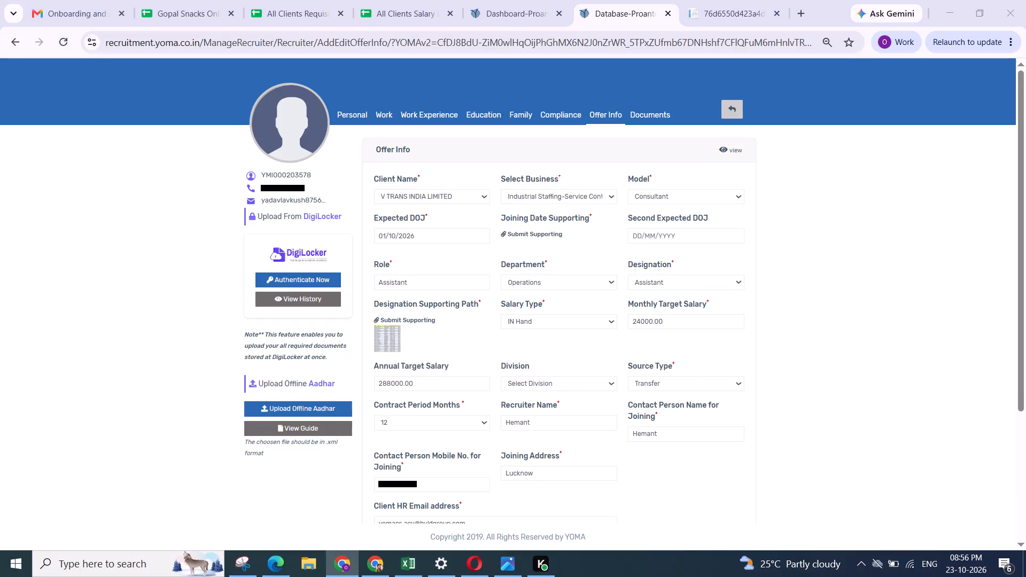
left_click(242, 118)
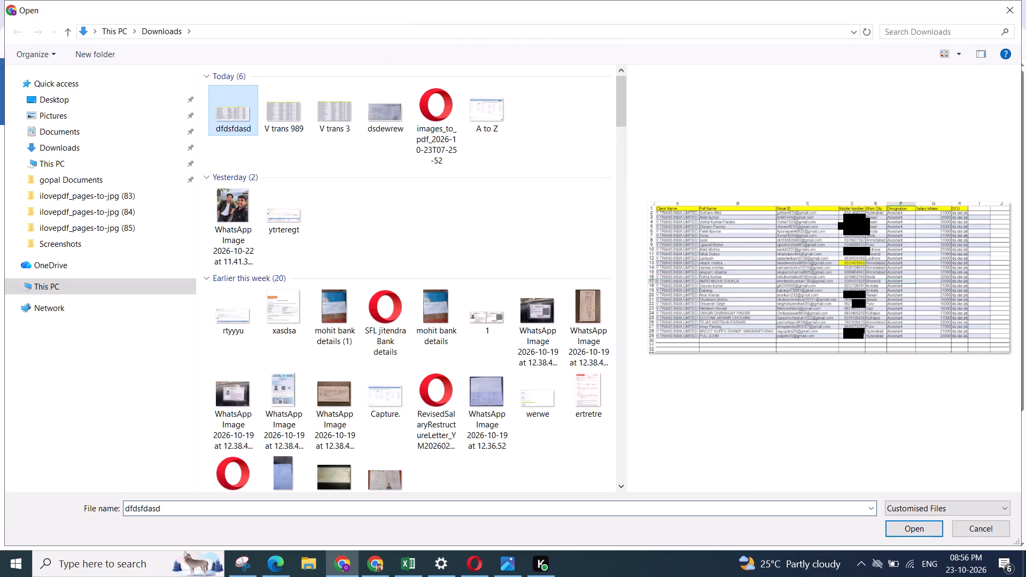
left_click(927, 532)
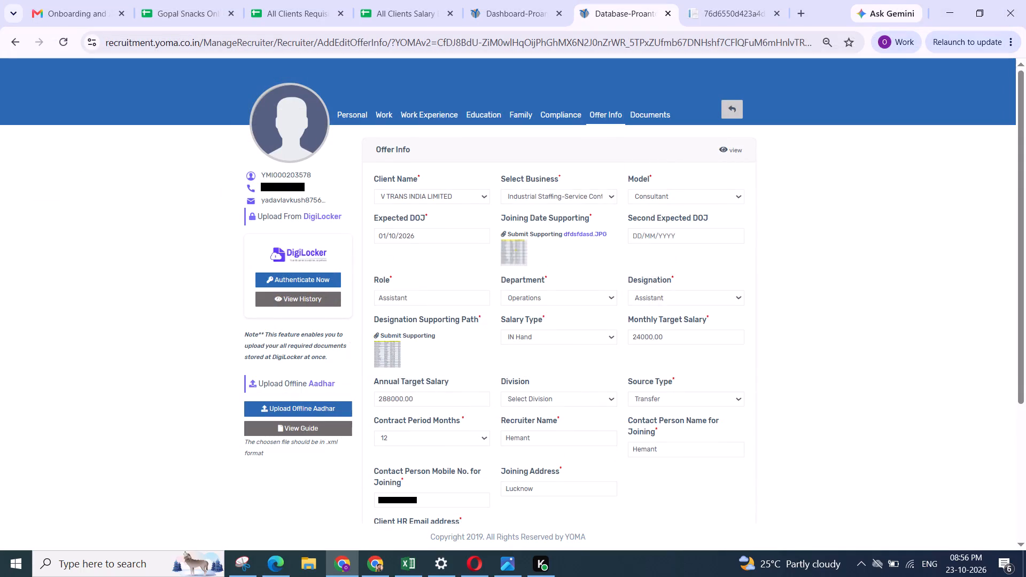
left_click(413, 332)
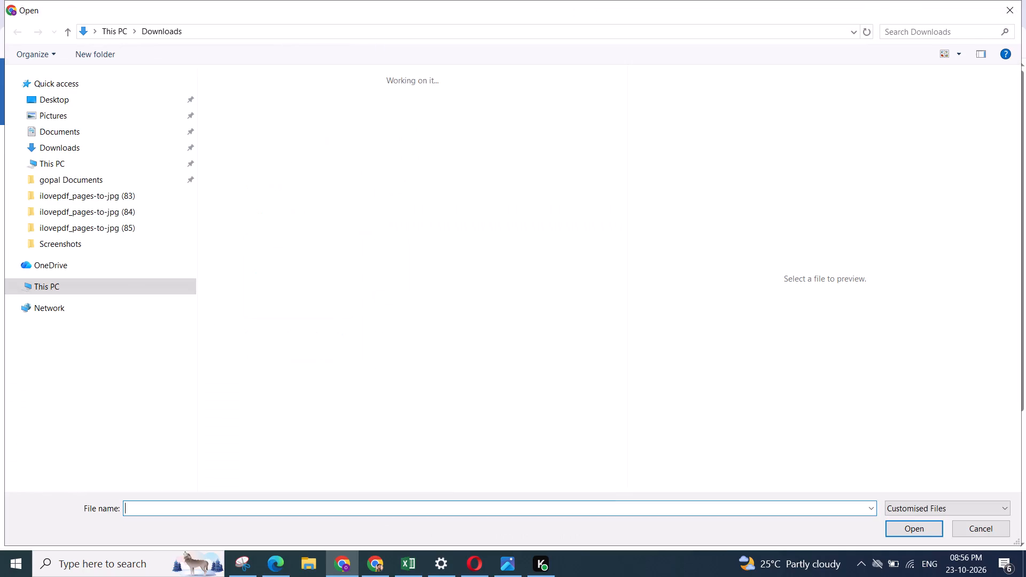
left_click_drag(242, 128, 831, 482)
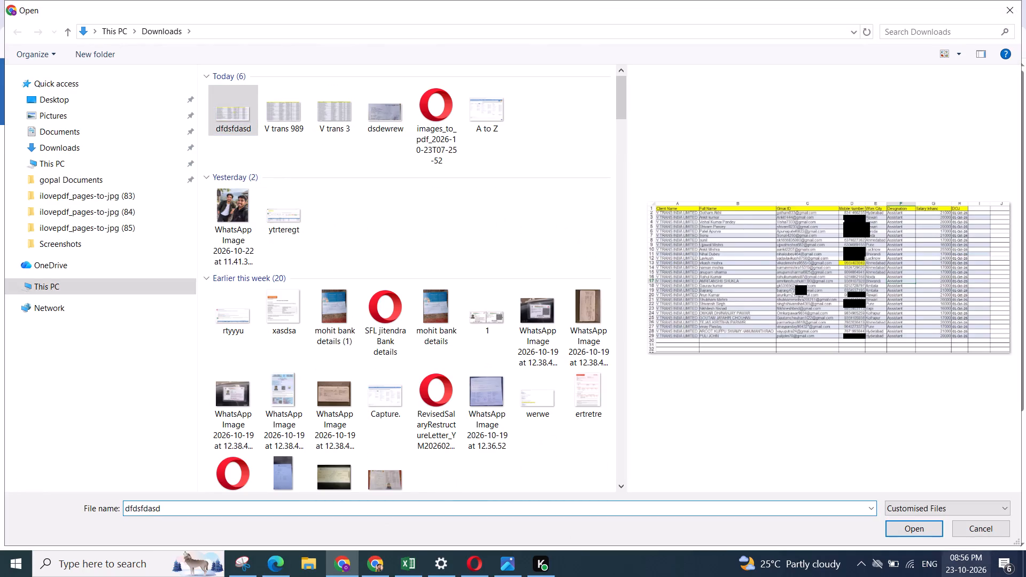
left_click(911, 525)
scroll(570, 323, "down", 2)
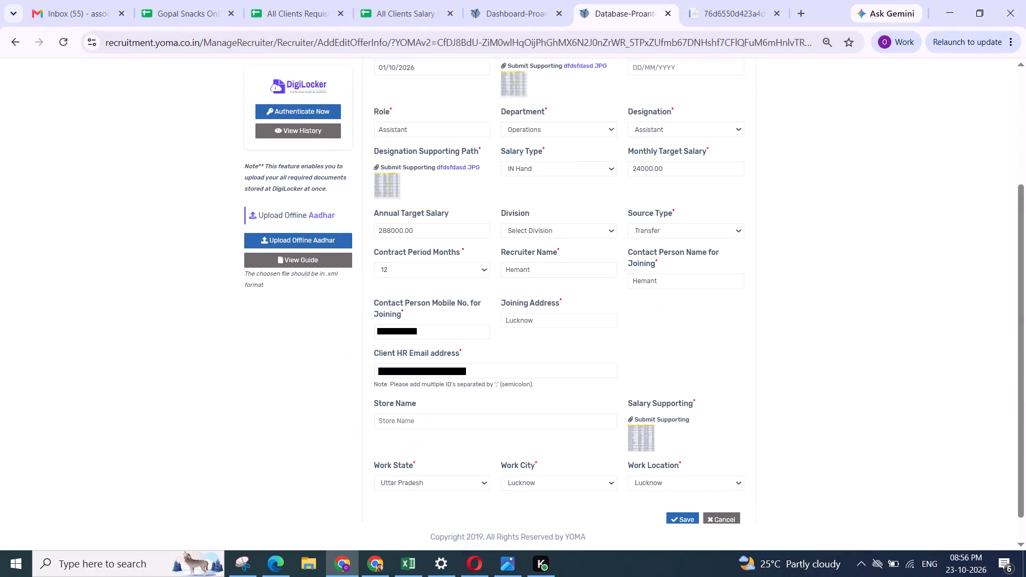
left_click(659, 416)
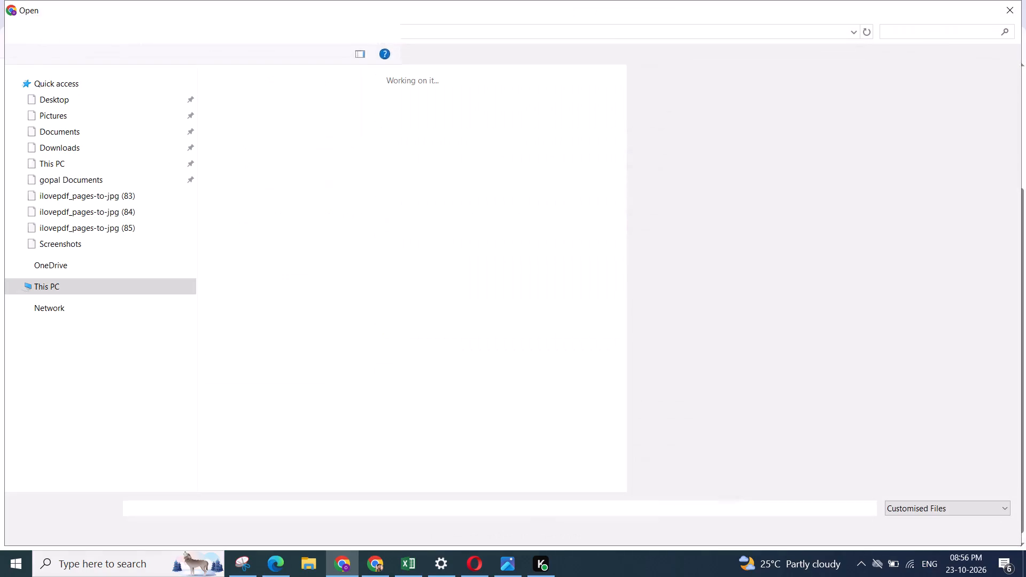
Upload dfdsfdasd as the Lucknow candidate's salary supporting image and save the offer info.
left_click_drag(225, 96, 857, 524)
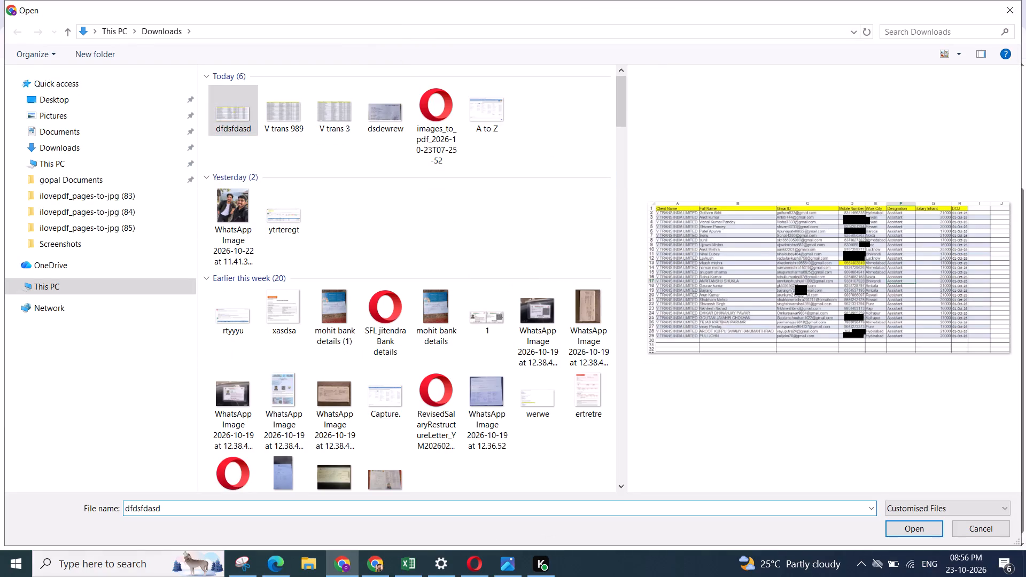
left_click(916, 521)
scroll(550, 314, "down", 3)
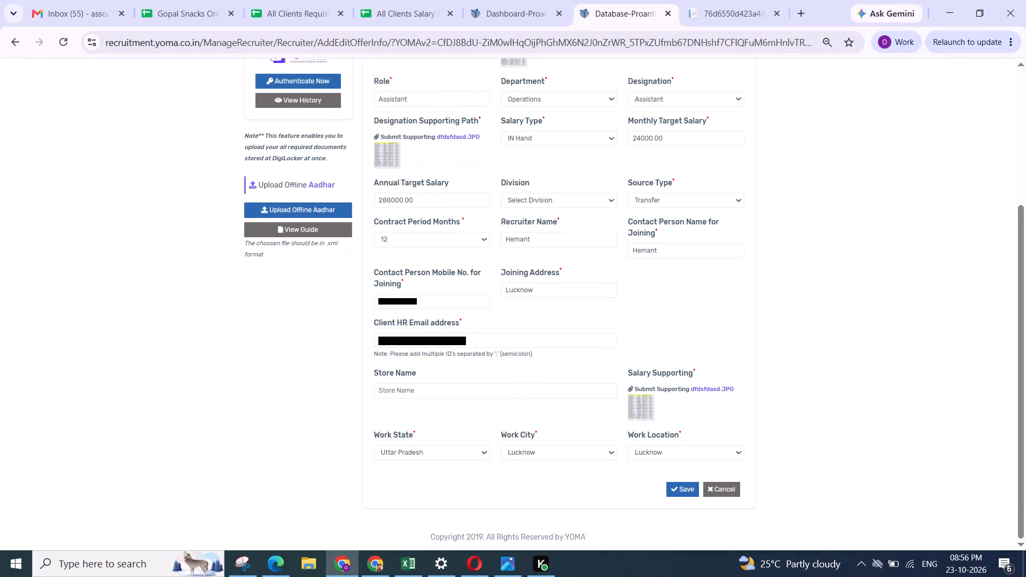
left_click(675, 486)
scroll(547, 255, "up", 3)
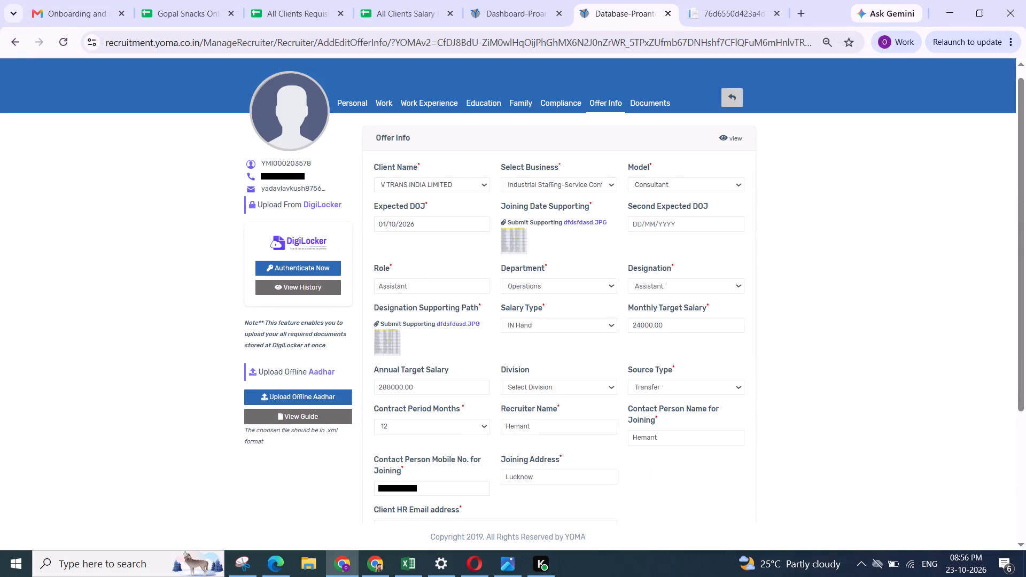
Switch to the v trans Excel sheet, copy the mobile number of the row 12 Lucknow candidate, and return to Chrome.
key("alt+Tab")
key("Up")
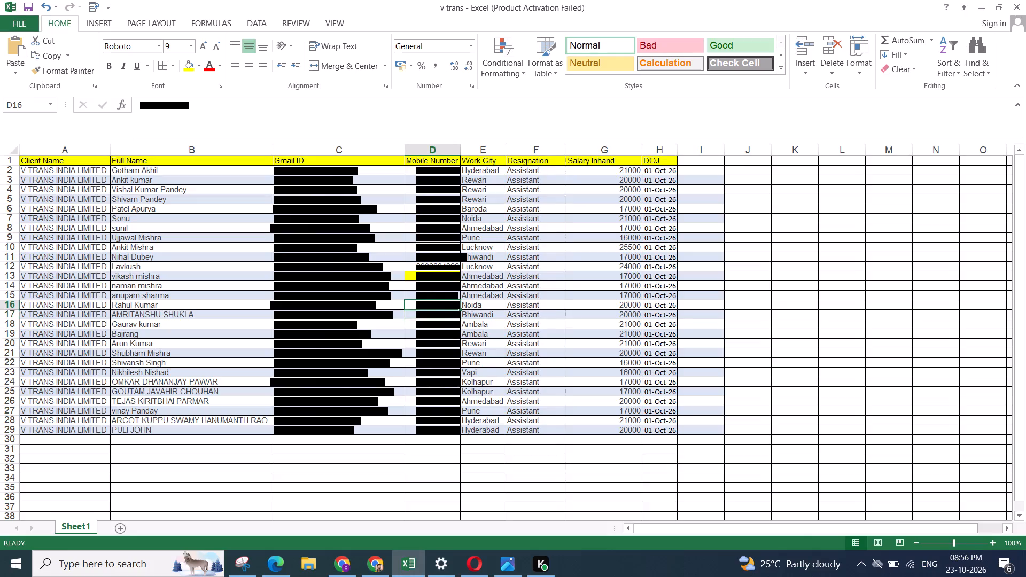
key("Down")
key("Up")
key("Up")
key("Up")
key("Up")
key("Up")
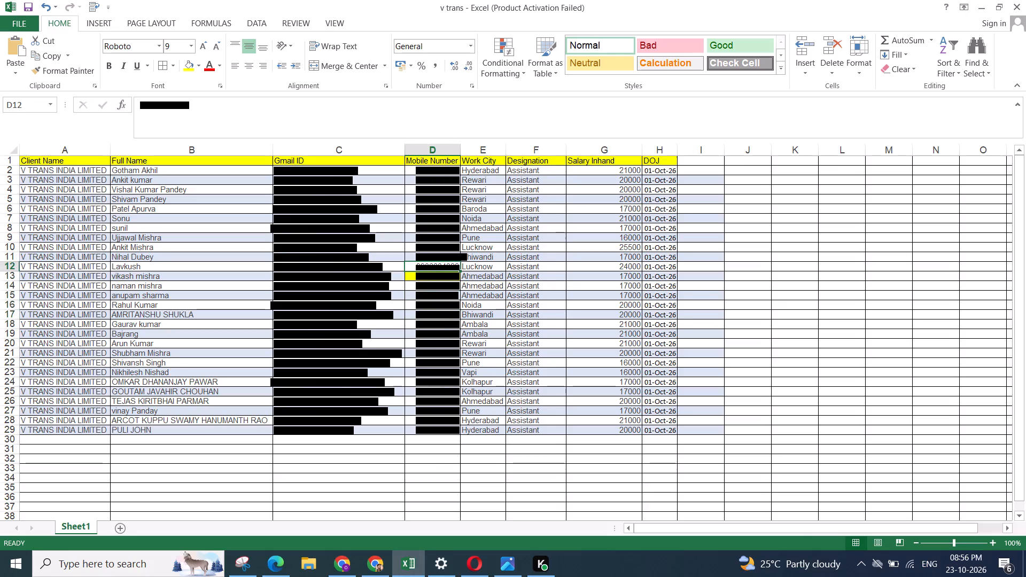
key("ctrl+c")
key("alt+Tab")
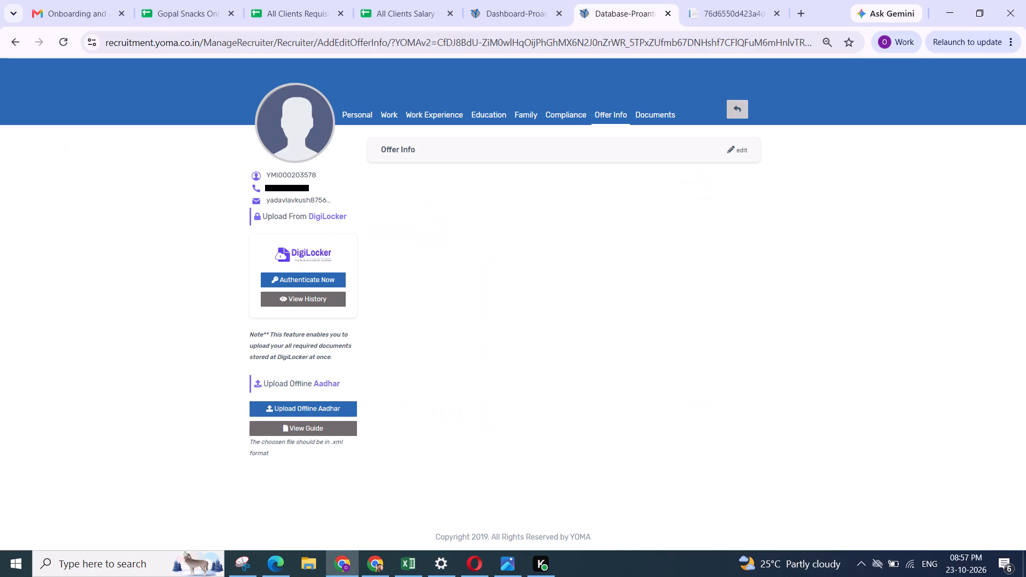
left_click(551, 196)
Check the candidate rows around row 12 in the v trans Excel sheet and return to the offer info page in Chrome.
key("alt+Tab")
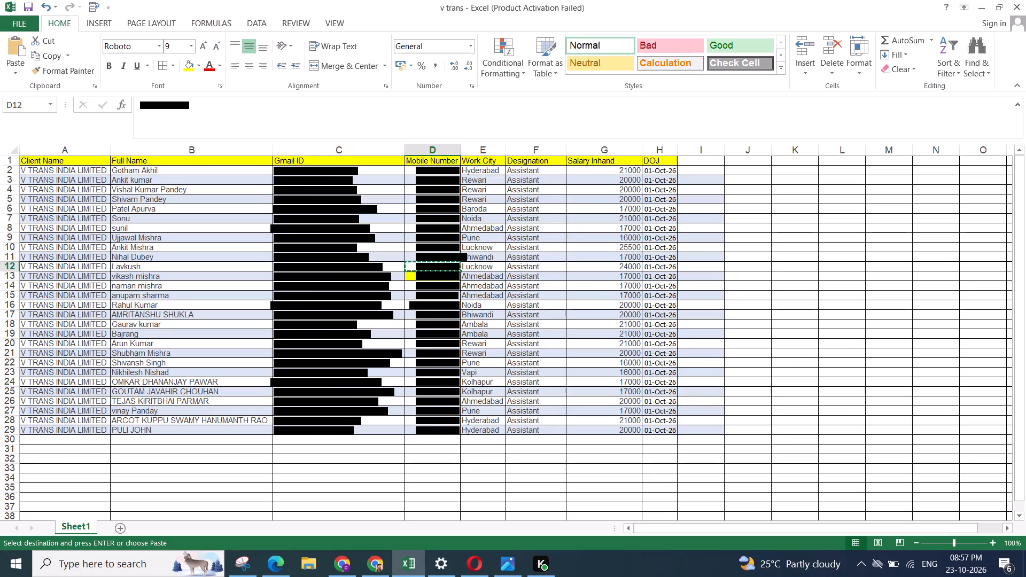
key("Down")
key("Up")
key("Up")
key("Down")
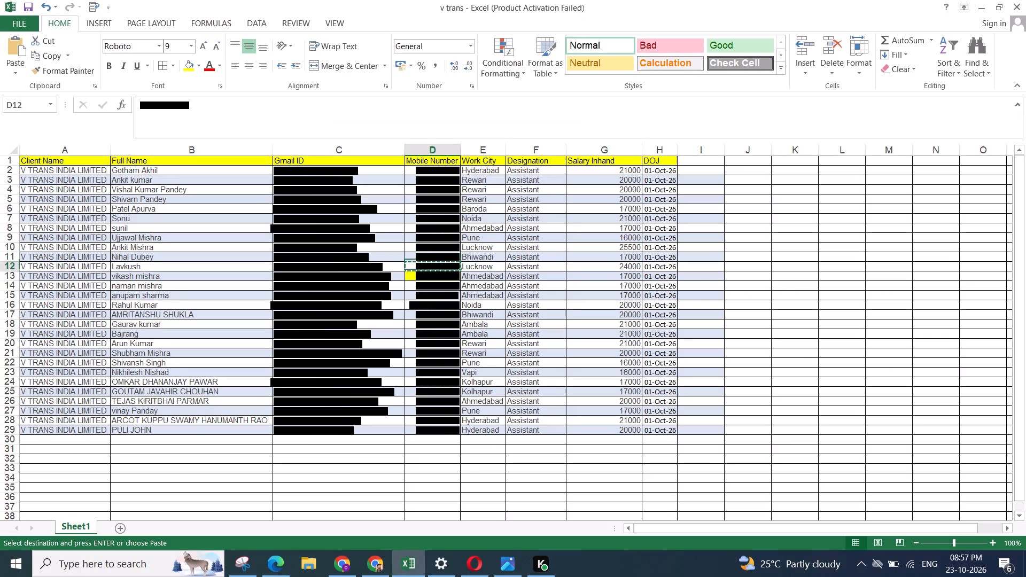
key("Down")
key("alt+Tab")
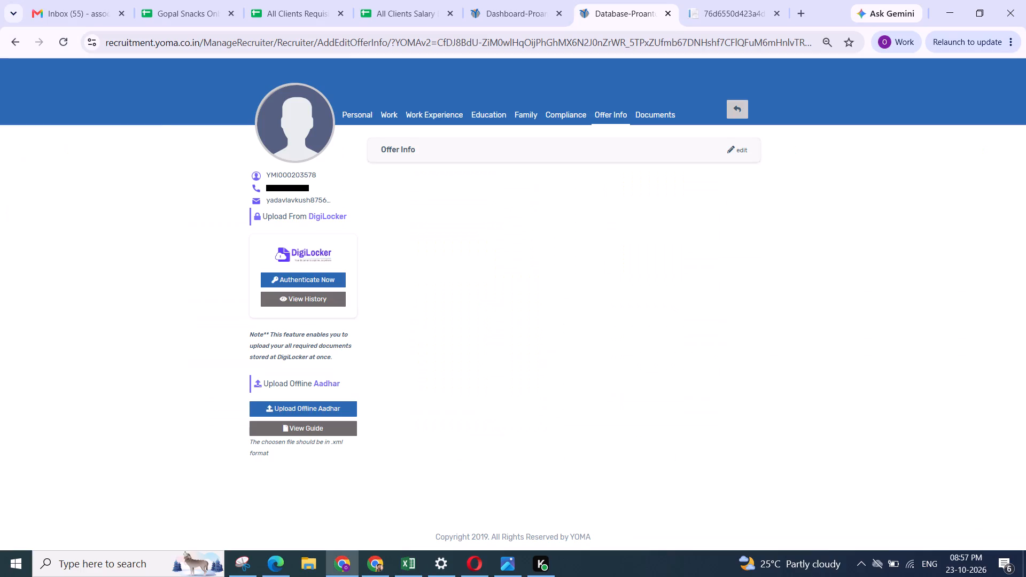
Copy the row 13 mobile number from the v trans Excel sheet and filter the Associate Database in Chrome by it.
key("alt+Tab")
key("Down")
key("Up")
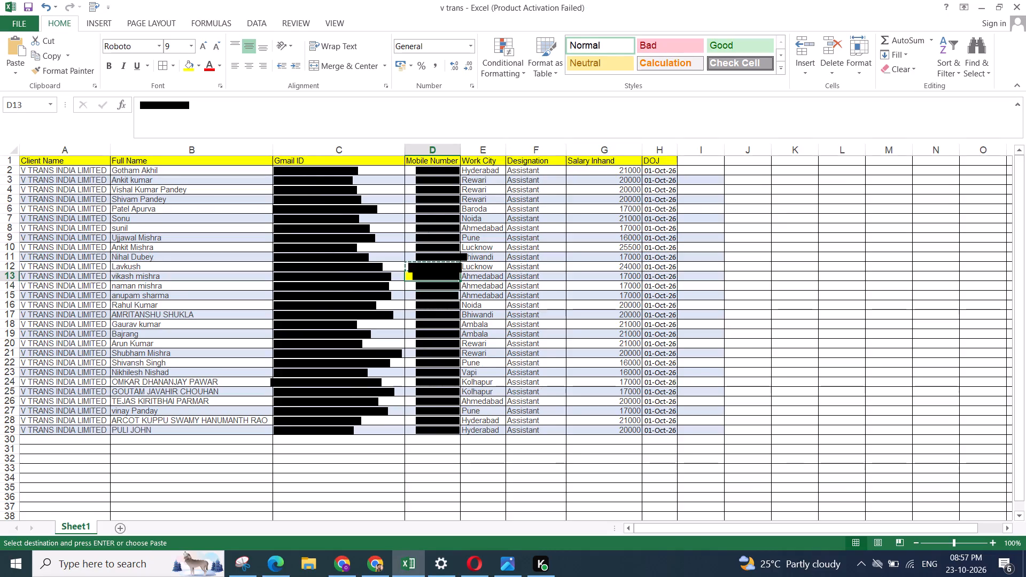
key("ctrl+c")
key("alt+Tab")
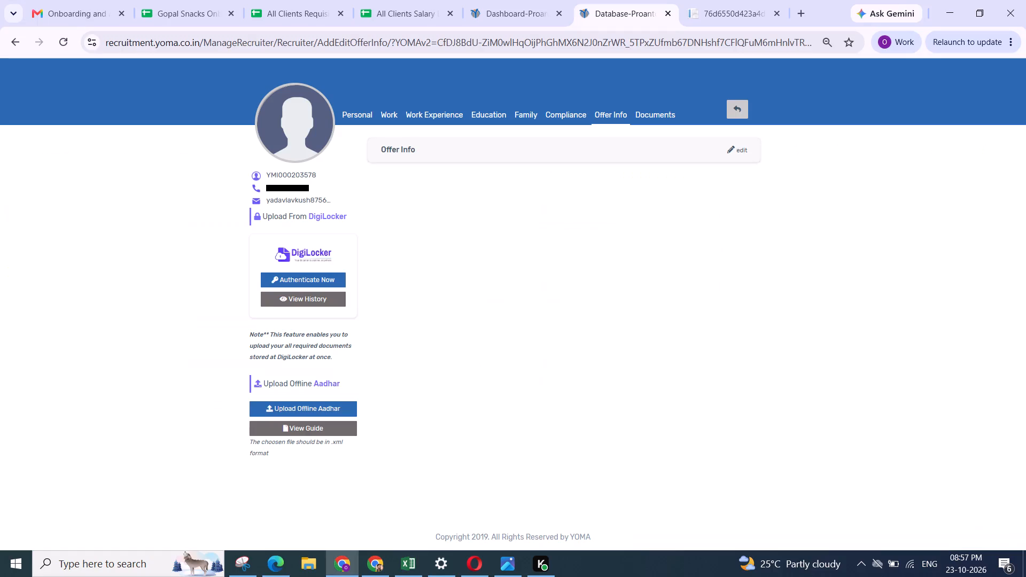
left_click(736, 114)
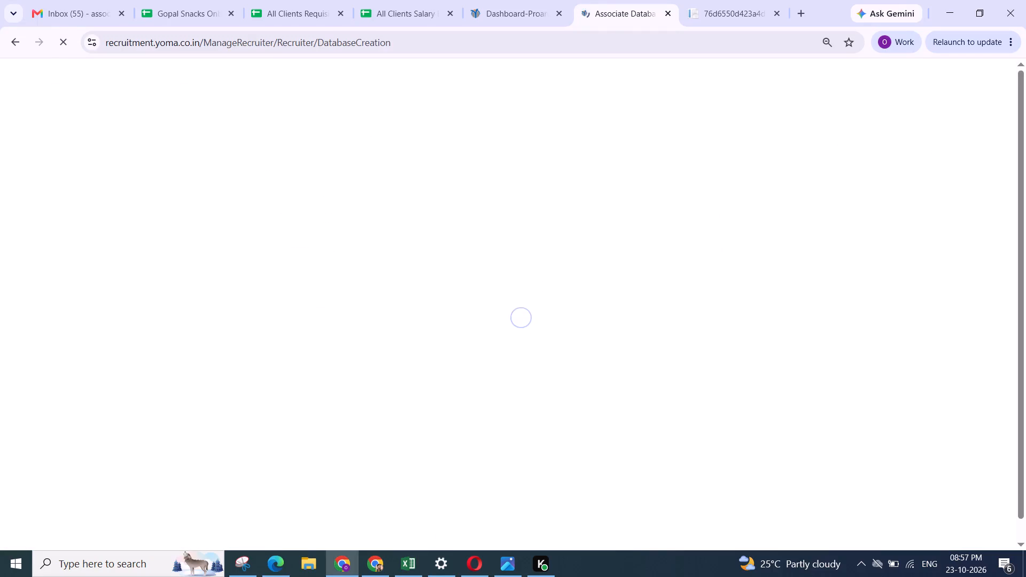
left_click(1002, 79)
scroll(958, 255, "down", 3)
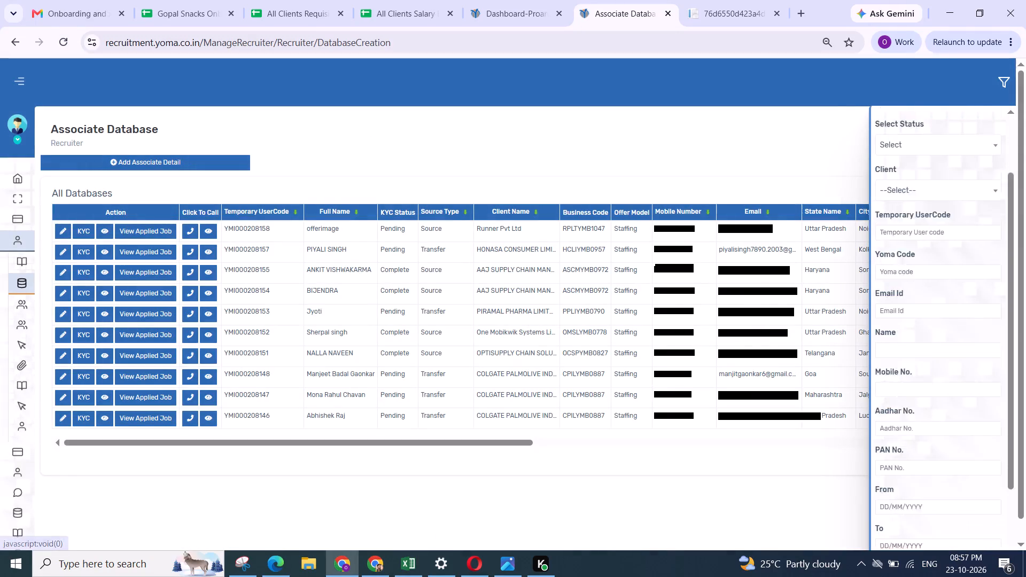
scroll(958, 255, "down", 1)
left_click(887, 256)
key("ctrl+v")
key("Return")
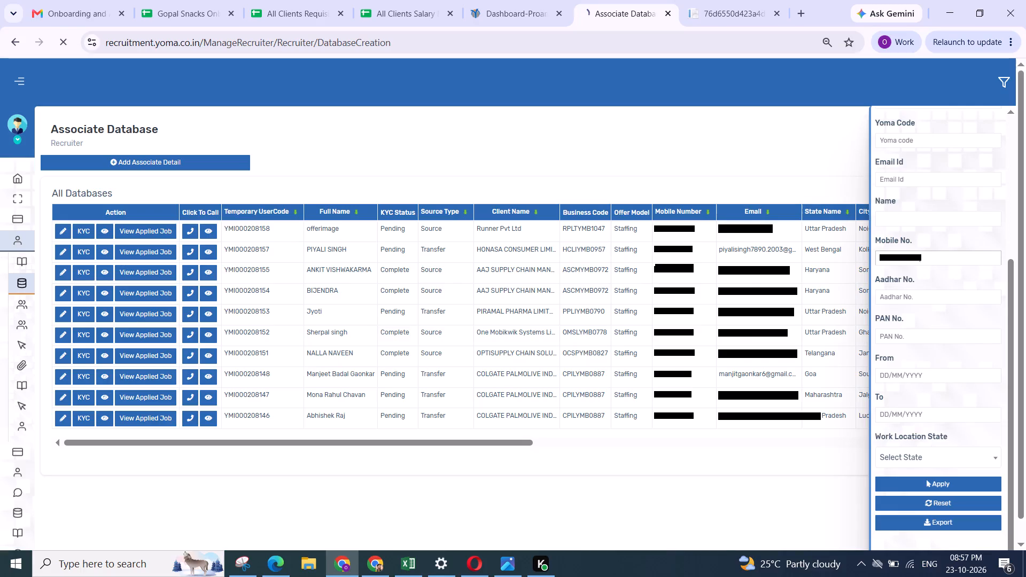
scroll(915, 383, "down", 3)
left_click(927, 490)
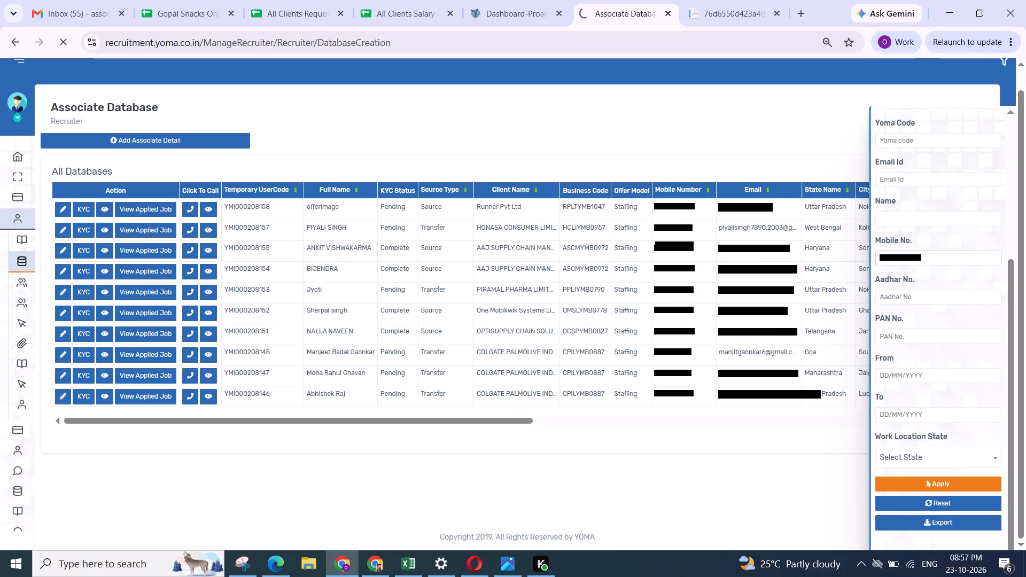
left_click(927, 490)
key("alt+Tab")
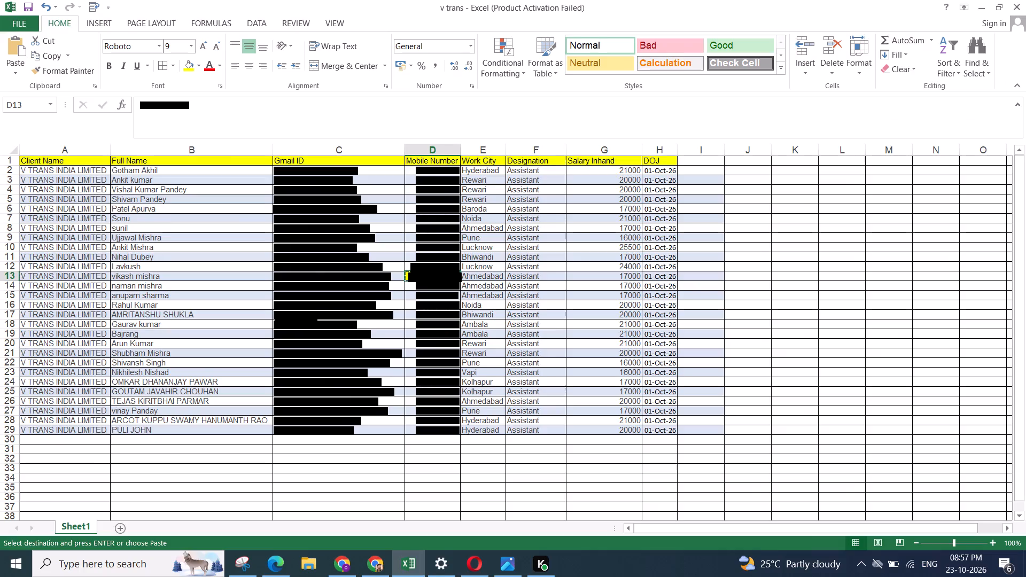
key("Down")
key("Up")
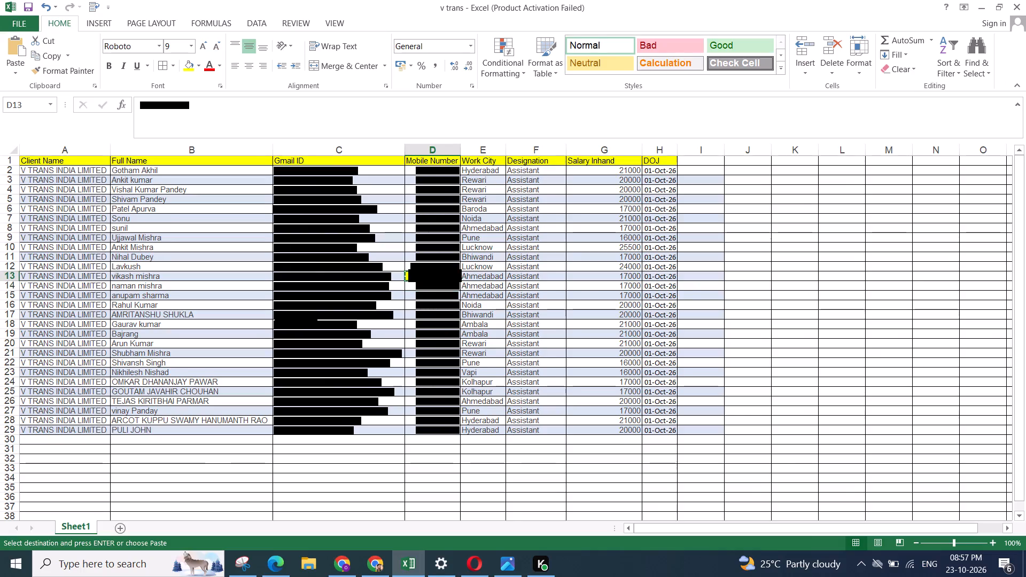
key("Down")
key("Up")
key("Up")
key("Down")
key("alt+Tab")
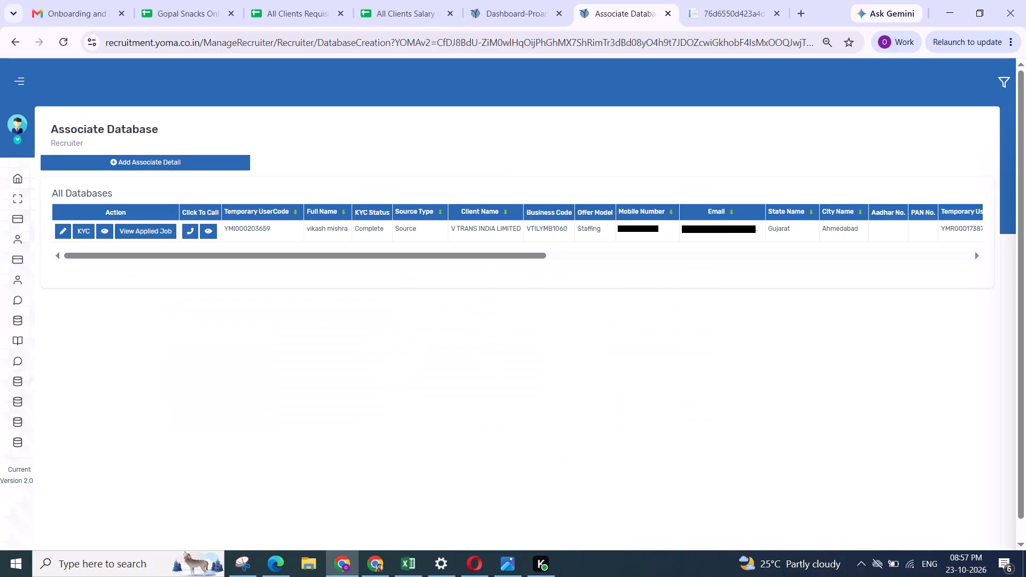
Open the offer info of the filtered V TRANS INDIA LIMITED candidate from Ahmedabad for editing.
left_click(63, 229)
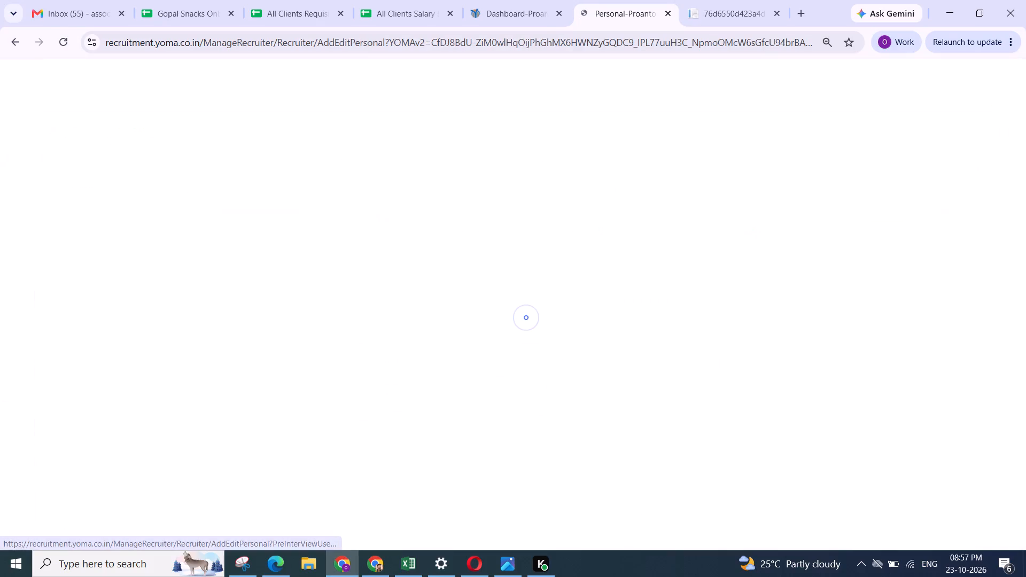
left_click(614, 118)
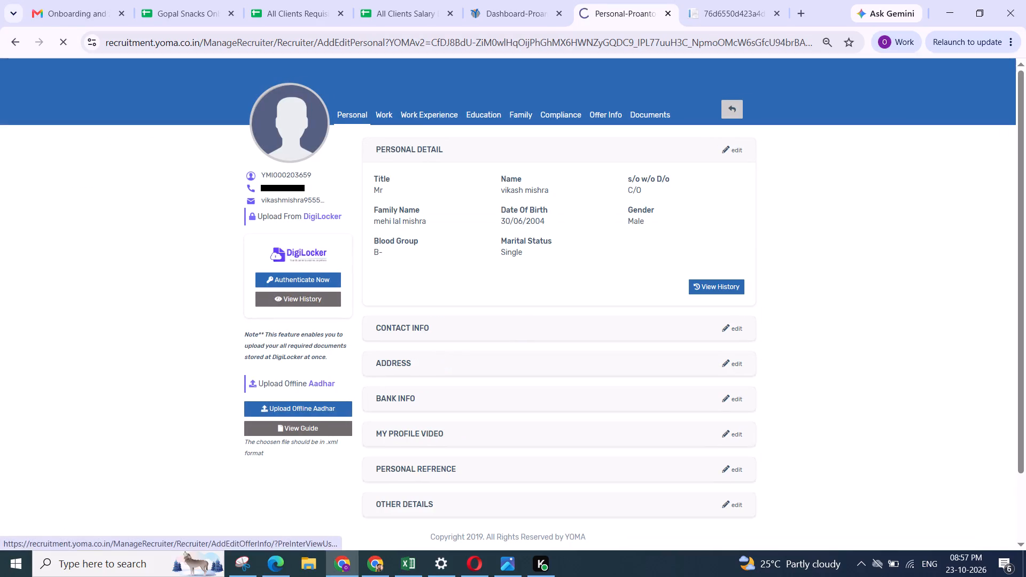
left_click(732, 150)
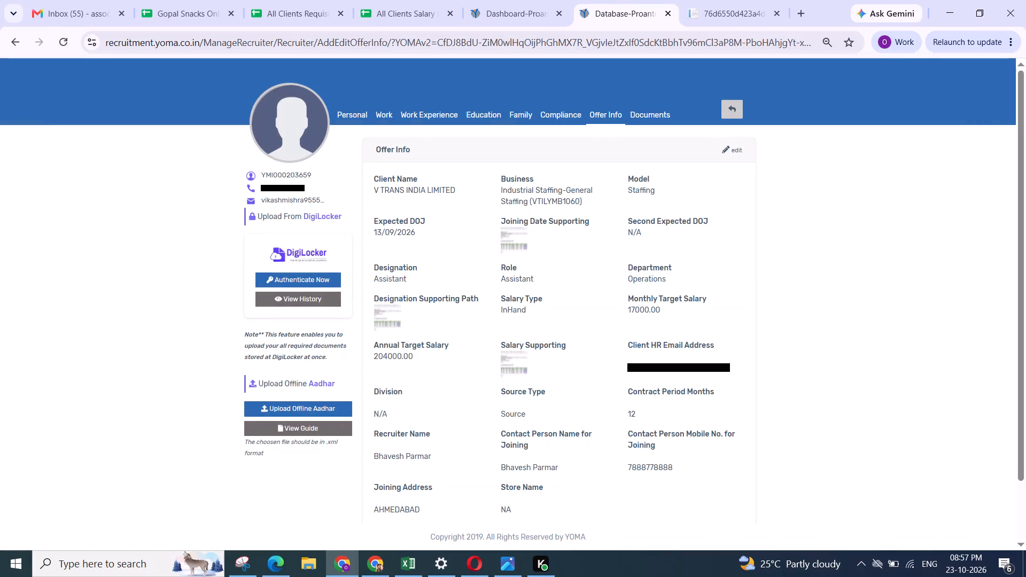
left_click(724, 151)
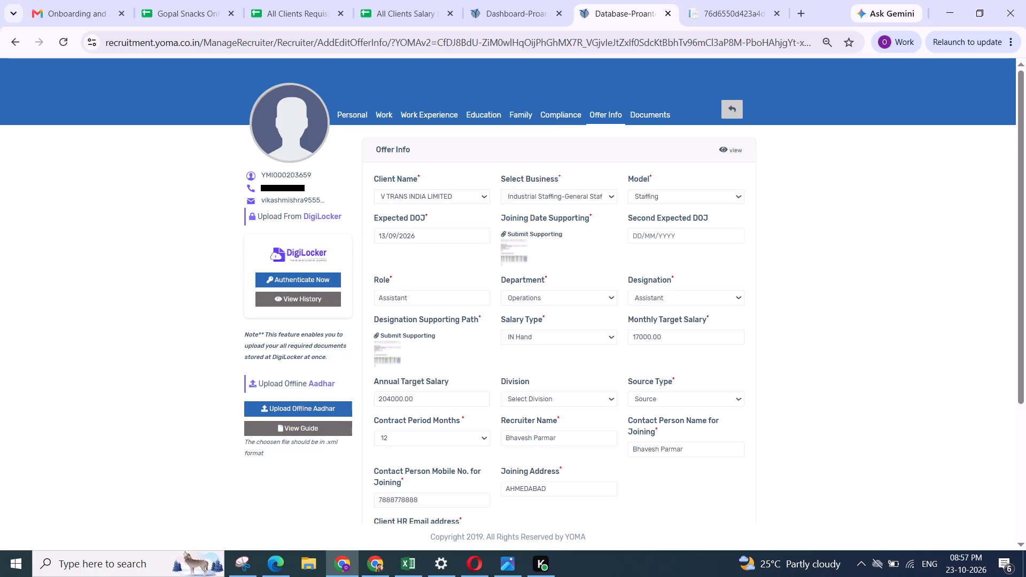
Replace the joining date, designation and salary supporting images in the Ahmedabad candidate's offer info with dfdsfdasd.
left_click(538, 237)
left_click(538, 237)
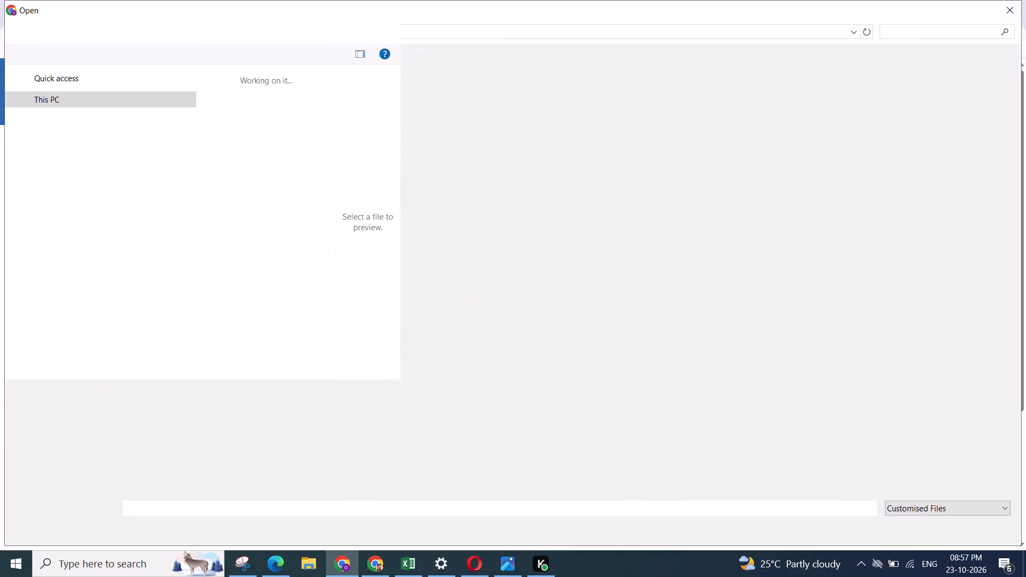
left_click(222, 104)
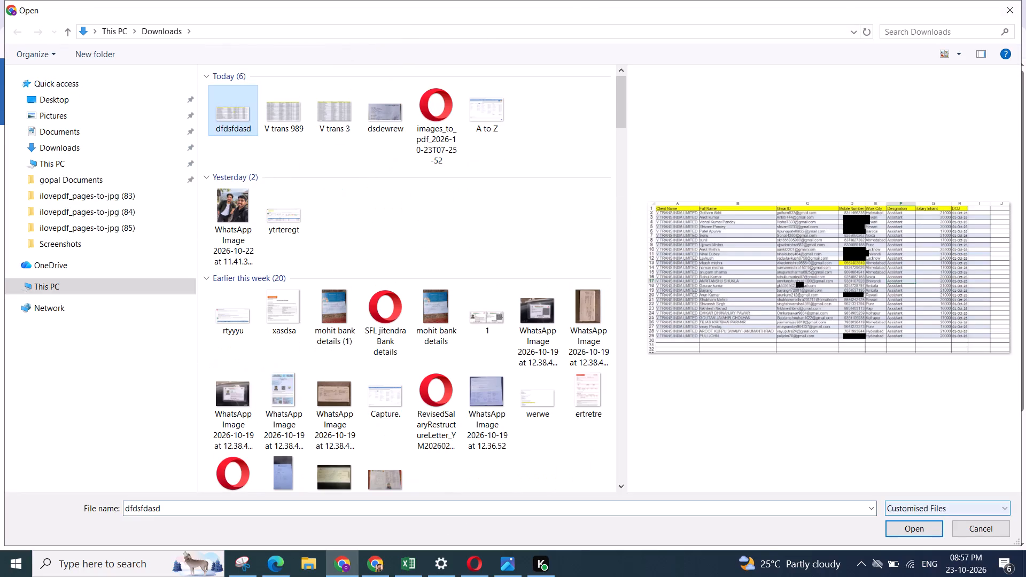
left_click(909, 520)
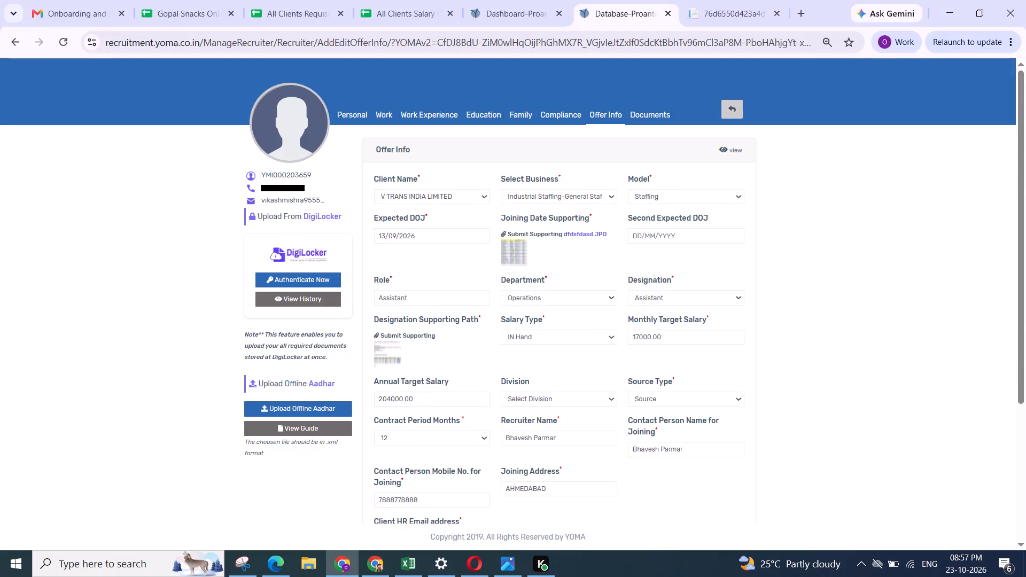
left_click(416, 334)
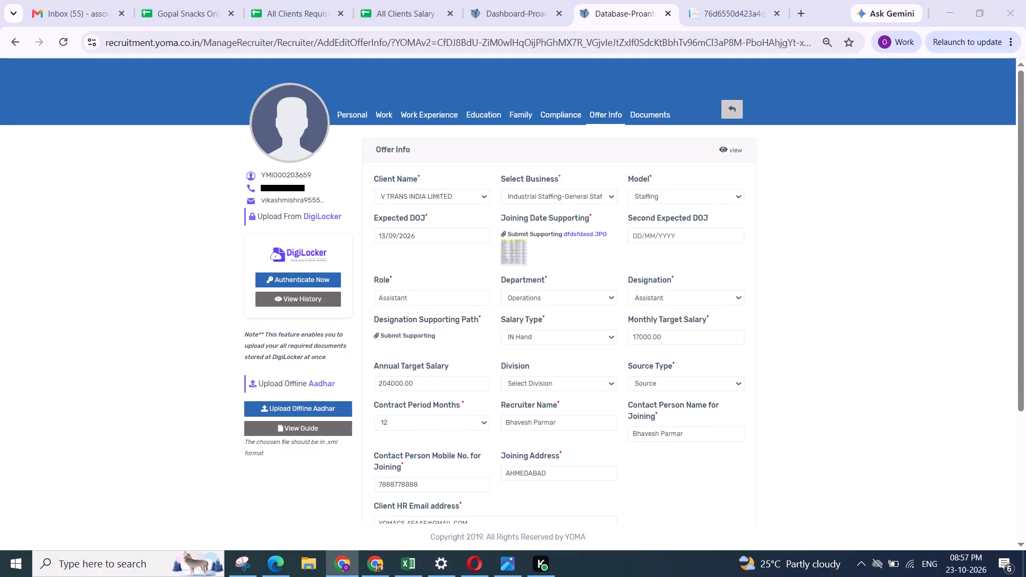
left_click(210, 109)
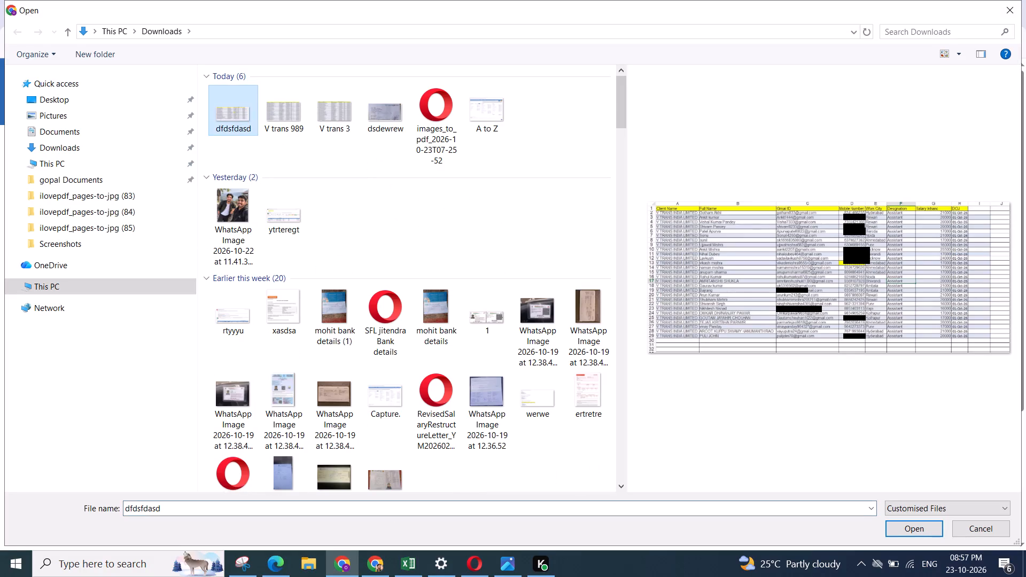
left_click(905, 531)
scroll(585, 392, "down", 1)
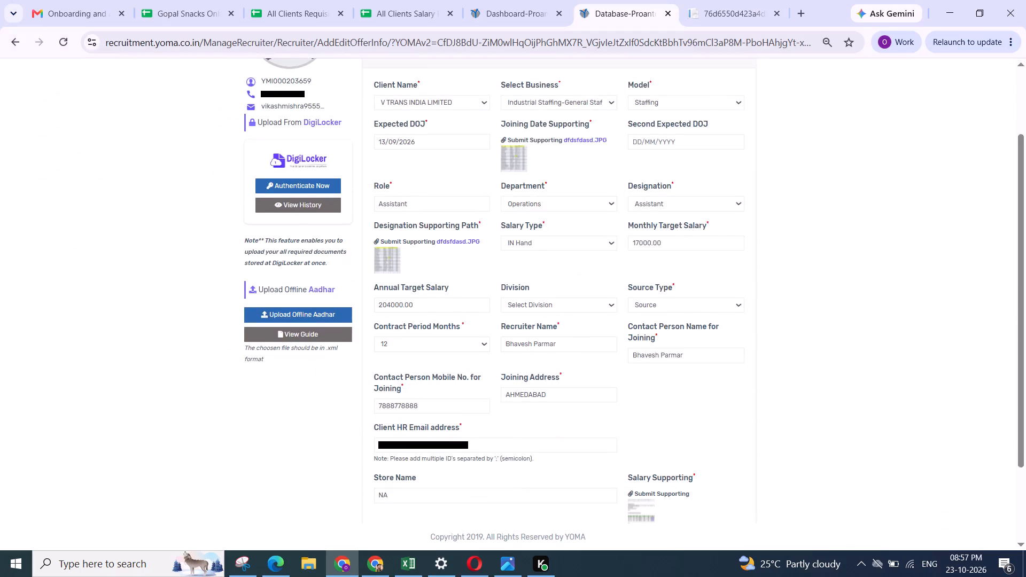
scroll(514, 316, "down", 3)
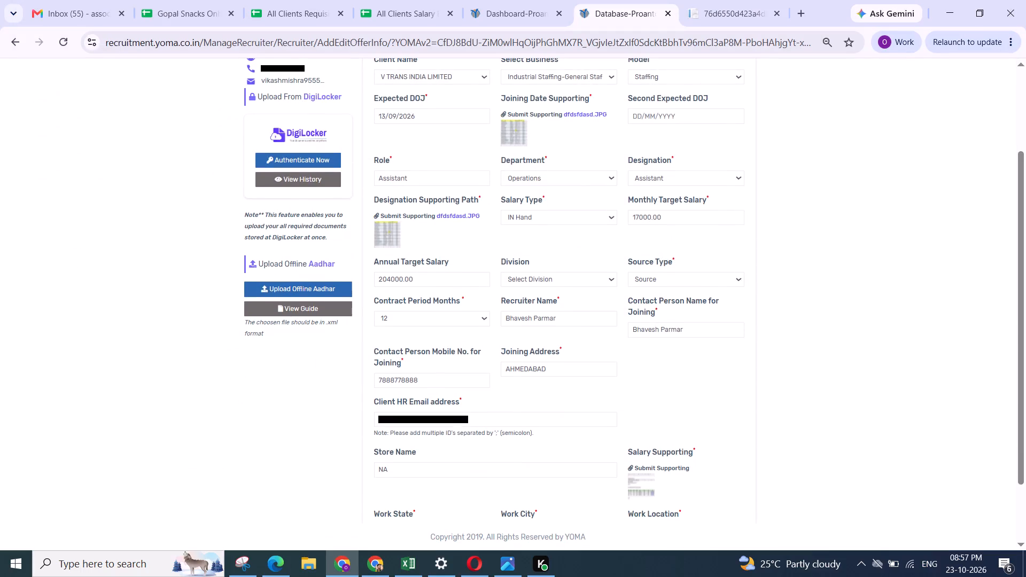
left_click(673, 389)
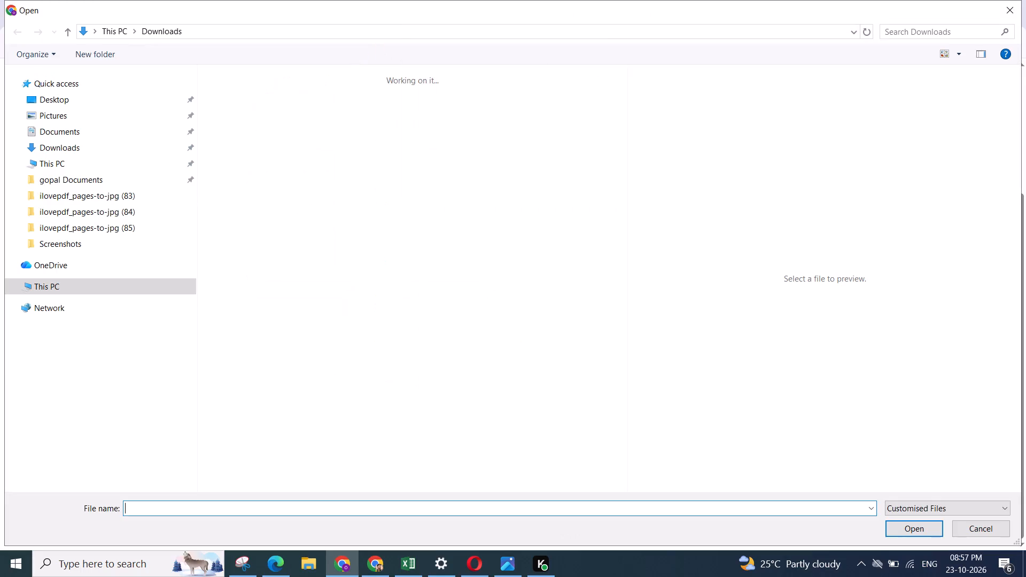
left_click(219, 107)
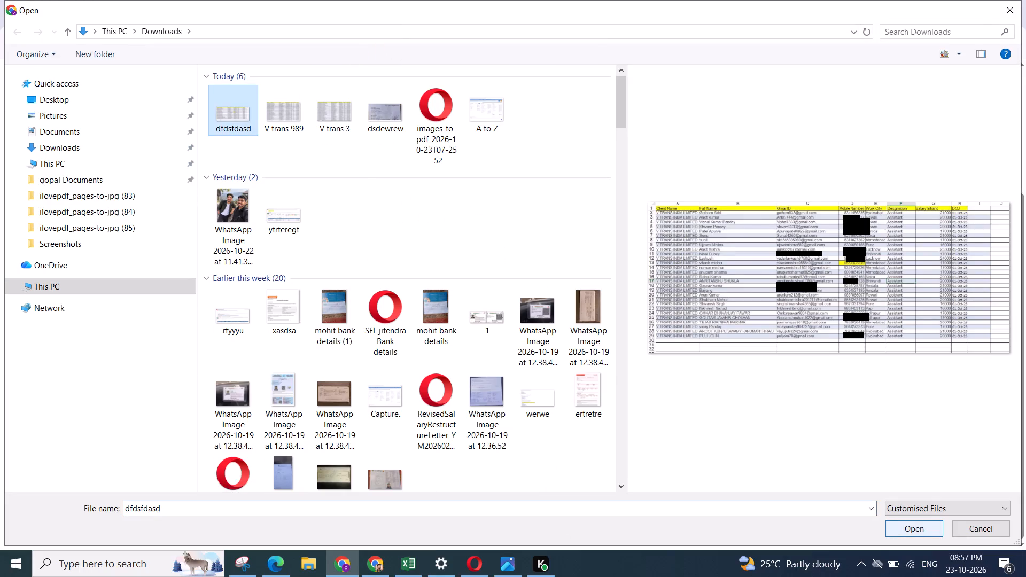
left_click(899, 529)
scroll(681, 322, "up", 4)
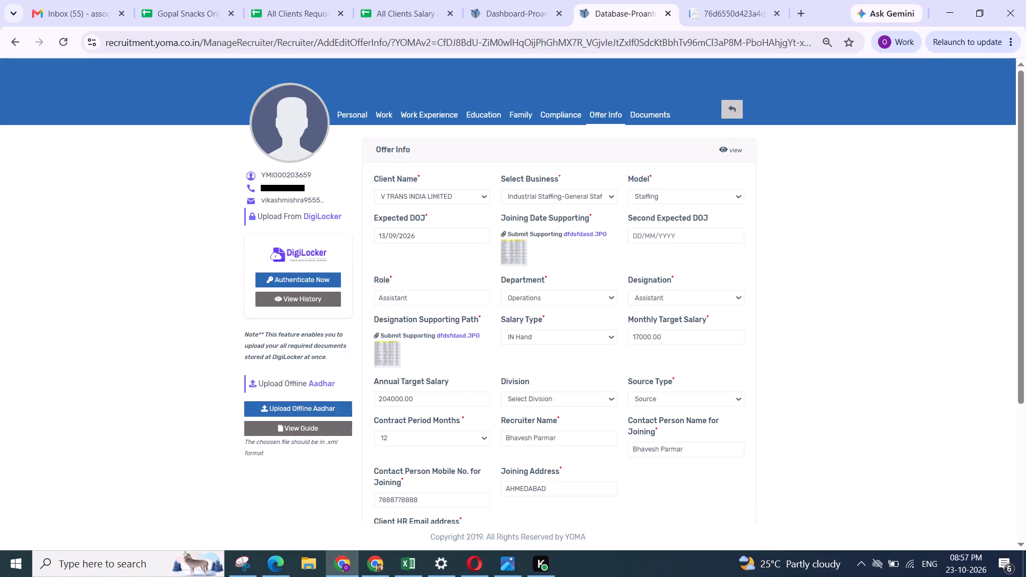
Set the Ahmedabad candidate's business to Industrial Staffing-Service Contractor Model (VTILYMB1087) and the designation to Assistant.
left_click(538, 193)
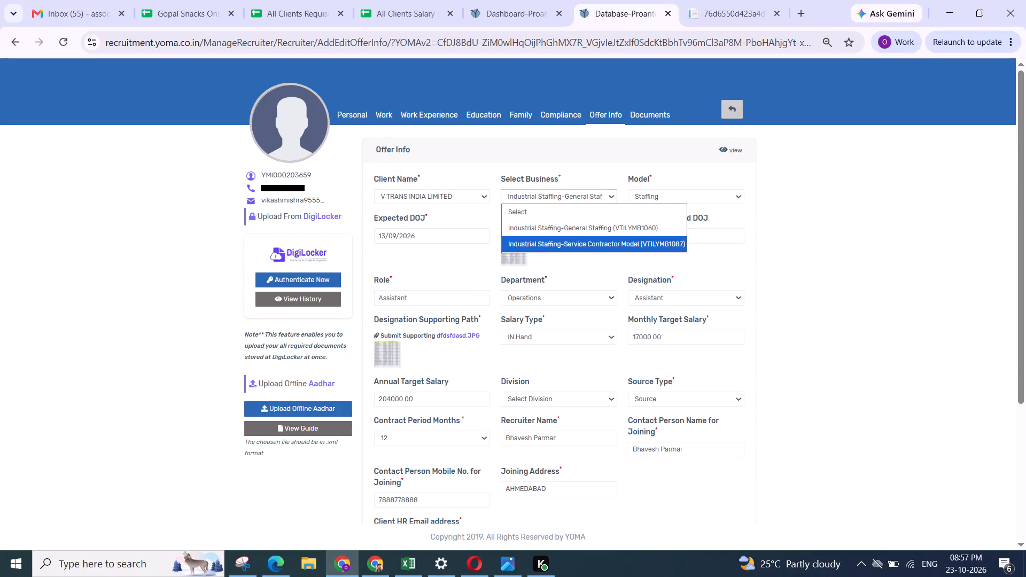
left_click(535, 242)
scroll(540, 263, "down", 1)
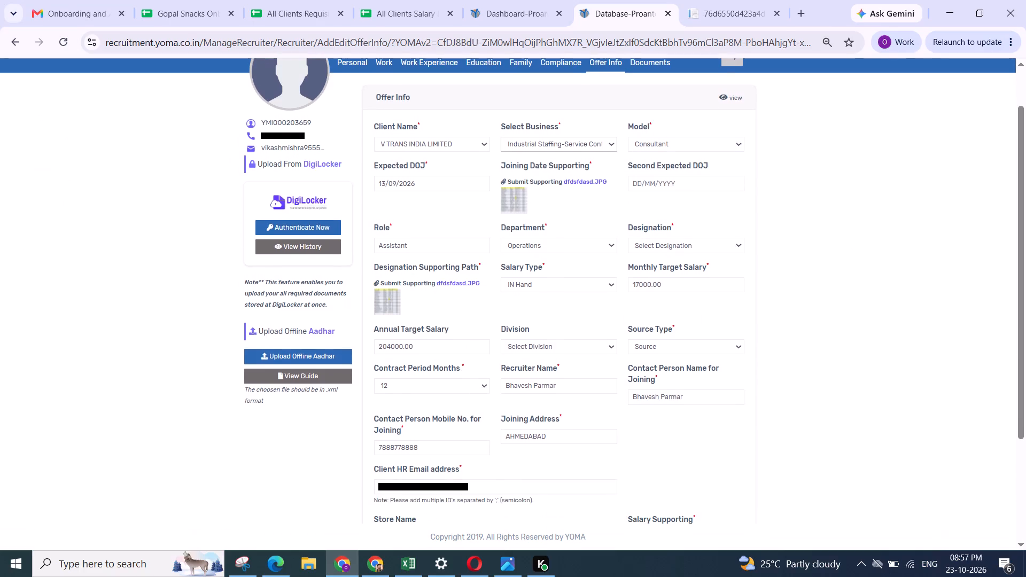
left_click(655, 245)
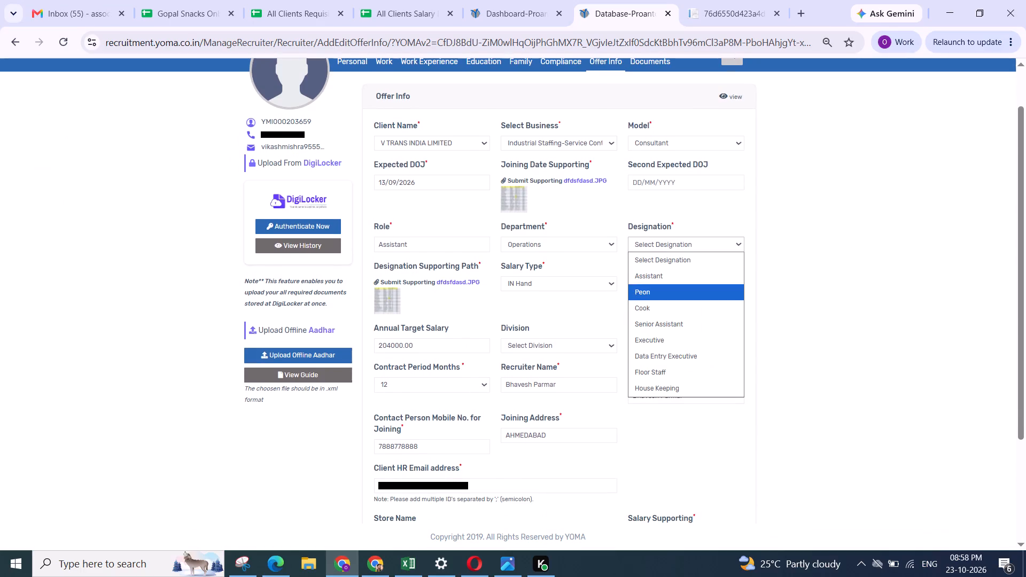
left_click(659, 275)
Check through the Ahmedabad candidate's offer form and set the expected DOJ to 01/10/2026.
scroll(551, 228, "down", 1)
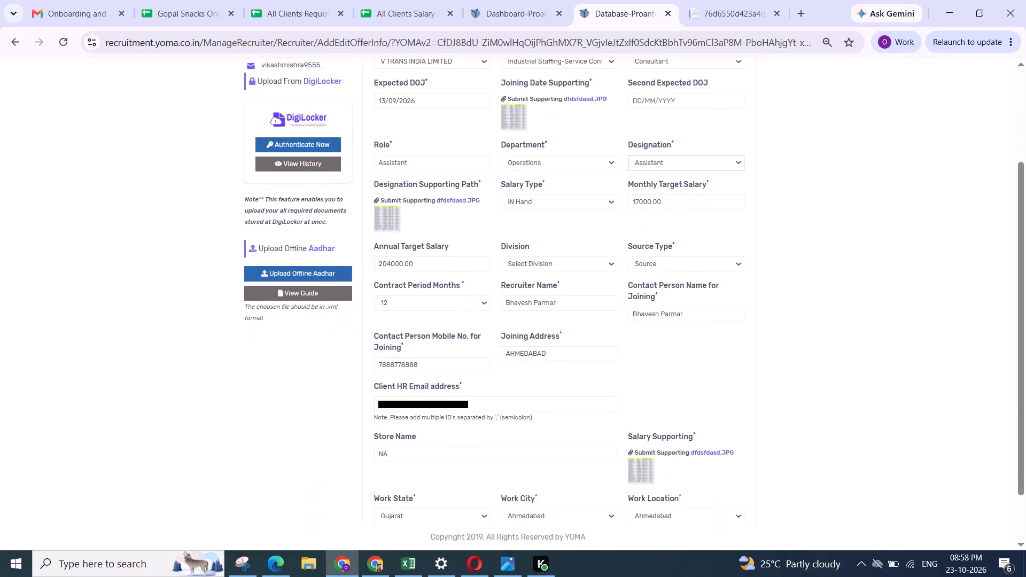
scroll(648, 293, "down", 1)
scroll(555, 233, "up", 1)
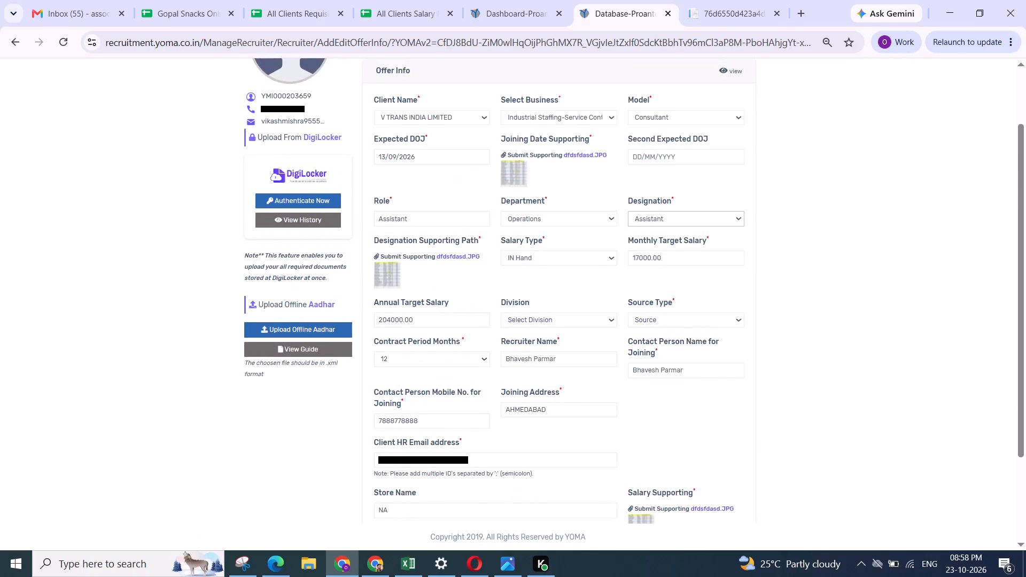
scroll(438, 188, "up", 1)
scroll(545, 308, "down", 2)
scroll(685, 316, "down", 1)
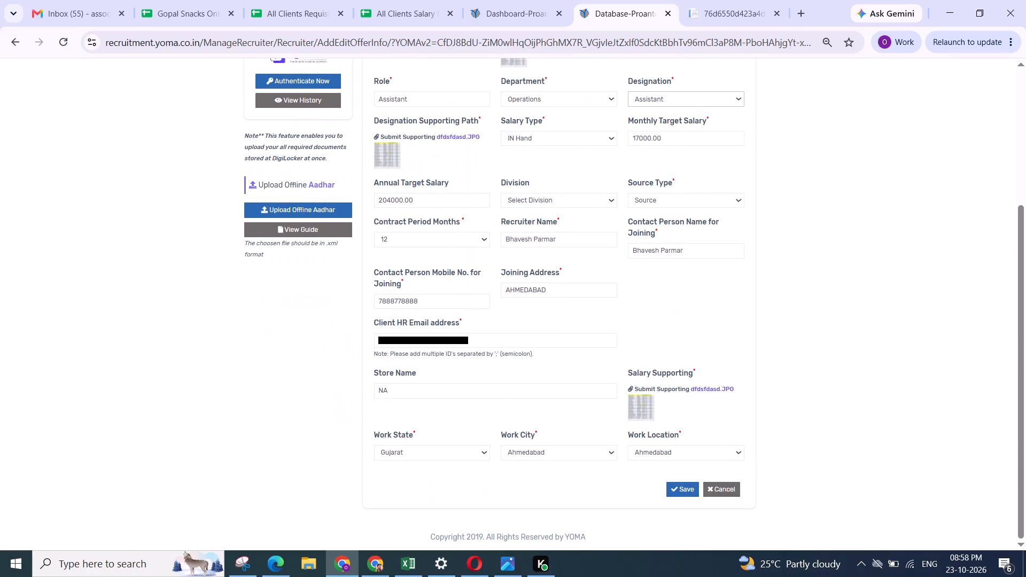
scroll(685, 316, "down", 1)
scroll(594, 276, "up", 1)
scroll(618, 329, "down", 1)
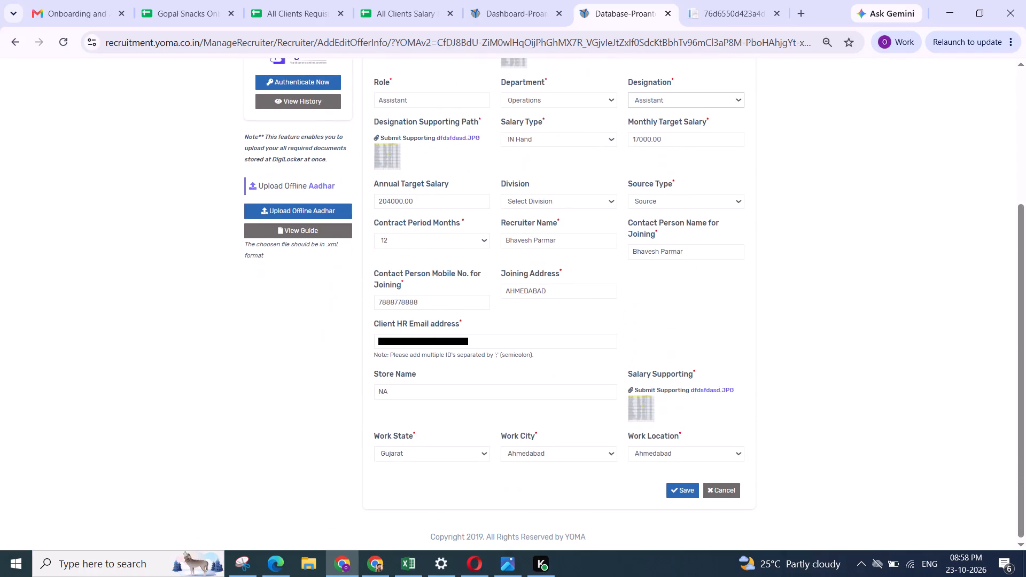
scroll(624, 323, "up", 3)
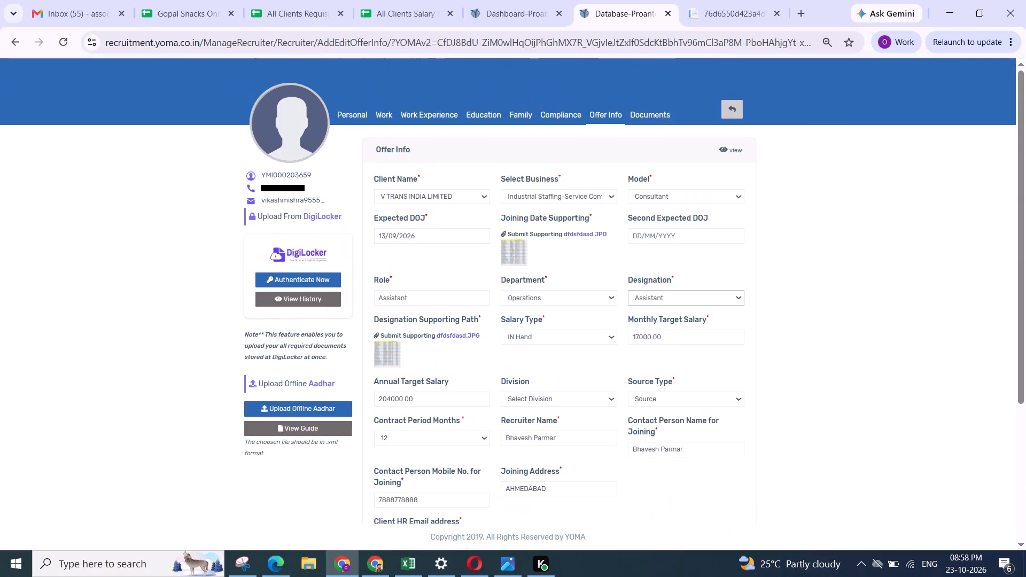
left_click(442, 234)
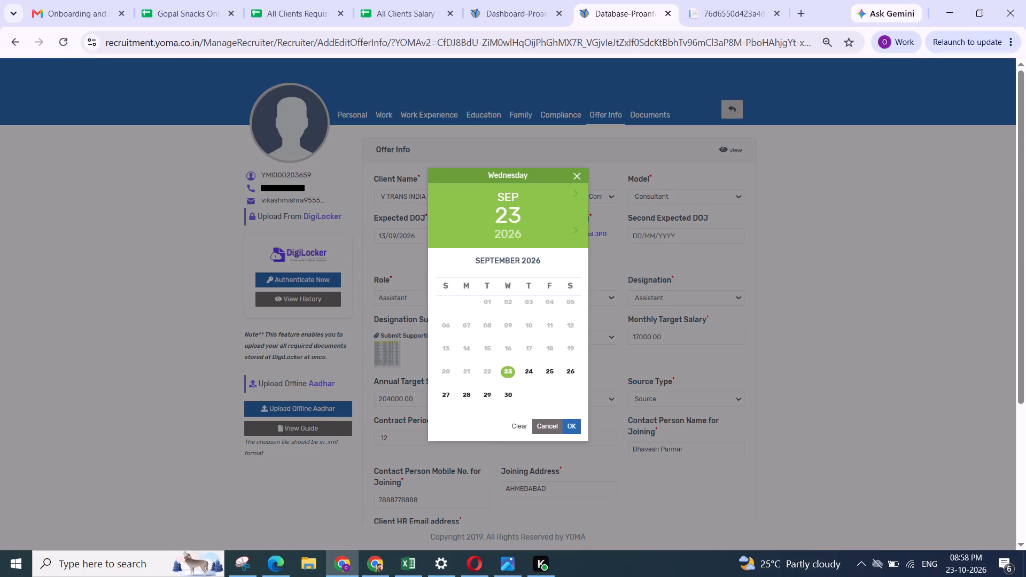
left_click(574, 195)
left_click(533, 305)
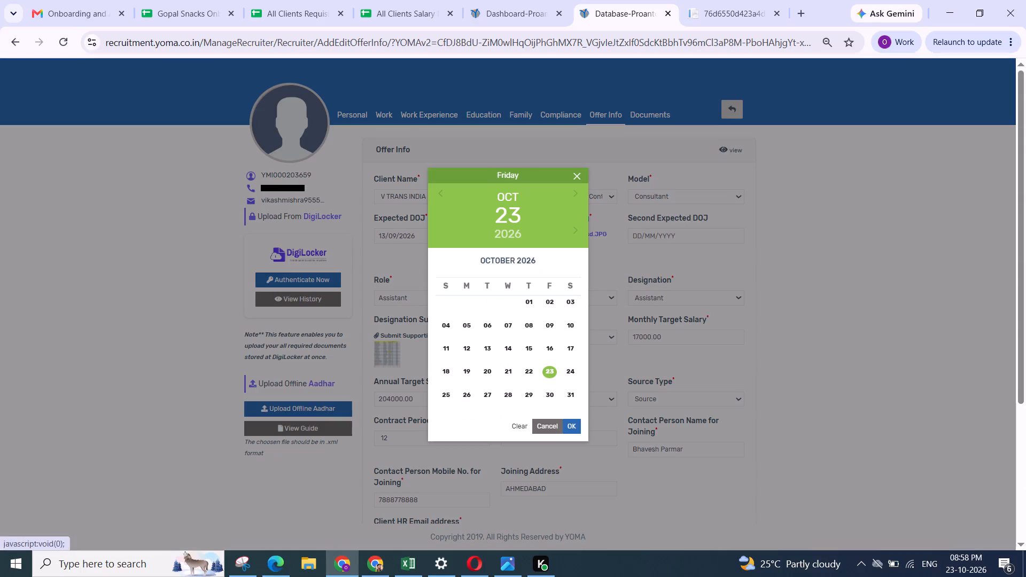
left_click(577, 423)
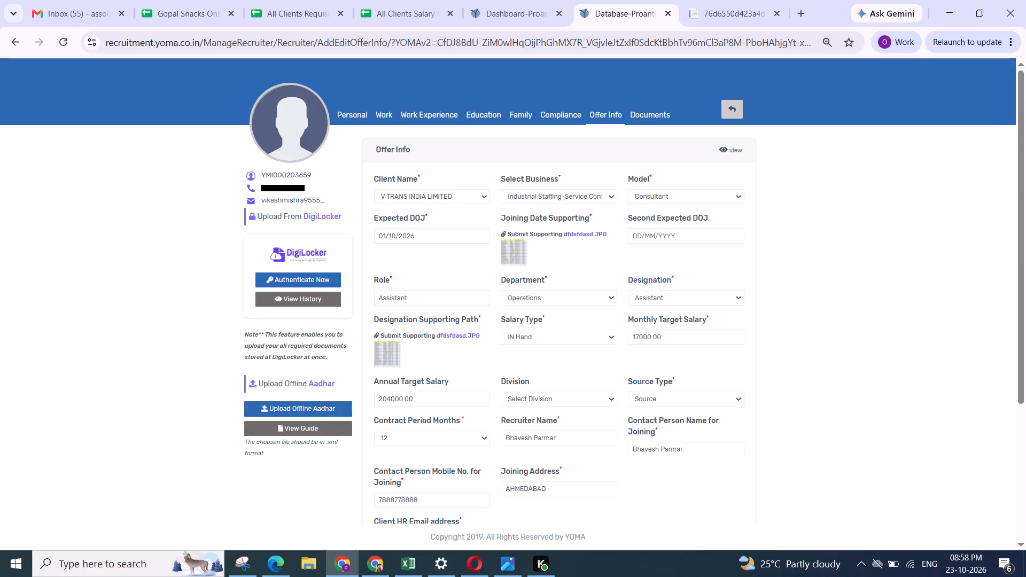
Reselect the Service Contractor Model business, set the source type to Transfer, and reselect Assistant as designation.
left_click(541, 196)
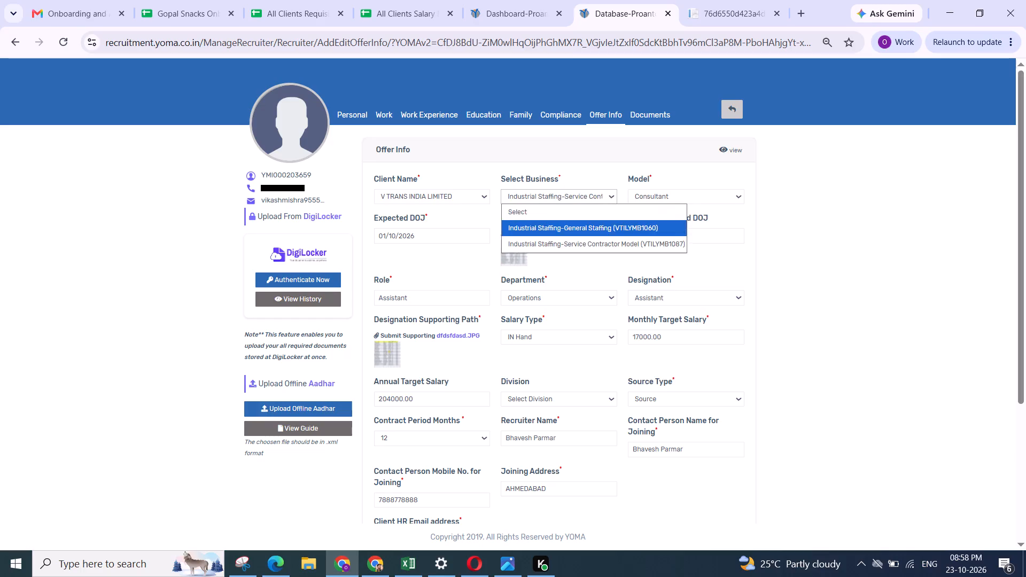
left_click(545, 240)
scroll(587, 301, "down", 1)
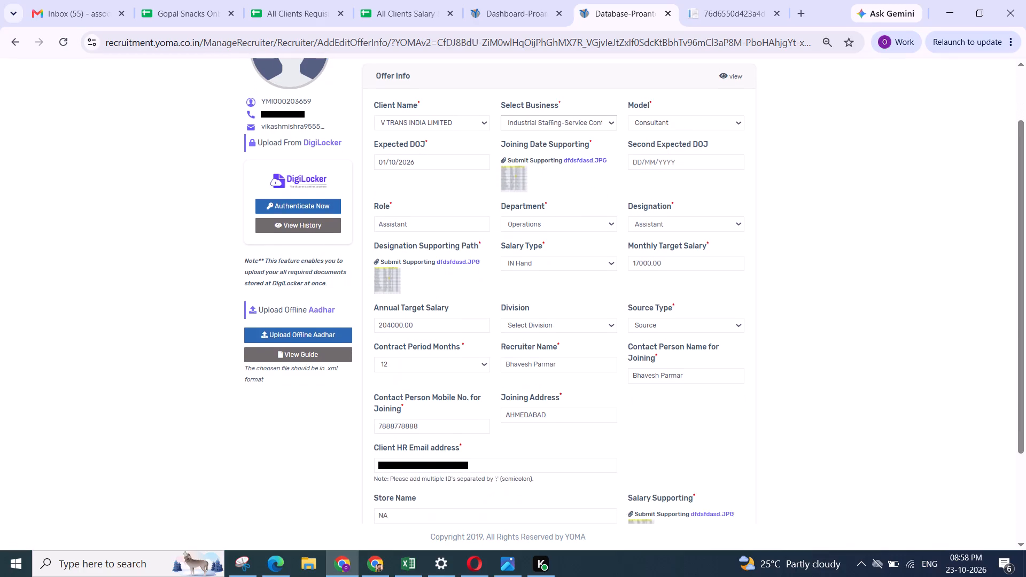
scroll(638, 323, "down", 1)
left_click_drag(655, 255, 659, 304)
left_click(659, 304)
scroll(581, 212, "up", 1)
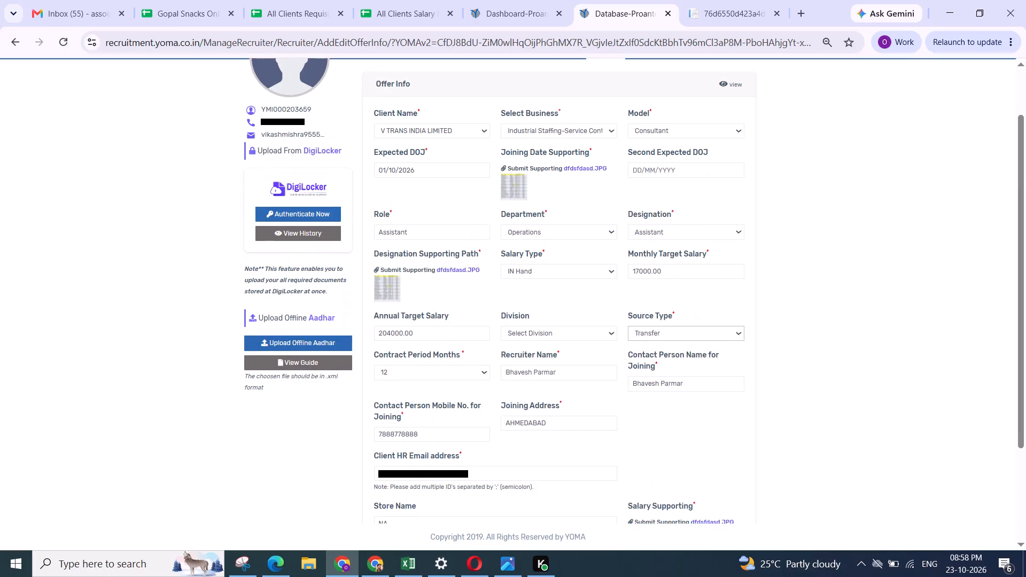
left_click(652, 235)
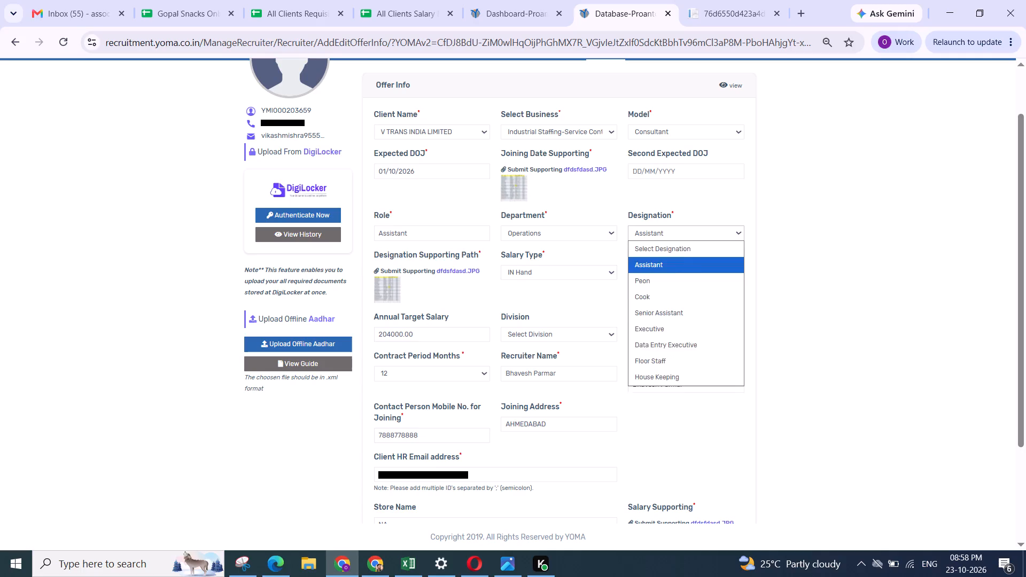
left_click(656, 261)
Check the offer details against the v trans Excel sheet and save the Ahmedabad candidate's offer info in Chrome.
key("alt+Tab")
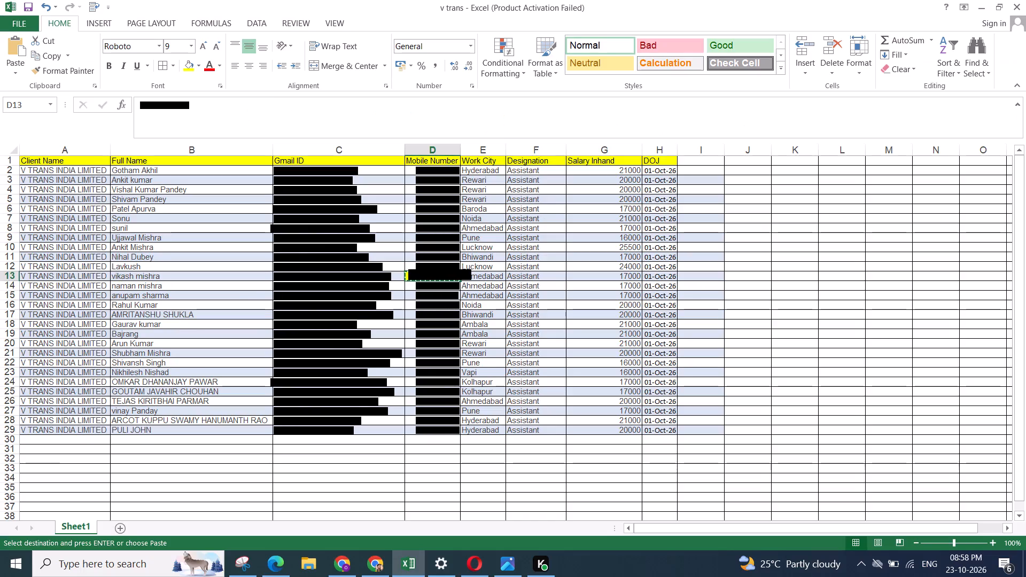
key("alt+Tab")
scroll(601, 294, "down", 2)
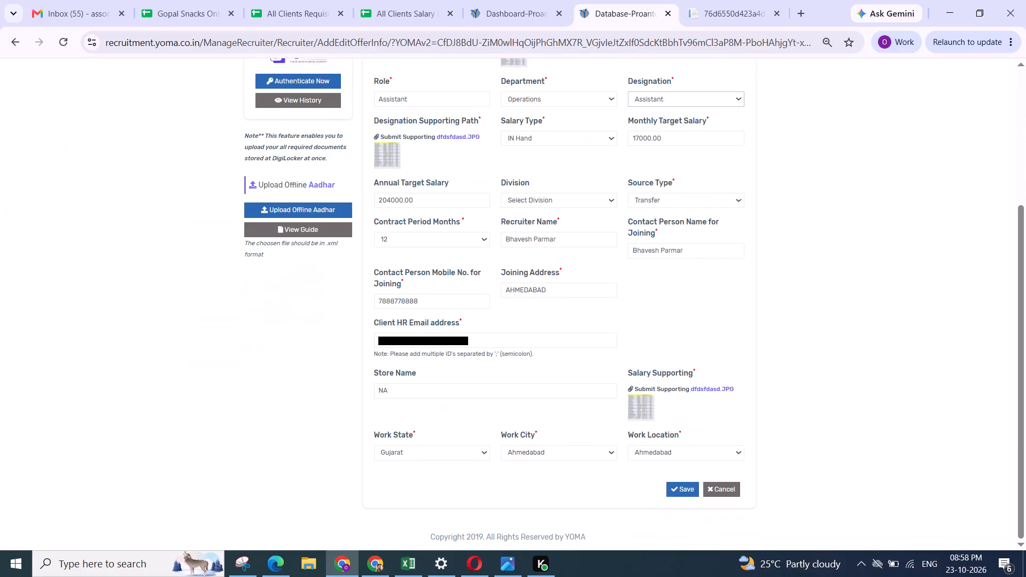
scroll(601, 294, "down", 2)
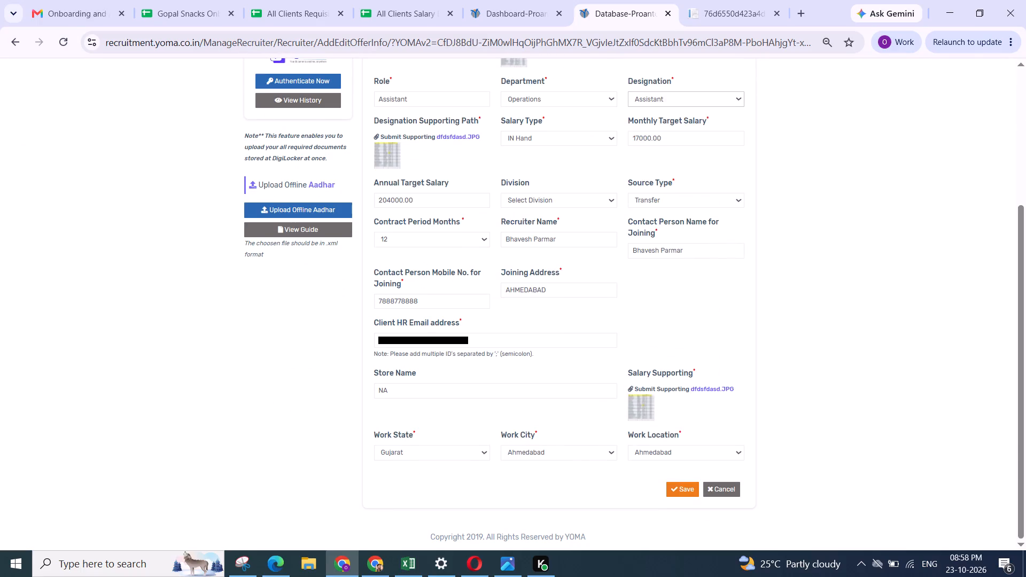
left_click(682, 484)
scroll(582, 264, "up", 2)
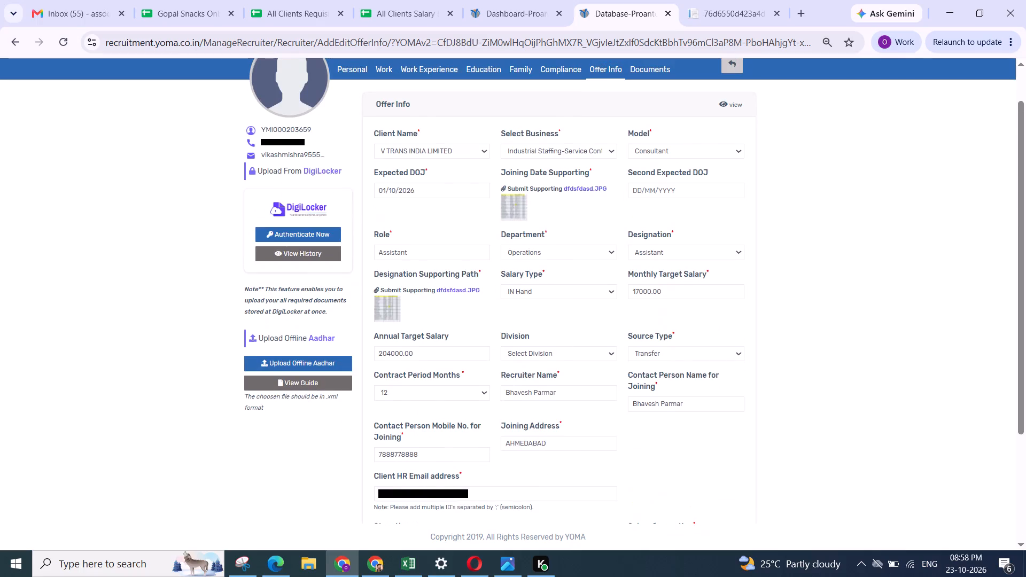
scroll(582, 264, "up", 1)
Copy the row 12 mobile number from the v trans Excel sheet and filter the Associate Database in Chrome by it.
key("alt+Tab")
key("Up")
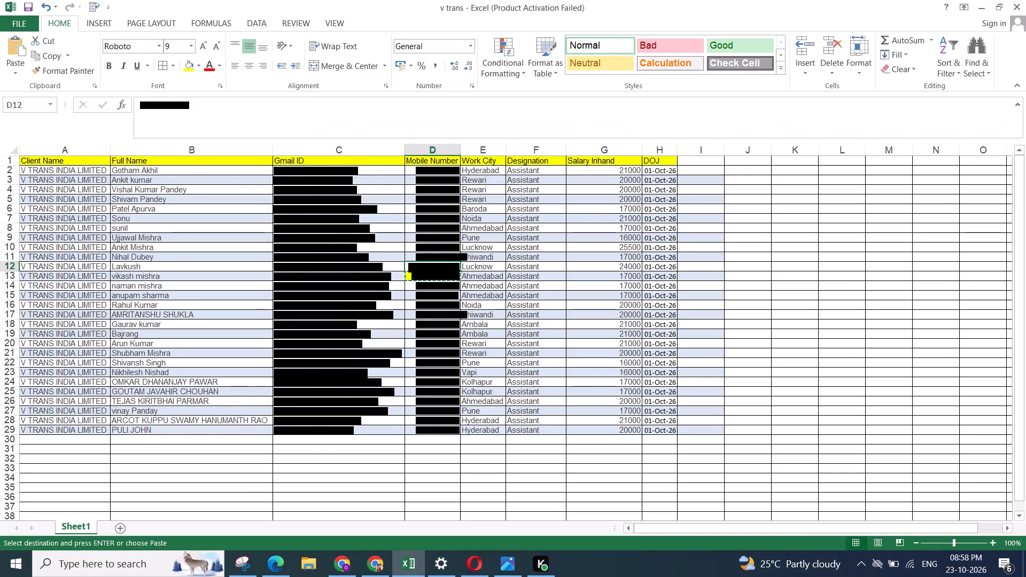
key("ctrl+c")
key("alt+Tab")
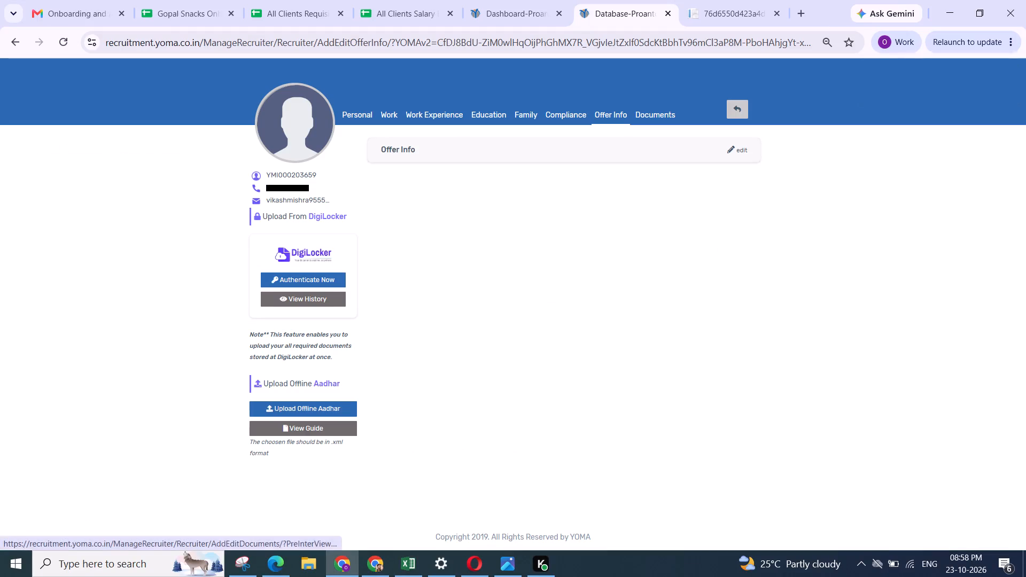
left_click(741, 106)
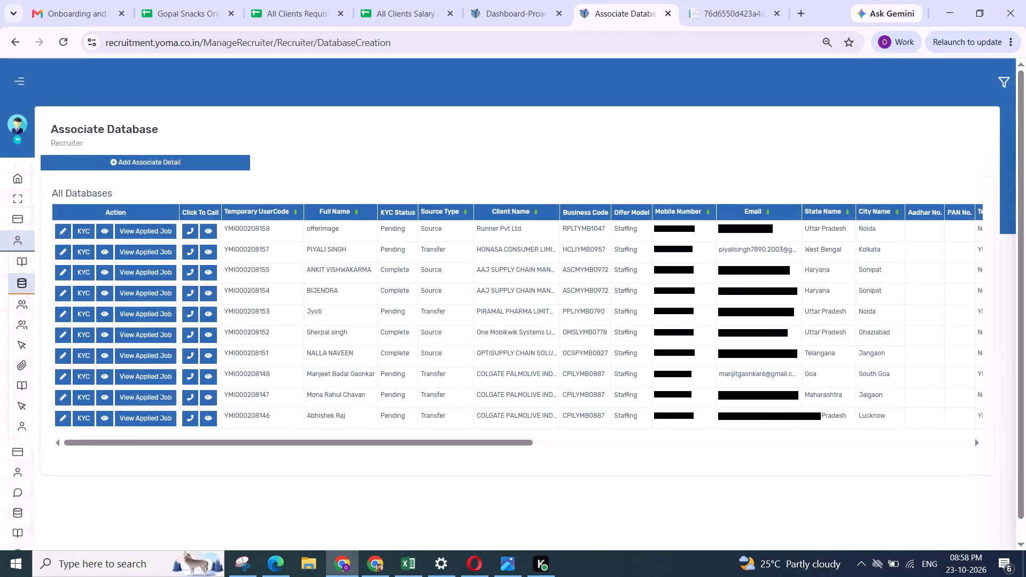
left_click(1008, 80)
scroll(945, 215, "down", 3)
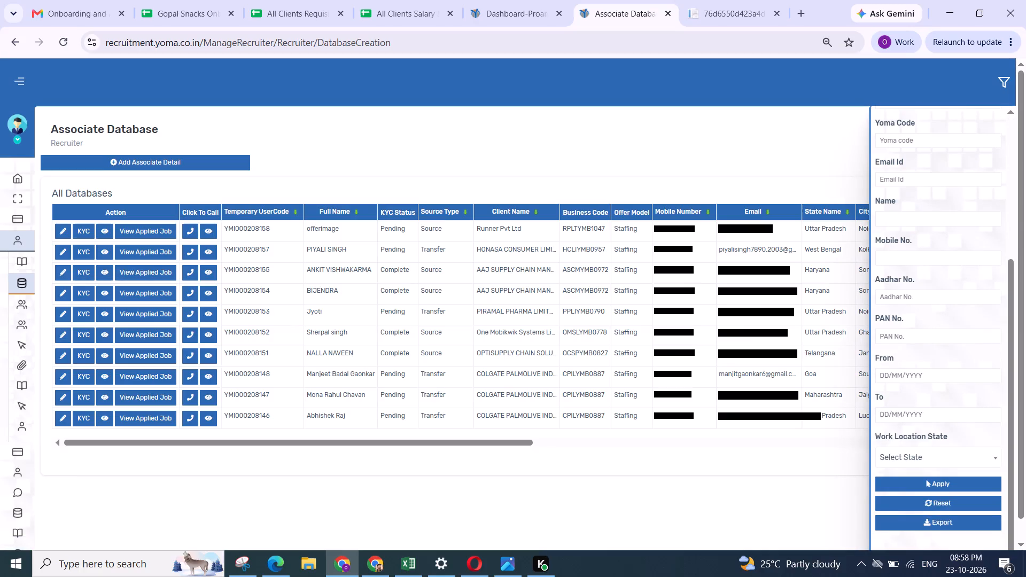
left_click(885, 255)
key("ctrl+v")
key("Return")
key("alt+Tab")
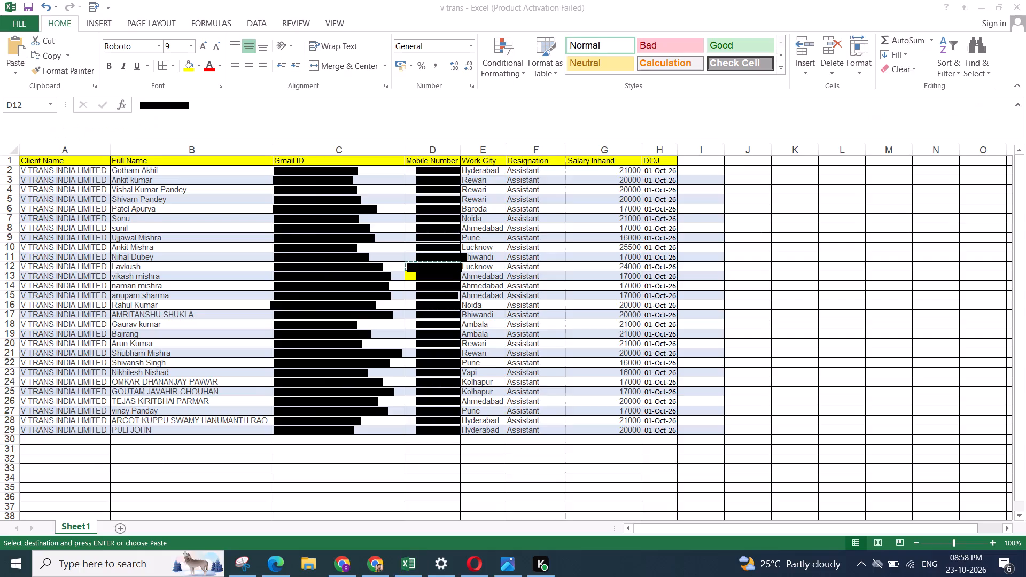
key("alt+Tab")
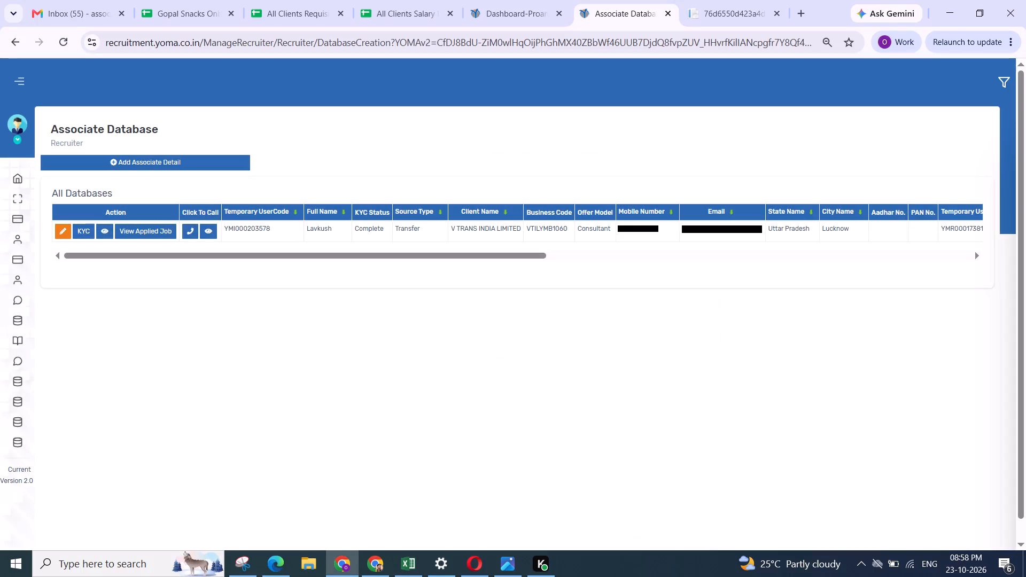
Open the offer info of the filtered V TRANS INDIA LIMITED candidate from Lucknow for editing.
left_click(63, 229)
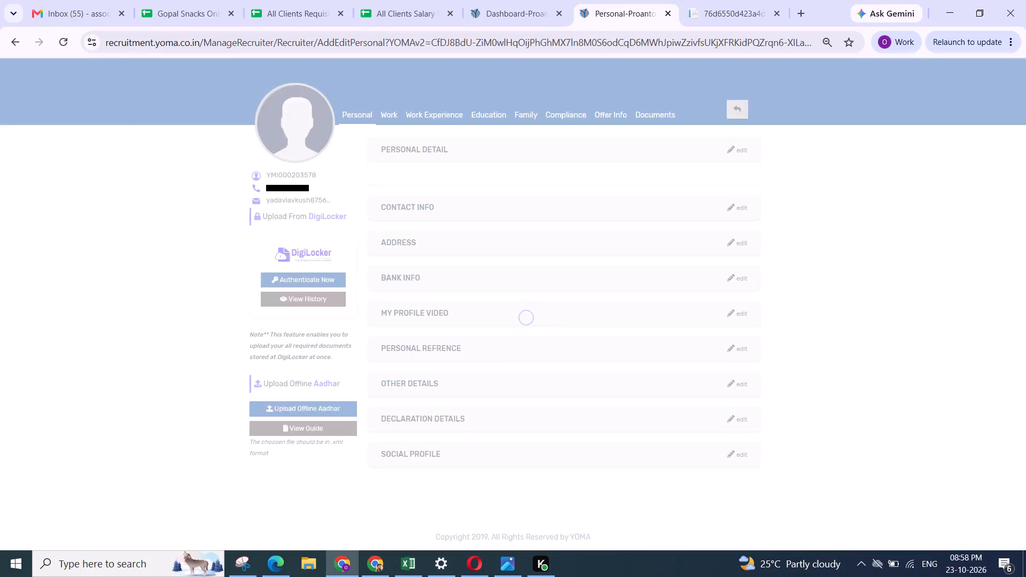
left_click(612, 117)
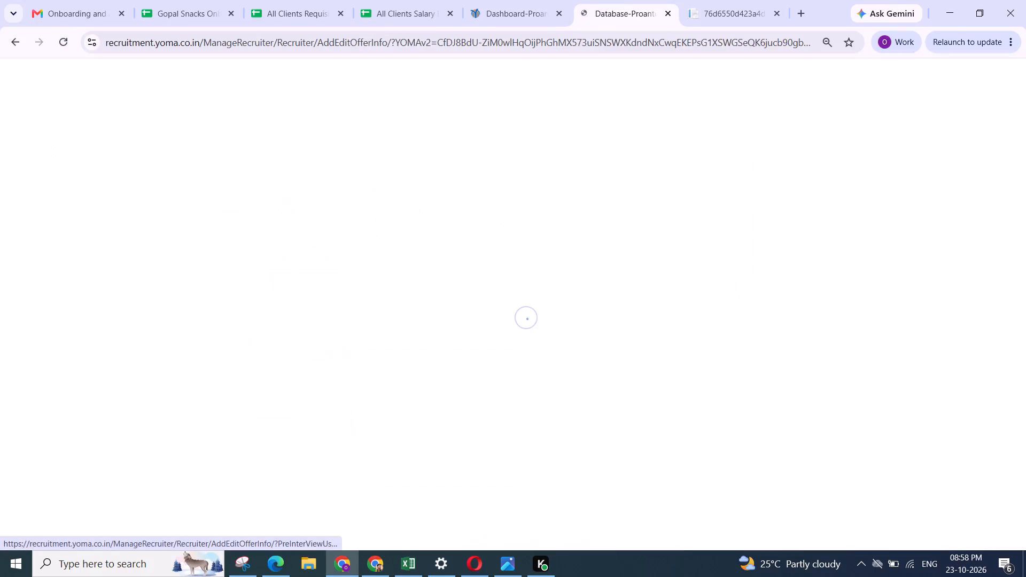
left_click(738, 147)
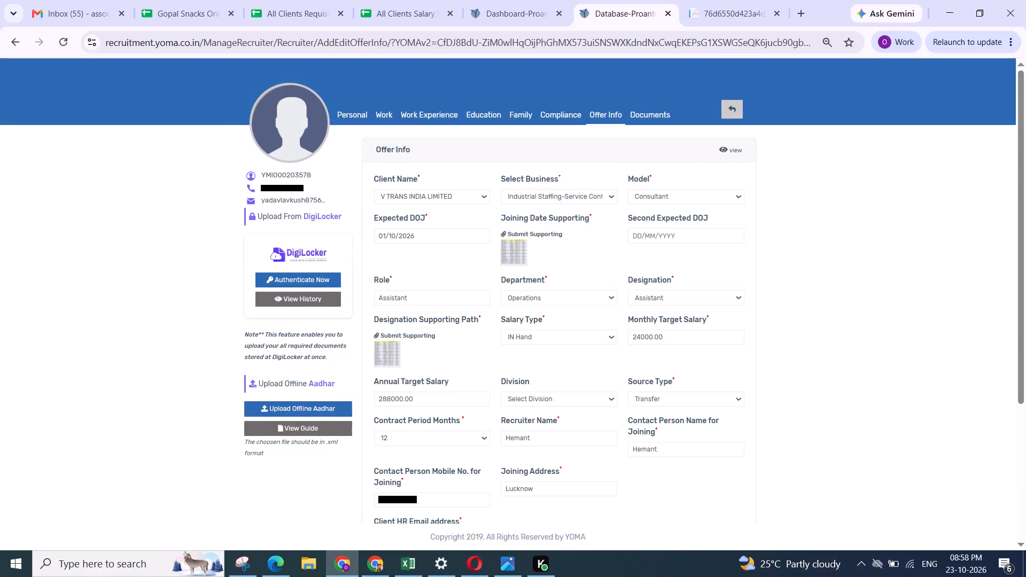
Attach the dfdsfdasd image from Downloads as both joining date and designation supporting for the Lucknow candidate.
left_click(534, 233)
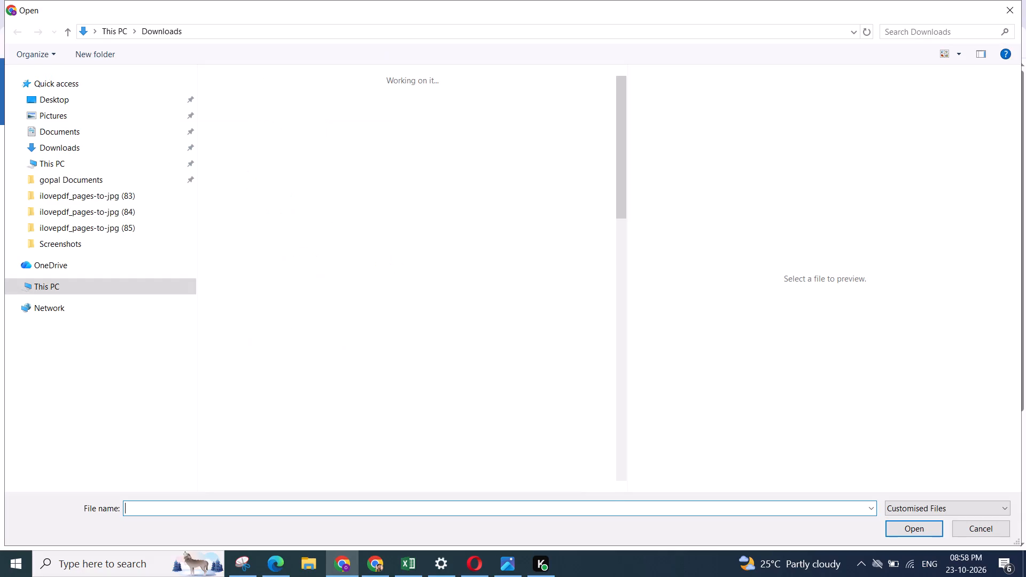
left_click(221, 102)
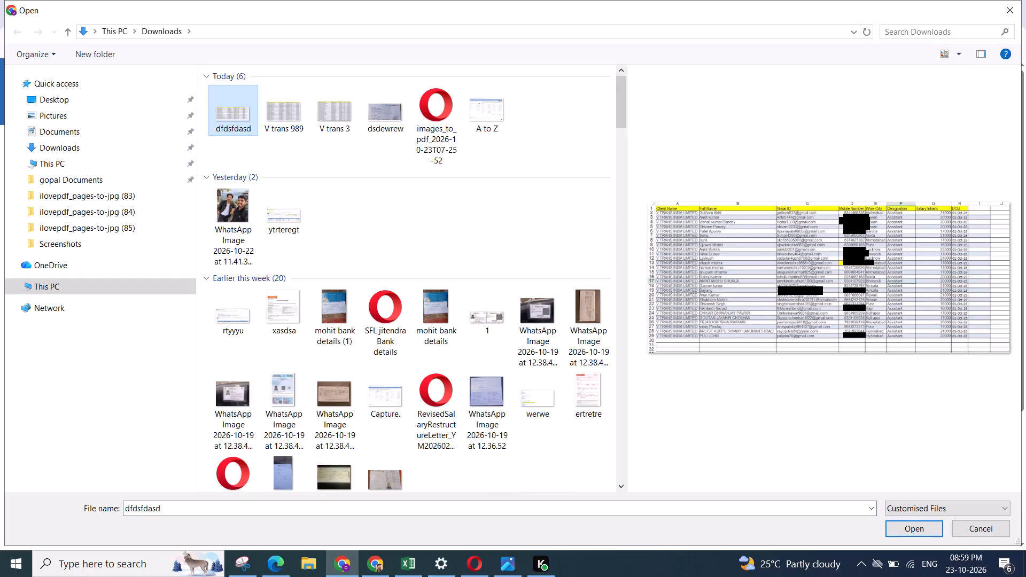
left_click(924, 535)
scroll(646, 367, "down", 1)
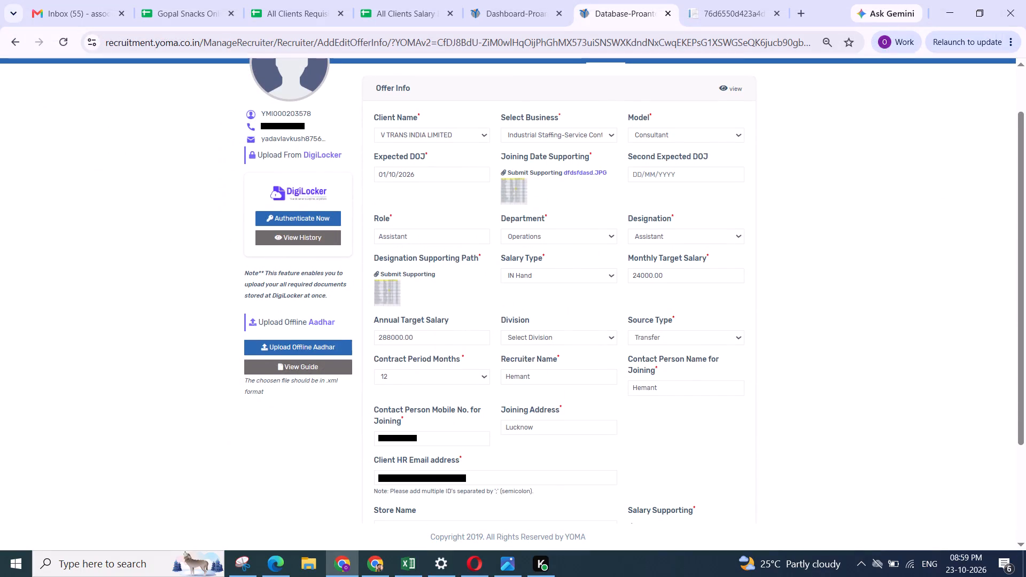
left_click(410, 276)
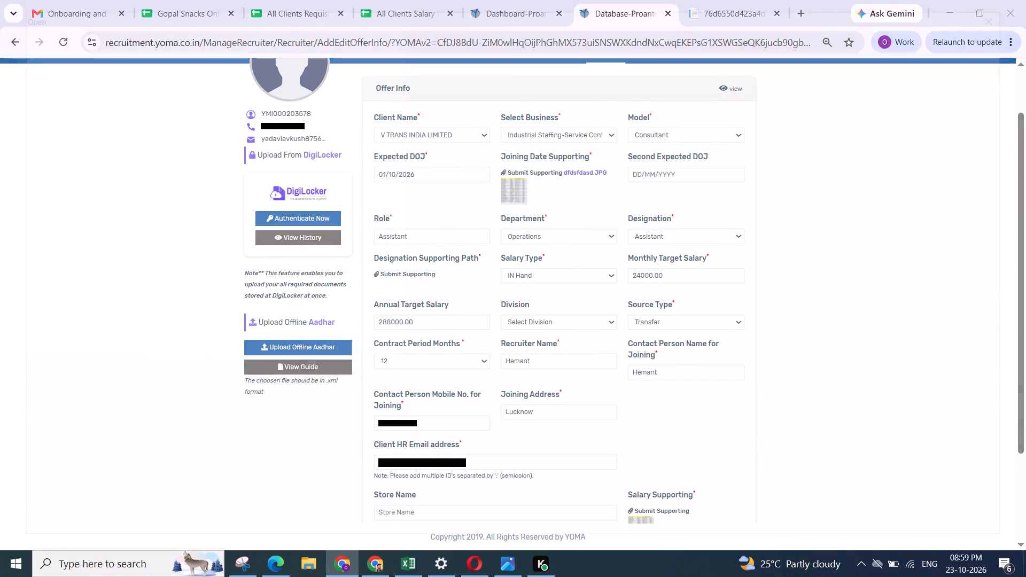
left_click(222, 112)
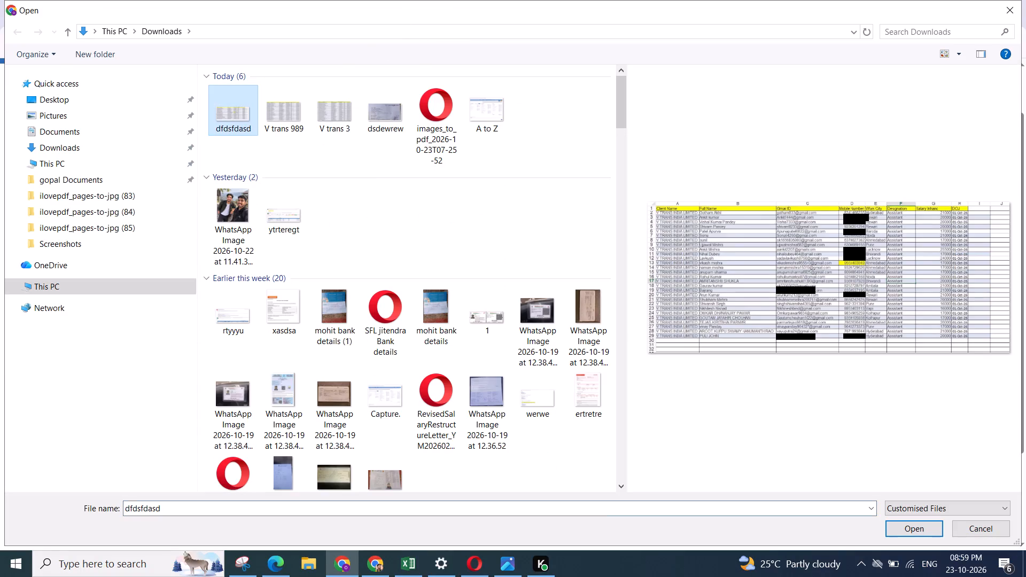
left_click(894, 528)
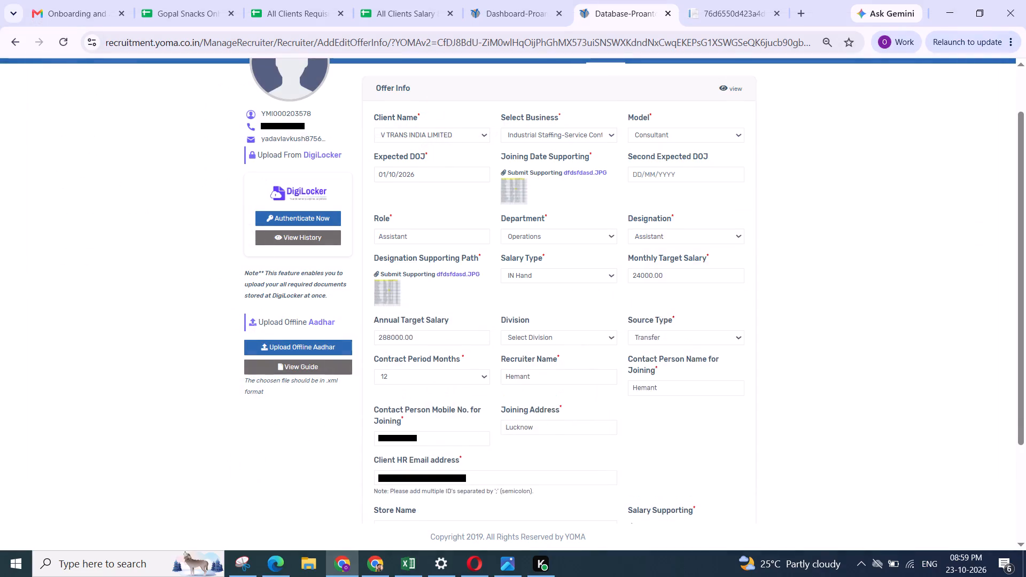
scroll(491, 292, "up", 1)
scroll(491, 292, "down", 2)
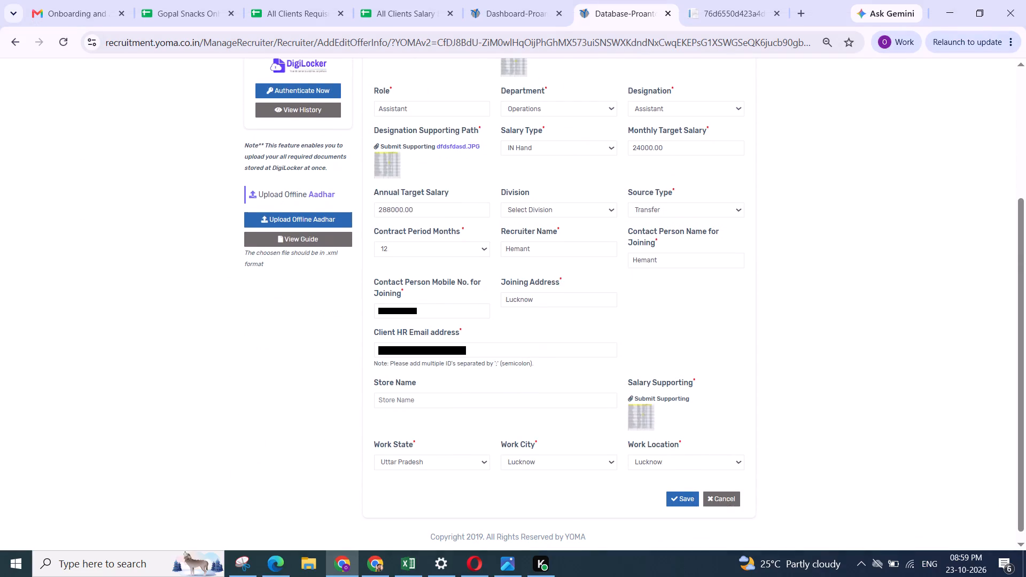
Attach the dfdsfdasd image as salary supporting and save the Lucknow candidate's offer info.
left_click(665, 401)
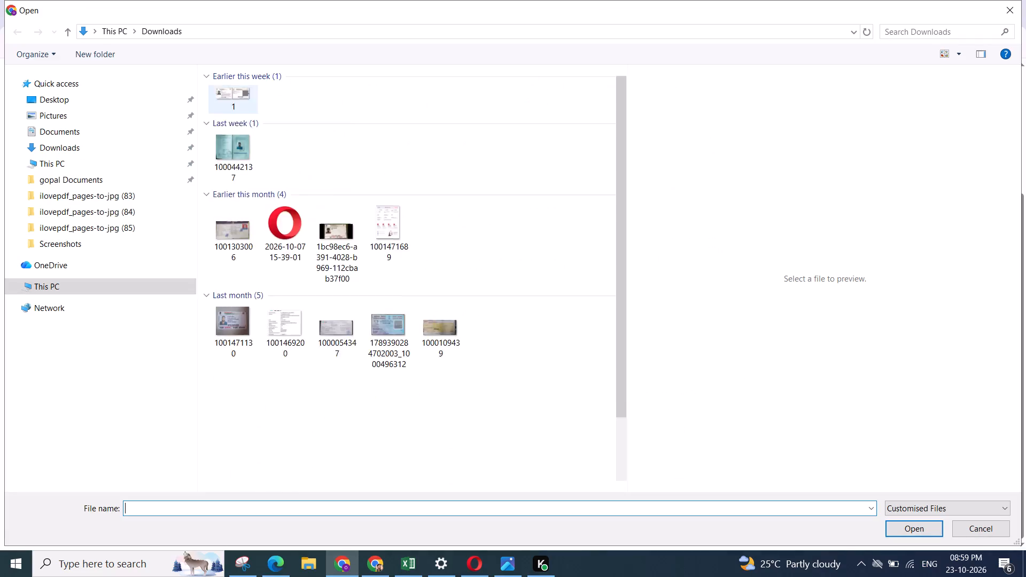
left_click(238, 106)
scroll(238, 106, "up", 3)
left_click(238, 106)
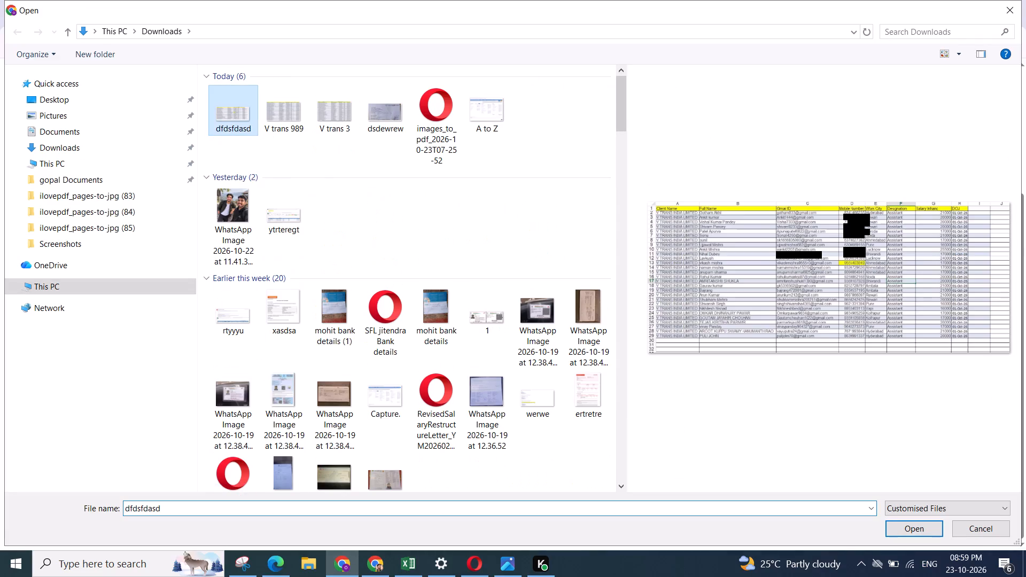
left_click(916, 533)
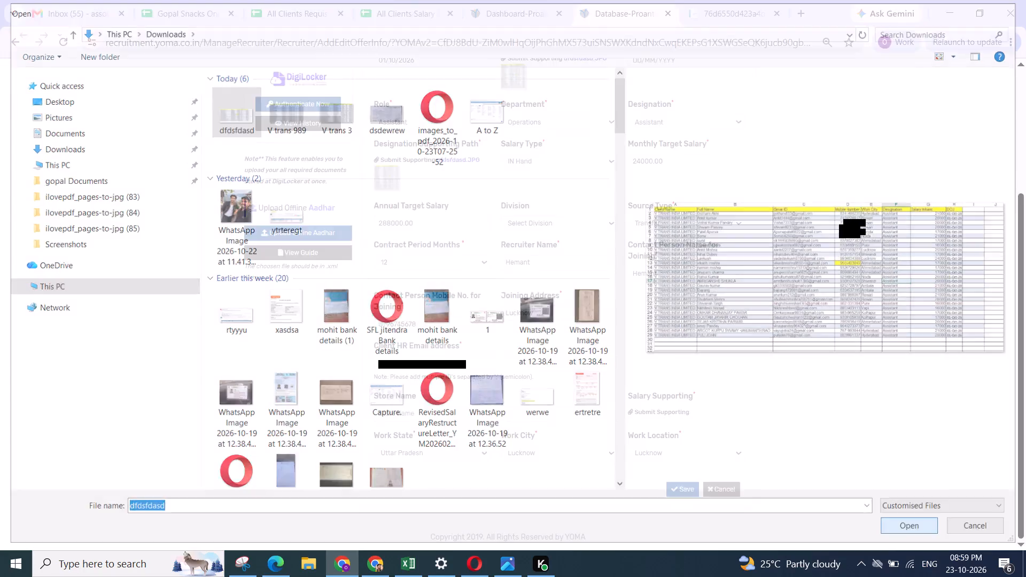
scroll(709, 373, "down", 3)
left_click(681, 488)
Copy the row 11 mobile number from the v trans Excel sheet and filter the Associate Database in Chrome by it.
key("alt+Tab")
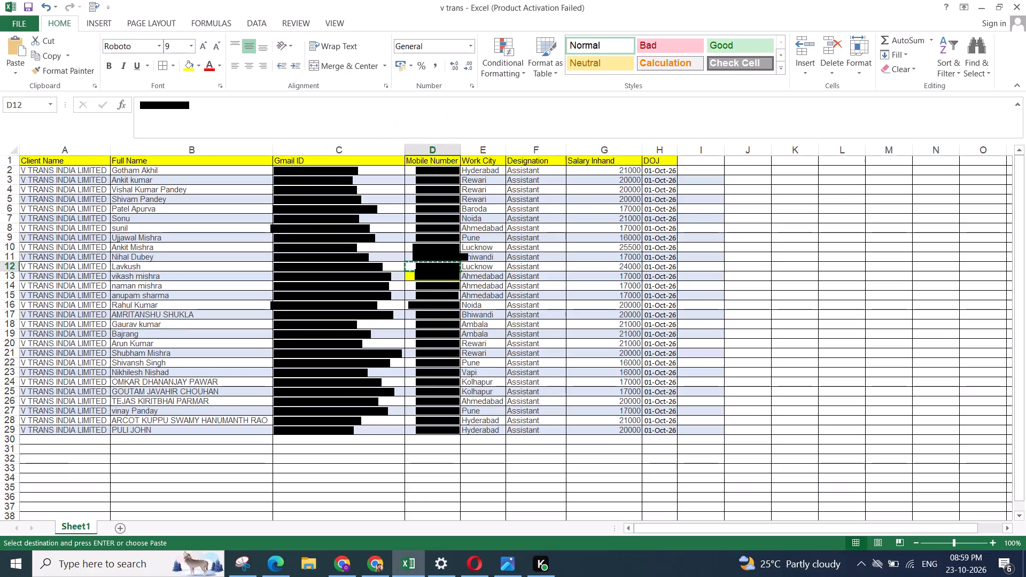
key("Up")
key("ctrl+c")
key("alt+Tab")
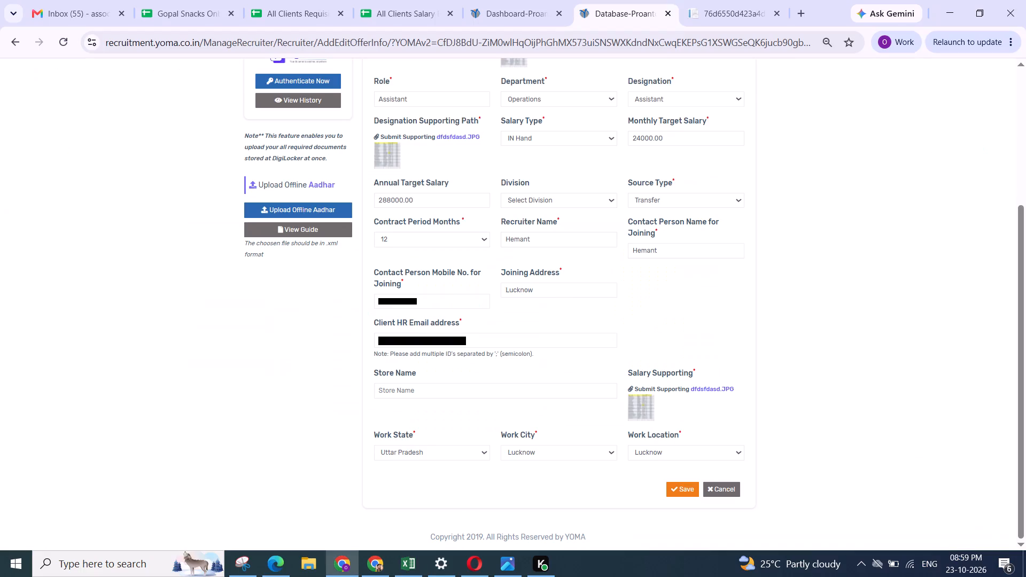
left_click_drag(686, 484, 607, 332)
scroll(607, 332, "up", 2)
scroll(607, 332, "down", 3)
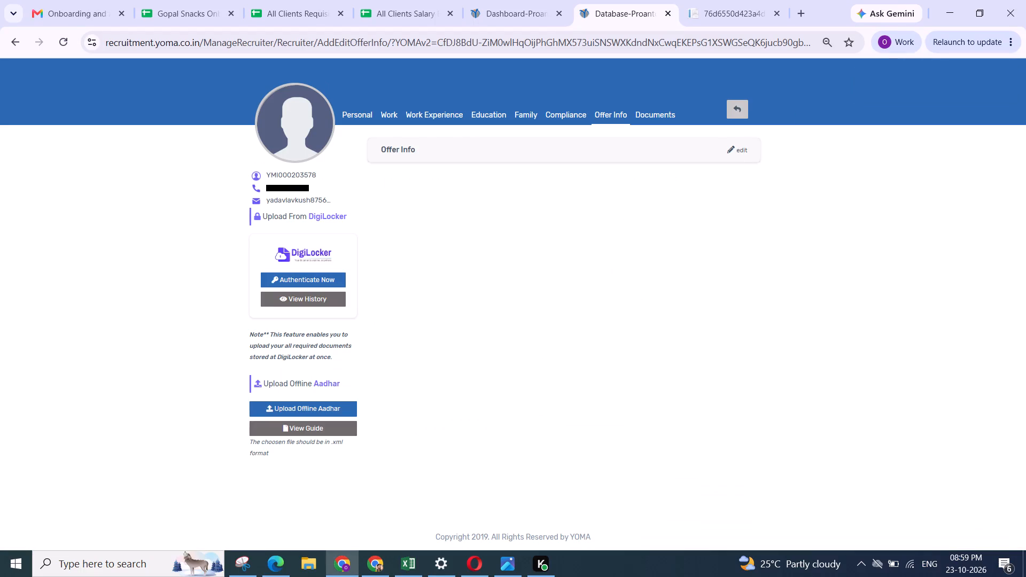
left_click(735, 105)
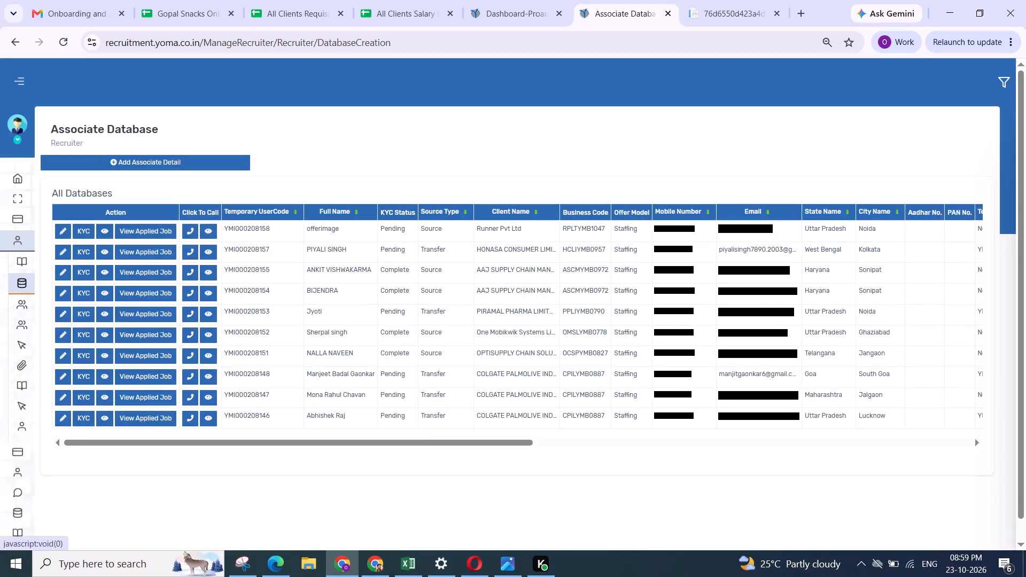
left_click(1004, 79)
scroll(943, 280, "down", 3)
left_click(911, 256)
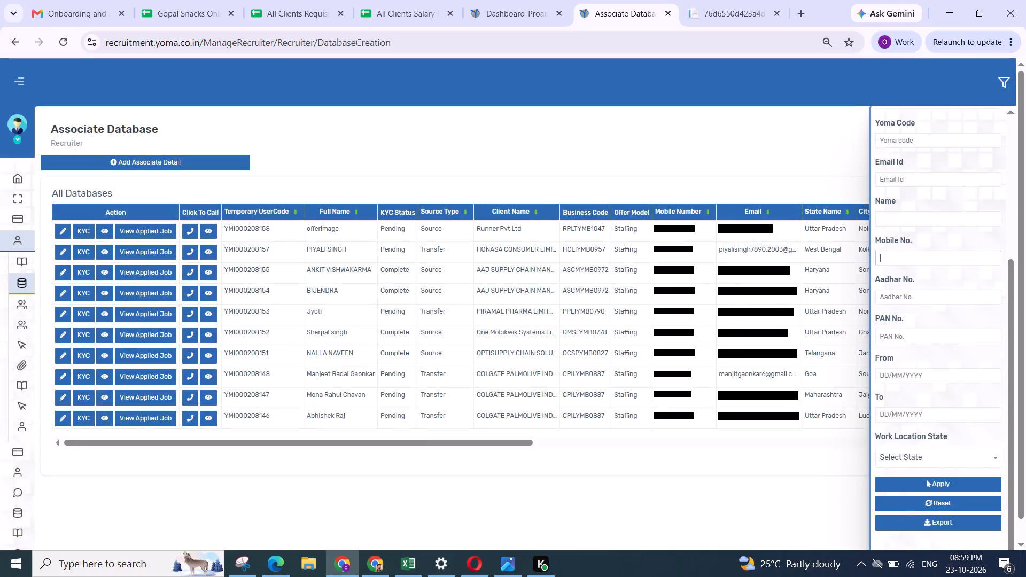
key("ctrl+v")
key("Return")
key("Return")
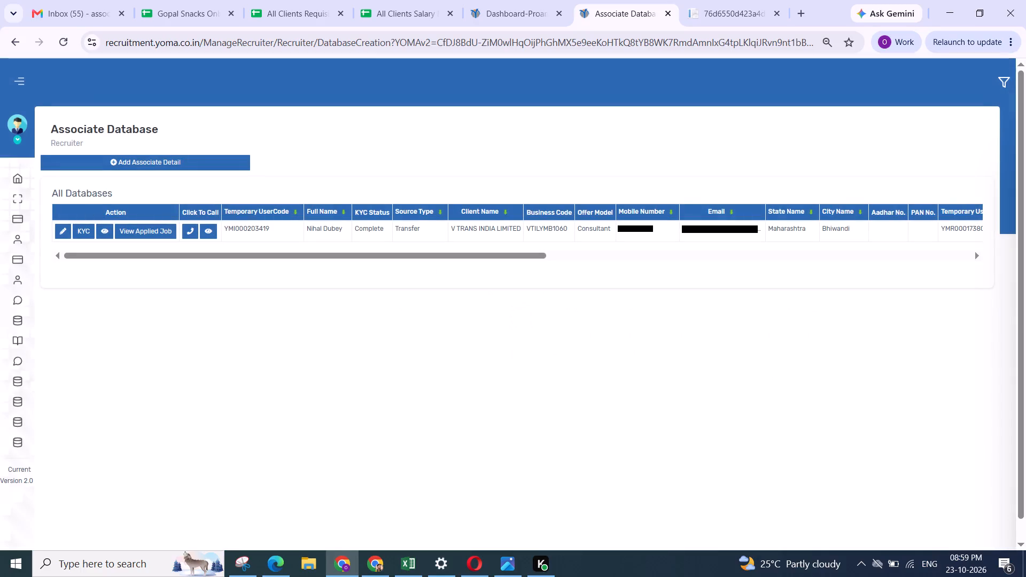
Open the offer info of the filtered V TRANS INDIA LIMITED candidate from Bhiwandi for editing.
left_click(63, 231)
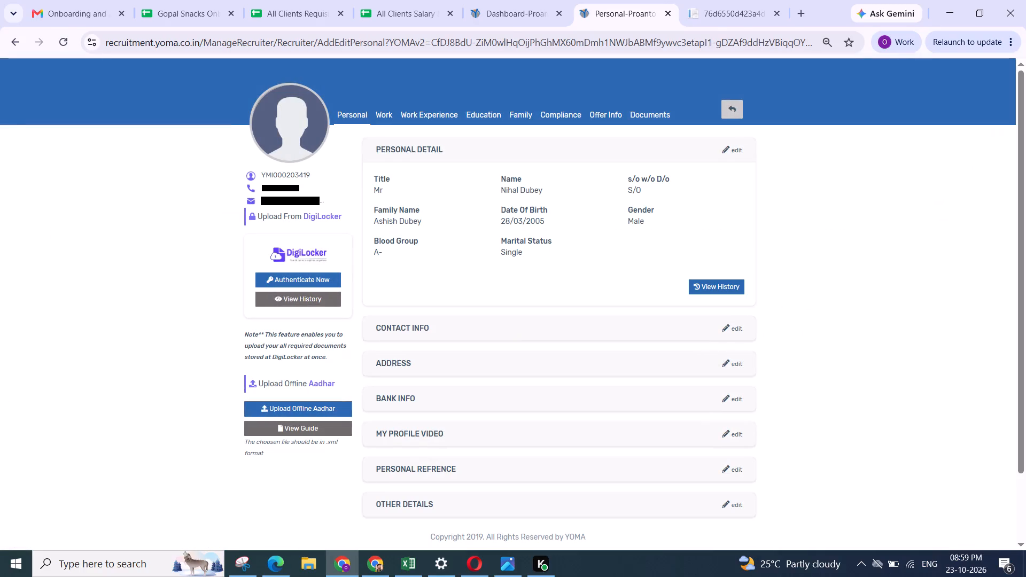
left_click(608, 119)
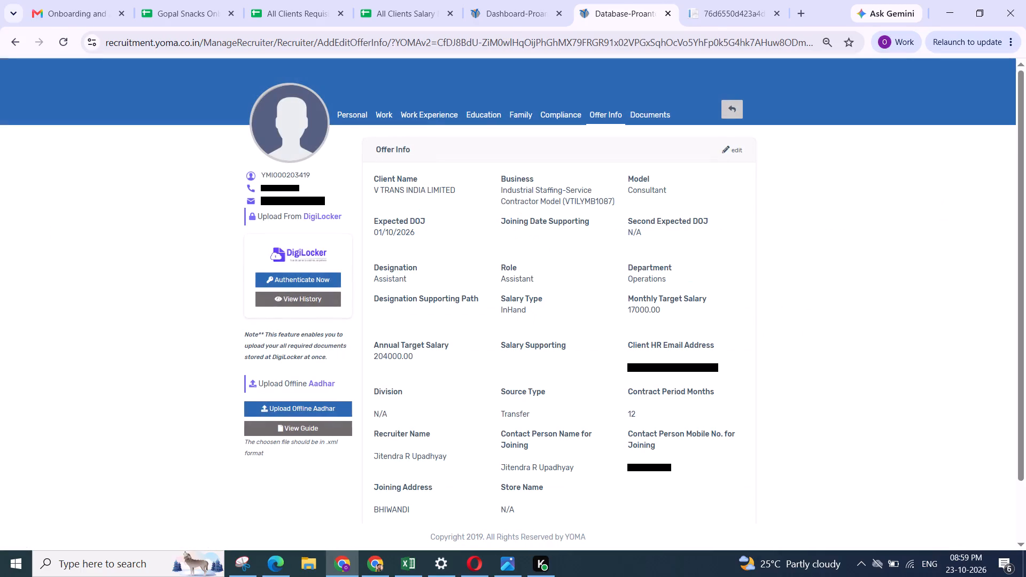
left_click(724, 145)
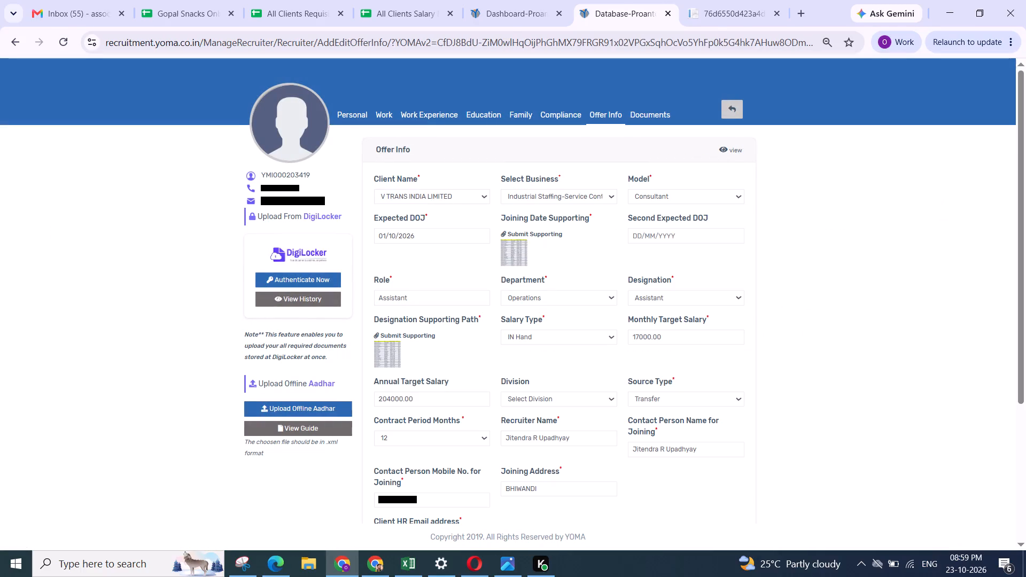
Attach the dfdsfdasd image from Downloads as both joining date and designation supporting for the Bhiwandi candidate.
left_click(535, 236)
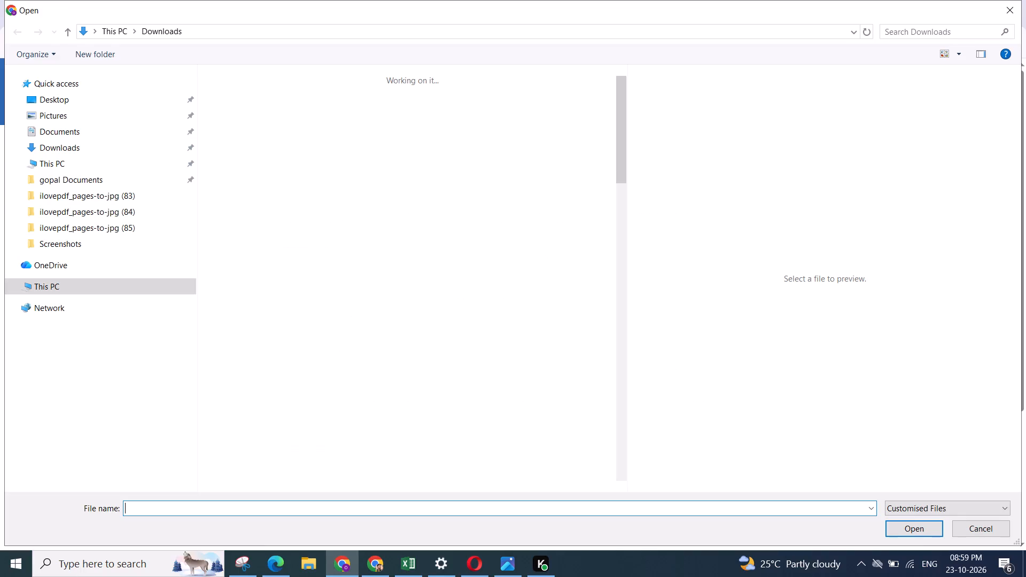
left_click(236, 116)
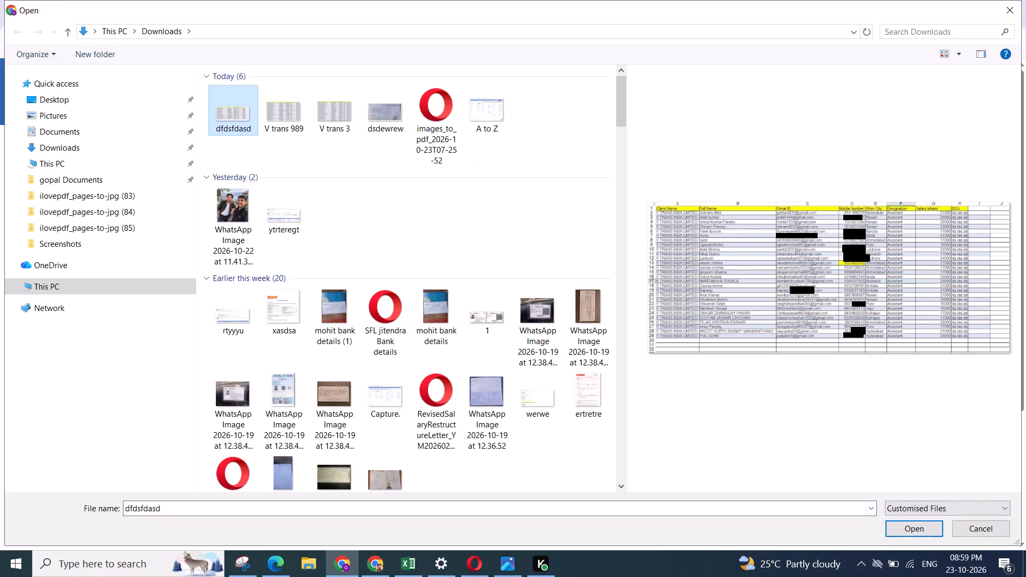
left_click(907, 526)
scroll(655, 404, "down", 2)
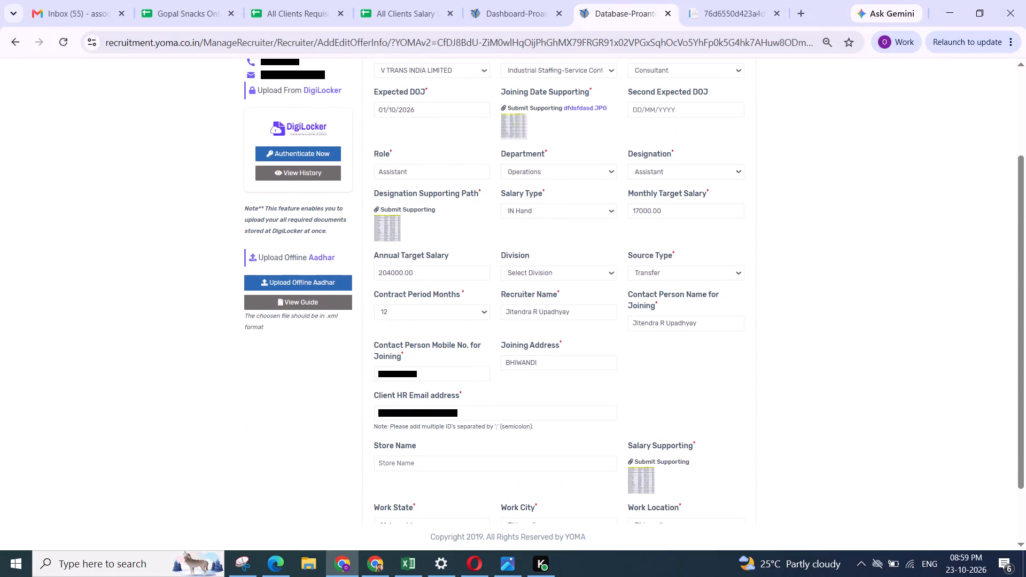
left_click(408, 207)
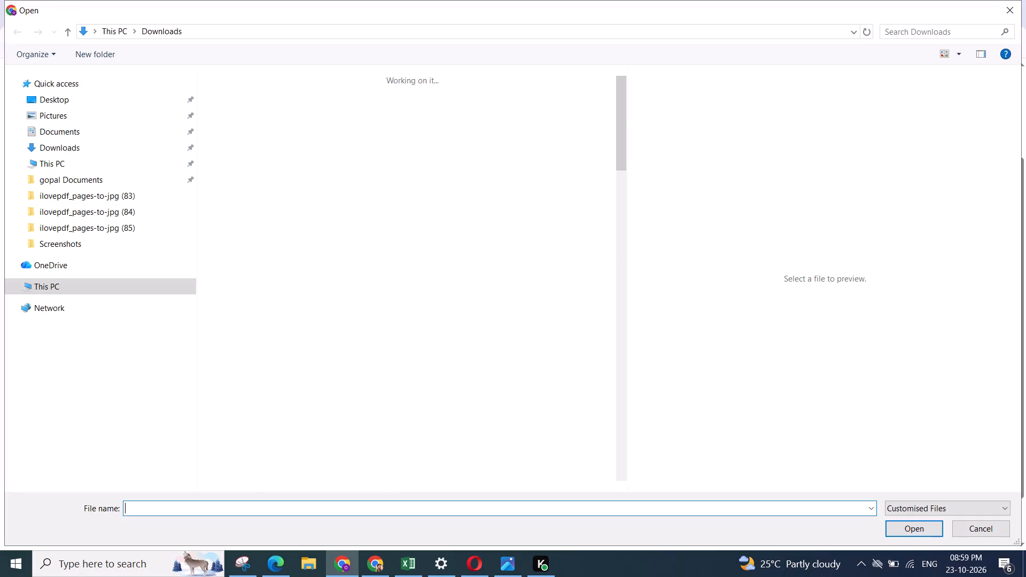
left_click(218, 98)
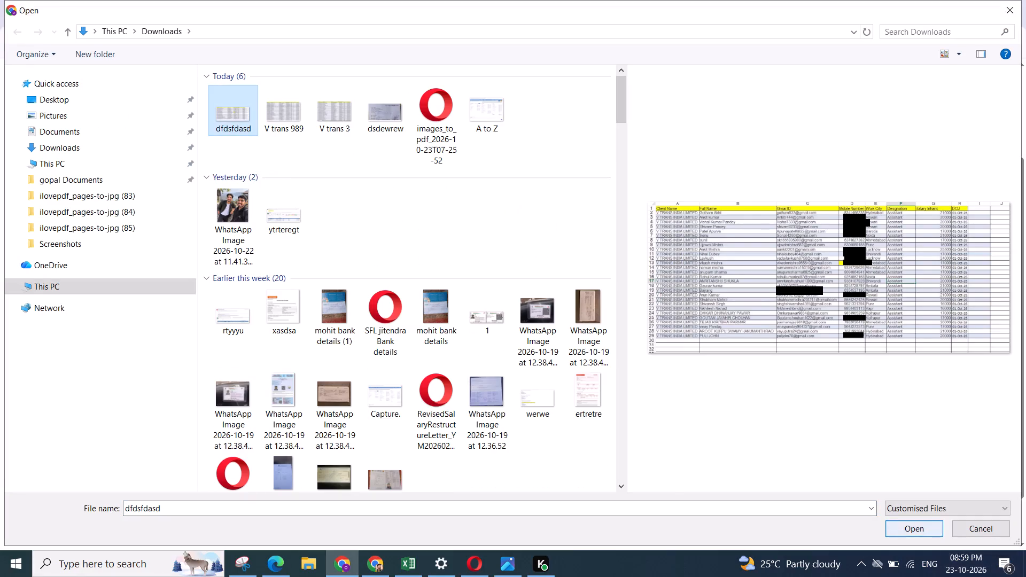
left_click(921, 530)
scroll(744, 420, "down", 4)
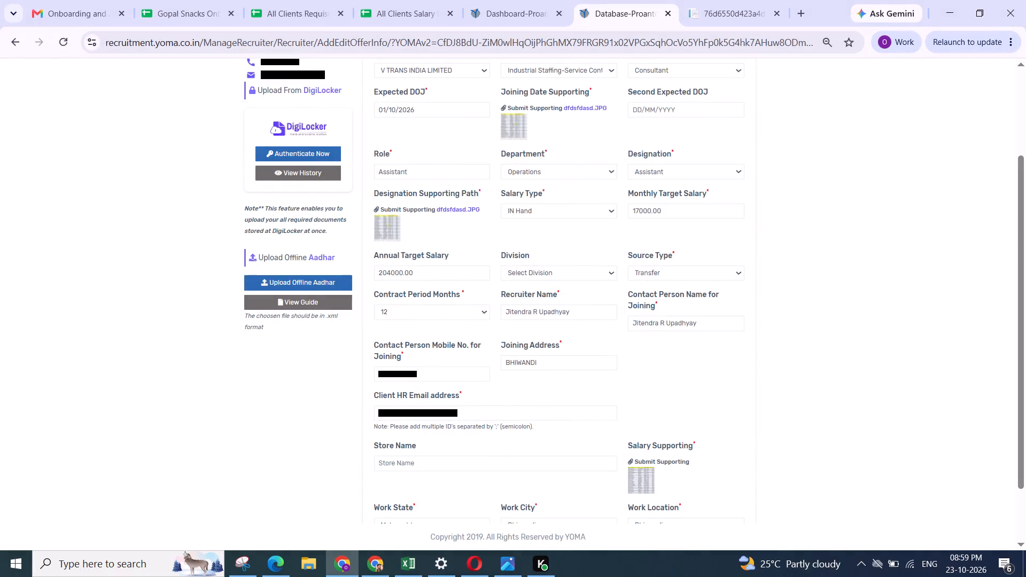
Attach the dfdsfdasd image as salary supporting for the Bhiwandi candidate.
left_click(676, 388)
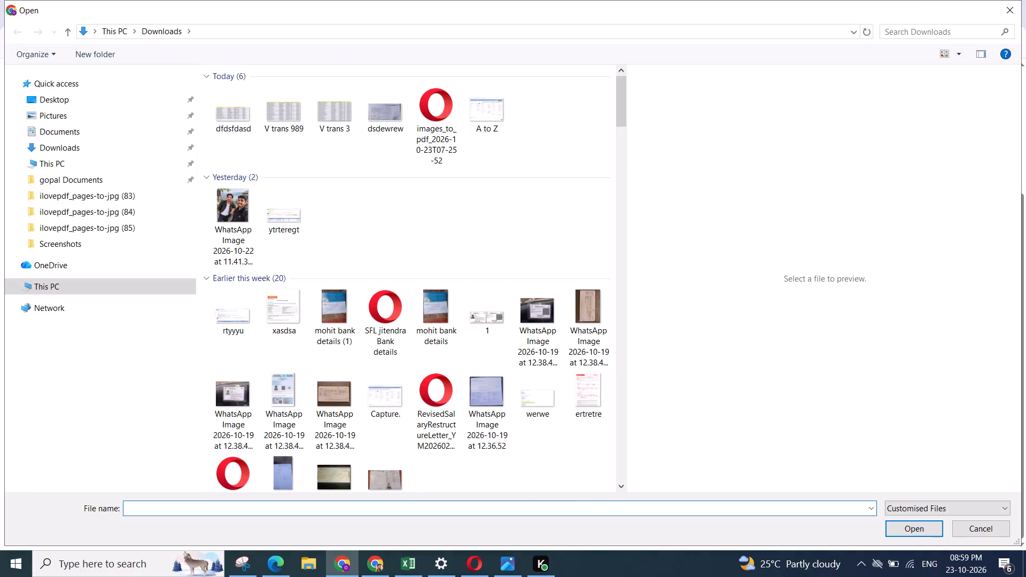
left_click(223, 118)
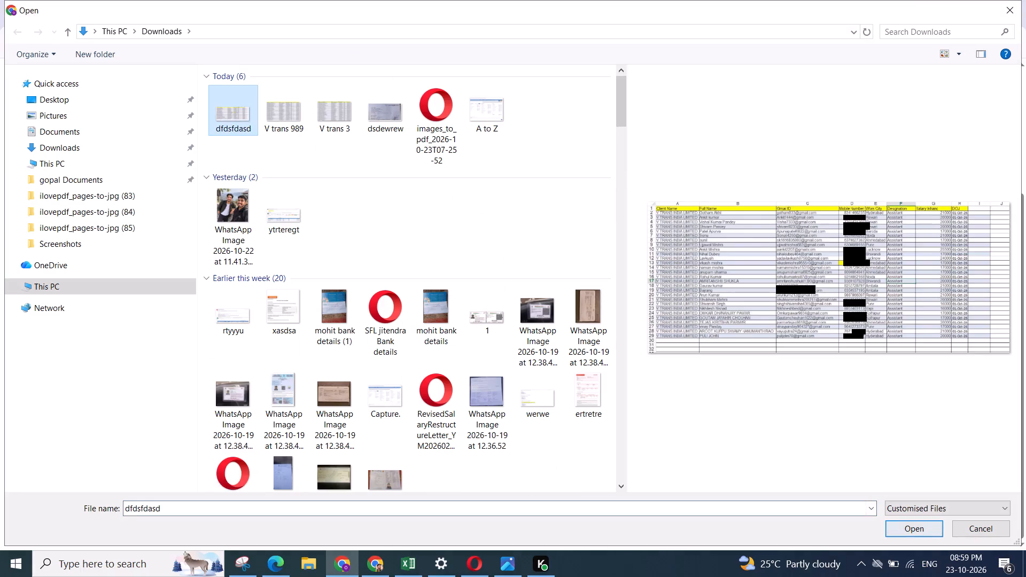
left_click(902, 535)
scroll(645, 337, "down", 3)
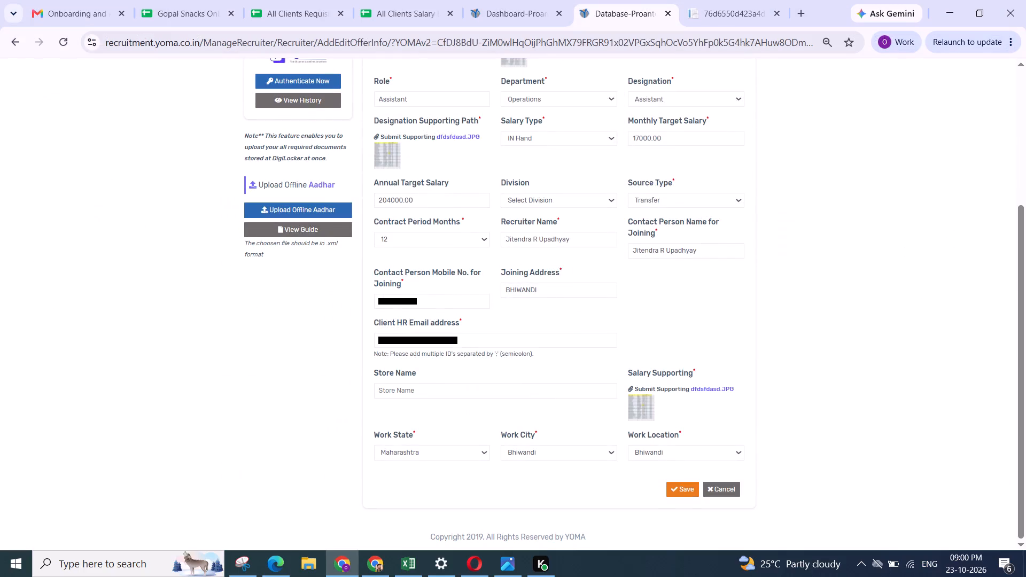
left_click_drag(679, 486, 644, 324)
scroll(644, 324, "up", 2)
Copy the row 10 mobile number from the v trans Excel sheet.
key("alt+Tab")
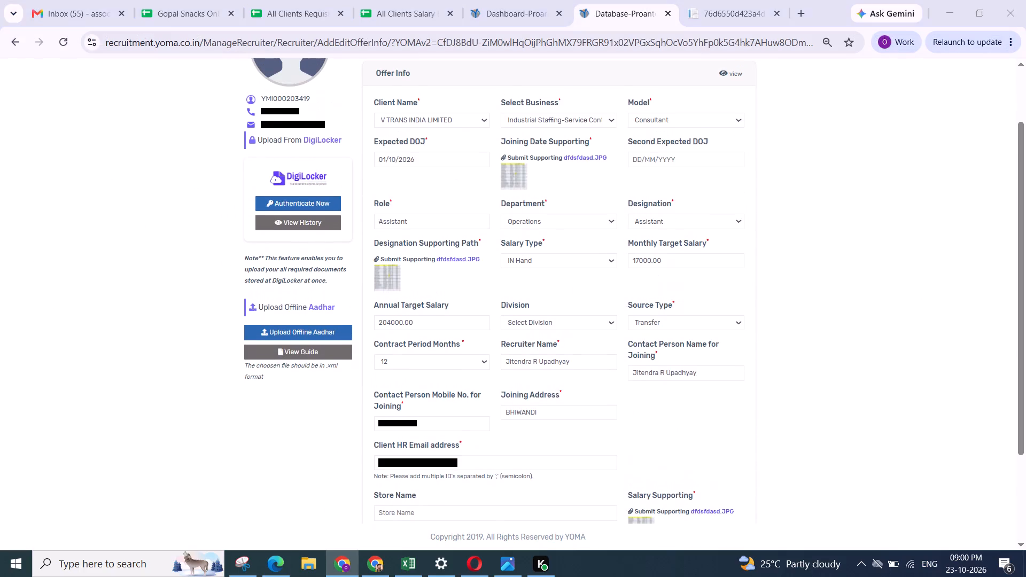
key("Down")
key("Up")
key("Up")
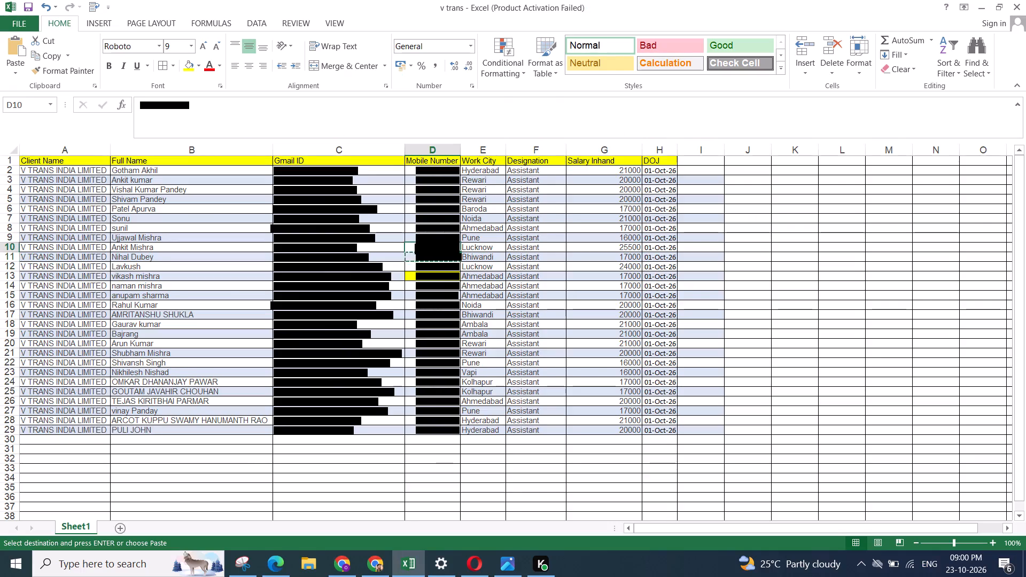
key("ctrl+c")
Return to Chrome, review the Bhiwandi candidate's offer details and save the offer info.
key("alt+Tab")
scroll(553, 229, "up", 5)
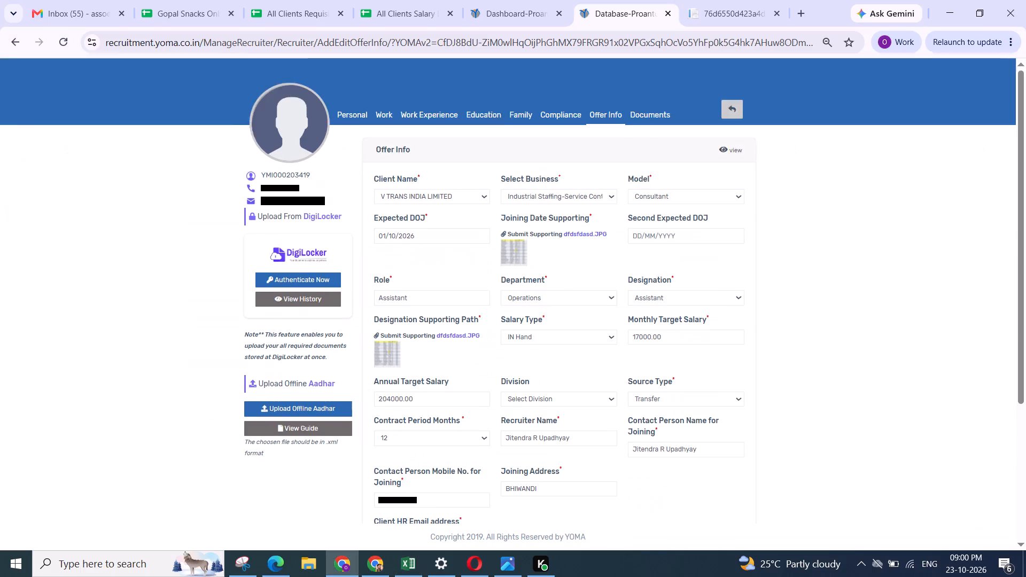
scroll(648, 346, "down", 5)
left_click(681, 484)
scroll(585, 271, "up", 2)
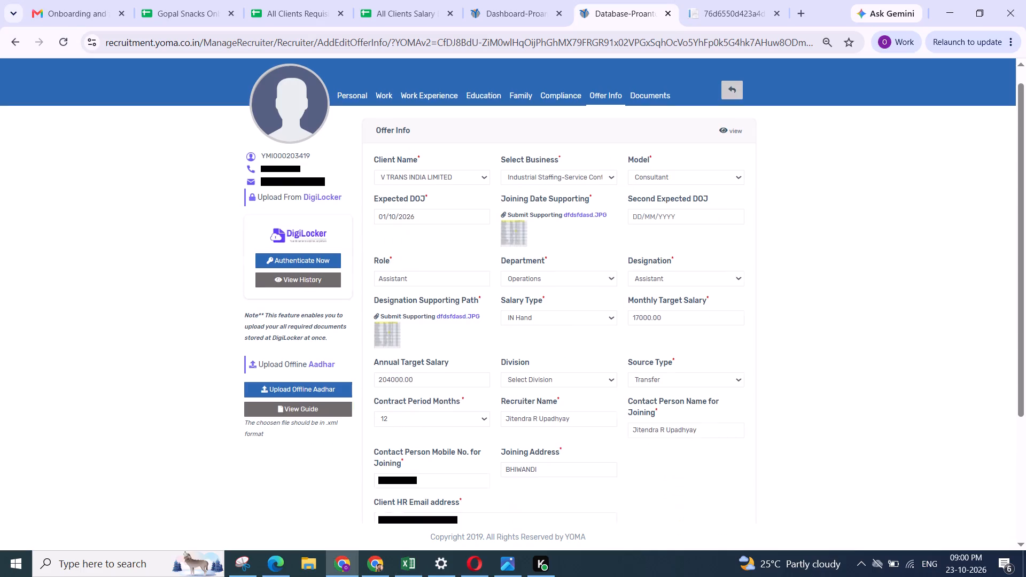
scroll(585, 271, "up", 1)
scroll(624, 282, "down", 2)
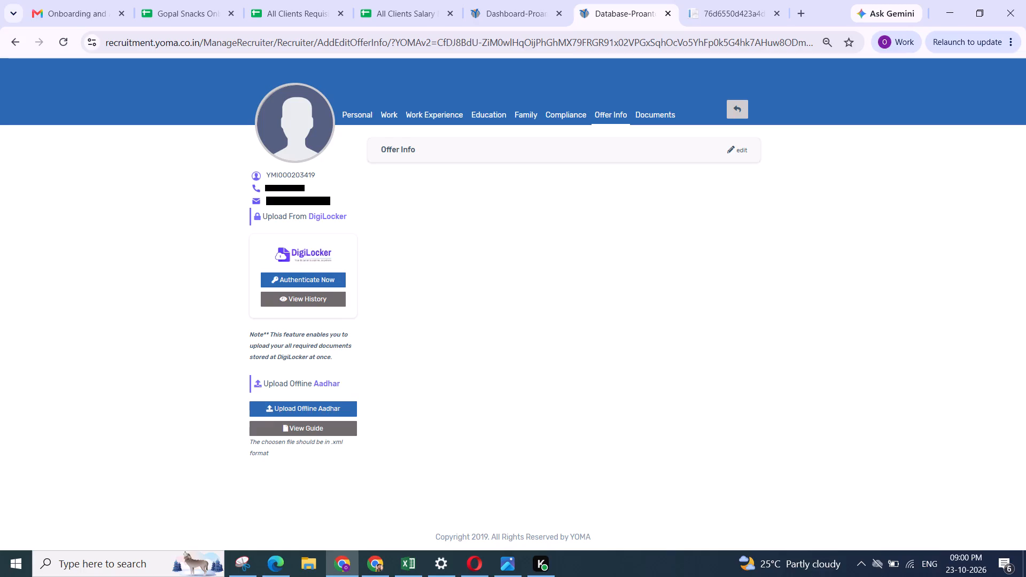
Filter the associate database by the copied row 10 mobile number and open the Lucknow candidate's offer info for editing.
left_click(742, 108)
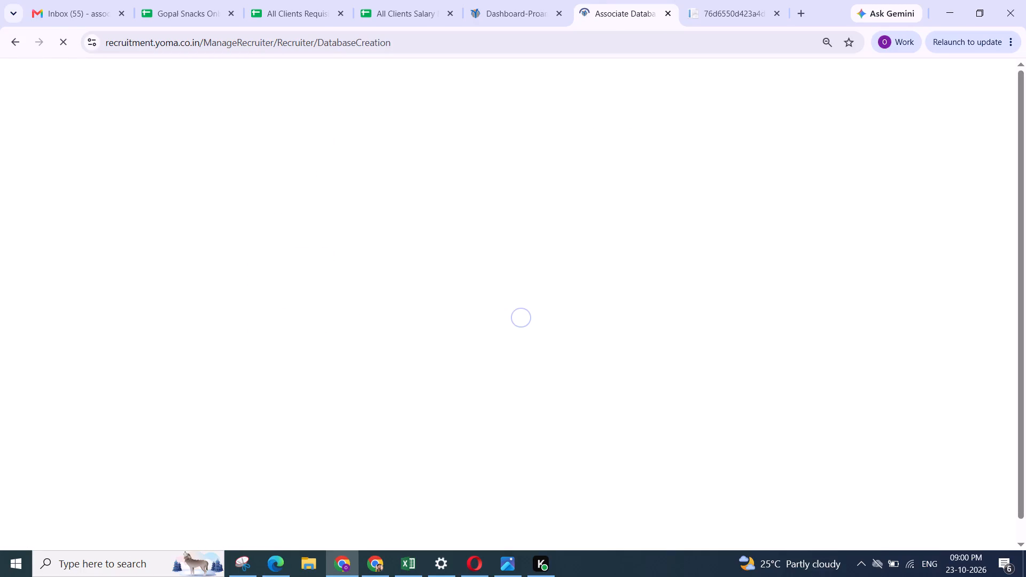
left_click(1006, 79)
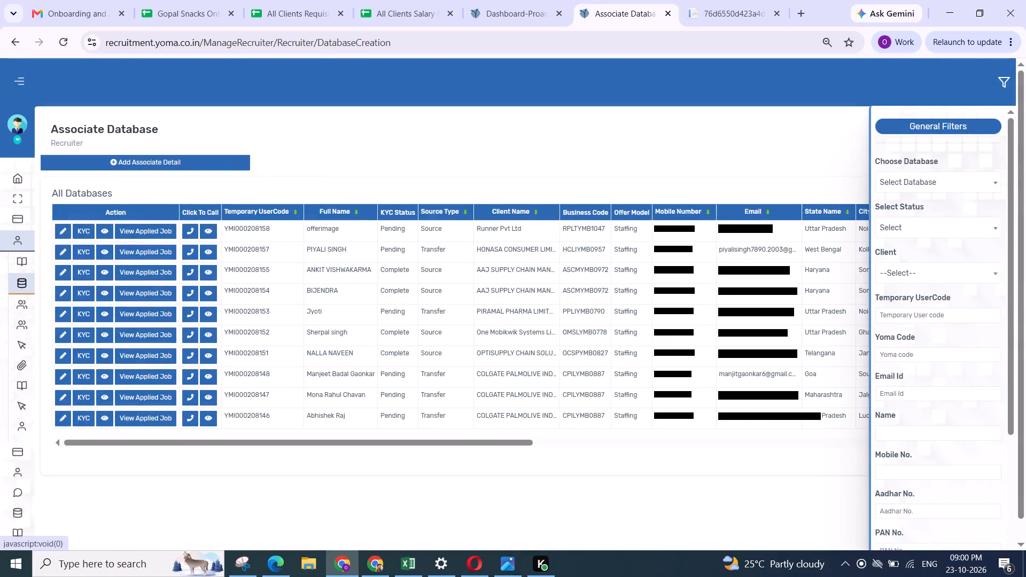
scroll(965, 193, "down", 3)
left_click(900, 256)
key("ctrl+v")
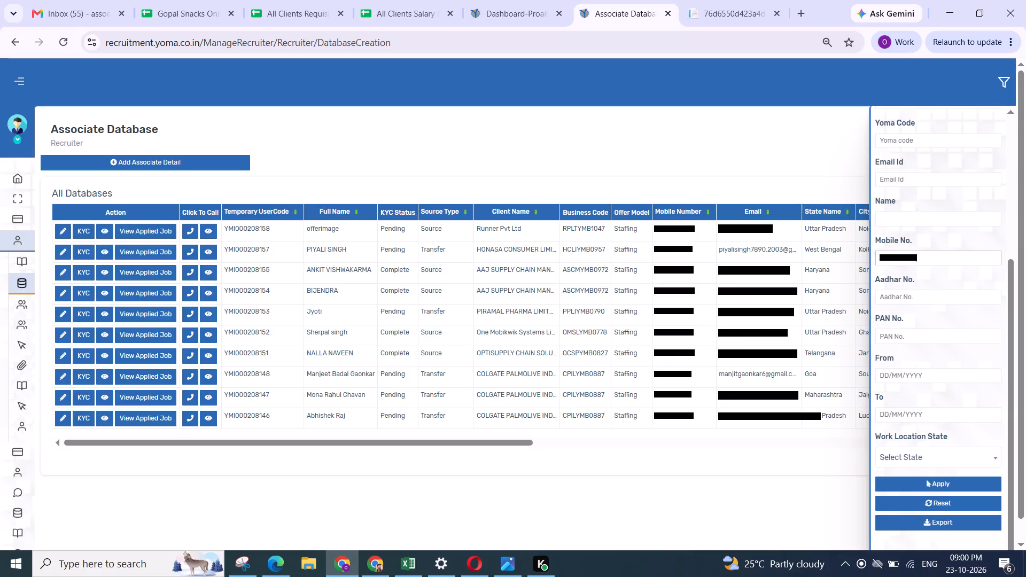
key("Return")
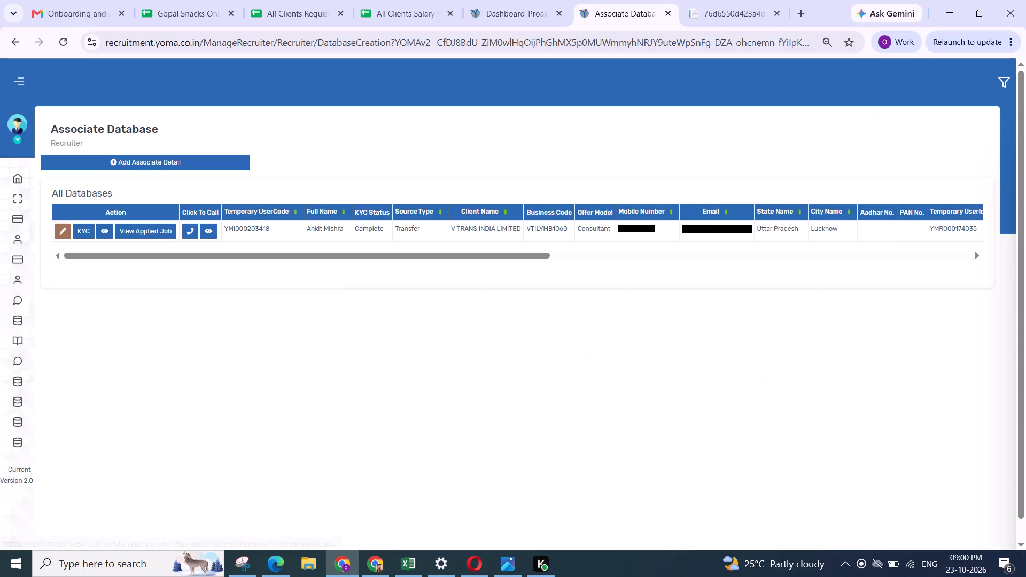
left_click(63, 235)
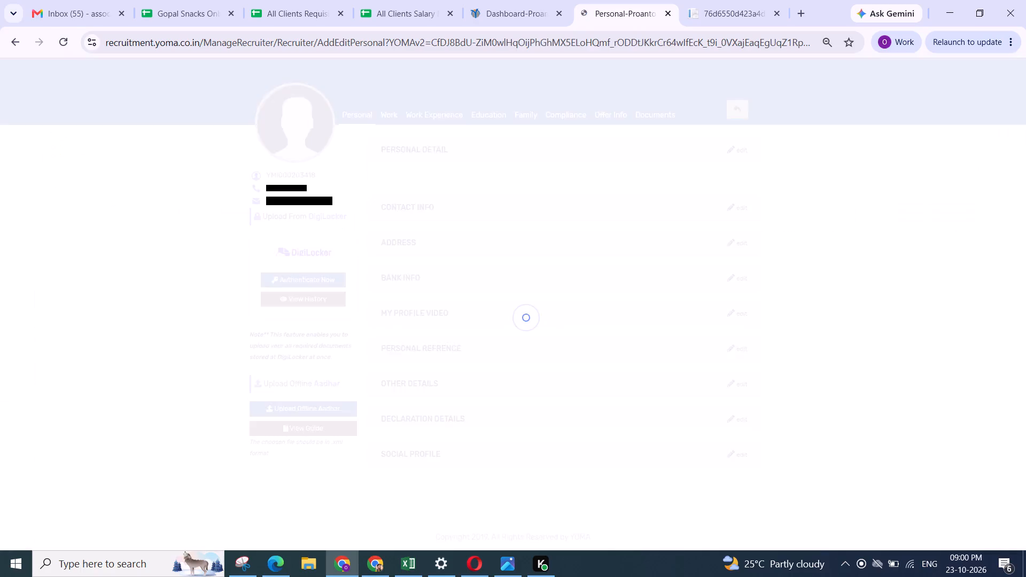
left_click(608, 115)
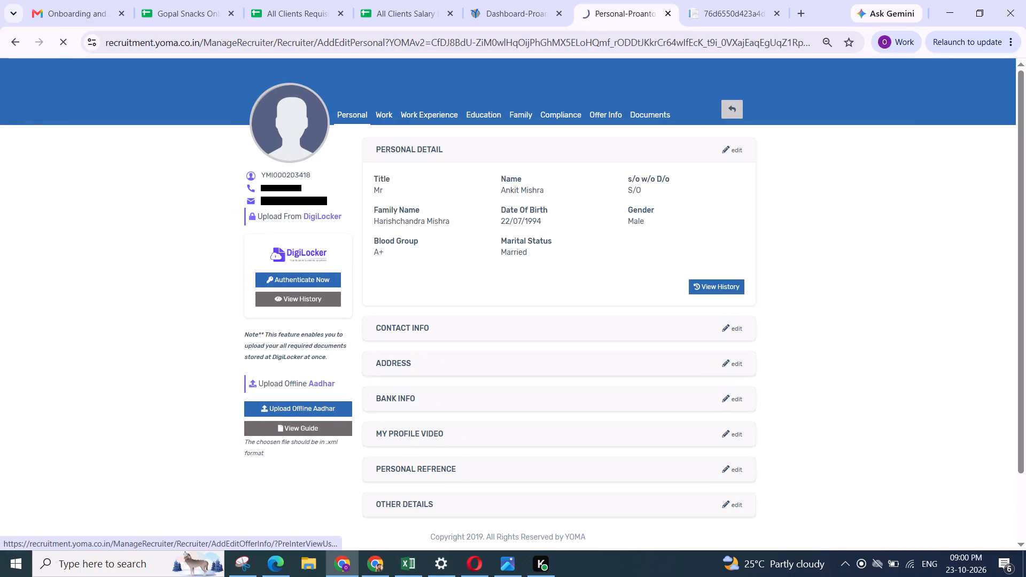
left_click(733, 152)
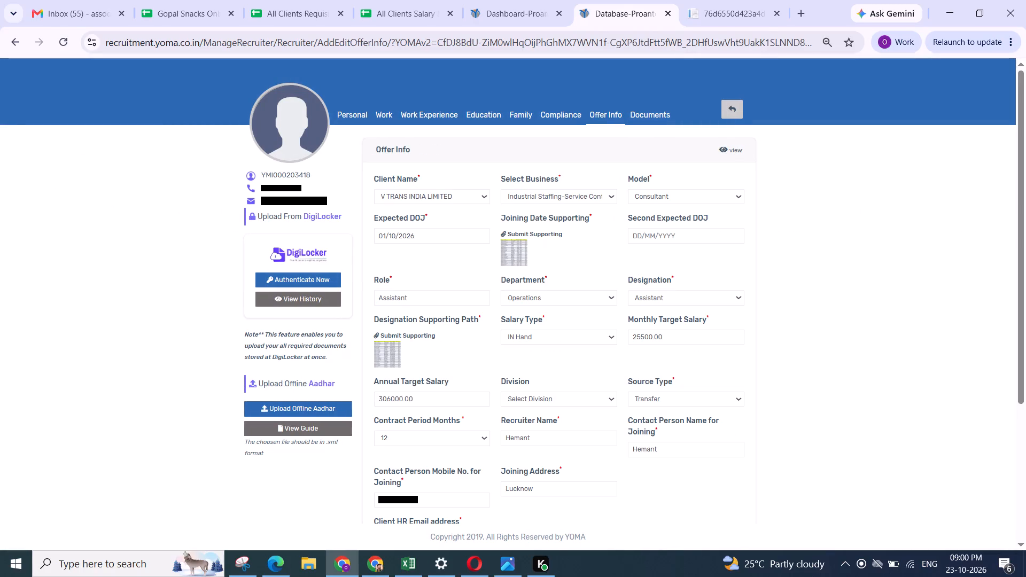
Attach the dfdsfdasd image from Downloads as both joining date and designation supporting for the Lucknow candidate.
left_click(539, 236)
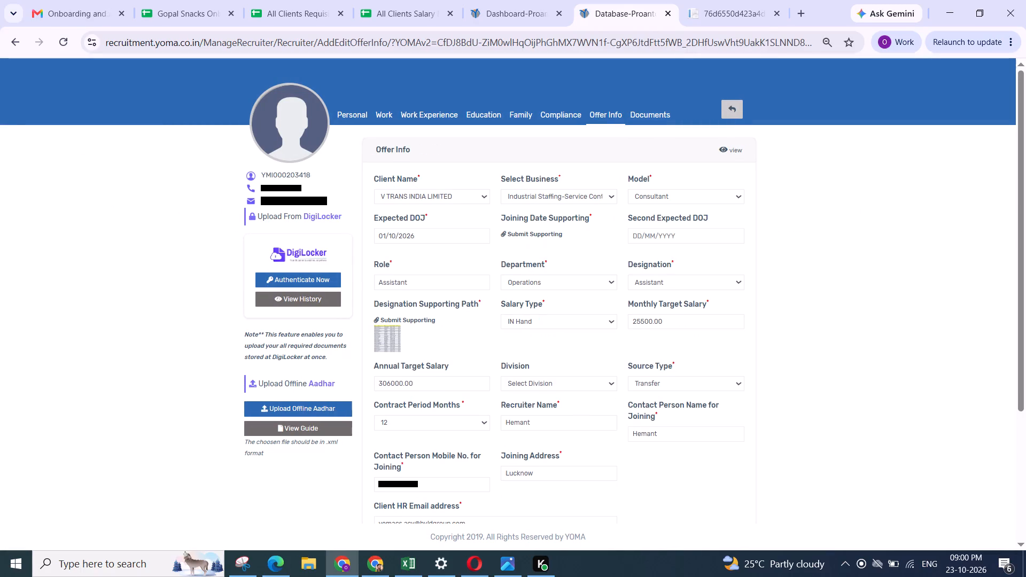
left_click(225, 97)
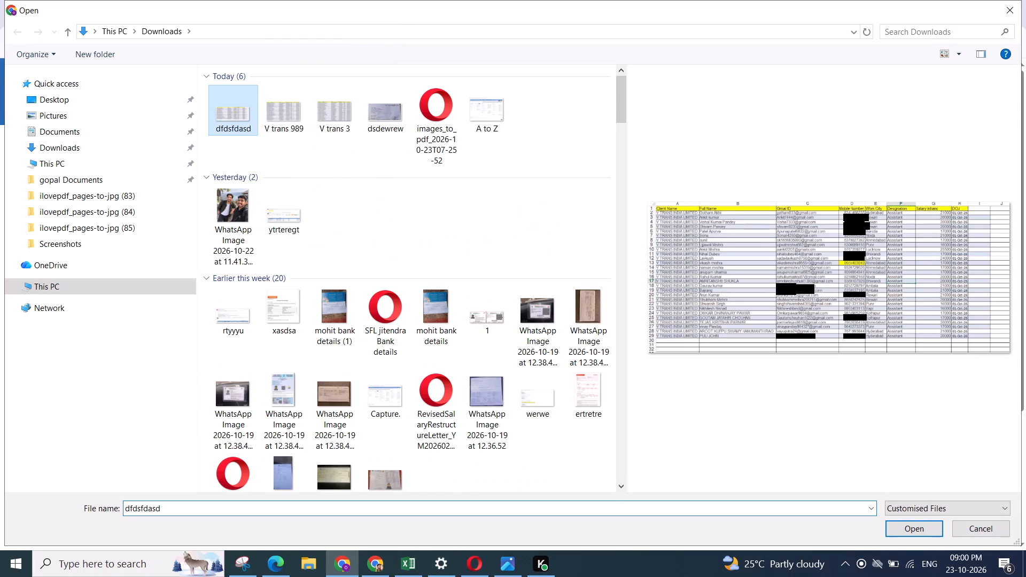
left_click(910, 526)
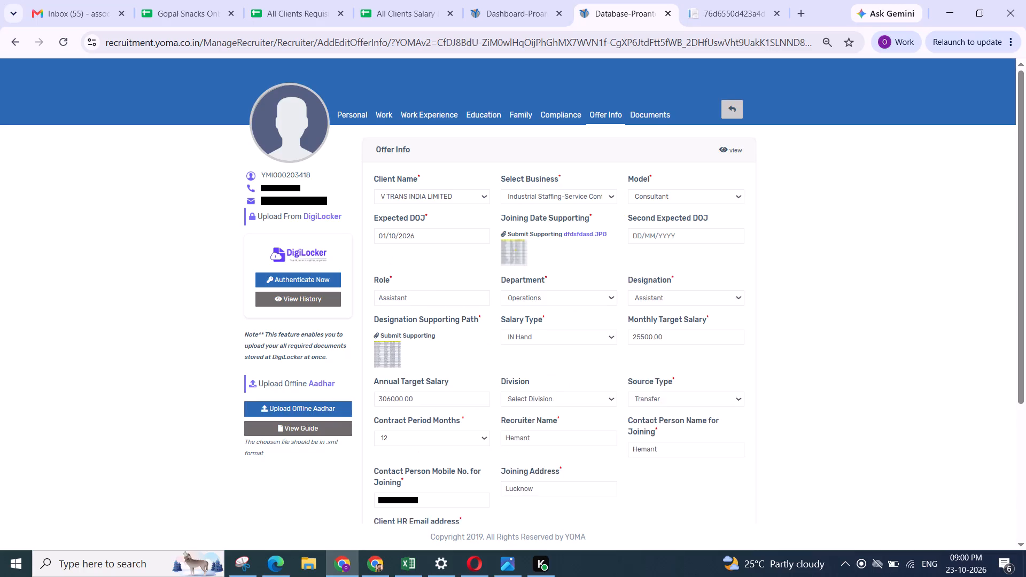
scroll(584, 246, "down", 1)
left_click(407, 243)
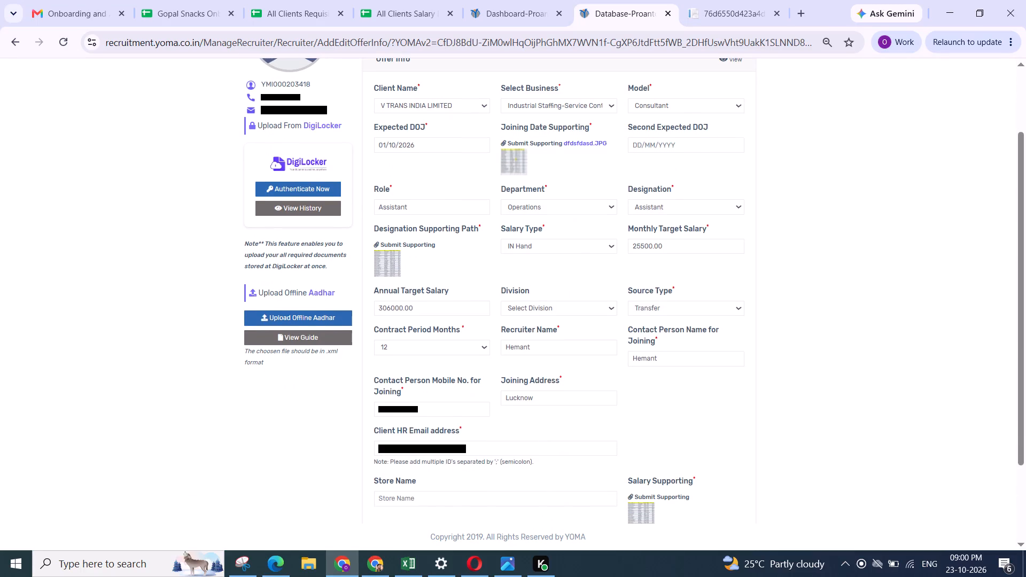
left_click(225, 99)
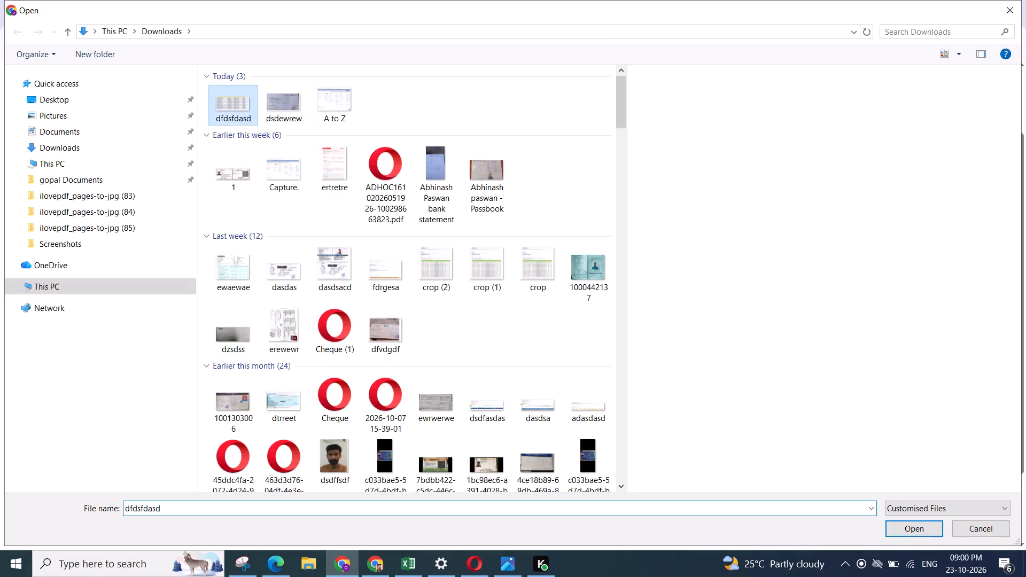
left_click(906, 518)
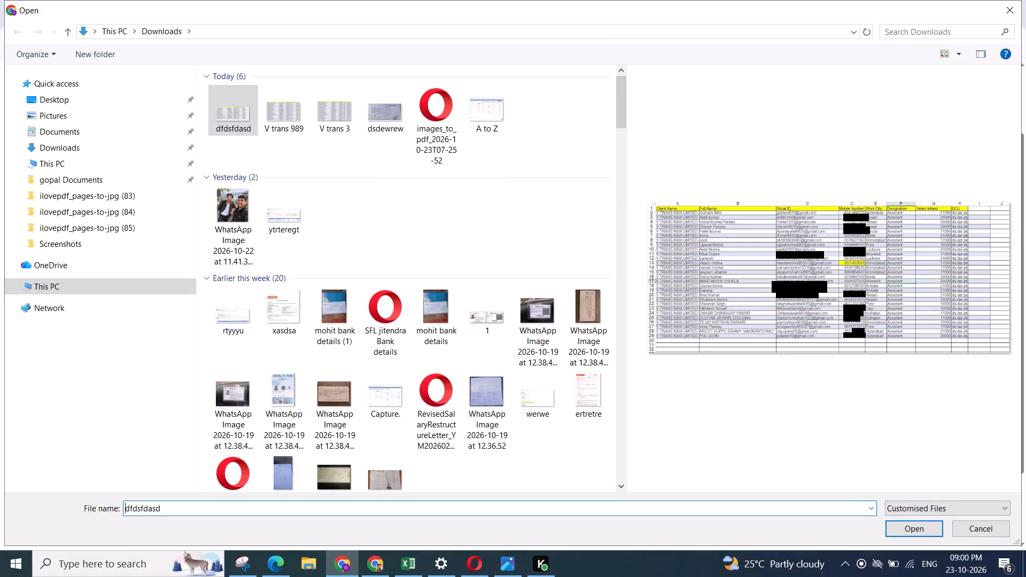
left_click(899, 527)
Attach the dfdsfdasd image as salary supporting for the Lucknow candidate and save the offer info.
scroll(638, 354, "down", 3)
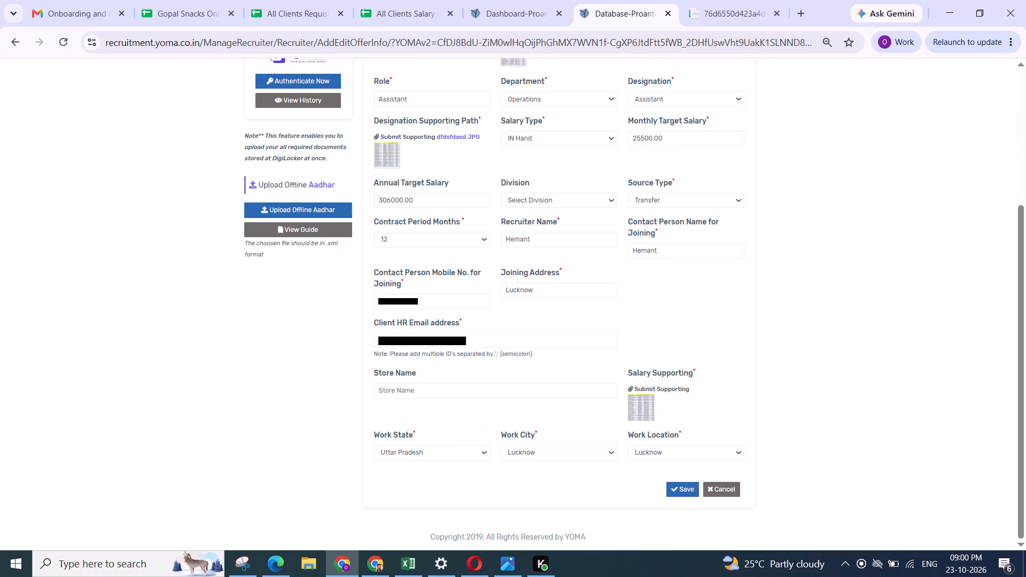
left_click(659, 388)
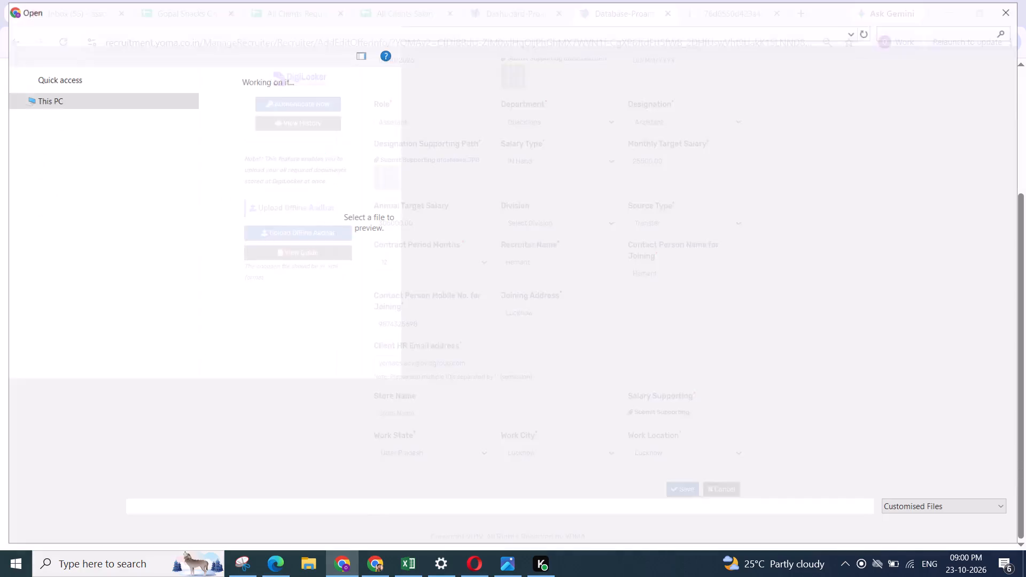
left_click(236, 101)
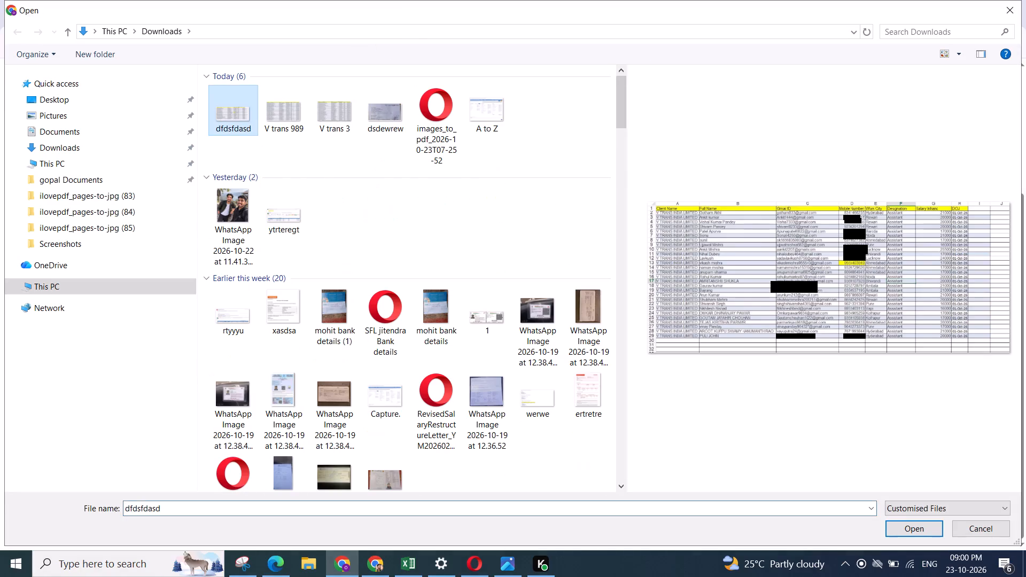
left_click(910, 524)
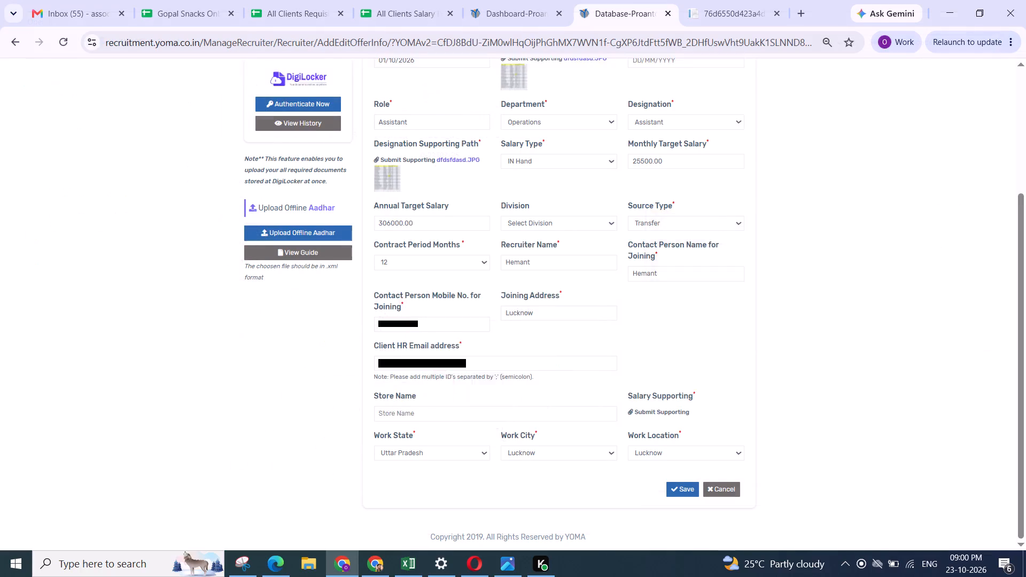
scroll(635, 341, "down", 3)
left_click(679, 492)
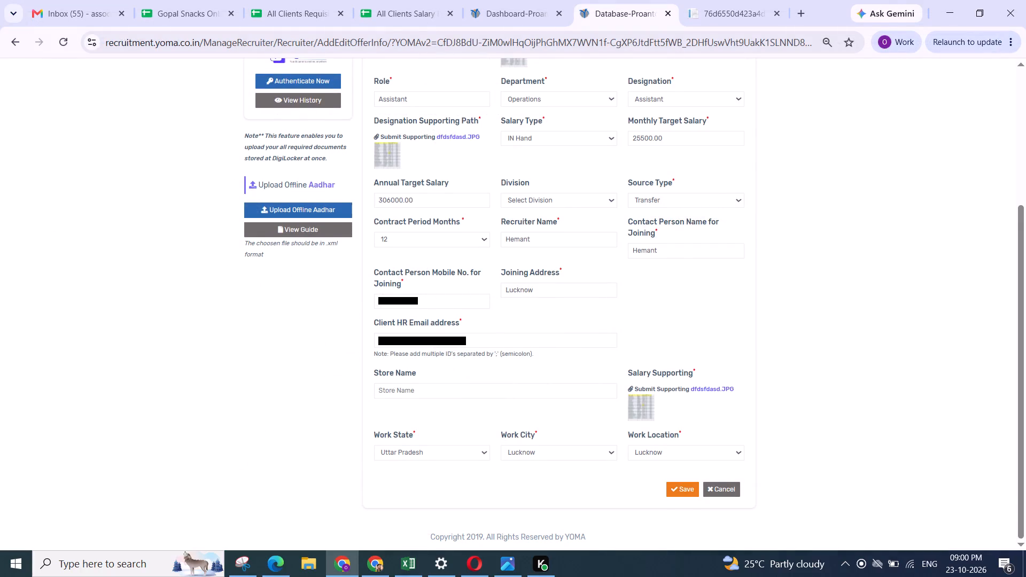
scroll(608, 375, "up", 3)
Switch to the v trans Excel sheet and copy the row 9 mobile number.
key("alt+Tab")
key("Up")
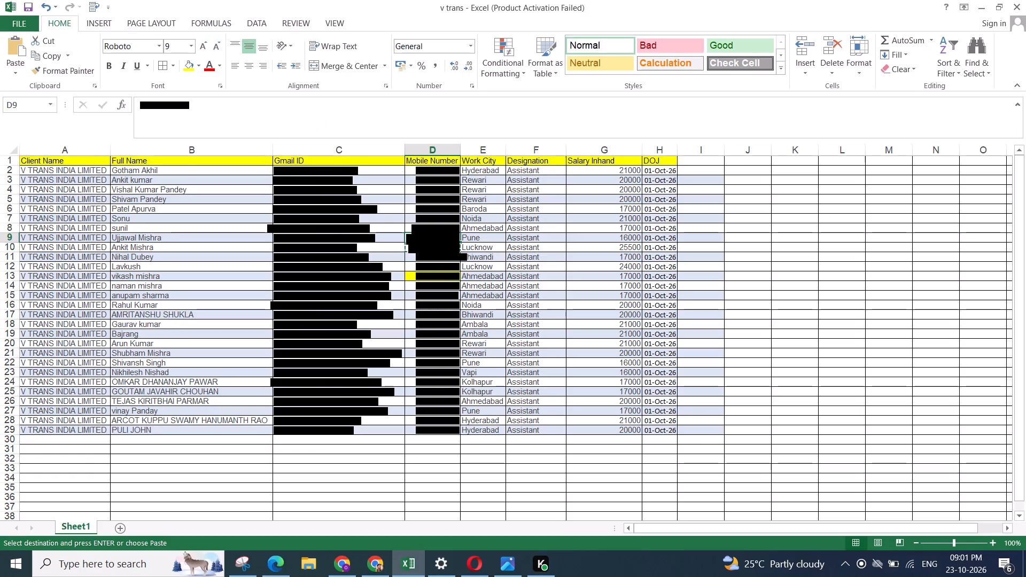
key("ctrl+c")
key("Tab")
key("Left")
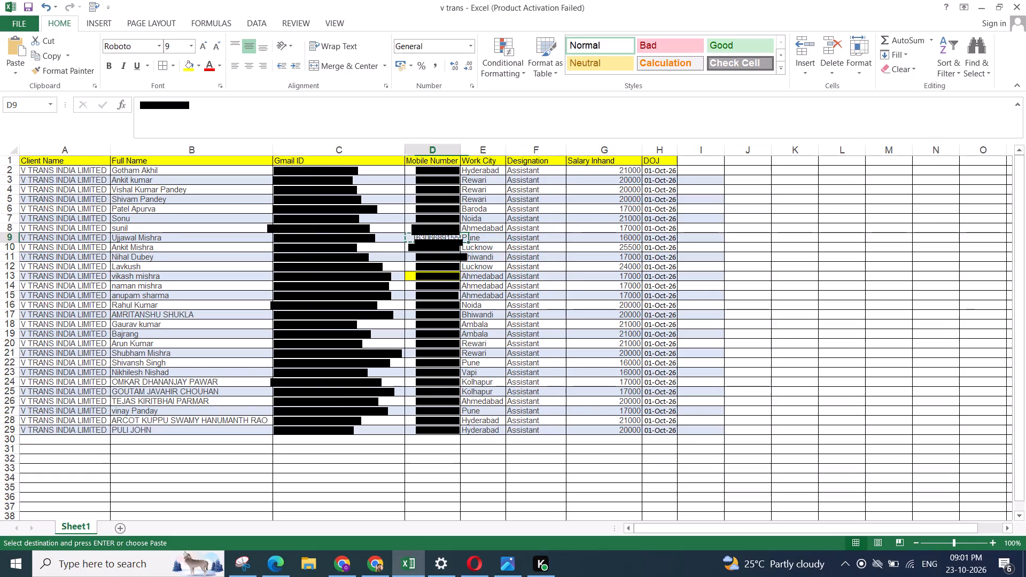
key("ctrl+c")
Return to Chrome, filter the associate database by the copied mobile number, and open the Pune candidate's offer info for editing.
key("alt+Tab")
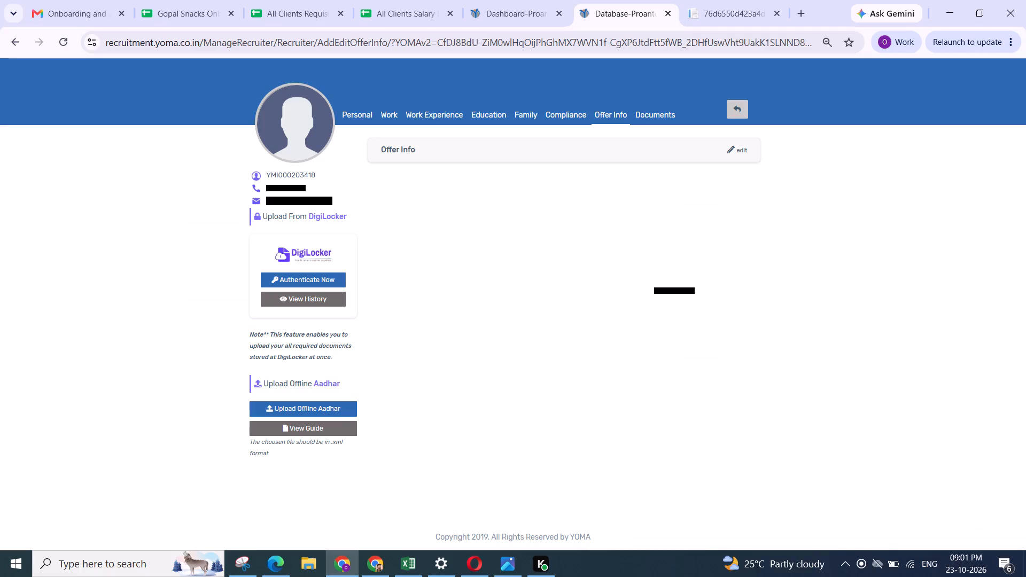
left_click(737, 115)
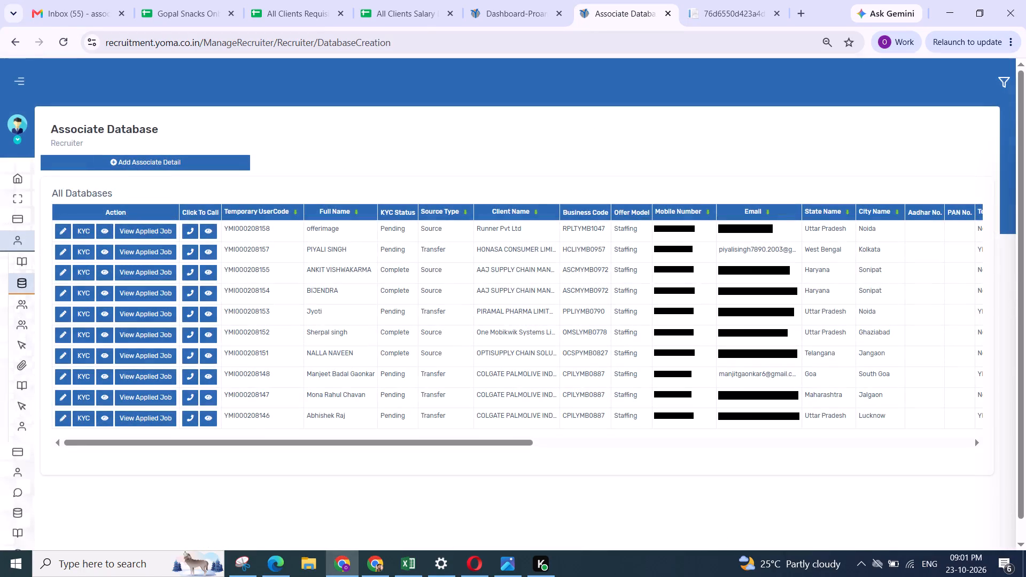
left_click(1001, 77)
scroll(942, 271, "down", 3)
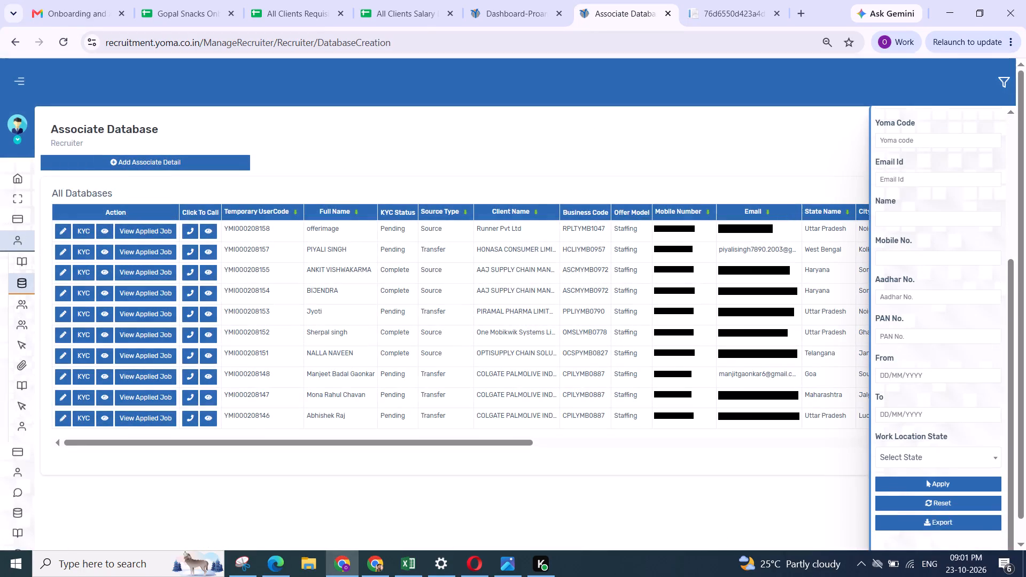
left_click(907, 256)
key("ctrl+v")
key("Return")
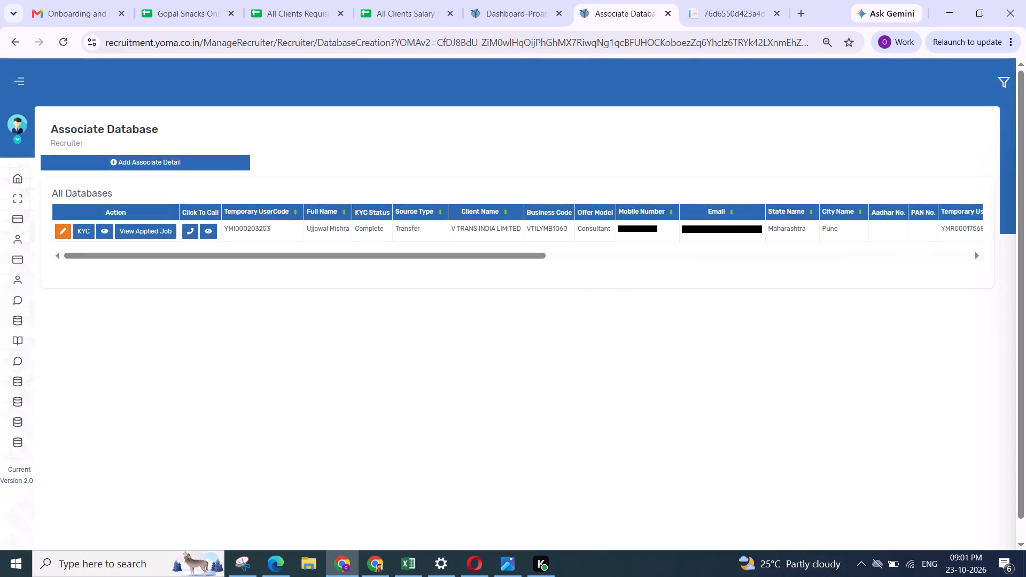
left_click(59, 229)
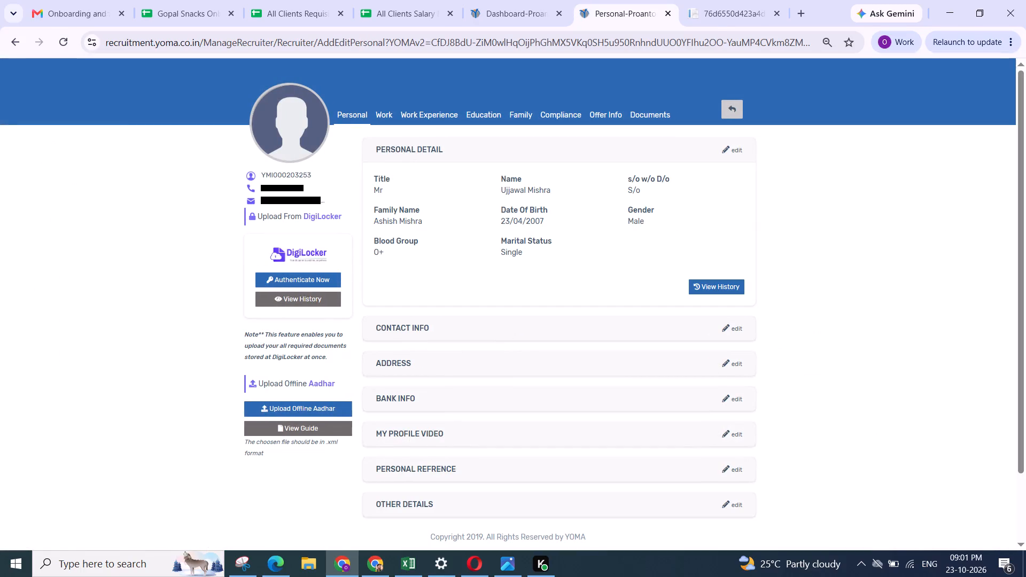
left_click(606, 115)
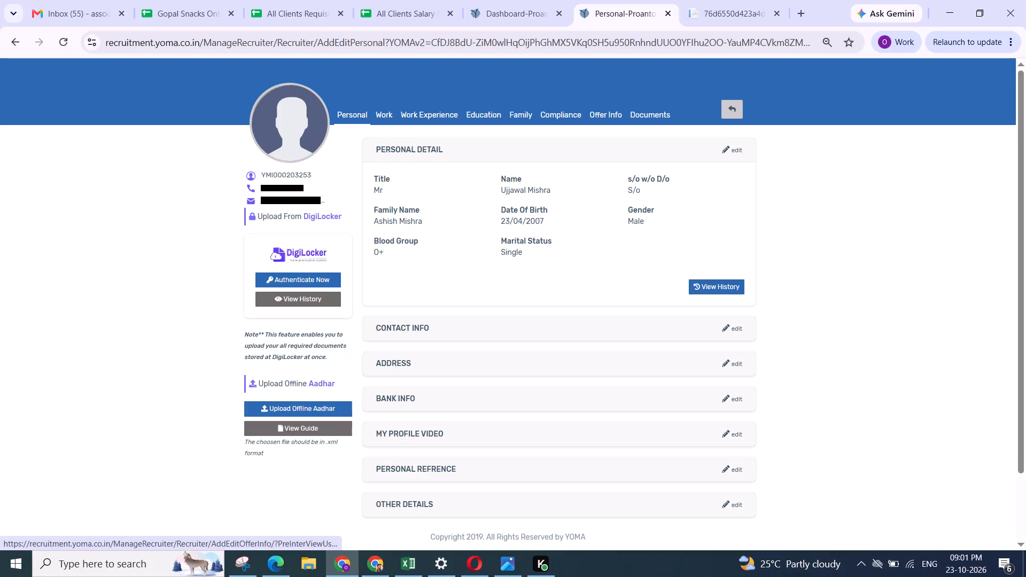
left_click(732, 151)
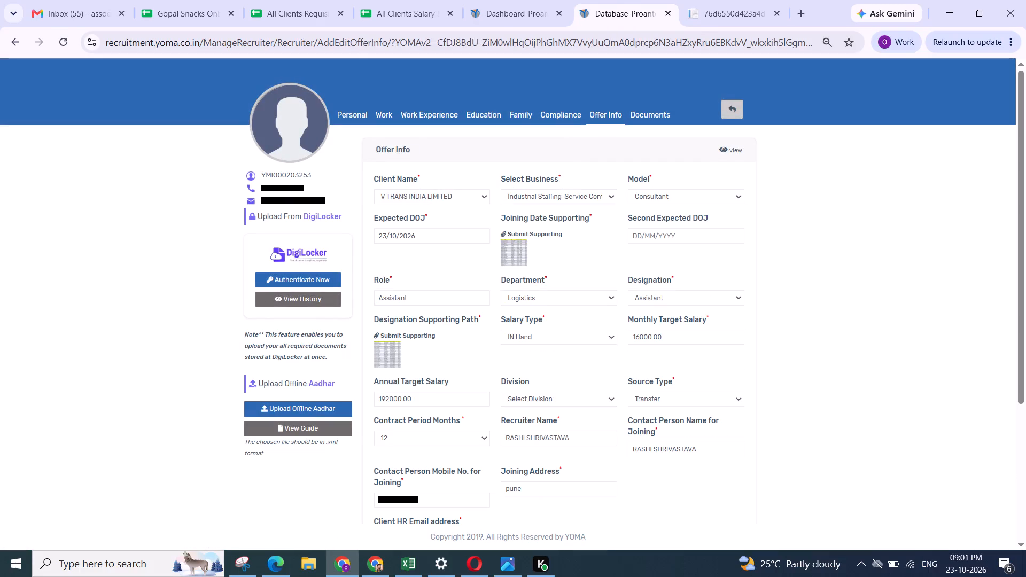
Attach the dfdsfdasd image from Downloads as both joining date and designation supporting for the Pune candidate.
left_click(544, 231)
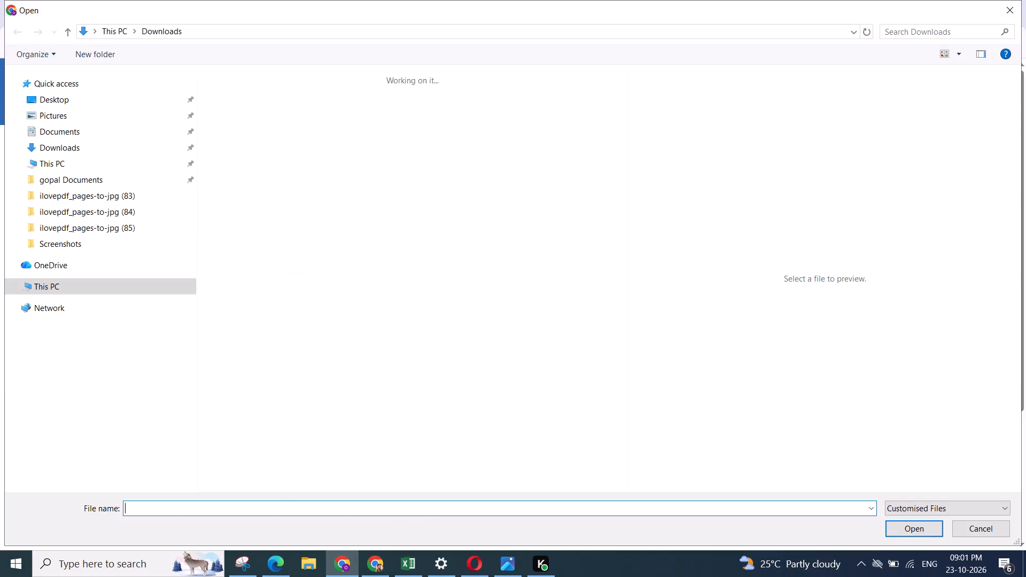
left_click(225, 108)
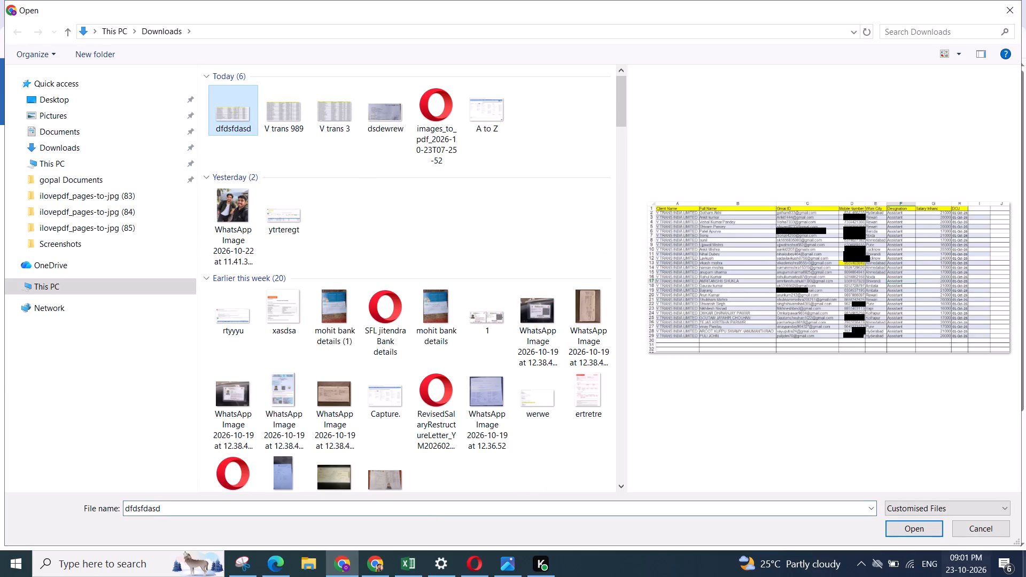
left_click(916, 521)
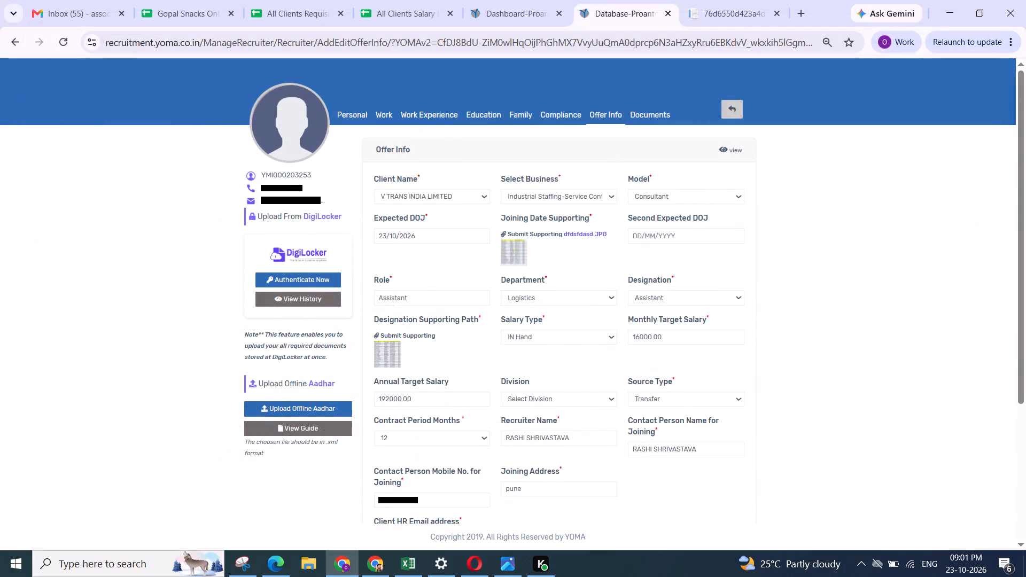
left_click(413, 332)
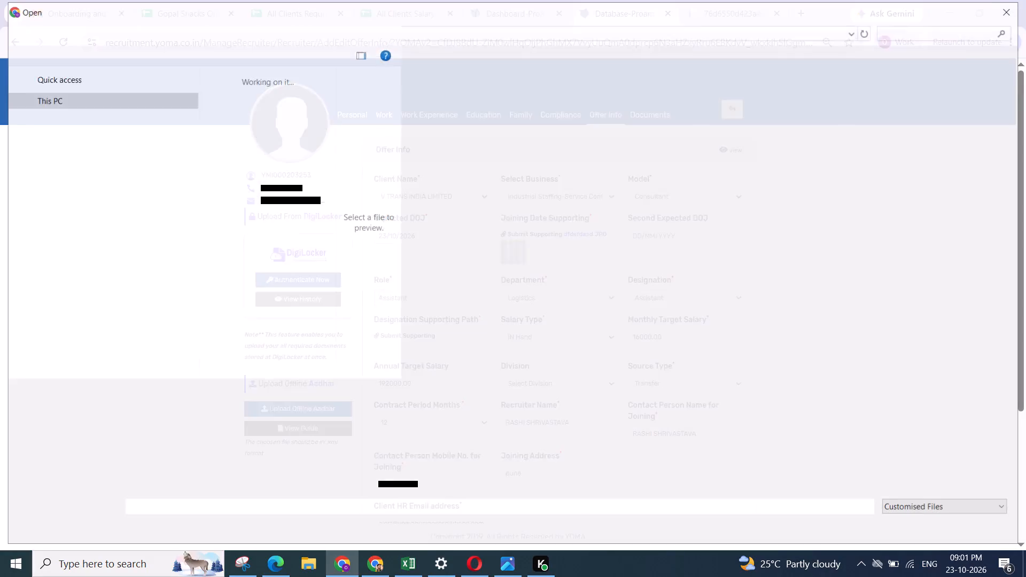
left_click(238, 122)
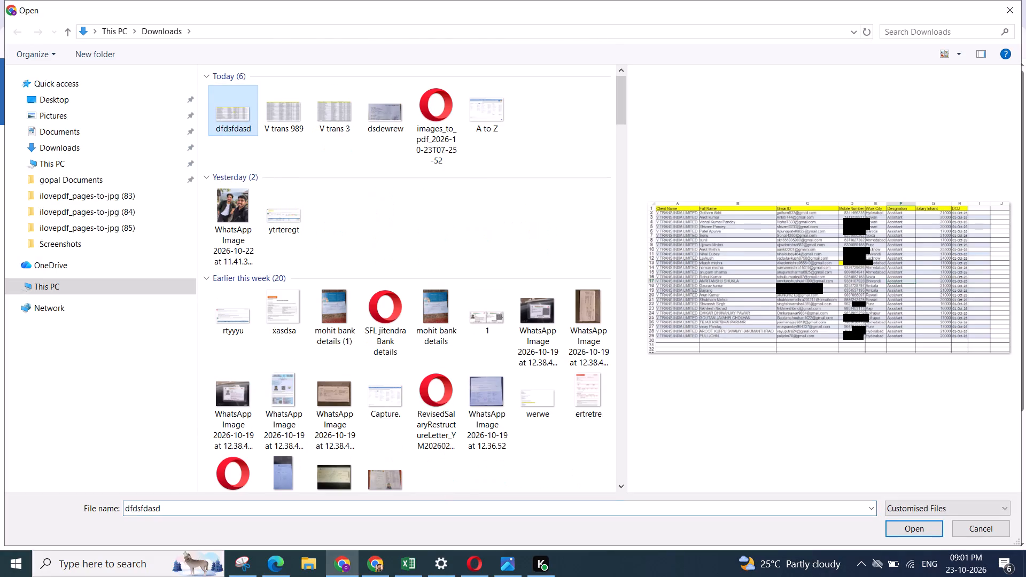
left_click(905, 534)
Attach the dfdsfdasd image from Downloads as salary supporting for the Pune candidate and review the form.
scroll(552, 305, "down", 2)
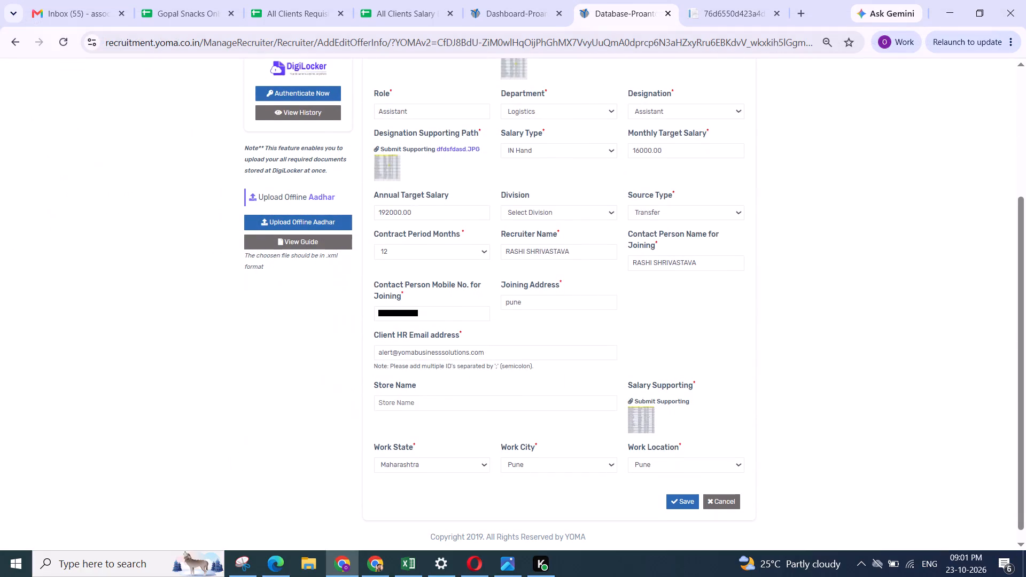
left_click(667, 403)
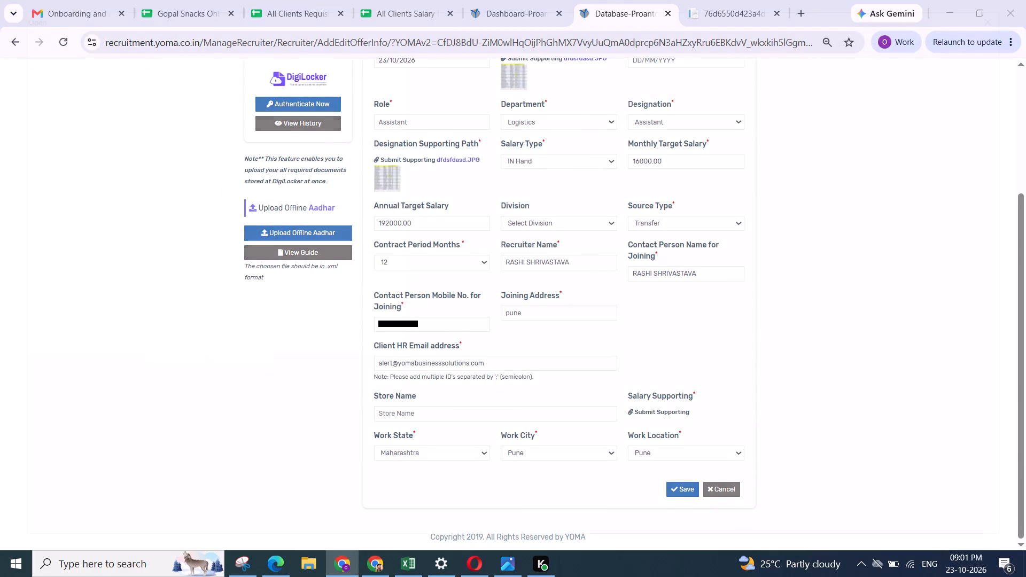
left_click(231, 111)
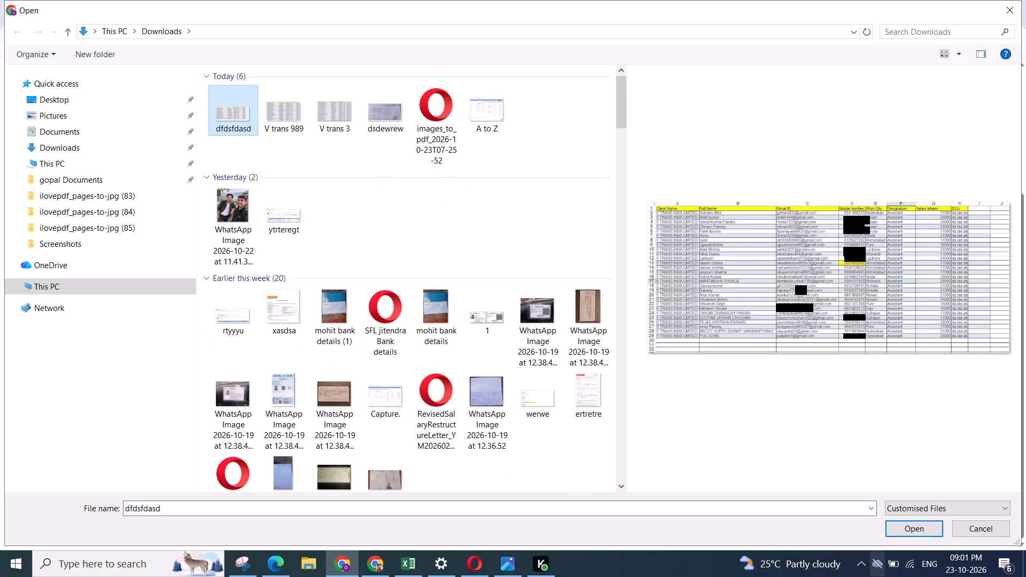
left_click(927, 528)
scroll(675, 358, "down", 2)
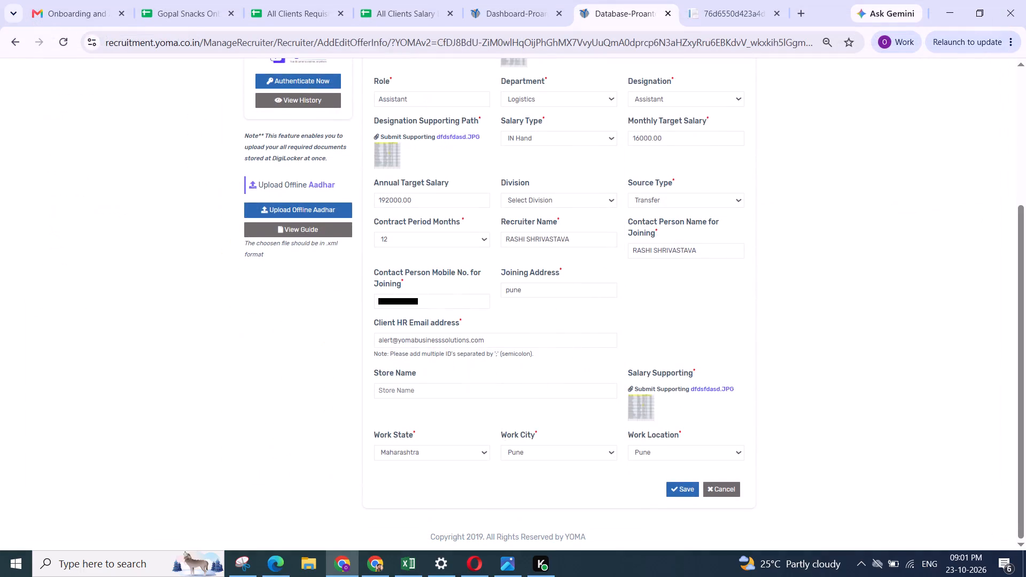
scroll(656, 385, "down", 2)
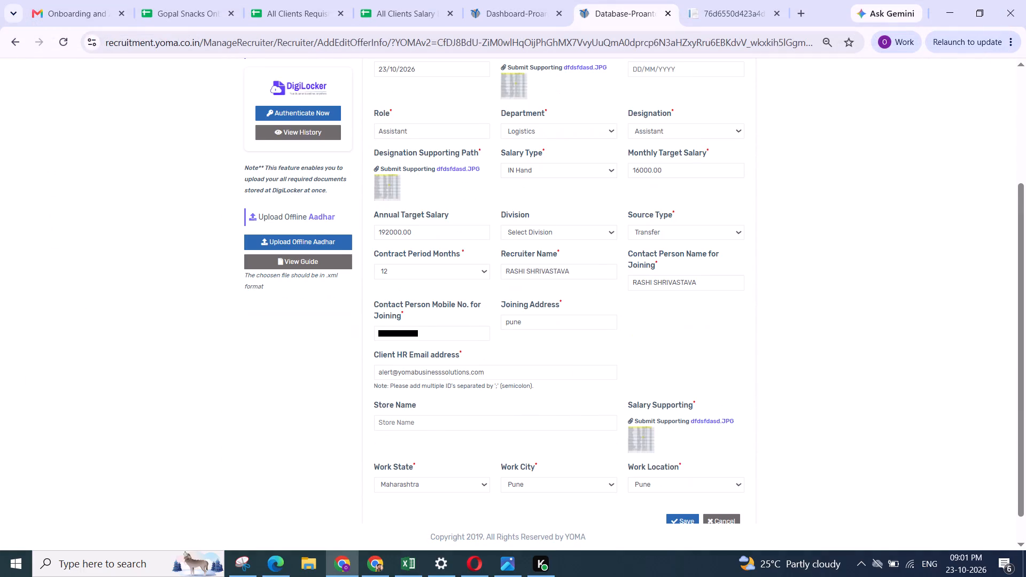
scroll(631, 347, "down", 1)
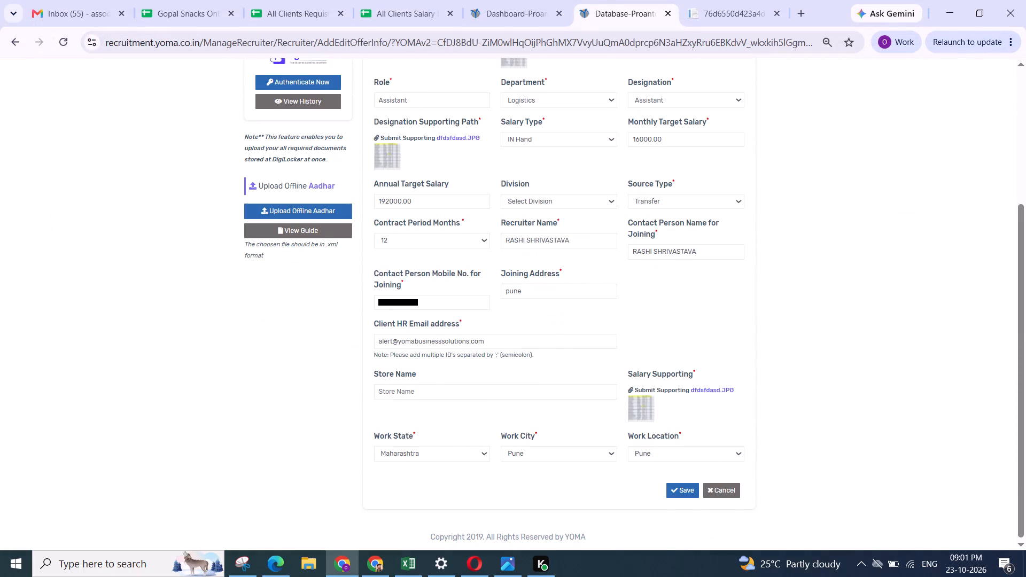
scroll(613, 255, "up", 4)
scroll(590, 326, "down", 3)
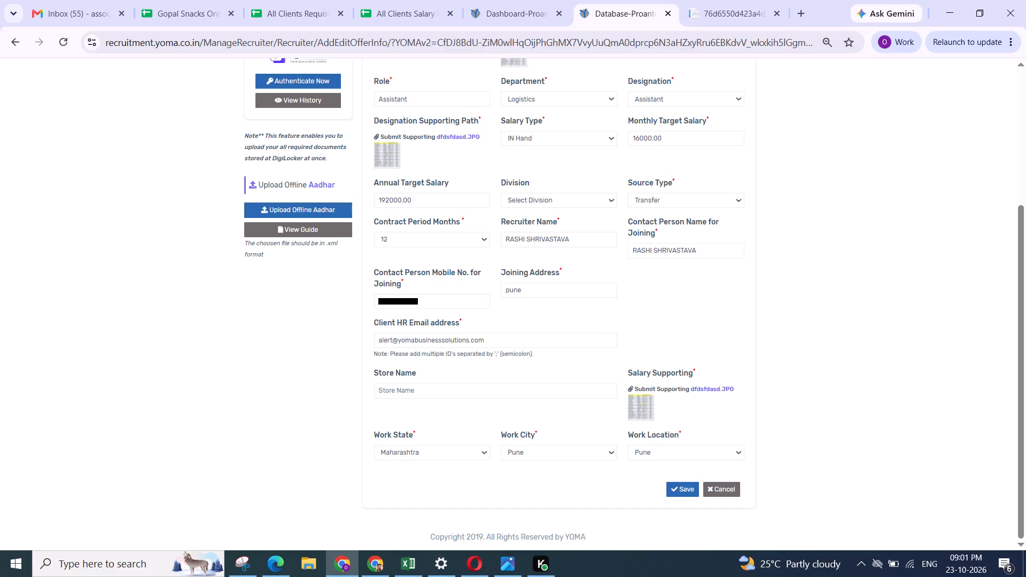
scroll(619, 368, "down", 1)
scroll(627, 330, "up", 4)
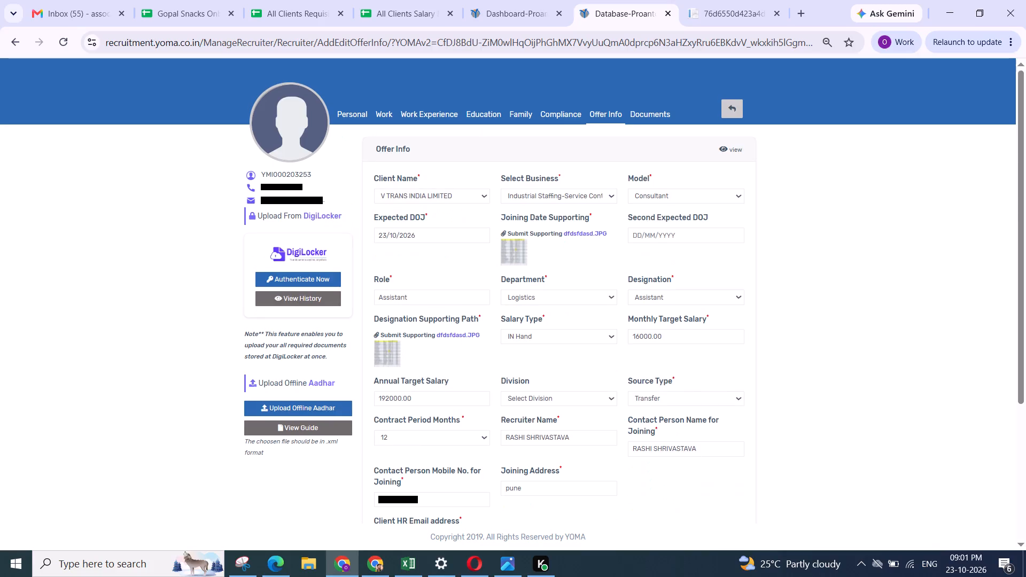
Set the Pune candidate's expected date of joining to 01/10/2026 and save the offer info.
left_click(552, 190)
left_click(431, 238)
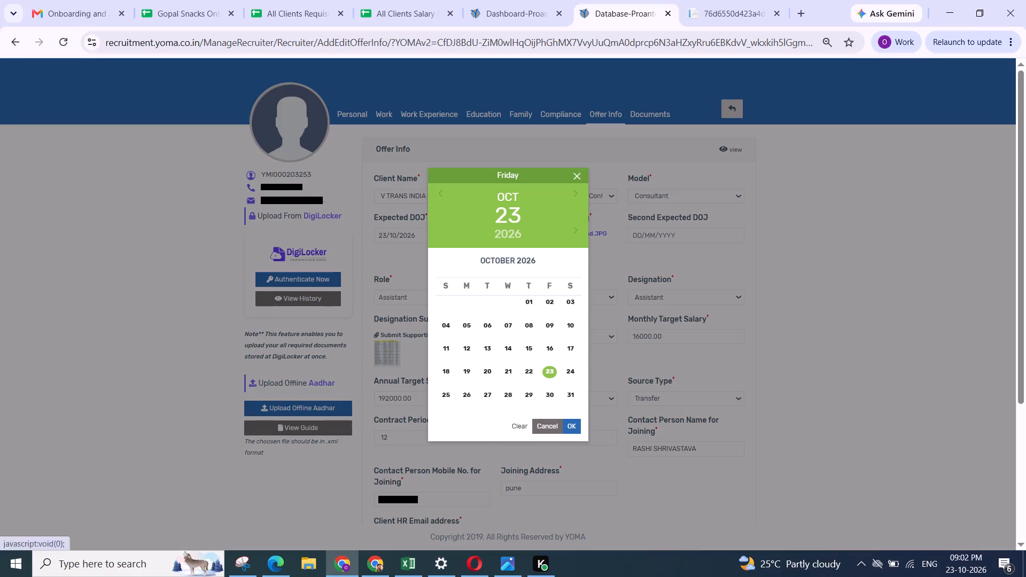
left_click(530, 295)
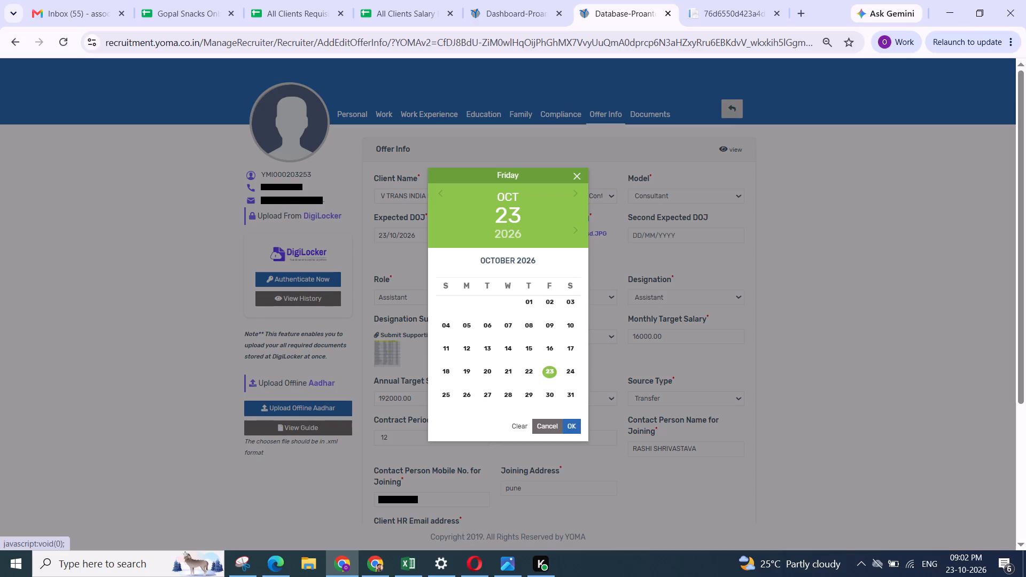
left_click(528, 301)
left_click(566, 423)
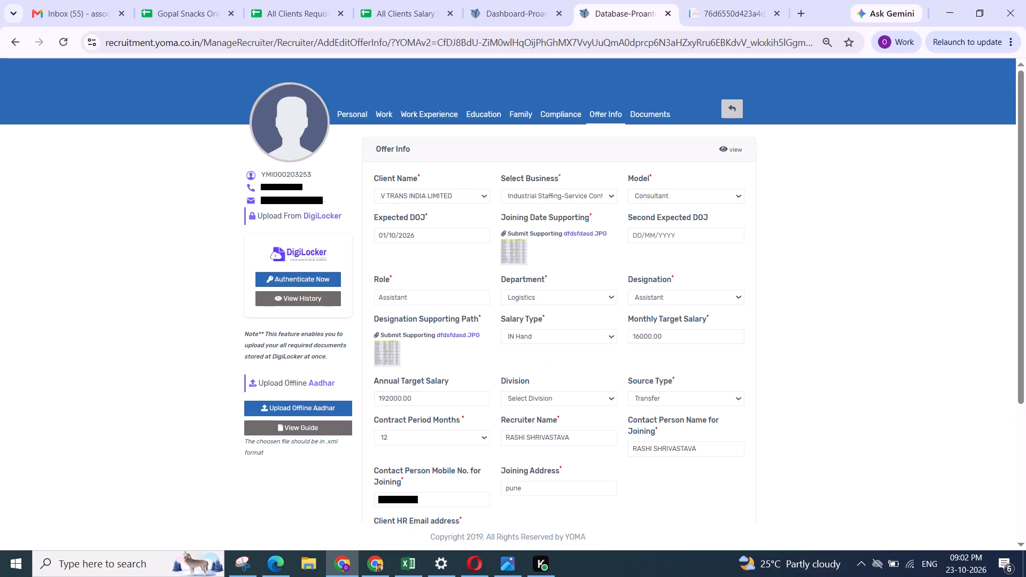
scroll(572, 278, "down", 1)
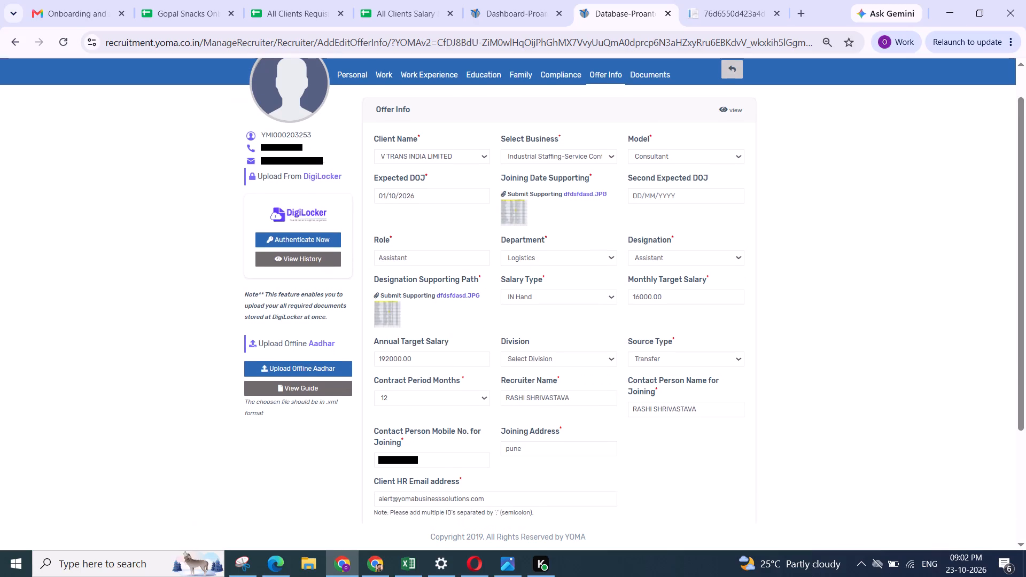
scroll(579, 297, "down", 2)
left_click(679, 486)
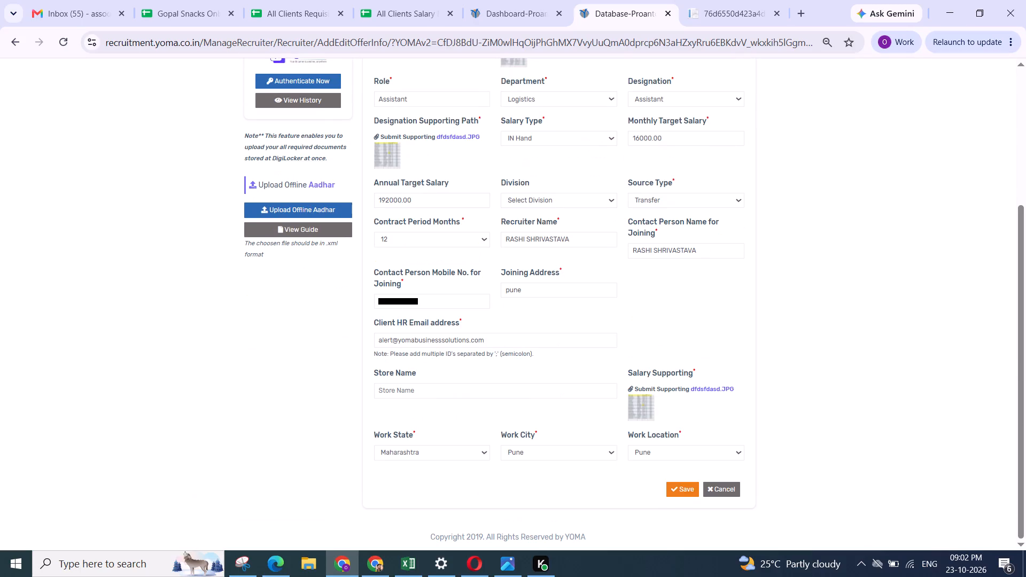
scroll(656, 381, "up", 3)
Switch to the v trans Excel sheet and copy the row 8 mobile number.
key("alt+Tab")
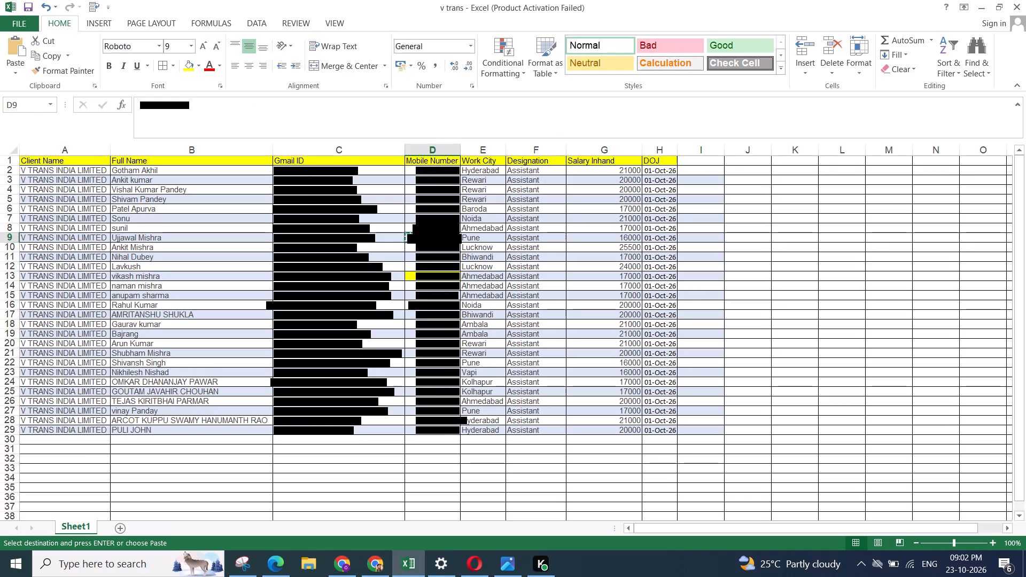
key("Up")
key("ctrl+c")
Return to Chrome, go back to the associate database and filter it by the copied mobile number.
key("alt+Tab")
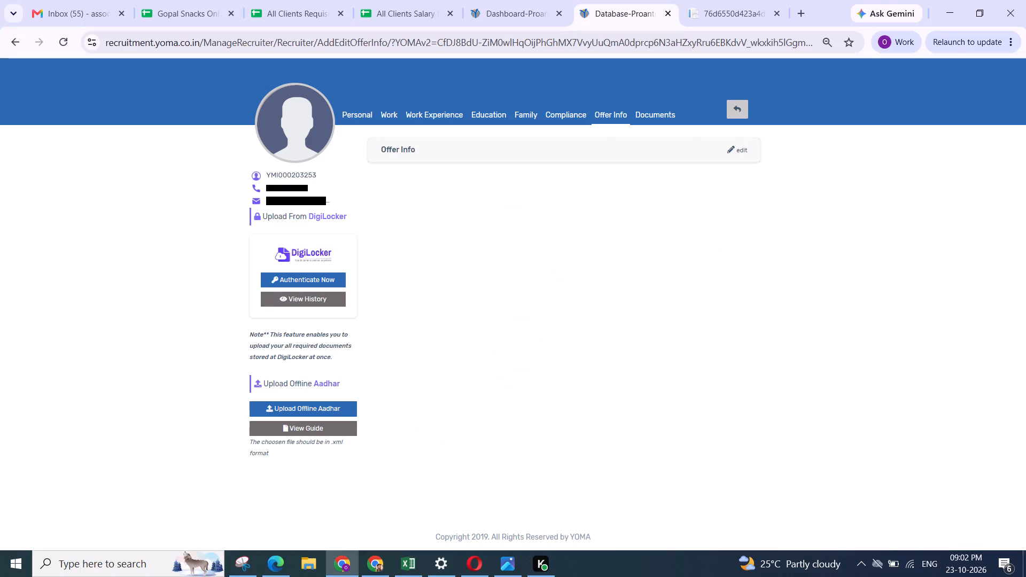
left_click(737, 149)
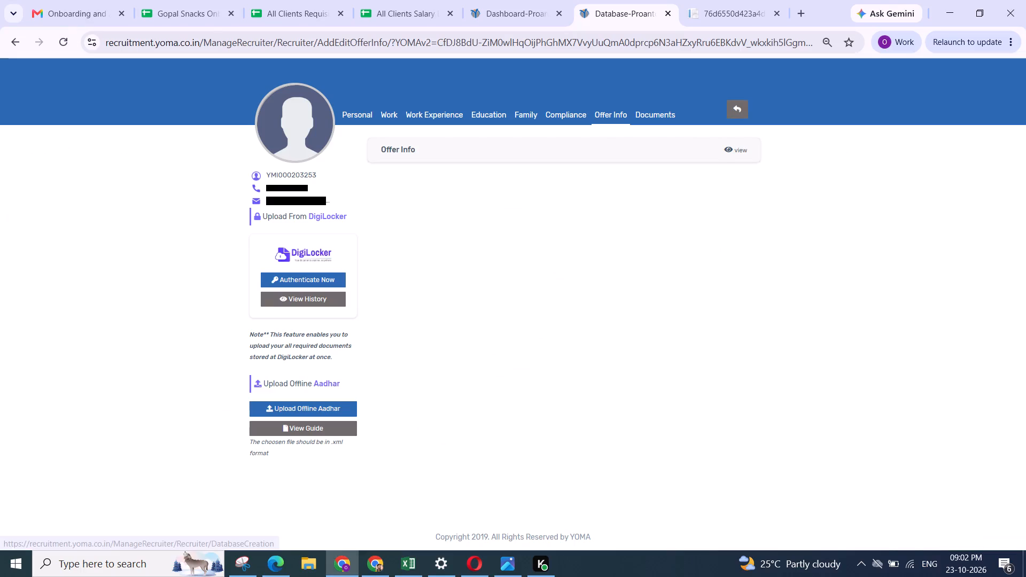
left_click(735, 114)
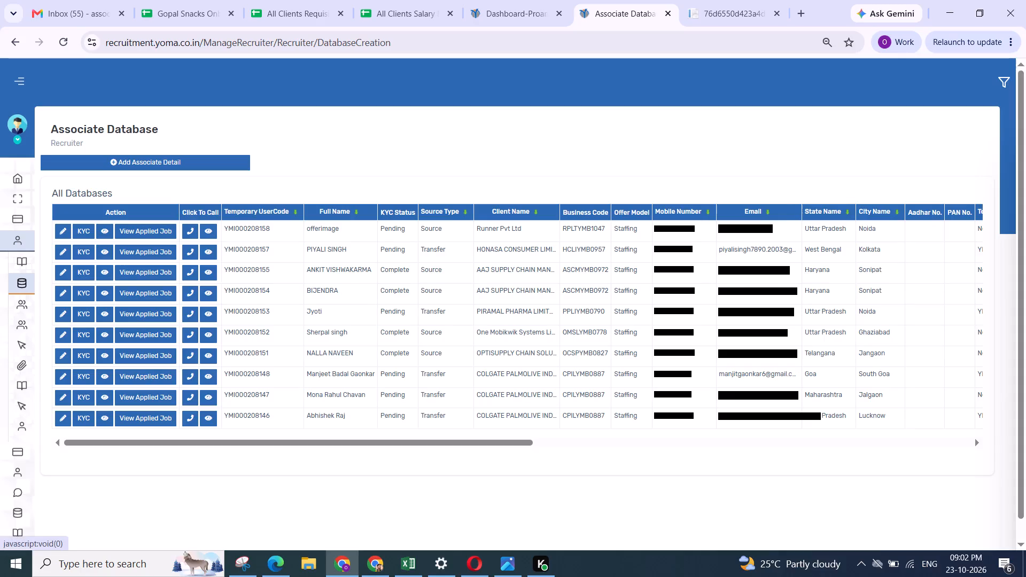
left_click(1000, 81)
scroll(954, 232, "down", 4)
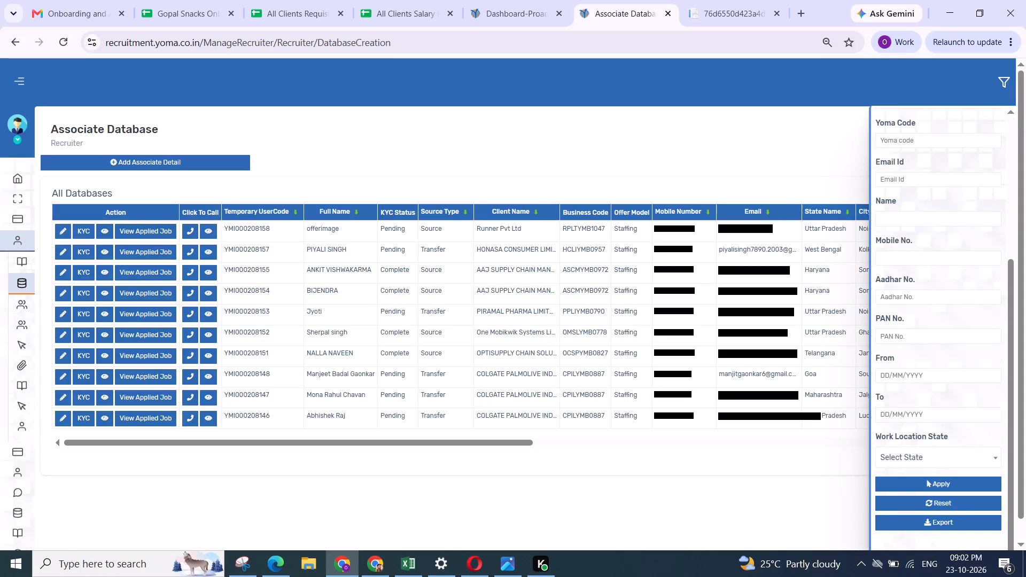
left_click(892, 260)
key("ctrl+v")
key("Return")
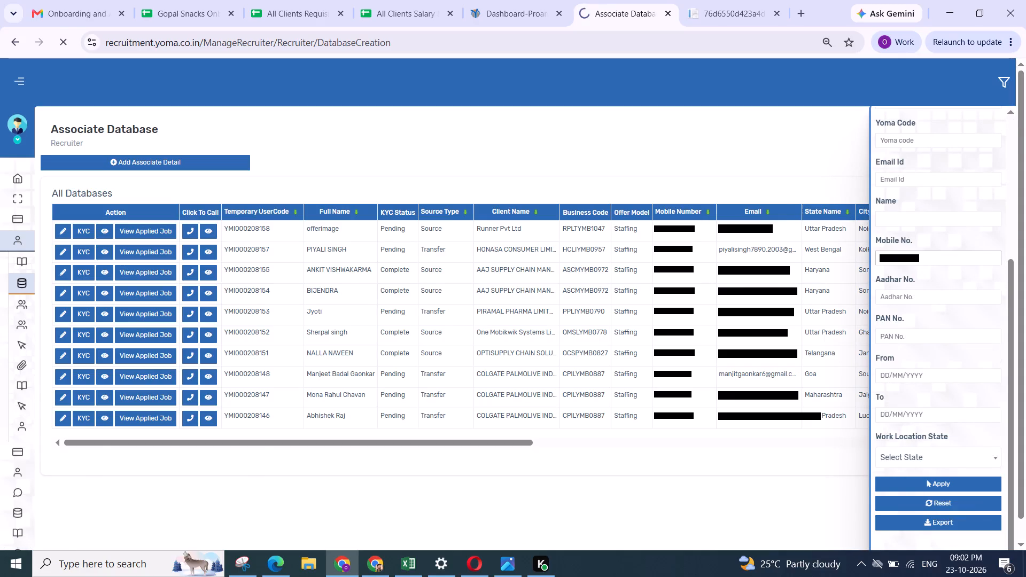
Switch back to the v trans Excel sheet to view the row 8 candidate's details.
key("alt+Tab")
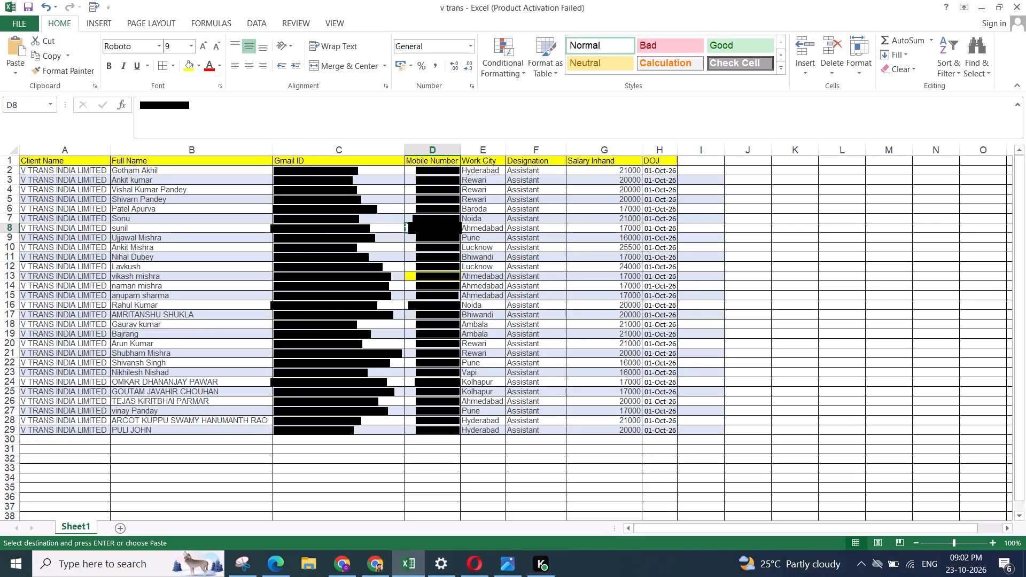
key("alt+Tab")
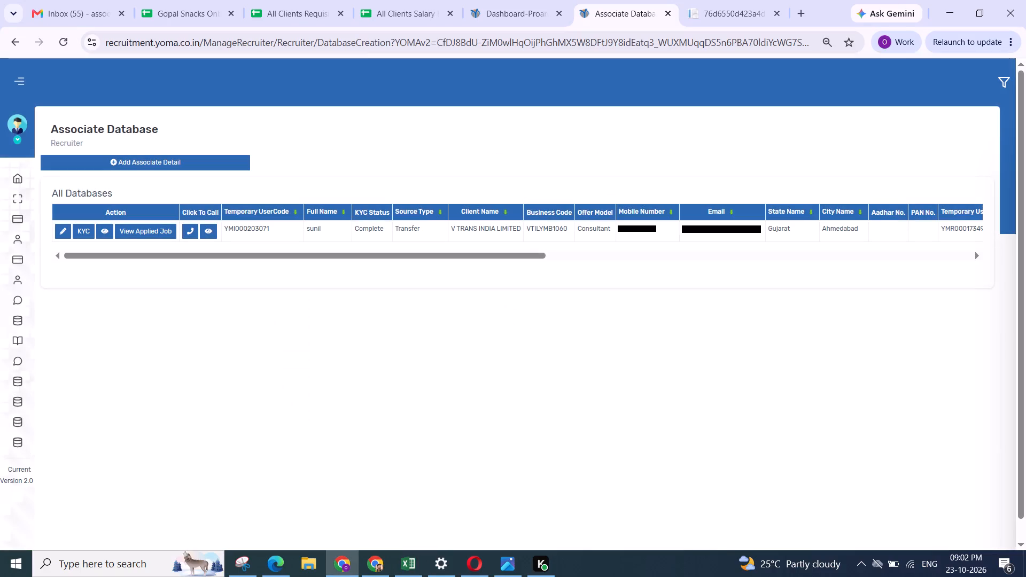
left_click(61, 236)
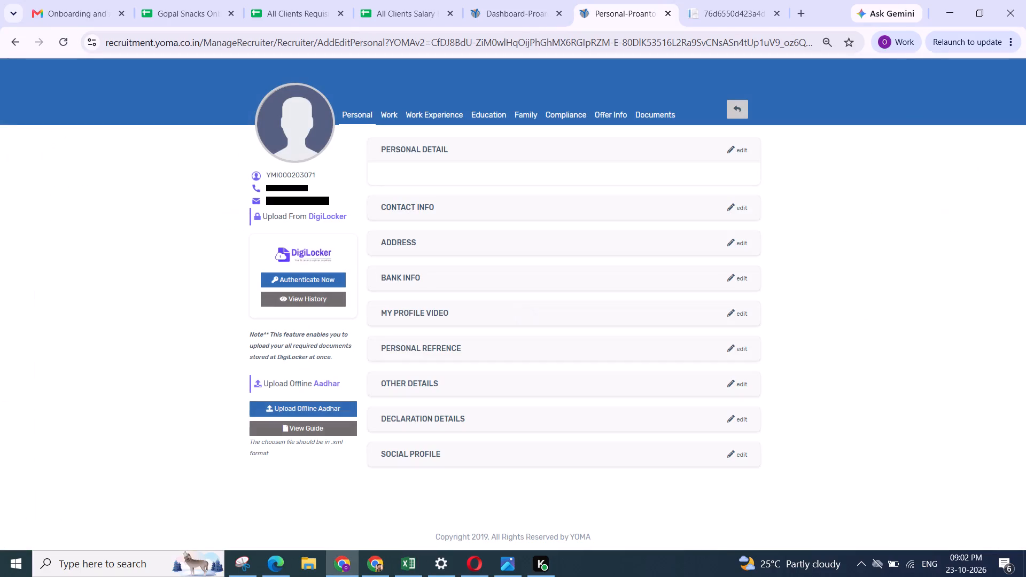
left_click(608, 113)
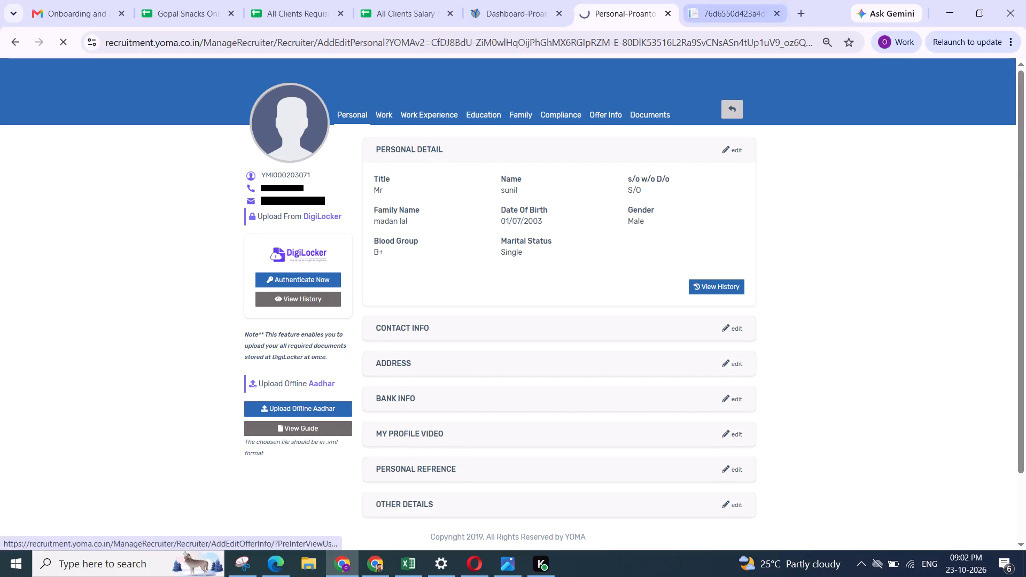
left_click(775, 12)
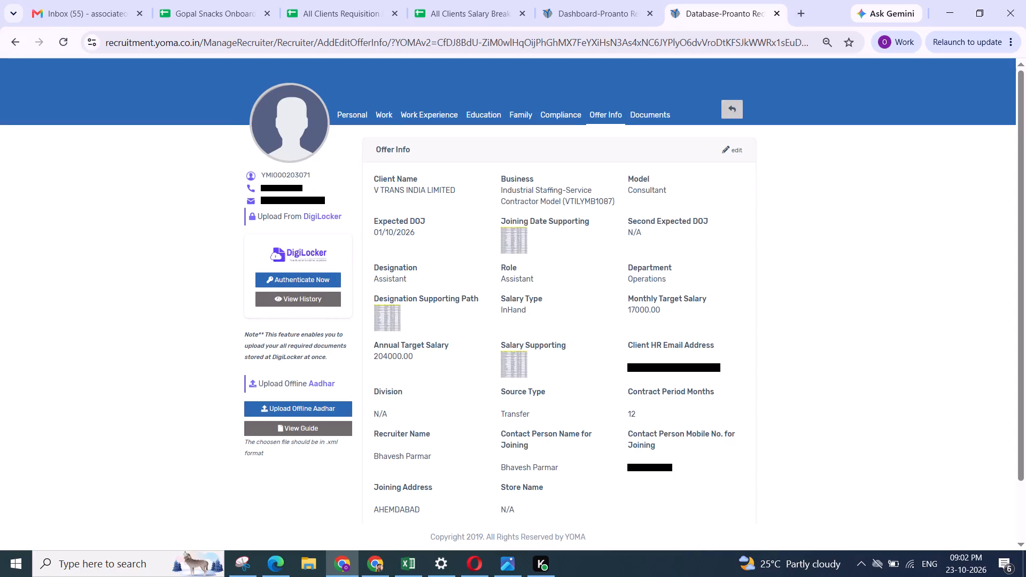
Open the Ahmedabad candidate's joining date supporting image in a new tab and compare it with the v trans Excel sheet.
right_click(508, 237)
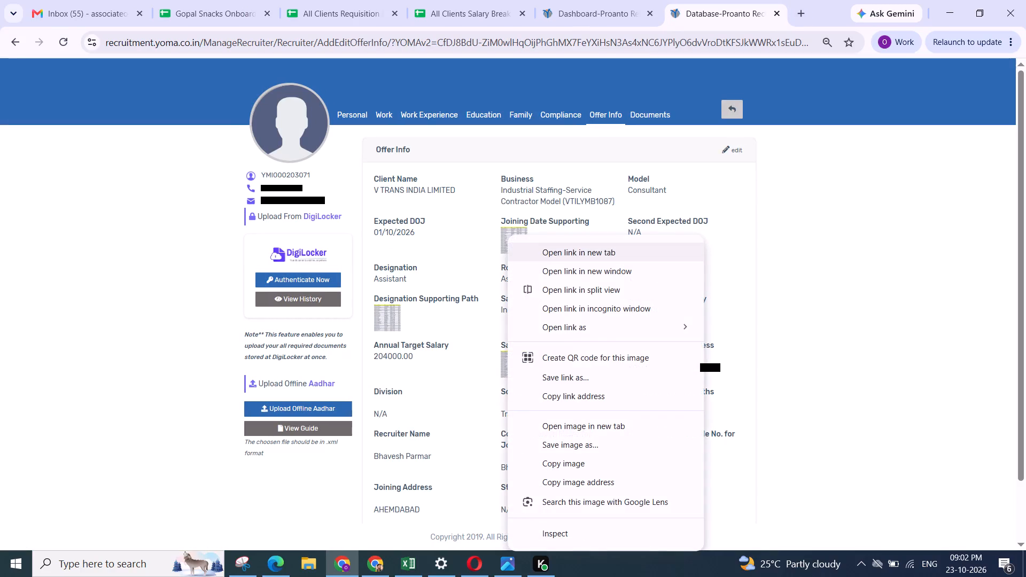
left_click(584, 429)
left_click(705, 0)
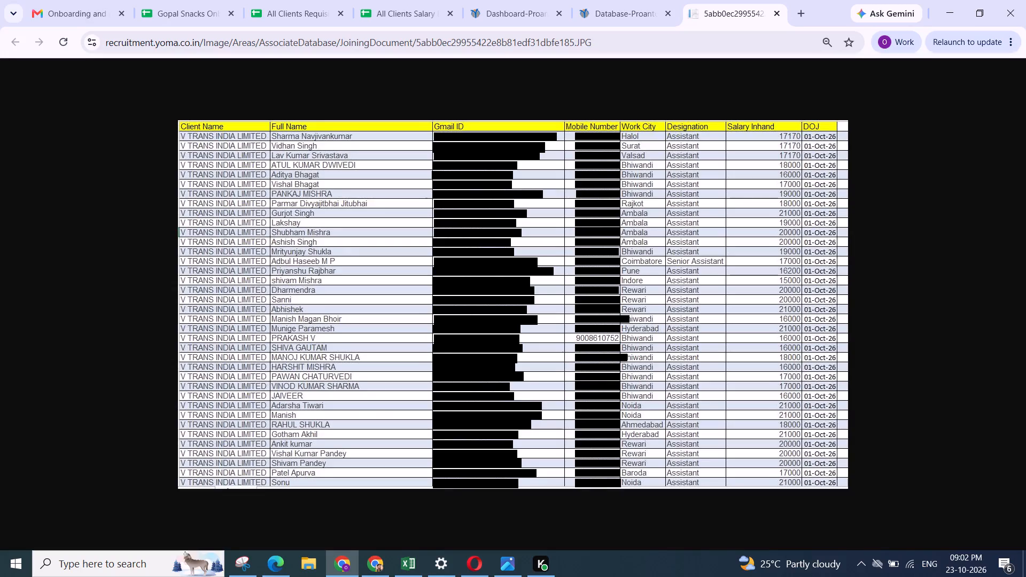
key("alt+Tab")
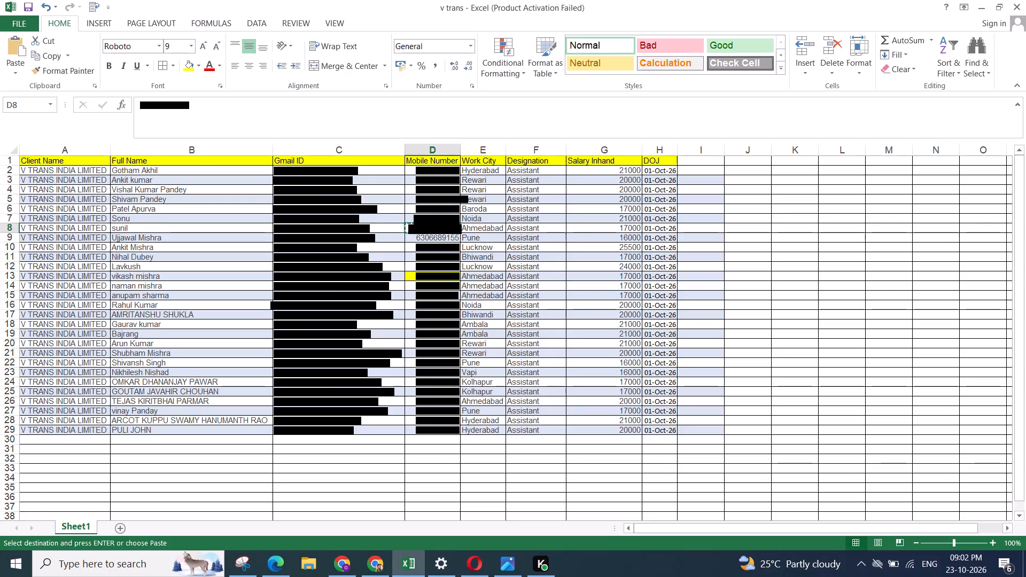
key("alt+Tab")
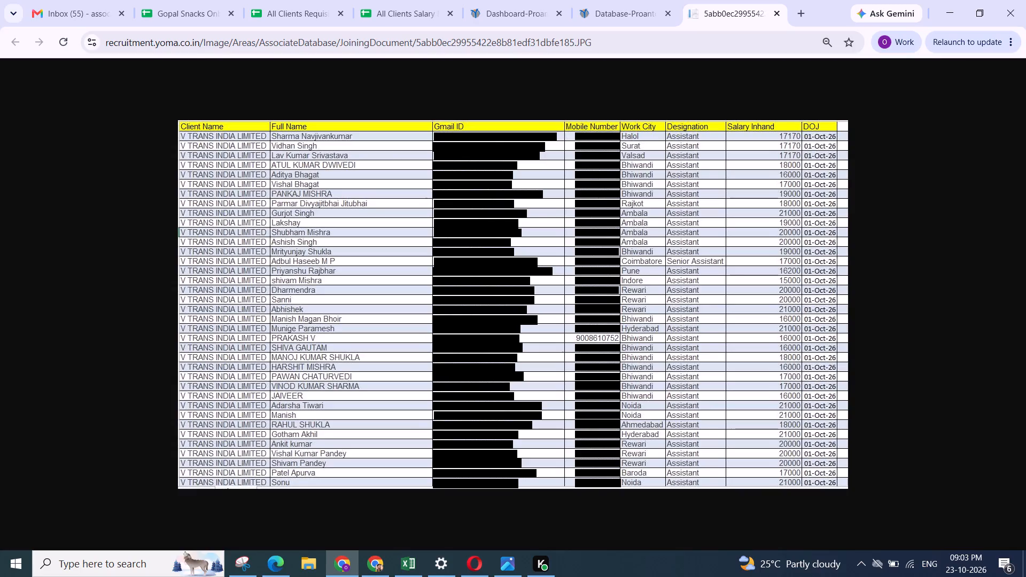
key("alt+Tab")
key("alt+Tab")
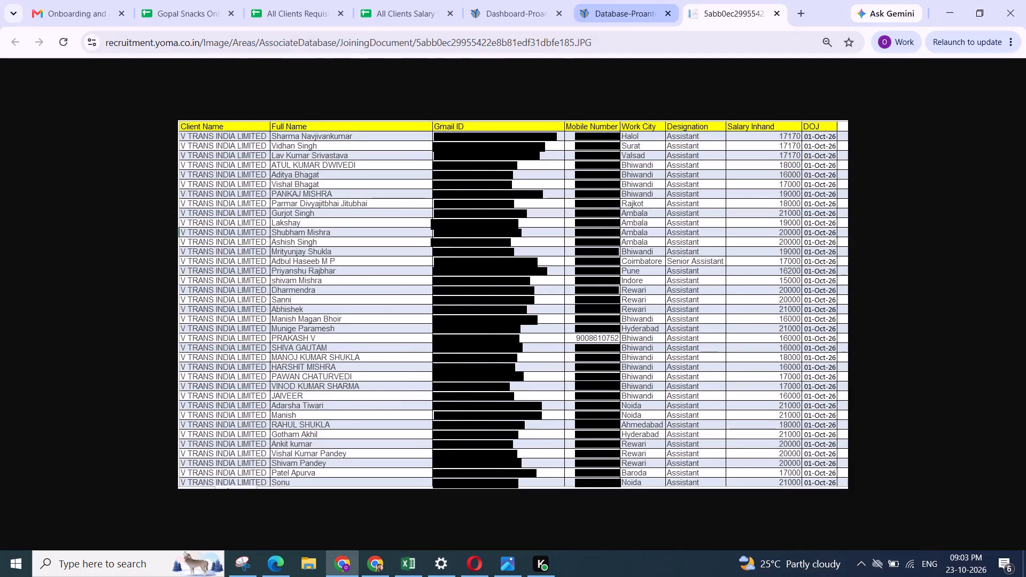
Close the recruitment Dashboard tab and return to the Ahmedabad candidate's offer info.
left_click(624, 13)
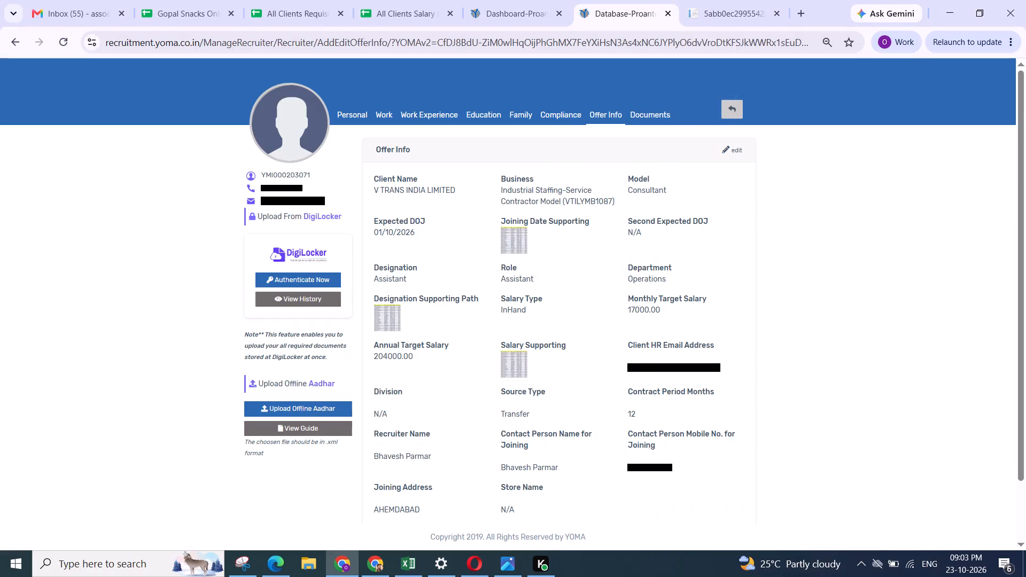
left_click(516, 22)
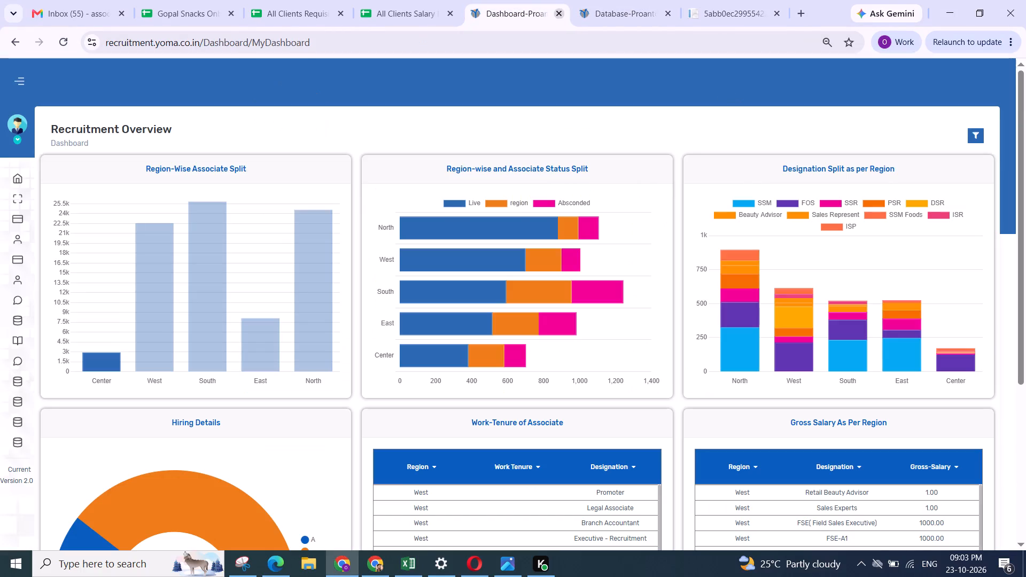
left_click(557, 16)
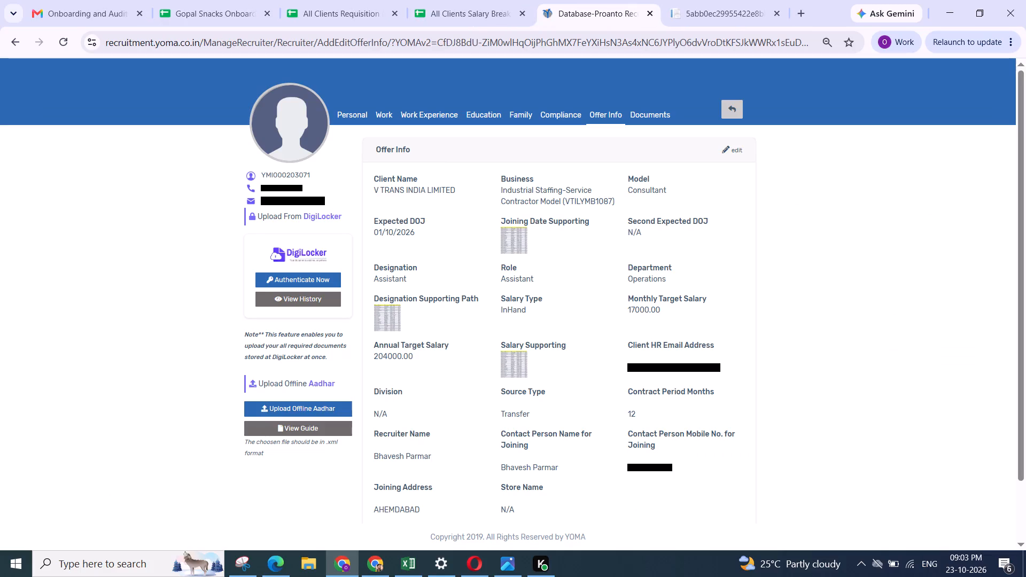
Open the Ahmedabad candidate's offer info for editing and attach the dfdsfdasd image as both joining date and designation supporting.
left_click(556, 225)
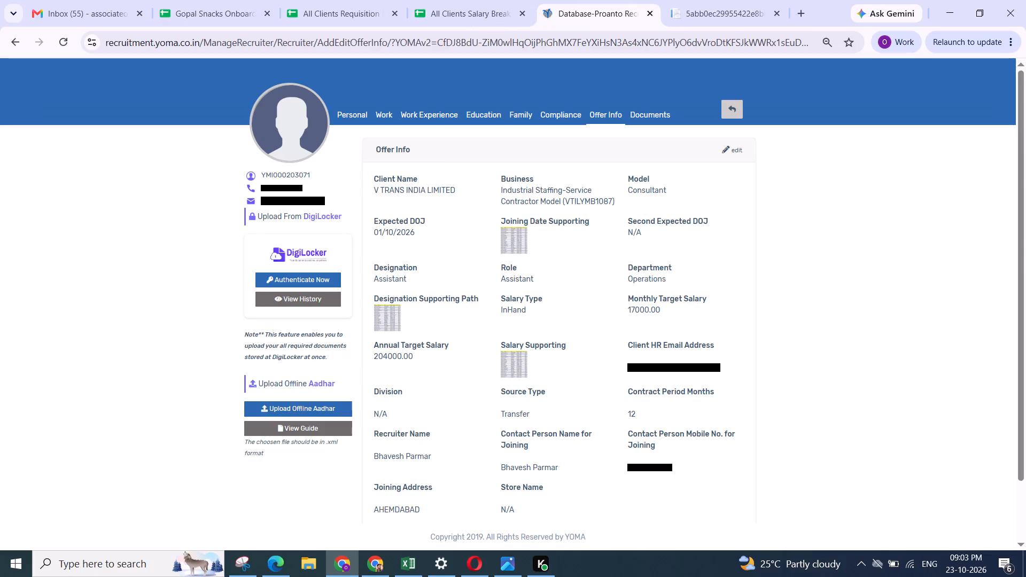
left_click(729, 149)
left_click(534, 233)
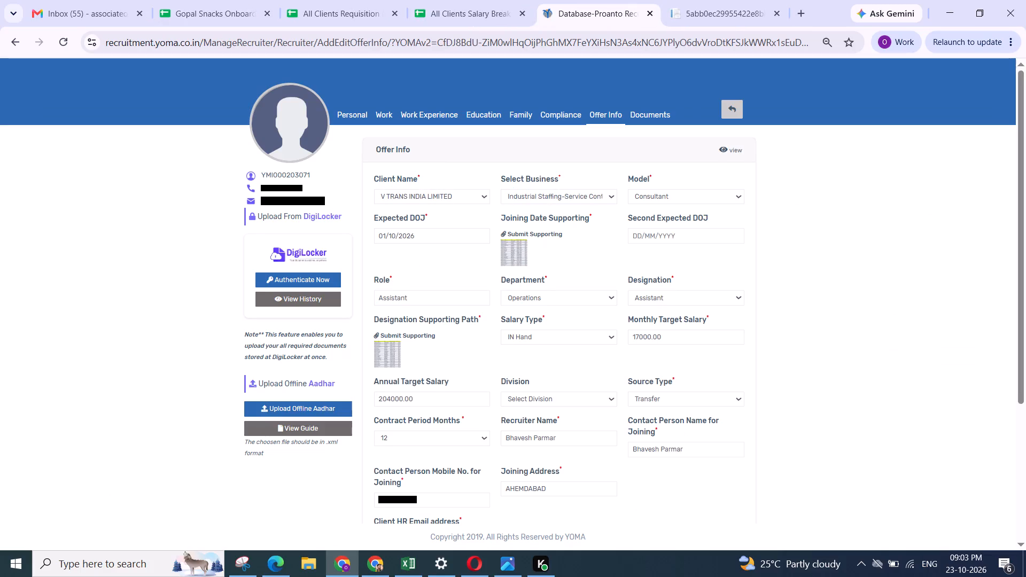
left_click(224, 104)
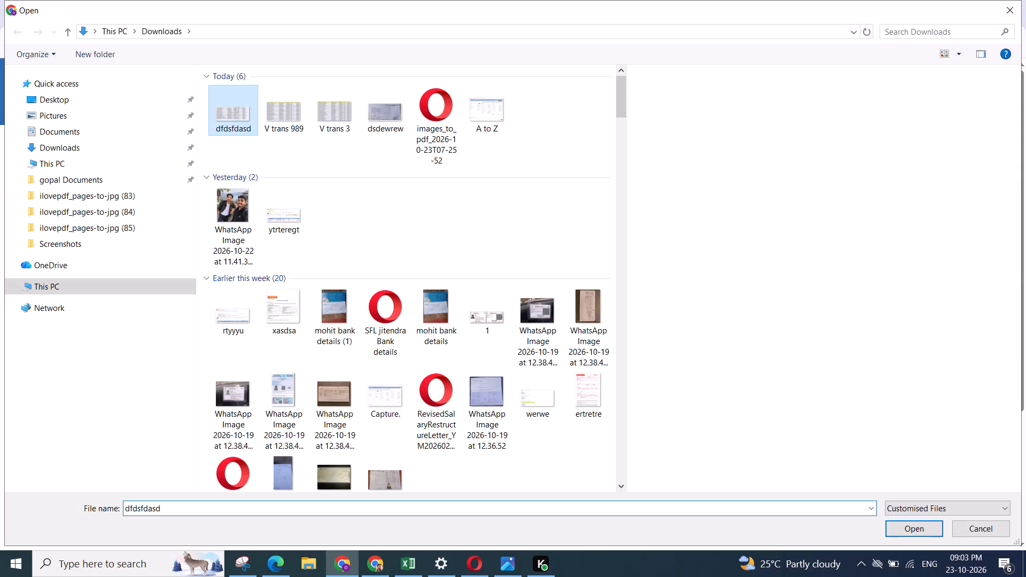
left_click(911, 522)
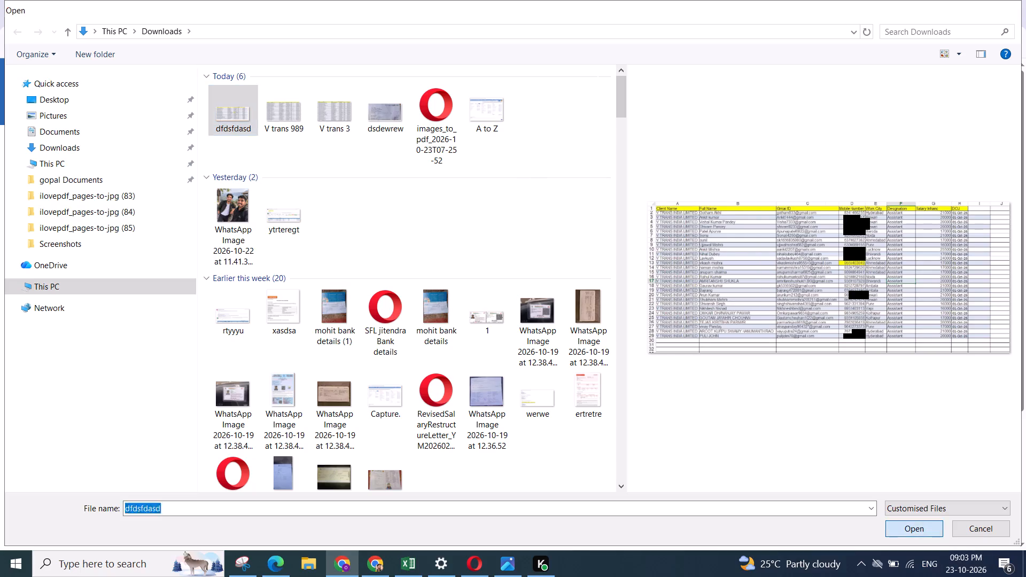
scroll(654, 347, "down", 1)
left_click(423, 221)
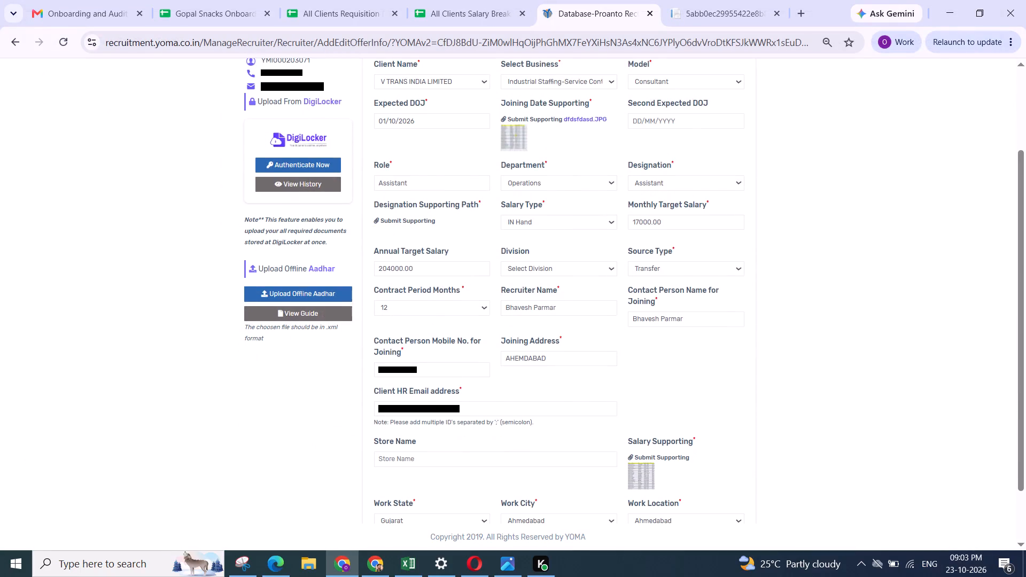
left_click_drag(229, 111, 954, 513)
left_click(912, 529)
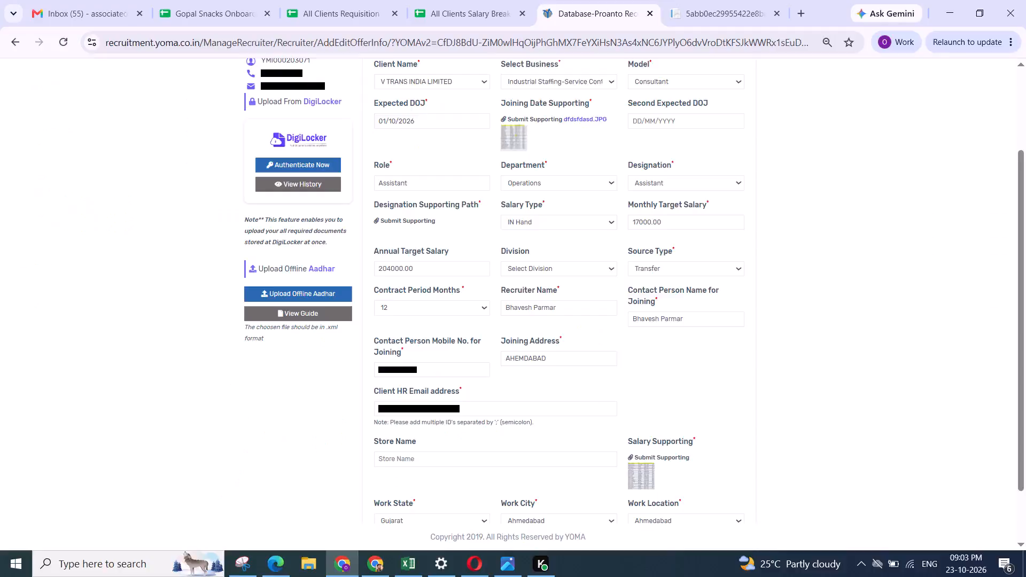
Attach the dfdsfdasd image as salary supporting for the Ahmedabad candidate and save the offer info.
scroll(704, 352, "down", 2)
left_click(668, 387)
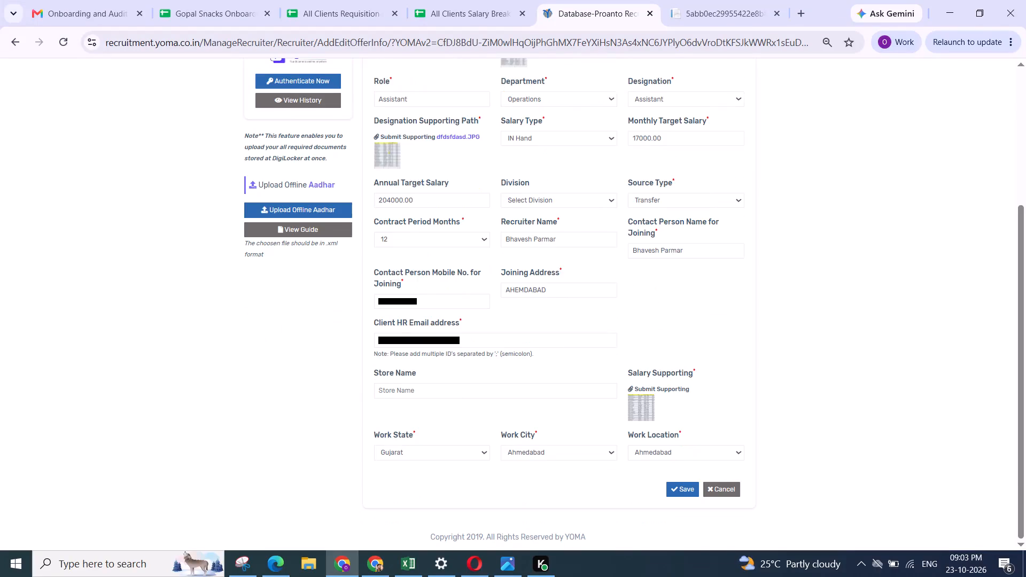
scroll(535, 242, "up", 3)
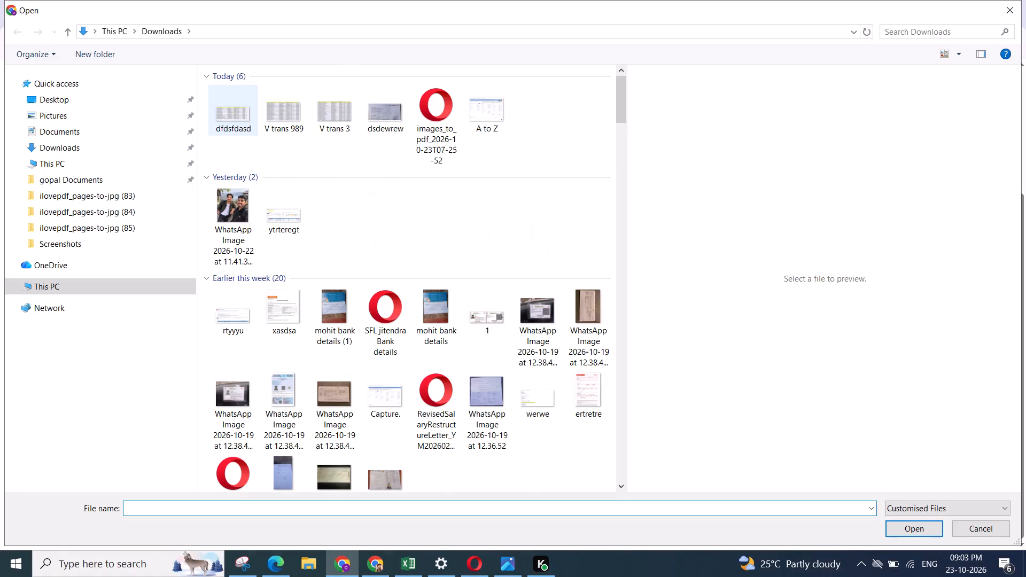
left_click(220, 104)
left_click(911, 528)
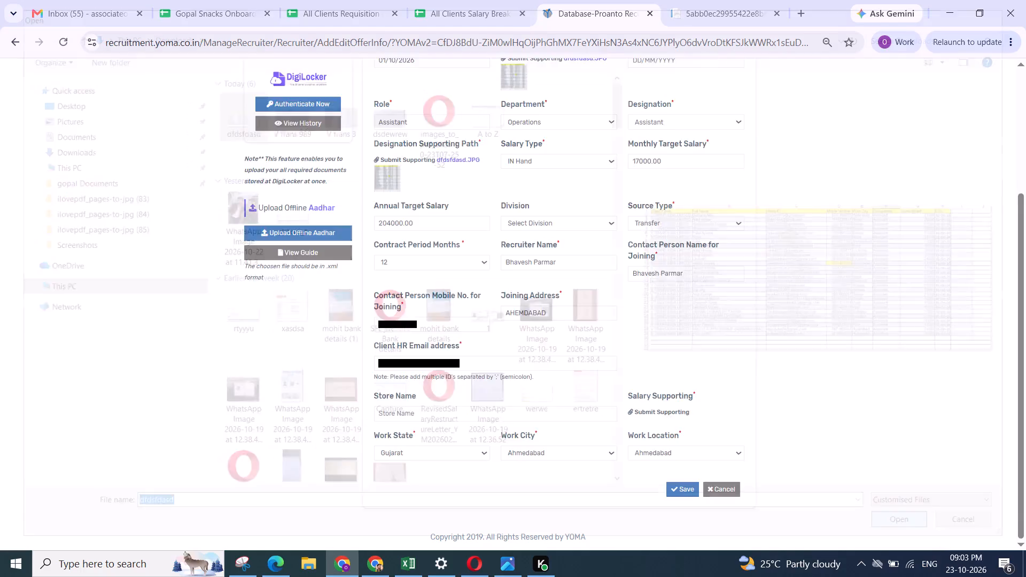
scroll(759, 364, "up", 4)
scroll(562, 280, "down", 5)
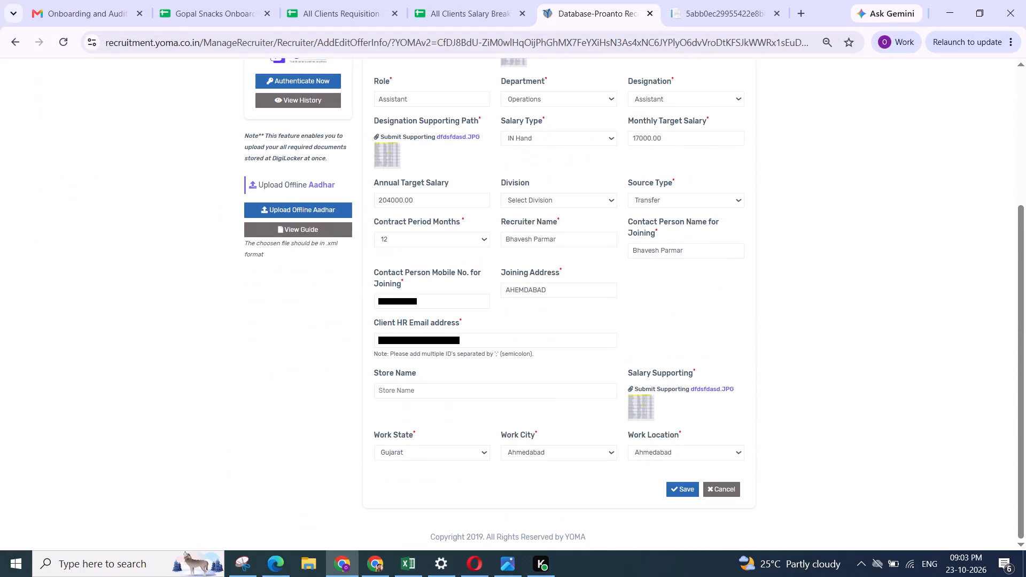
left_click(677, 486)
Switch to the v trans Excel sheet and copy the row 7 mobile number.
key("alt+Tab")
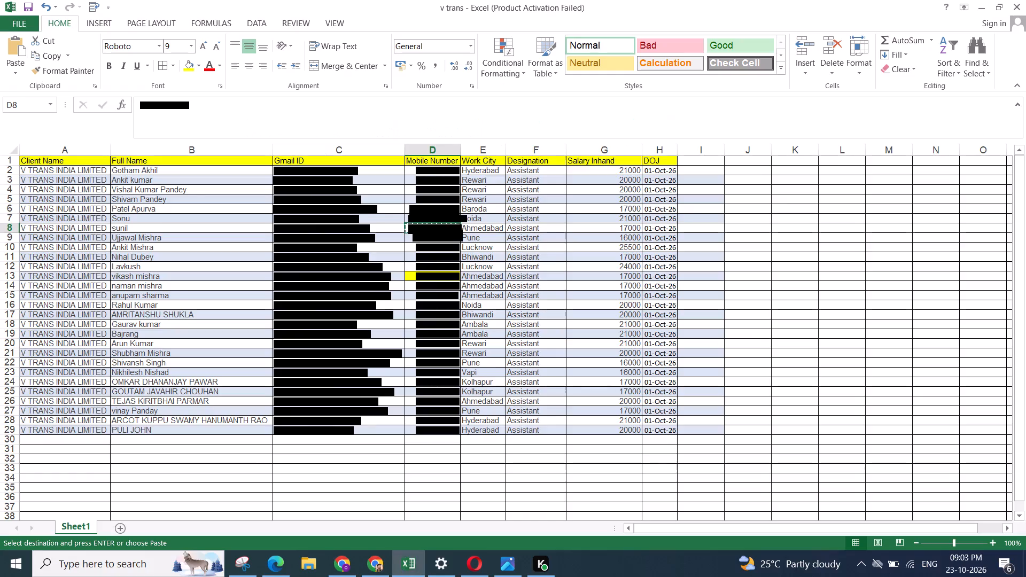
key("Up")
key("ctrl+c")
Switch to the YOMA site, return to the Associate Database and filter it by the copied row 7 mobile number.
key("alt+Tab")
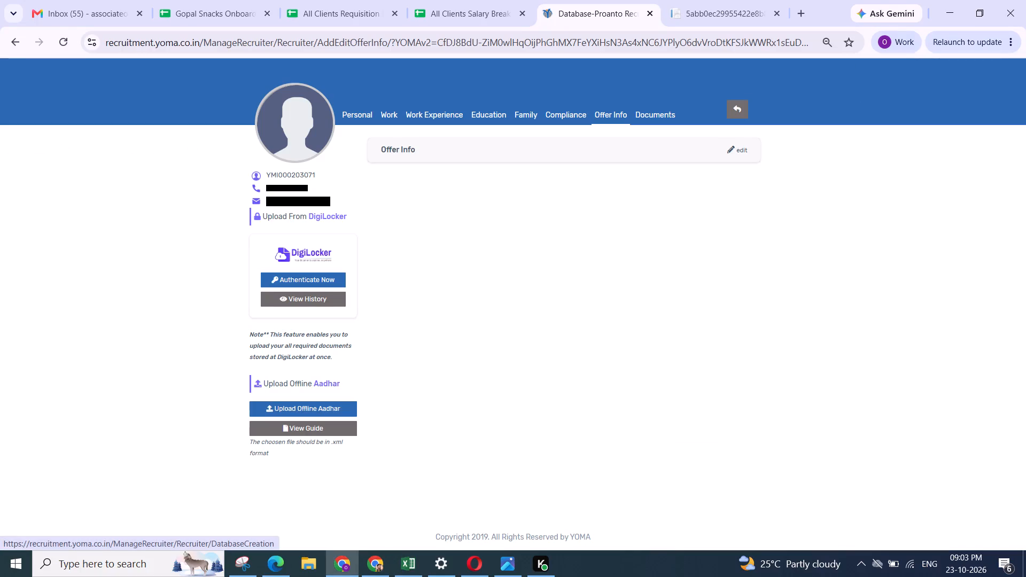
left_click(732, 105)
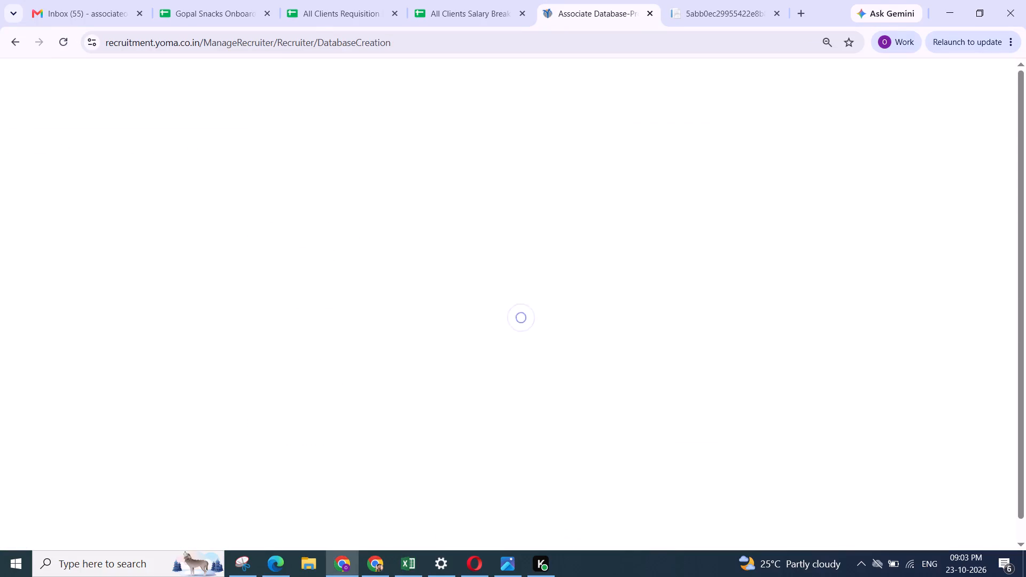
left_click(1002, 84)
scroll(955, 224, "down", 3)
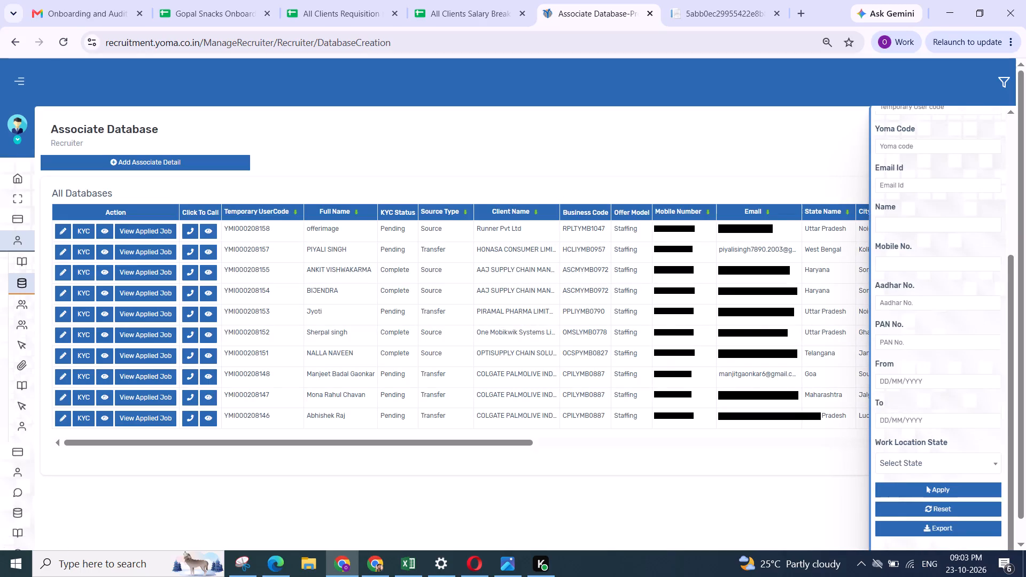
left_click(906, 258)
key("ctrl+v")
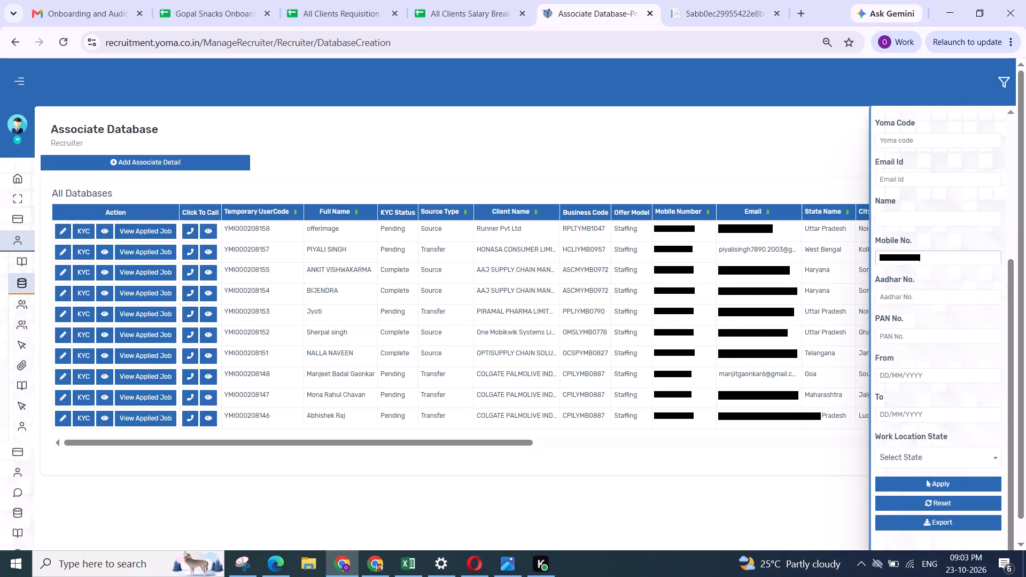
key("Return")
Switch to the v trans Excel sheet and copy the row 6 mobile number.
key("alt+Tab")
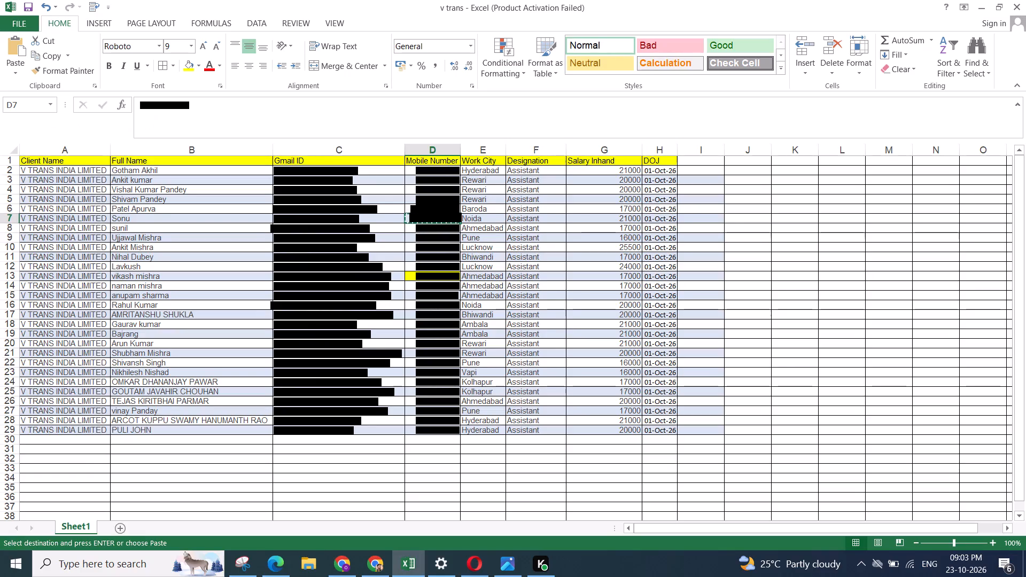
key("Up")
key("ctrl+c")
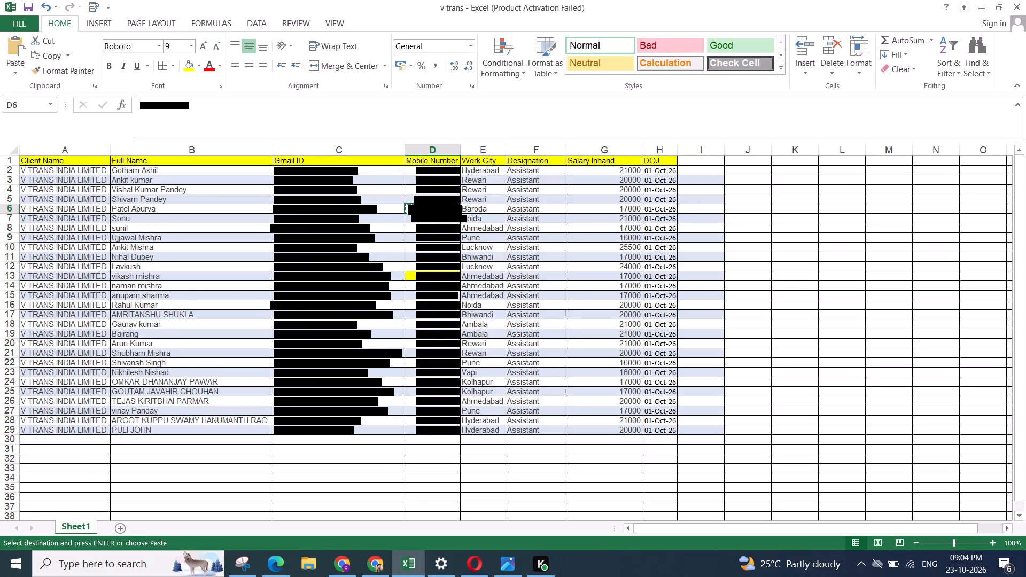
Switch back to the YOMA site and open the Noida candidate's offer info for editing.
key("alt+Tab")
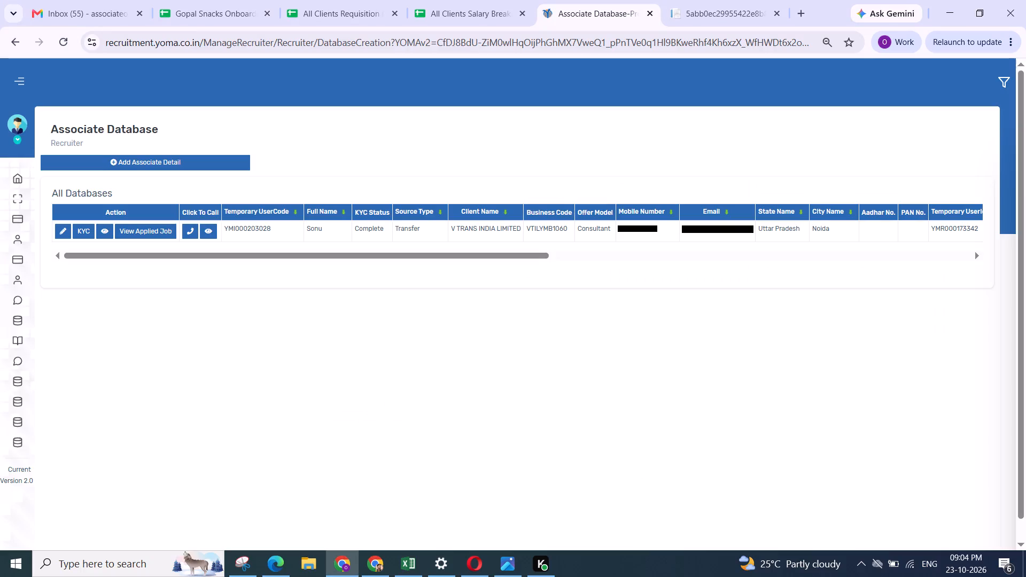
left_click(1004, 87)
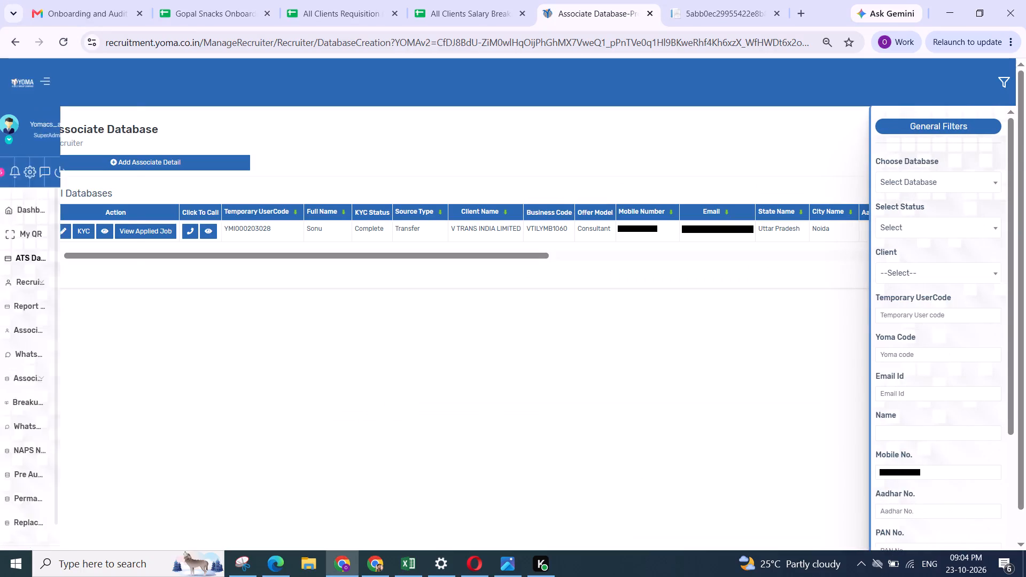
left_click(64, 230)
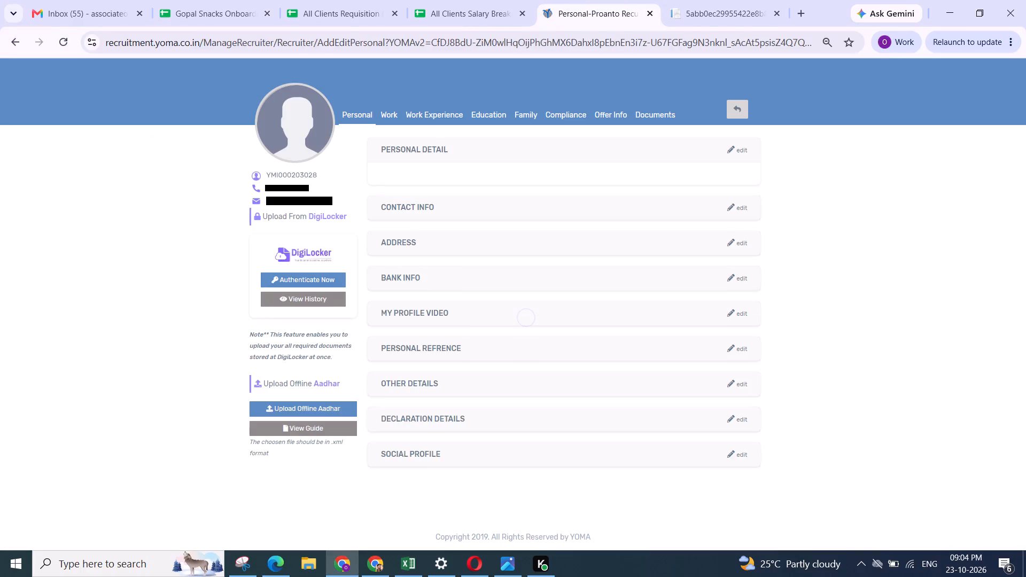
left_click(605, 111)
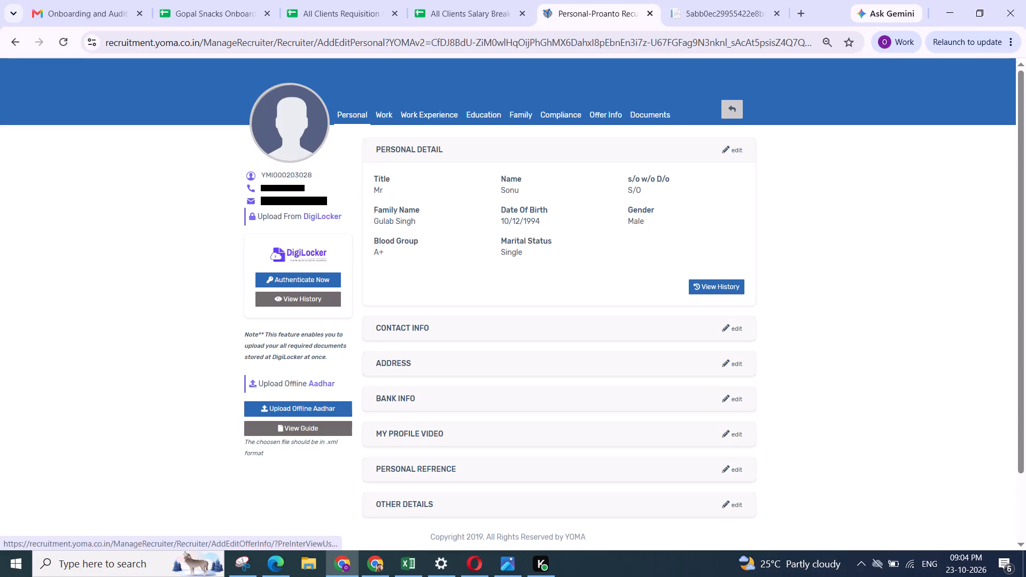
left_click(732, 150)
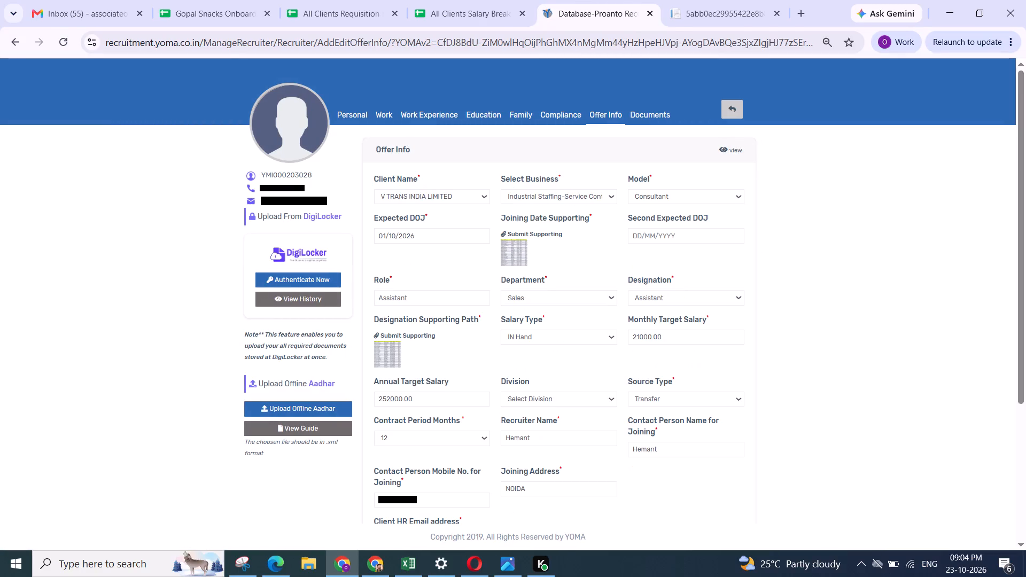
Attach the dfdsfdasd image as both joining date and designation supporting for the Noida candidate.
left_click(539, 231)
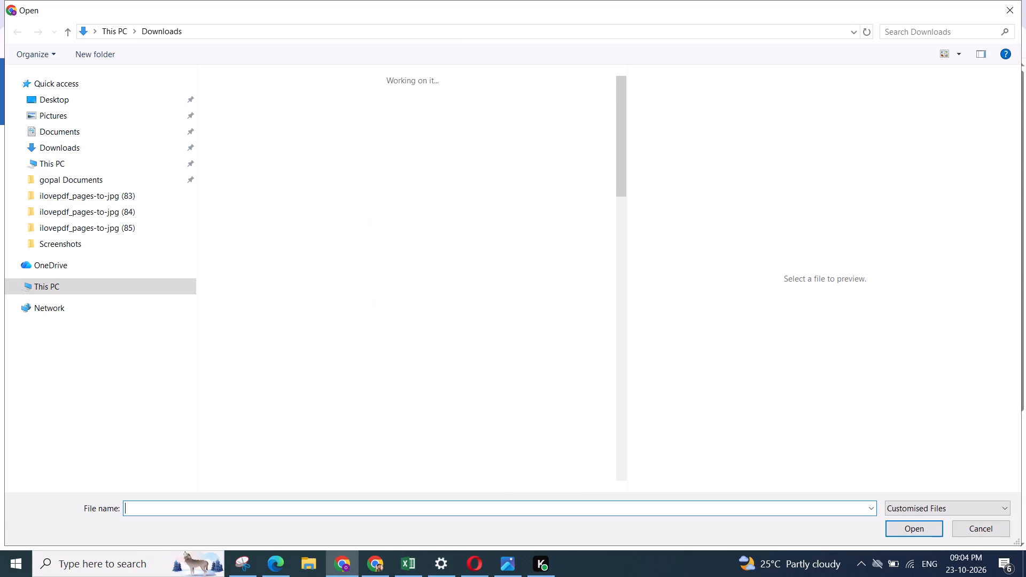
left_click(238, 119)
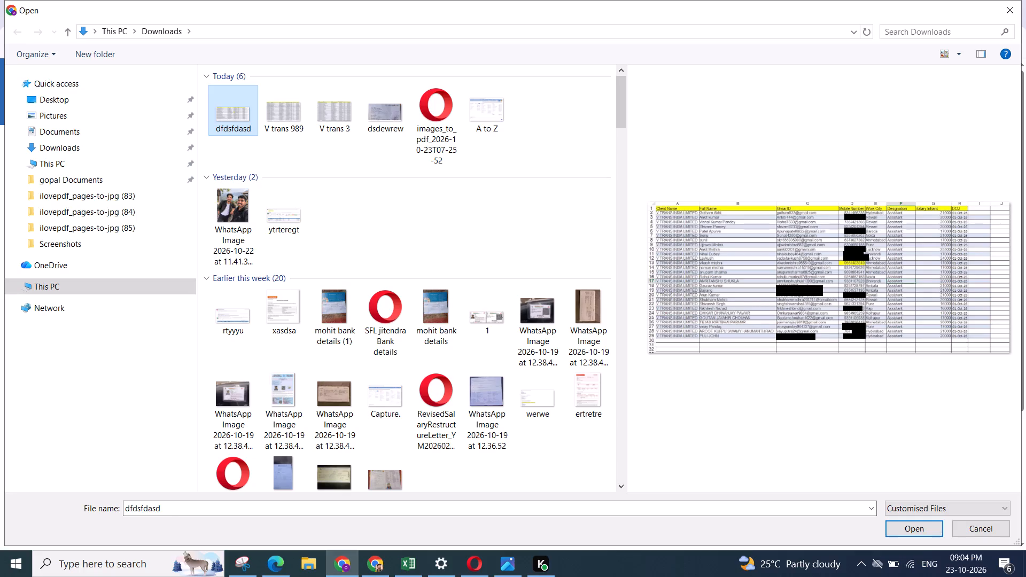
left_click(913, 535)
scroll(626, 346, "down", 2)
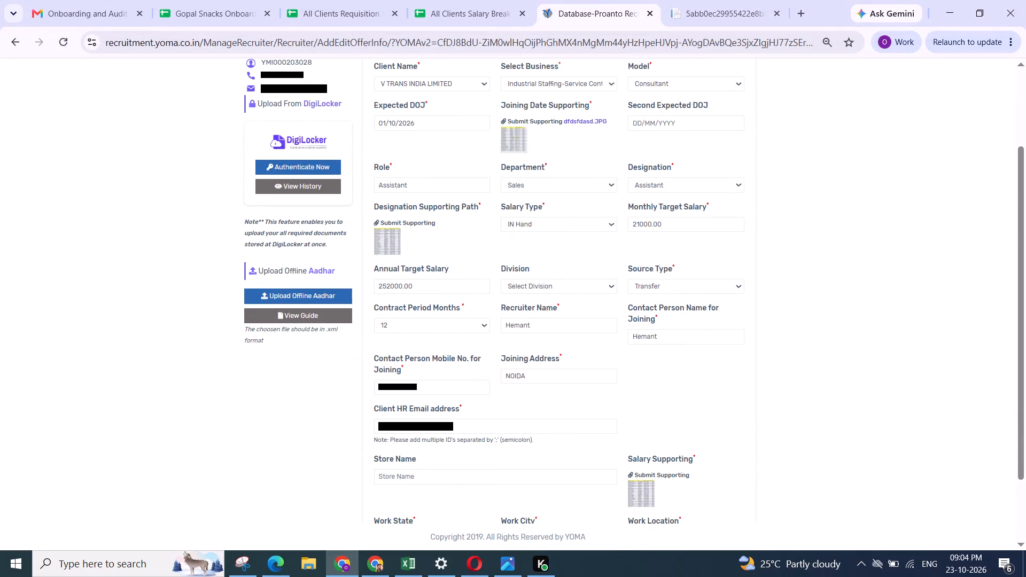
left_click(418, 225)
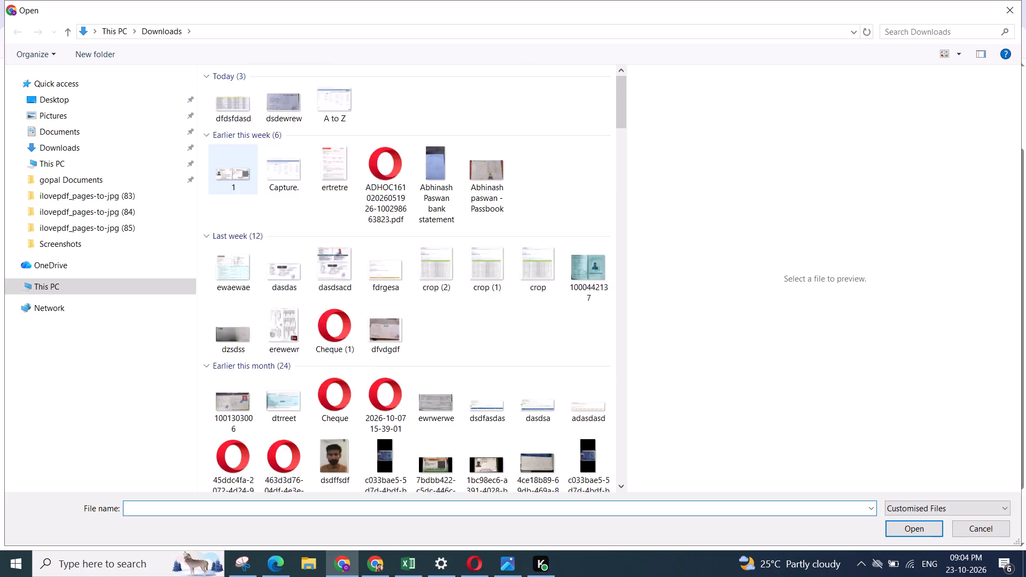
left_click(238, 111)
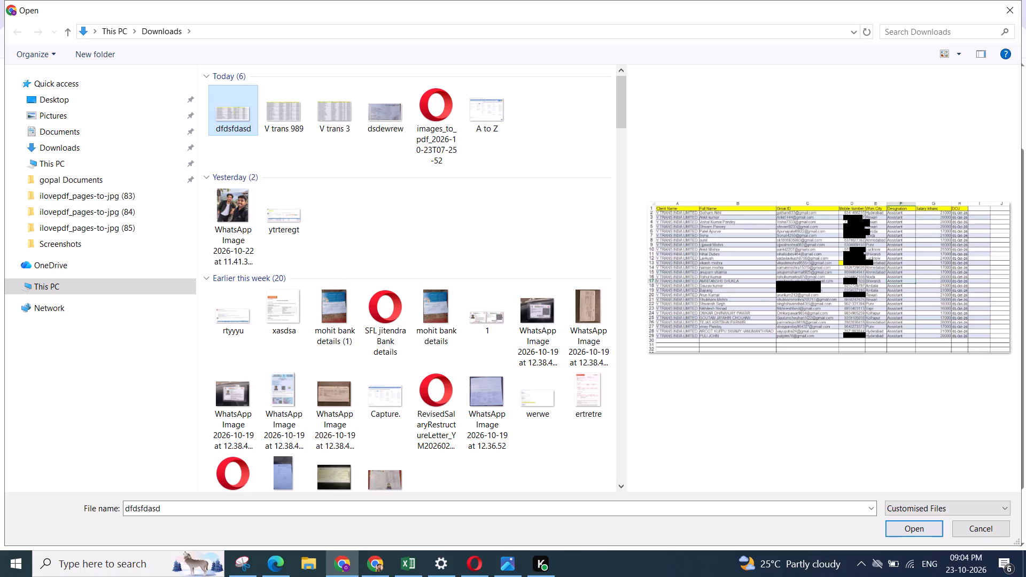
left_click(896, 527)
Attach the dfdsfdasd image as salary supporting for the Noida candidate and save the offer info.
scroll(644, 342, "down", 3)
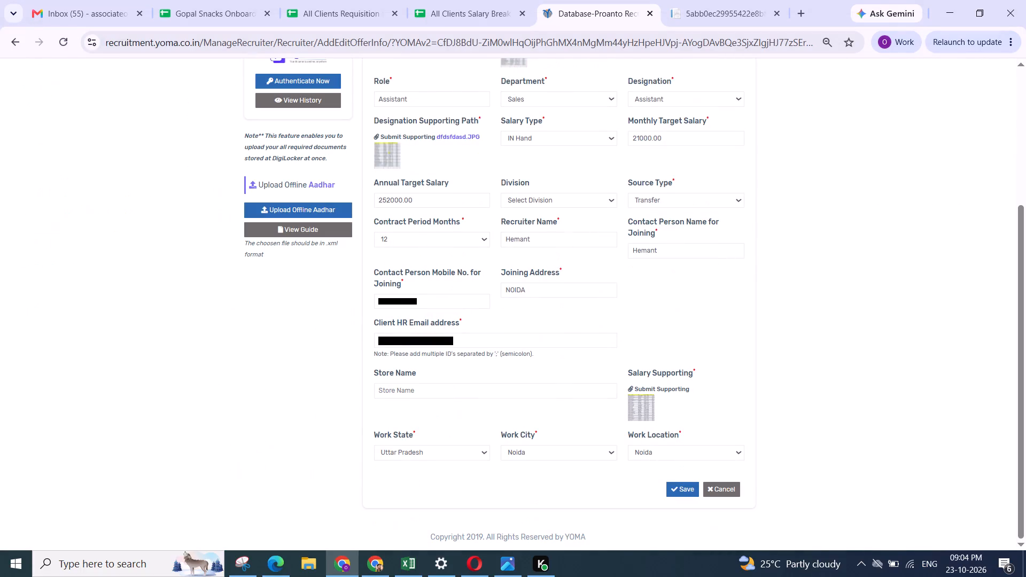
left_click(665, 393)
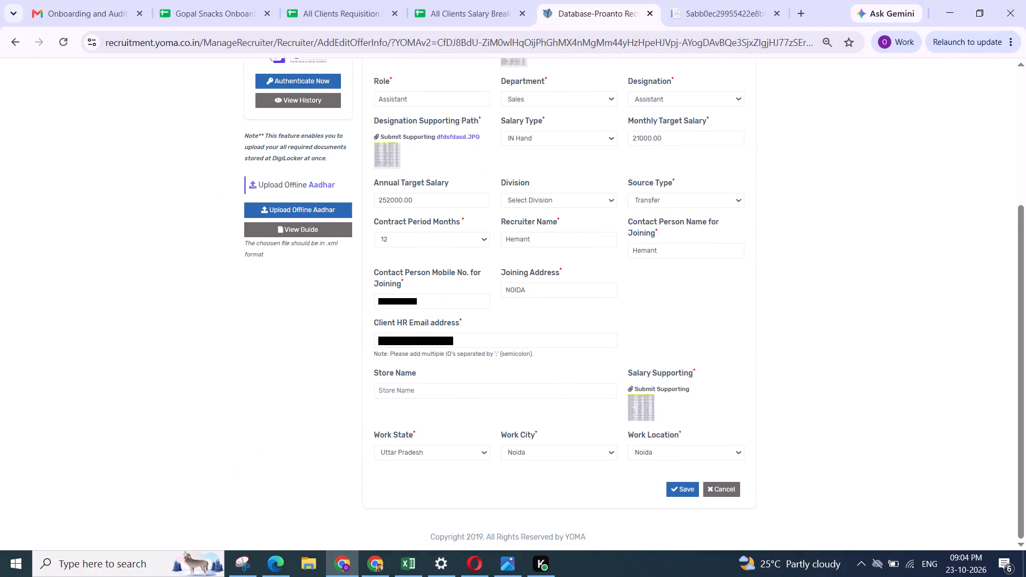
left_click(668, 391)
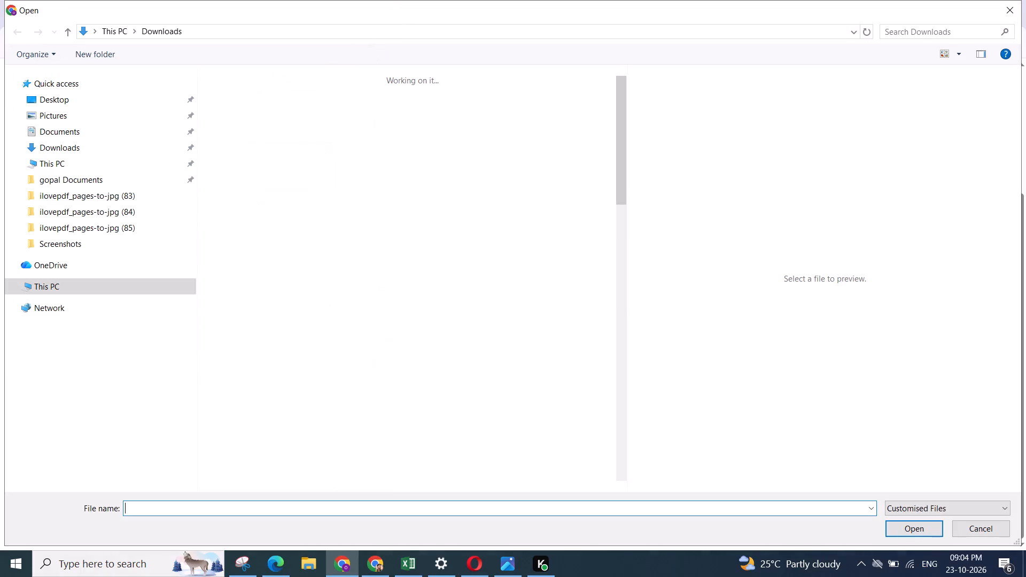
left_click(236, 95)
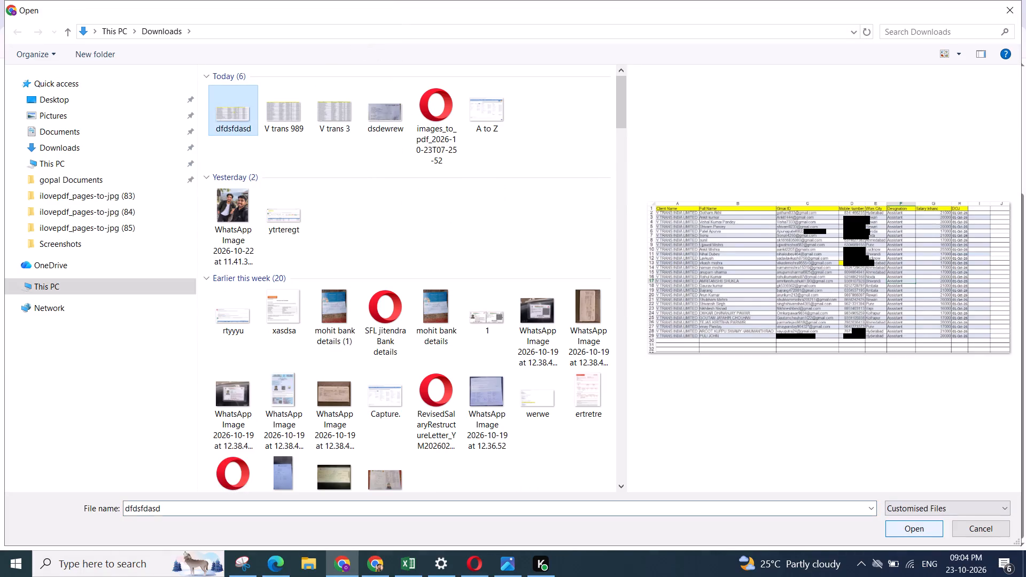
left_click(903, 526)
scroll(638, 358, "down", 2)
scroll(590, 259, "up", 3)
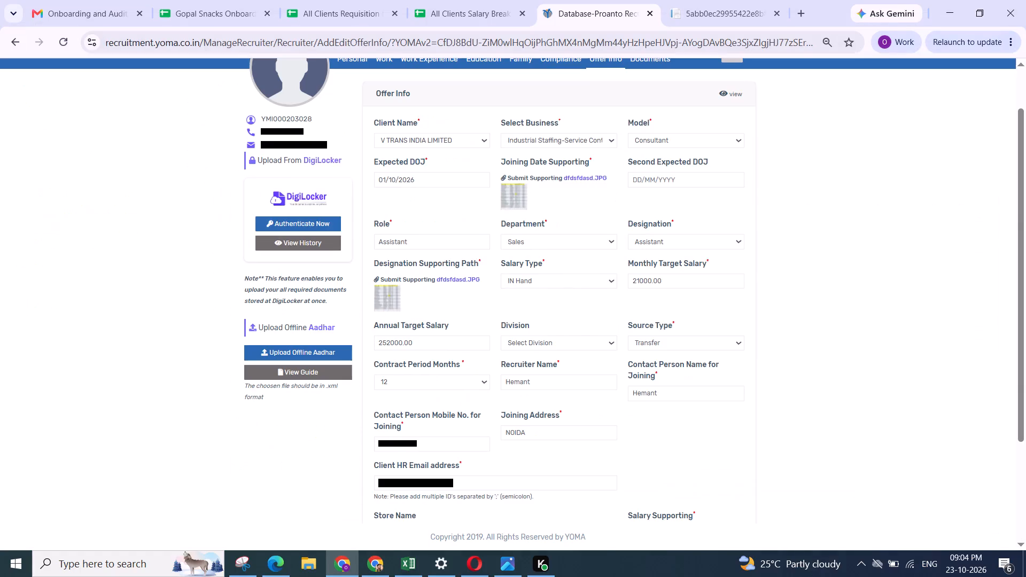
scroll(575, 286, "down", 4)
left_click(678, 487)
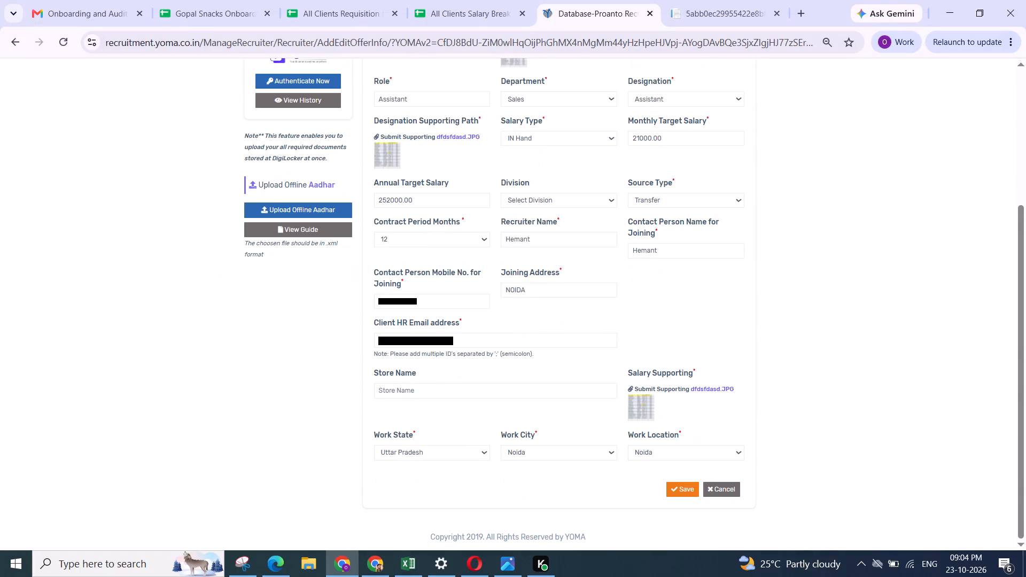
scroll(563, 289, "up", 3)
Switch to the v trans Excel sheet and copy the row 6 mobile number again.
key("alt+Tab")
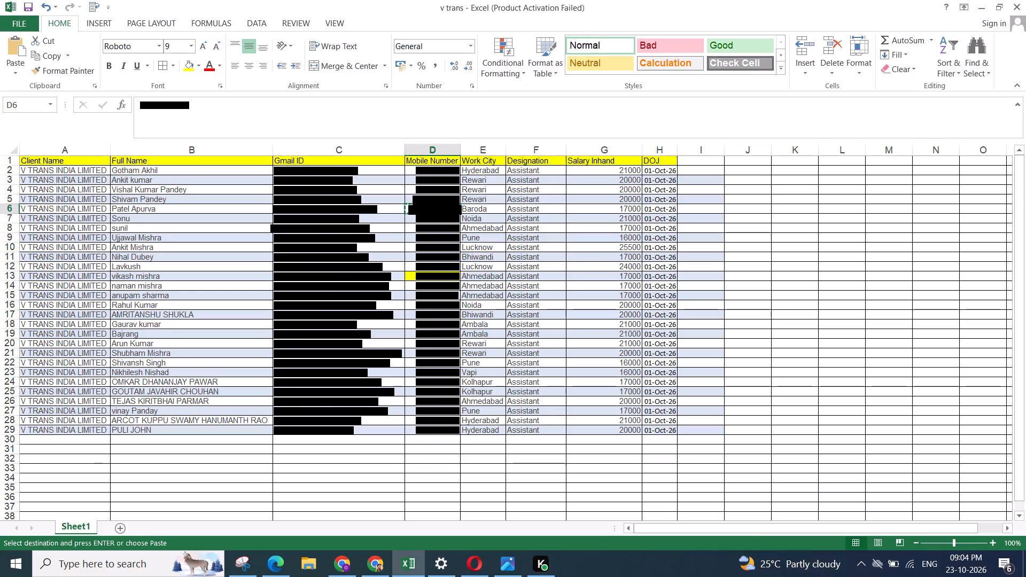
key("ctrl+c")
Return to the YOMA Associate Database and enter the row 6 mobile number in the mobile number filter.
key("alt+Tab")
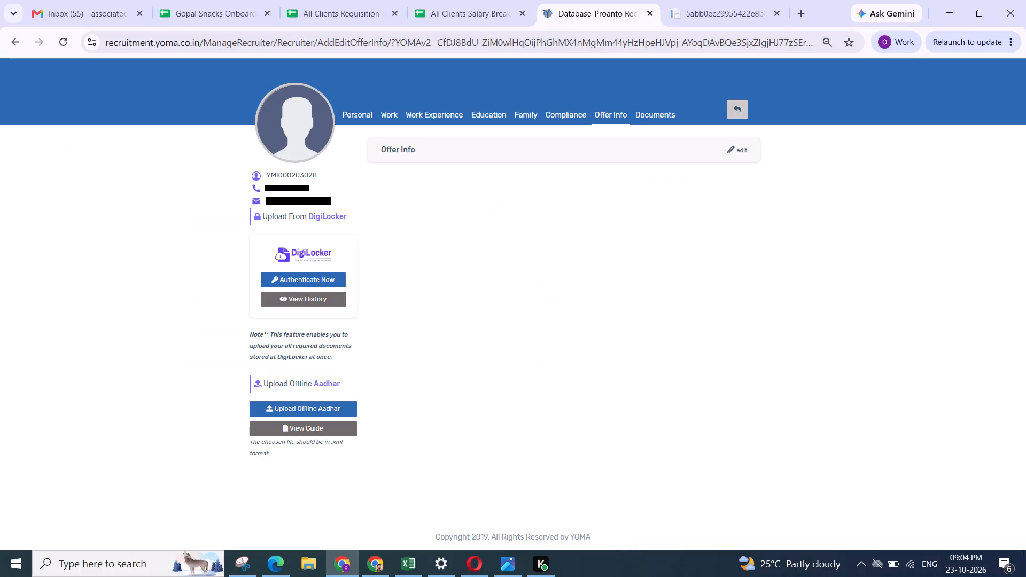
left_click(736, 111)
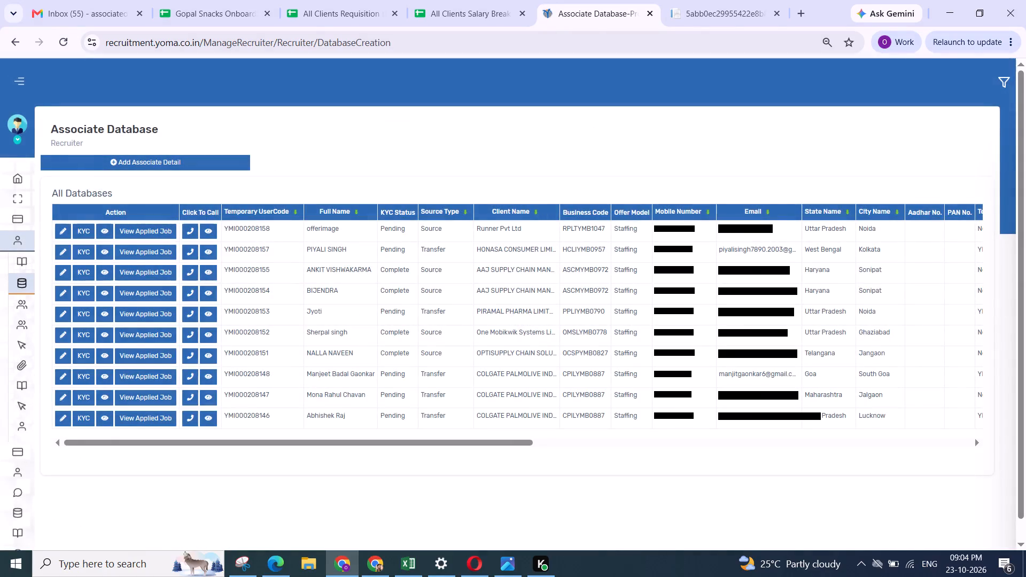
left_click(1002, 77)
scroll(945, 182, "down", 3)
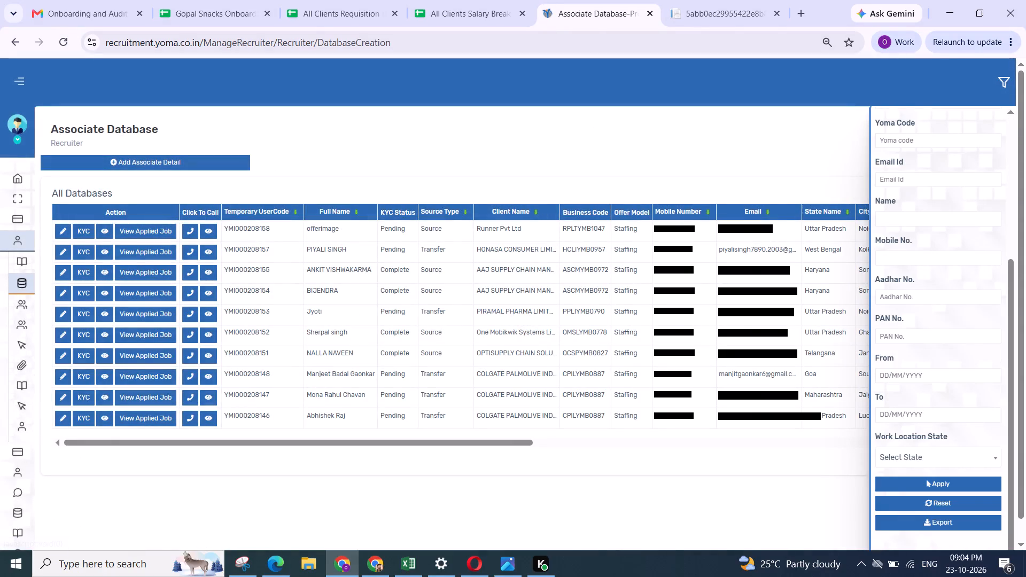
left_click(892, 258)
key("ctrl+v")
key("ctrl+Return")
Switch to the v trans Excel sheet and copy the row 5 mobile number.
key("alt+Tab")
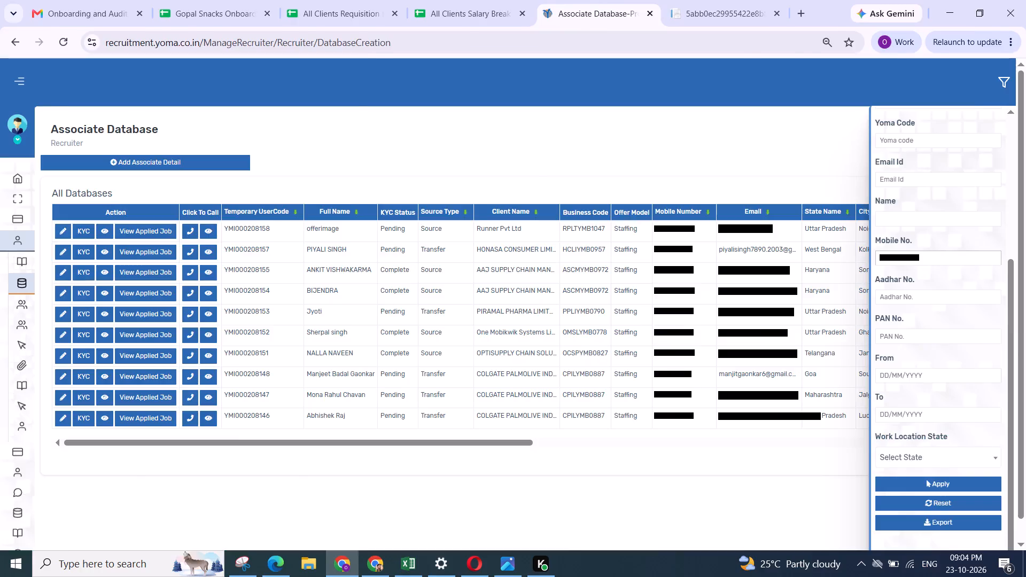
key("Up")
key("ctrl+c")
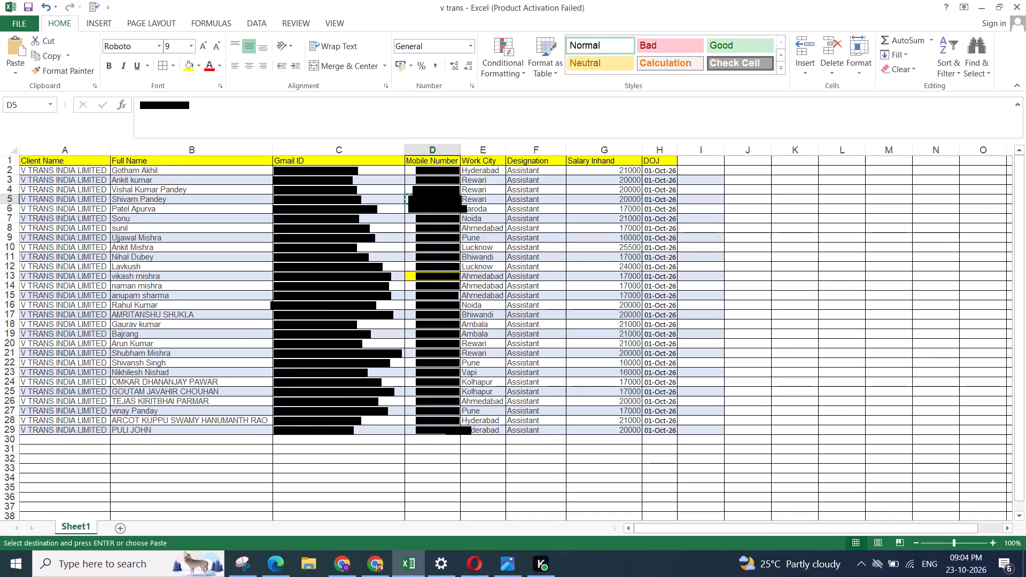
Switch back to the YOMA site, apply the row 6 mobile number filter and open the Baroda candidate's offer info for editing.
key("alt+Tab")
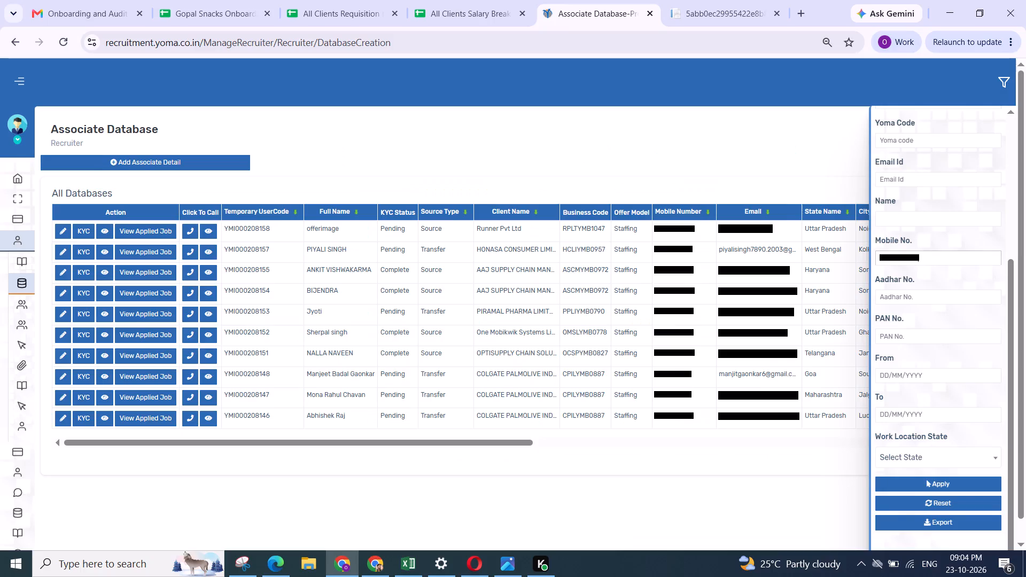
left_click(911, 482)
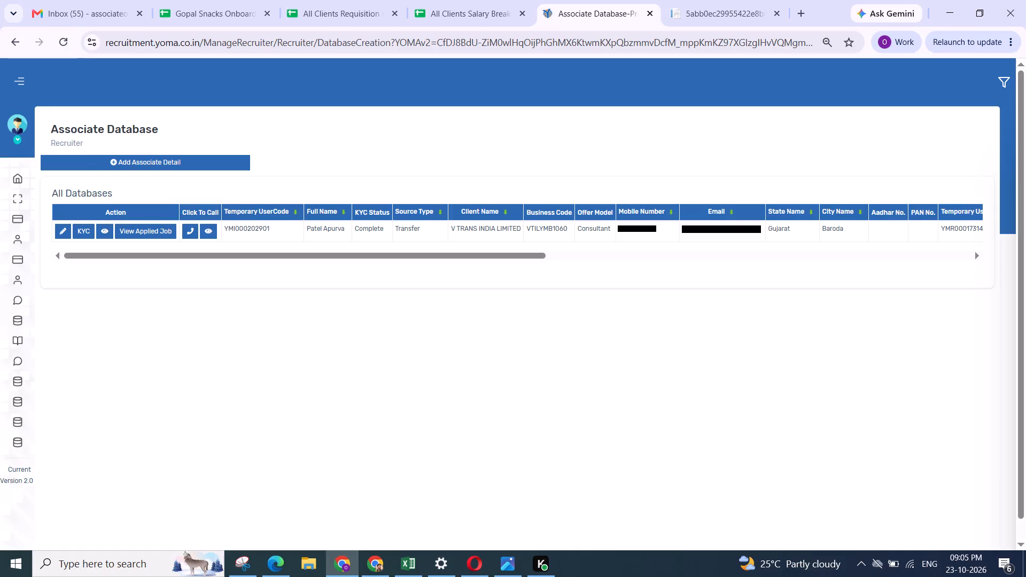
left_click(65, 225)
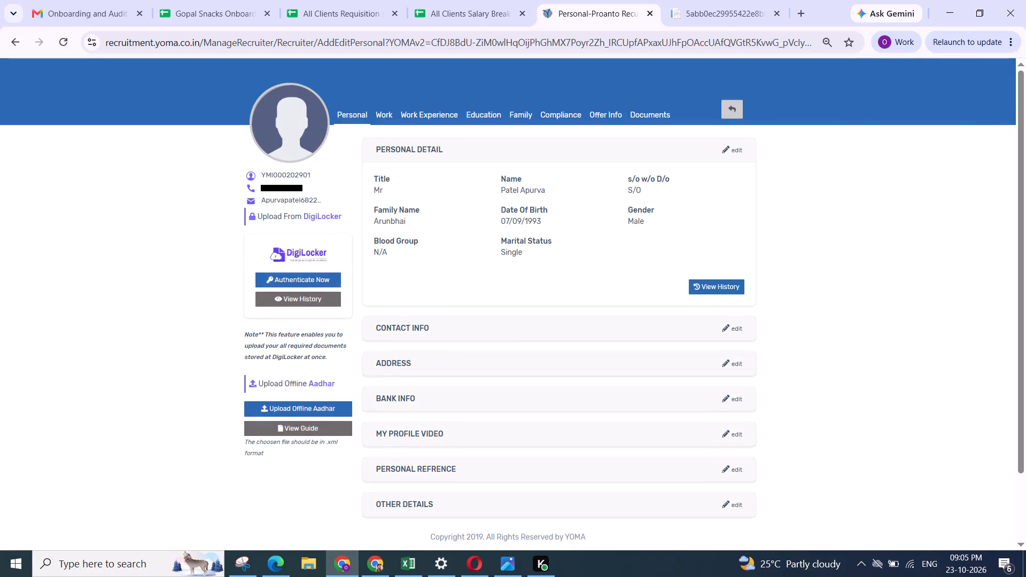
left_click(607, 110)
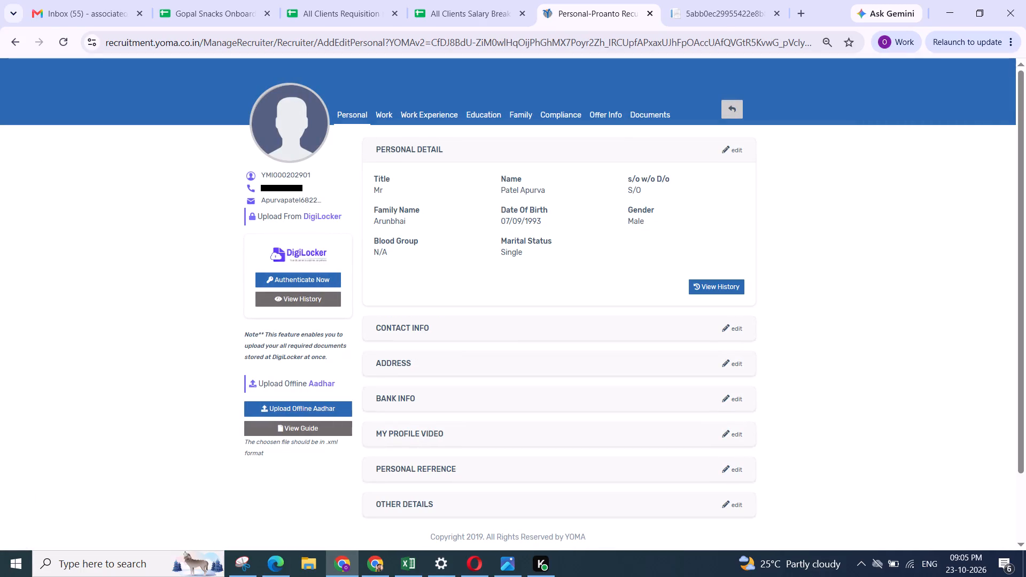
left_click(613, 112)
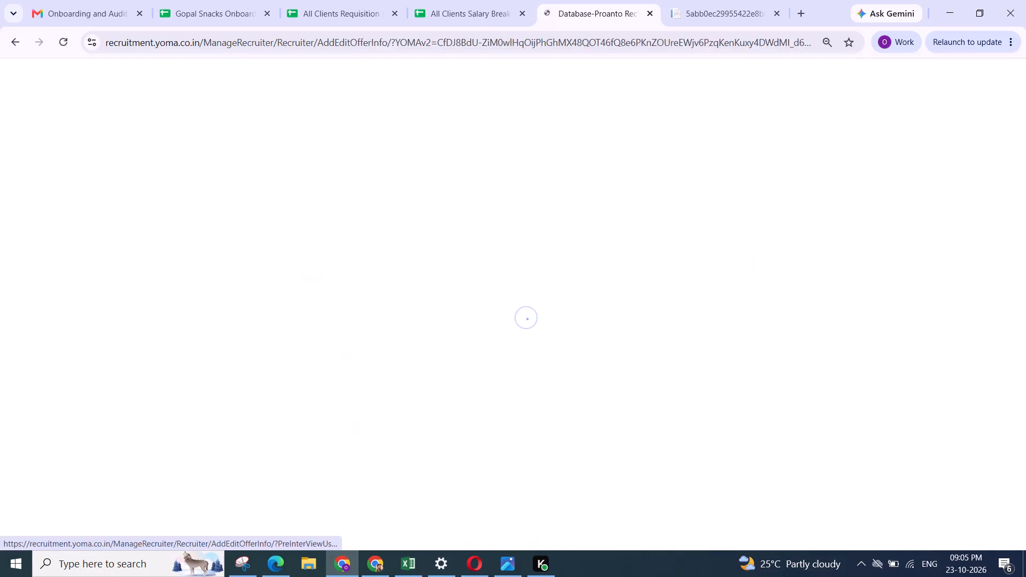
left_click(729, 151)
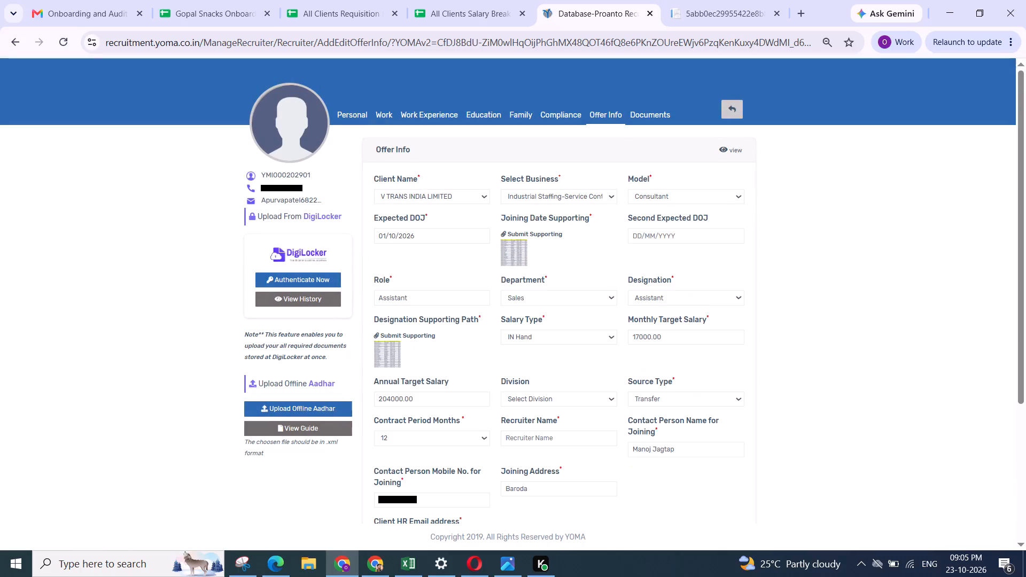
Attach the dfdsfdasd image as the Baroda candidate's joining date supporting and designation supporting.
left_click(546, 235)
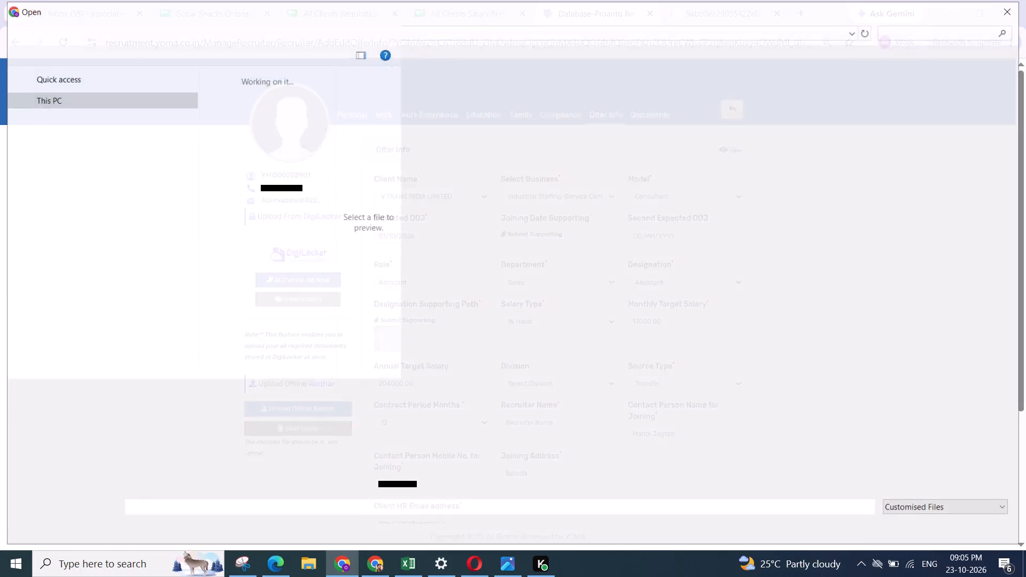
left_click(221, 108)
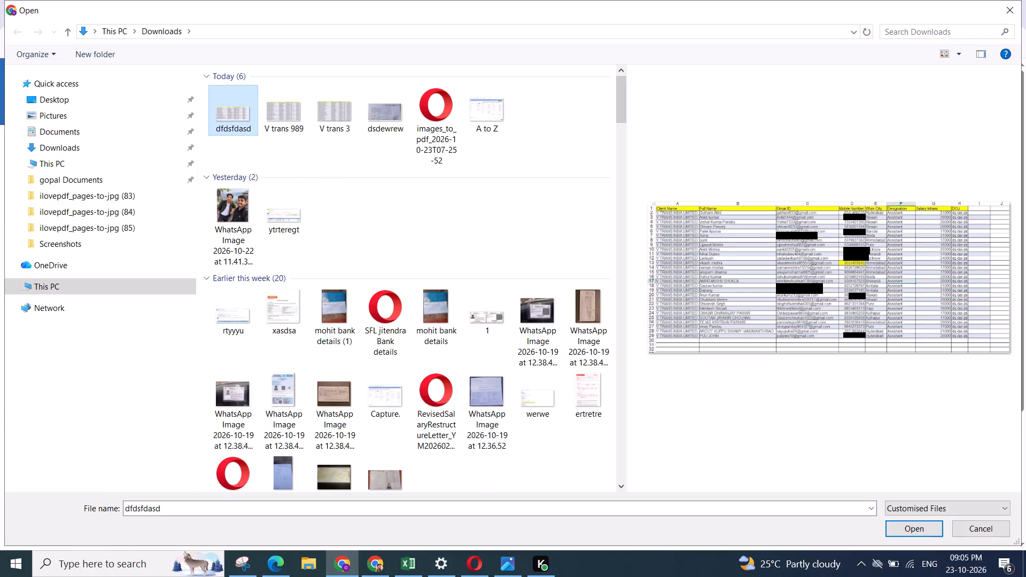
left_click(908, 532)
scroll(648, 395, "down", 1)
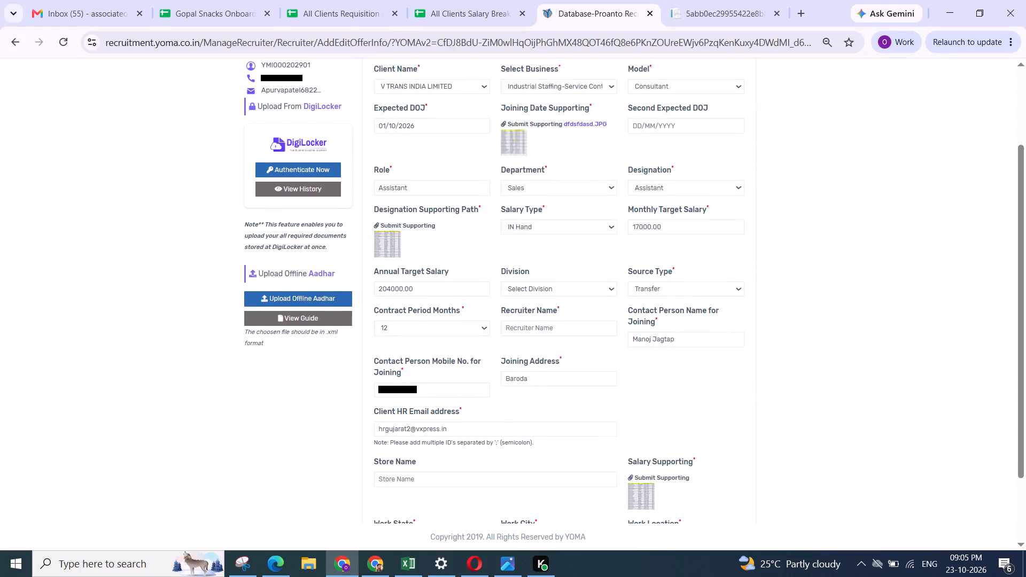
left_click(417, 224)
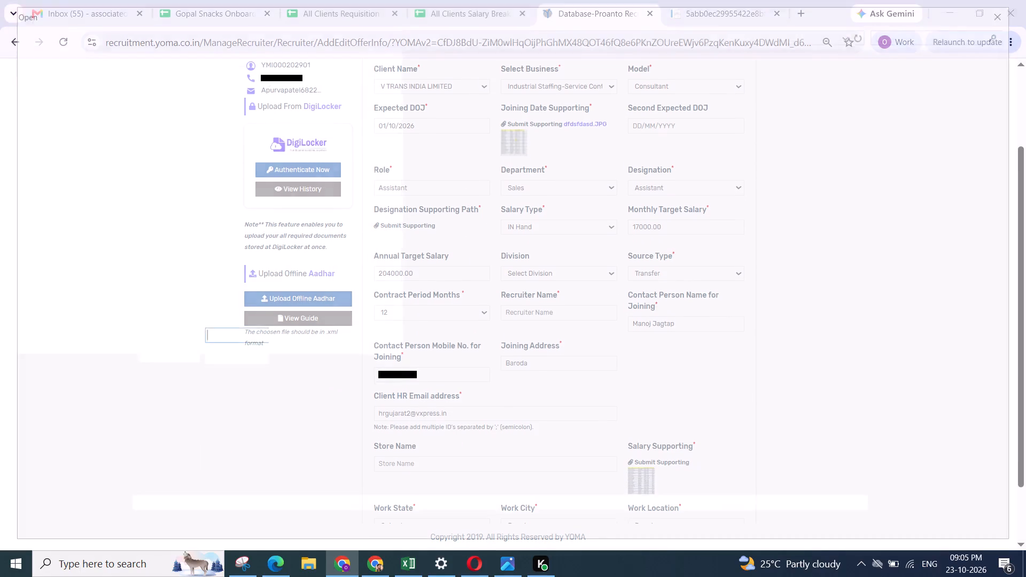
left_click(232, 103)
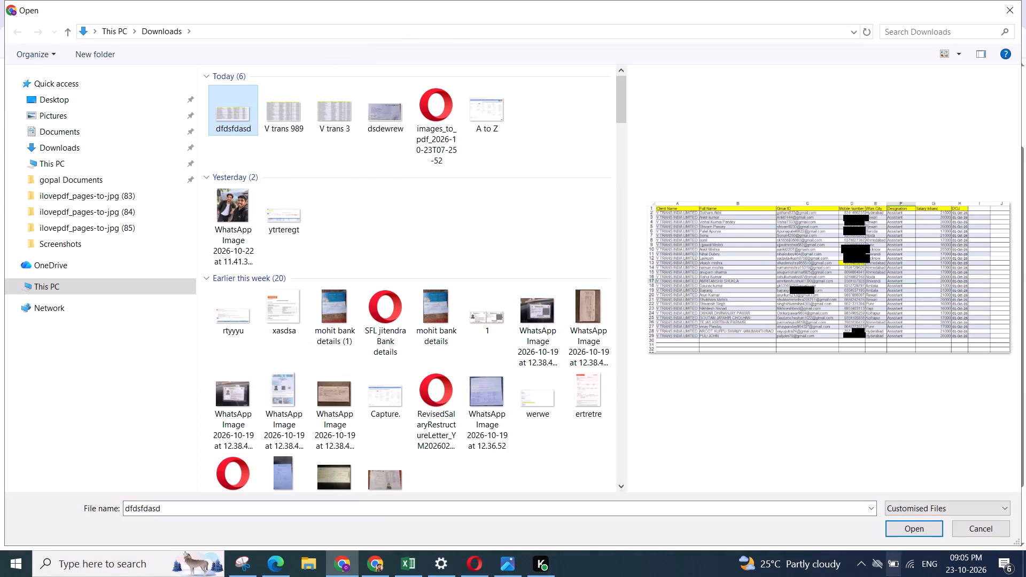
left_click(907, 523)
Attach the dfdsfdasd image as the Baroda candidate's salary supporting and save the offer info.
scroll(663, 349, "down", 2)
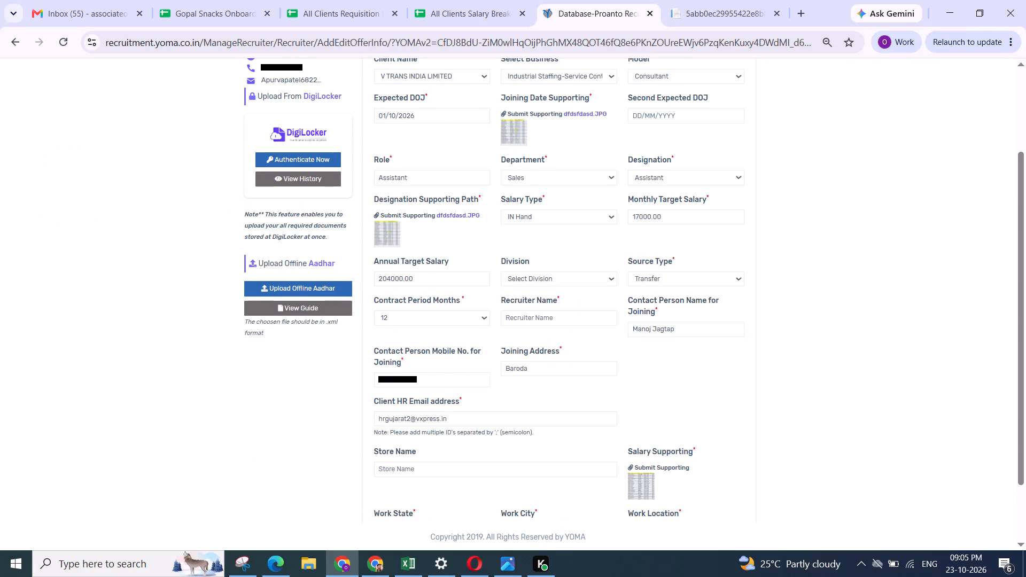
left_click(661, 389)
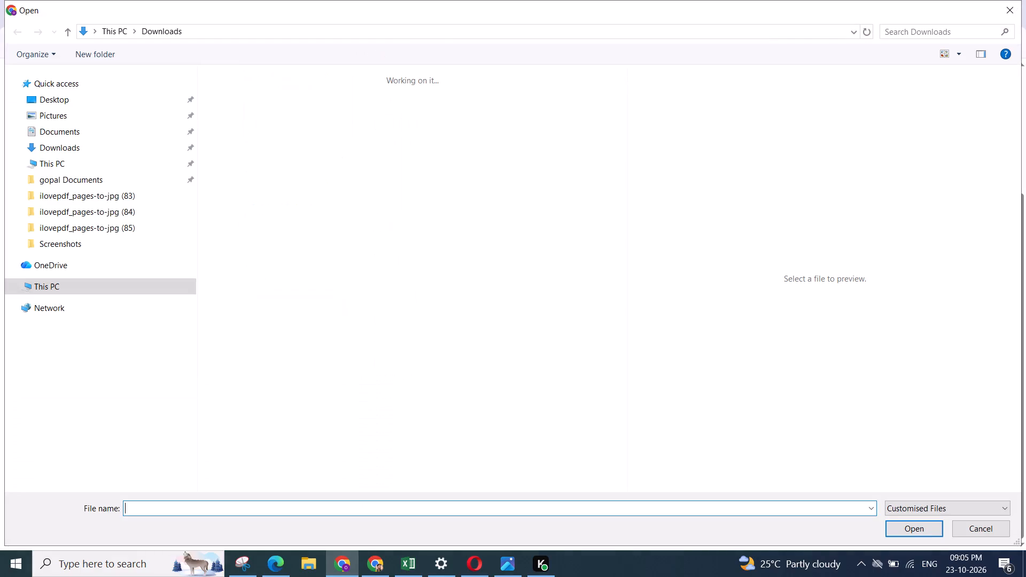
left_click(220, 103)
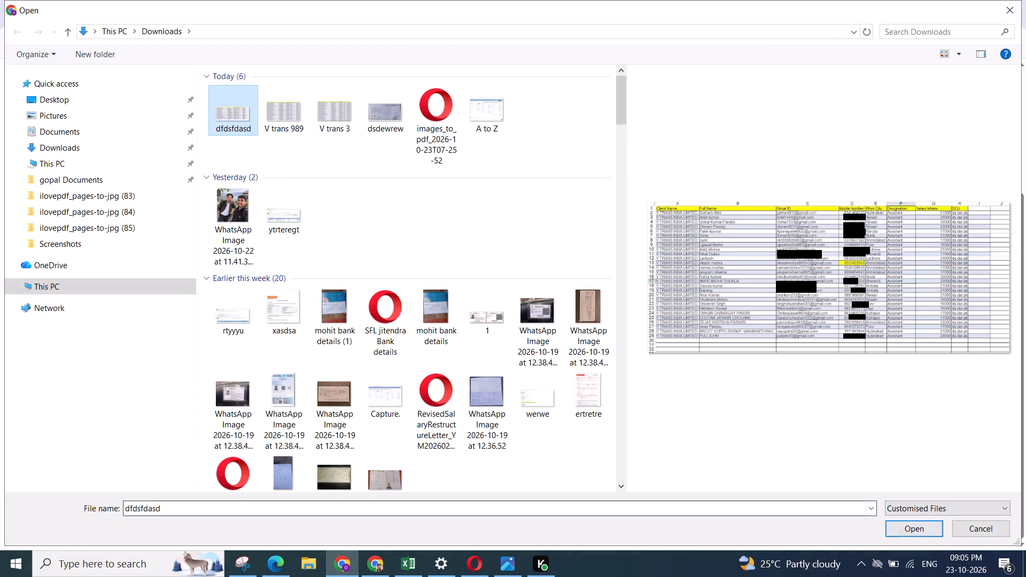
left_click(907, 528)
scroll(682, 347, "down", 2)
scroll(604, 225, "up", 1)
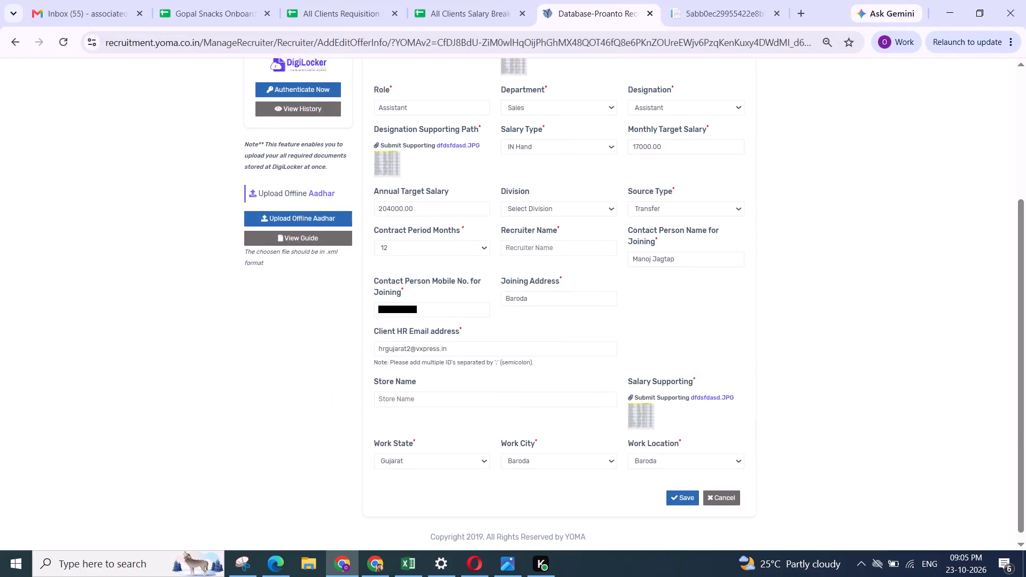
scroll(604, 225, "up", 1)
scroll(658, 222, "down", 1)
scroll(612, 229, "down", 2)
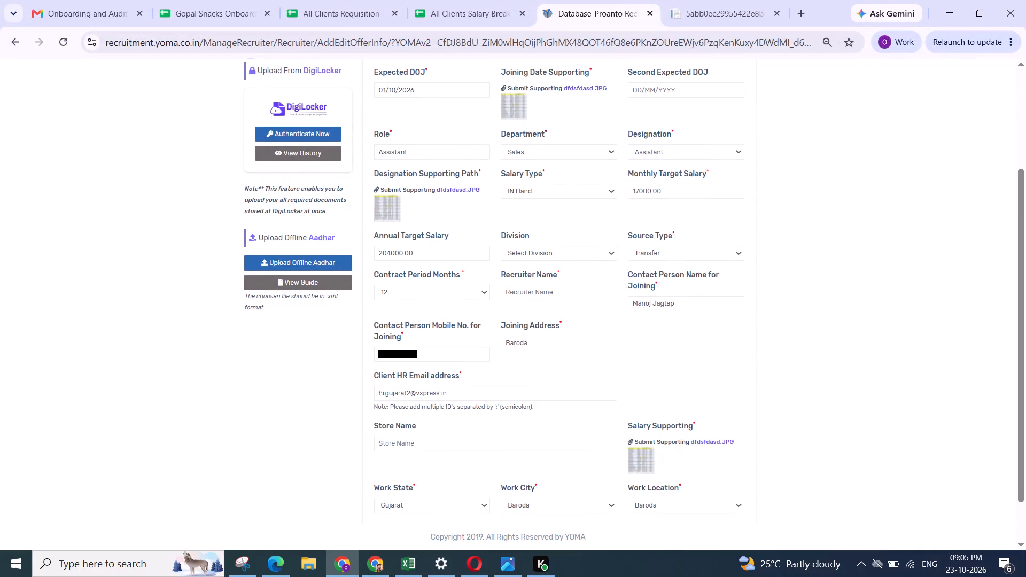
left_click(679, 490)
scroll(586, 310, "up", 3)
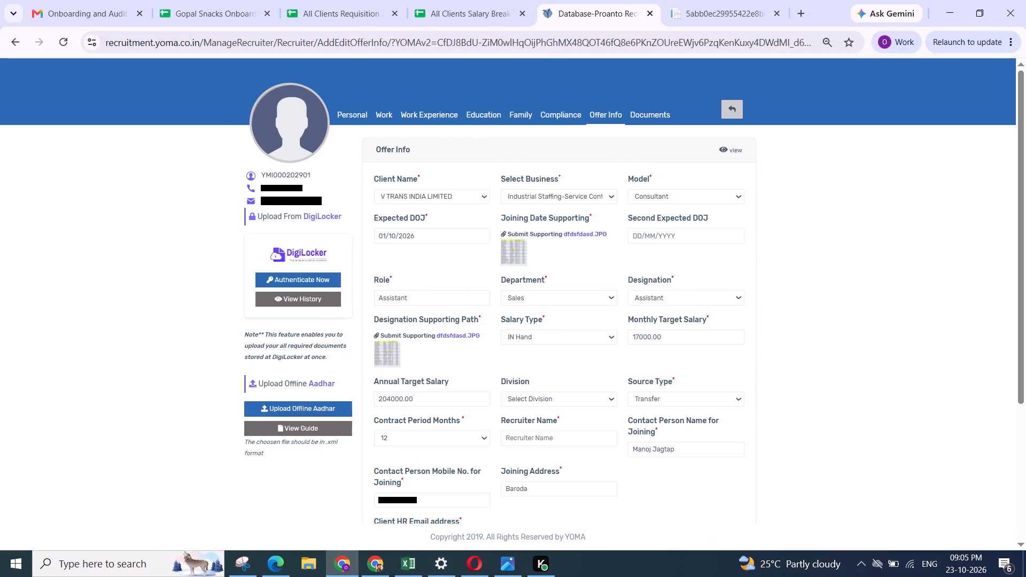
Return to the Associate Database and filter it by the copied row 5 mobile number.
key("alt+Tab")
key("alt+Tab")
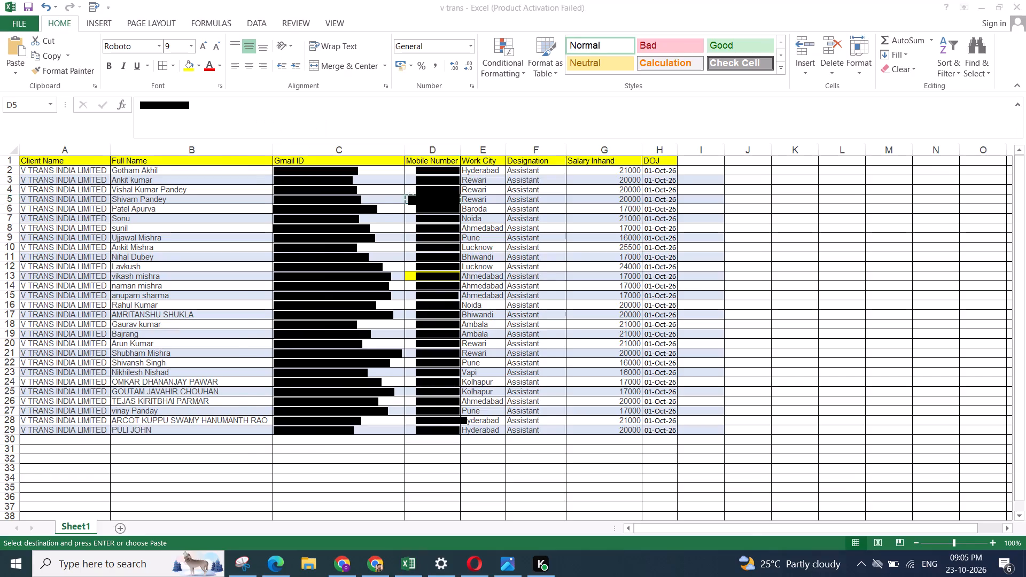
left_click(733, 101)
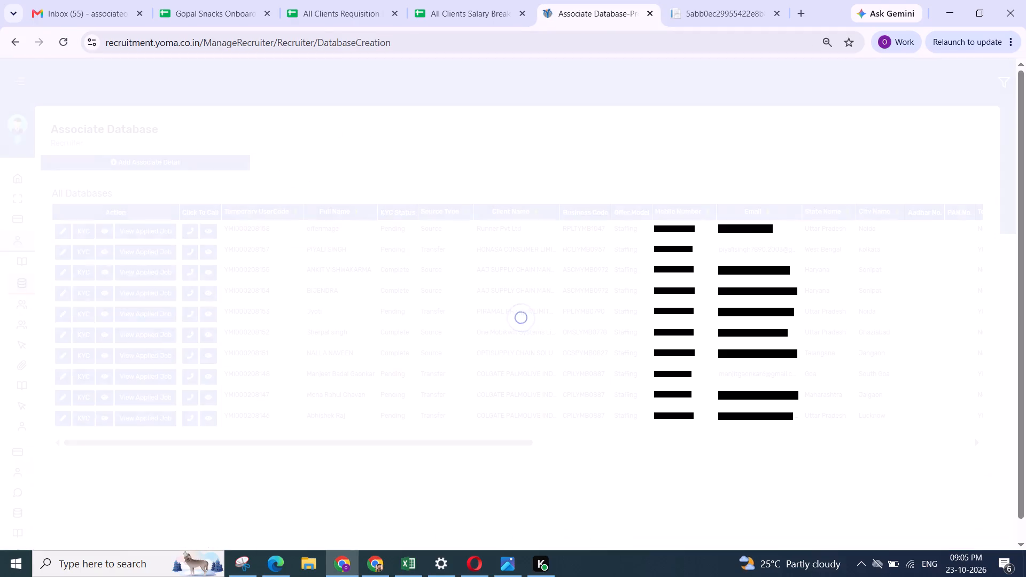
left_click(1000, 81)
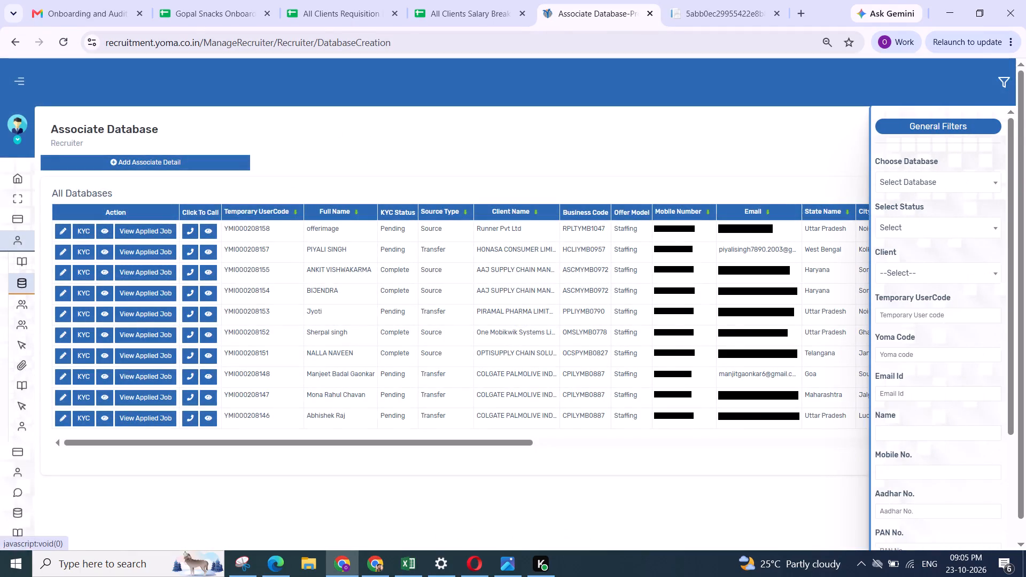
scroll(938, 216, "down", 3)
left_click(898, 263)
key("ctrl+v")
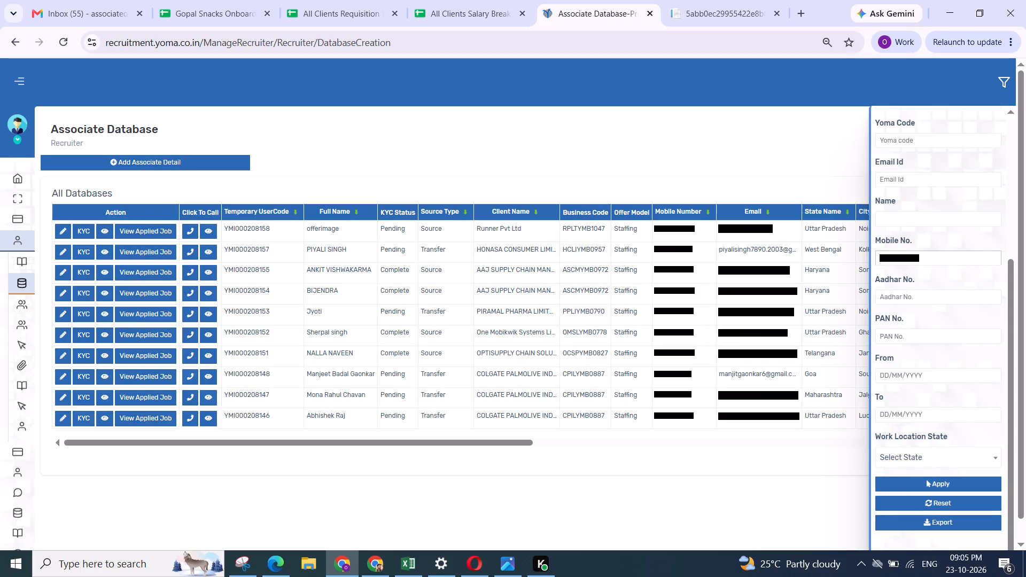
key("Return")
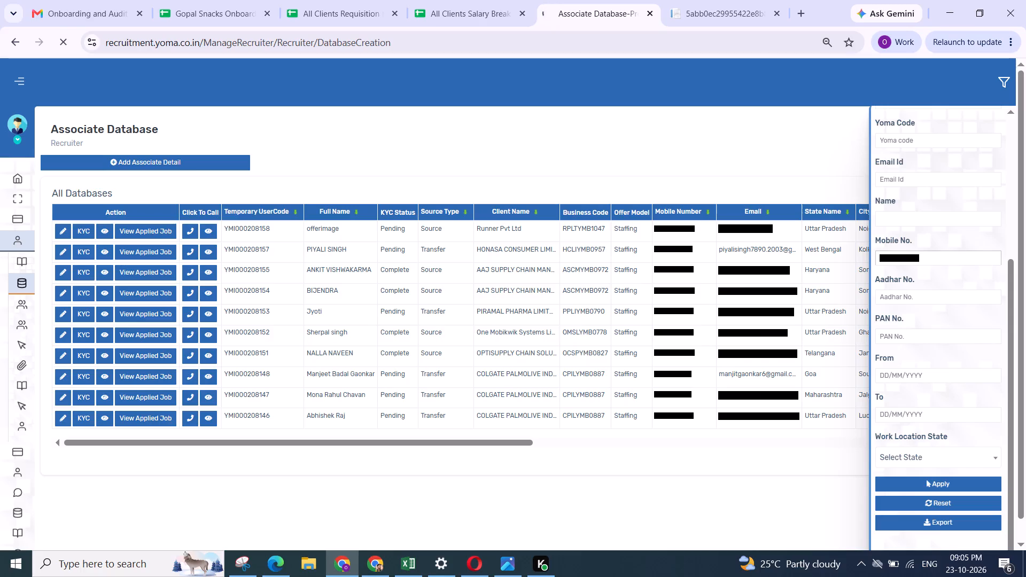
left_click(915, 481)
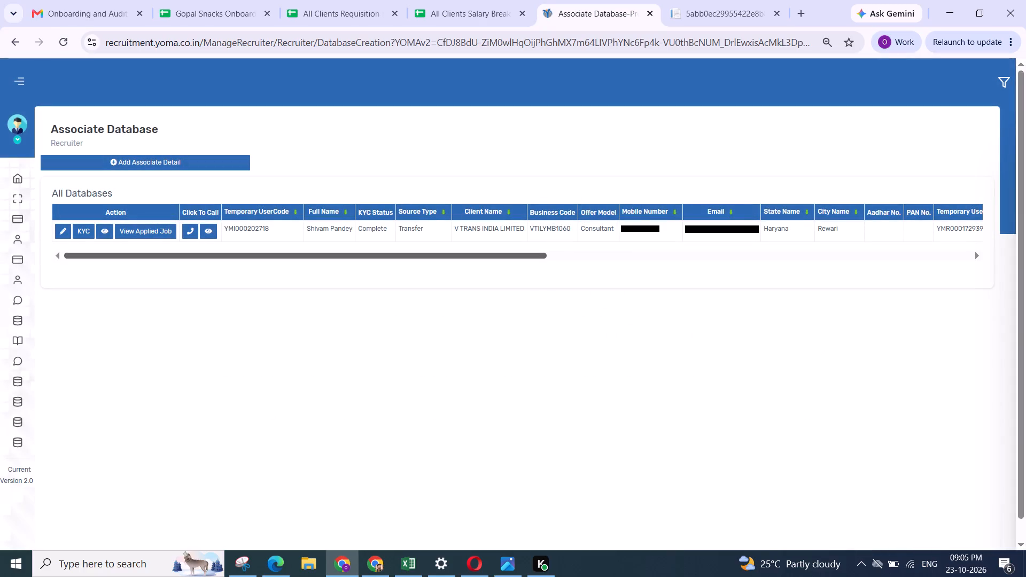
Open the filtered Rewari candidate's record and its offer info for editing.
left_click(63, 231)
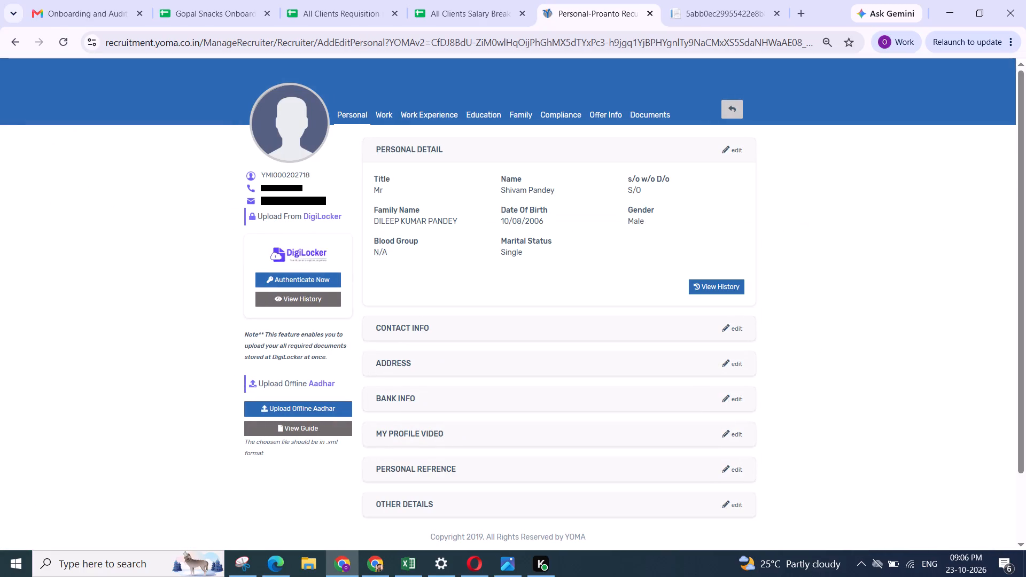
left_click(609, 111)
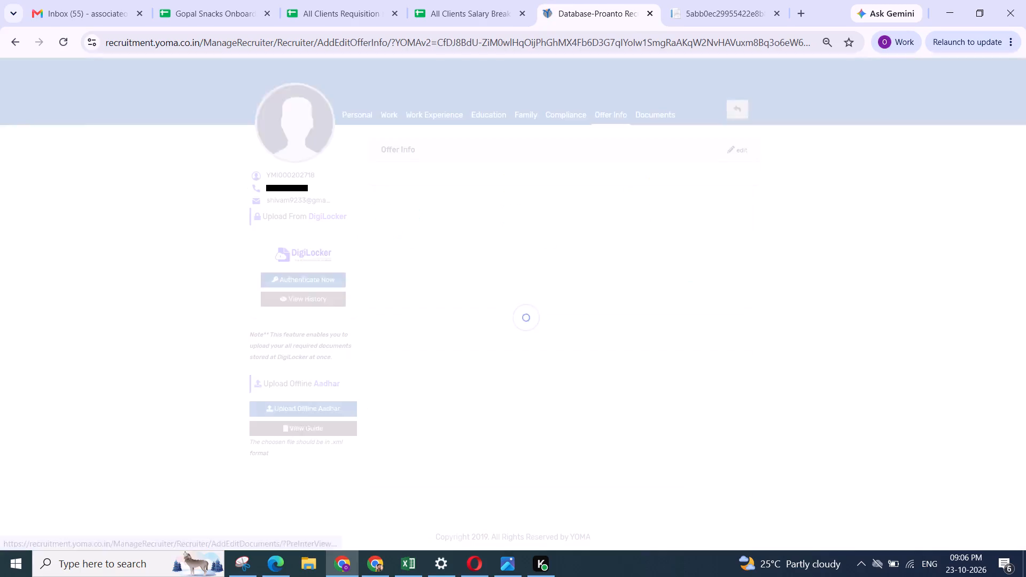
left_click(733, 147)
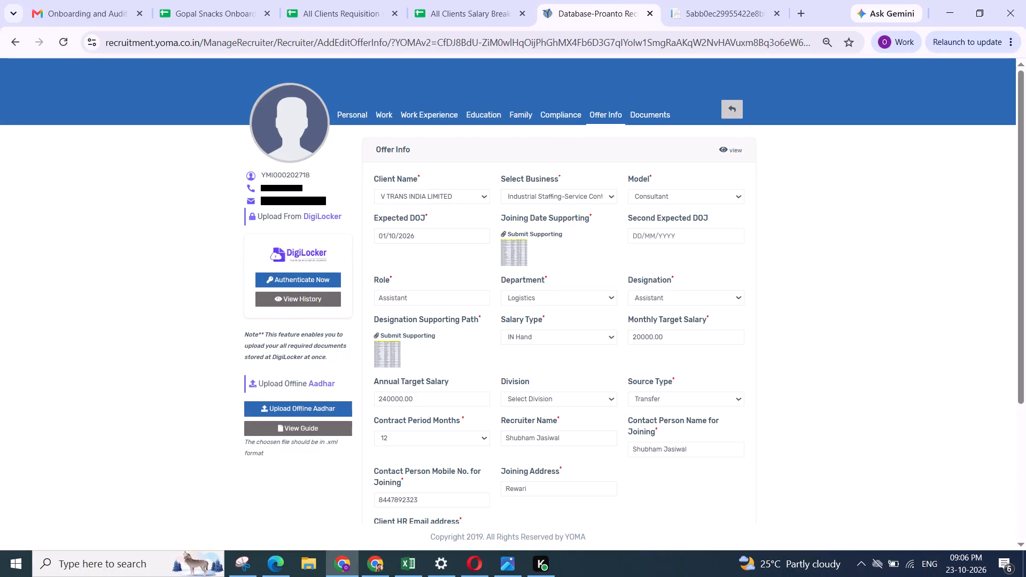
Attach the dfdsfdasd image as the Rewari candidate's joining date supporting and designation supporting.
left_click(539, 235)
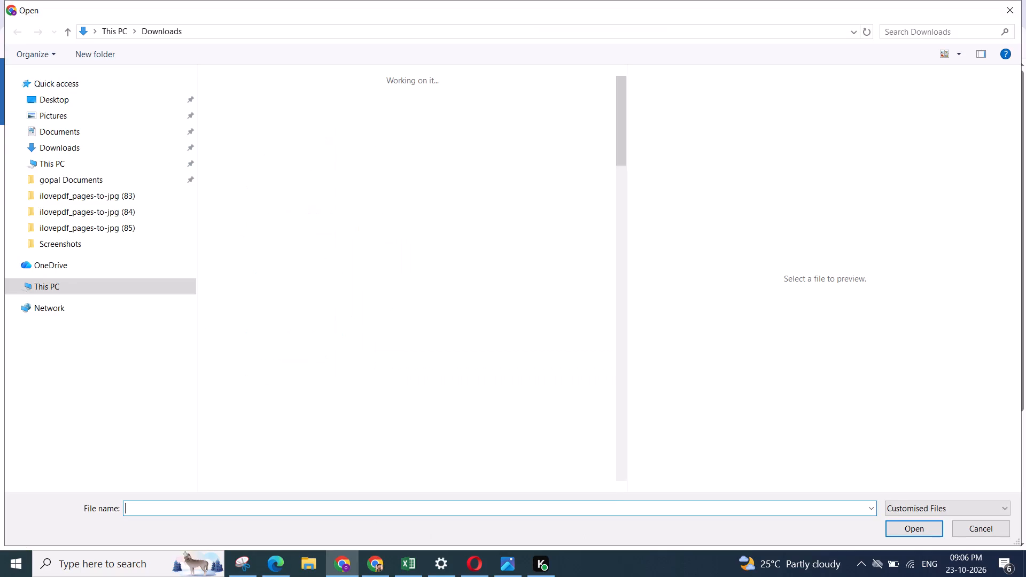
left_click(230, 124)
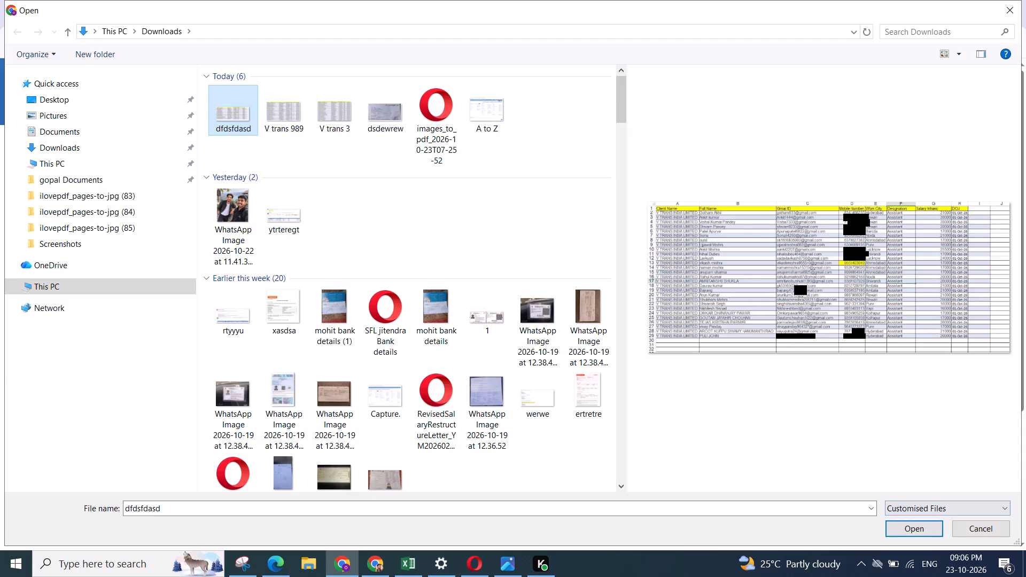
left_click(900, 528)
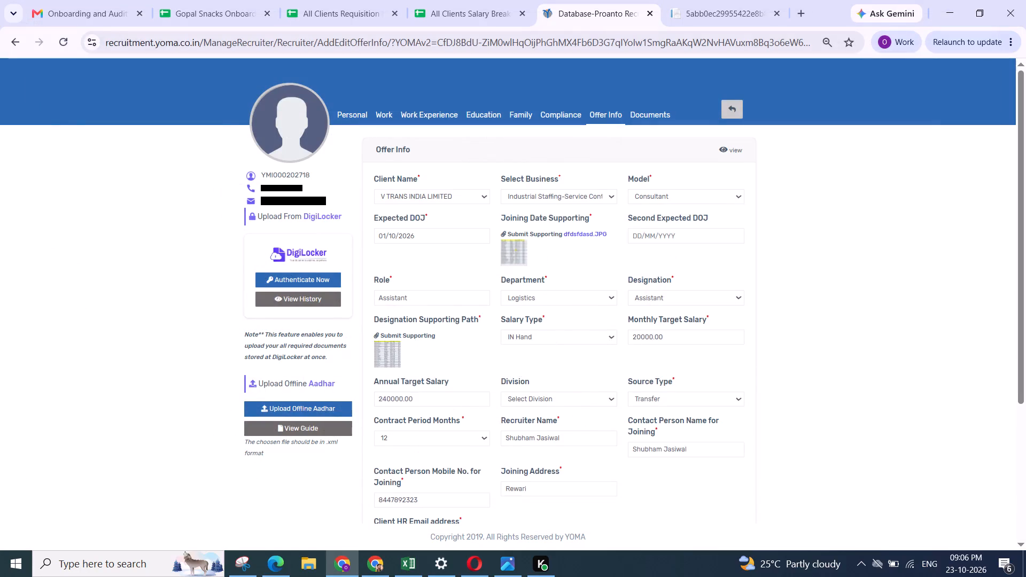
left_click(407, 334)
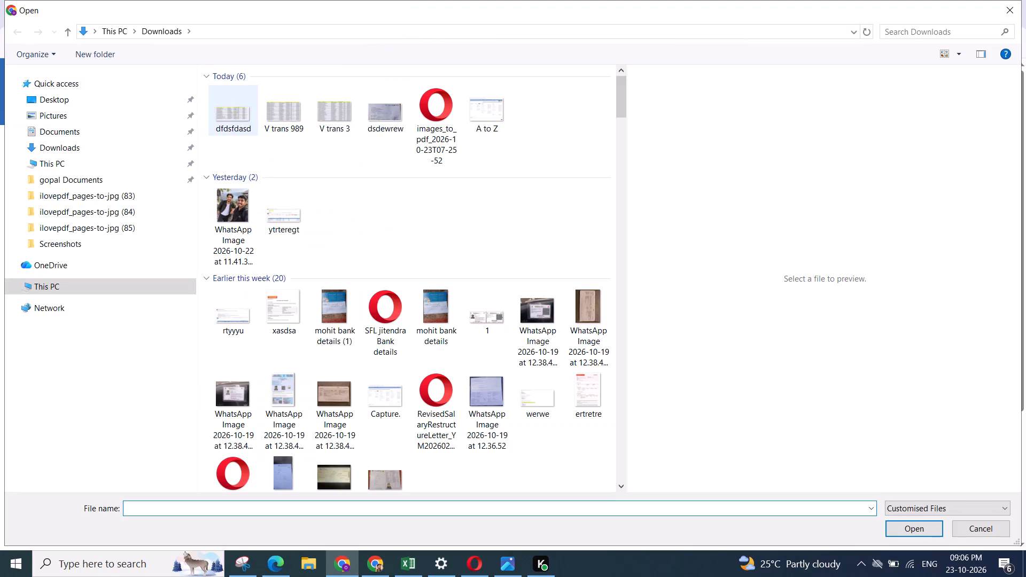
left_click(228, 94)
left_click(892, 527)
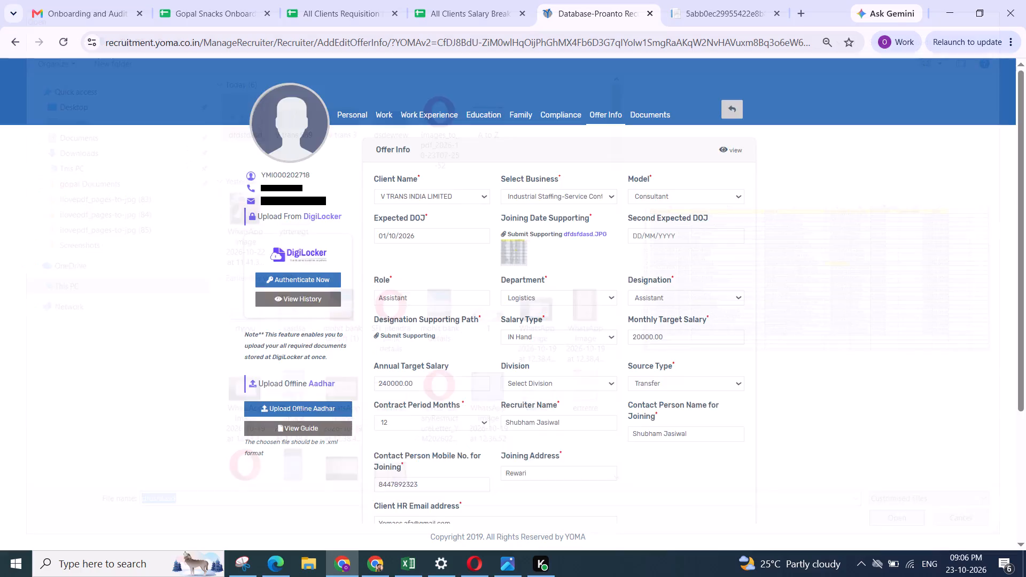
Attach the dfdsfdasd image as the Rewari candidate's salary supporting and save the offer info.
scroll(685, 386, "down", 2)
left_click(664, 407)
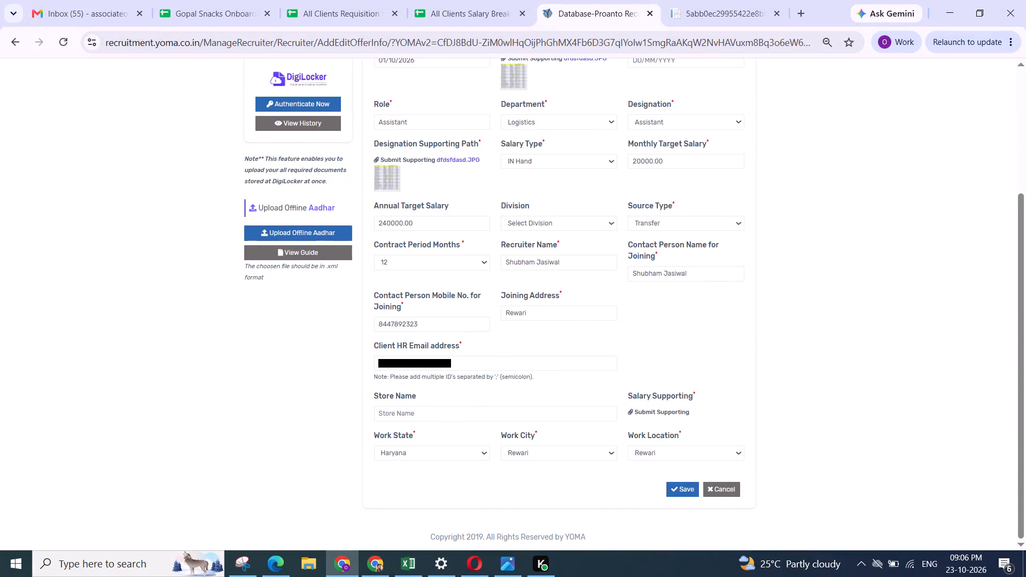
left_click(230, 109)
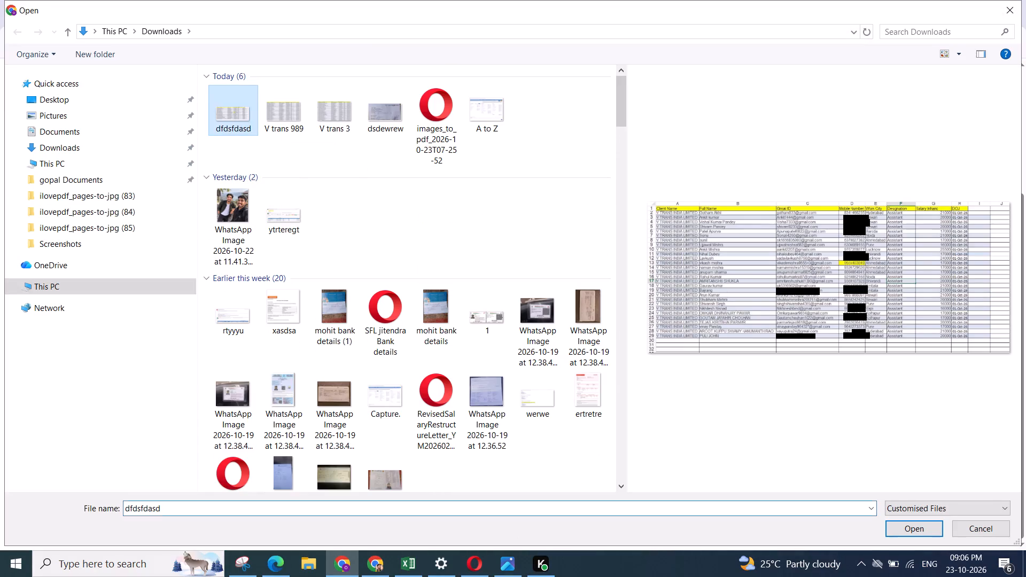
left_click(935, 531)
scroll(657, 307, "down", 1)
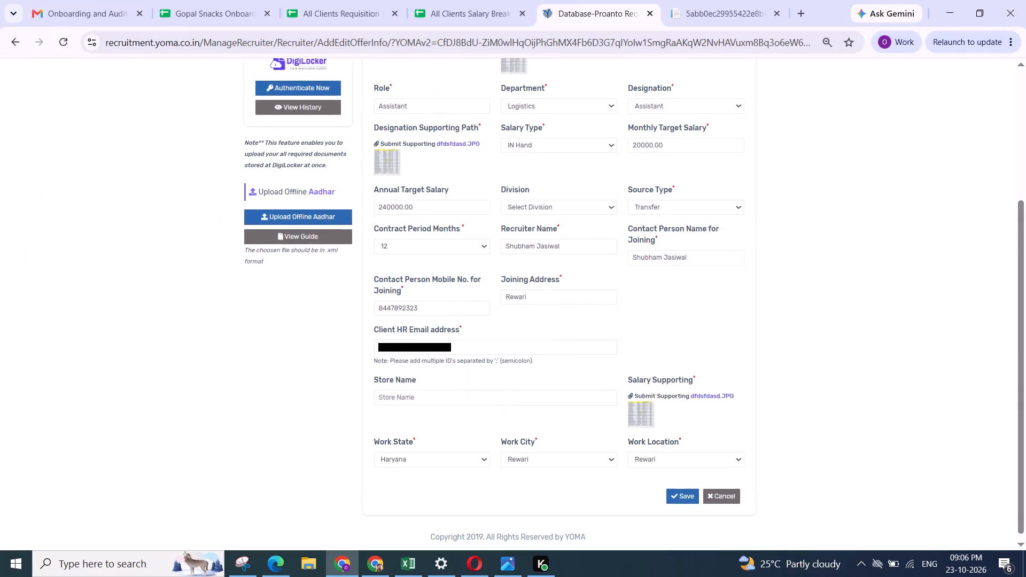
scroll(657, 307, "down", 1)
scroll(657, 307, "up", 4)
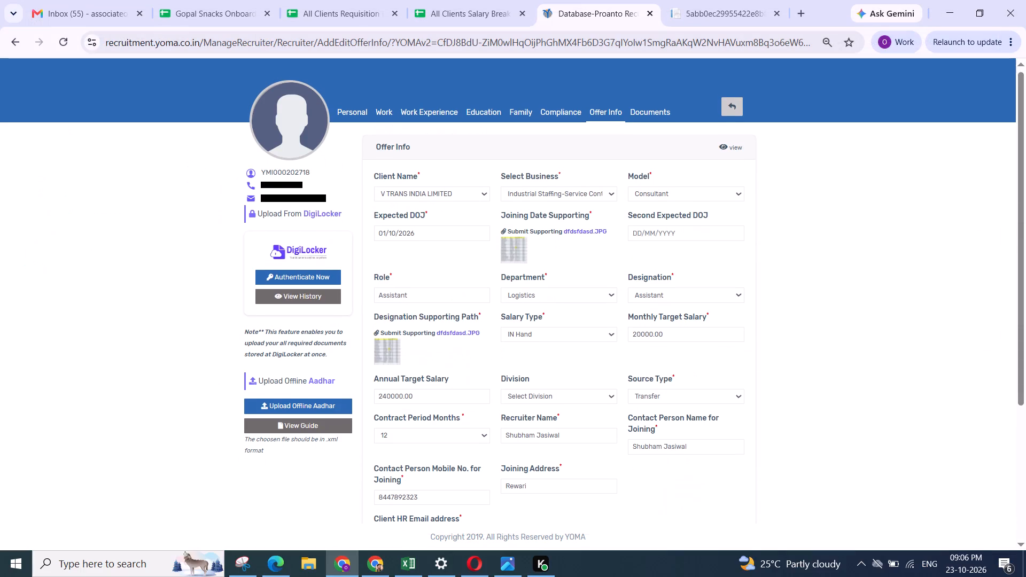
scroll(627, 308, "down", 3)
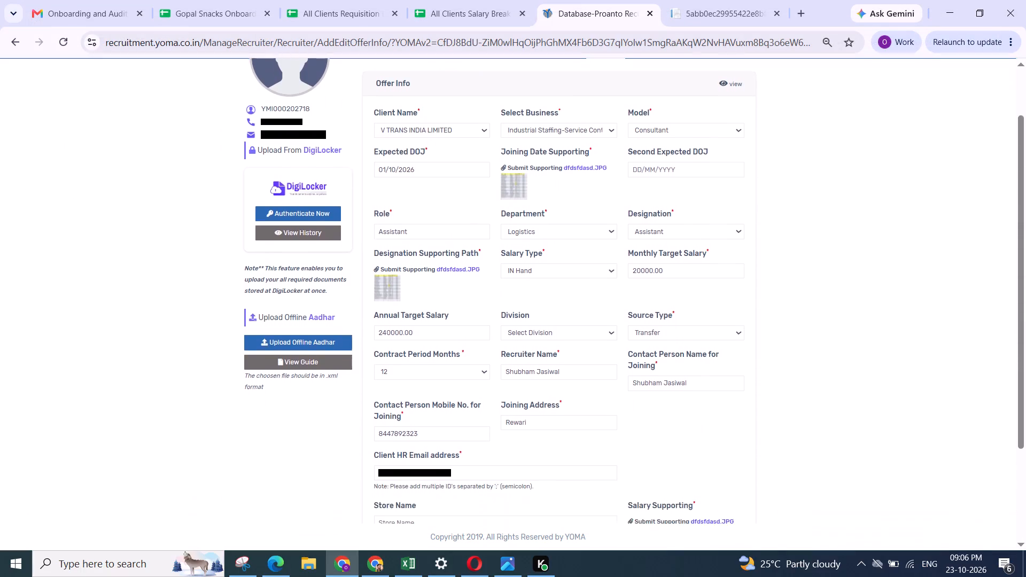
scroll(587, 310, "down", 2)
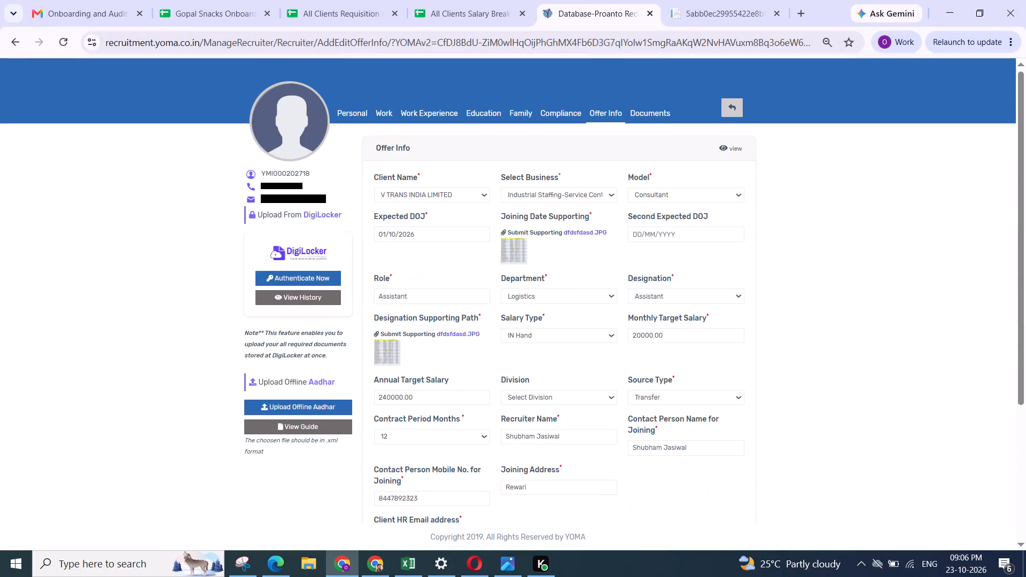
left_click(684, 490)
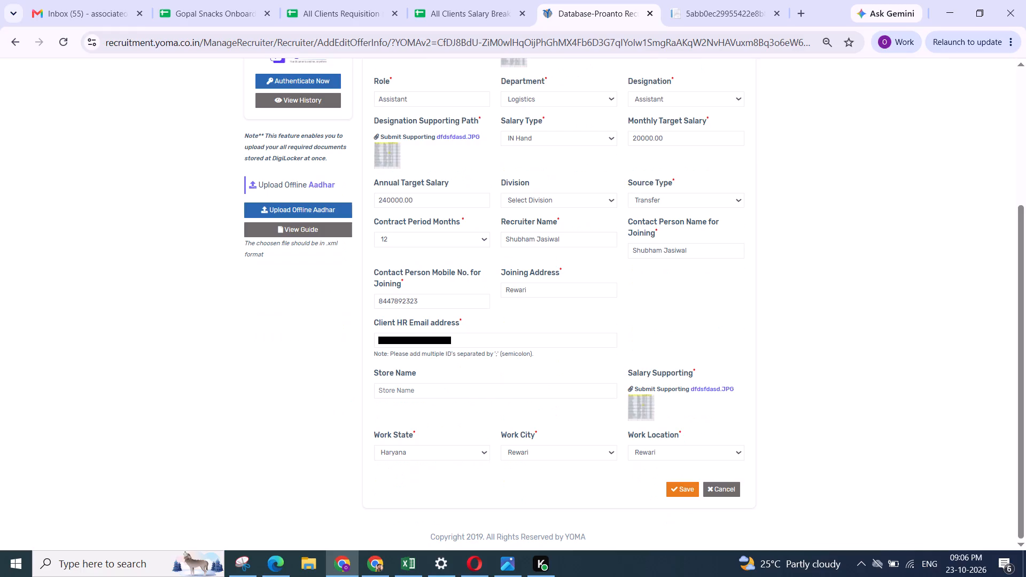
Switch to the v trans Excel sheet, copy the row 4 mobile number and return to the YOMA site.
key("alt+Tab")
key("Up")
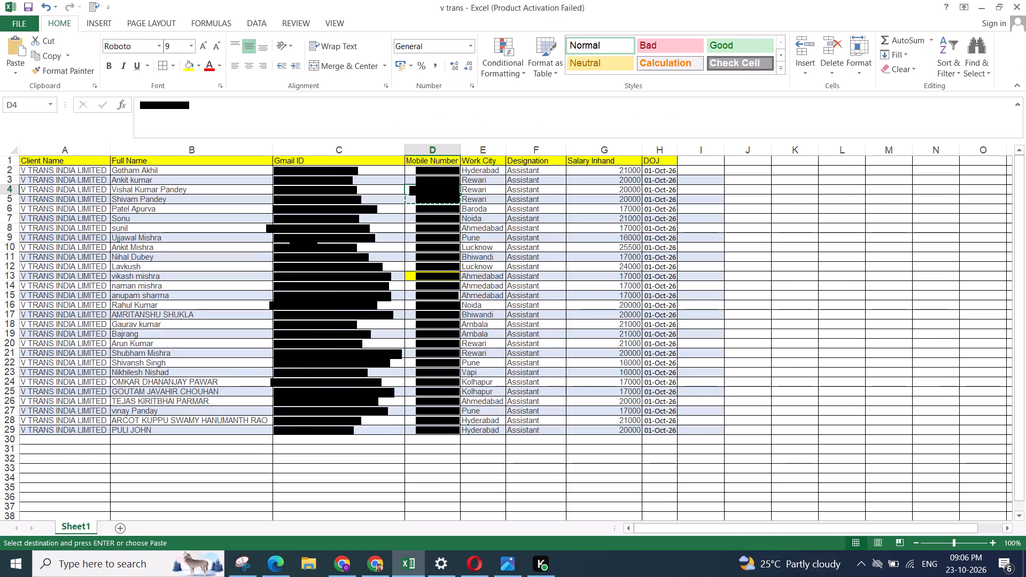
key("ctrl+c")
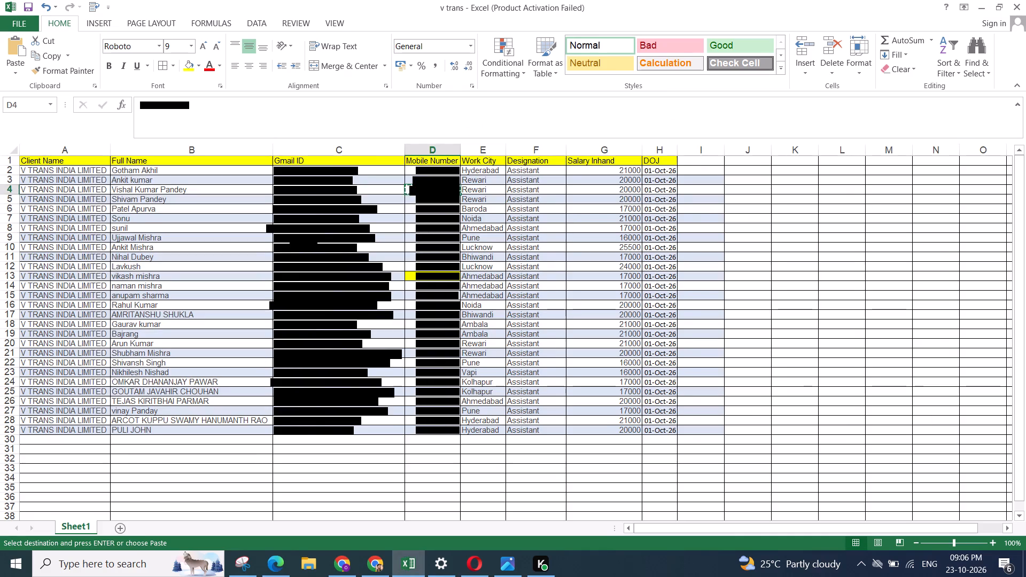
key("alt+Tab")
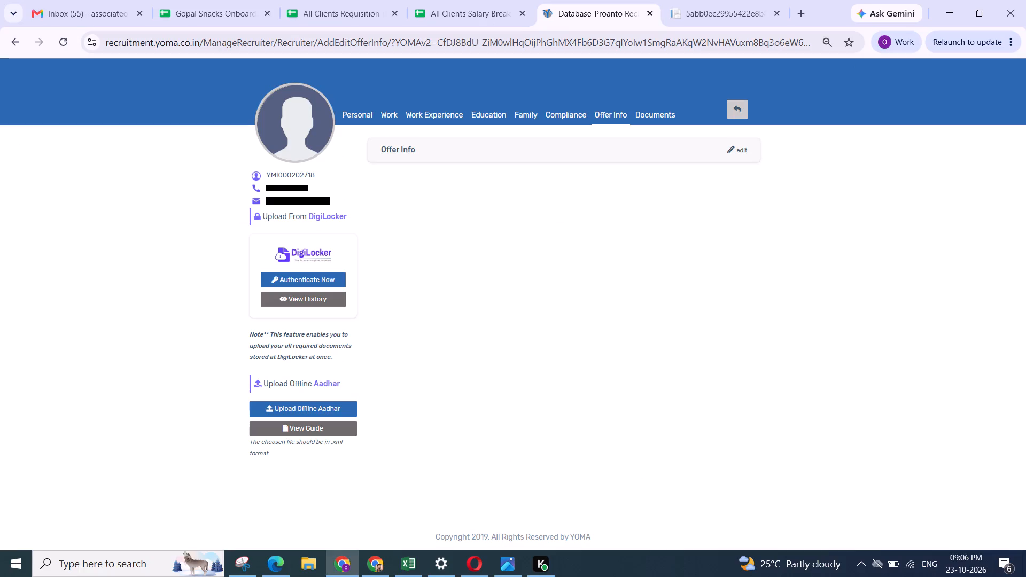
Leave the current candidate's record and filter the Associate Database by the copied row 4 mobile number.
left_click(732, 106)
key("alt+Tab")
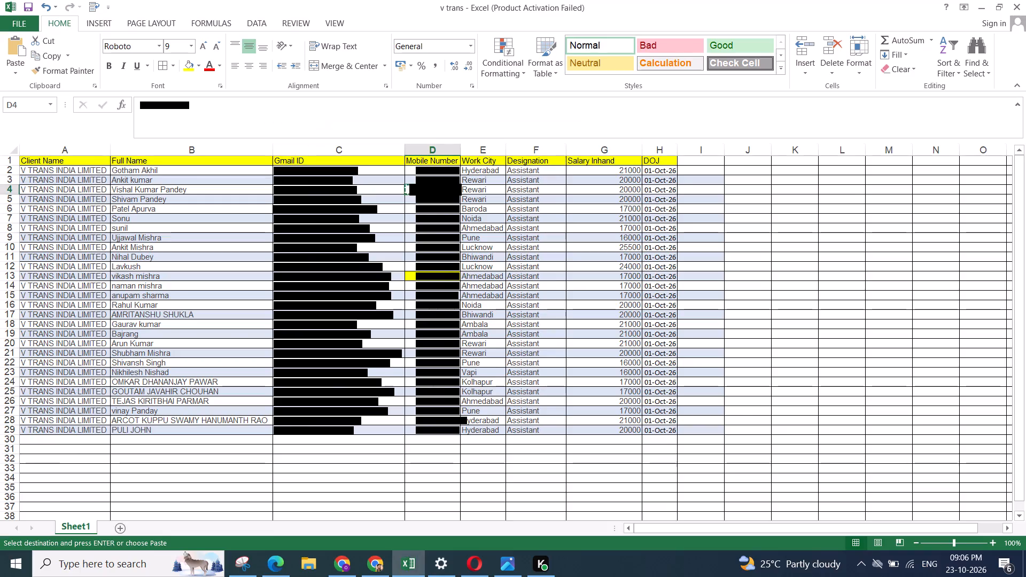
key("alt+Tab")
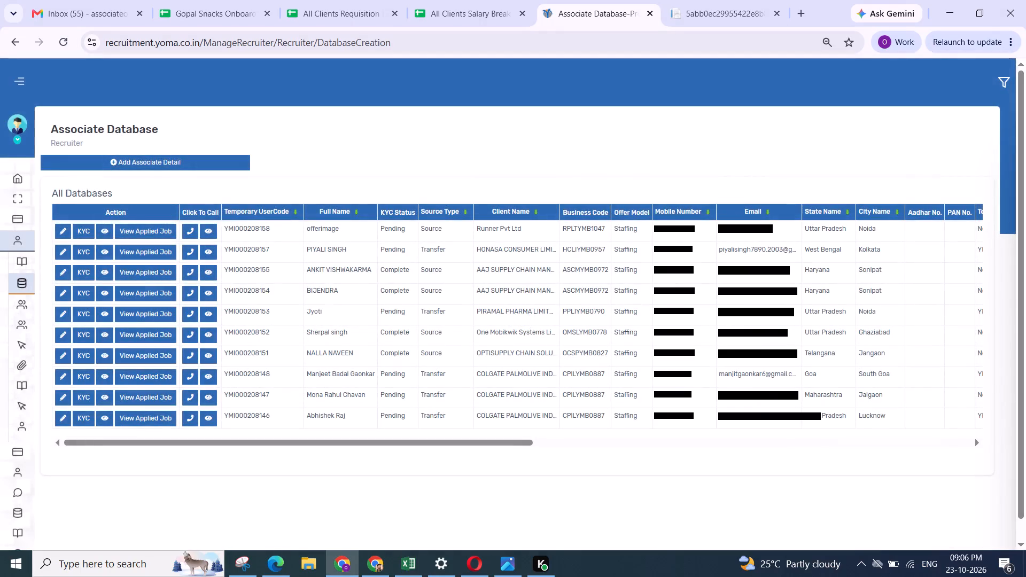
left_click(1010, 86)
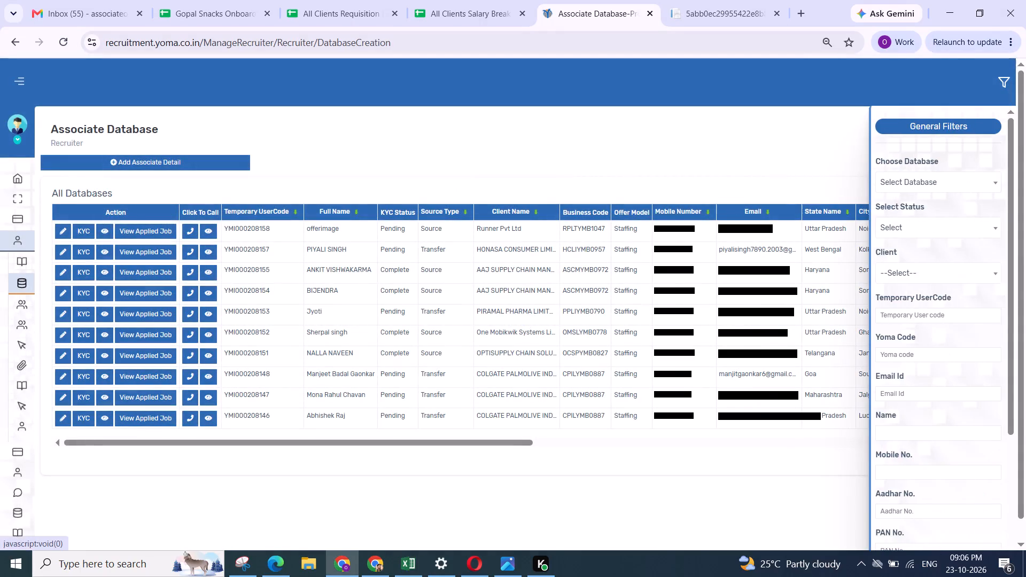
scroll(942, 172, "down", 3)
left_click(893, 256)
key("ctrl+v")
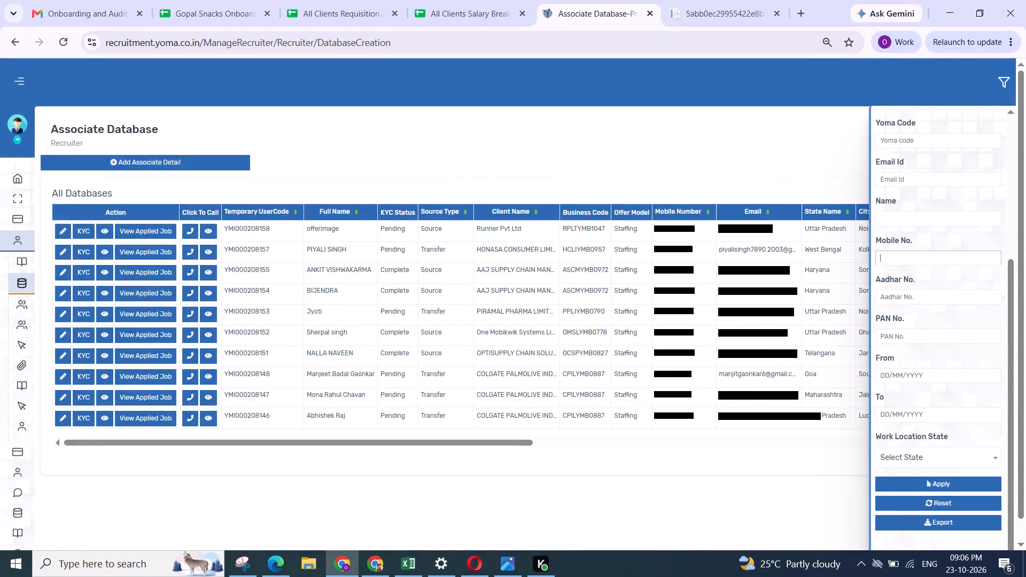
key("Return")
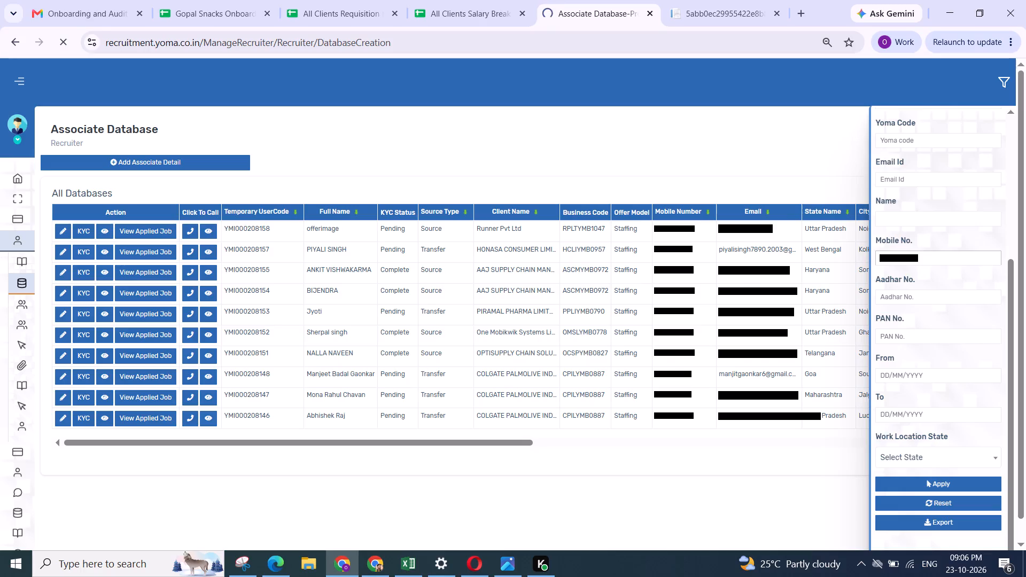
left_click(910, 488)
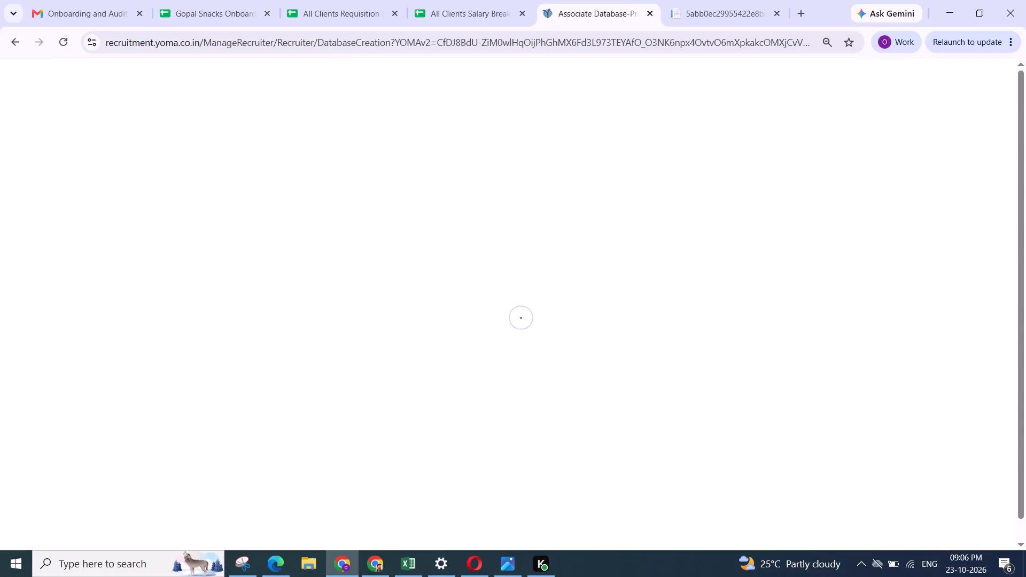
Open the filtered Rewari candidate's record and its offer info for editing.
left_click(66, 230)
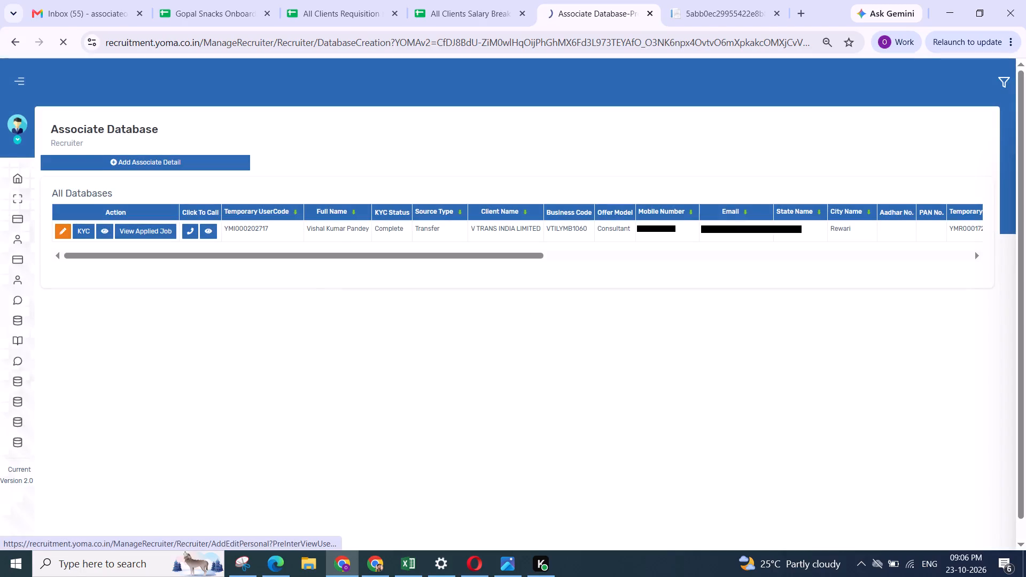
left_click(602, 109)
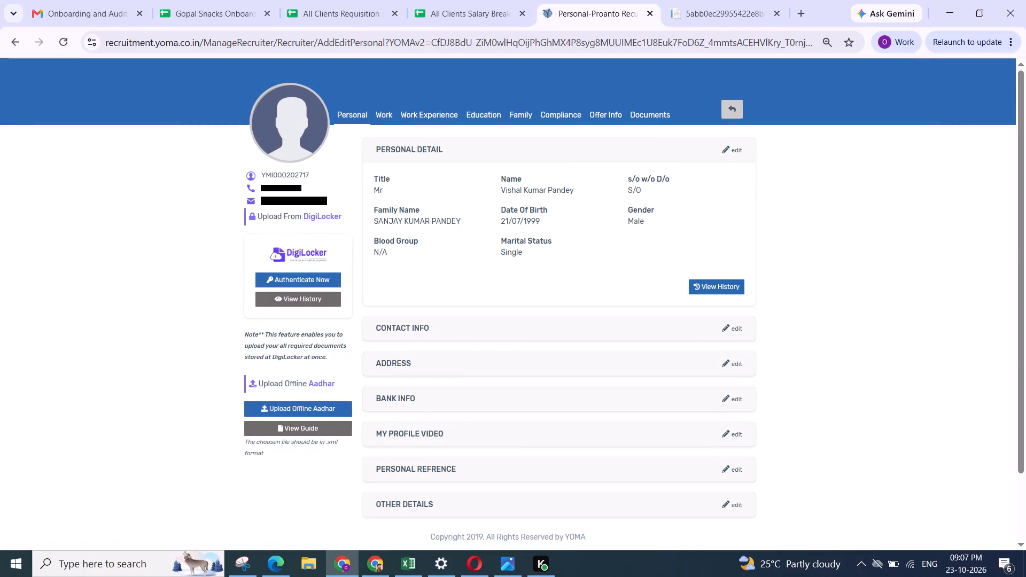
left_click(602, 109)
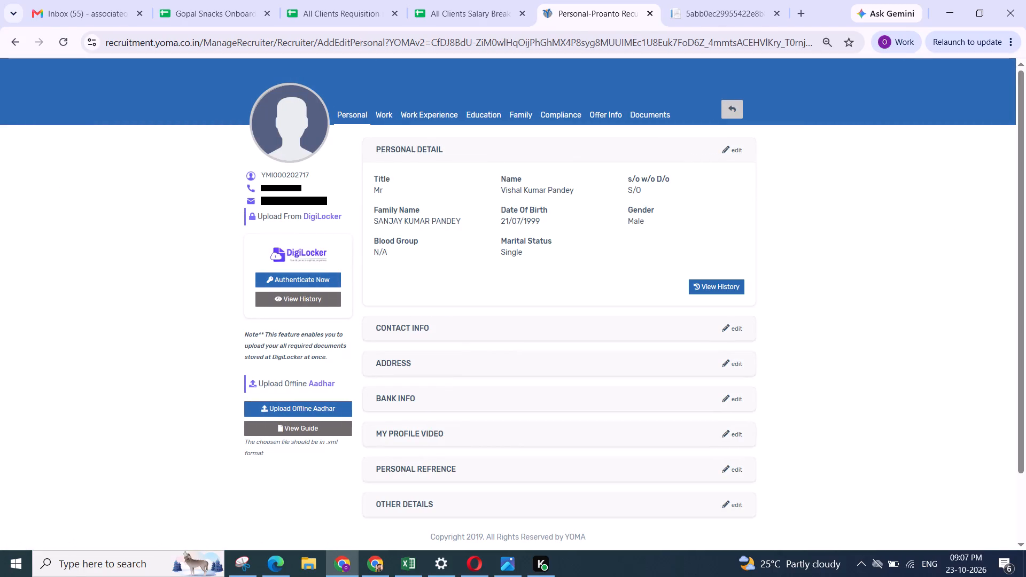
left_click(602, 114)
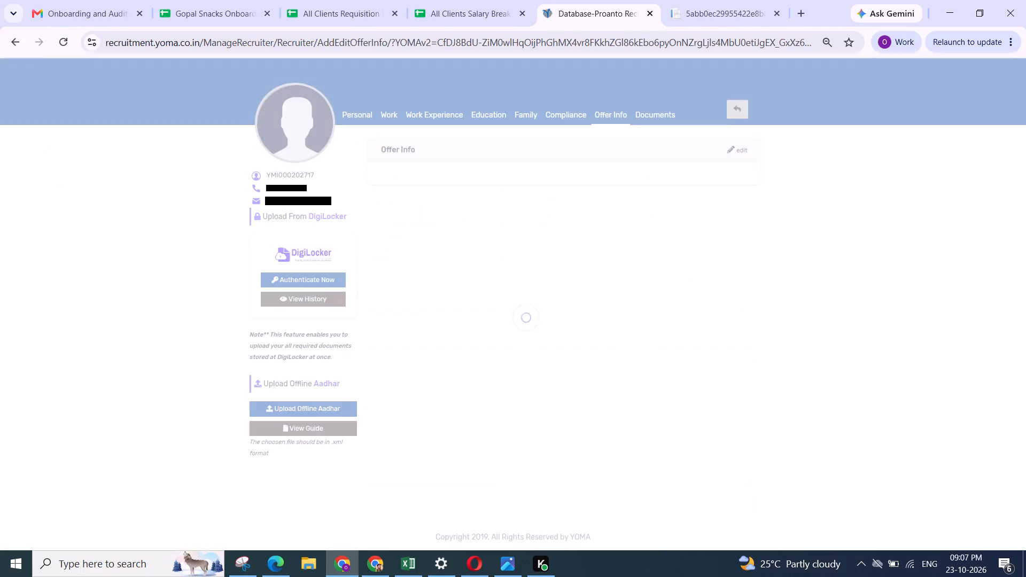
left_click(737, 146)
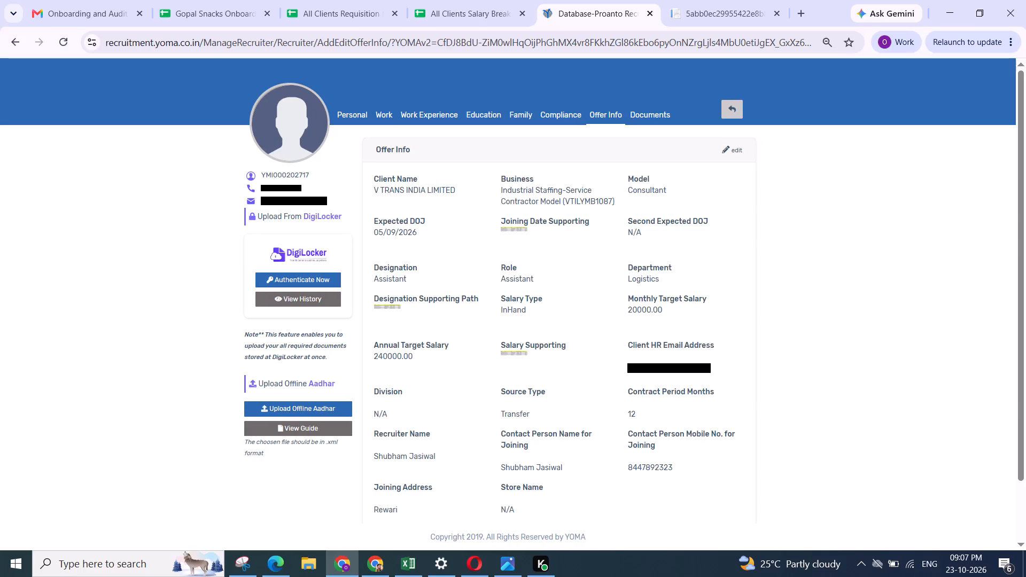
Preview the Rewari candidate's joining date supporting image and close the preview.
left_click(504, 251)
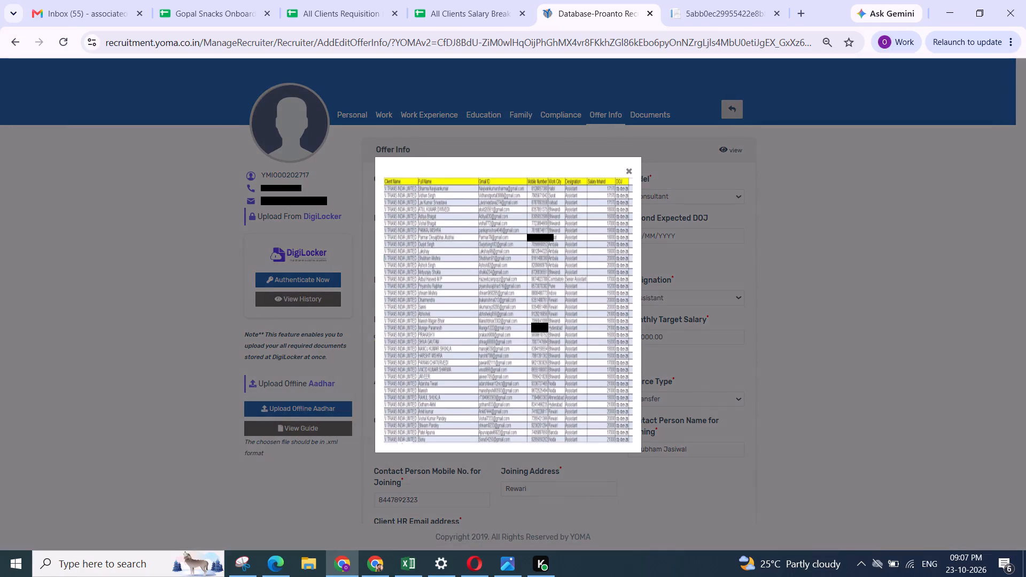
left_click(628, 173)
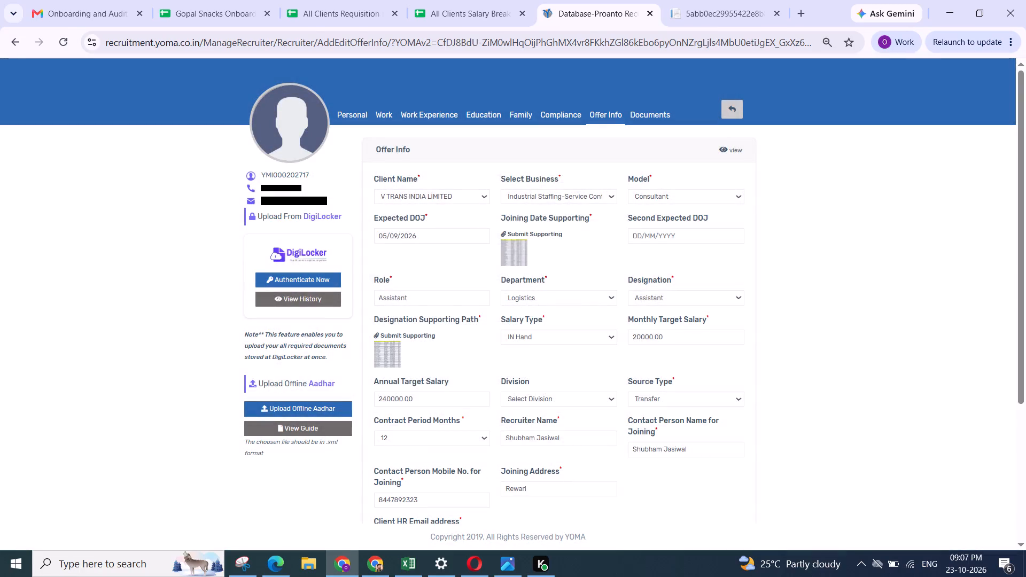
left_click(515, 247)
left_click(622, 172)
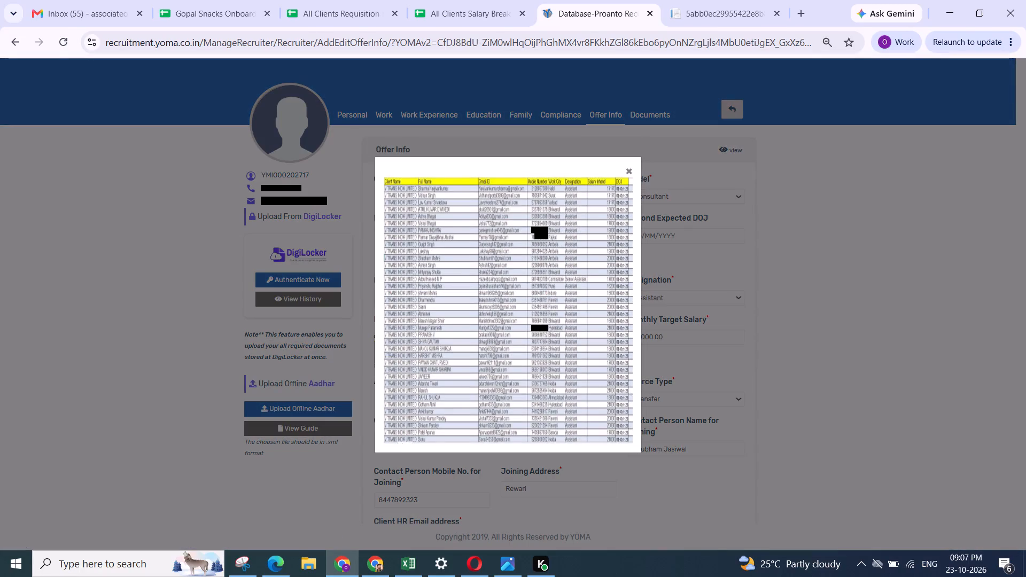
left_click(627, 170)
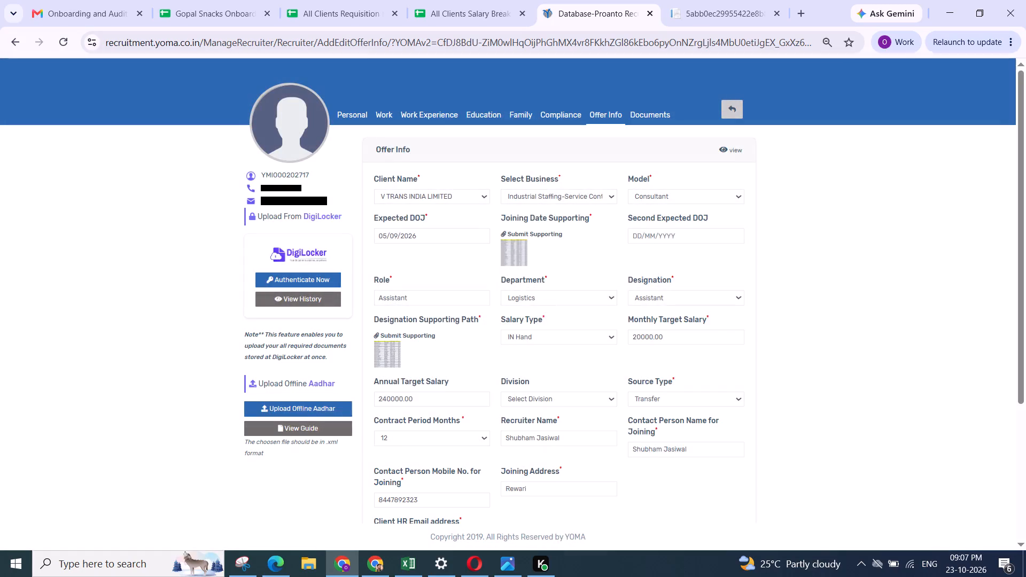
Open the joining date supporting image in a new browser tab and compare its rows with the v trans Excel sheet.
right_click(504, 269)
left_click_drag(473, 296, 505, 253)
right_click(505, 253)
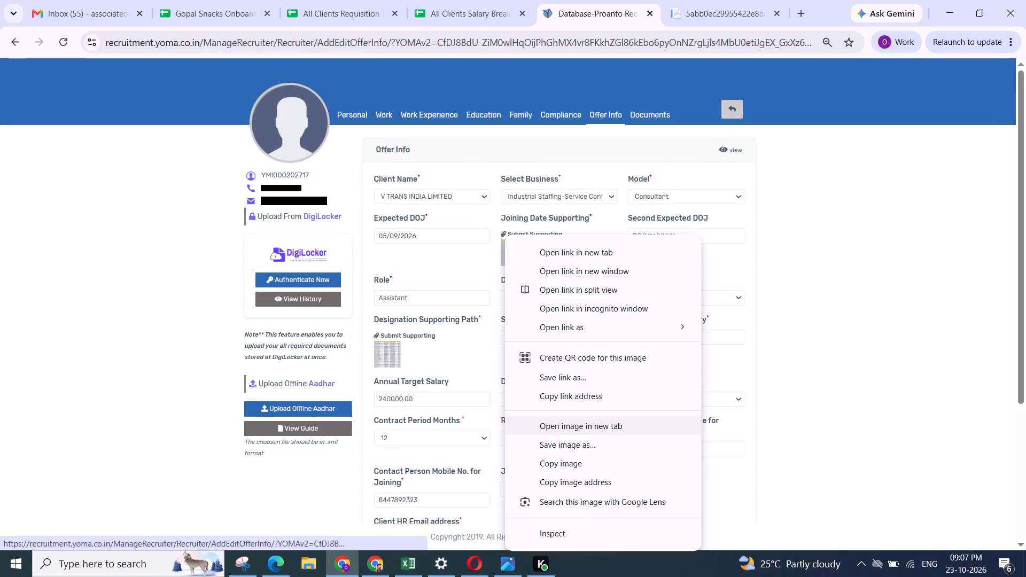
left_click(571, 427)
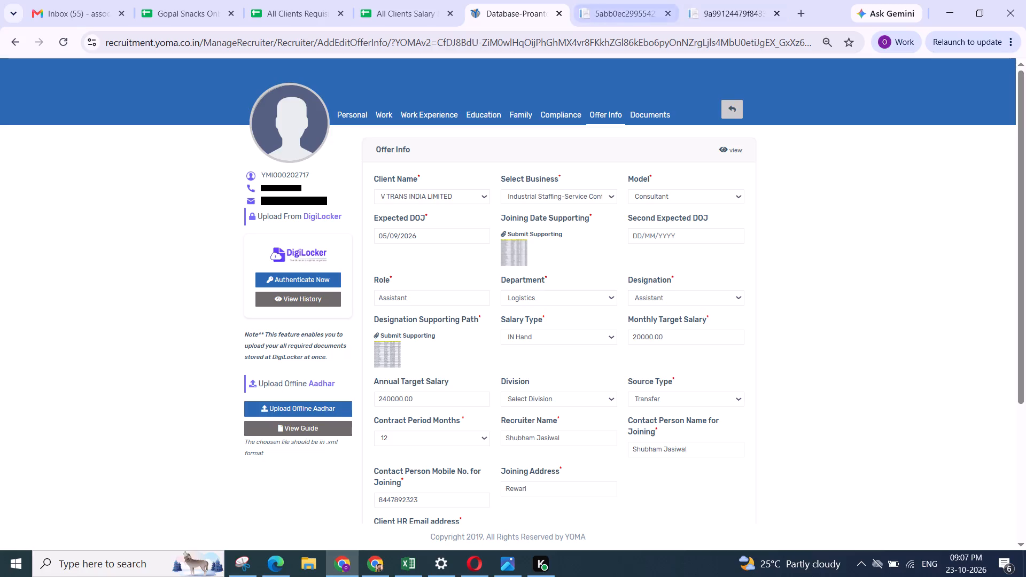
left_click(724, 6)
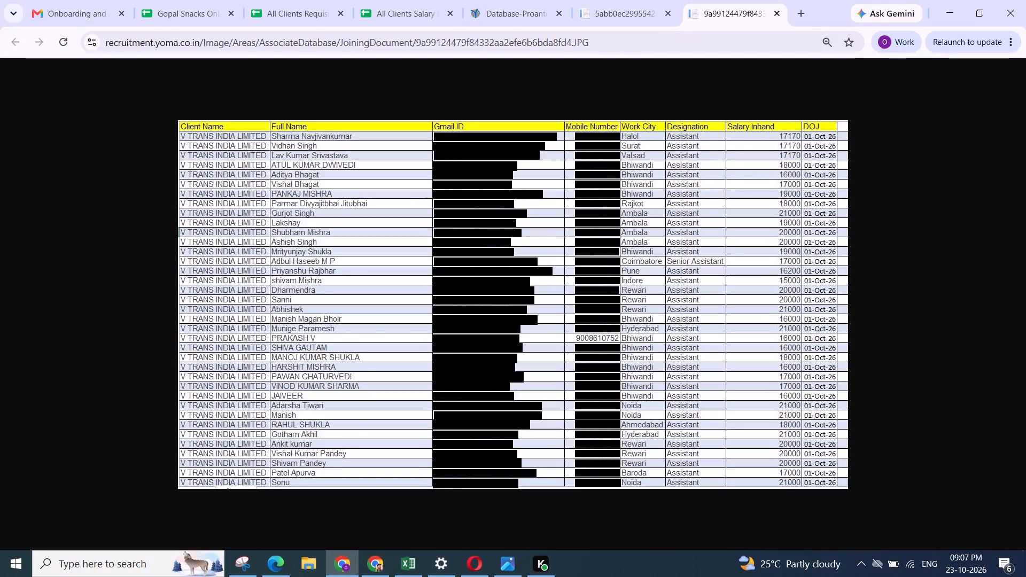
key("alt+Tab")
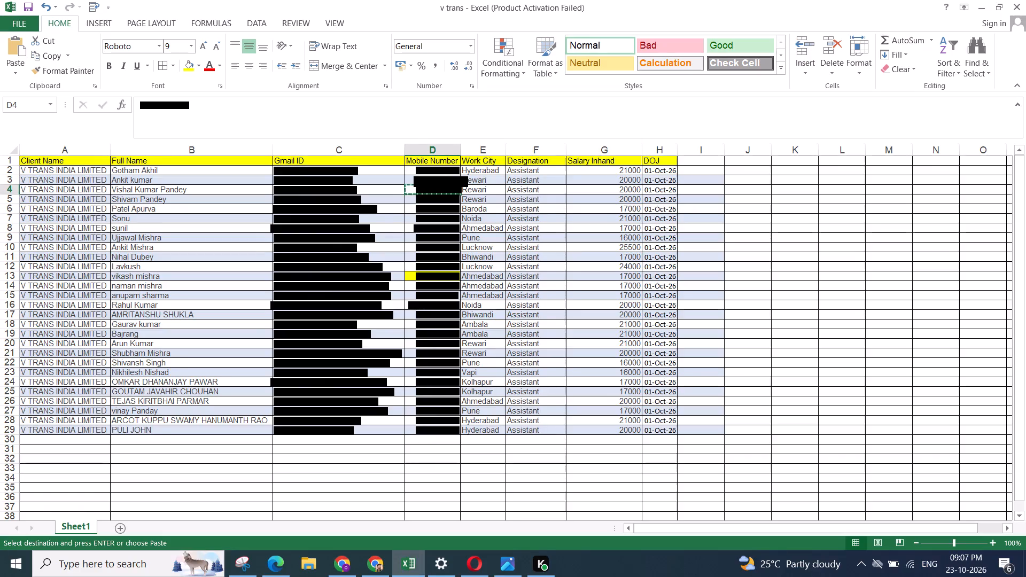
key("alt+Tab")
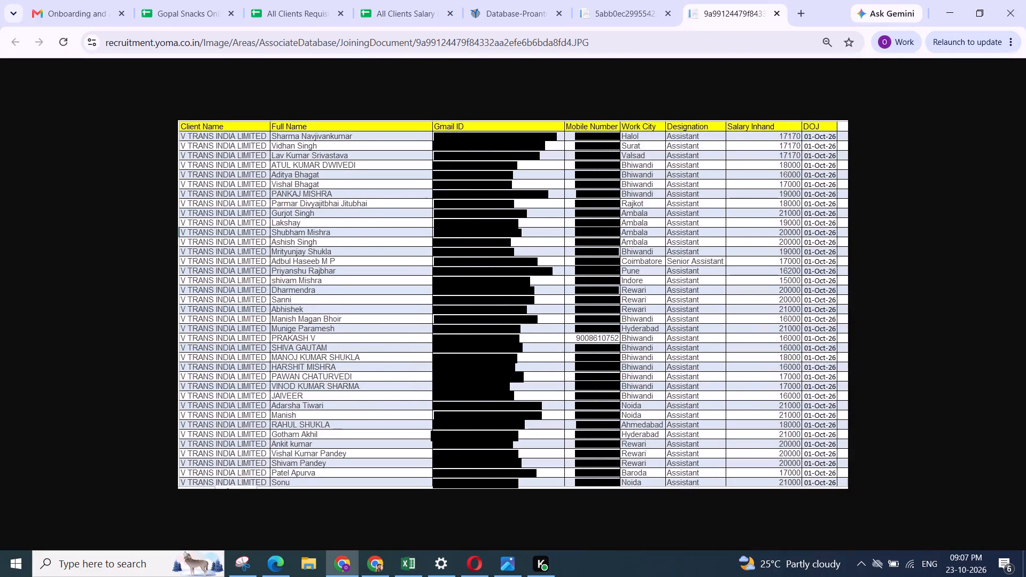
key("alt+Tab")
key("alt+Tab")
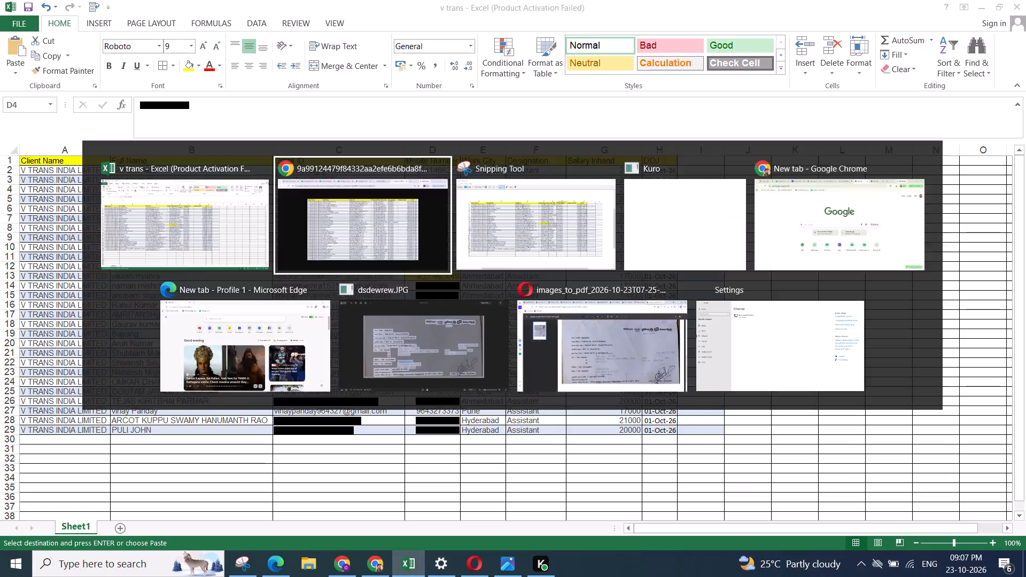
Return to the Rewari candidate's offer info, leave edit mode and review the recorded details.
left_click(527, 5)
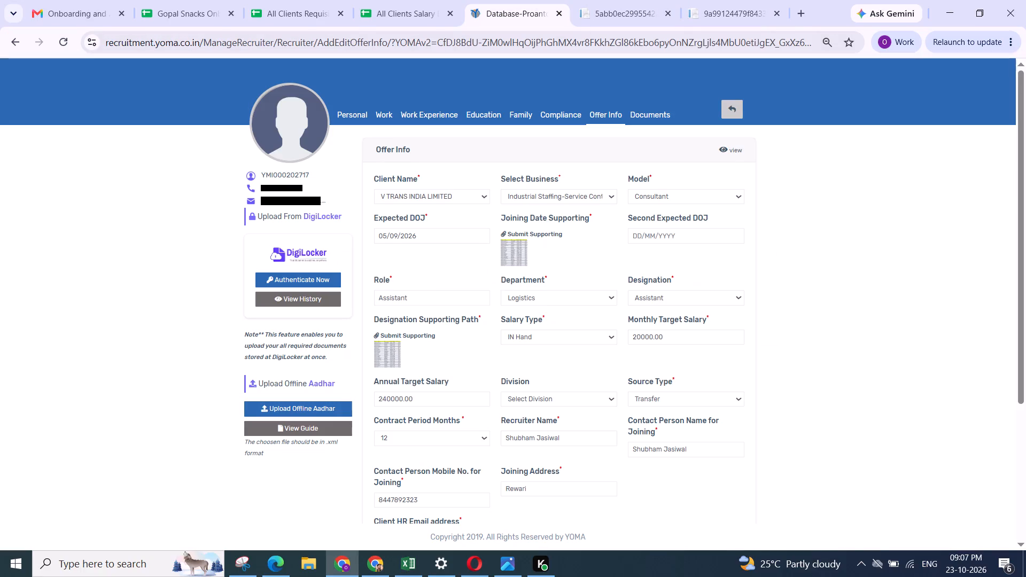
left_click(731, 151)
scroll(691, 223, "down", 3)
scroll(673, 322, "up", 4)
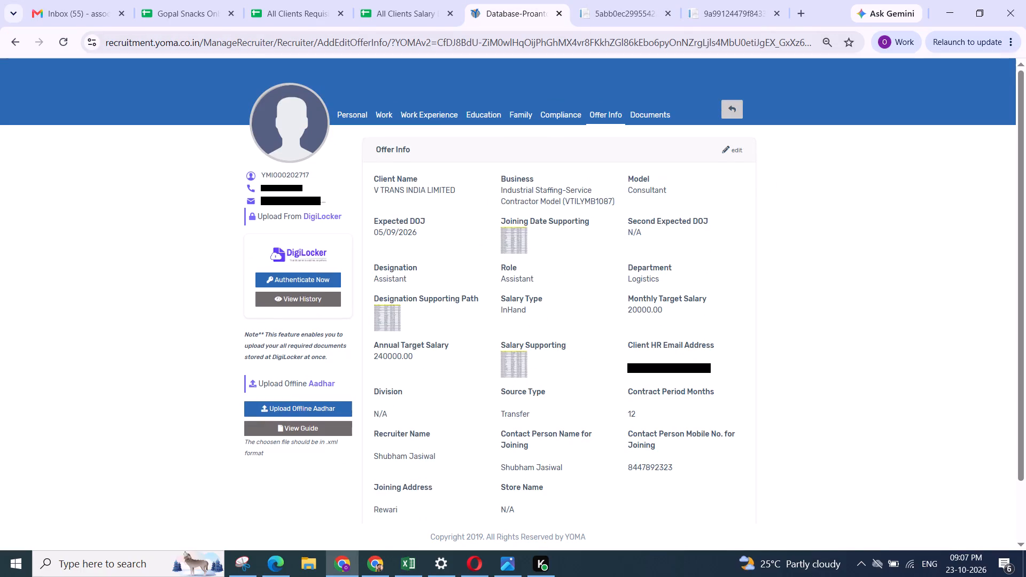
scroll(422, 281, "right", 5)
Switch to the v trans Excel sheet, copy the row 14 mobile number and return to the YOMA site.
key("alt+Tab")
key("Down")
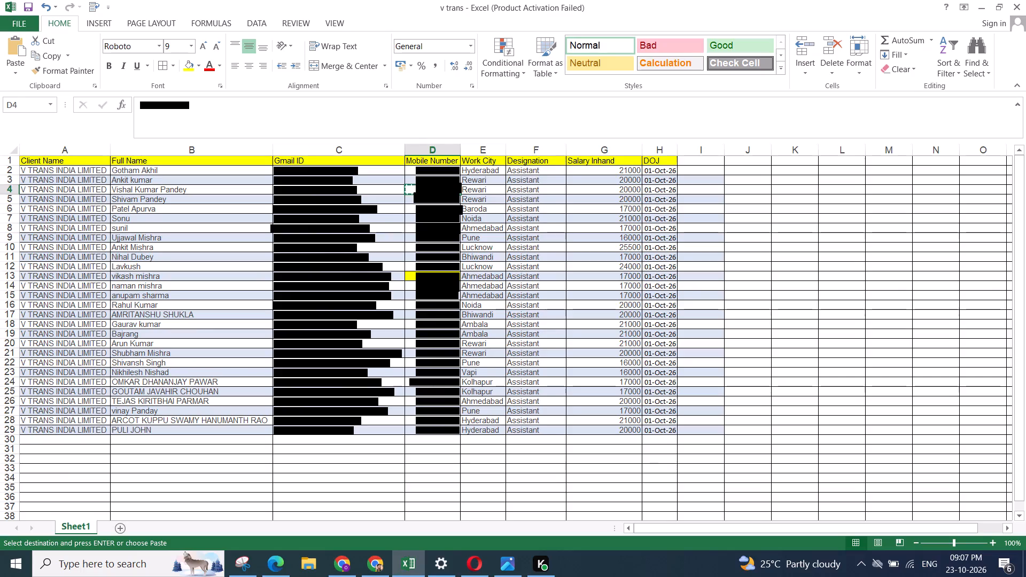
key("Down")
key("Down")
key("Down")
key("Down")
key("Down")
key("Down")
key("Down")
key("Down")
key("Down")
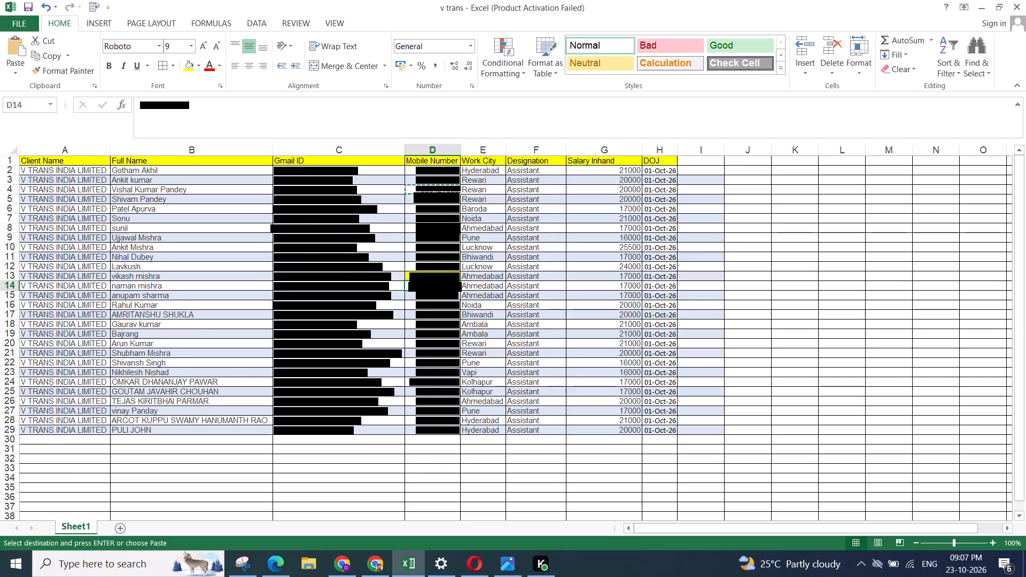
key("ctrl+c")
key("alt+Tab")
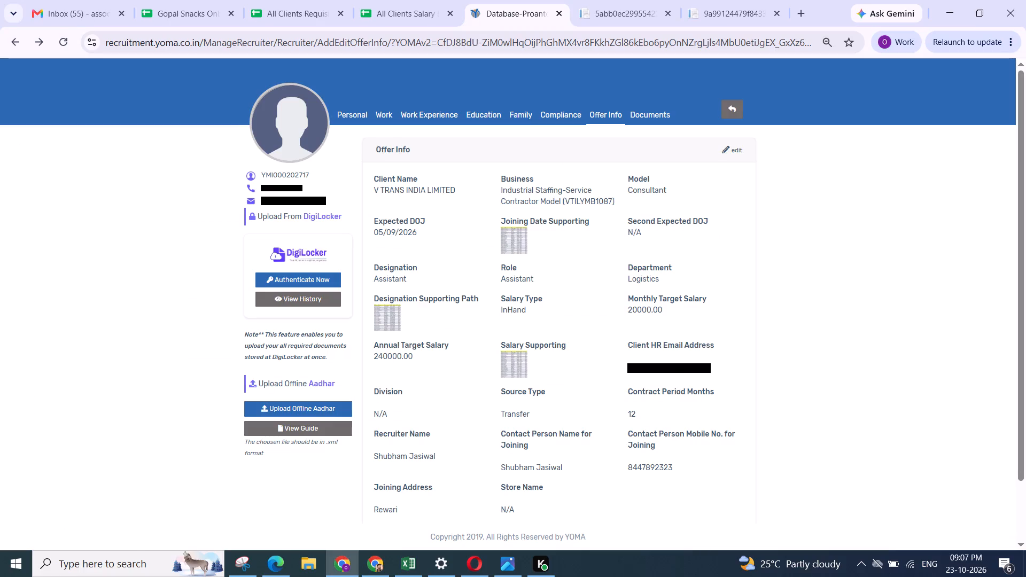
Leave the Rewari candidate's record and filter the Associate Database by the copied row 14 mobile number.
left_click(727, 106)
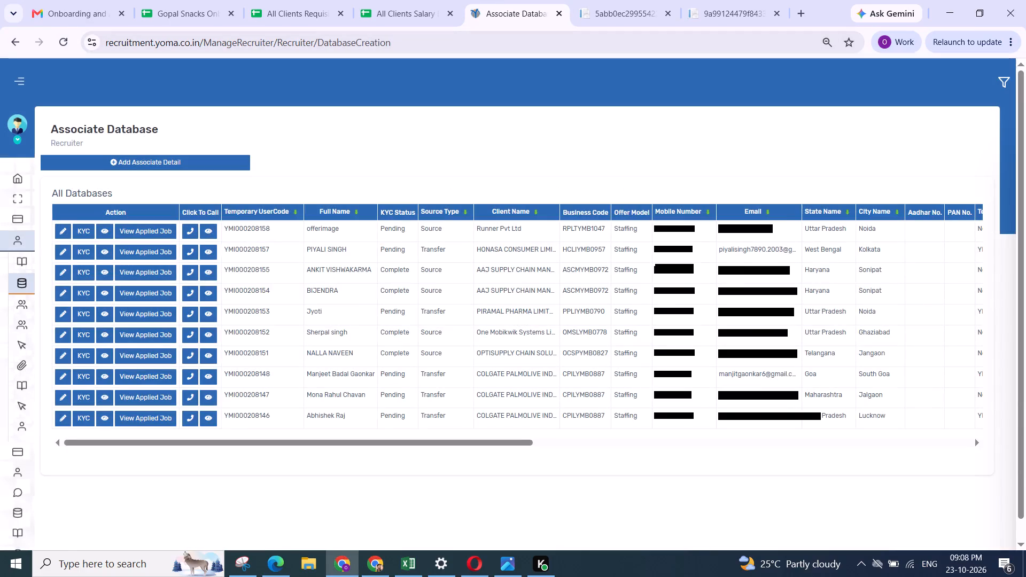
left_click(1004, 81)
scroll(931, 275, "down", 4)
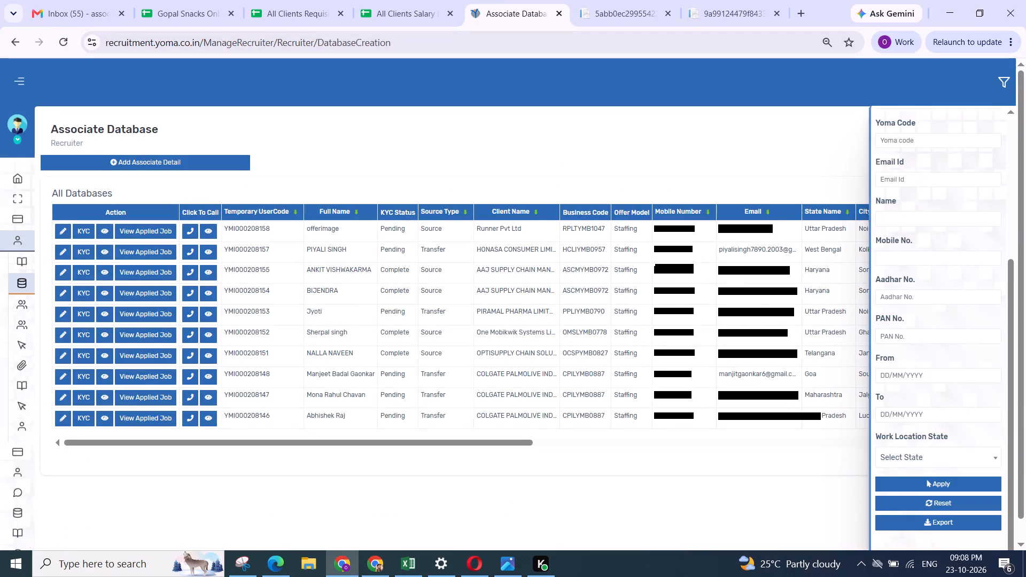
left_click(898, 258)
key("ctrl+v")
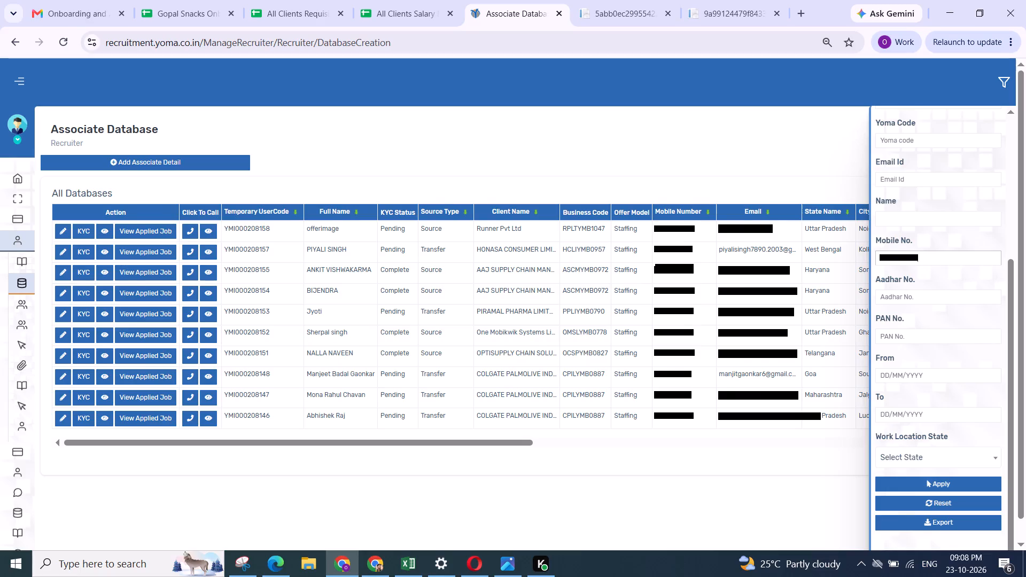
scroll(920, 315, "down", 4)
left_click(907, 482)
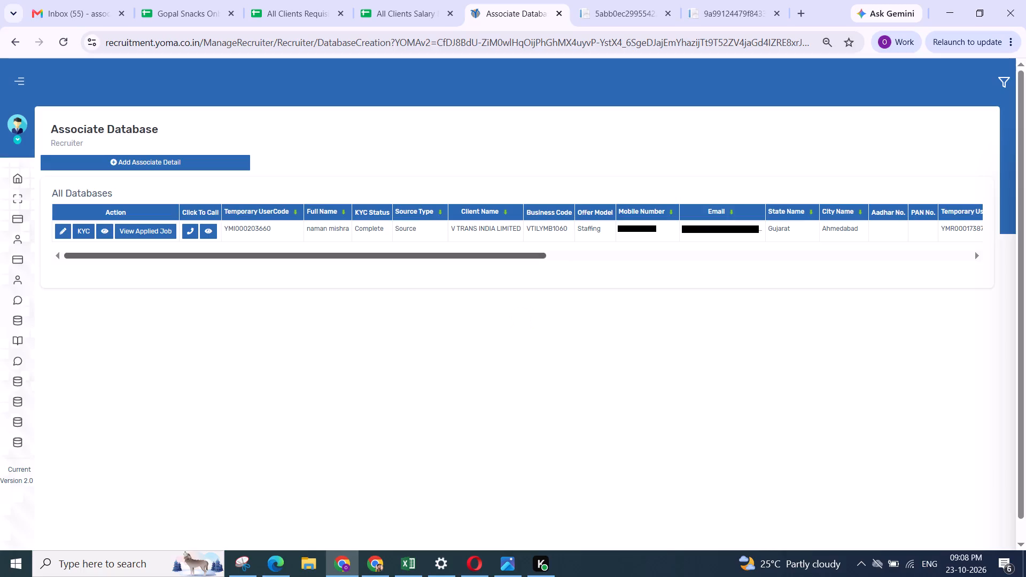
Open the filtered Ahmedabad candidate's record and its offer info for editing.
left_click(67, 231)
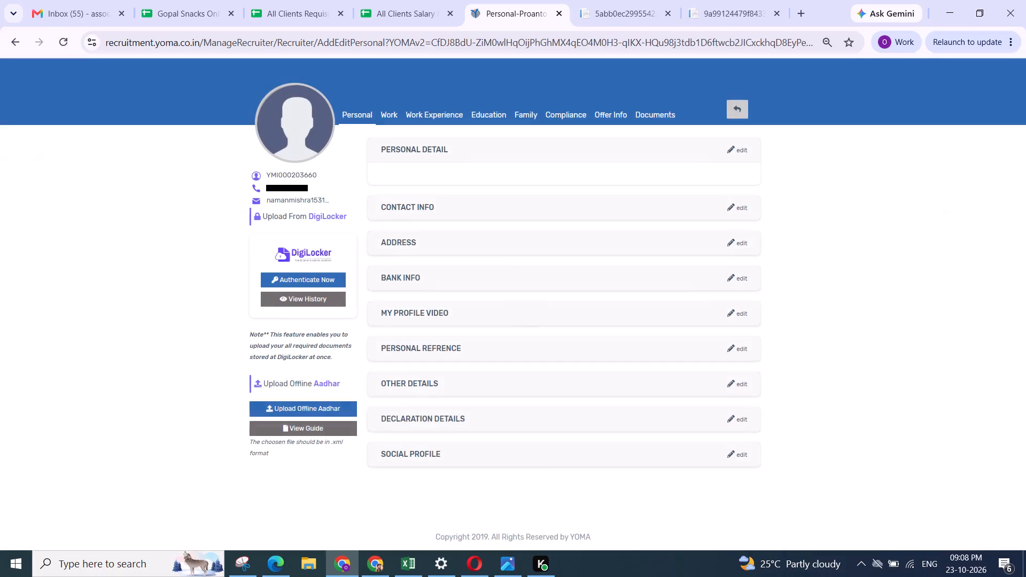
left_click(611, 118)
left_click(611, 113)
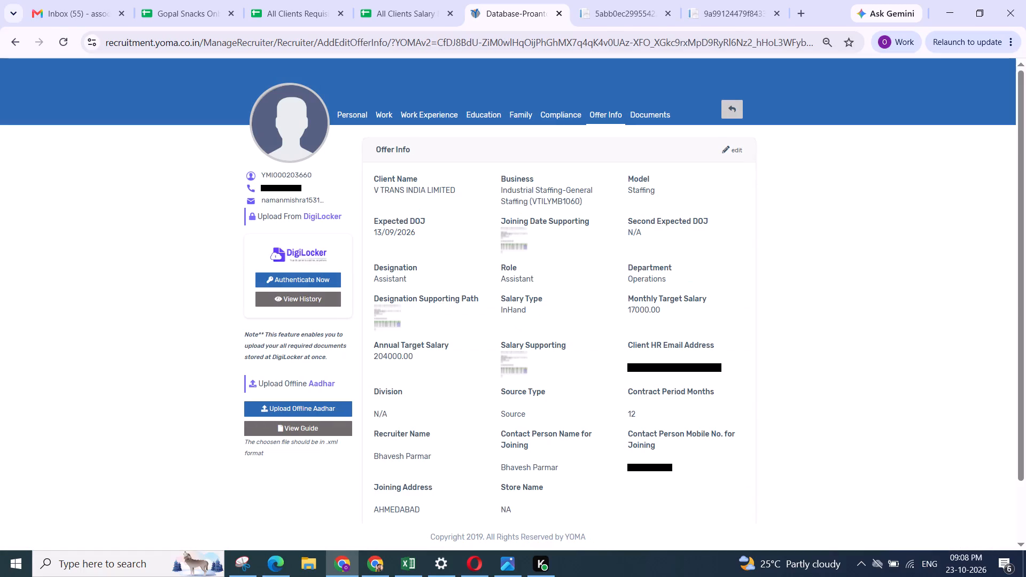
left_click(729, 153)
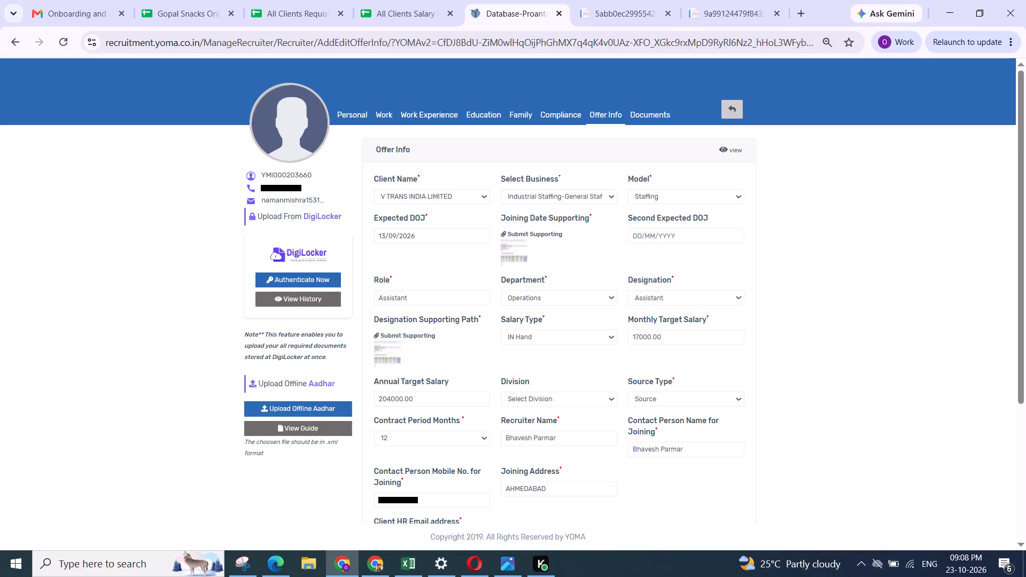
Set the Ahmedabad candidate's business to Industrial Staffing-Service Contractor Model (VTILYMB1087).
left_click(544, 191)
left_click(541, 241)
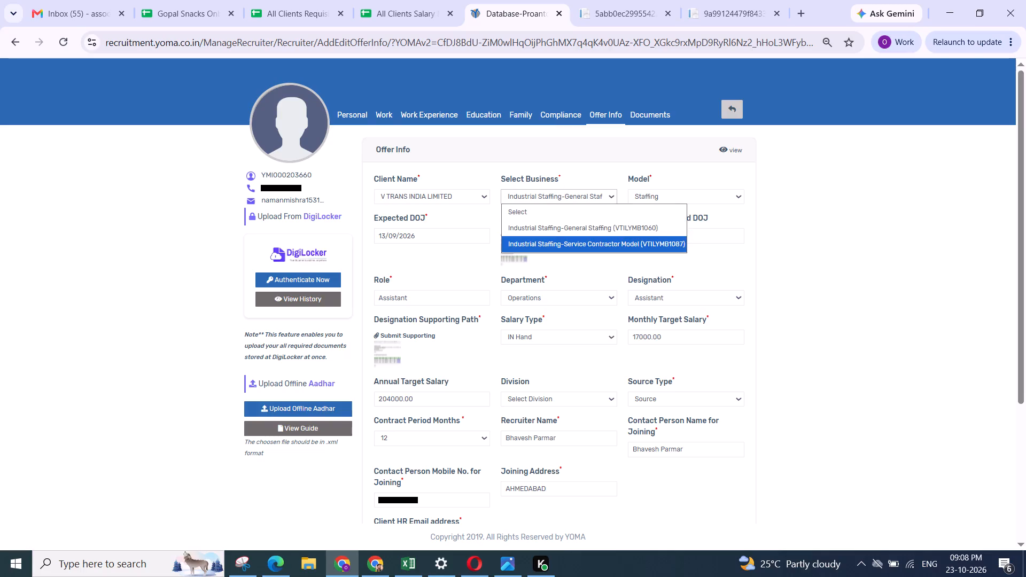
Set the Ahmedabad candidate's Expected DOJ to 01/10/2026.
scroll(556, 262, "down", 1)
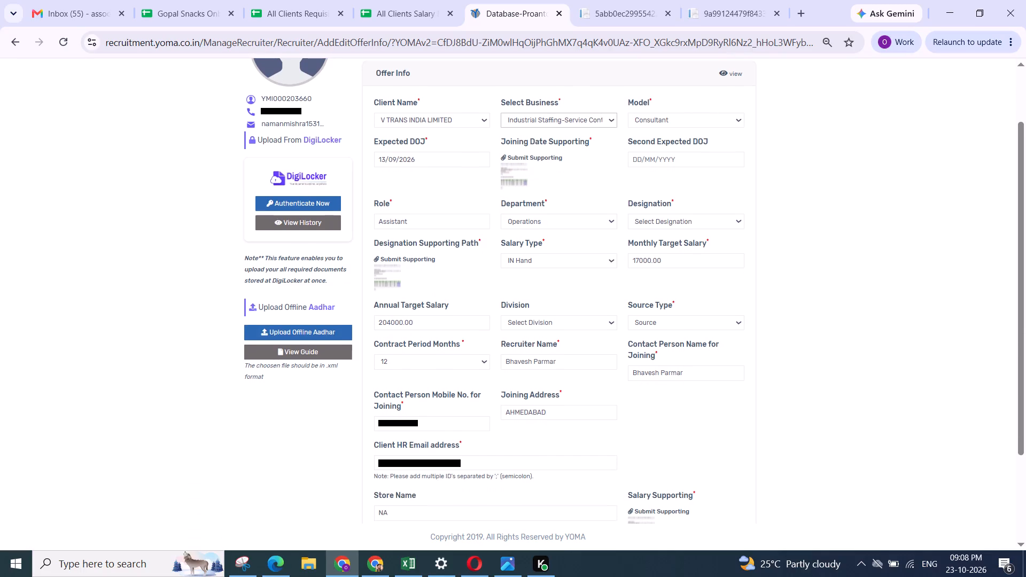
left_click(412, 155)
left_click(577, 189)
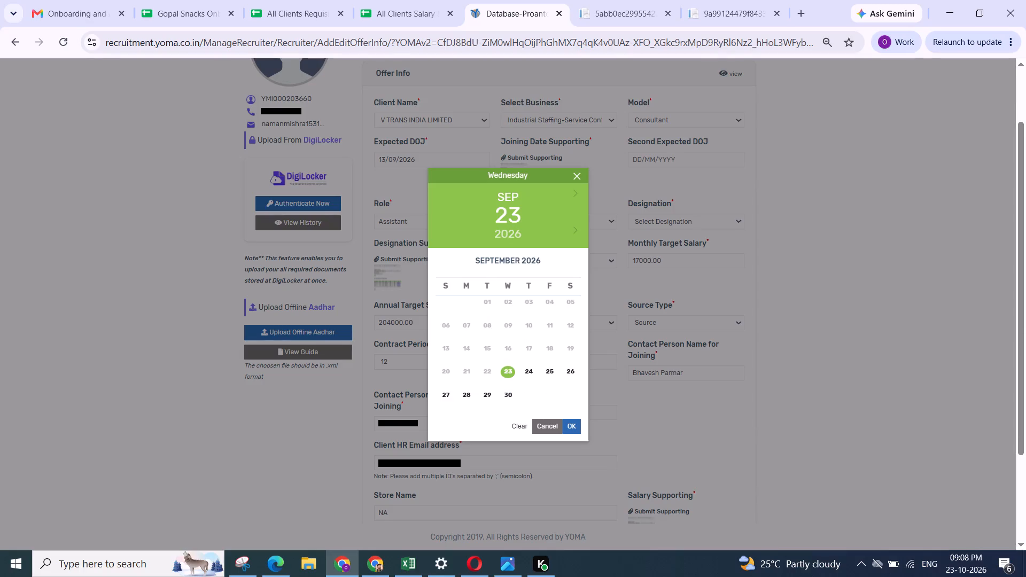
left_click(577, 196)
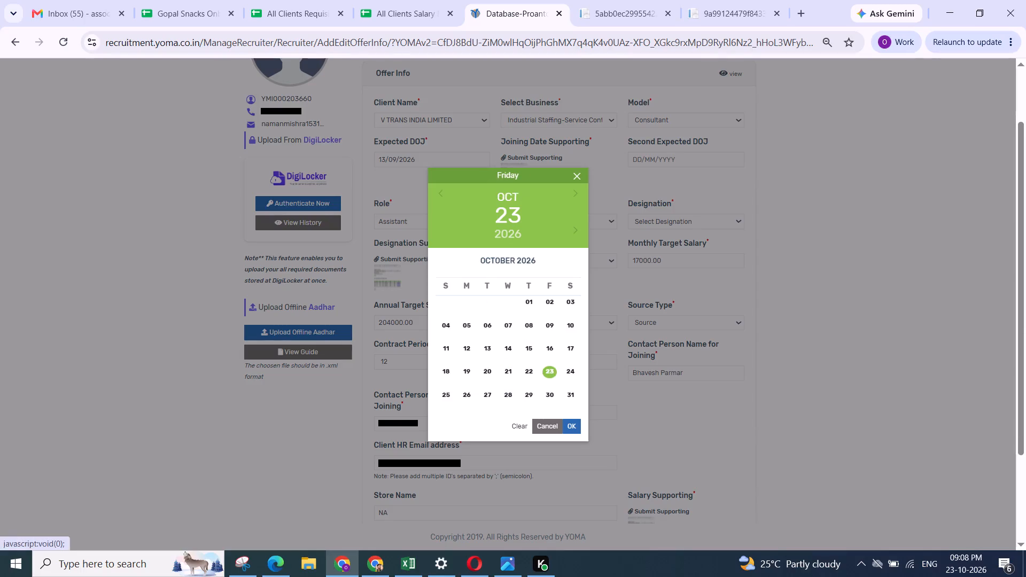
left_click(527, 300)
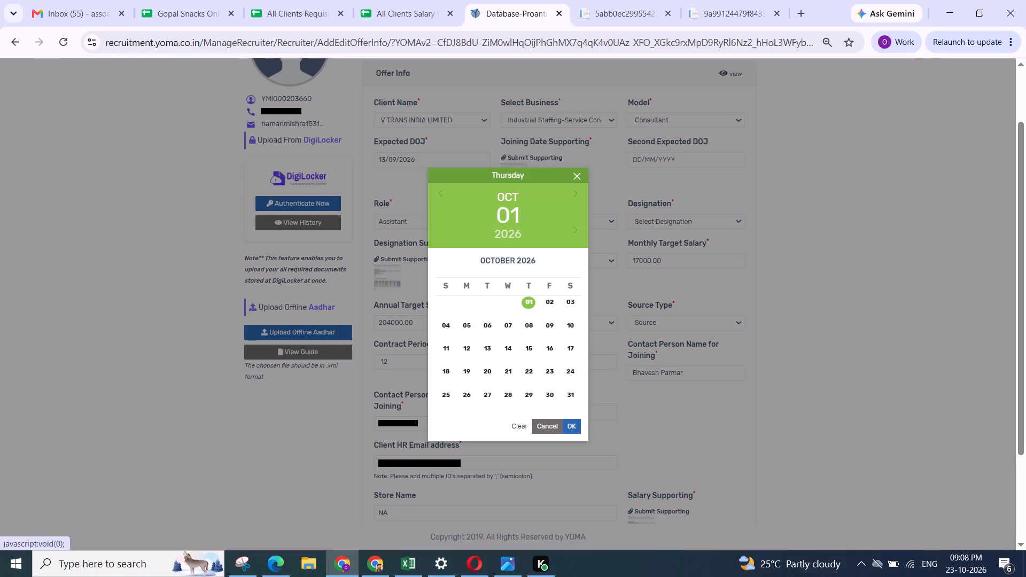
left_click(568, 422)
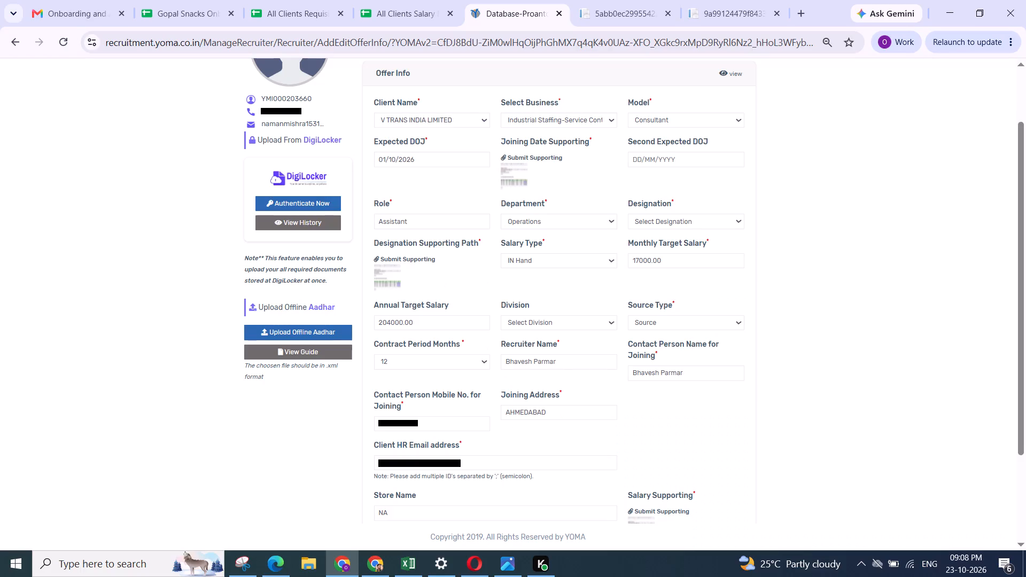
Attach the dfdsfdasd image from Downloads as the joining date, designation and salary supporting files.
left_click(556, 158)
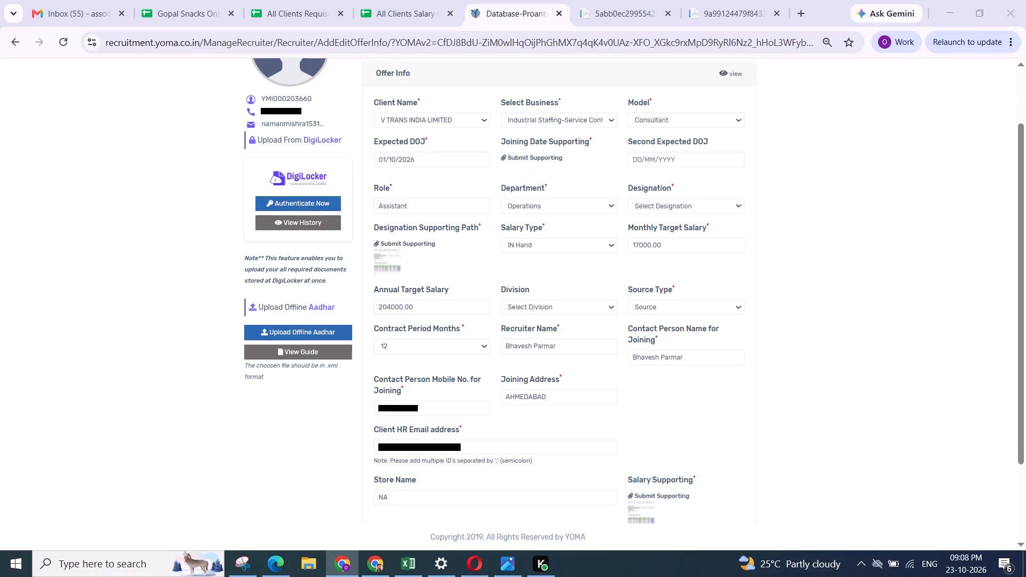
left_click(244, 103)
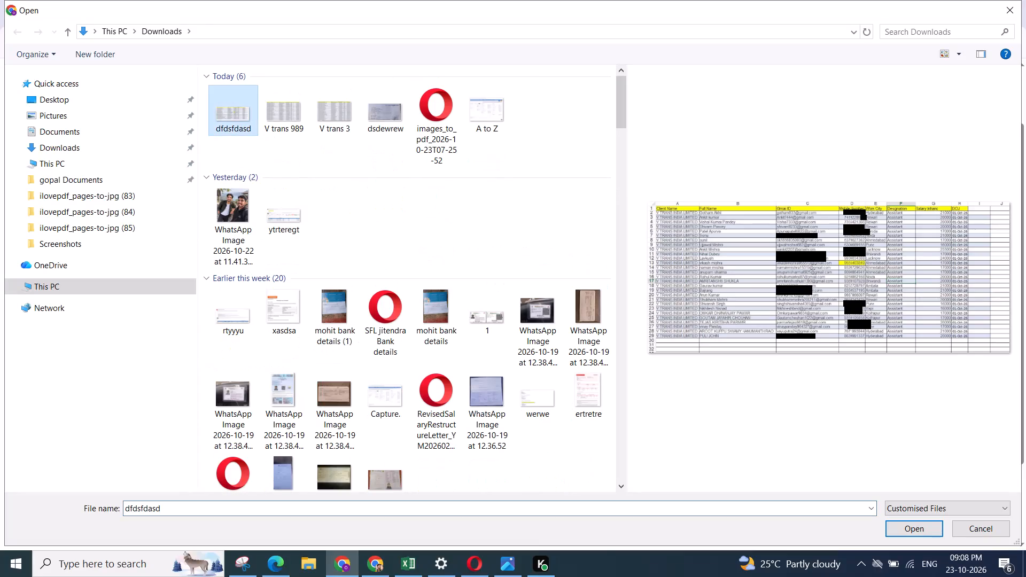
left_click(920, 524)
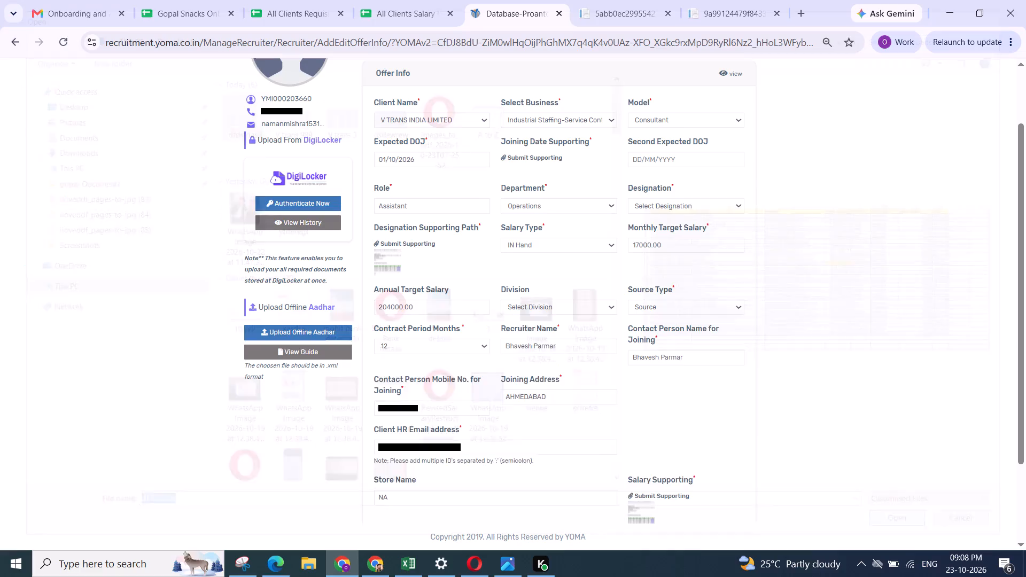
left_click(420, 256)
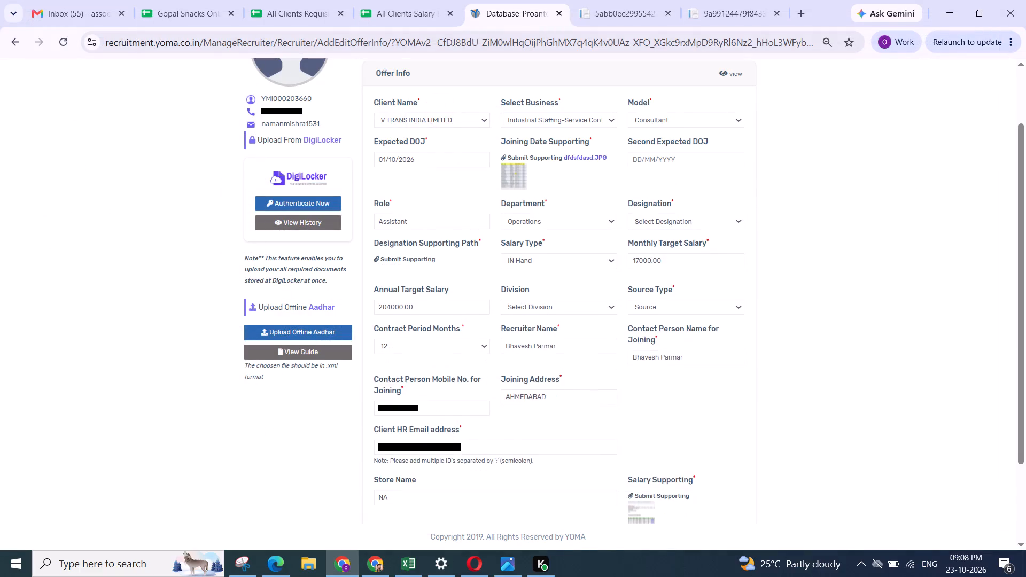
left_click(233, 111)
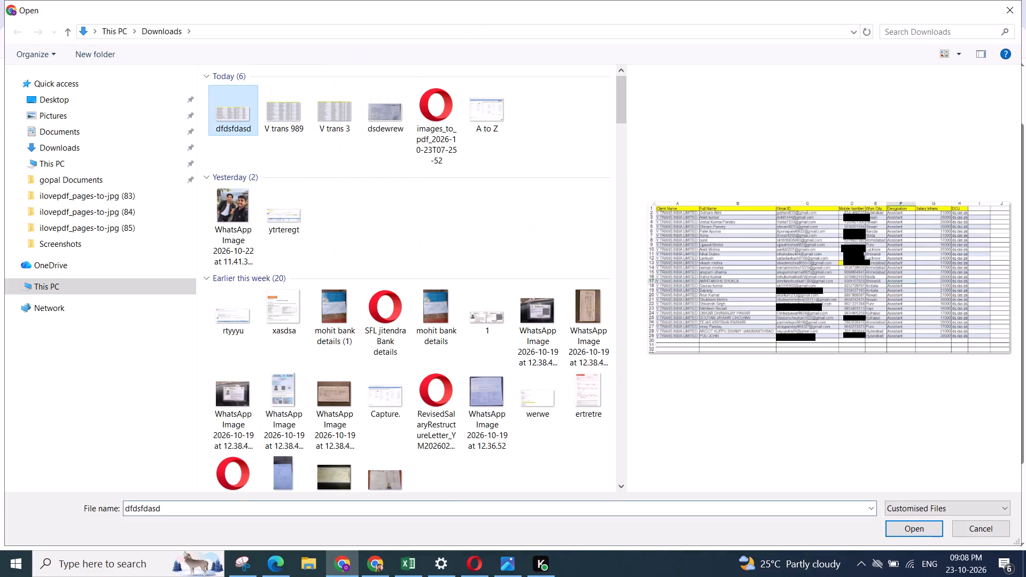
left_click(915, 531)
scroll(494, 301, "down", 2)
left_click(660, 393)
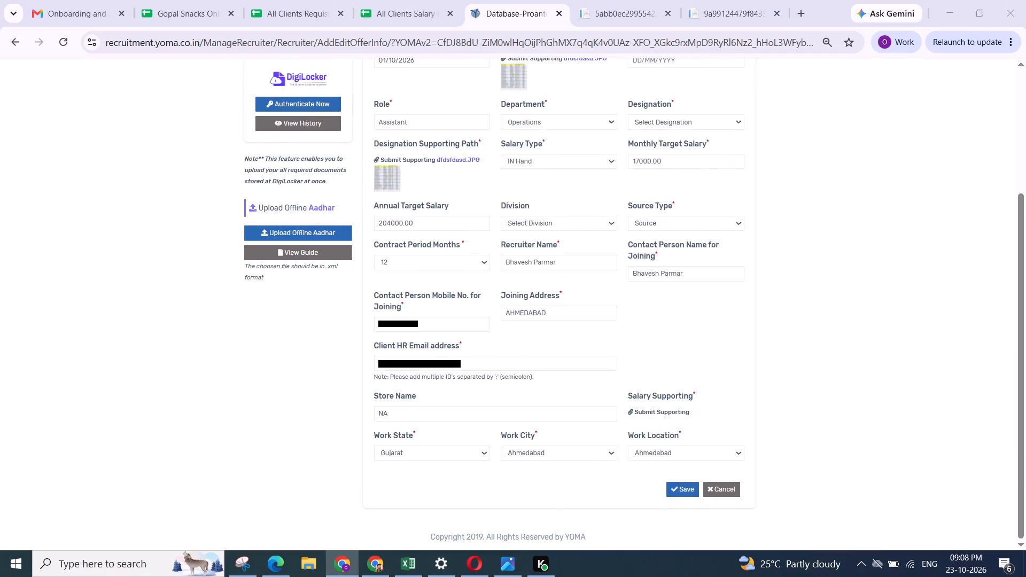
left_click(238, 99)
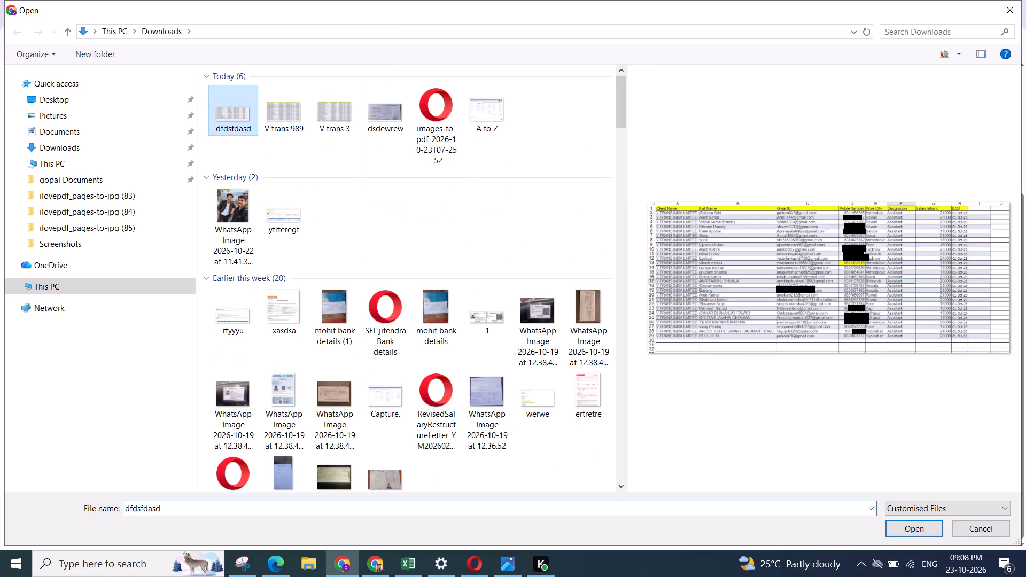
left_click_drag(909, 516, 912, 521)
left_click(912, 521)
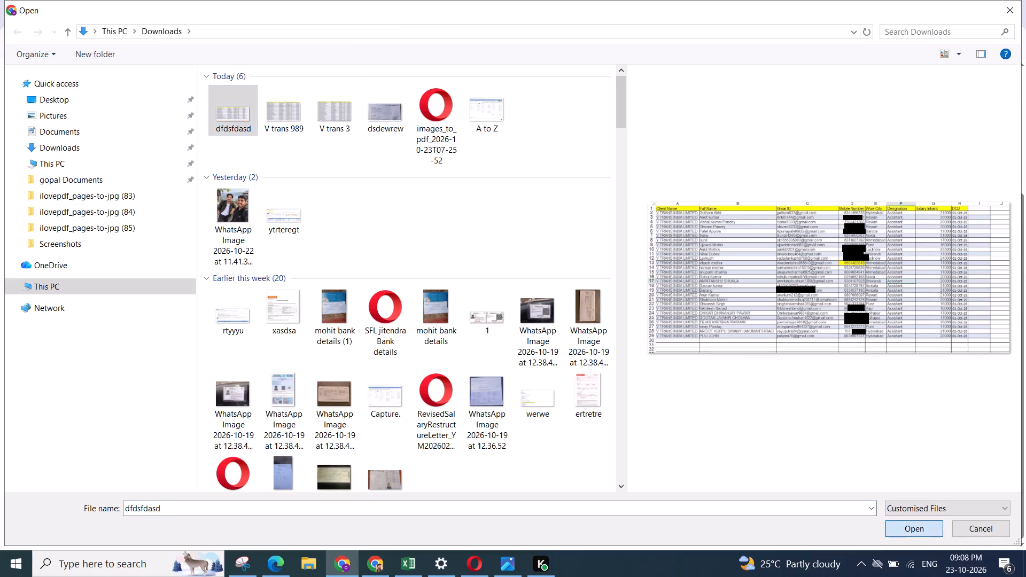
Set the candidate's designation to Assistant and the source type to Transfer.
scroll(603, 163, "up", 1)
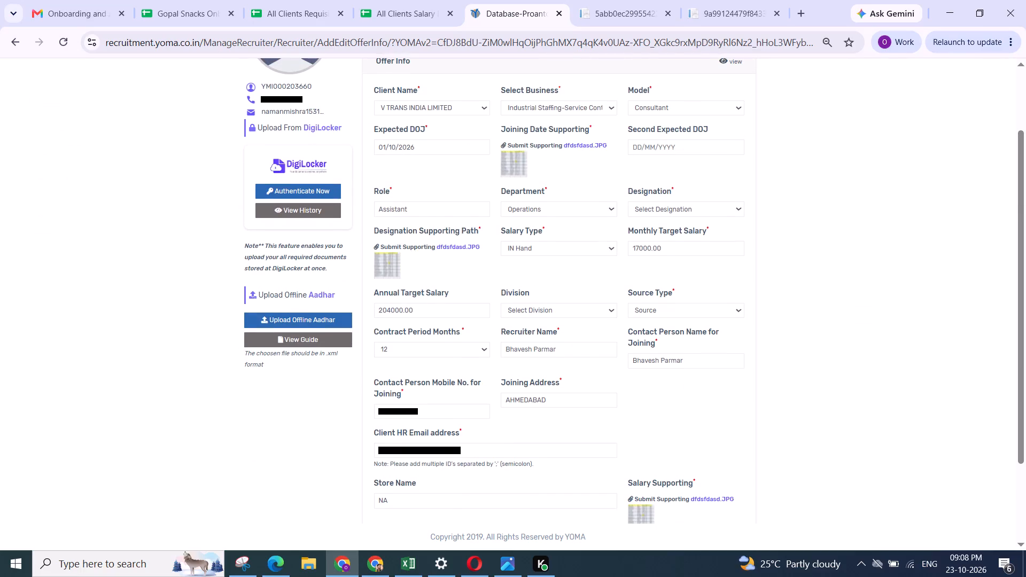
left_click(682, 211)
left_click(670, 235)
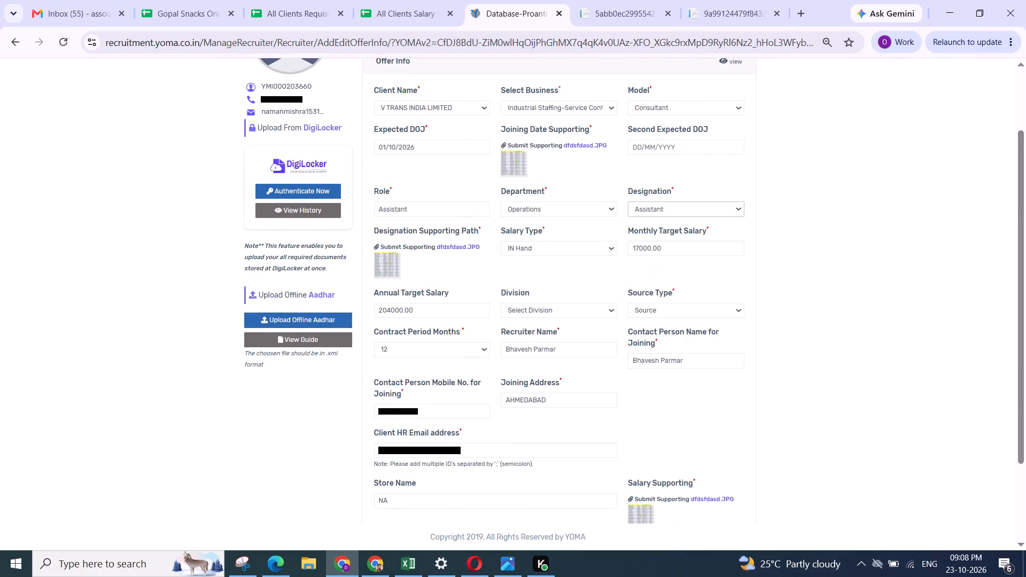
scroll(621, 194, "up", 1)
scroll(622, 270, "down", 2)
left_click_drag(655, 283, 658, 323)
left_click(658, 323)
Check the candidate's offer info against the v trans Excel sheet and save it in YOMA.
scroll(591, 285, "down", 1)
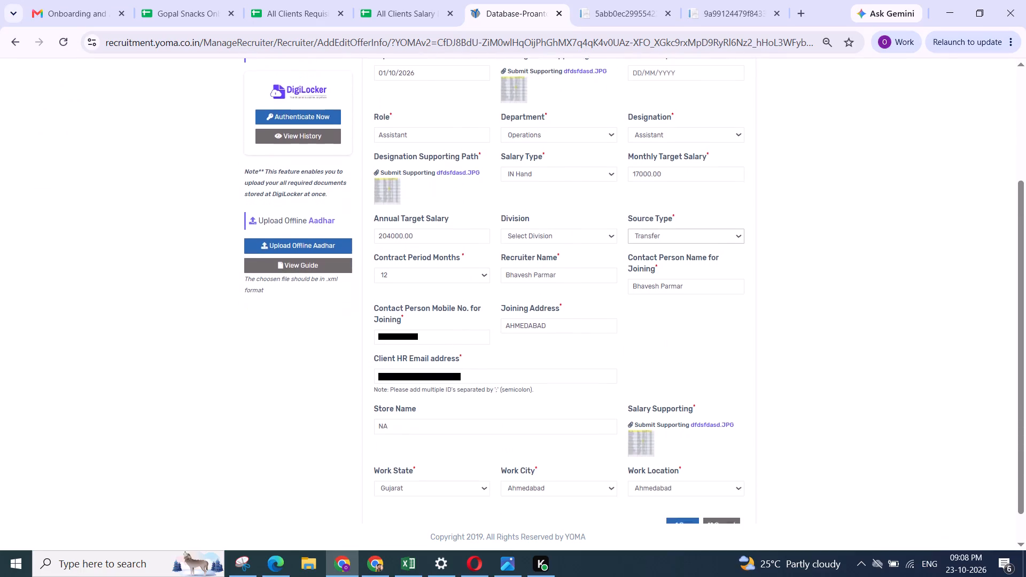
scroll(591, 285, "down", 1)
key("alt+Tab")
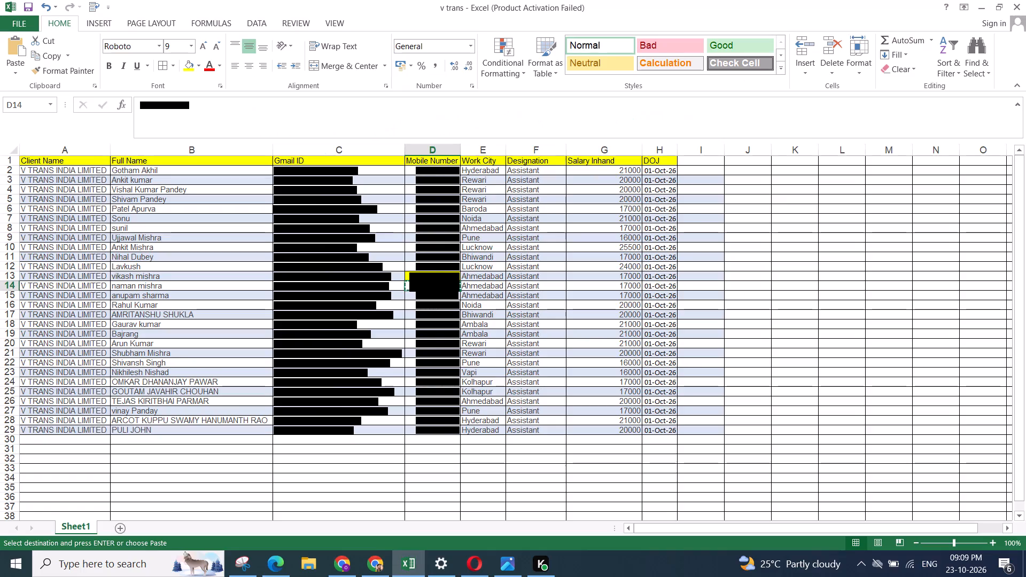
key("alt+Tab")
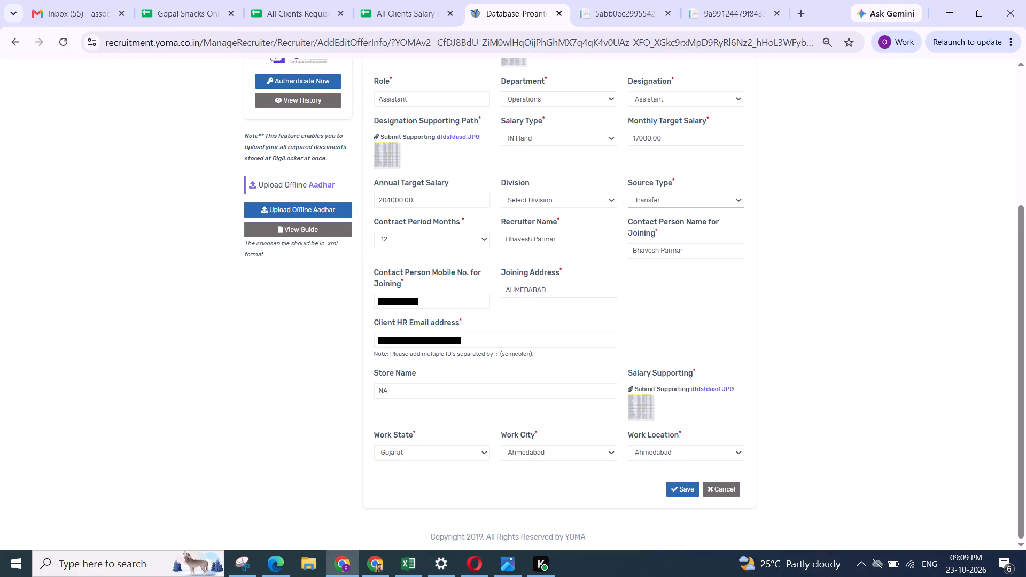
scroll(634, 313, "down", 2)
left_click(687, 492)
Switch to the v trans Excel sheet, copy the row 15 mobile number and return to the YOMA site.
key("alt+Tab")
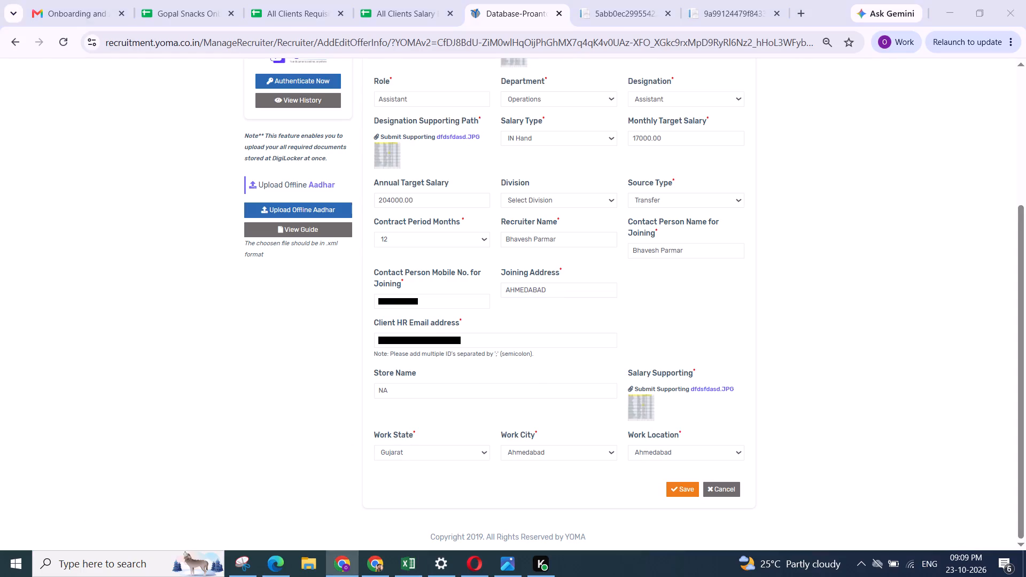
key("Down")
key("ctrl+c")
key("alt+Tab")
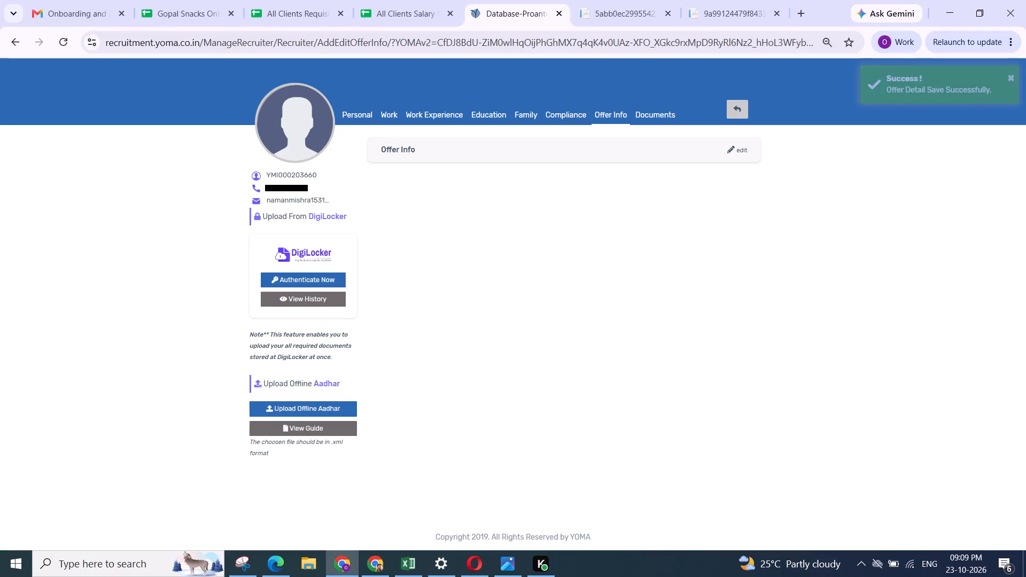
Leave the saved candidate's record and filter the Associate Database by the copied row 15 mobile number.
left_click(737, 106)
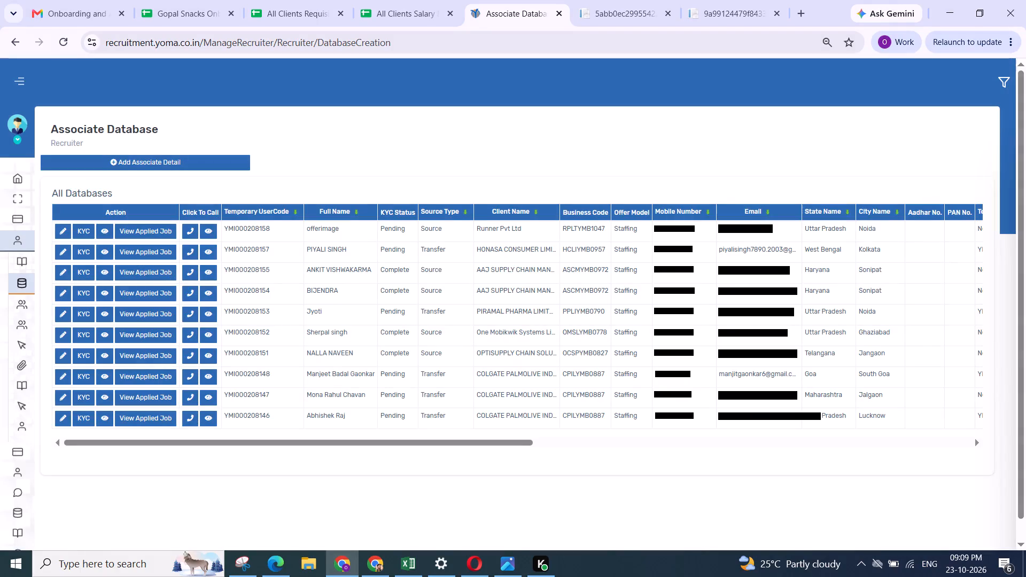
left_click(1002, 82)
scroll(905, 259, "down", 3)
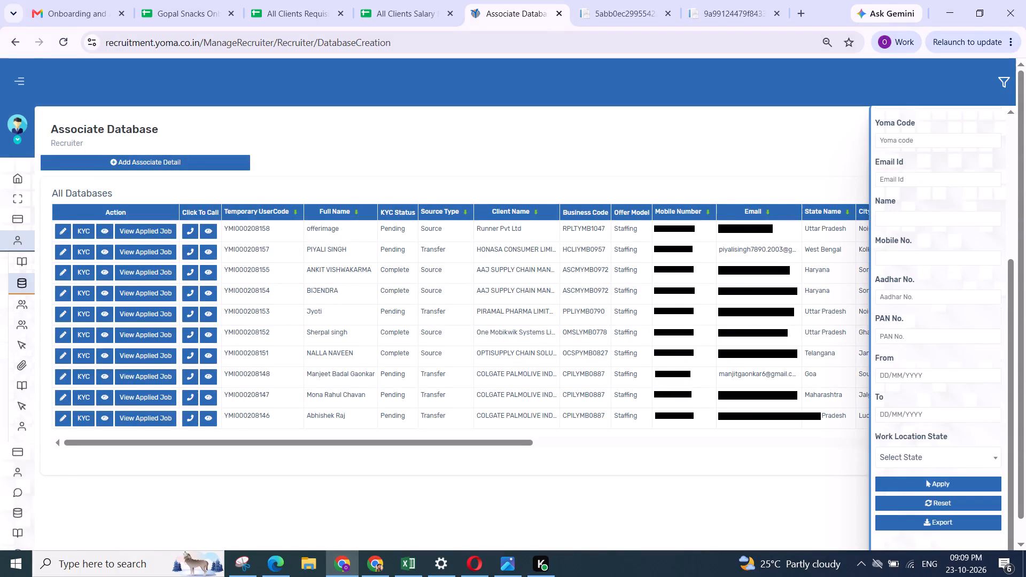
scroll(922, 326, "down", 3)
left_click(899, 253)
key("ctrl+v")
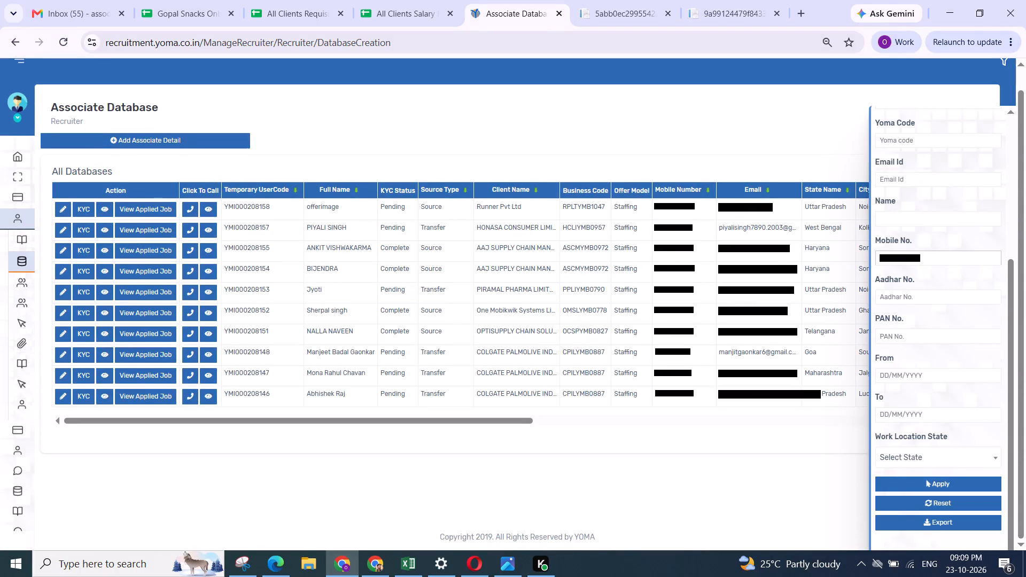
key("Return")
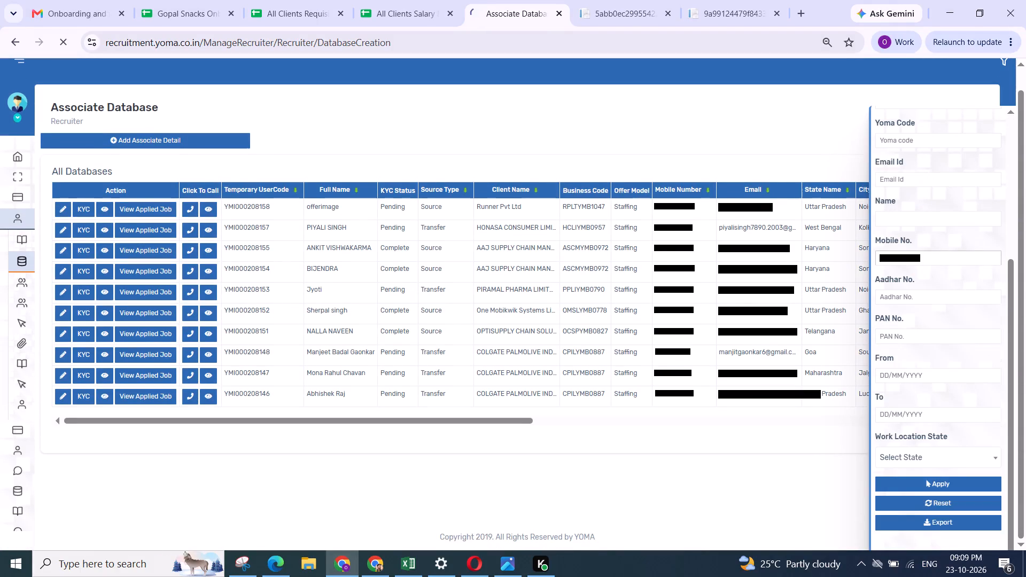
key("alt+Tab")
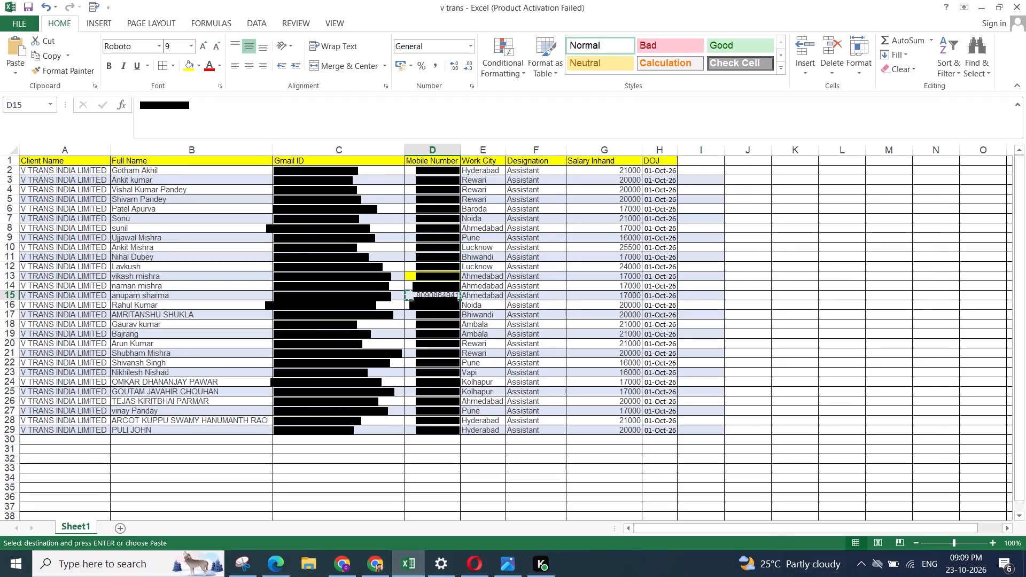
key("alt+Tab")
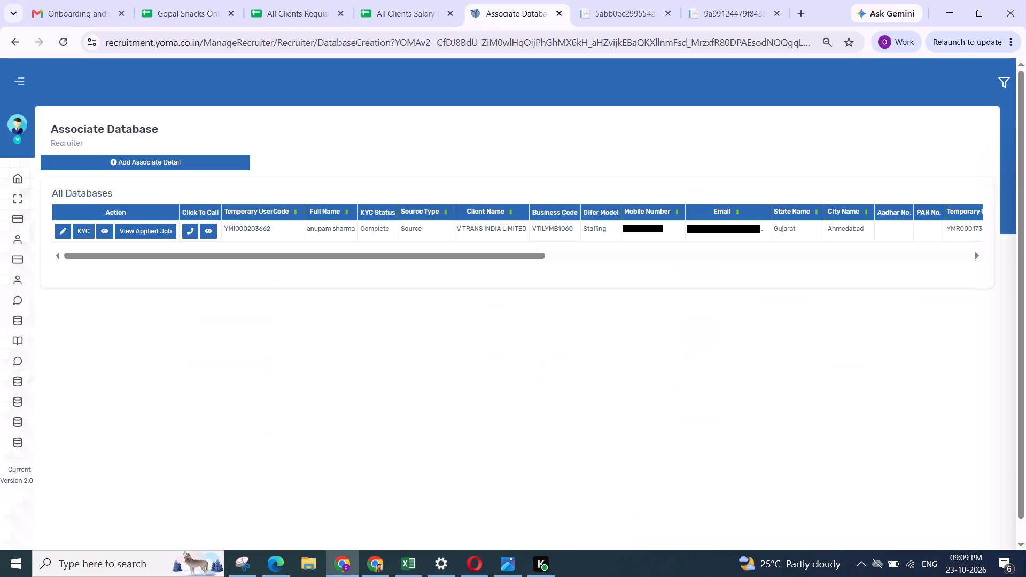
Open the filtered row 15 Ahmedabad candidate's record and its offer info for editing.
left_click(66, 236)
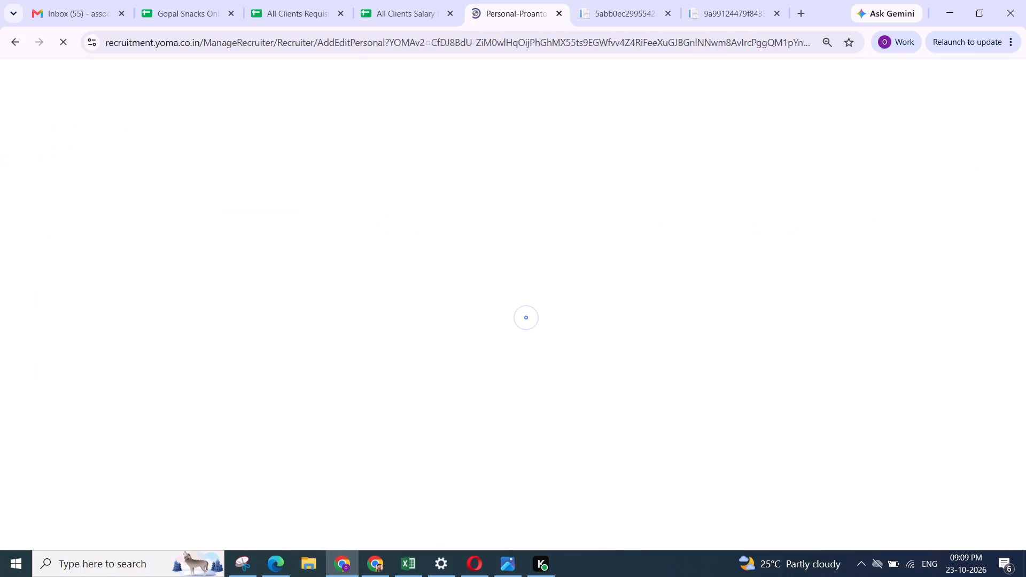
left_click(611, 119)
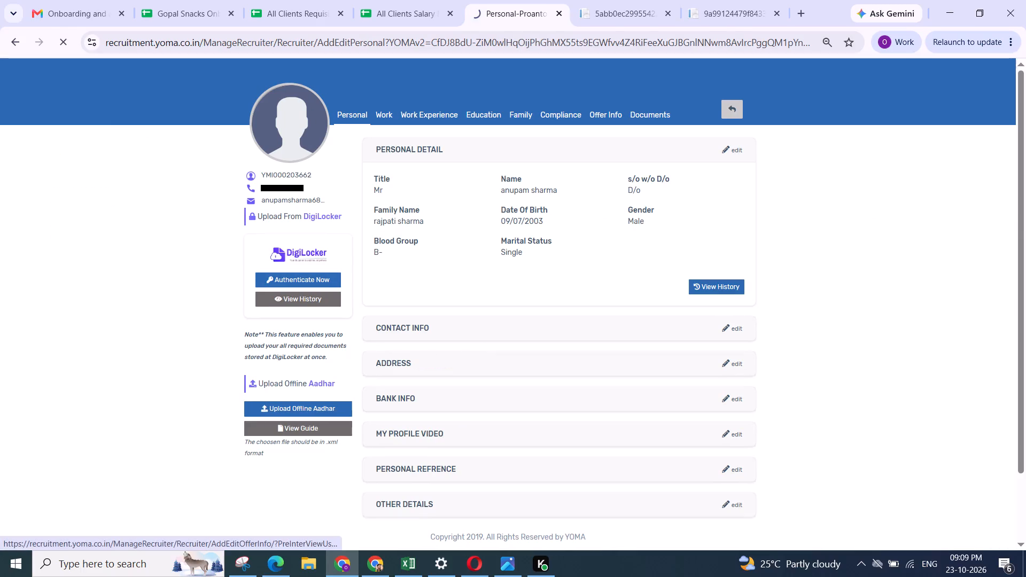
left_click(611, 115)
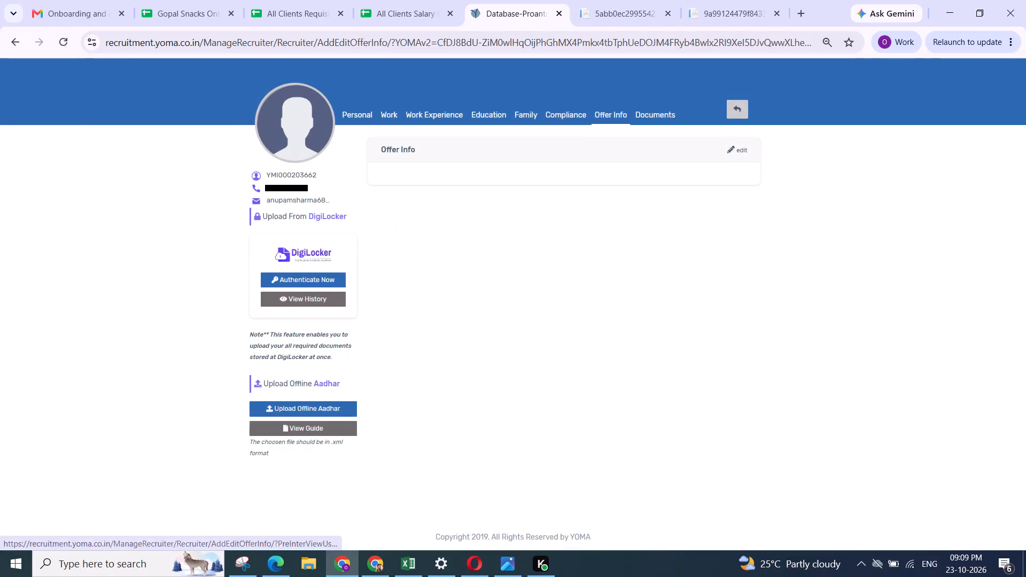
left_click(730, 146)
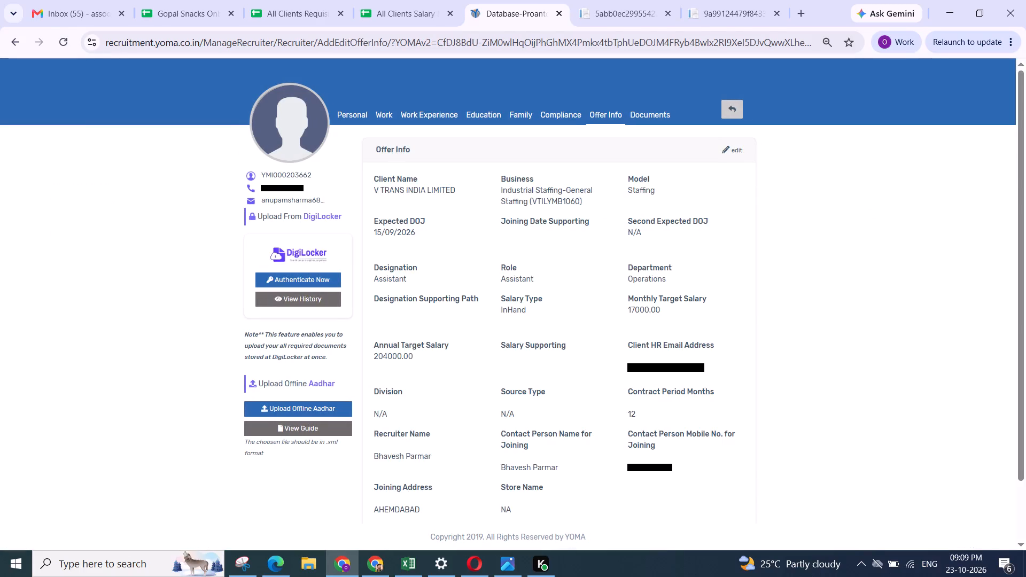
left_click(727, 149)
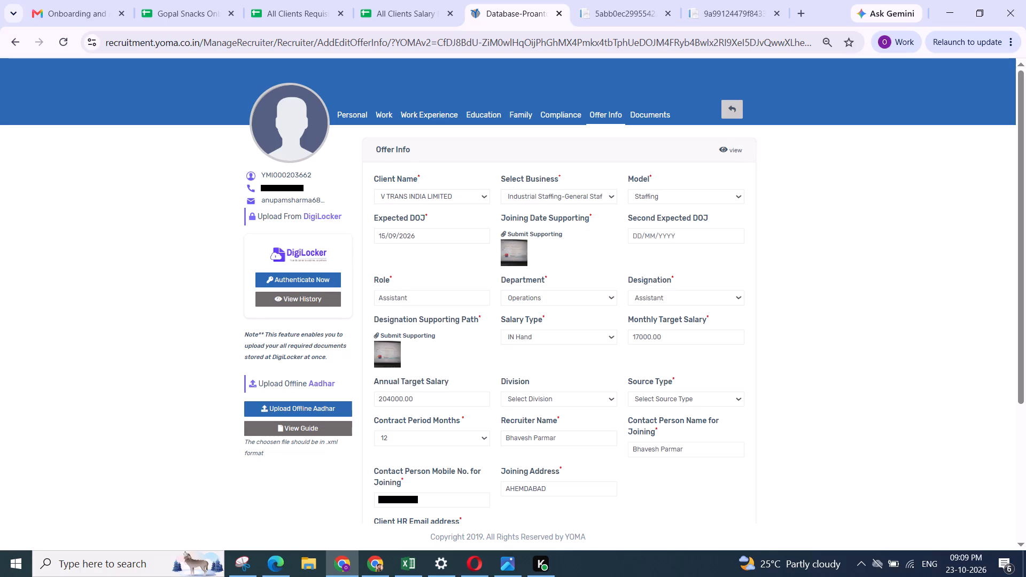
Attach the dfdsfdasd image from Downloads as the row 15 candidate's joining date supporting file.
right_click(538, 235)
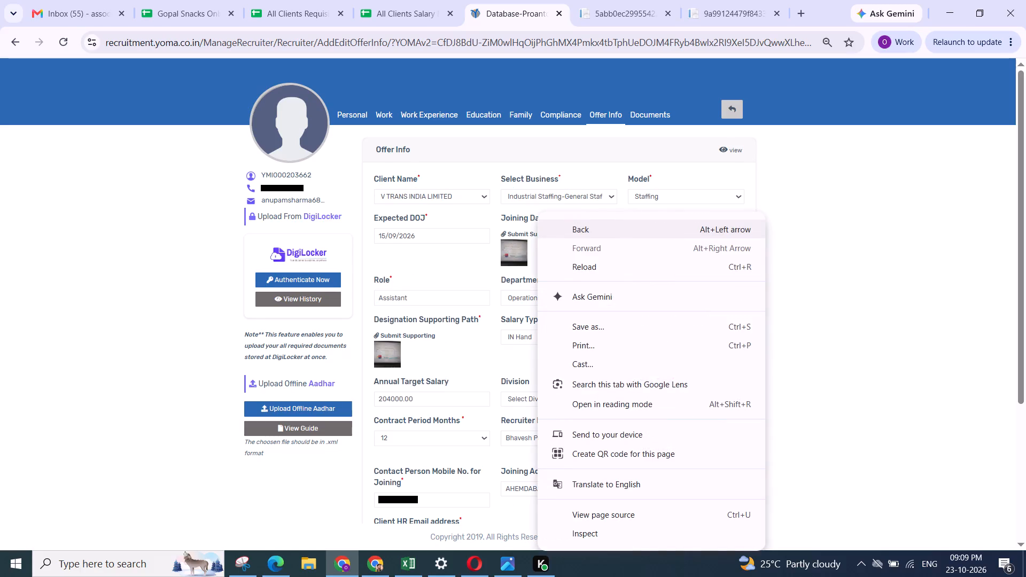
left_click(519, 236)
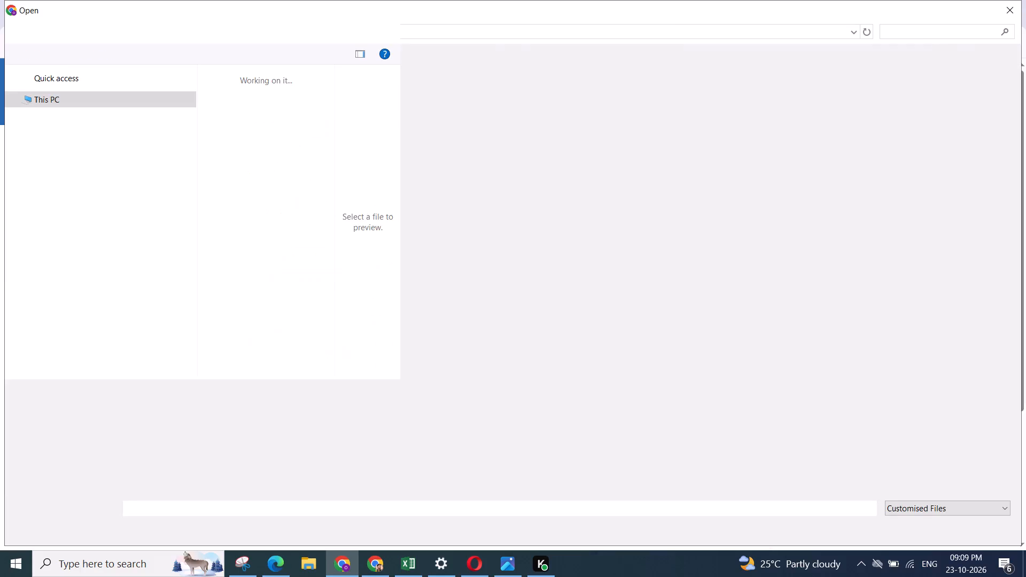
left_click(224, 91)
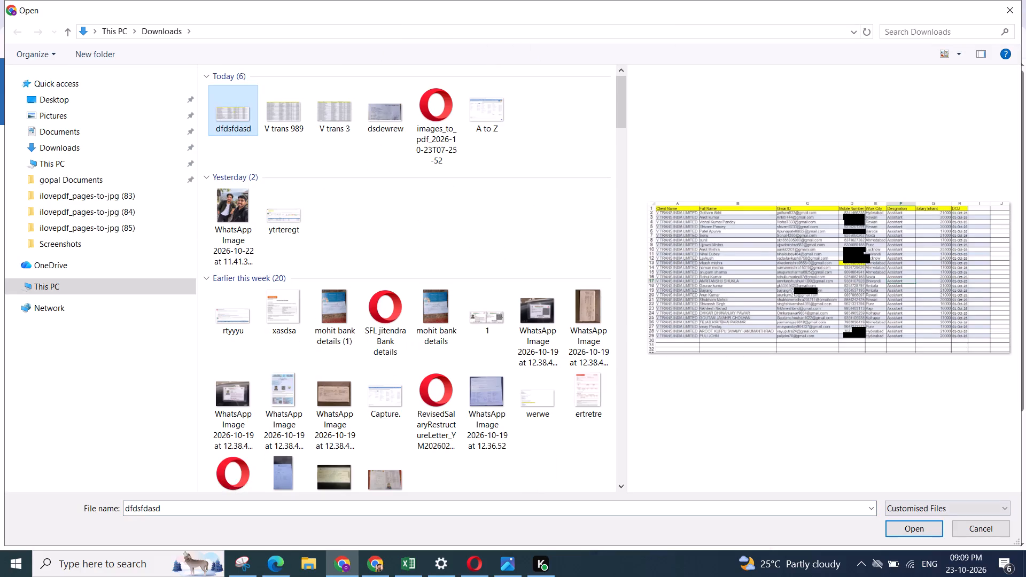
left_click(915, 522)
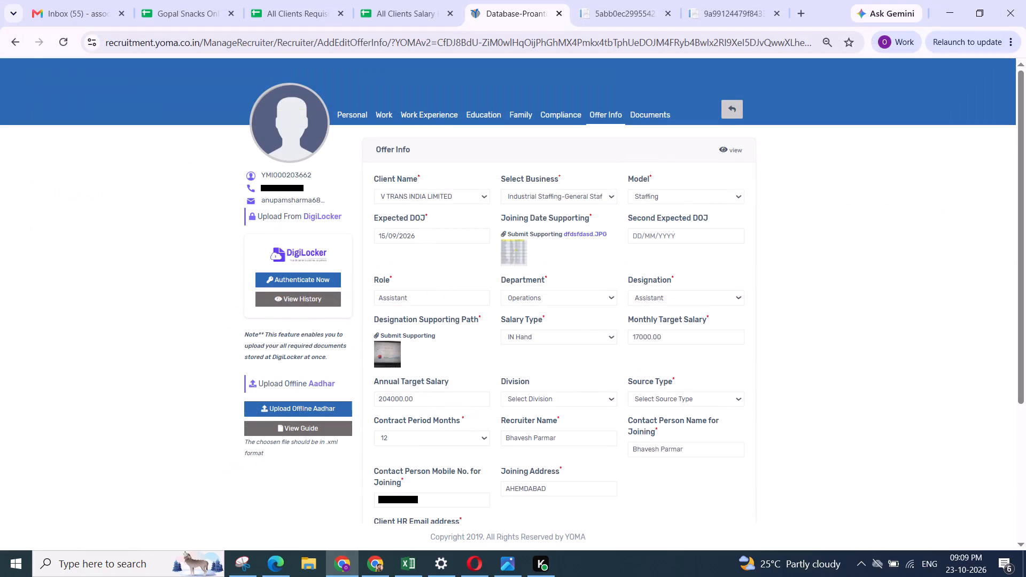
Attach the dfdsfdasd image from Downloads as the row 15 candidate's designation and salary supporting files.
left_click(414, 339)
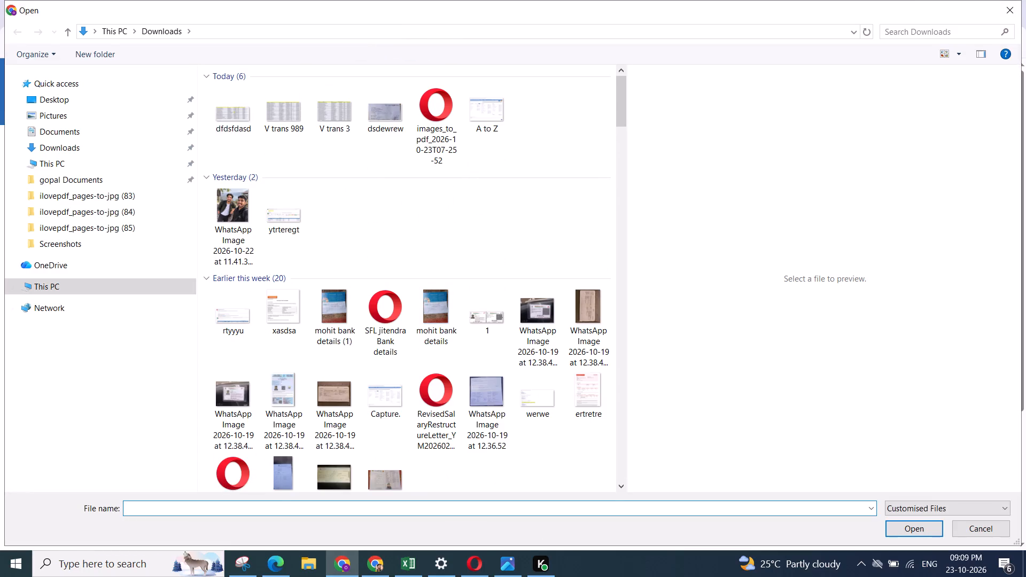
left_click(236, 115)
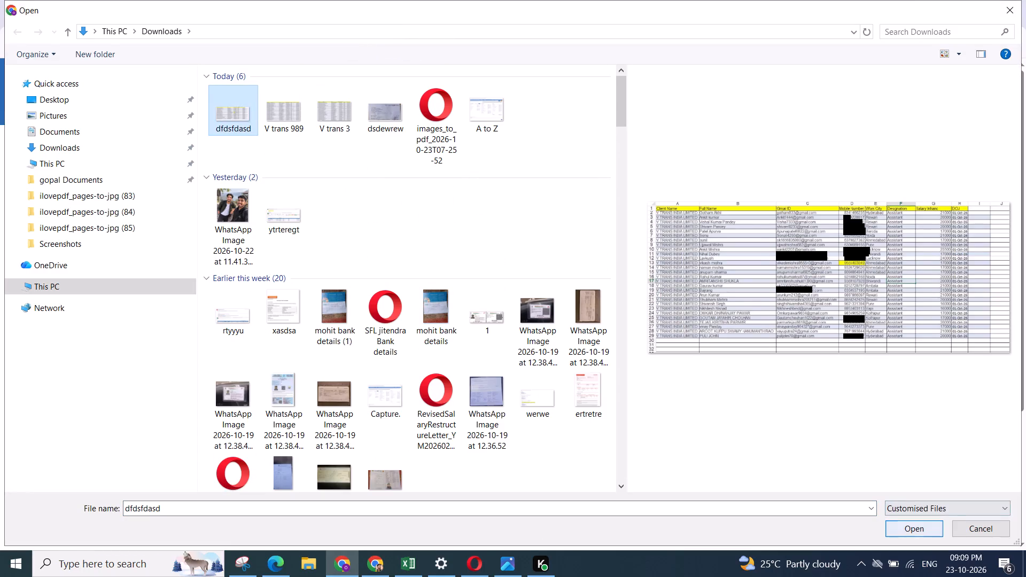
left_click(909, 529)
scroll(541, 388, "down", 3)
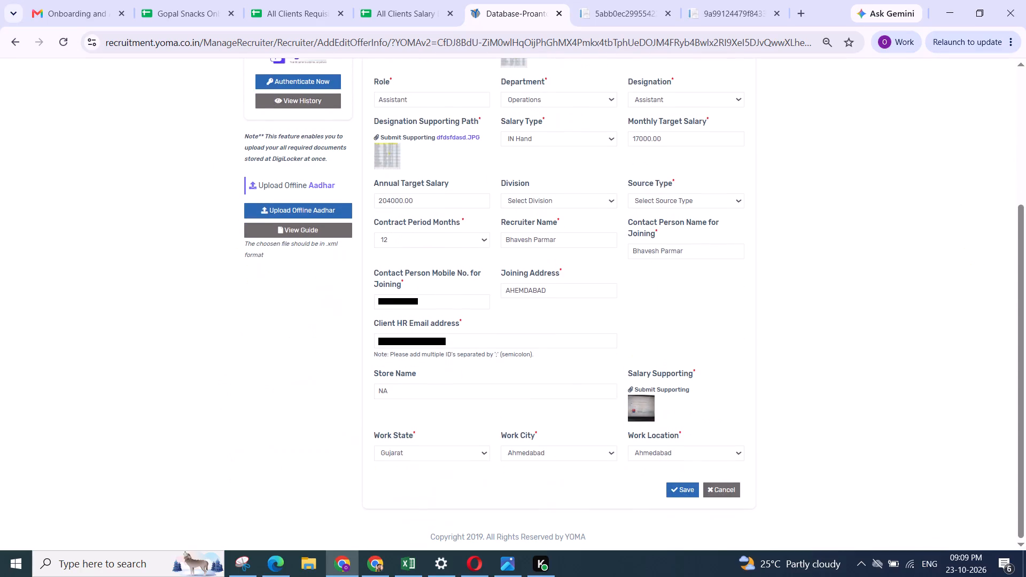
left_click(660, 391)
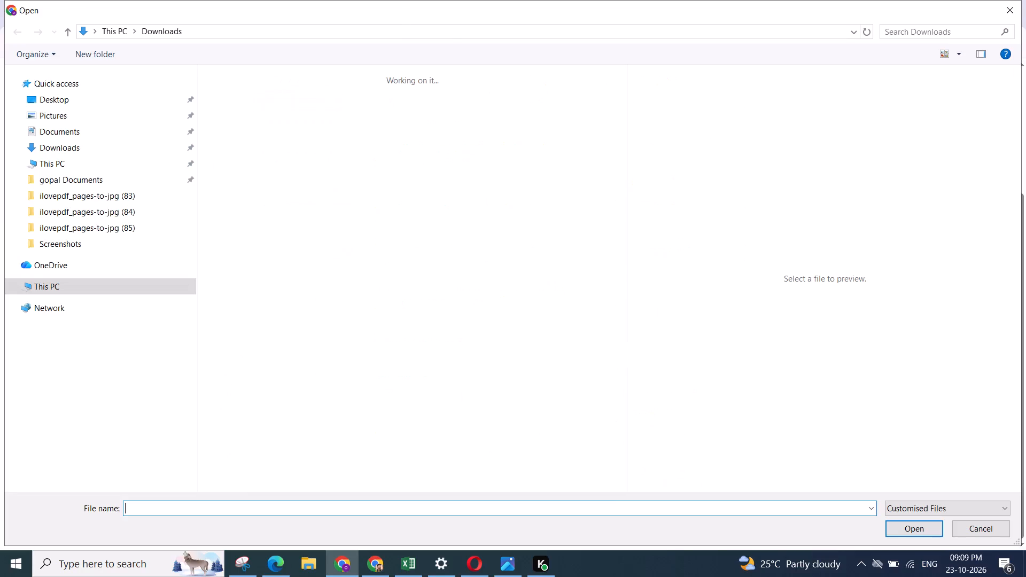
left_click(241, 109)
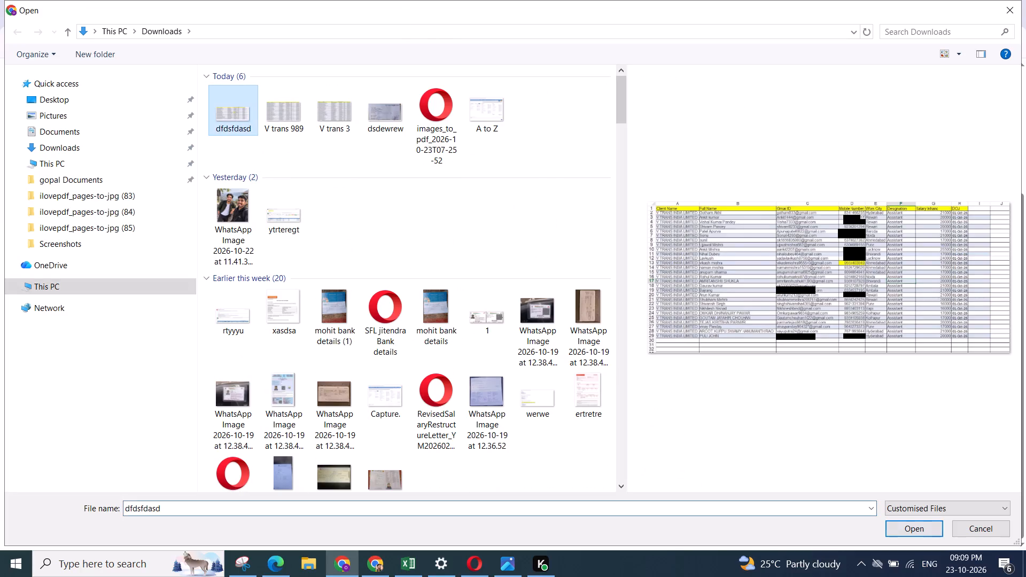
left_click(901, 523)
Set the row 15 candidate's expected date of joining to 01/10/2026.
scroll(649, 332, "up", 2)
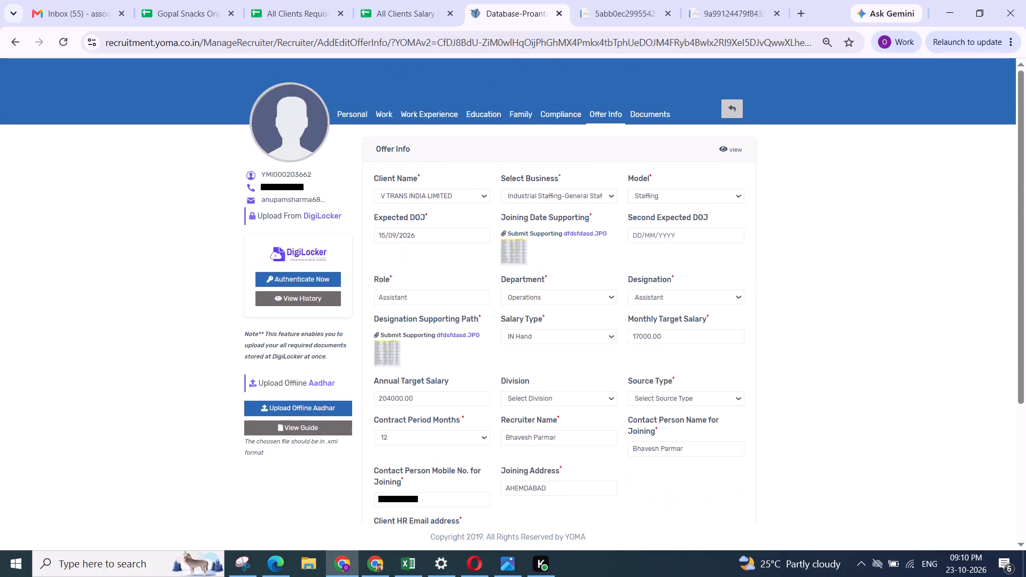
left_click(429, 237)
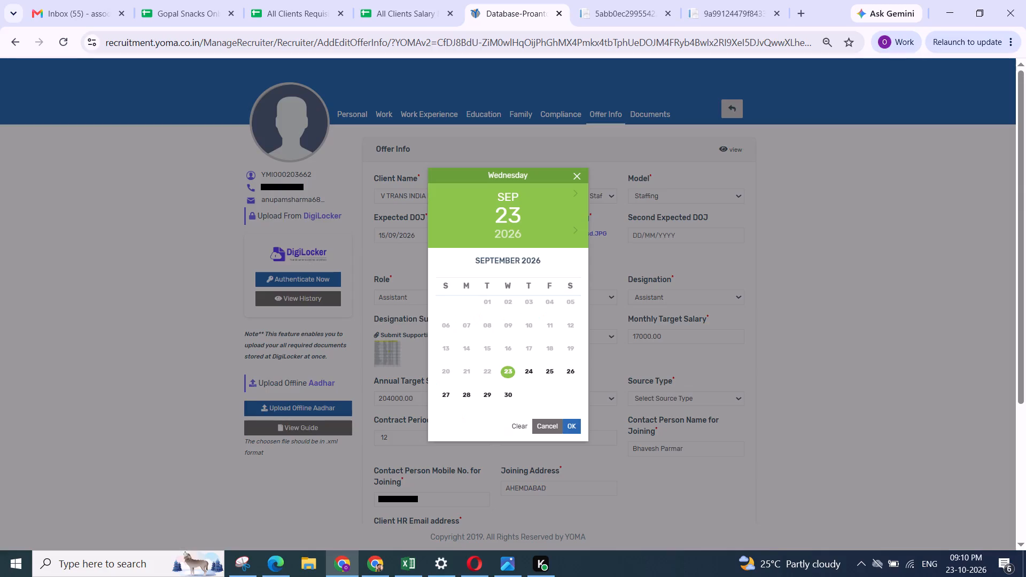
left_click(576, 195)
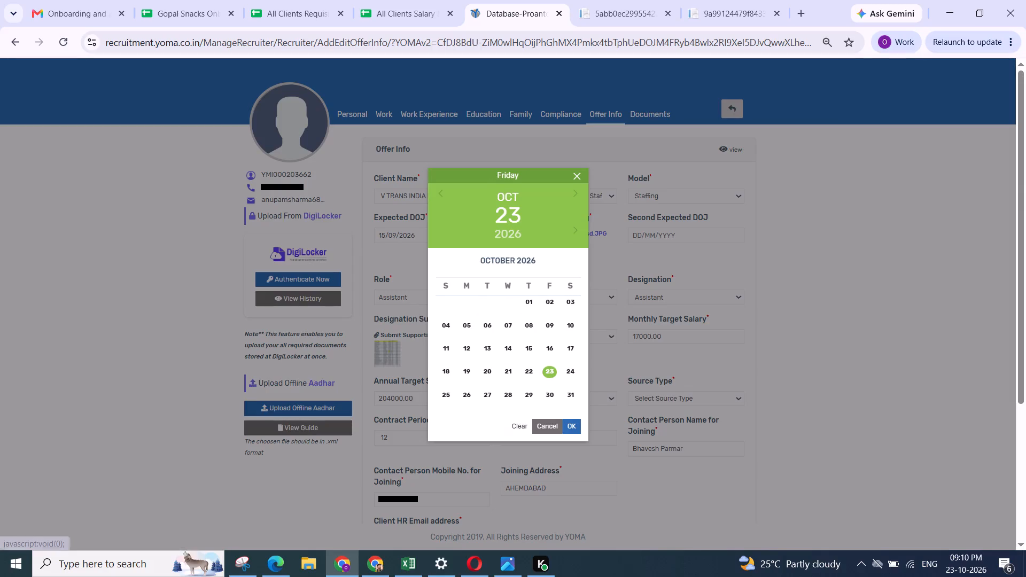
left_click(532, 306)
left_click(576, 420)
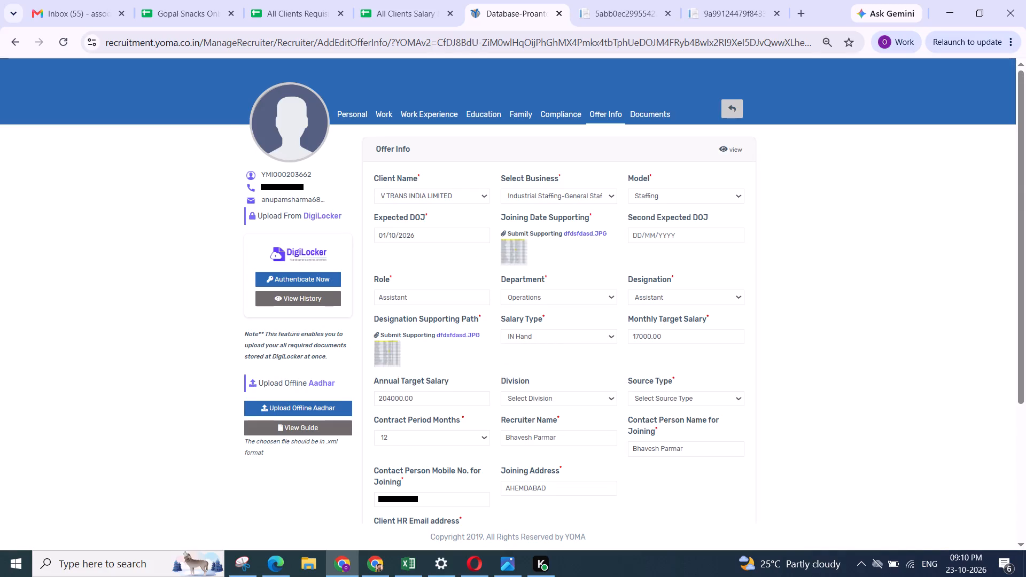
Set the row 15 candidate's business to Industrial Staffing-Service Contractor Model and designation to Assistant.
left_click(574, 194)
left_click(569, 245)
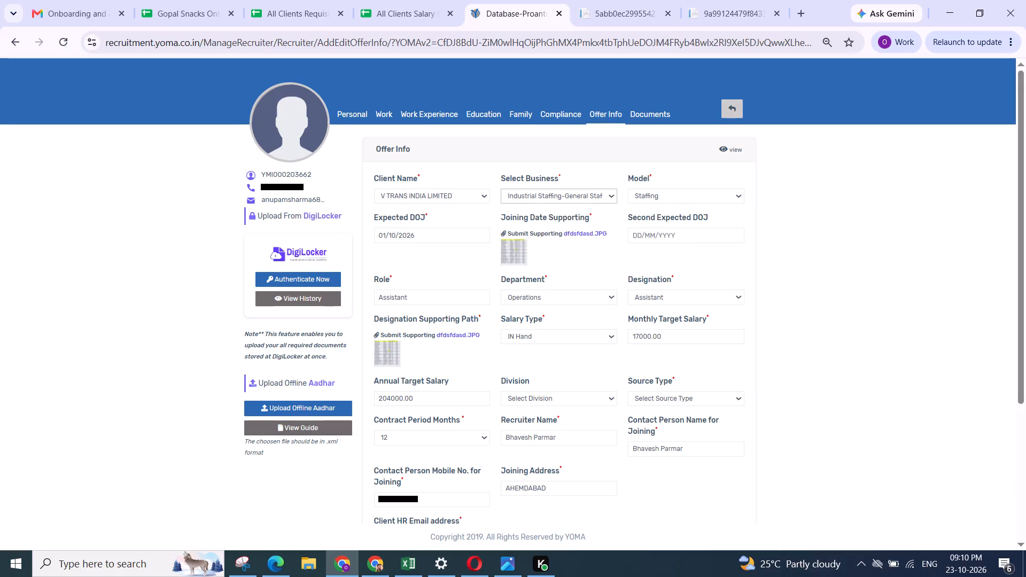
scroll(643, 271, "down", 1)
left_click(659, 271)
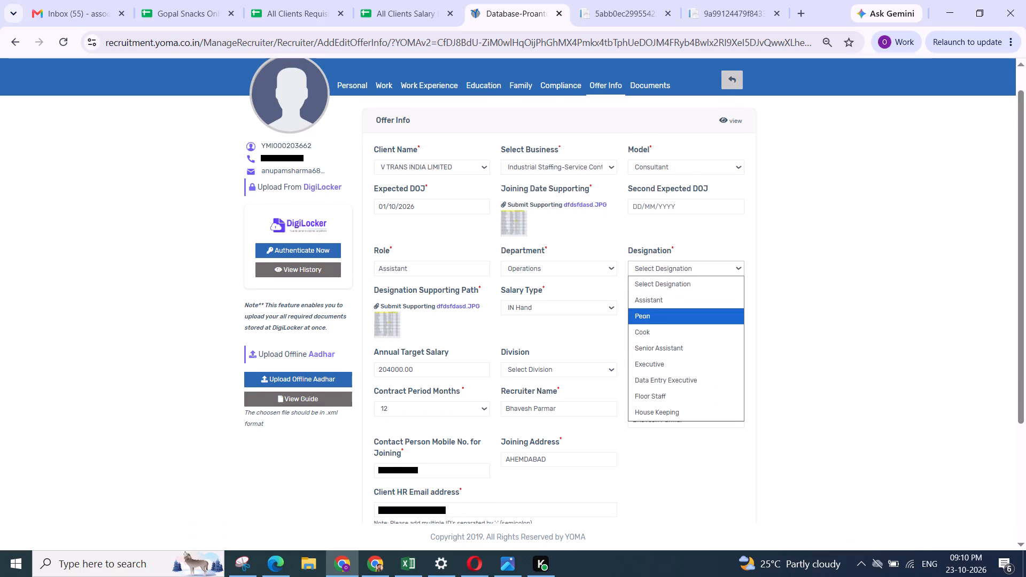
left_click(659, 303)
Set the row 15 candidate's source type to Transfer and save the offer info.
scroll(613, 318, "down", 1)
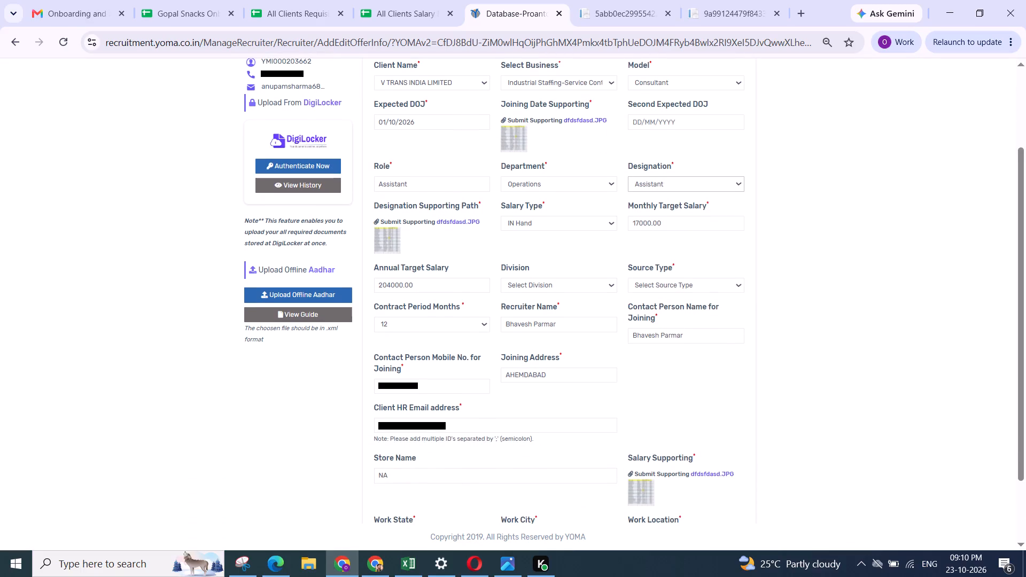
left_click(654, 287)
left_click(655, 335)
scroll(574, 318, "down", 2)
left_click(677, 493)
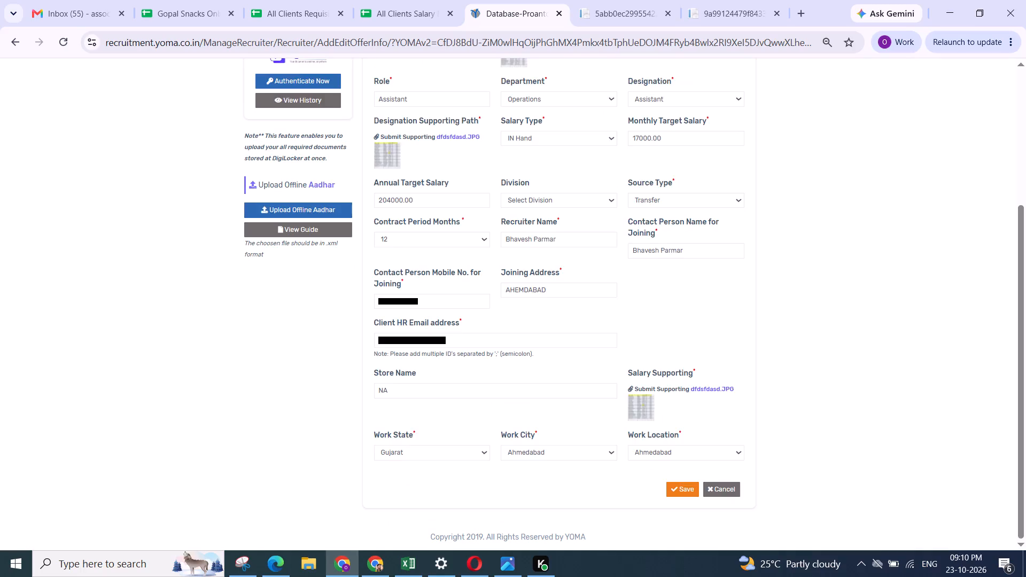
Switch to the v trans Excel sheet, copy the row 16 mobile number and return to the YOMA site.
scroll(618, 328, "up", 4)
key("alt+Tab")
key("Down")
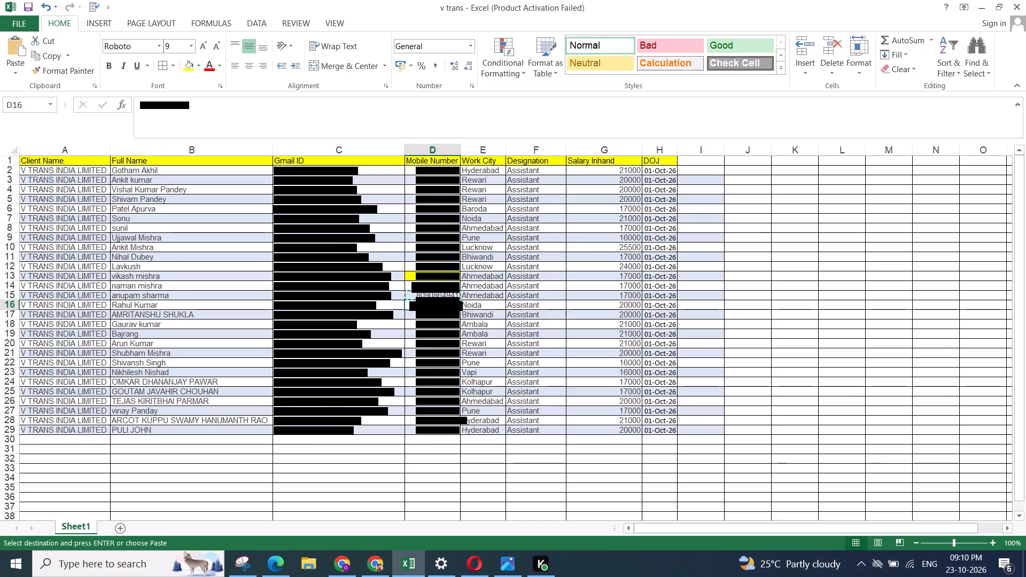
key("ctrl+c")
key("alt+Tab")
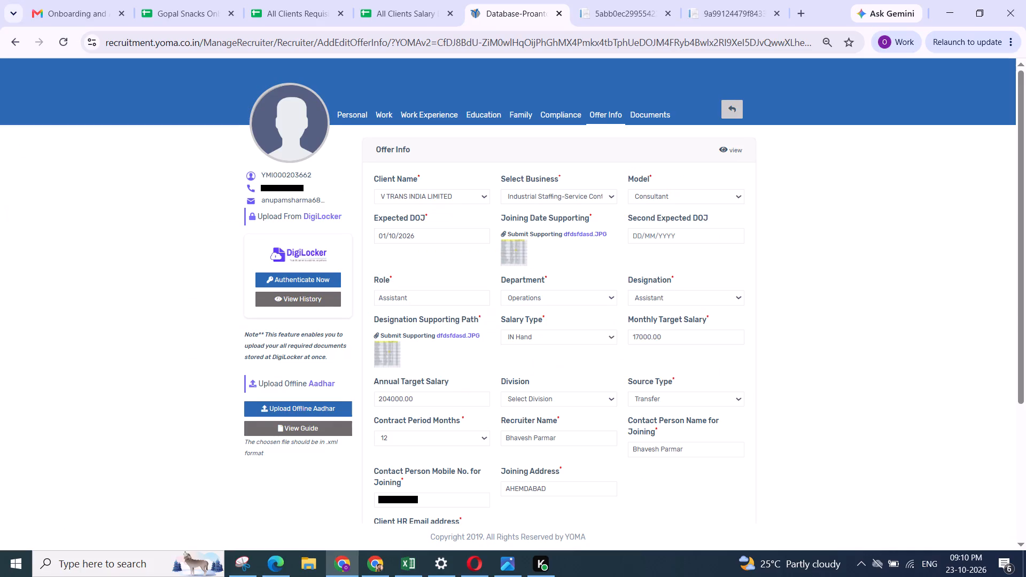
key("alt+Tab")
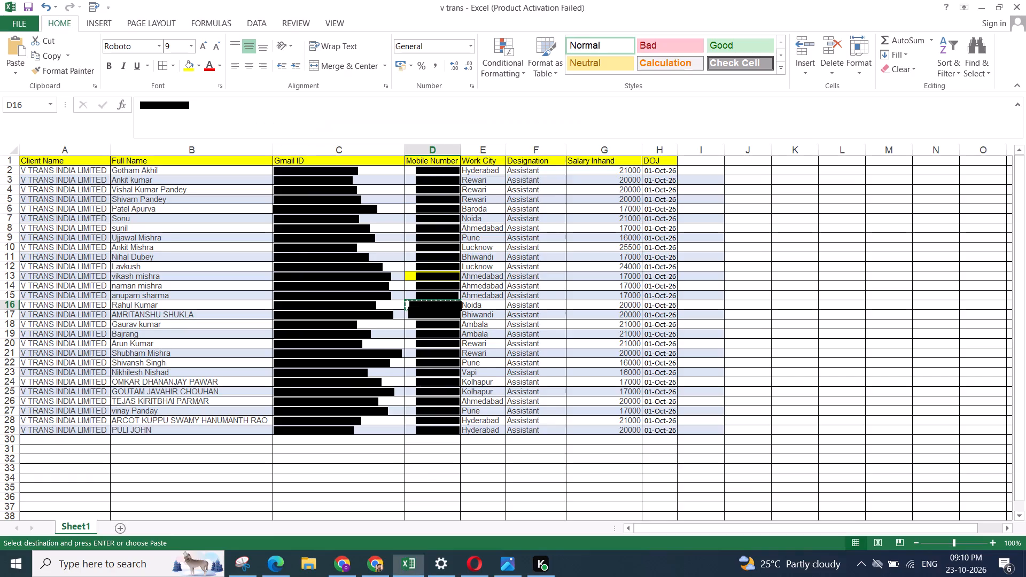
key("alt+Tab")
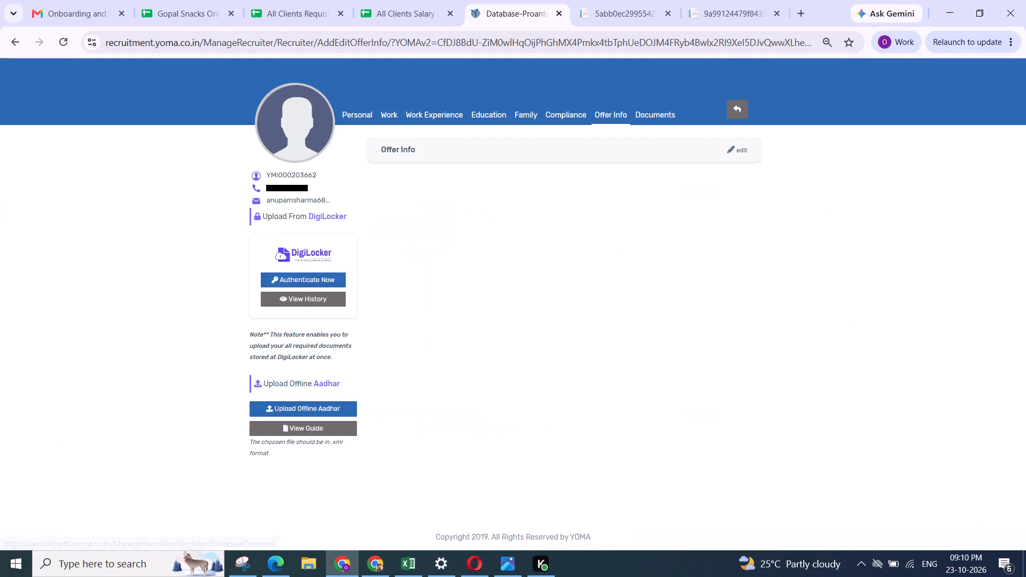
Leave the saved candidate's record and filter the Associate Database by the copied row 16 mobile number.
left_click(741, 103)
key("alt+Tab")
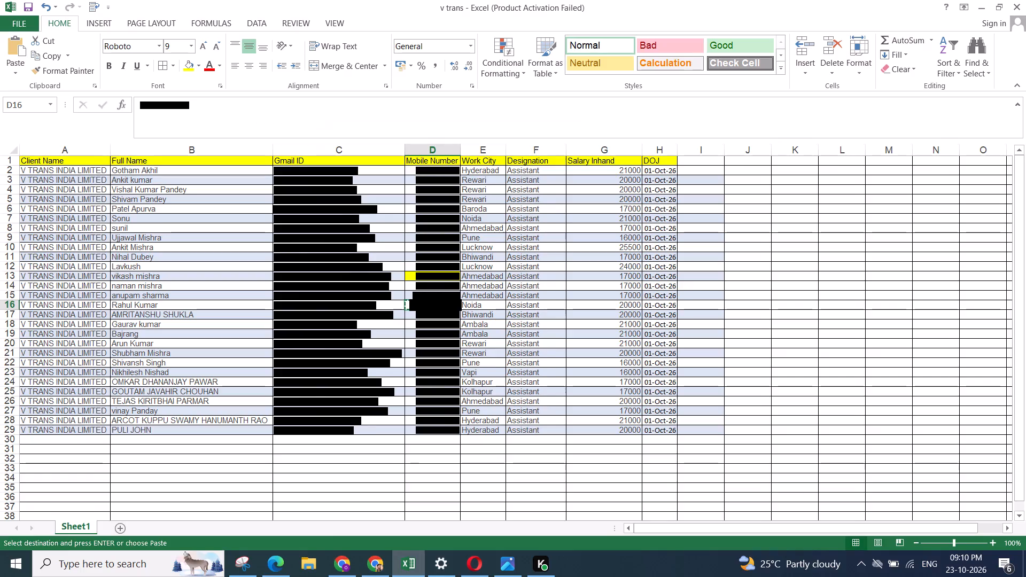
key("alt+Tab")
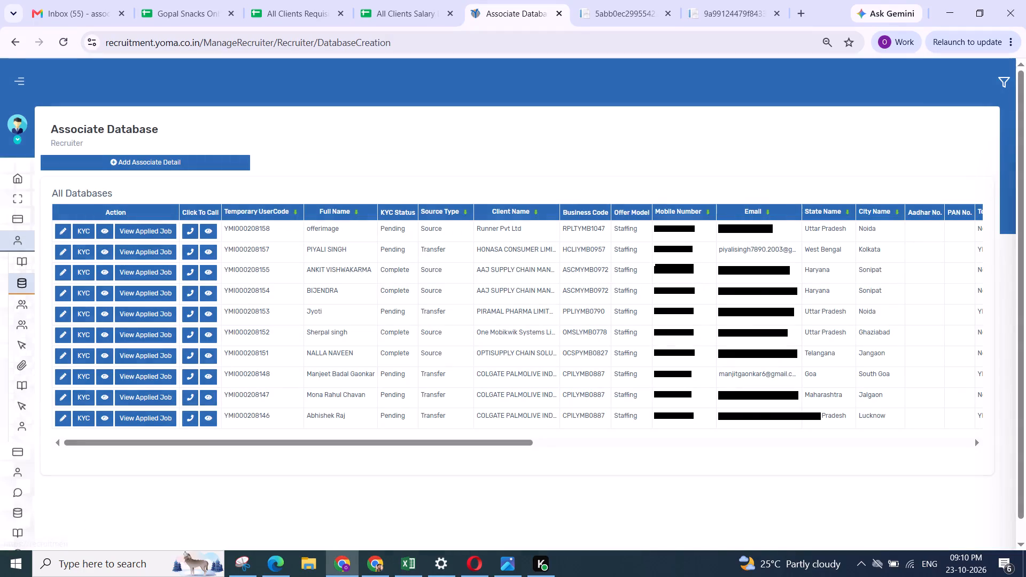
left_click(1007, 84)
scroll(971, 180, "down", 2)
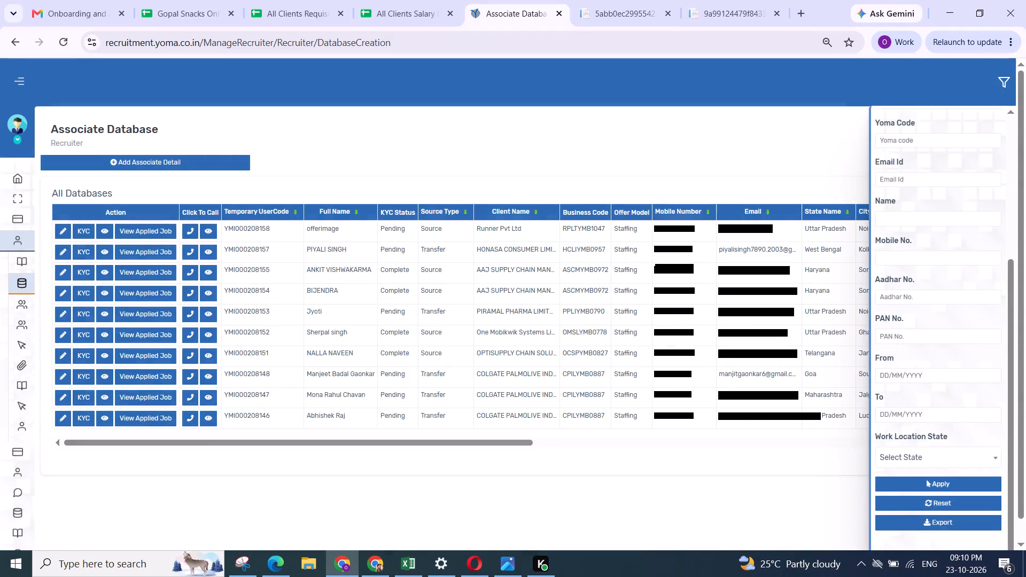
left_click(904, 252)
key("ctrl+v")
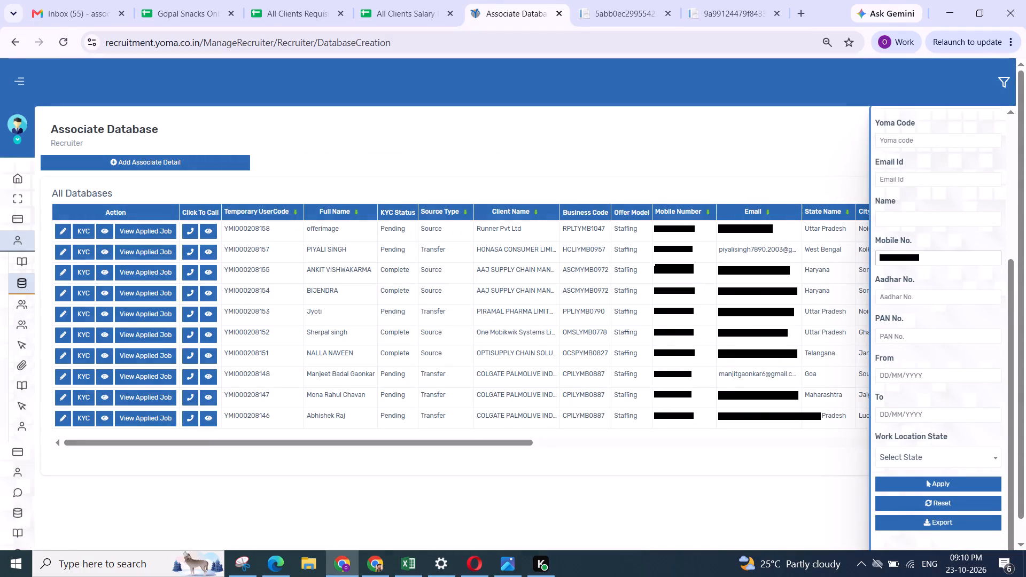
key("Return")
scroll(908, 331, "down", 2)
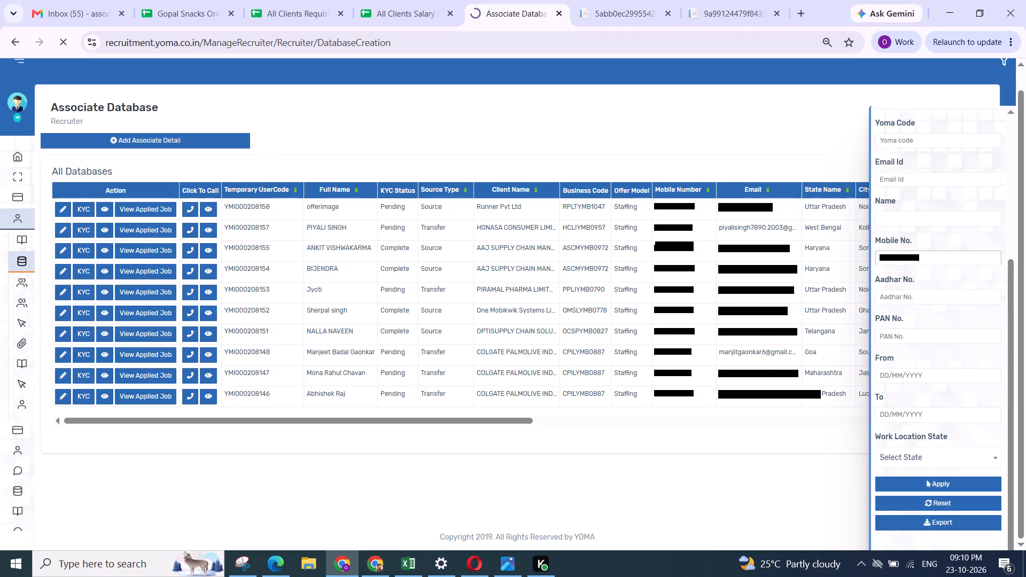
left_click(904, 484)
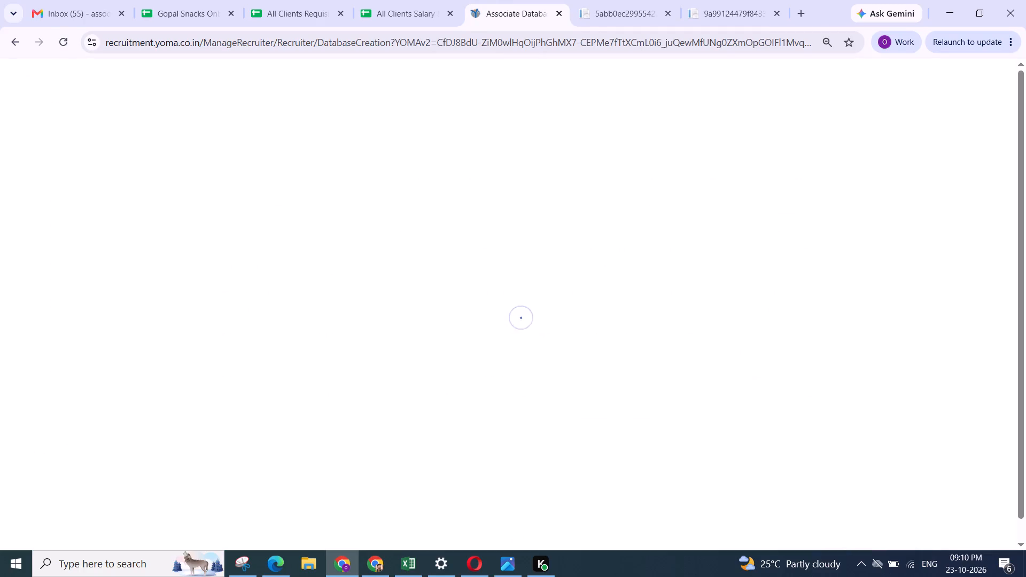
Re-enter the copied row 16 mobile number in the Associate Database filter and apply it again.
left_click(1002, 82)
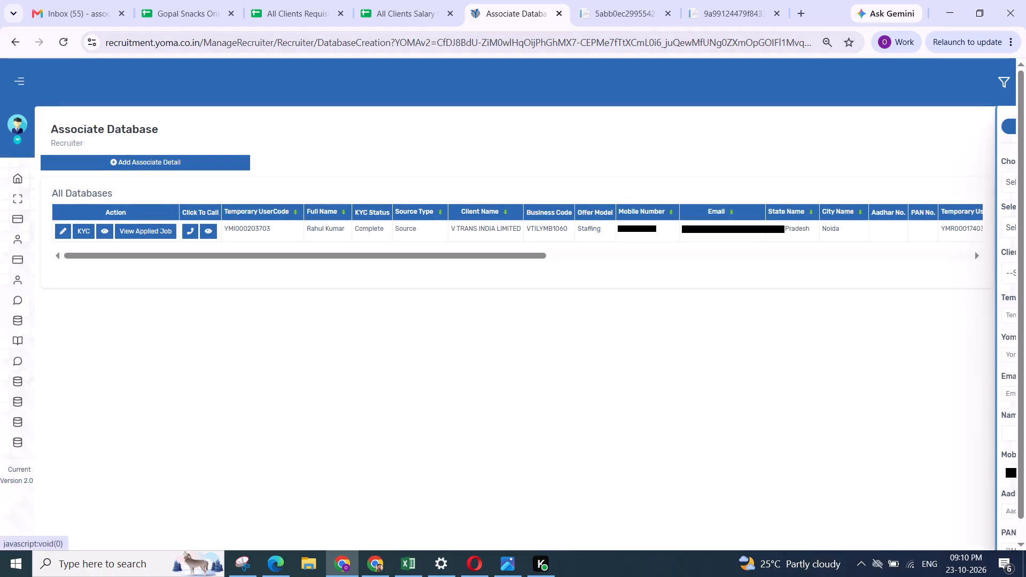
scroll(977, 210, "down", 3)
double_click(903, 255)
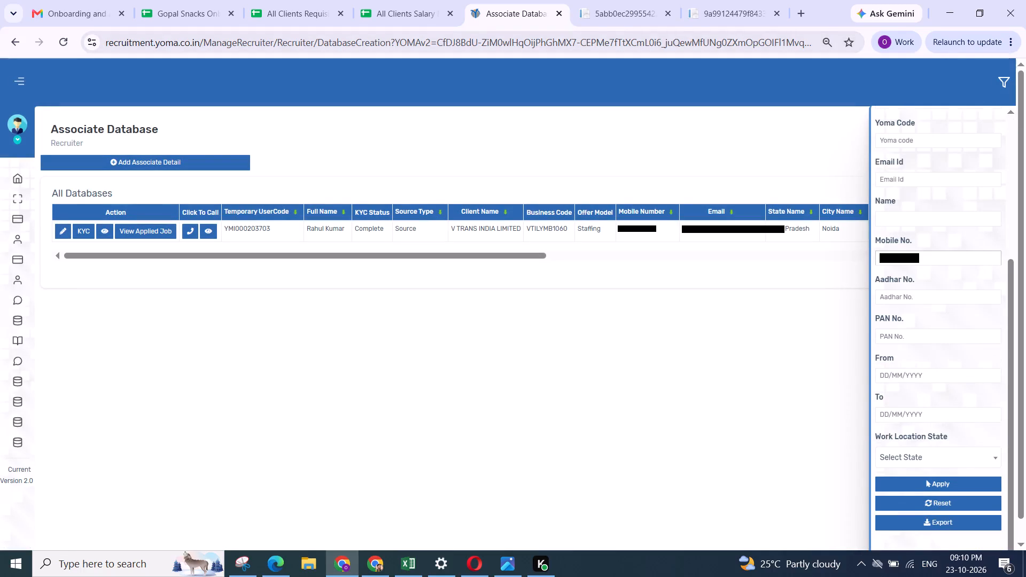
key("ctrl+v")
key("Return")
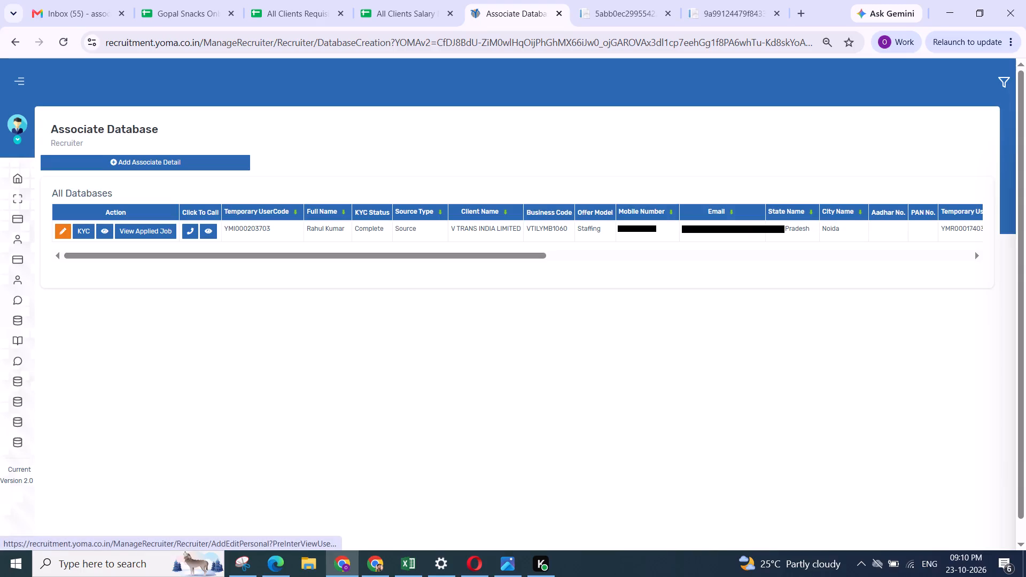
Open the filtered row 16 Noida candidate's record and its offer info for editing.
left_click(63, 234)
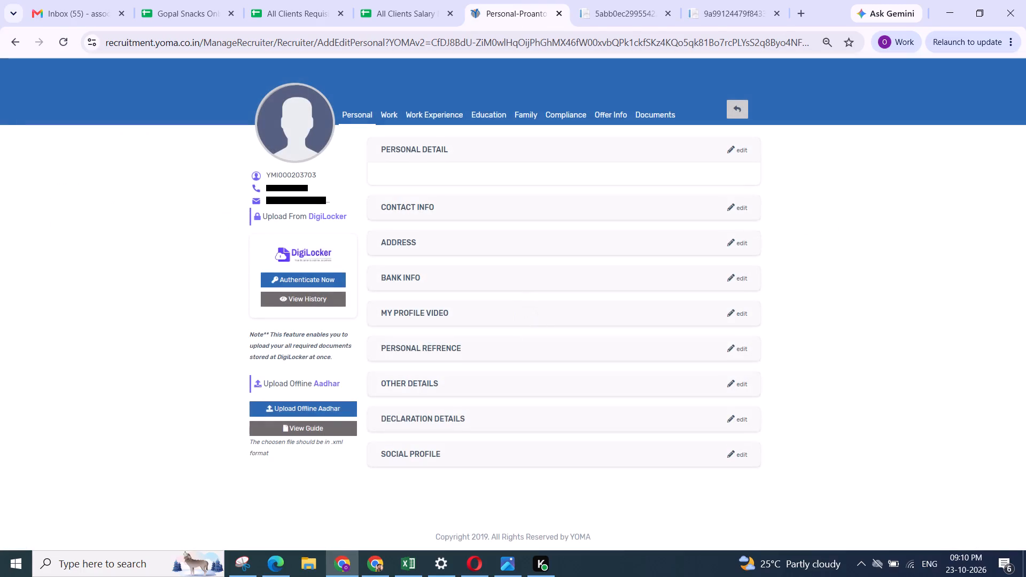
left_click(609, 115)
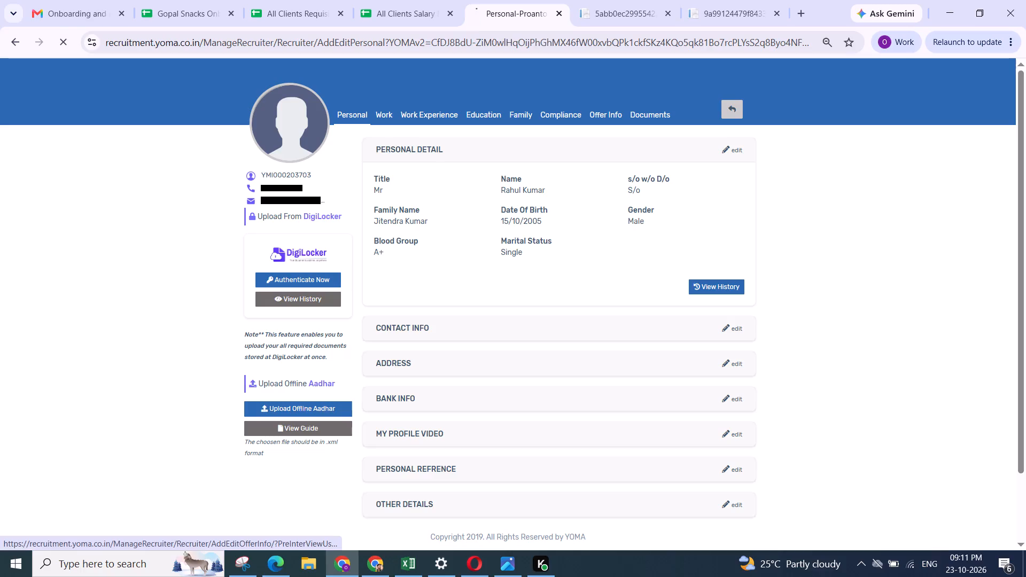
left_click(738, 153)
Attach the dfdsfdasd image from Downloads as the row 16 candidate's joining date supporting file.
left_click(546, 232)
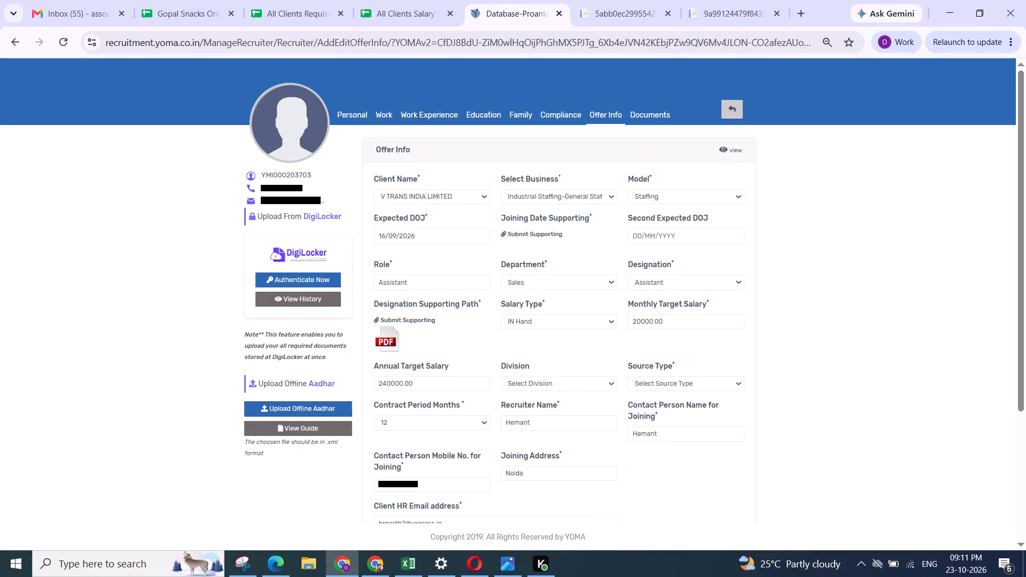
left_click(217, 102)
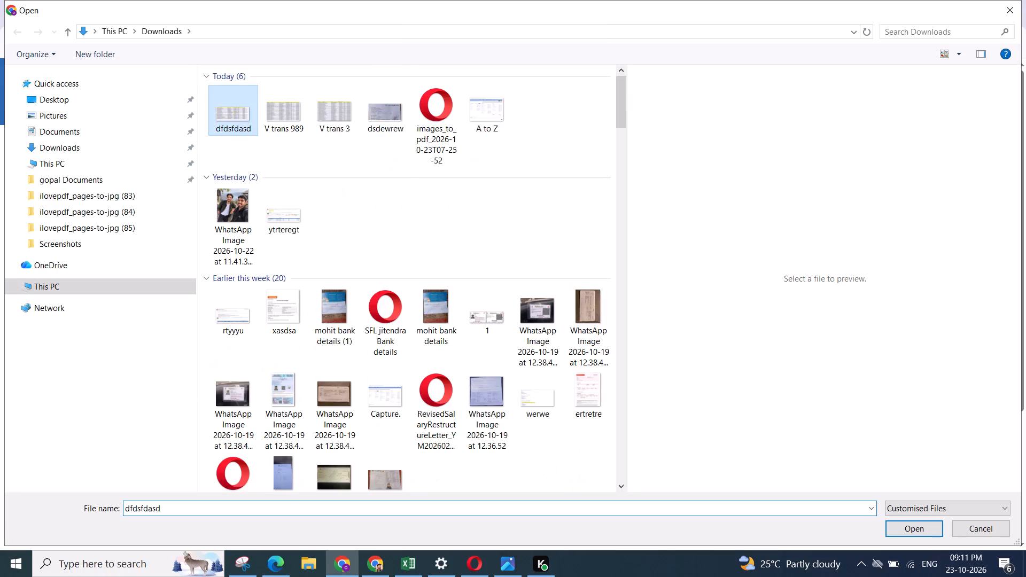
left_click(908, 522)
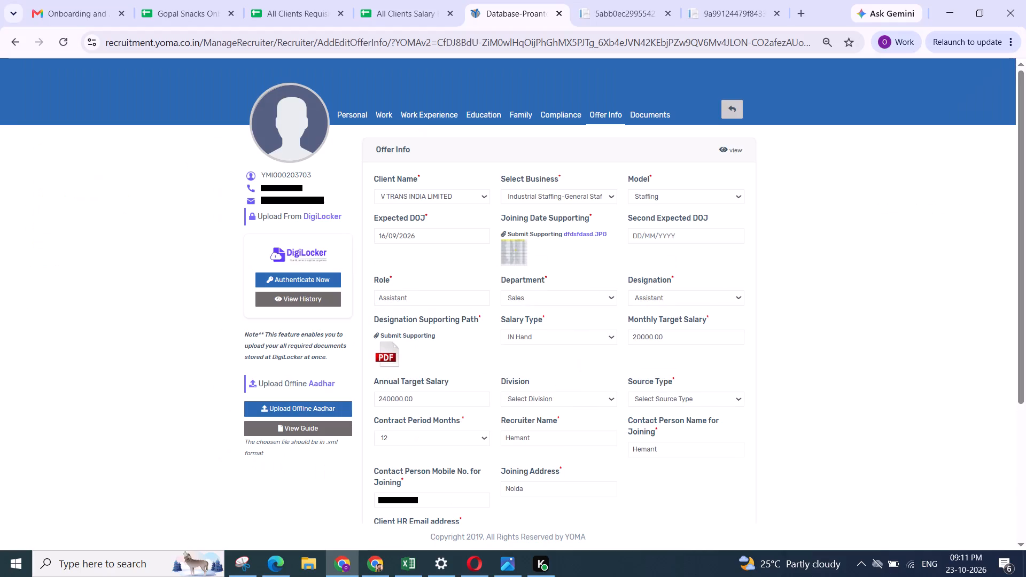
Set the row 16 candidate's business to Industrial Staffing-Service Contractor Model (VTILYMB1087) and reselect Assistant as the designation.
left_click_drag(525, 193, 532, 226)
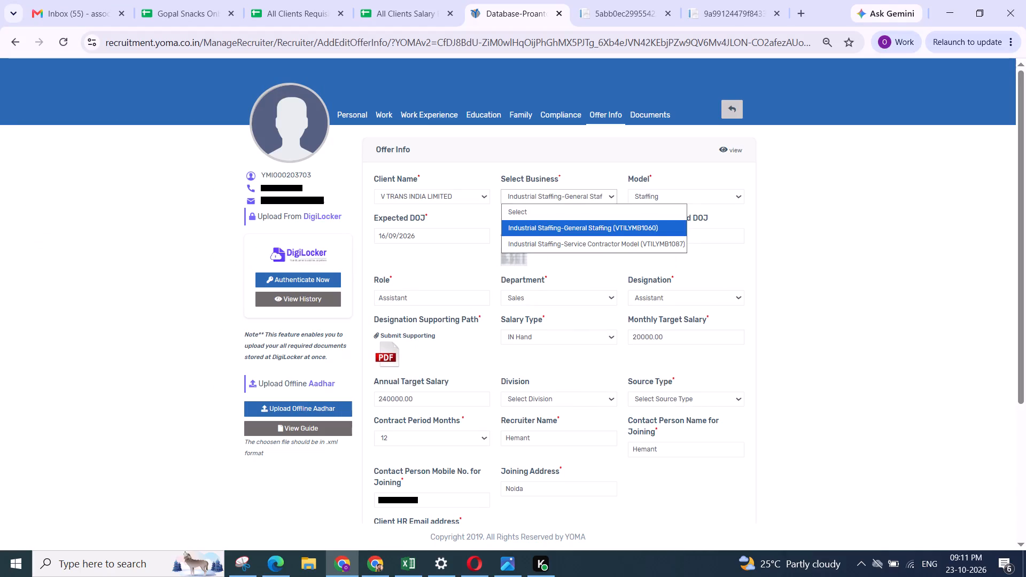
left_click_drag(532, 226, 535, 244)
left_click(535, 244)
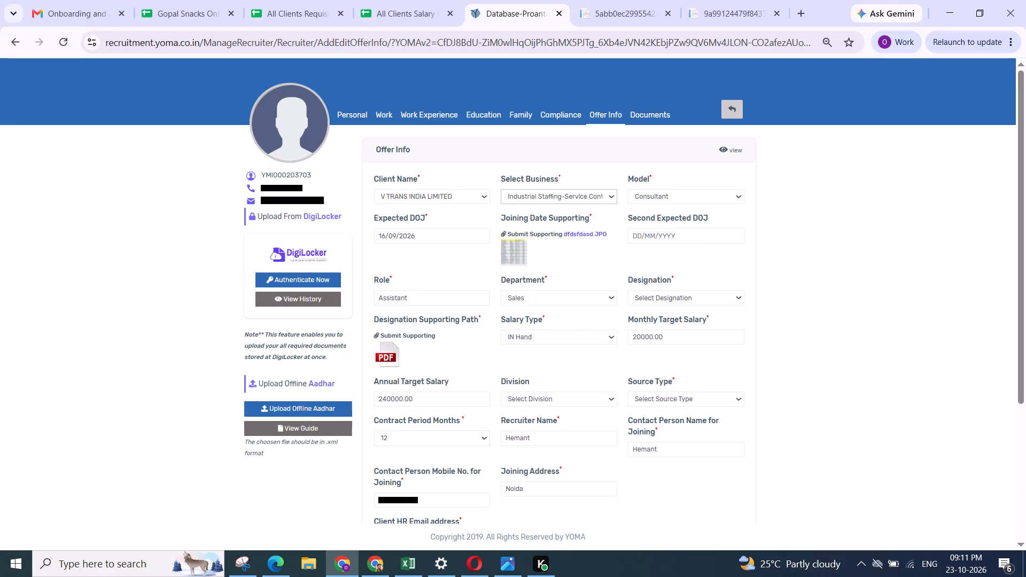
left_click(651, 294)
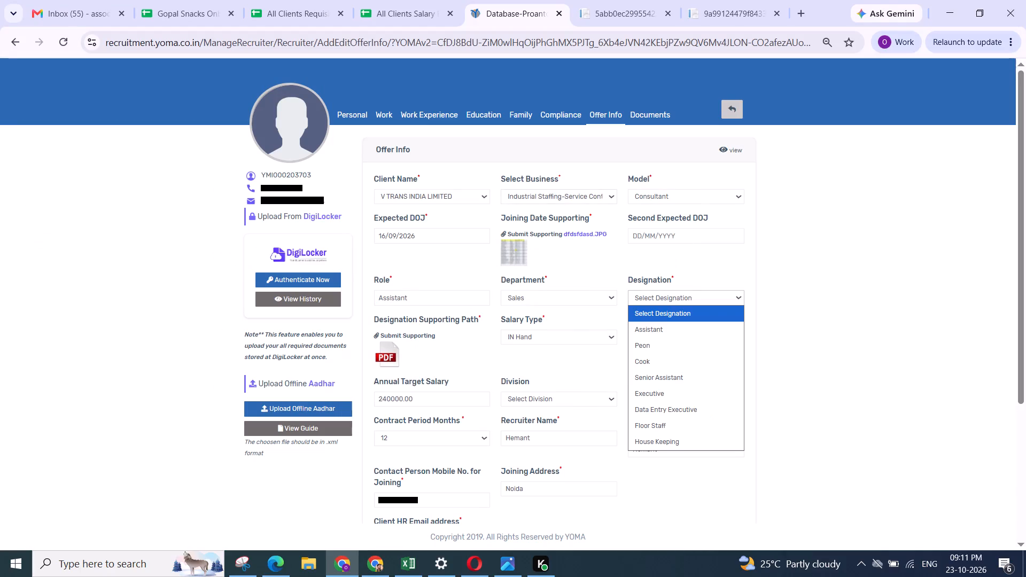
left_click(654, 337)
Set the row 16 candidate's expected DOJ to 01/10/2026.
left_click(398, 239)
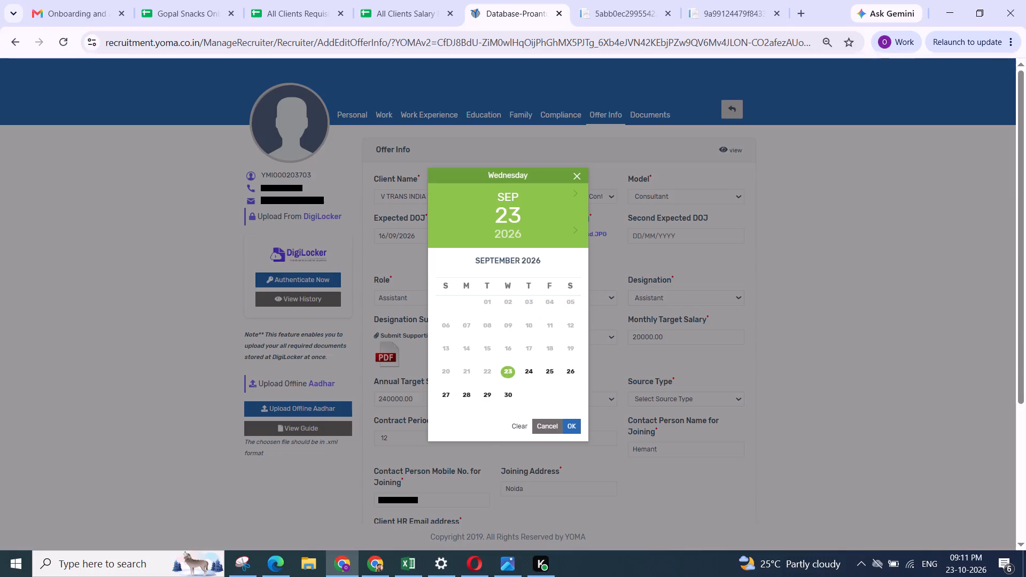
left_click(574, 196)
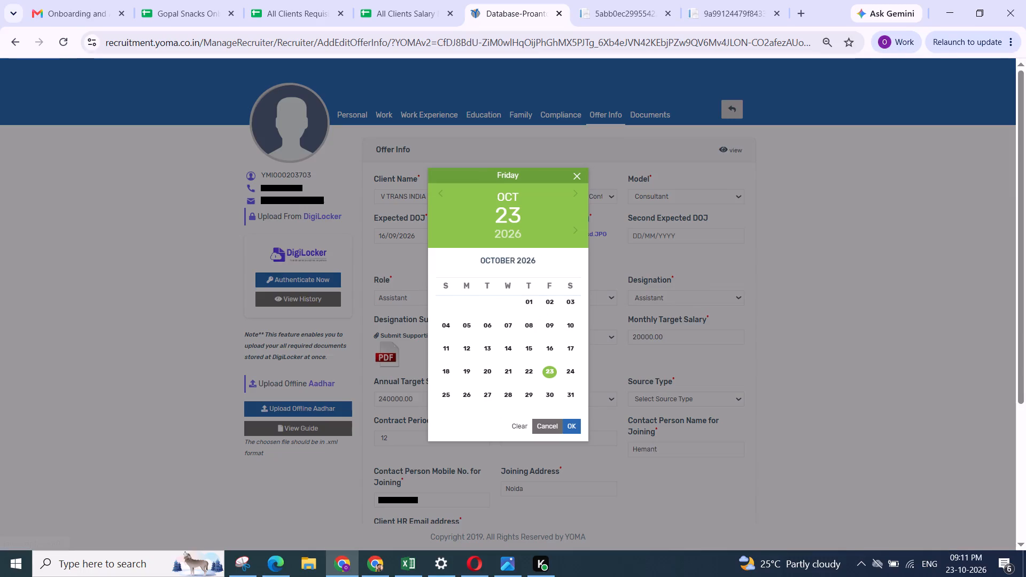
left_click(531, 306)
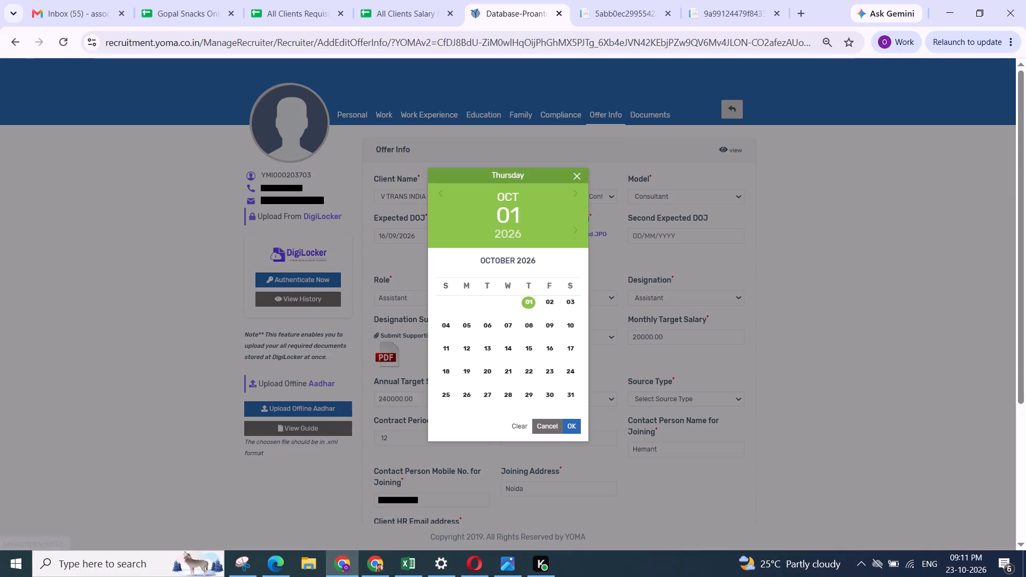
left_click(576, 425)
Attach the dfdsfdasd image from Downloads as the row 16 candidate's designation supporting file.
left_click(407, 338)
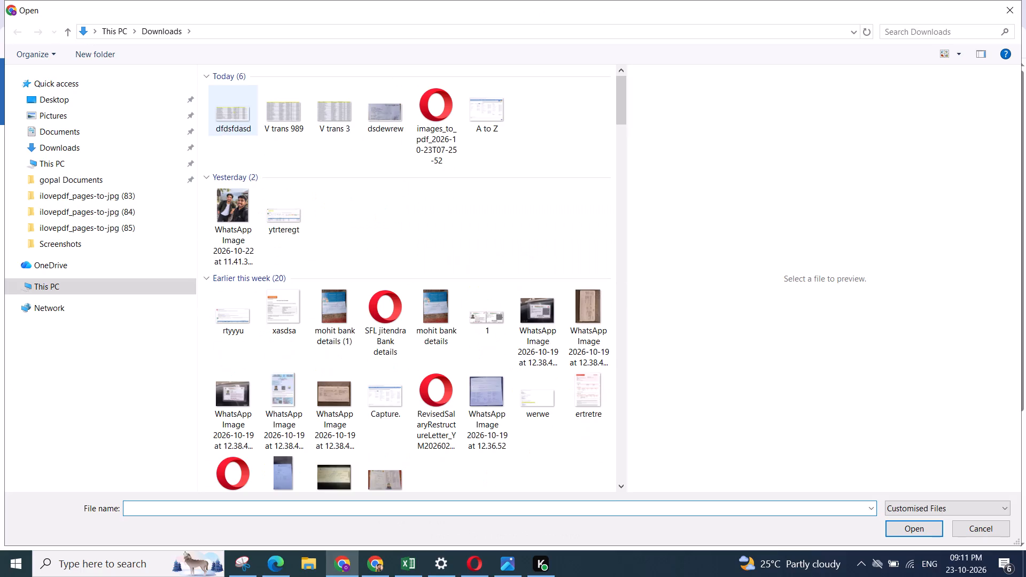
left_click(234, 112)
left_click(910, 526)
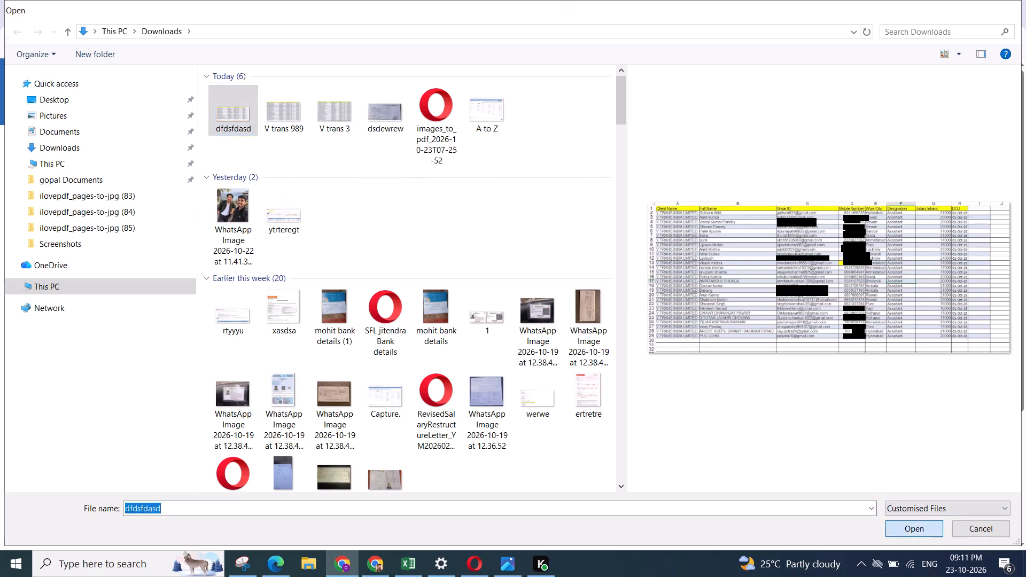
Change the row 16 candidate's department to Operations.
left_click(555, 303)
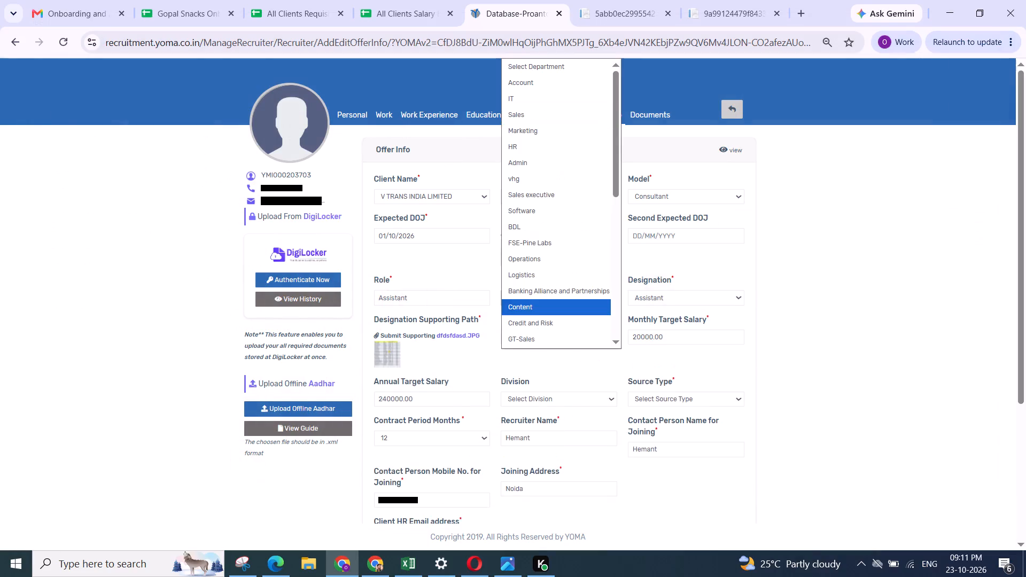
type("op")
key("Up")
key("Up")
key("Up")
key("Up")
key("Up")
key("Up")
key("Up")
key("Up")
key("Up")
key("Up")
key("Up")
key("Up")
key("Up")
key("Up")
key("Up")
key("Up")
key("Up")
key("Up")
key("Up")
key("Up")
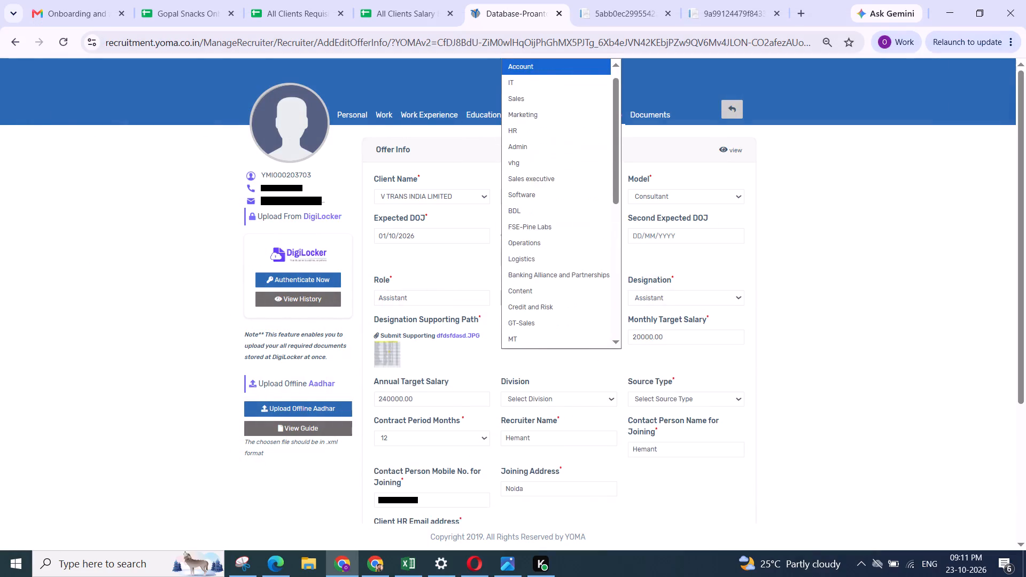
key("Down")
key("Down")
key("Down")
key("Down")
key("Down")
key("Down")
key("Down")
key("Down")
key("Down")
key("Down")
key("Down")
key("Down")
key("Return")
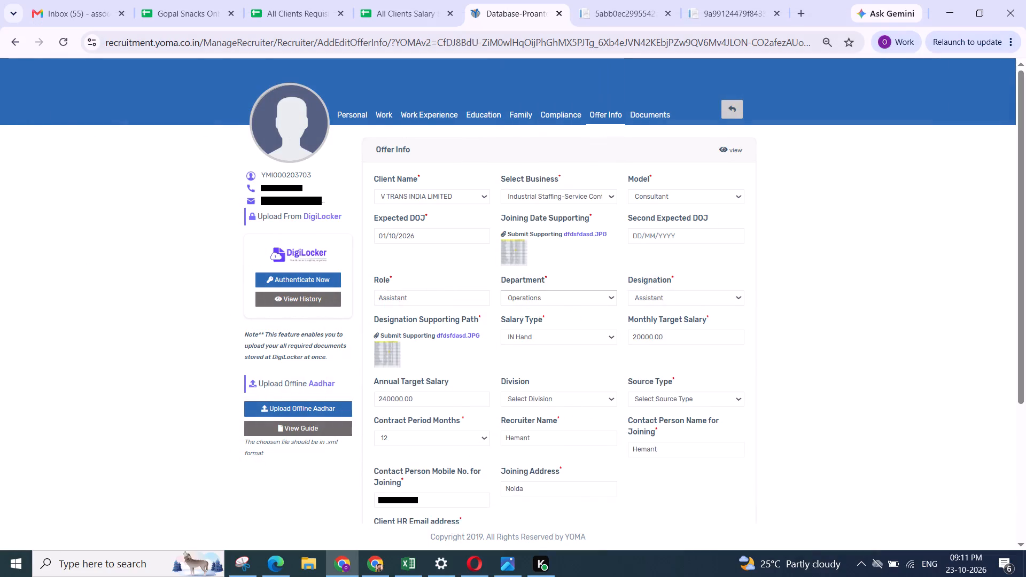
Set the row 16 candidate's source type to Transfer.
scroll(590, 332, "down", 3)
scroll(611, 280, "down", 1)
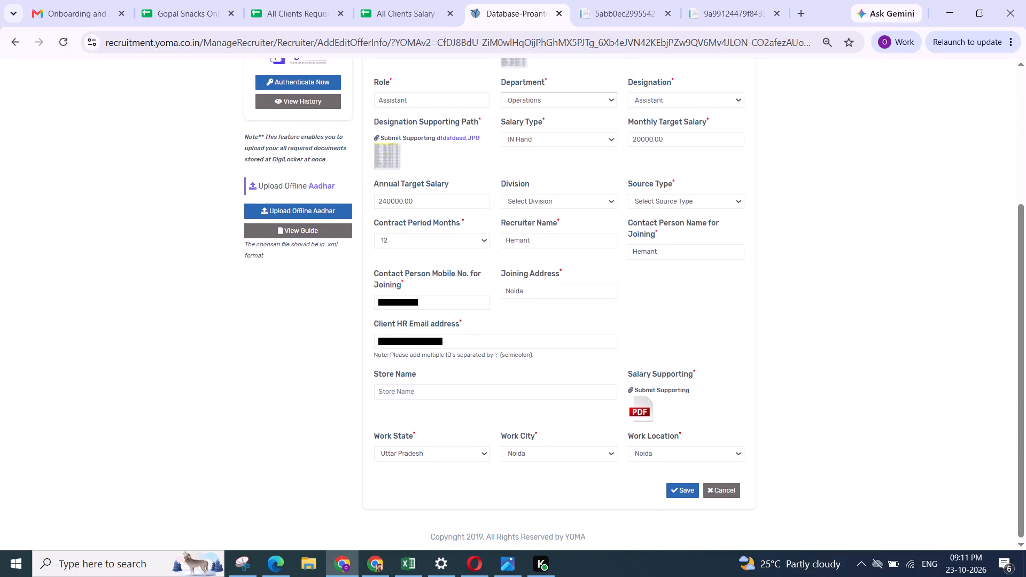
left_click_drag(686, 200, 673, 240)
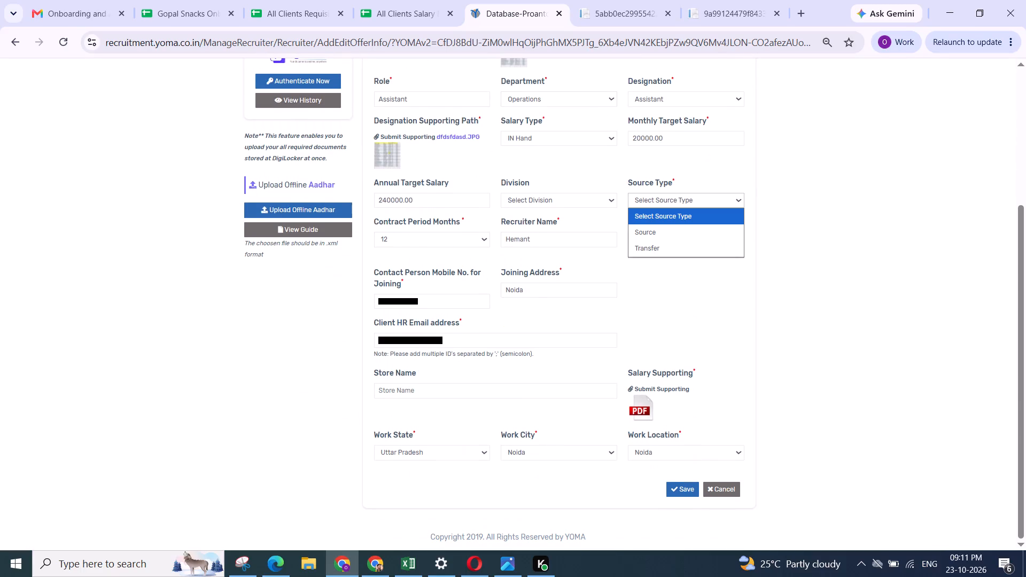
left_click_drag(673, 240, 673, 242)
left_click(673, 242)
Attach the dfdsfdasd image from Downloads as the row 16 candidate's salary supporting file.
scroll(545, 209, "down", 2)
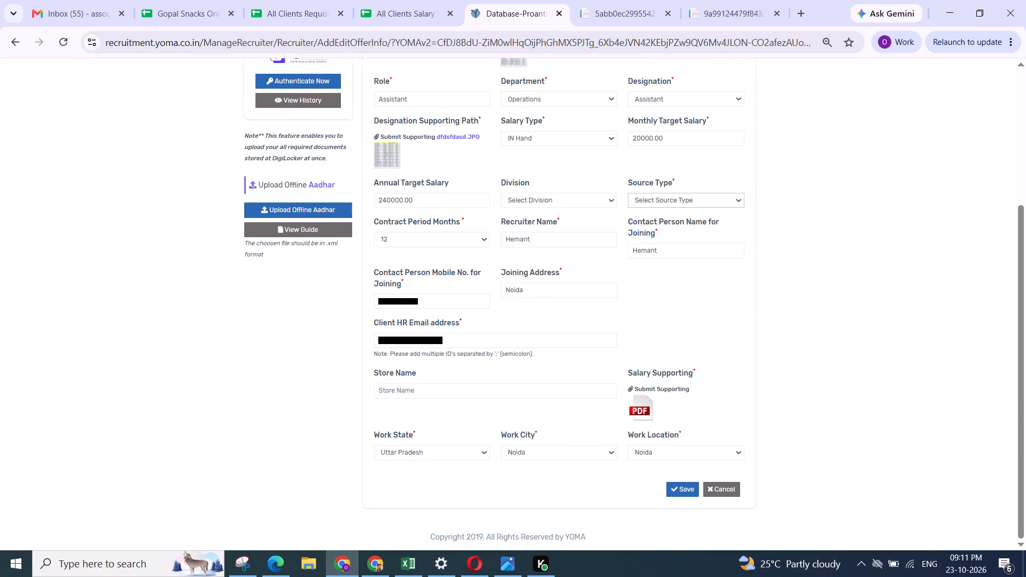
left_click(664, 391)
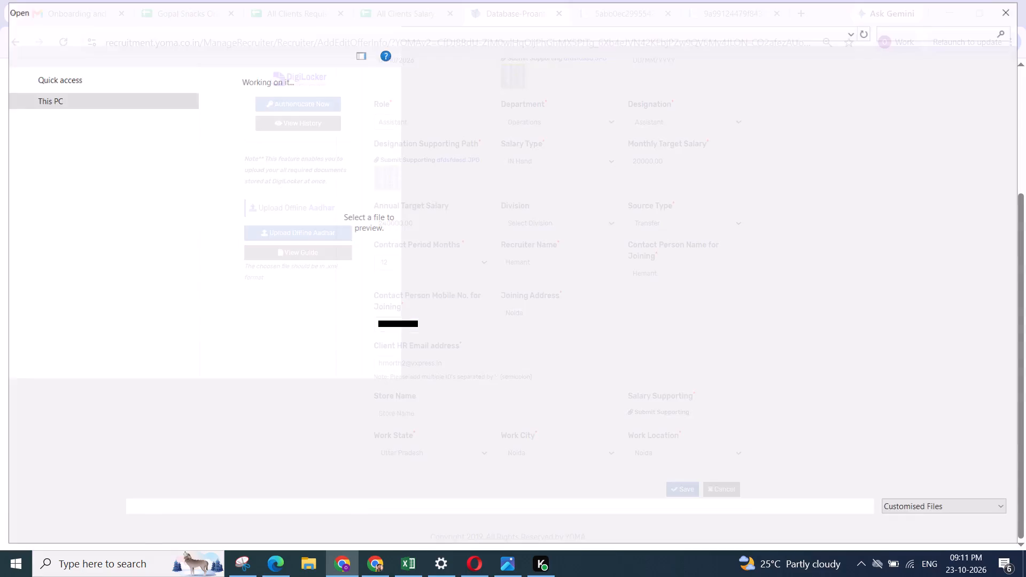
left_click(226, 85)
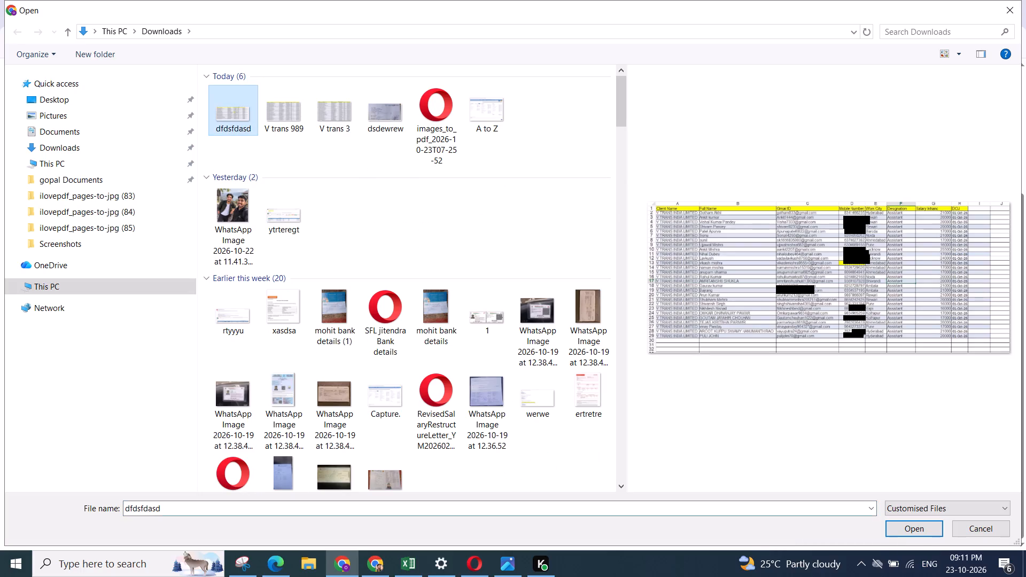
left_click(916, 527)
Save the row 16 candidate's updated offer info.
scroll(660, 417, "down", 1)
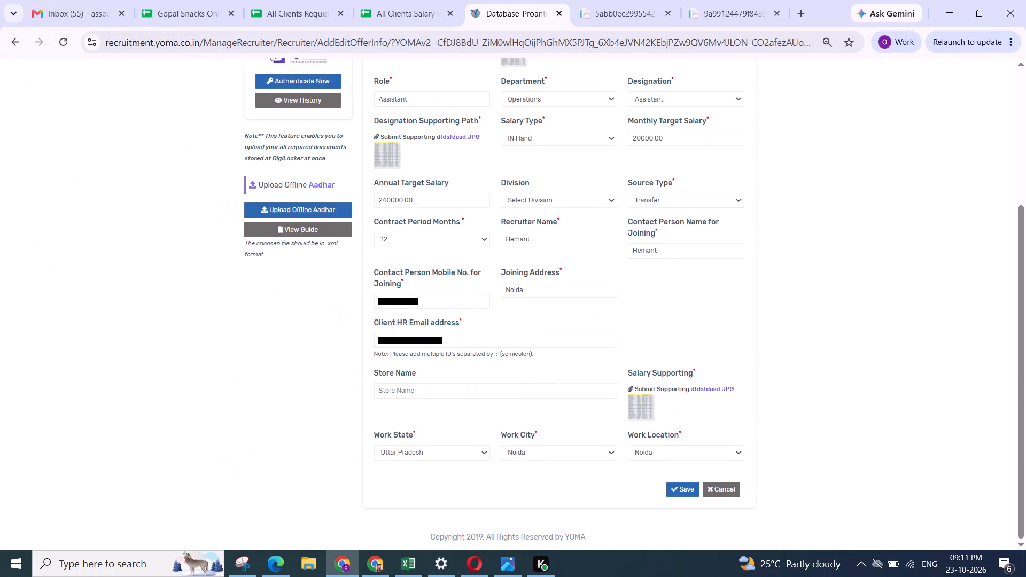
left_click(674, 486)
scroll(576, 383, "up", 2)
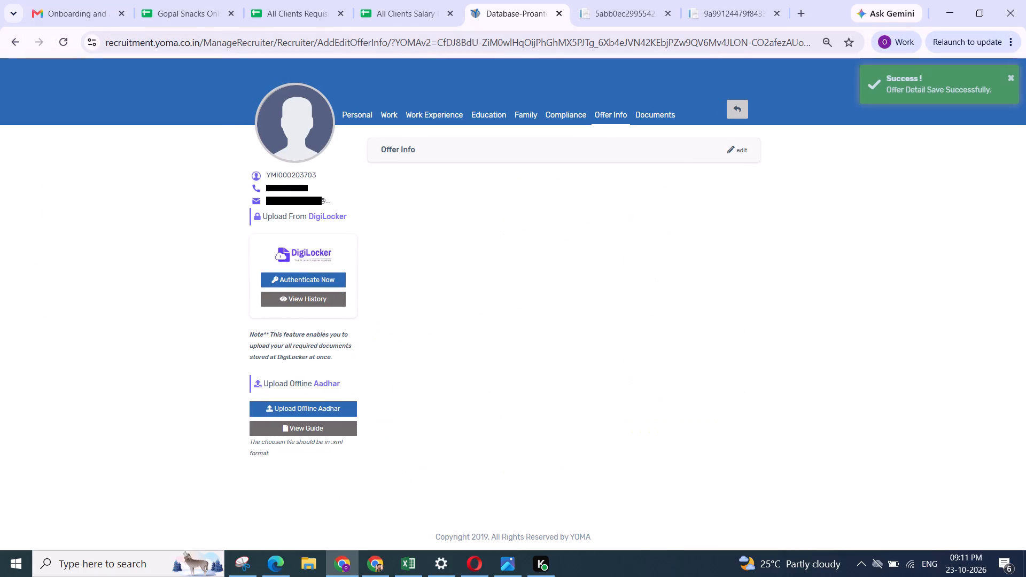
Copy the row 17 Bhiwandi candidate's mobile number from the v trans Excel sheet and return to the YOMA page in Chrome.
key("alt+Tab")
key("Down")
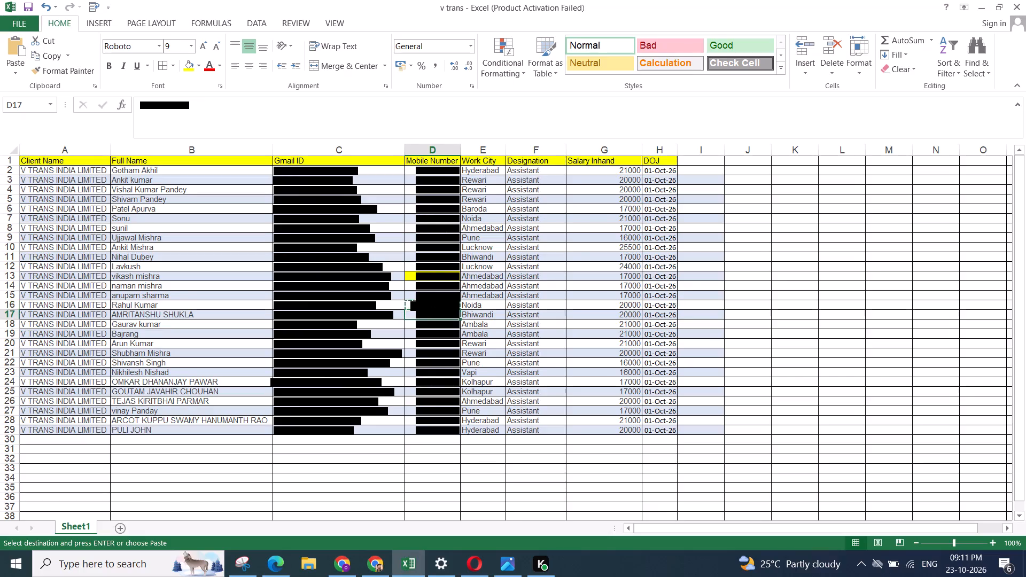
key("ctrl+c")
key("alt+Tab")
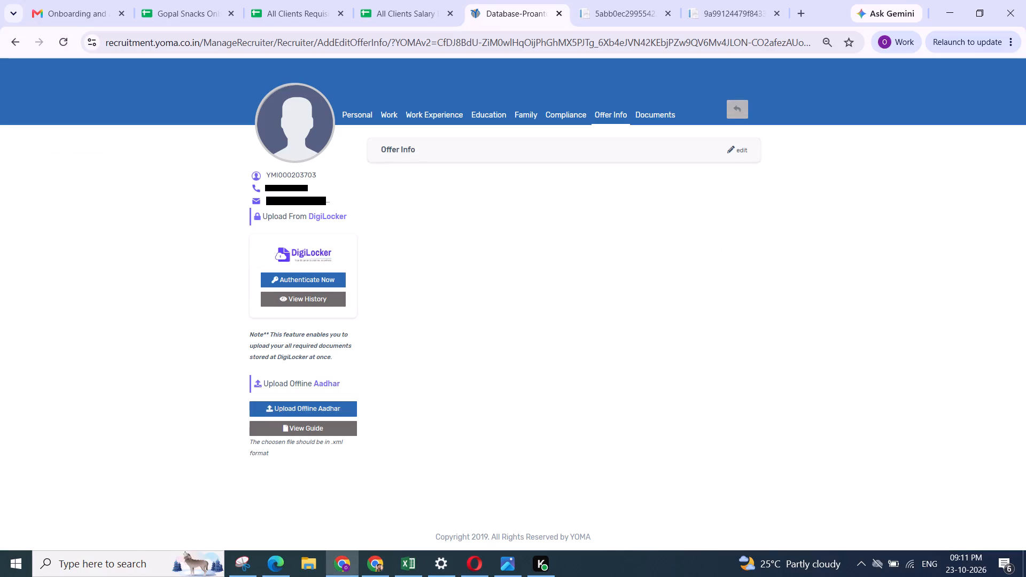
Leave the saved candidate's record and filter the Associate Database by the copied row 17 mobile number.
left_click(740, 111)
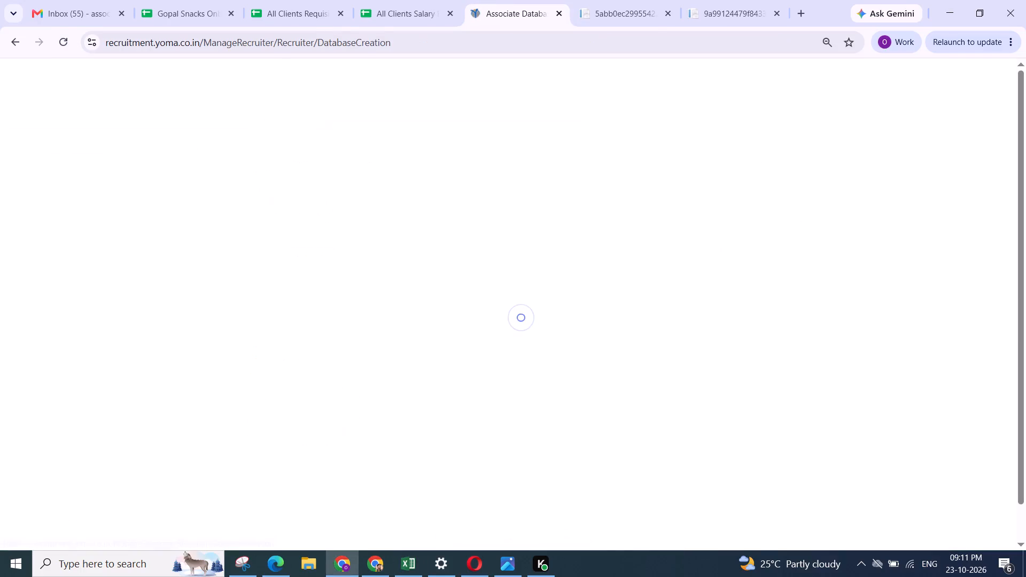
left_click(1011, 78)
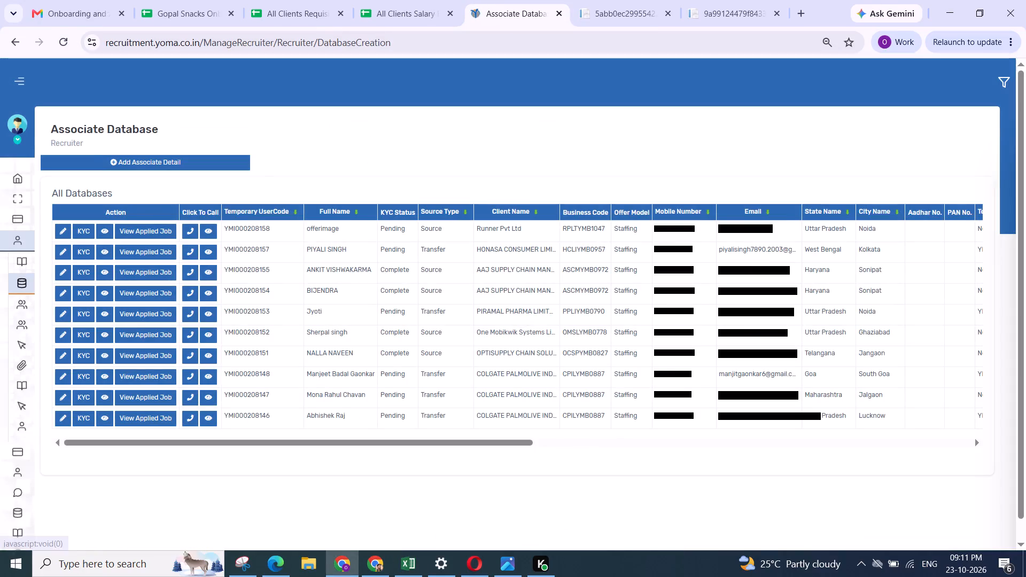
left_click(1006, 78)
scroll(944, 223, "down", 4)
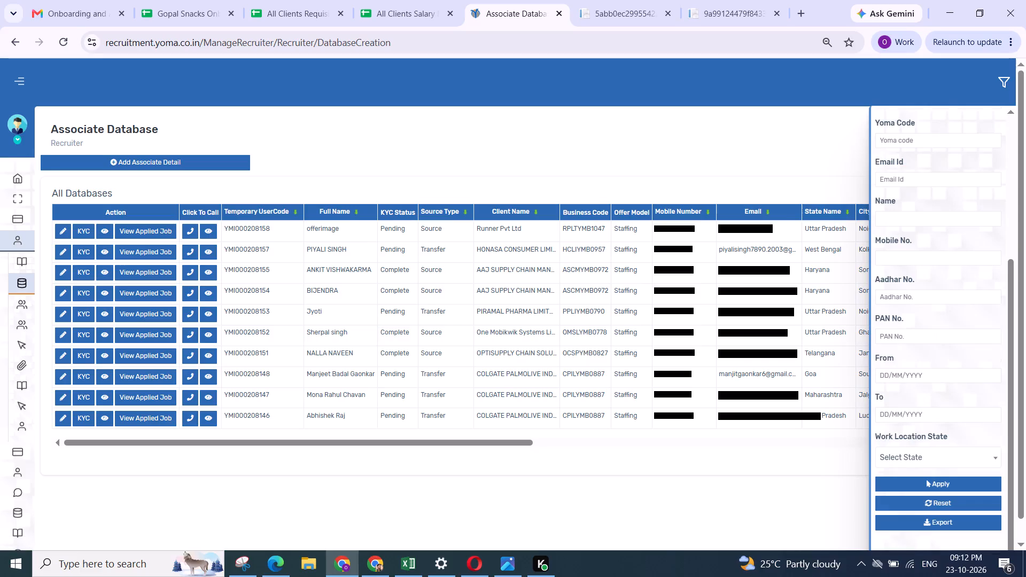
left_click(892, 262)
key("ctrl+v")
key("Return")
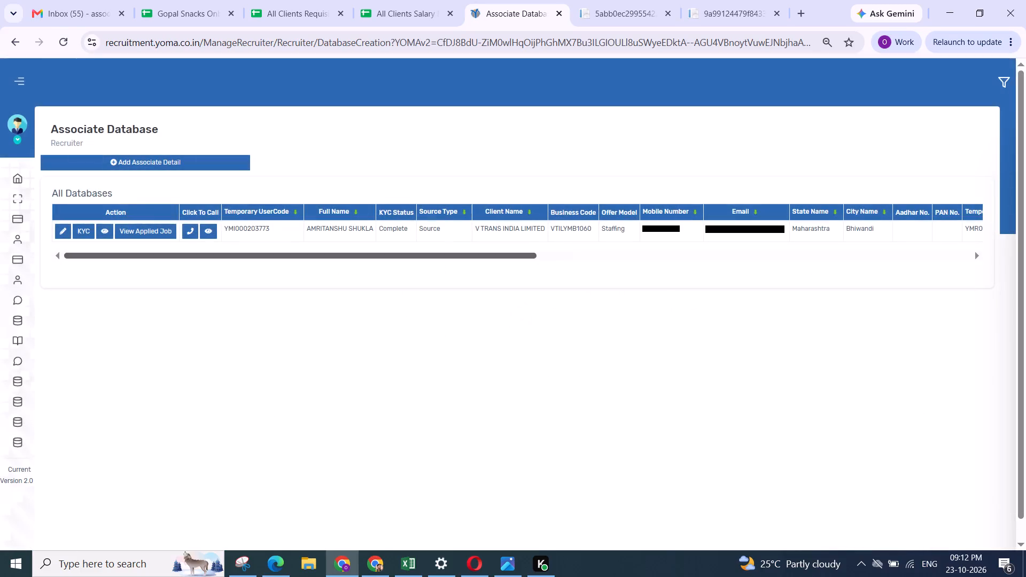
Open the filtered row 17 Bhiwandi candidate's record and its offer info for editing.
left_click(63, 232)
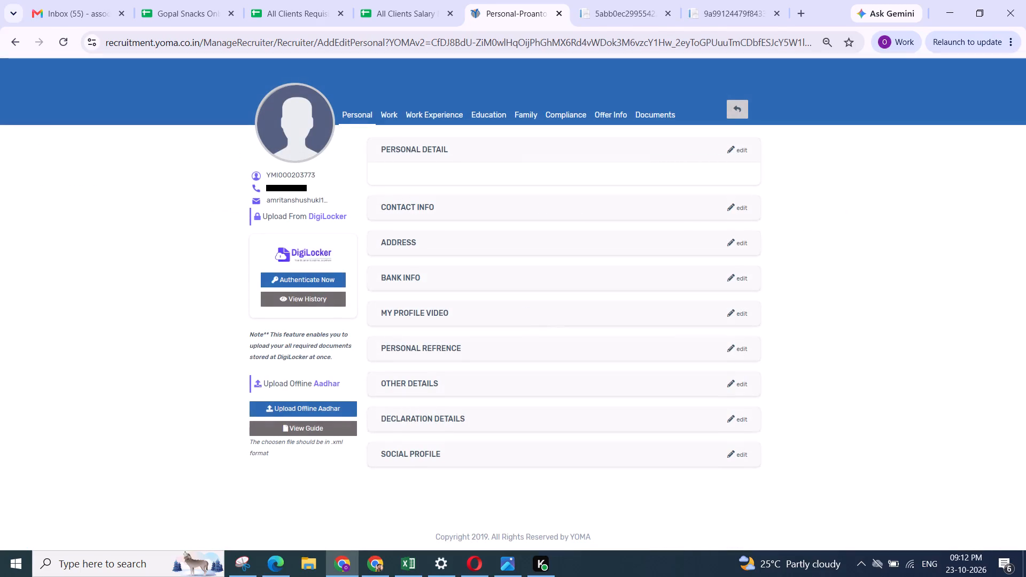
left_click(736, 146)
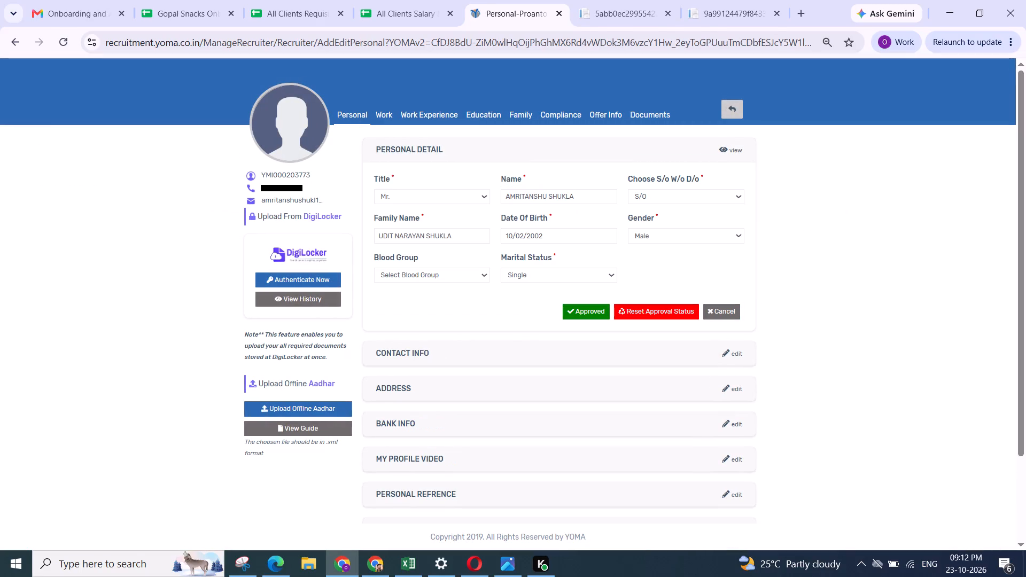
left_click(609, 112)
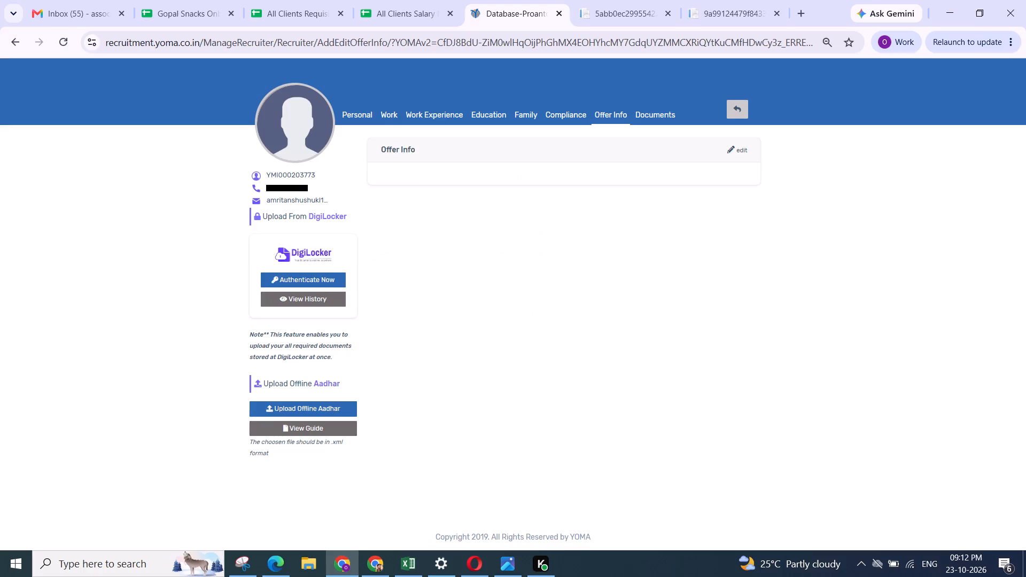
left_click(733, 159)
left_click(733, 154)
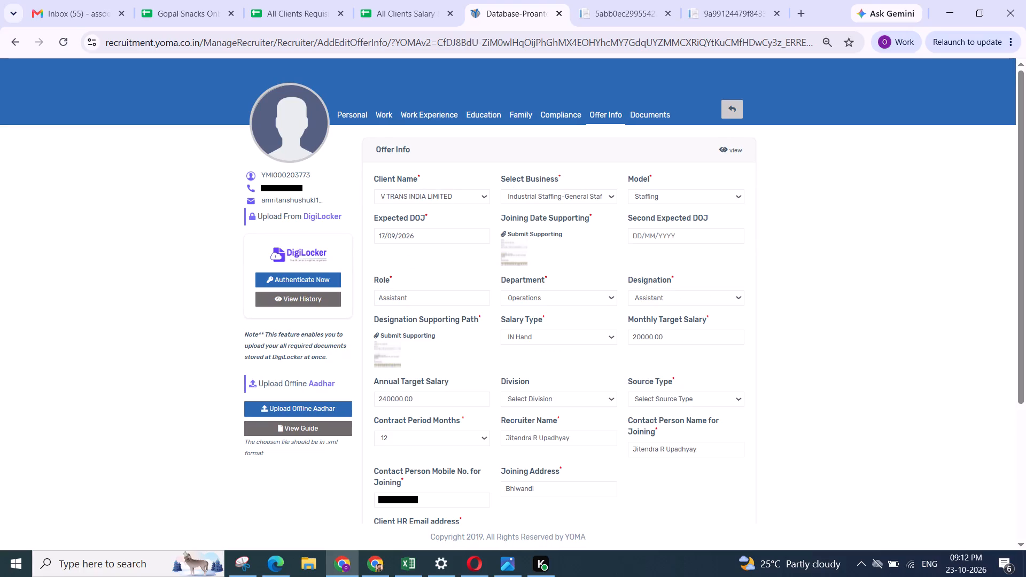
Set the row 17 candidate's business to Industrial Staffing-Service Contractor Model (VTILYMB1087).
left_click_drag(542, 195, 540, 244)
left_click(540, 244)
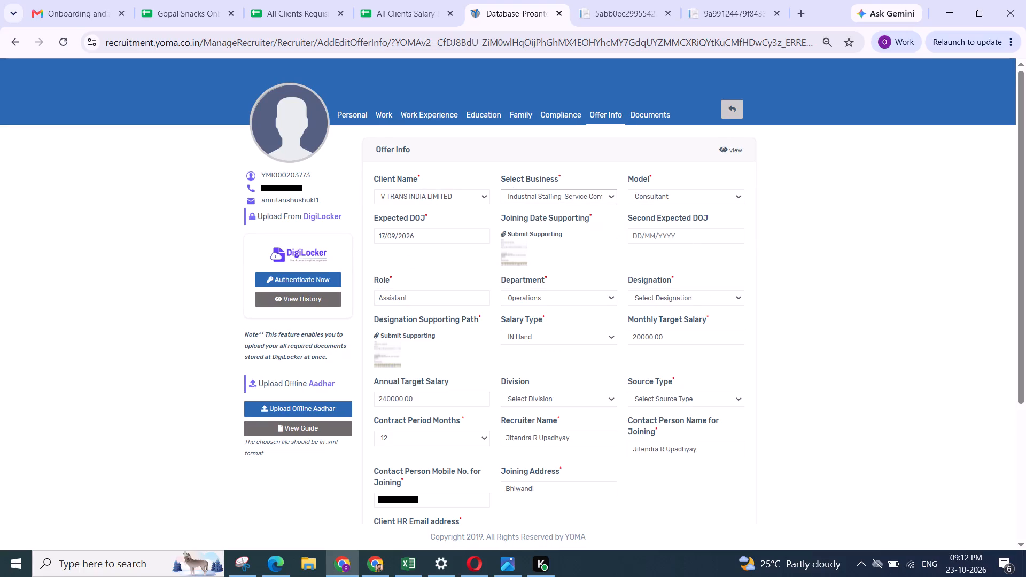
Set the row 17 candidate's expected DOJ to 01/10/2026.
left_click(427, 235)
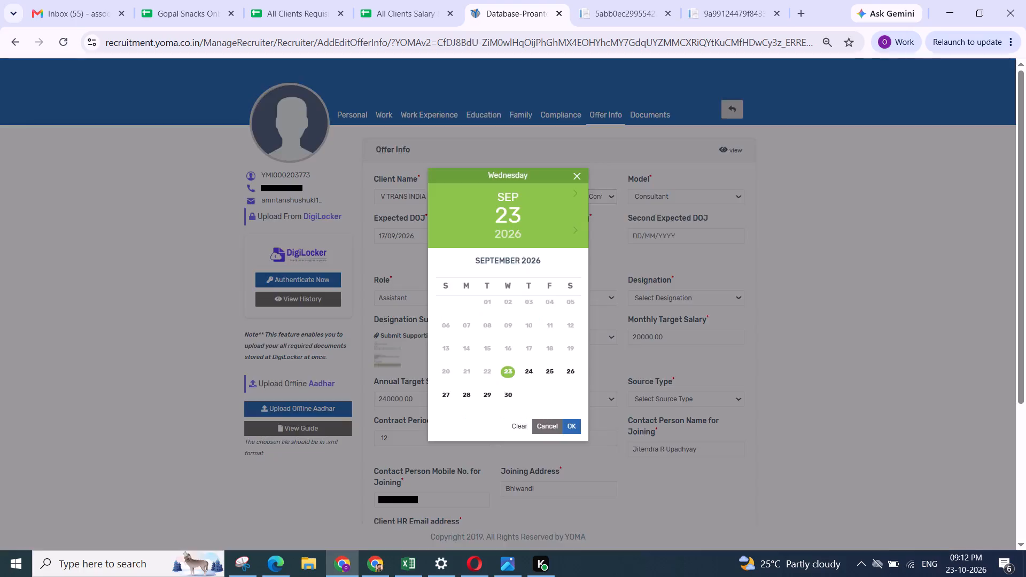
left_click(574, 192)
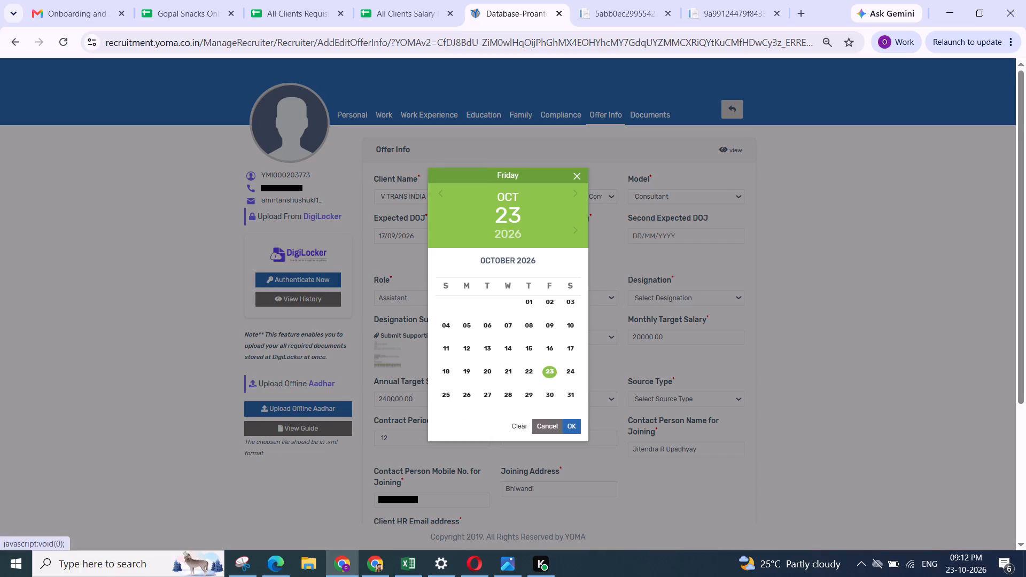
left_click(524, 303)
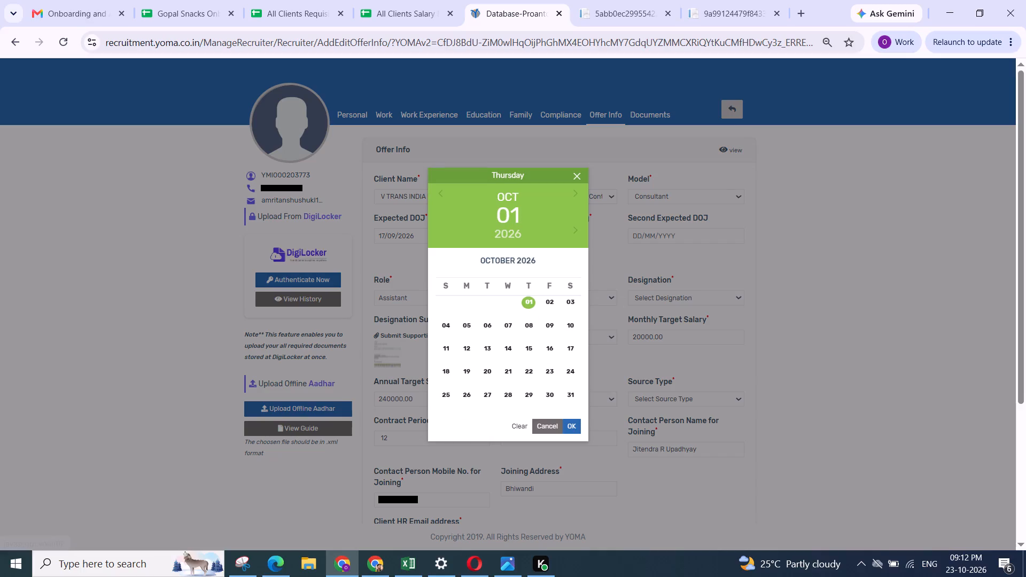
left_click(568, 428)
Attach the dfdsfdasd image as both the joining date supporting and the designation supporting for the row 17 candidate.
scroll(659, 310, "down", 1)
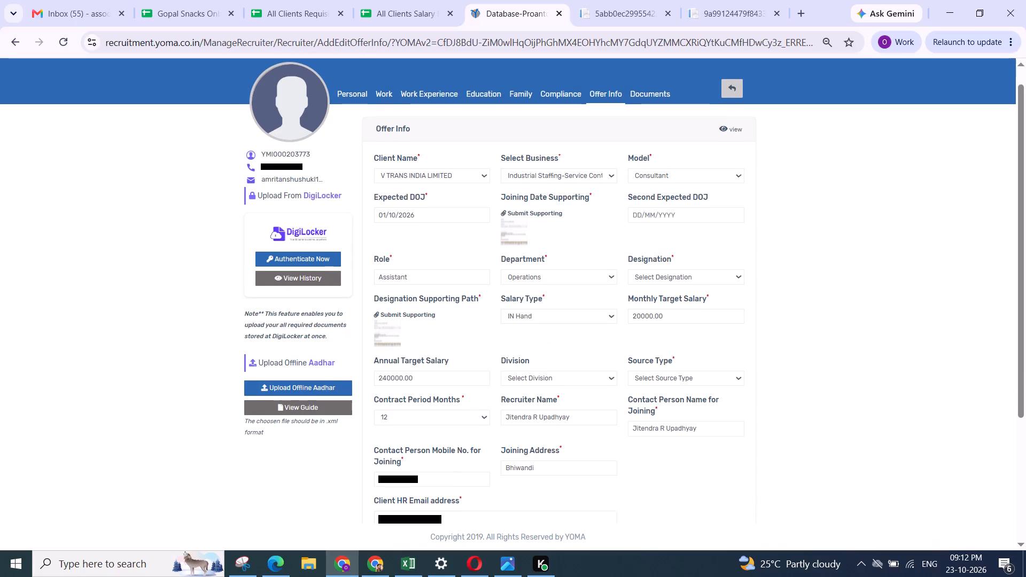
left_click(538, 217)
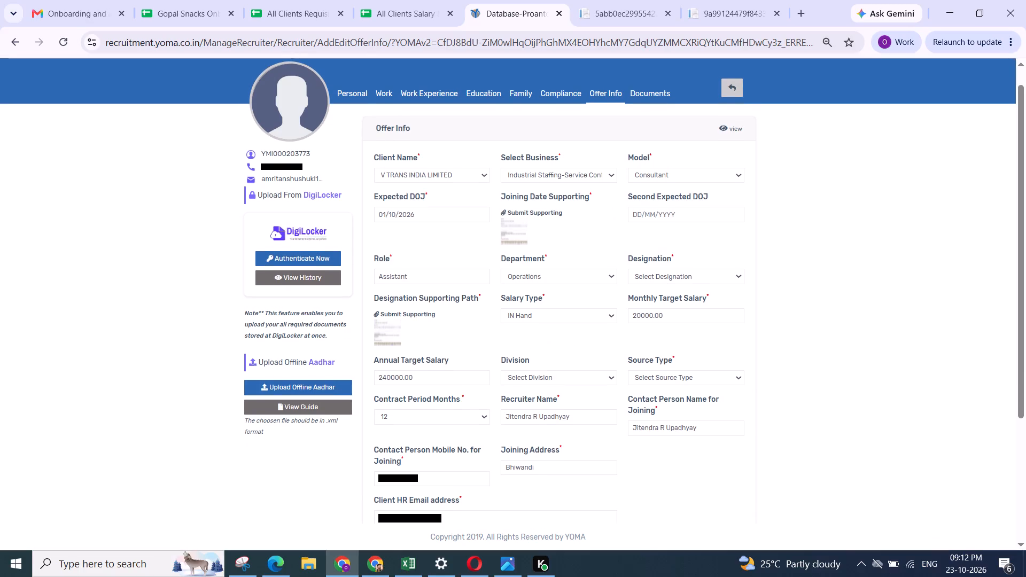
left_click(527, 214)
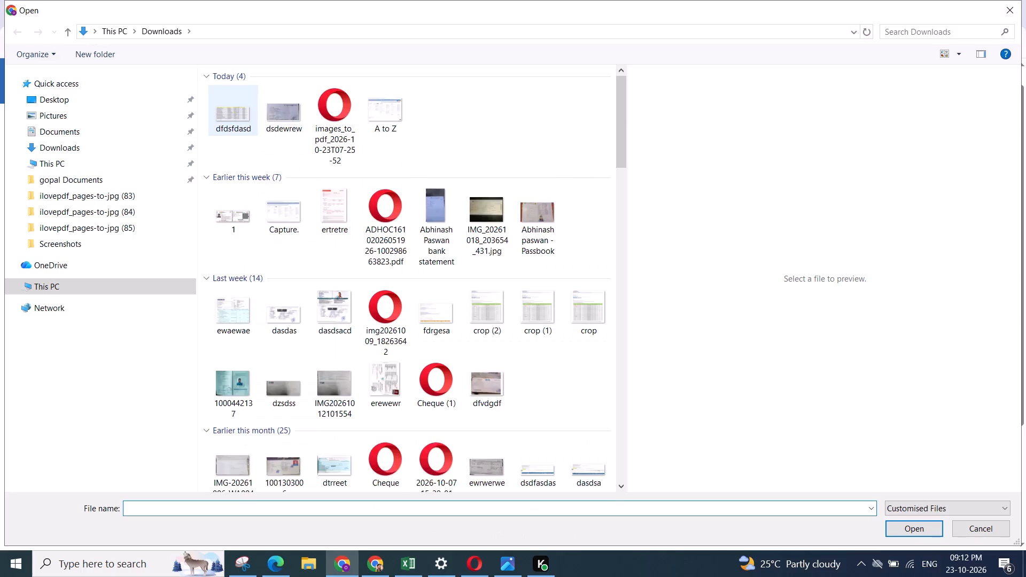
left_click(220, 114)
left_click(924, 535)
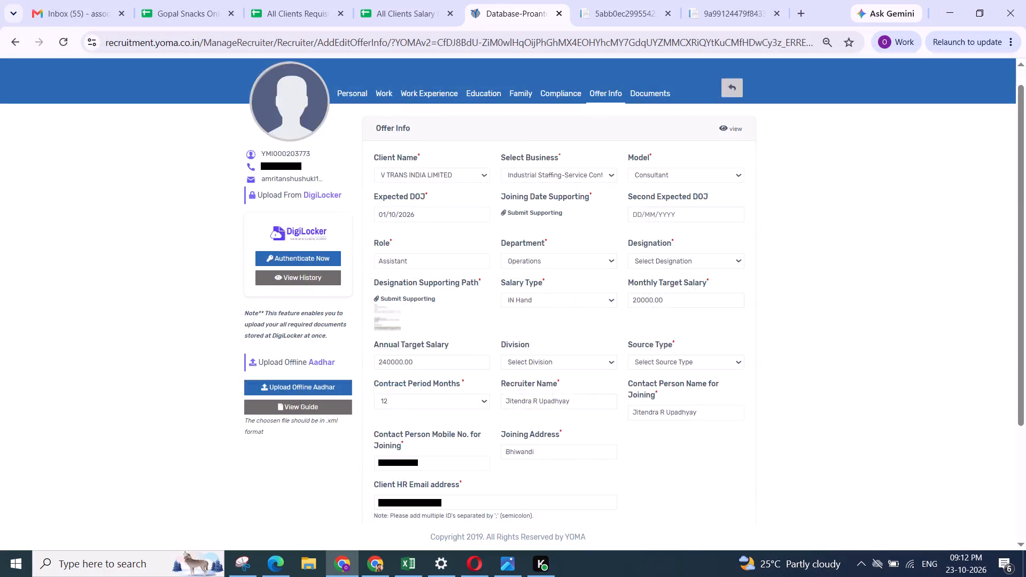
scroll(723, 417, "down", 2)
left_click(411, 135)
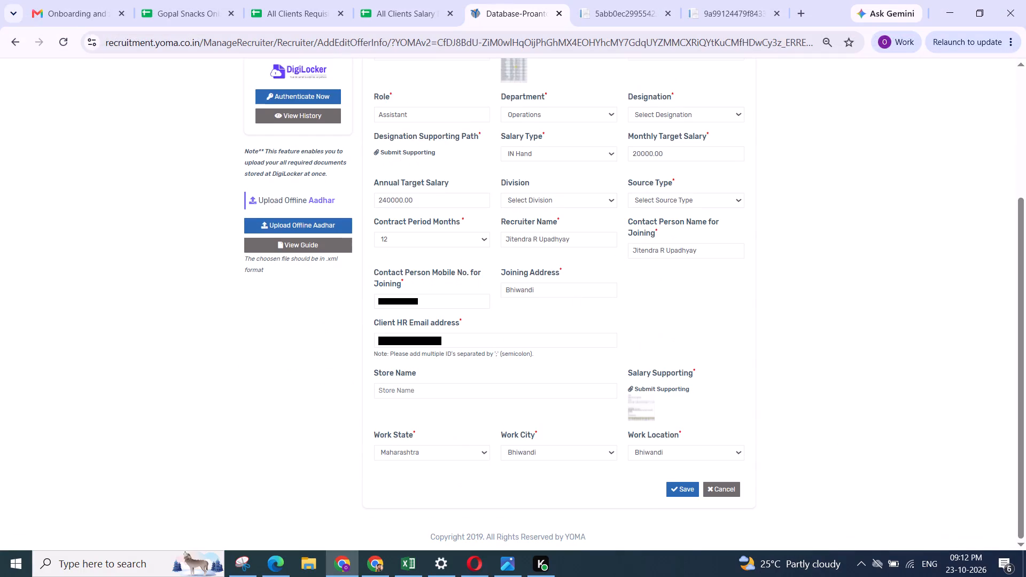
left_click(227, 107)
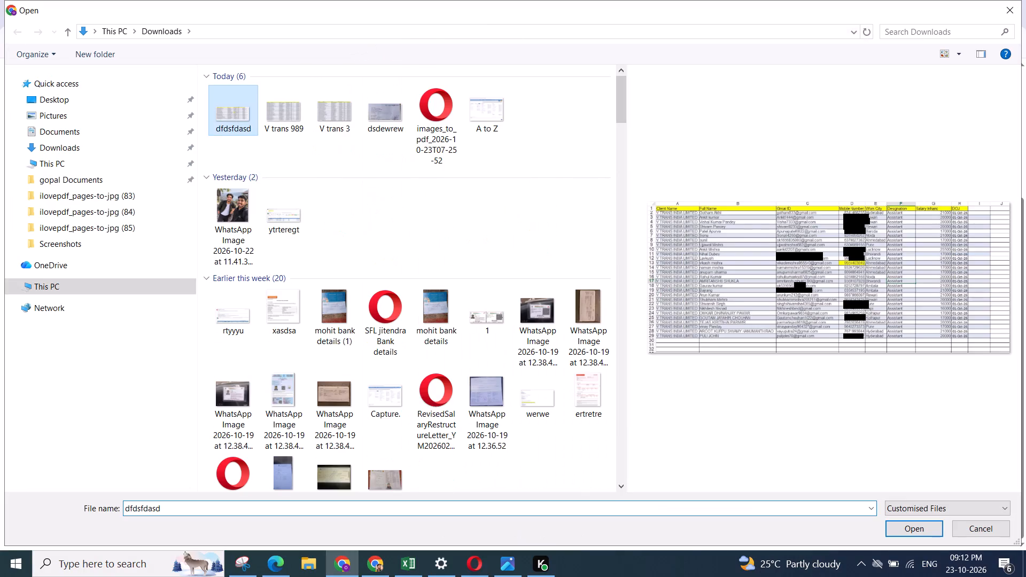
left_click(907, 525)
scroll(750, 438, "up", 2)
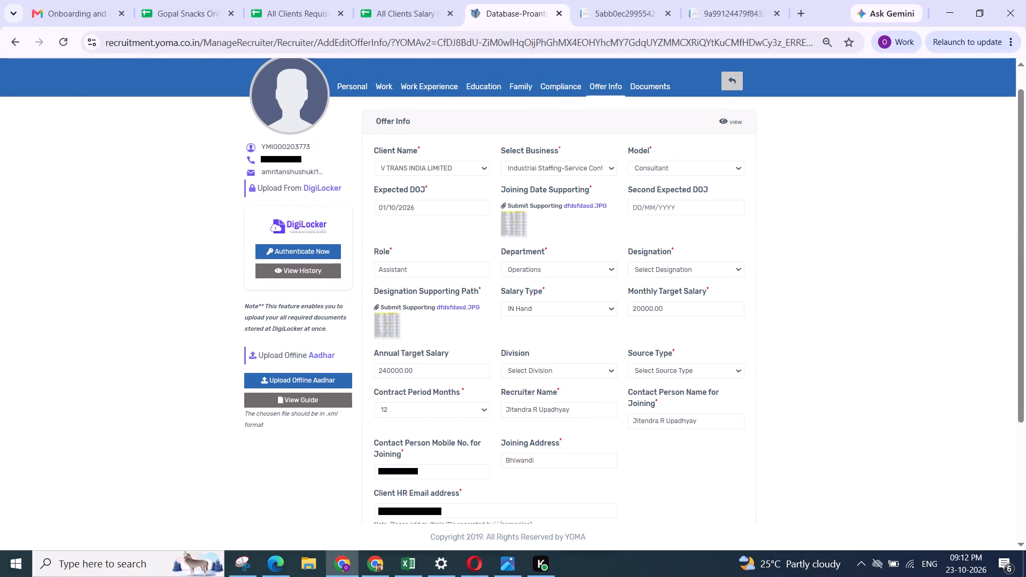
Set the row 17 candidate's designation to Assistant and source type to Transfer.
scroll(669, 383, "down", 1)
left_click(670, 266)
left_click(670, 265)
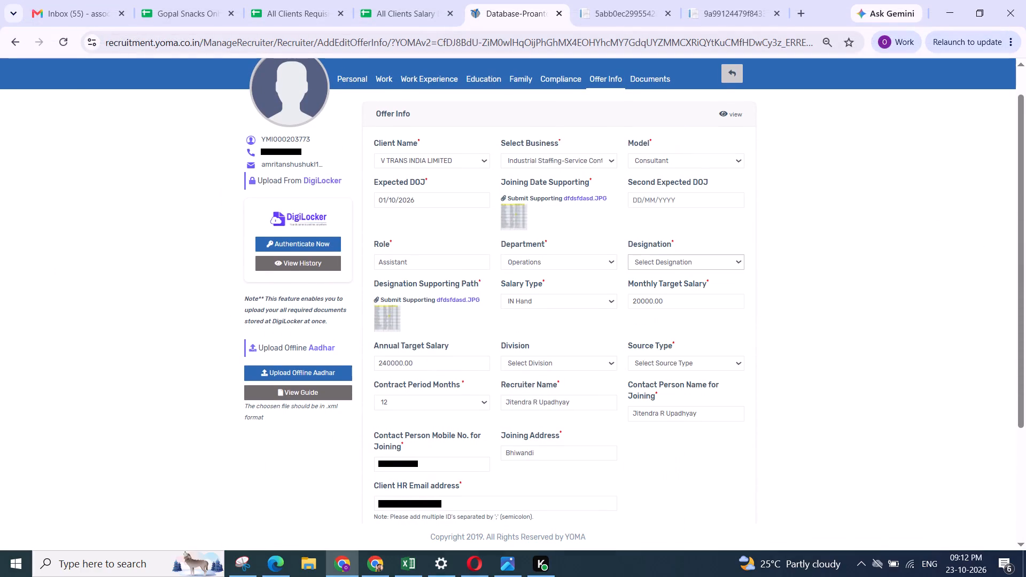
left_click(669, 264)
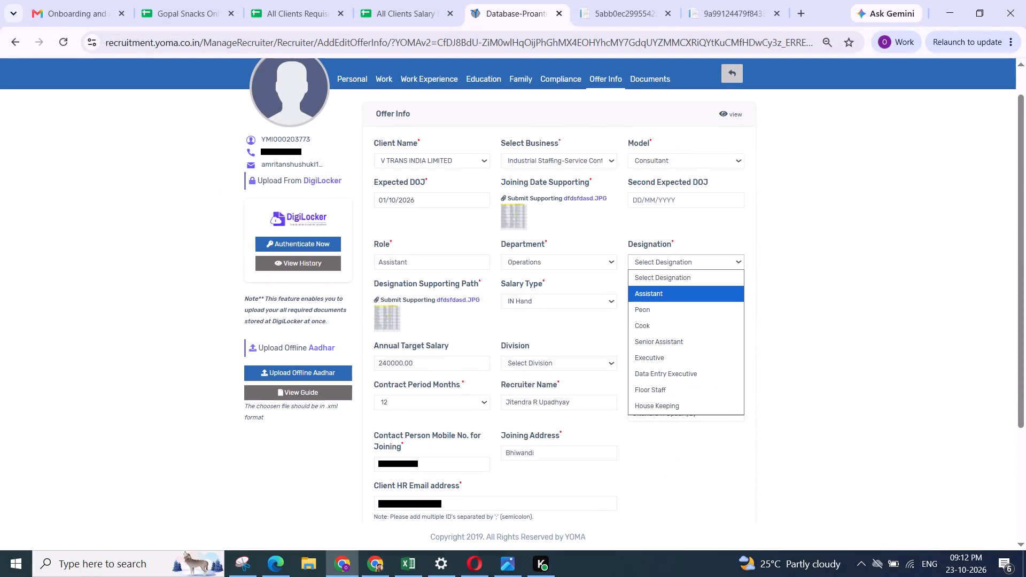
left_click(648, 297)
scroll(648, 297, "down", 2)
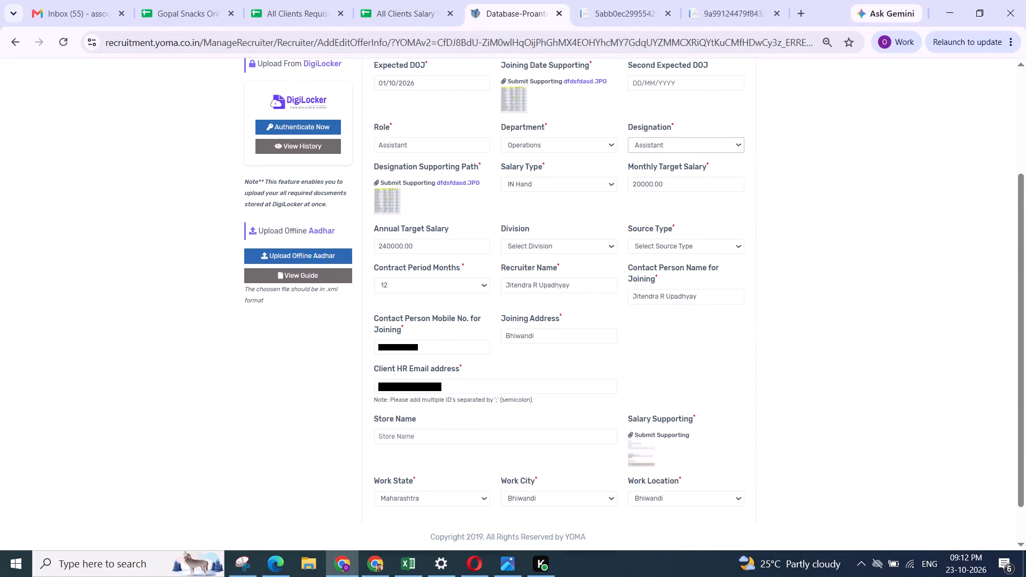
left_click(686, 247)
left_click(679, 295)
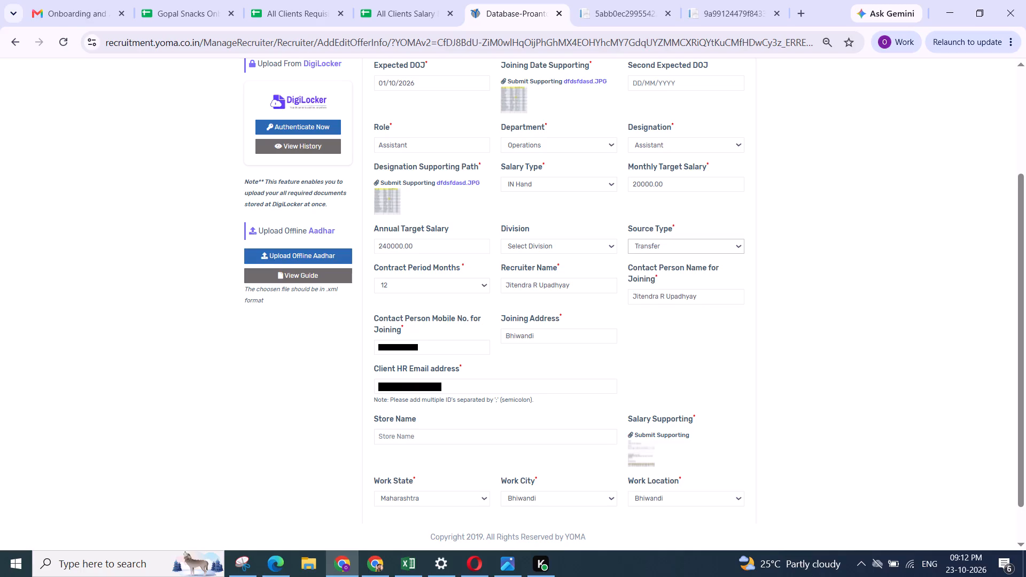
Attach the dfdsfdasd image as the row 17 candidate's salary supporting.
scroll(544, 246, "down", 2)
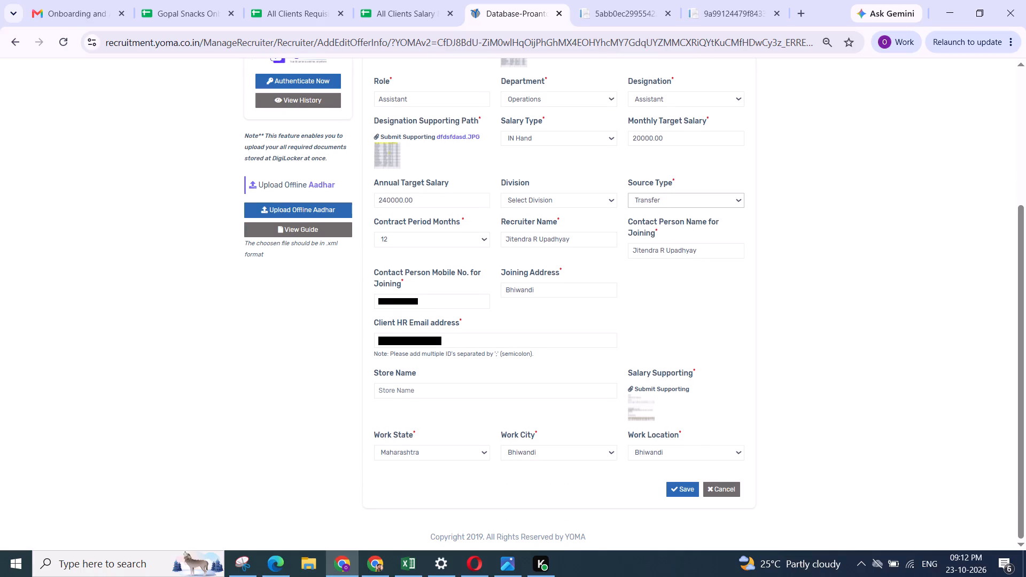
left_click(673, 388)
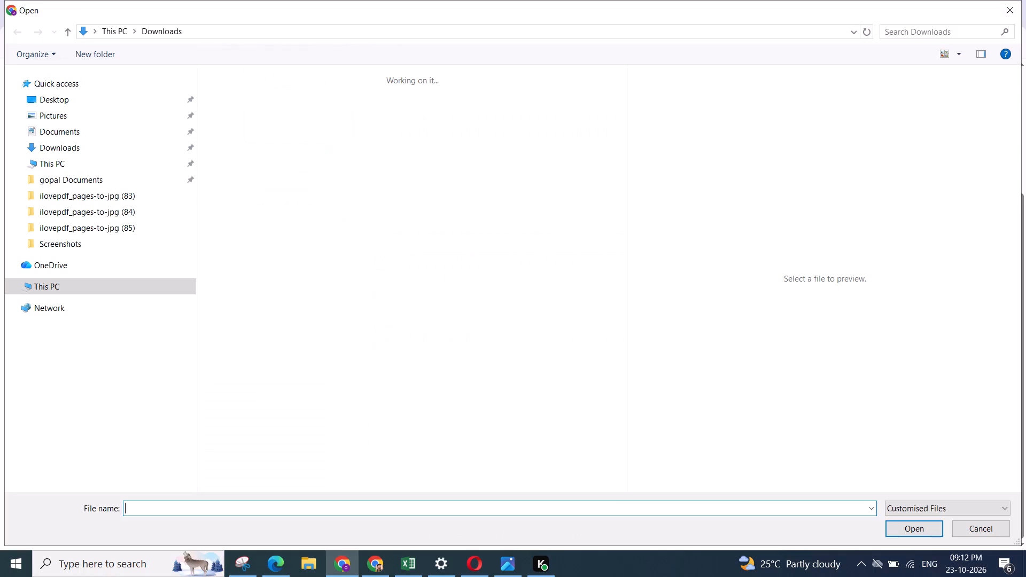
left_click(228, 99)
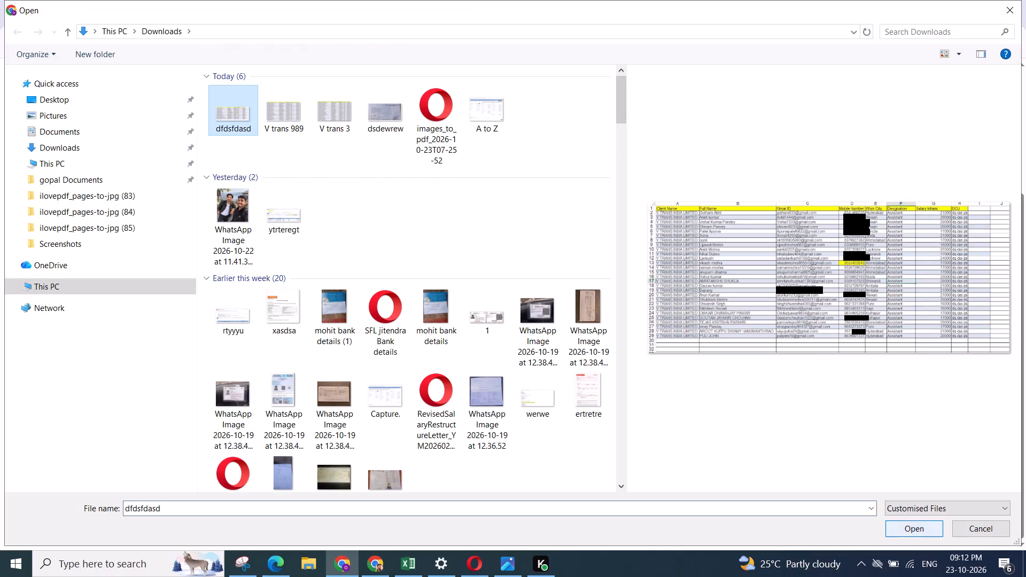
left_click(911, 526)
Review the completed offer form and save the row 17 candidate's offer info.
scroll(713, 400, "up", 4)
scroll(556, 385, "down", 2)
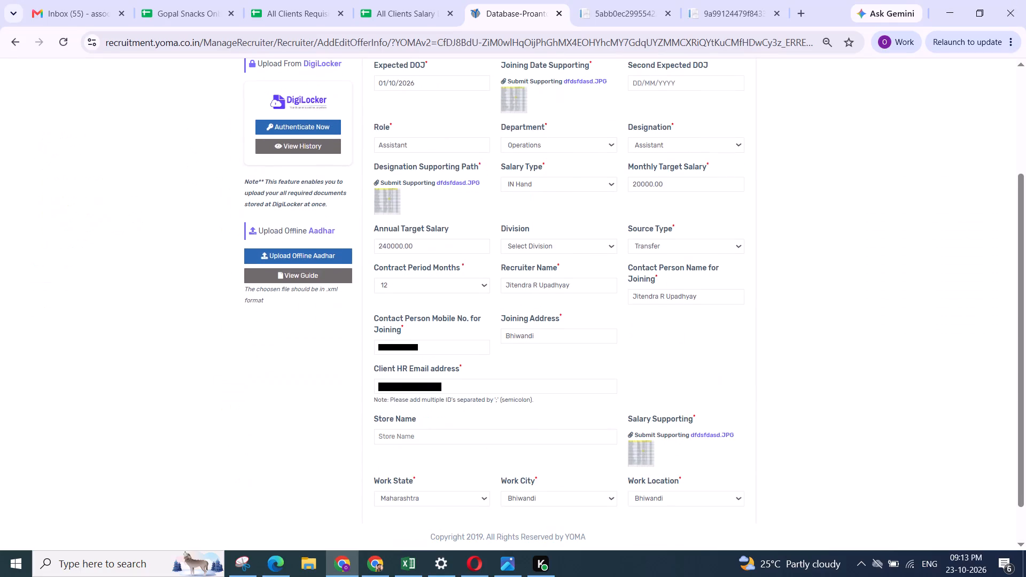
scroll(656, 294, "up", 3)
scroll(575, 294, "down", 2)
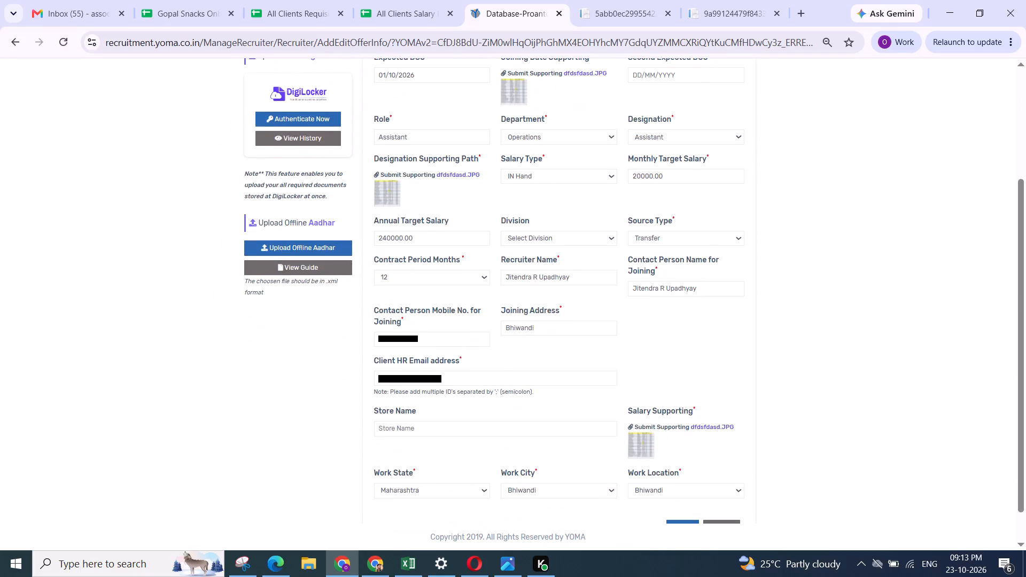
scroll(539, 328, "down", 3)
left_click(682, 492)
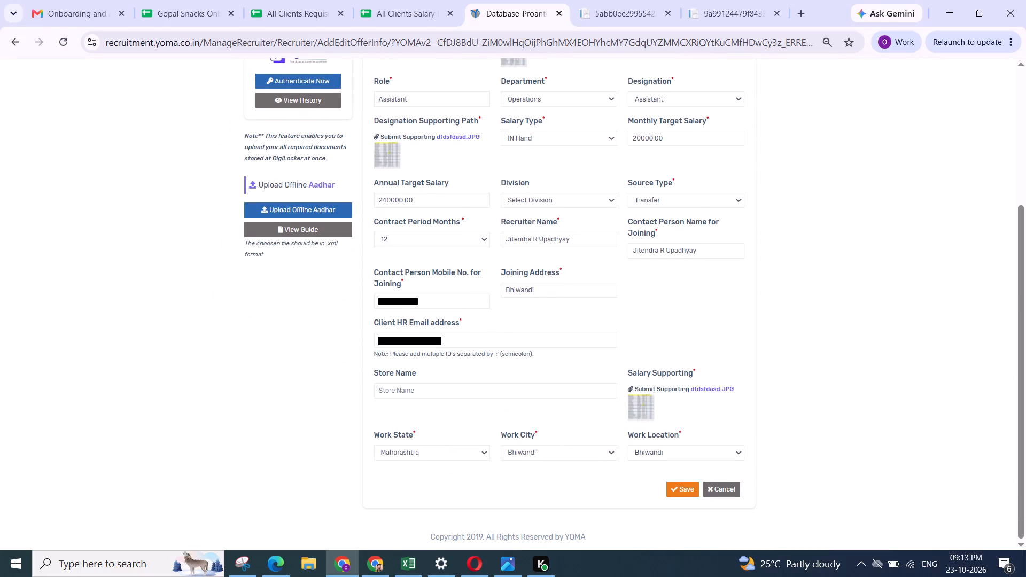
scroll(573, 366, "up", 4)
scroll(426, 303, "down", 1)
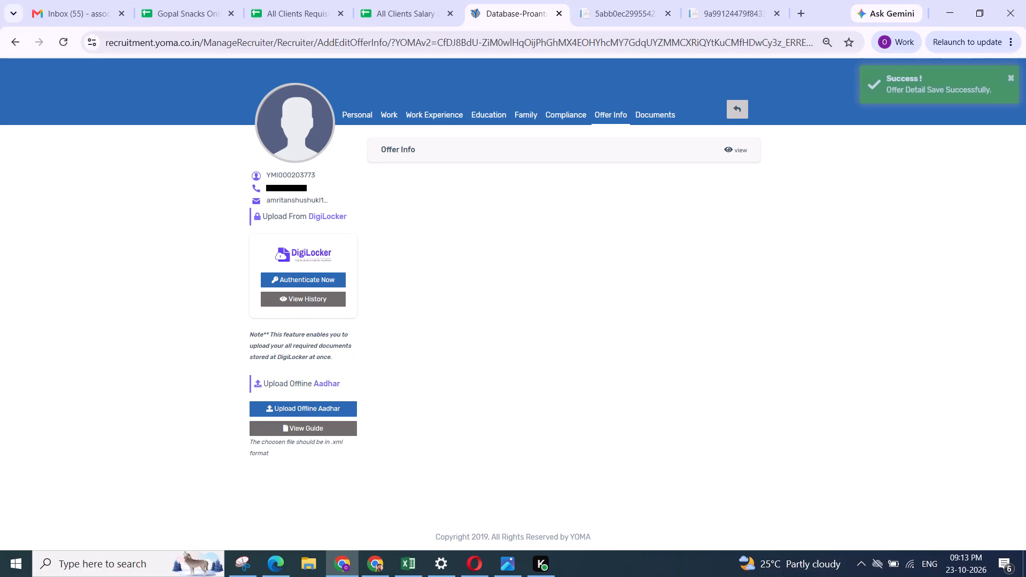
scroll(426, 303, "down", 1)
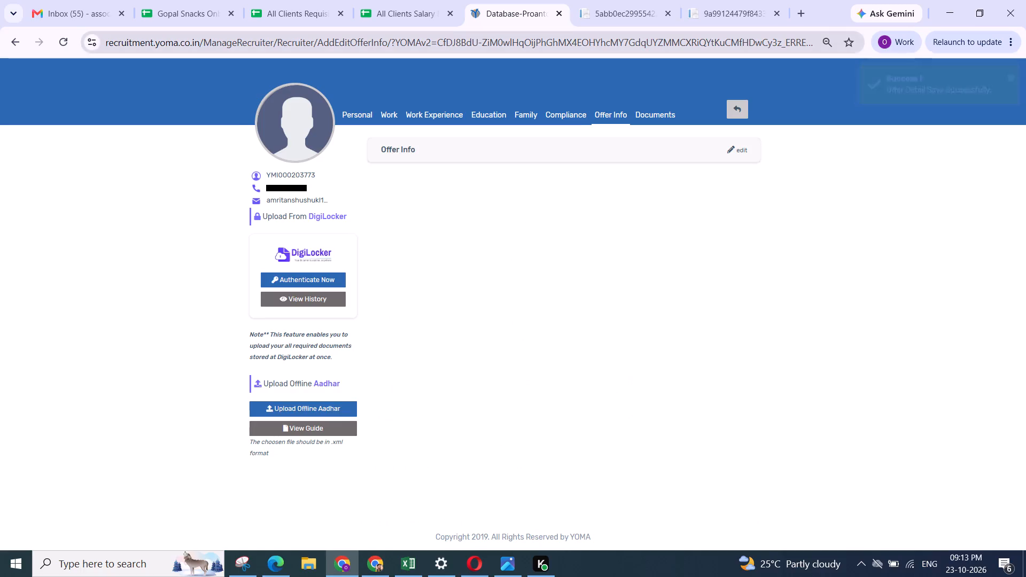
Switch to the v trans sheet in Excel and copy the row 18 mobile number.
key("alt+Tab")
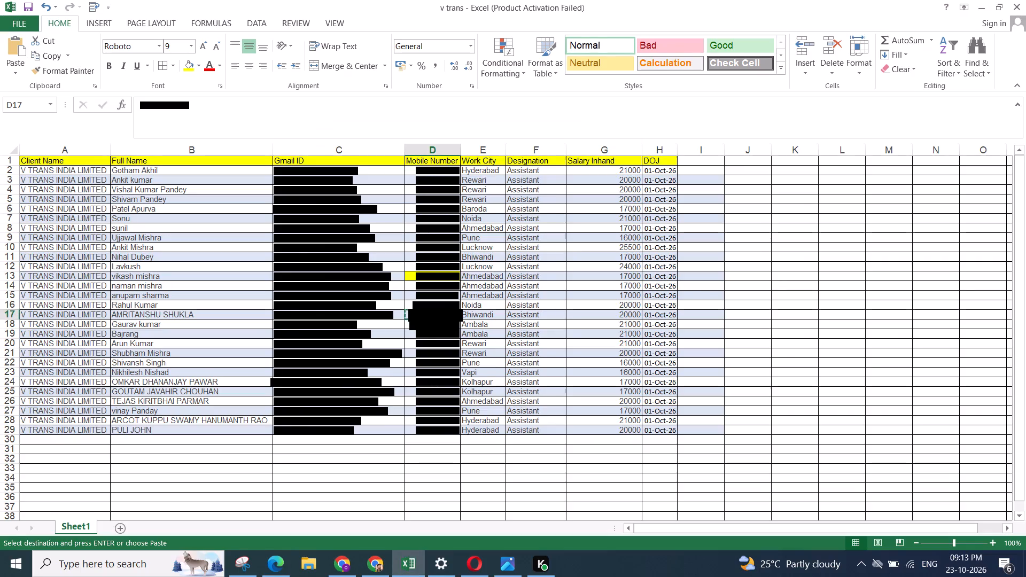
key("Down")
key("ctrl+c")
Back in Chrome, leave the saved candidate's record and filter the Associate Database by the copied row 18 mobile number.
key("alt+Tab")
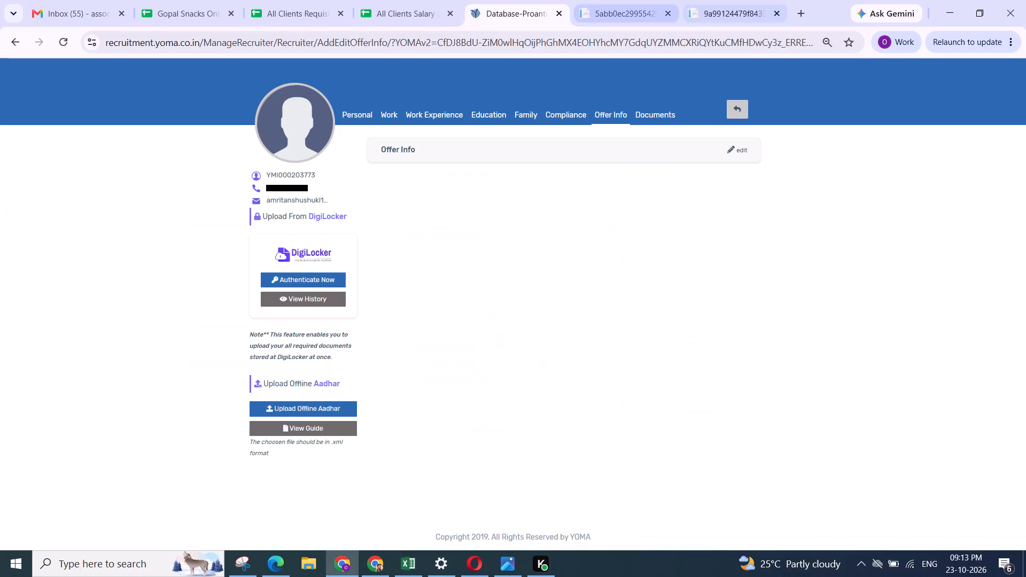
left_click(735, 113)
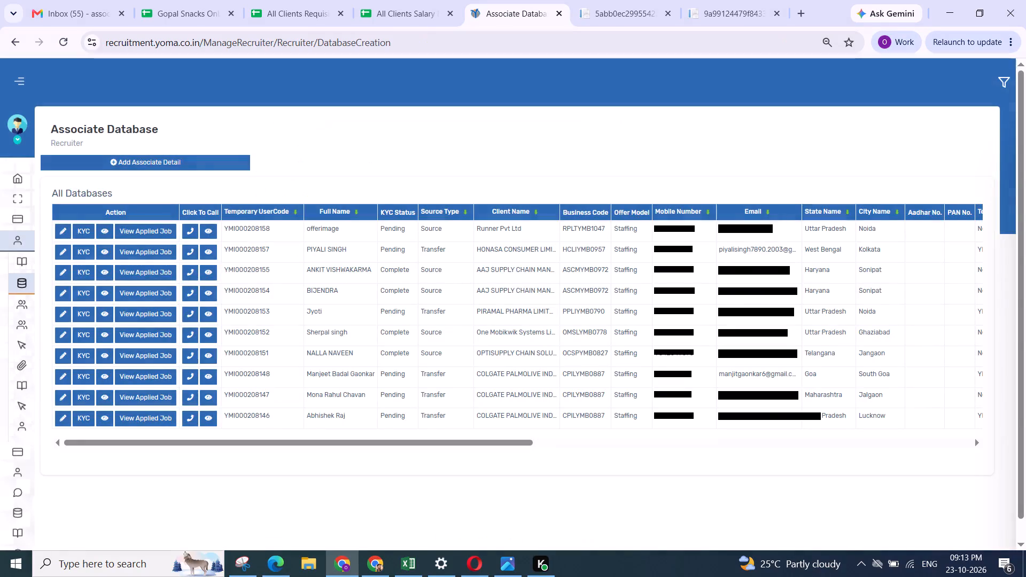
left_click(1006, 78)
scroll(951, 247, "down", 3)
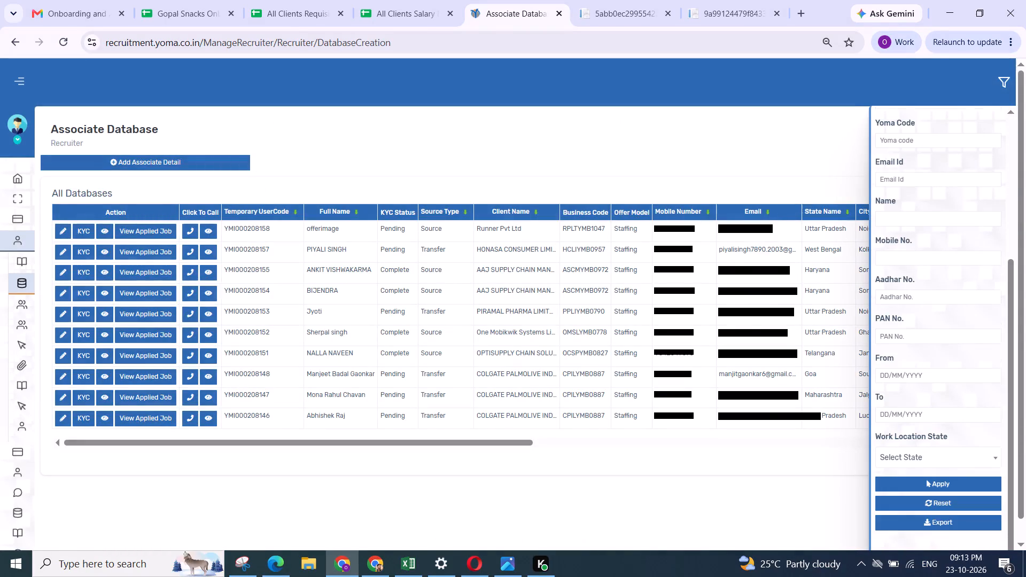
left_click(910, 253)
key("ctrl+v")
key("Return")
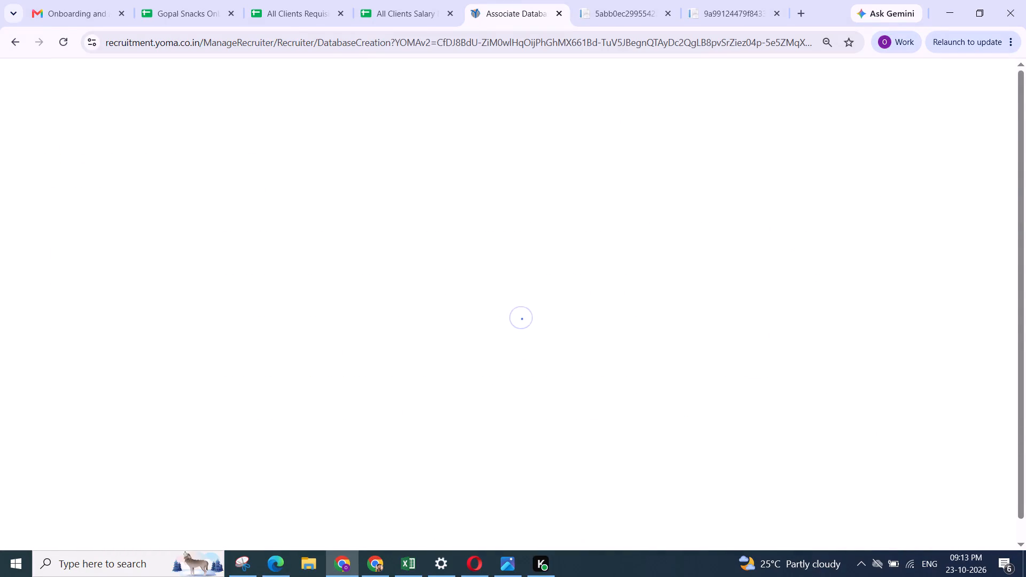
Open the filtered row 18 Ambala candidate's record and its offer info for editing.
left_click(65, 231)
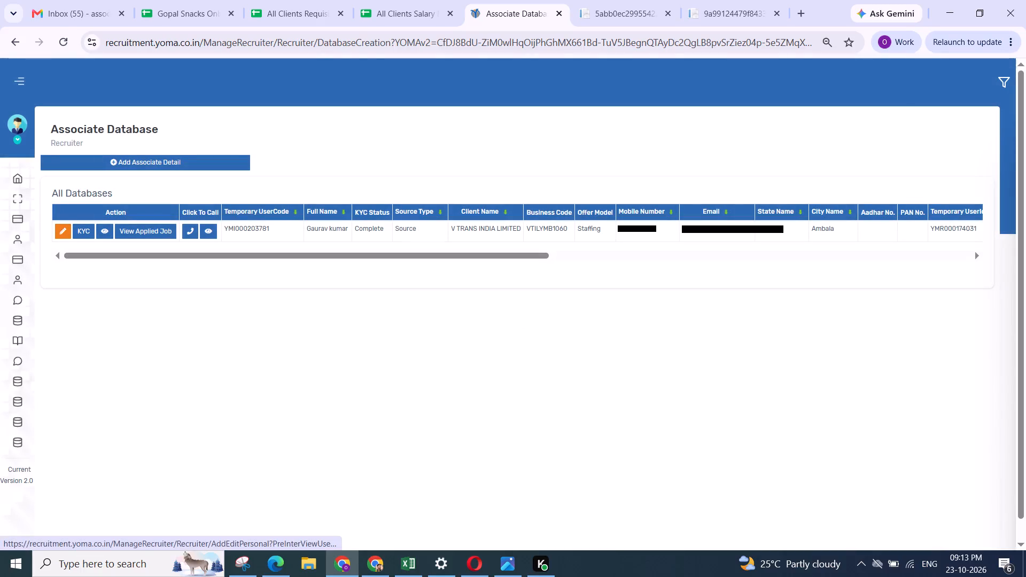
left_click(601, 108)
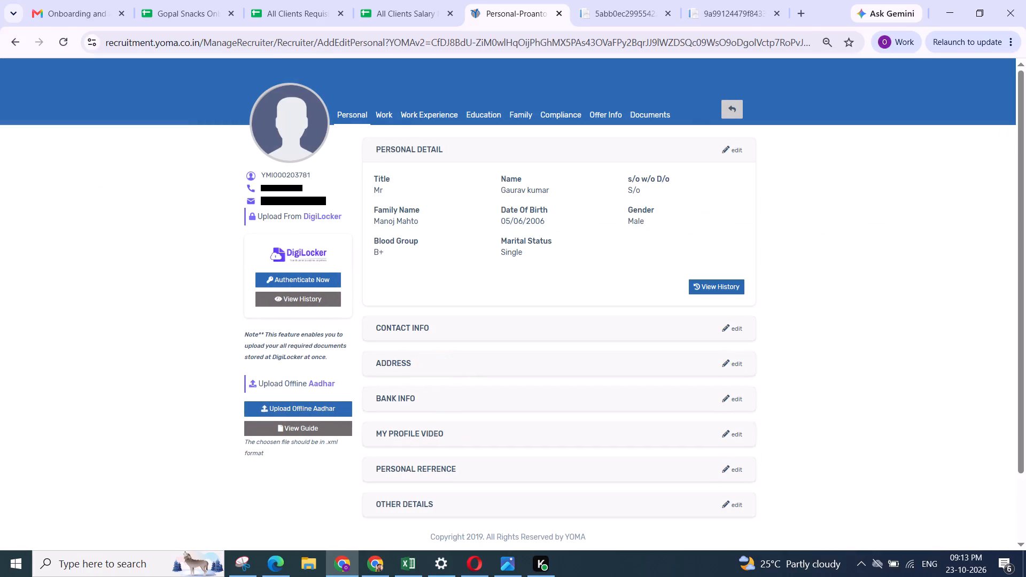
left_click(610, 113)
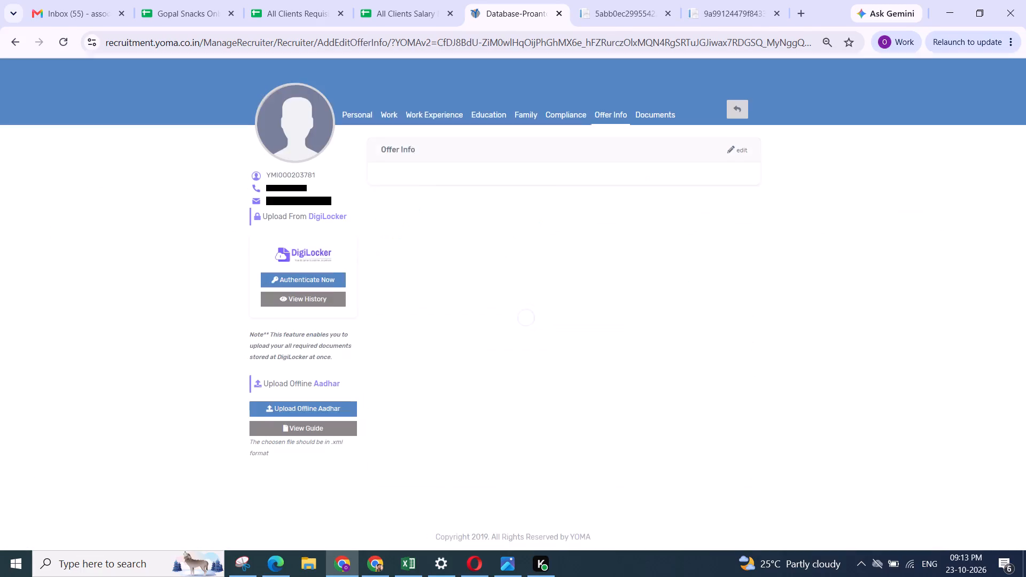
left_click(729, 150)
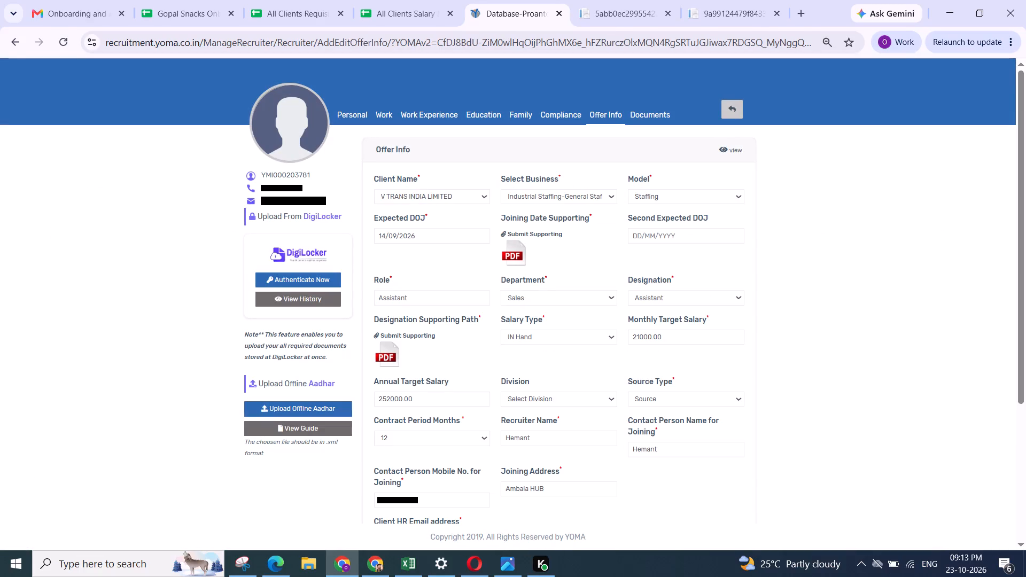
Attach the dfdsfdasd image as both the joining date supporting and the designation supporting for the row 18 candidate.
left_click(535, 231)
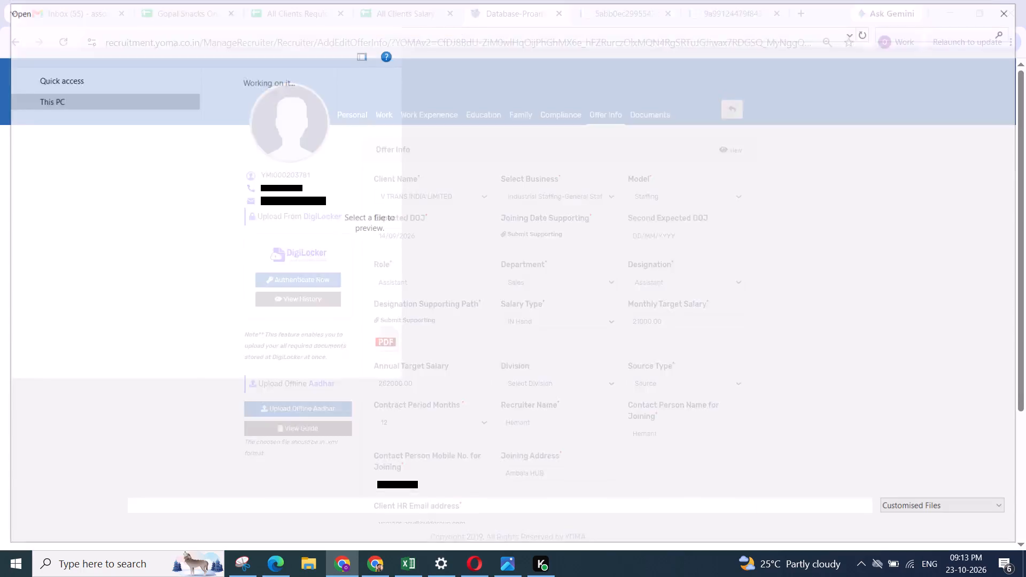
left_click(229, 109)
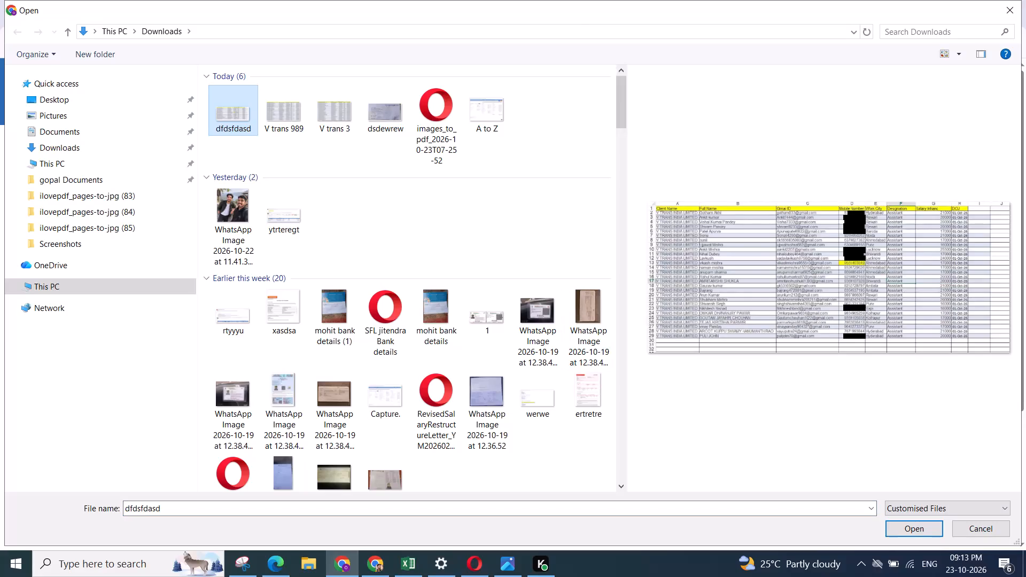
left_click(927, 526)
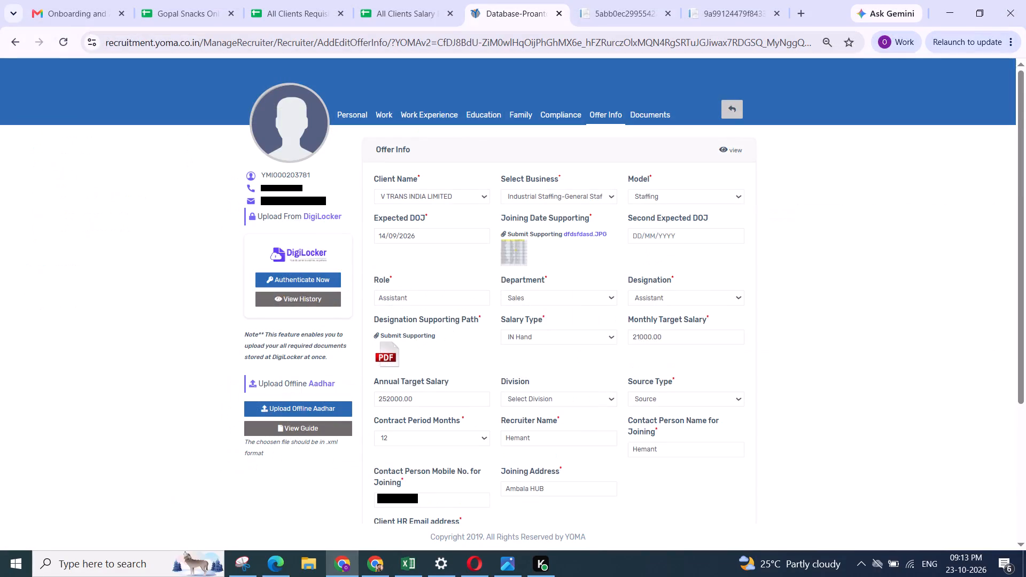
left_click(398, 334)
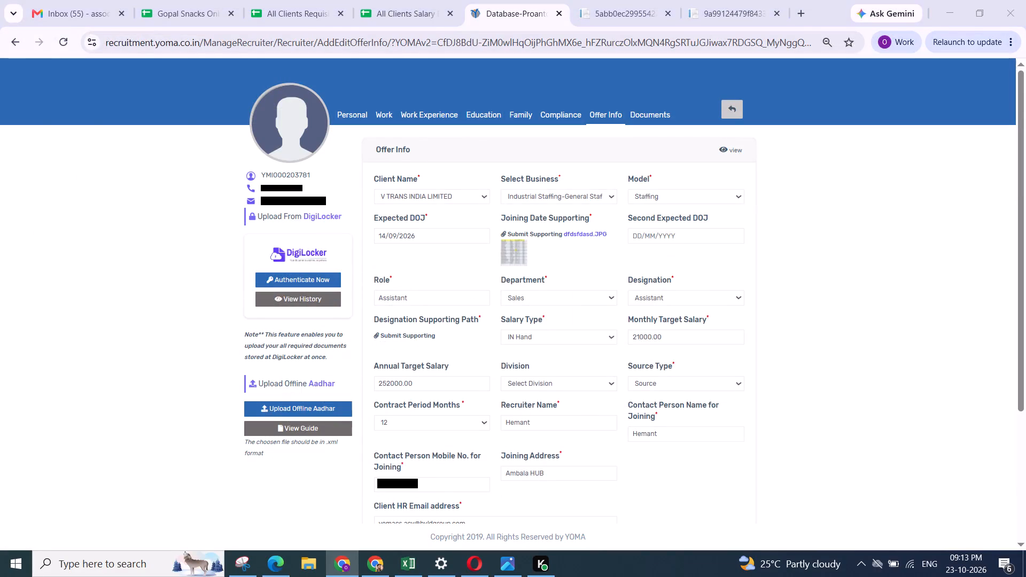
left_click(216, 91)
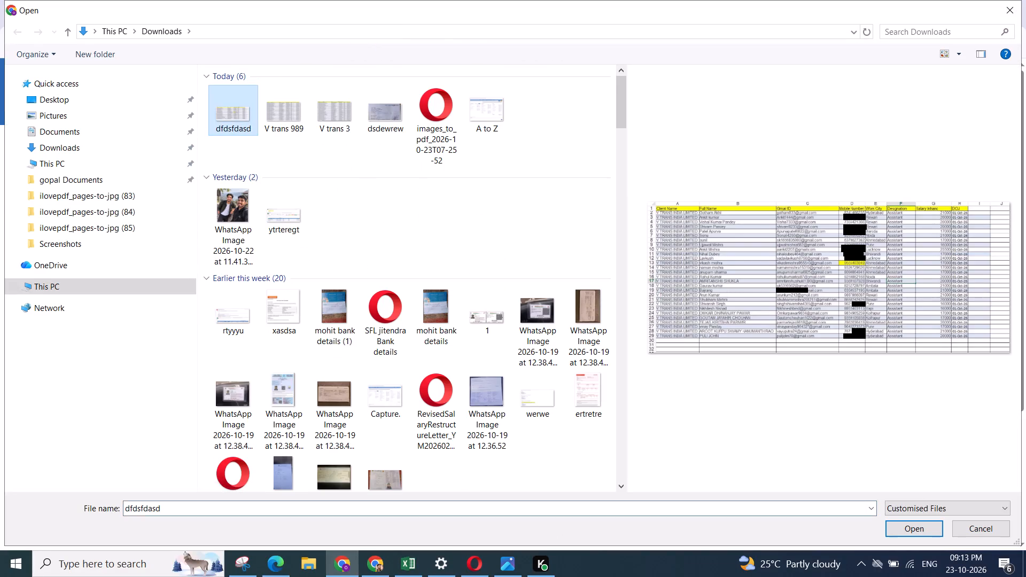
left_click(910, 526)
key("alt+Tab")
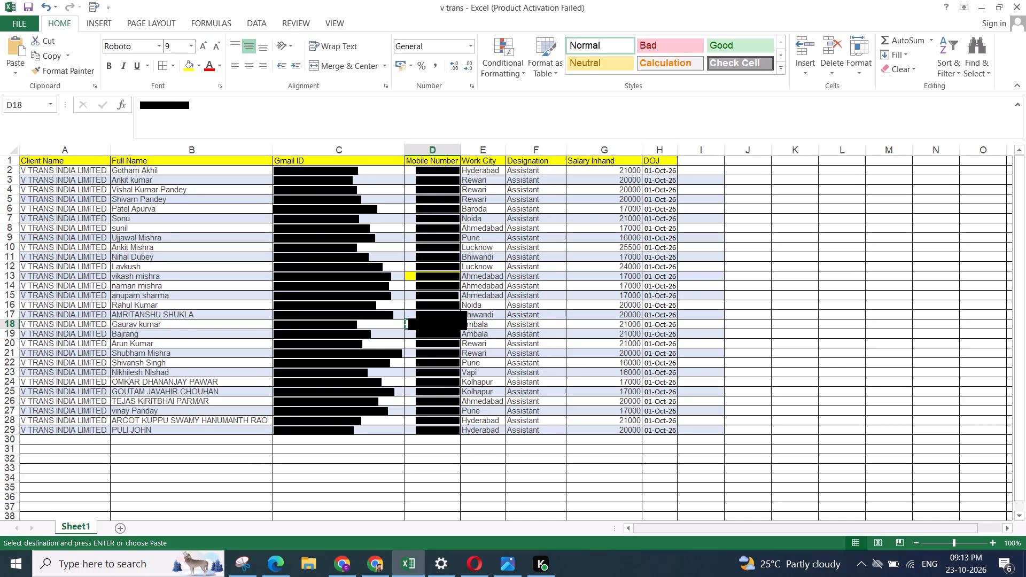
key("alt+Tab")
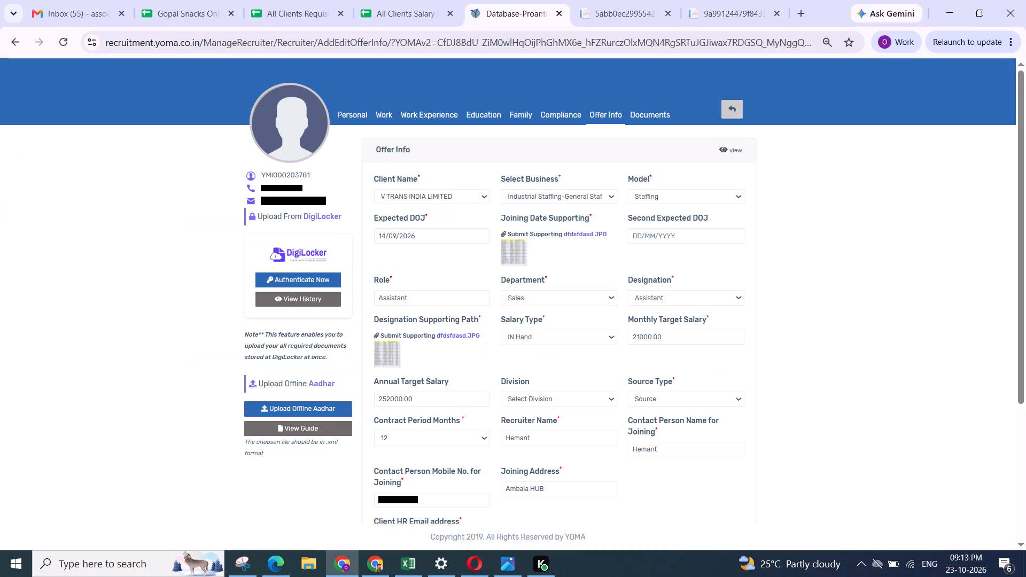
For the row 18 candidate, choose business Industrial Staffing-Service Contractor Model (VTILYMB1087), designation Assistant and source type Transfer.
left_click(545, 199)
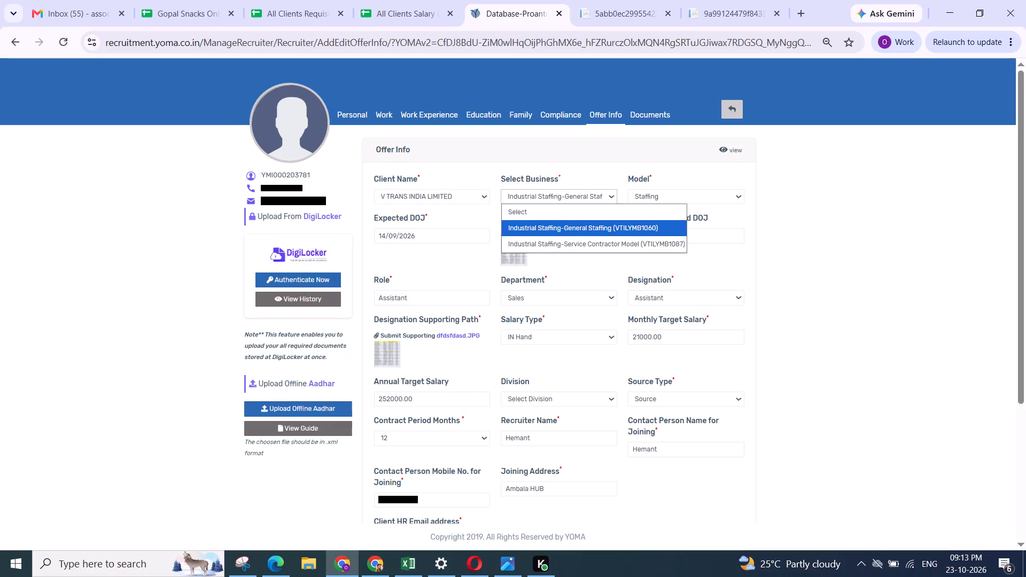
left_click(561, 244)
scroll(645, 264, "down", 1)
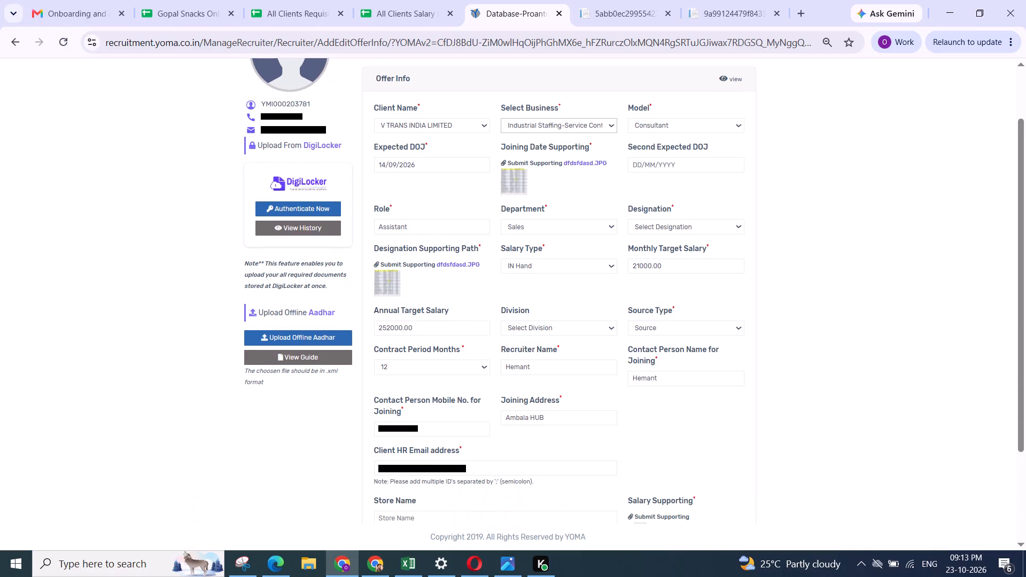
left_click(659, 228)
left_click(667, 258)
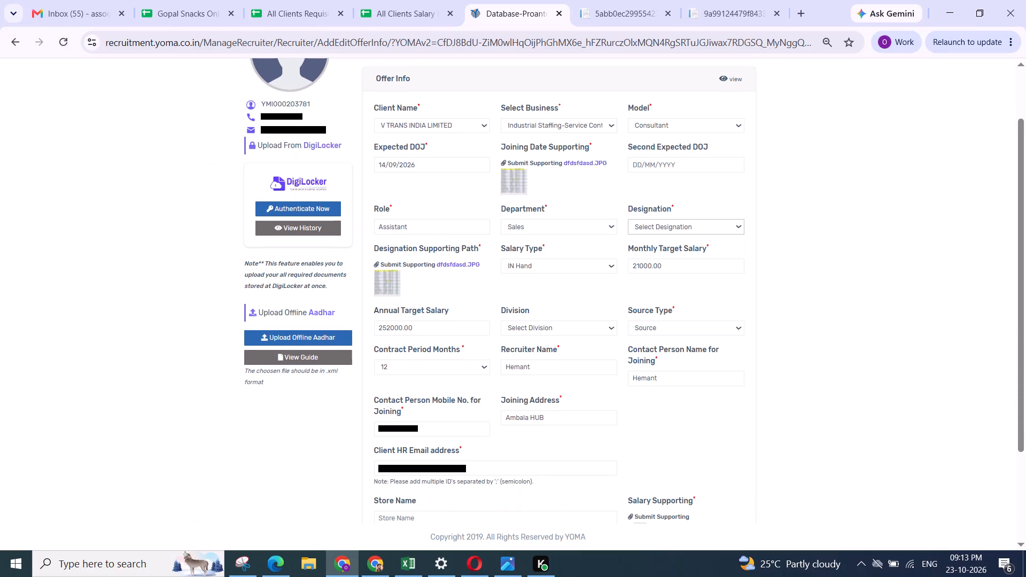
scroll(621, 255, "down", 1)
scroll(671, 277, "down", 1)
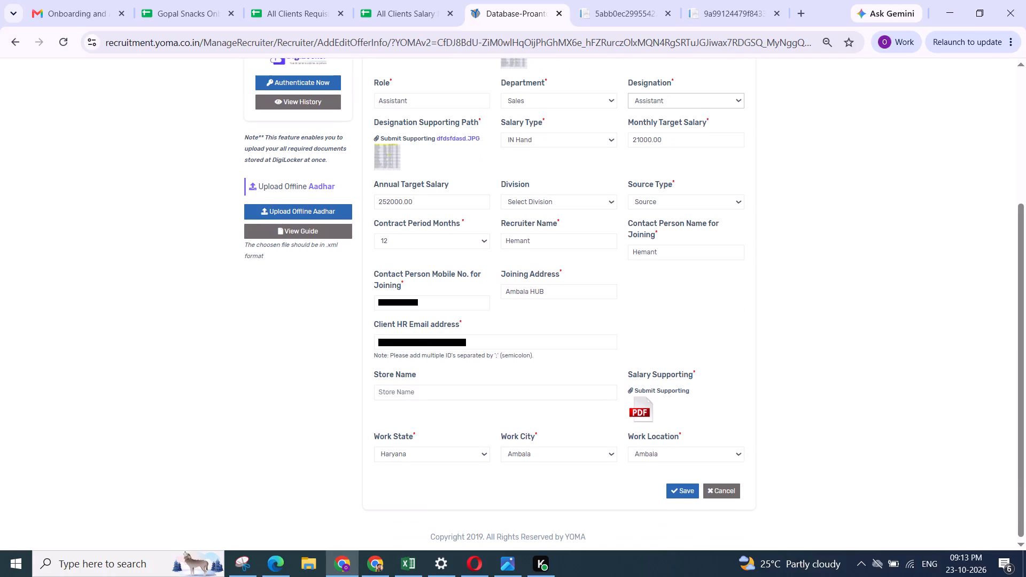
left_click(642, 196)
left_click(655, 248)
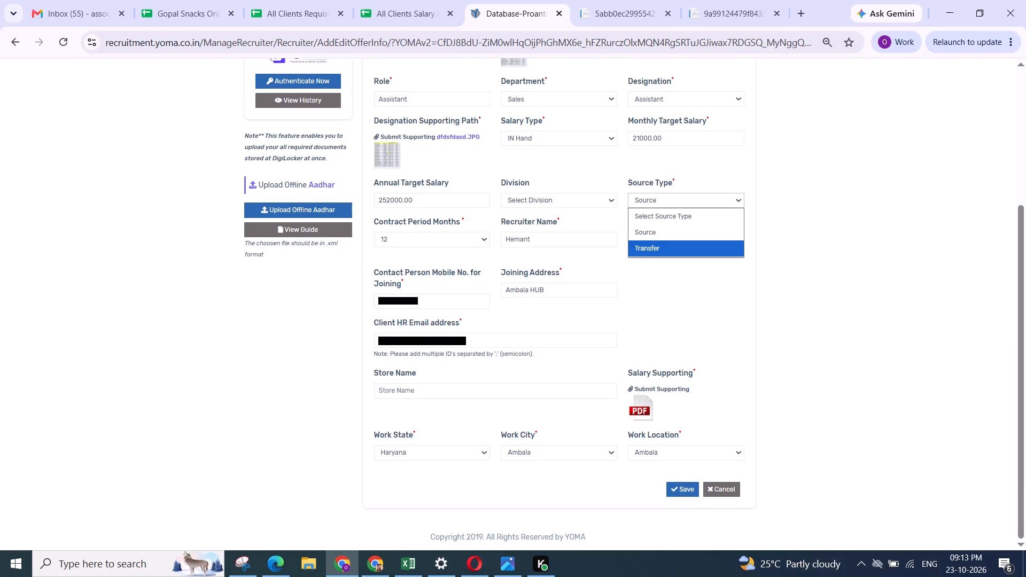
Attach the dfdsfdasd image as the row 18 candidate's salary supporting and save the offer info.
scroll(537, 267, "down", 1)
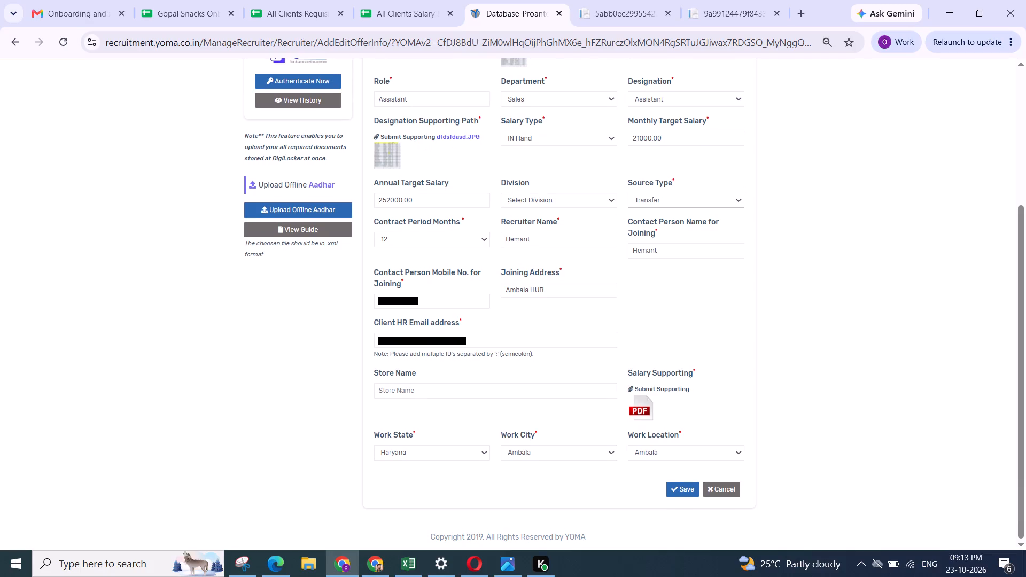
left_click(672, 387)
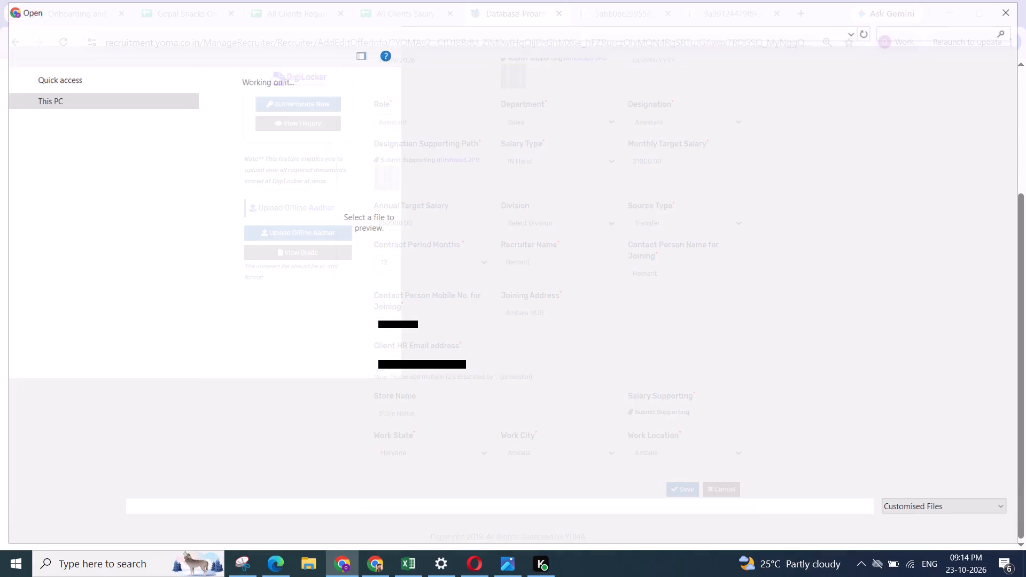
left_click(231, 113)
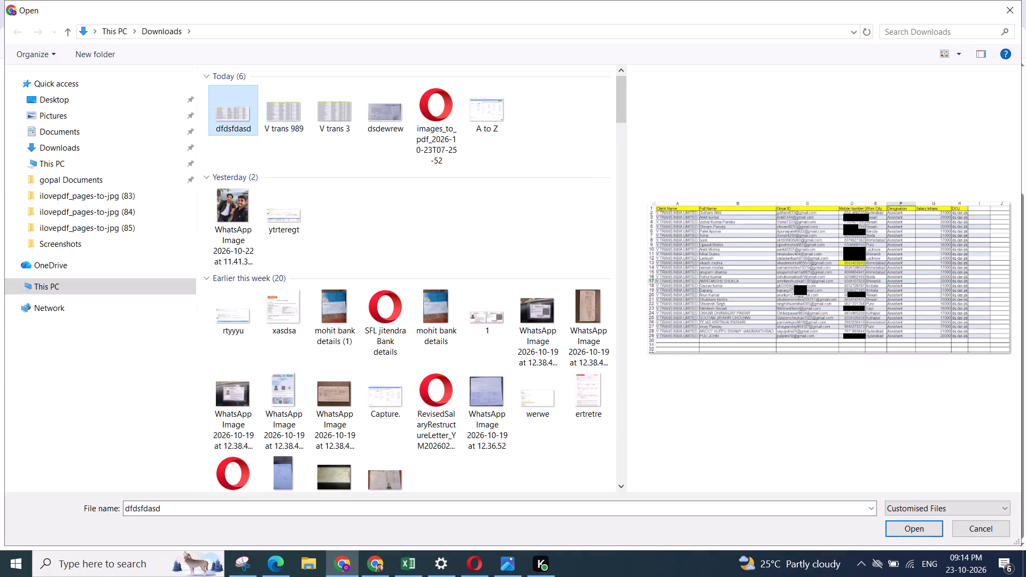
left_click(919, 535)
scroll(701, 414, "up", 3)
scroll(600, 407, "down", 6)
left_click(680, 486)
Switch to the v trans sheet in Excel and copy the row 19 mobile number.
key("alt+Tab")
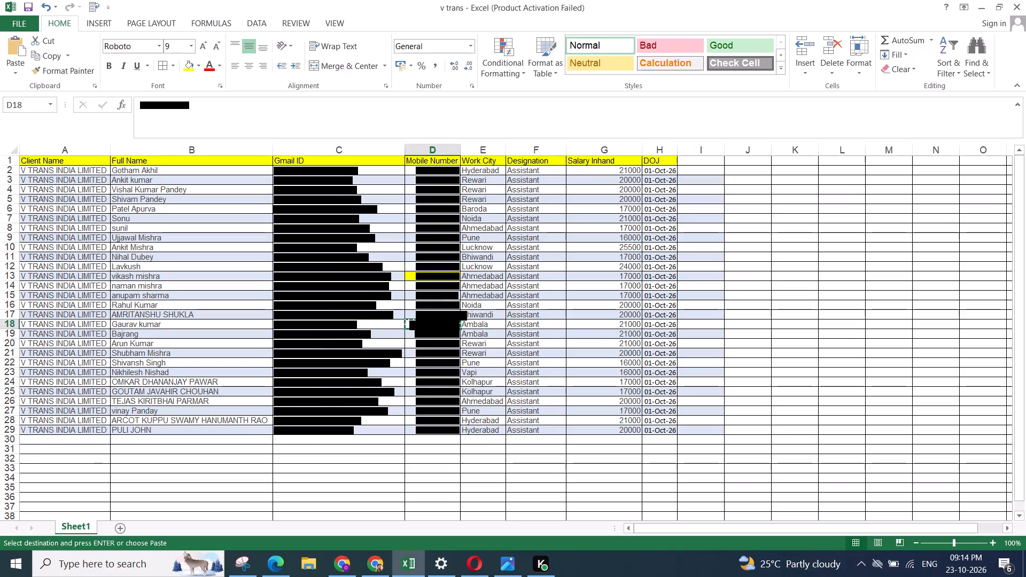
key("alt+Tab")
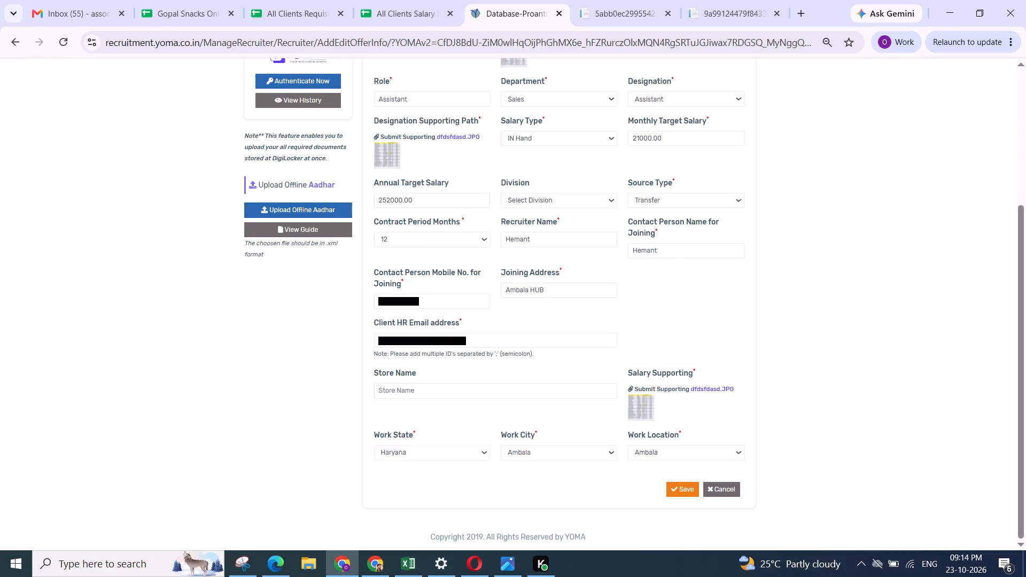
scroll(680, 486, "up", 2)
key("alt+Tab")
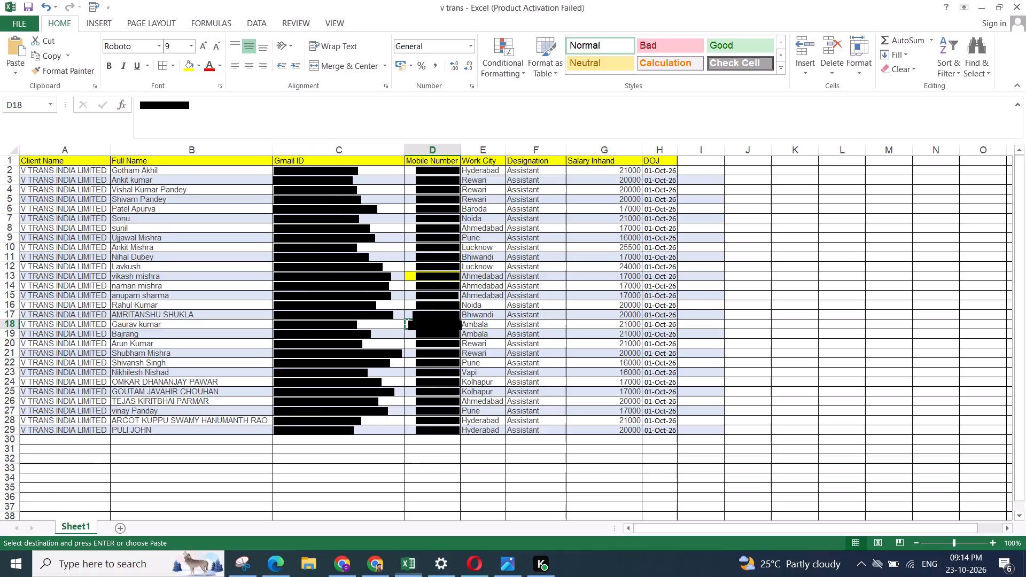
key("Down")
key("ctrl+c")
Back in Chrome, reopen the row 18 candidate's saved offer info for editing.
key("alt+Tab")
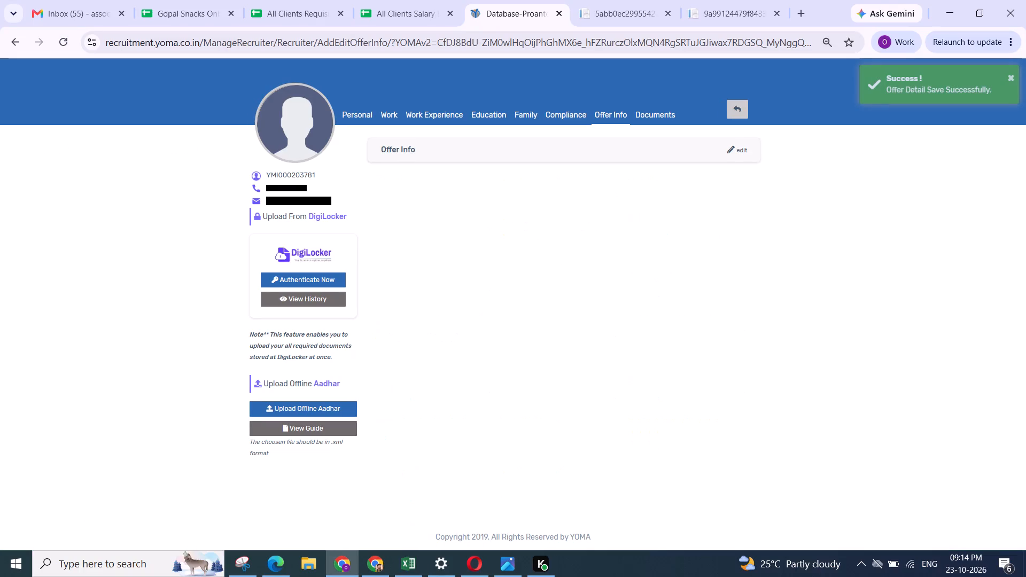
left_click(730, 146)
left_click(709, 148)
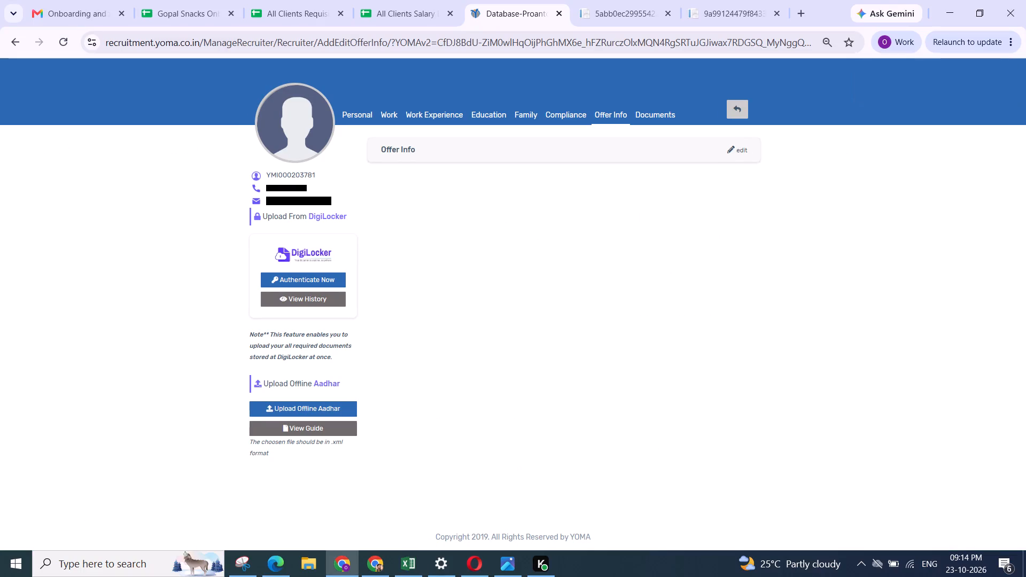
left_click(723, 144)
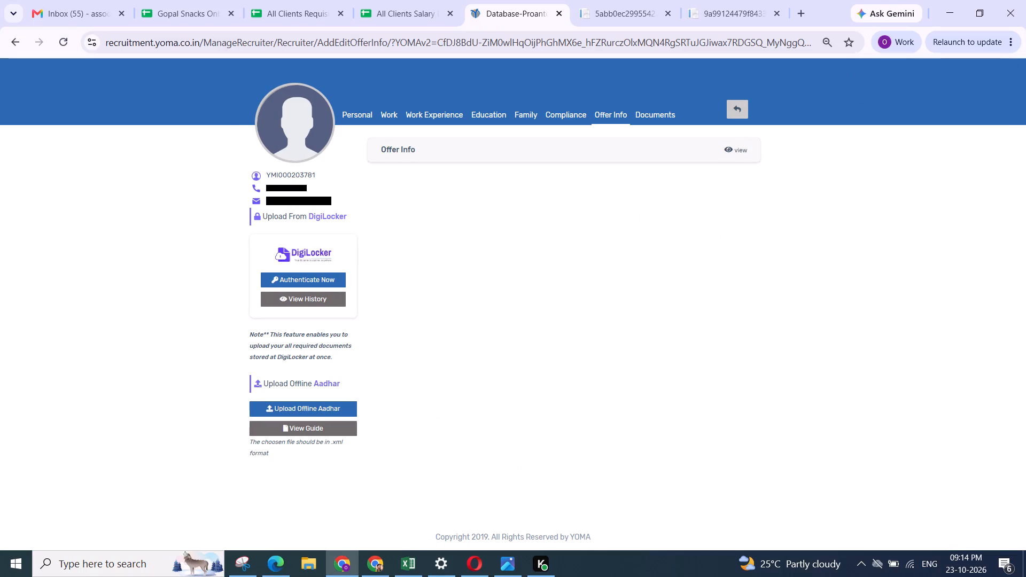
left_click(726, 144)
left_click(736, 149)
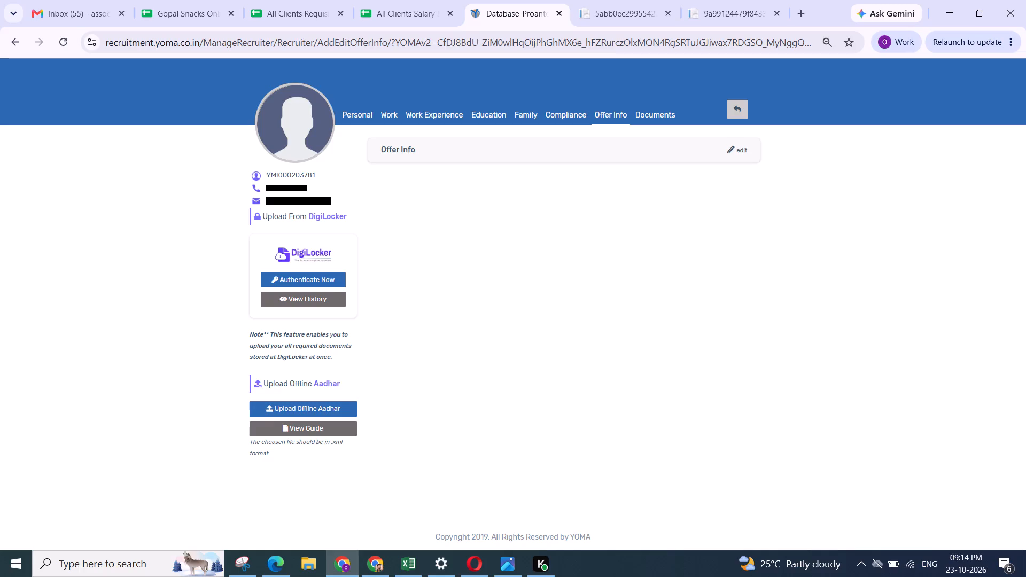
left_click(736, 149)
left_click(640, 147)
left_click(735, 155)
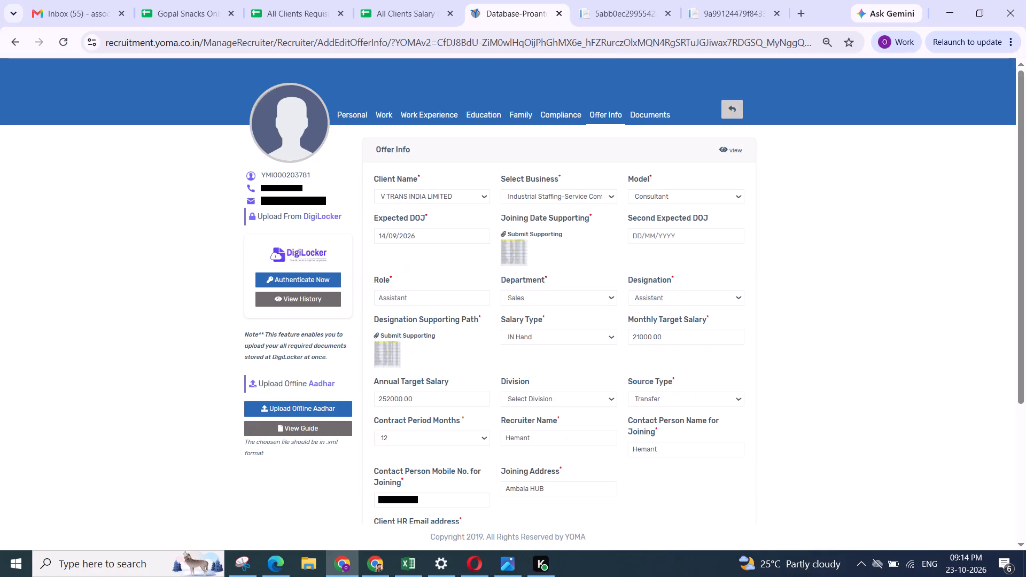
Set the row 18 candidate's expected DOJ to 01/10/2026 and save the offer info again.
left_click(391, 227)
left_click(408, 240)
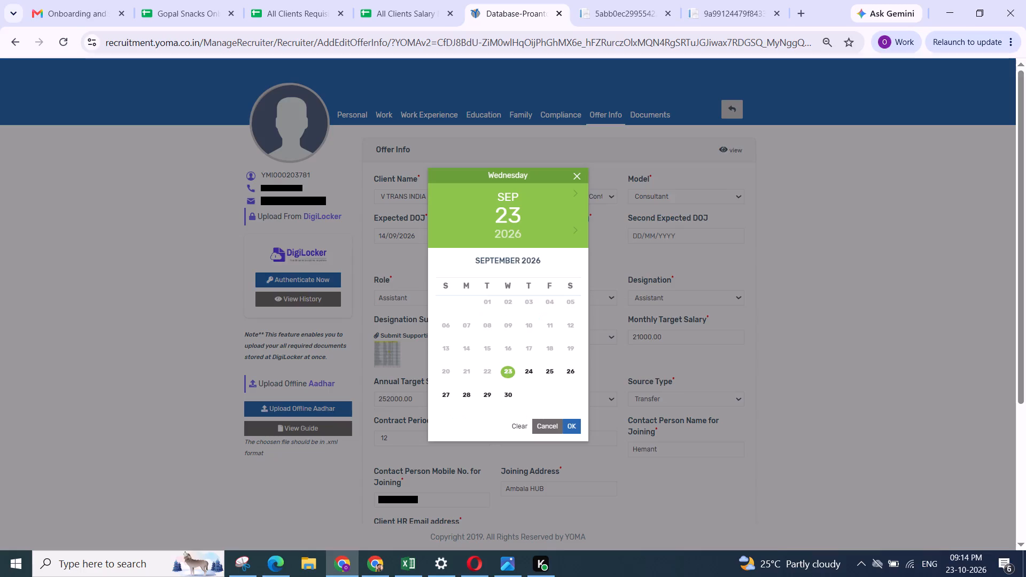
left_click(576, 192)
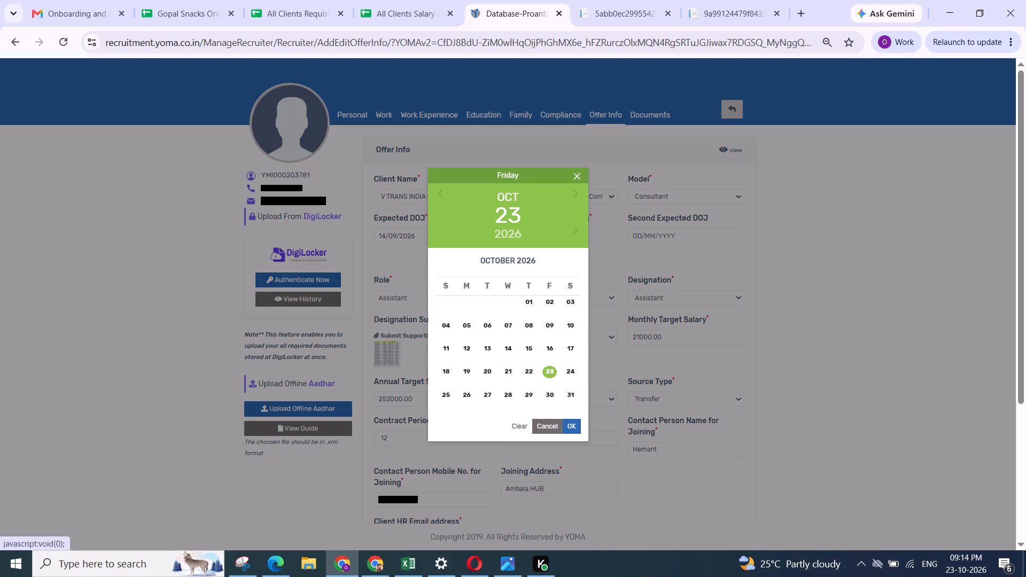
left_click(522, 300)
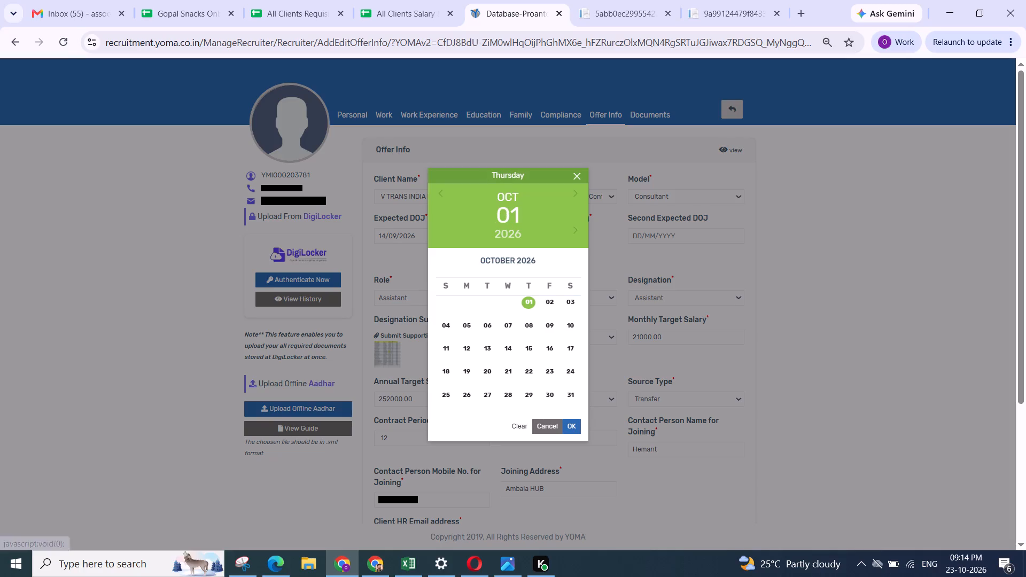
left_click(574, 429)
scroll(528, 369, "down", 3)
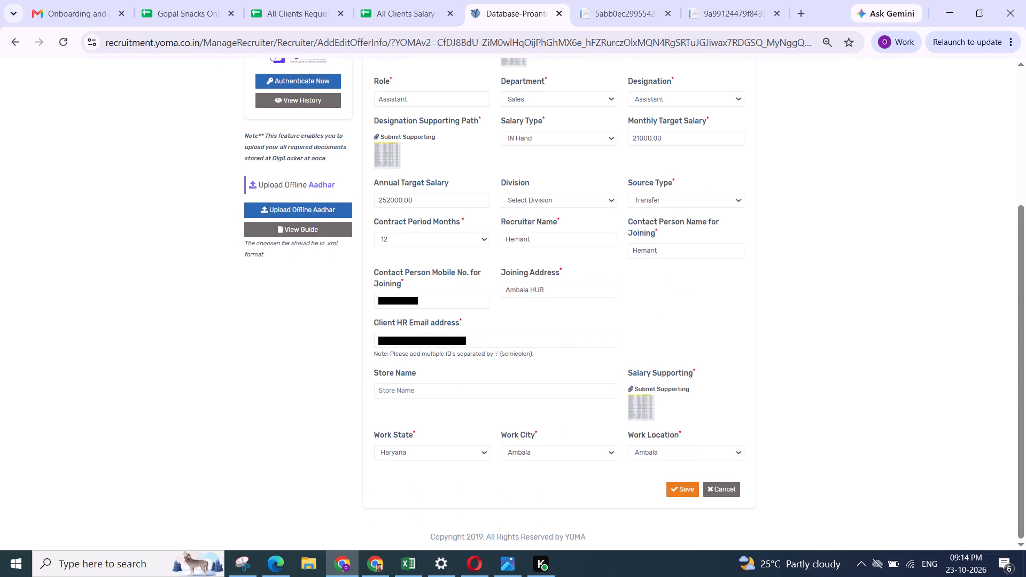
left_click(690, 493)
scroll(582, 301, "up", 3)
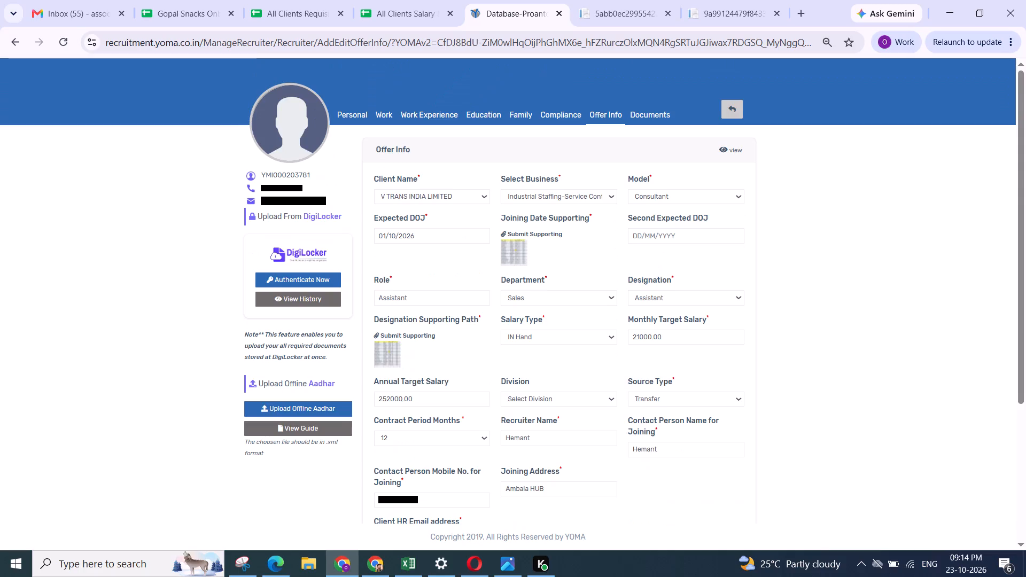
scroll(557, 364, "down", 3)
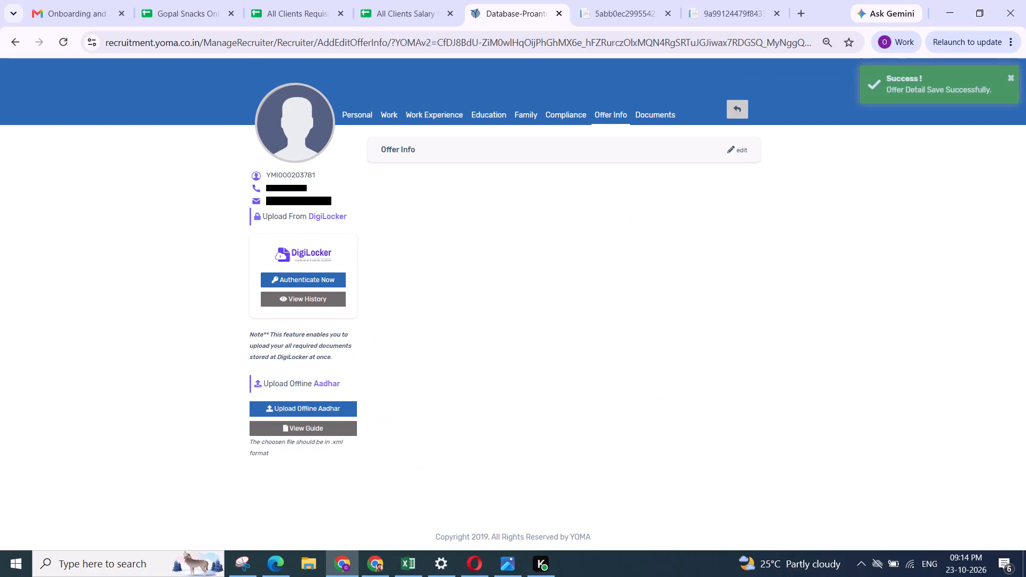
Leave the saved candidate's record and filter the Associate Database by the copied row 19 mobile number.
key("alt+Tab")
key("alt+Tab")
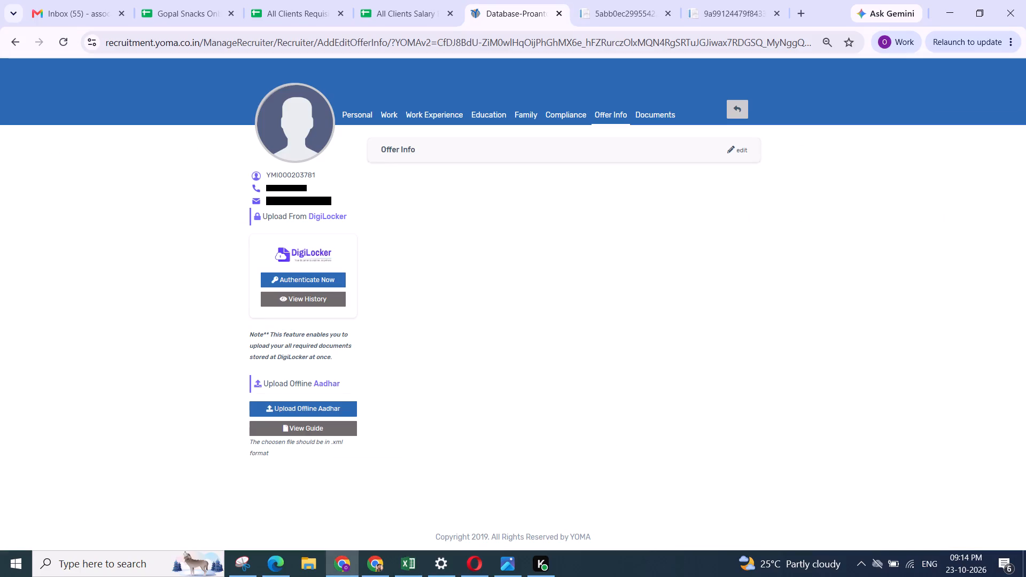
left_click(741, 106)
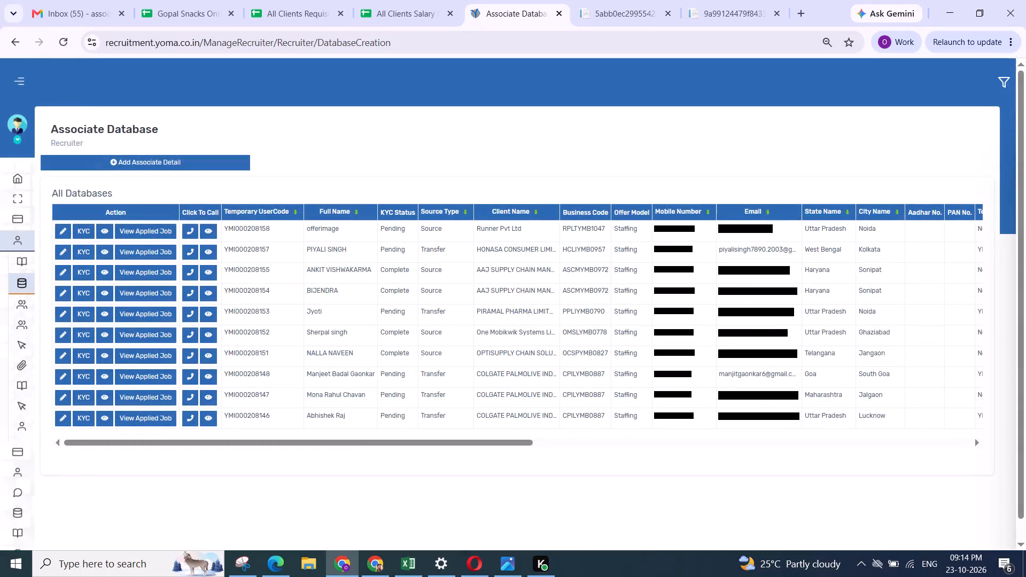
left_click(1003, 79)
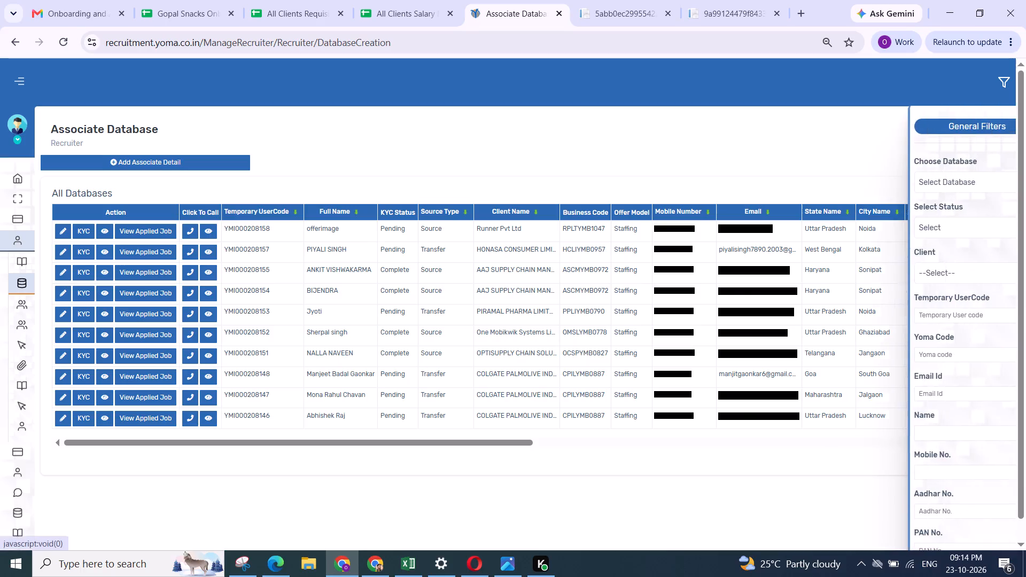
scroll(955, 263, "down", 4)
left_click(900, 260)
key("ctrl+v")
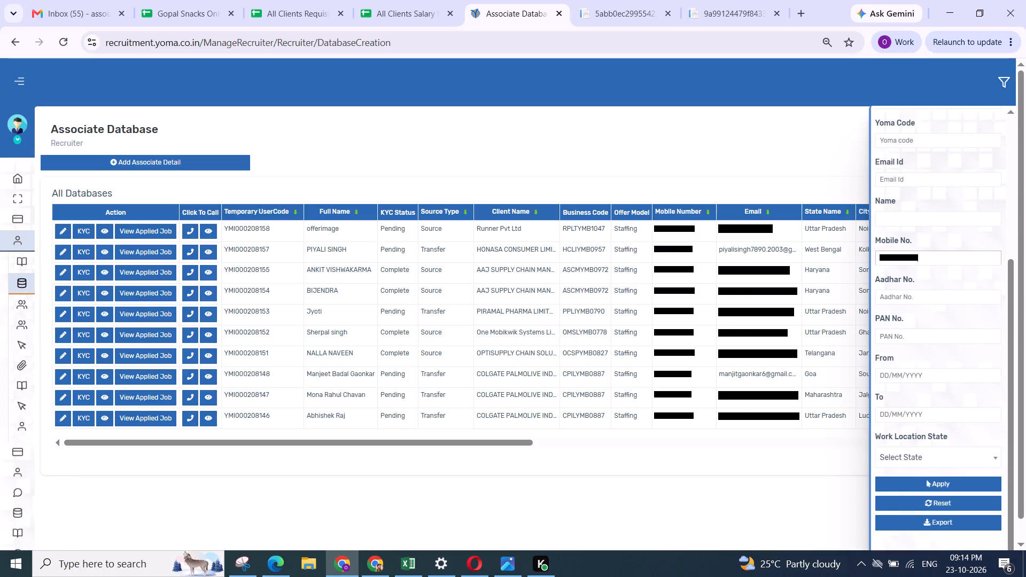
key("Return")
Switch to the v trans sheet in Excel and copy the row 20 mobile number.
key("alt+Tab")
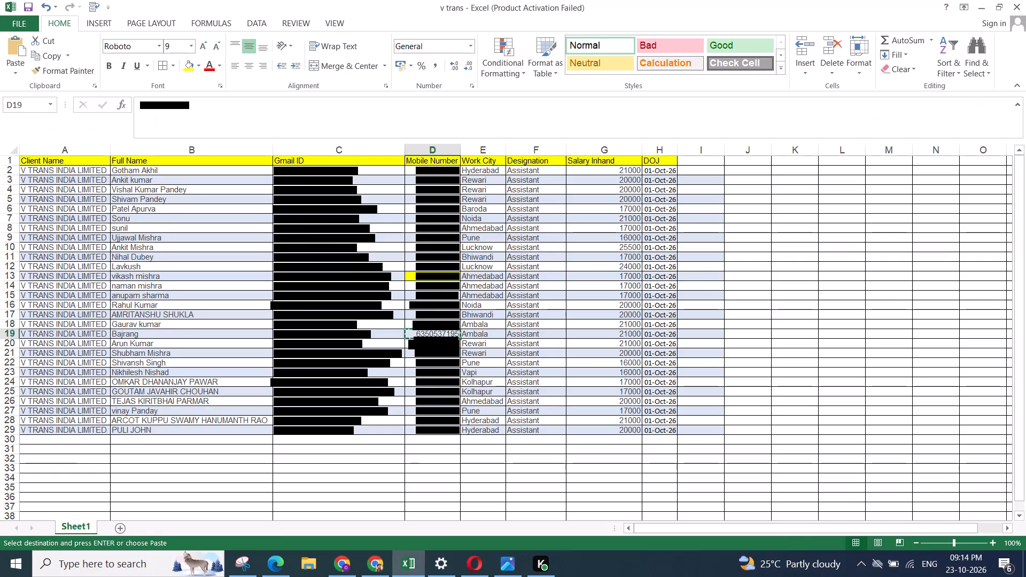
key("Down")
key("ctrl+c")
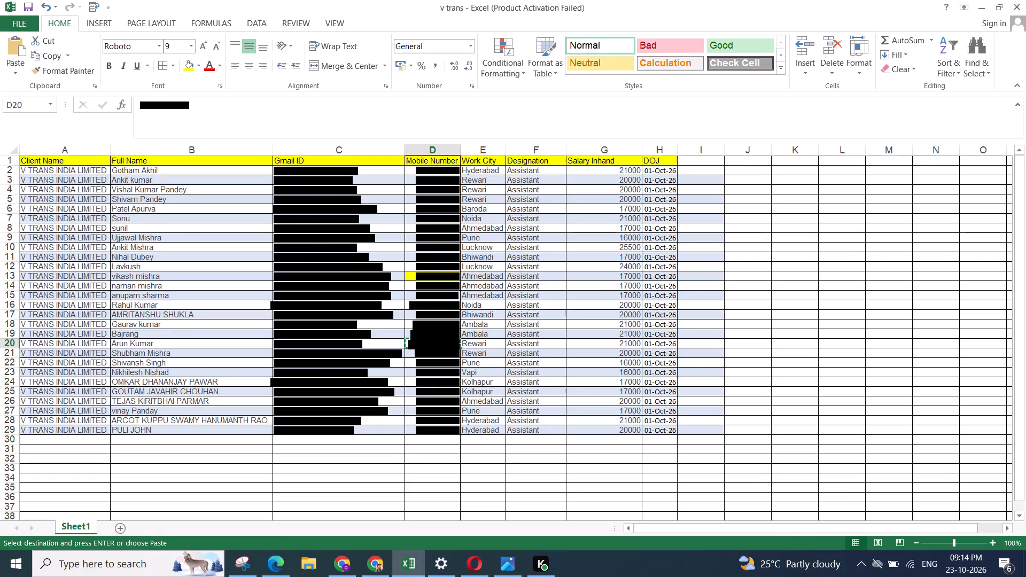
Back in Chrome, open the filtered row 19 Ambala candidate's record and its offer info for editing.
key("alt+Tab")
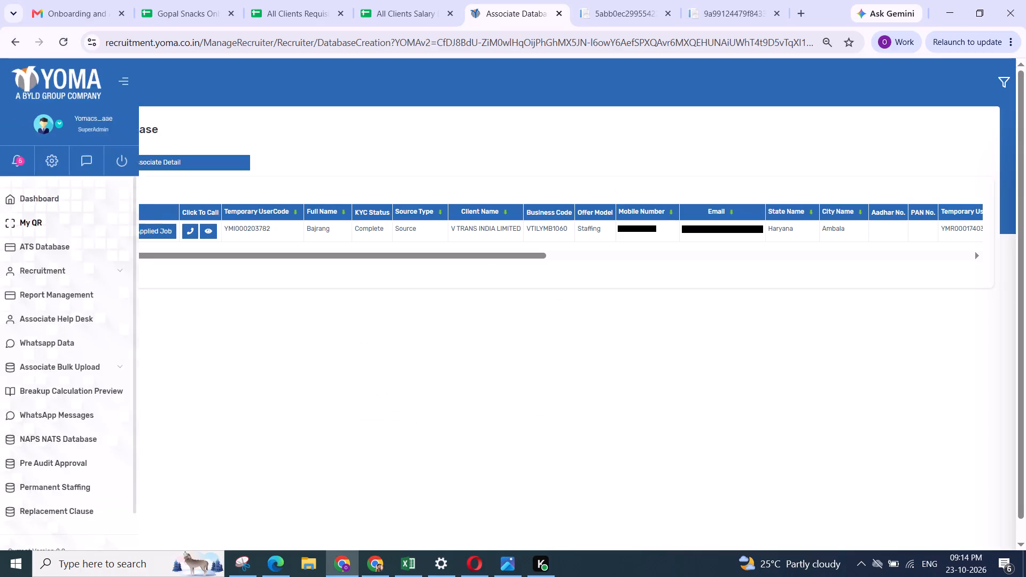
left_click(64, 235)
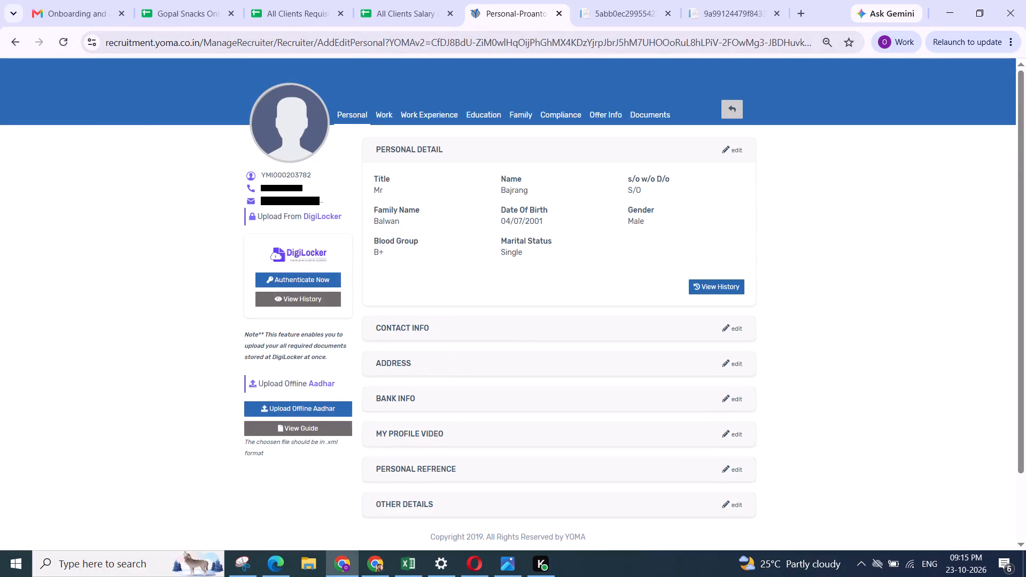
left_click(608, 115)
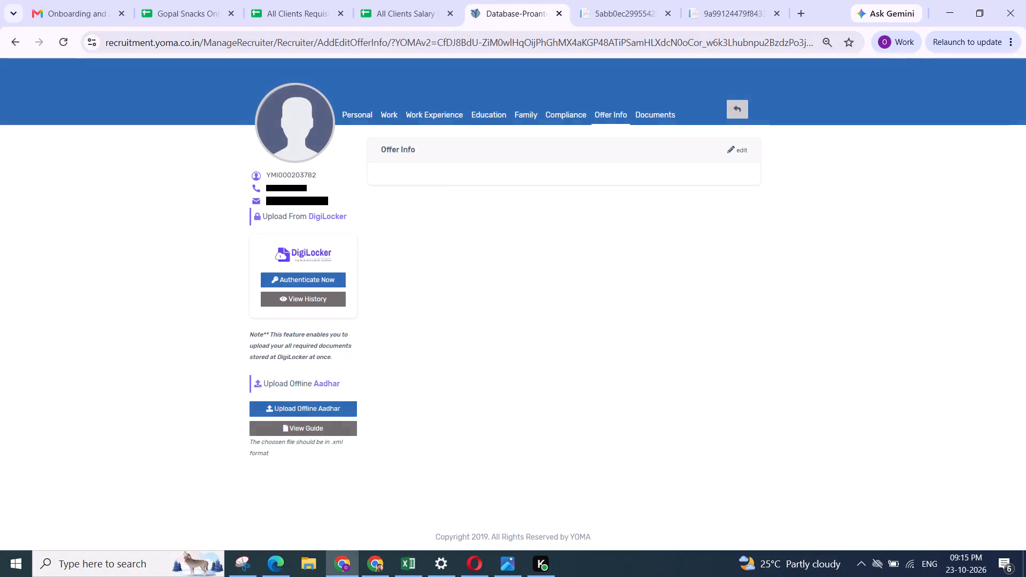
left_click(733, 151)
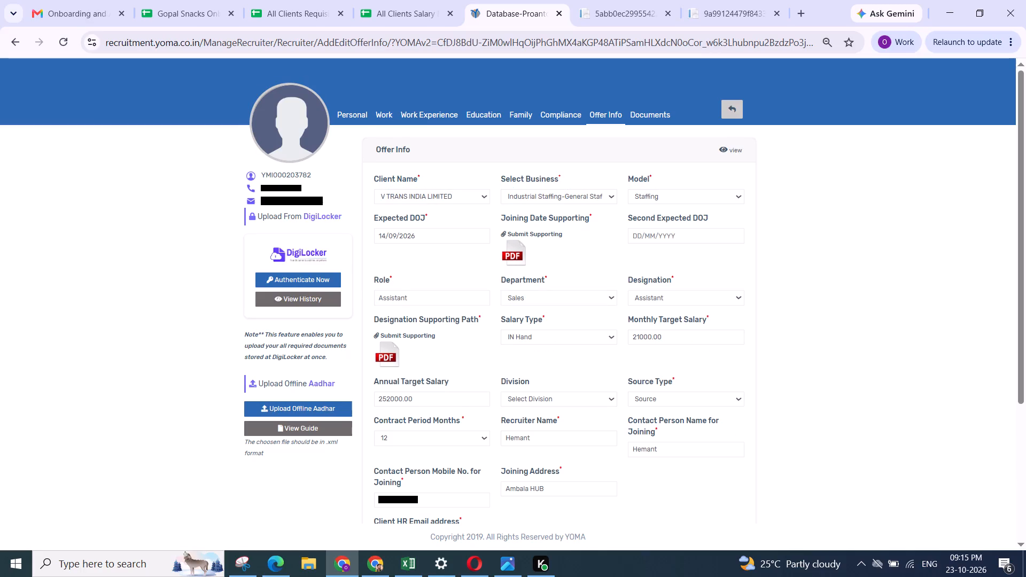
Attach the dfdsfdasd image as the joining date supporting for the row 19 candidate.
left_click(533, 236)
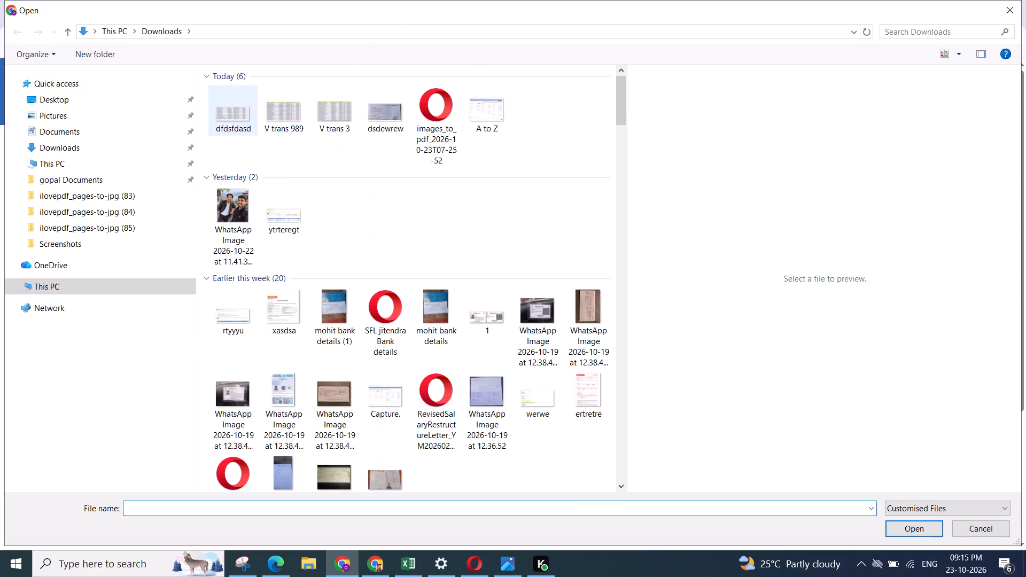
left_click(245, 114)
left_click(916, 529)
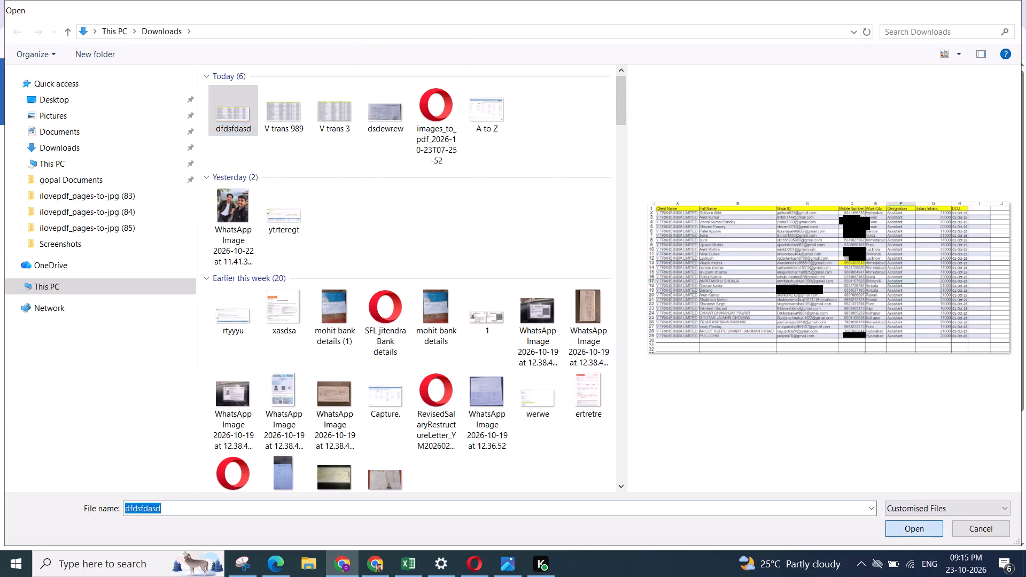
Attach the dfdsfdasd image as the designation supporting for the row 19 candidate.
left_click(414, 334)
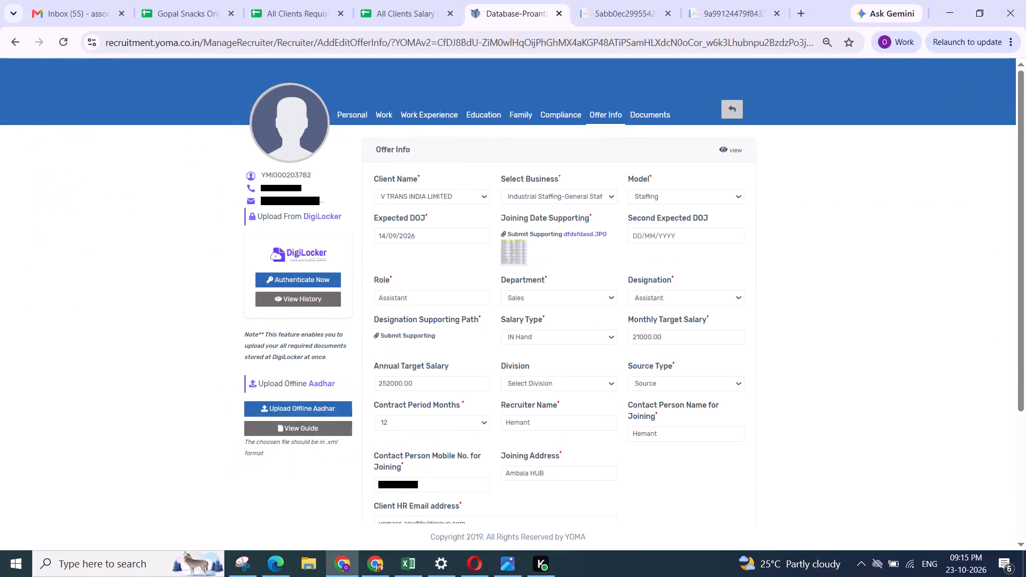
left_click(226, 119)
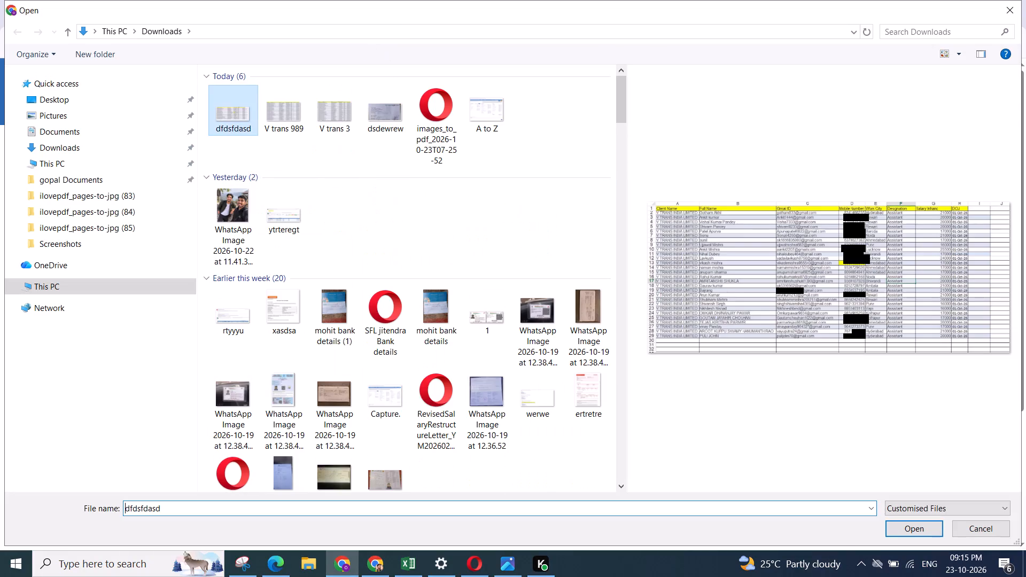
left_click(914, 531)
Set the row 19 candidate's expected date of joining to 01/10/2026.
scroll(647, 355, "up", 1)
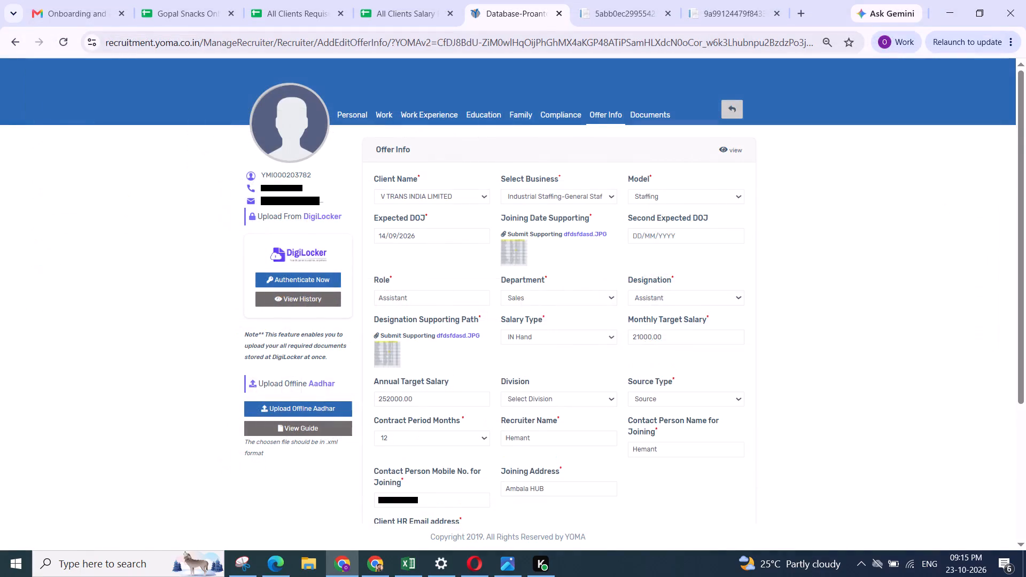
left_click(411, 237)
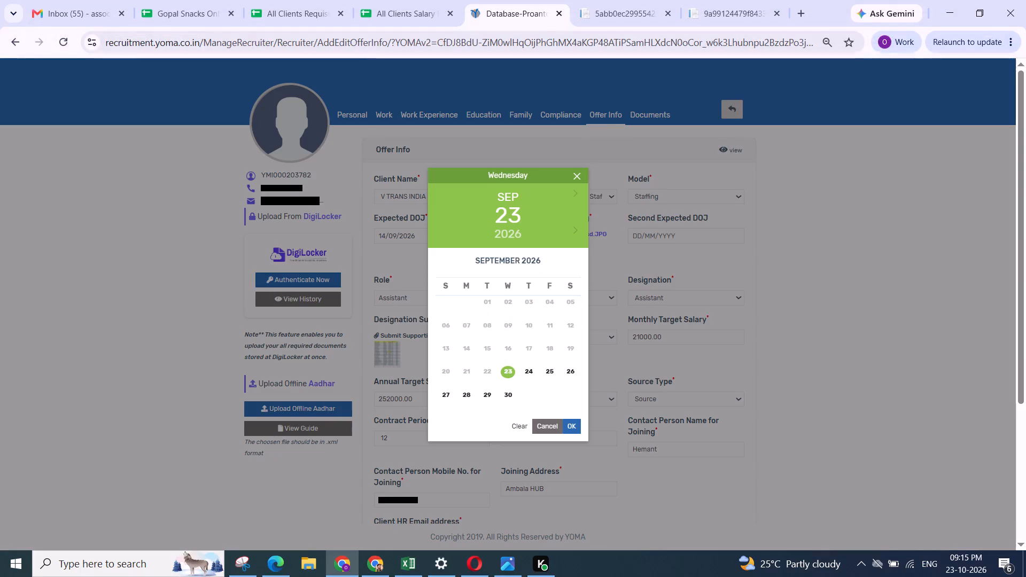
left_click(579, 195)
left_click(578, 195)
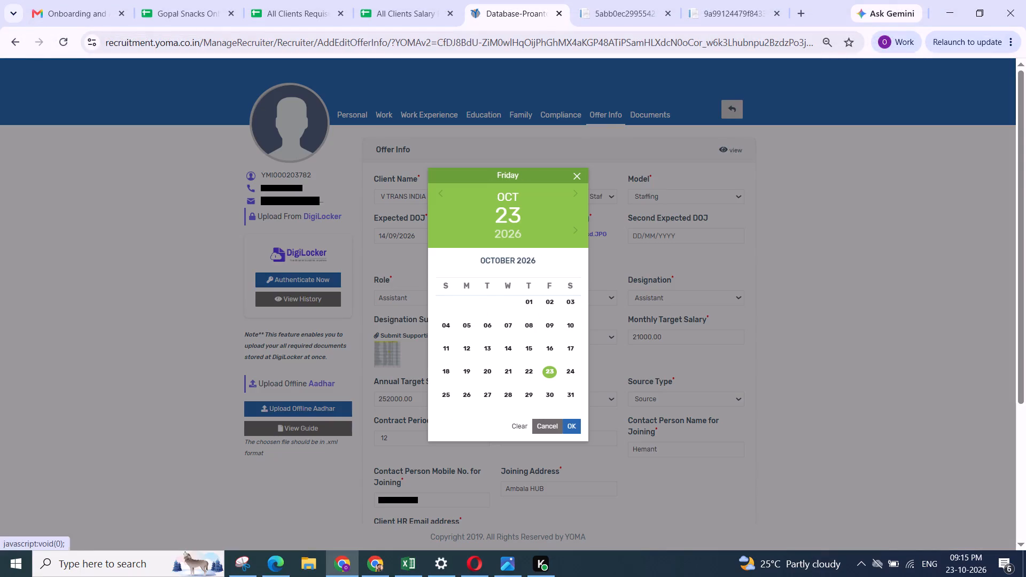
left_click_drag(528, 302, 540, 309)
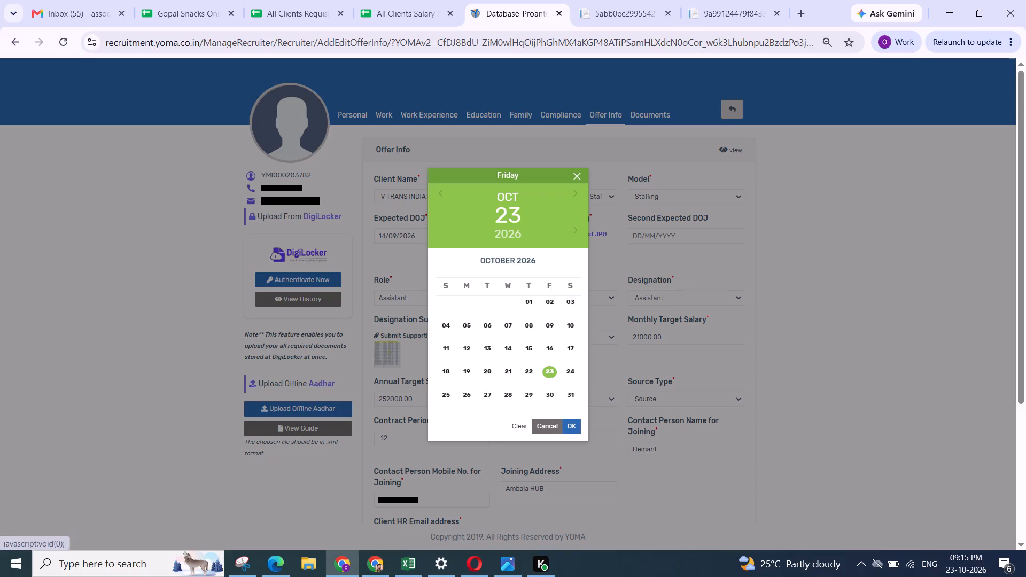
left_click(528, 302)
left_click(568, 423)
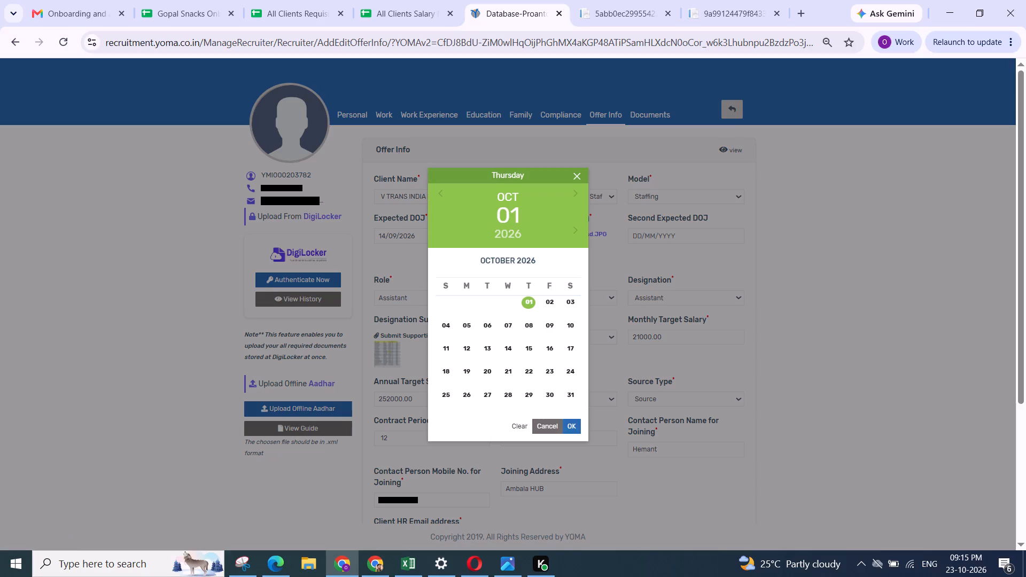
Check the offer details against the v trans sheet in Excel, and back in Chrome set the source type to Transfer.
scroll(486, 325, "down", 1)
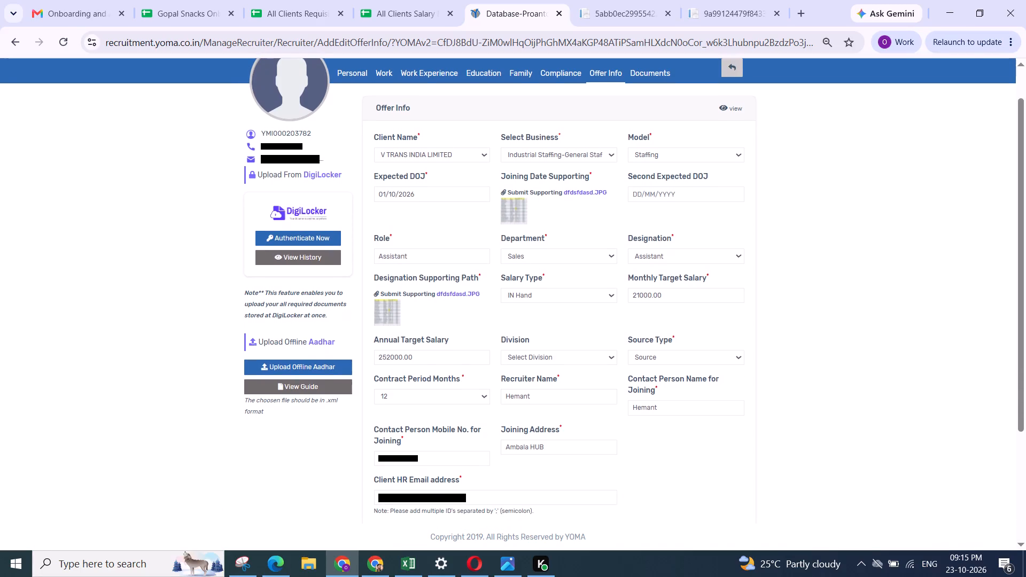
scroll(531, 281, "up", 1)
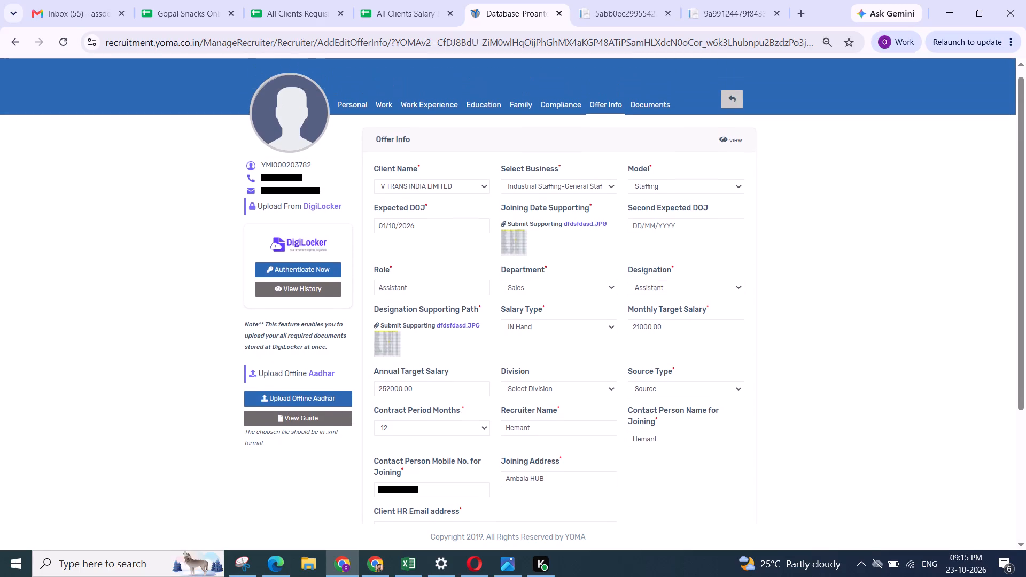
scroll(608, 325, "down", 1)
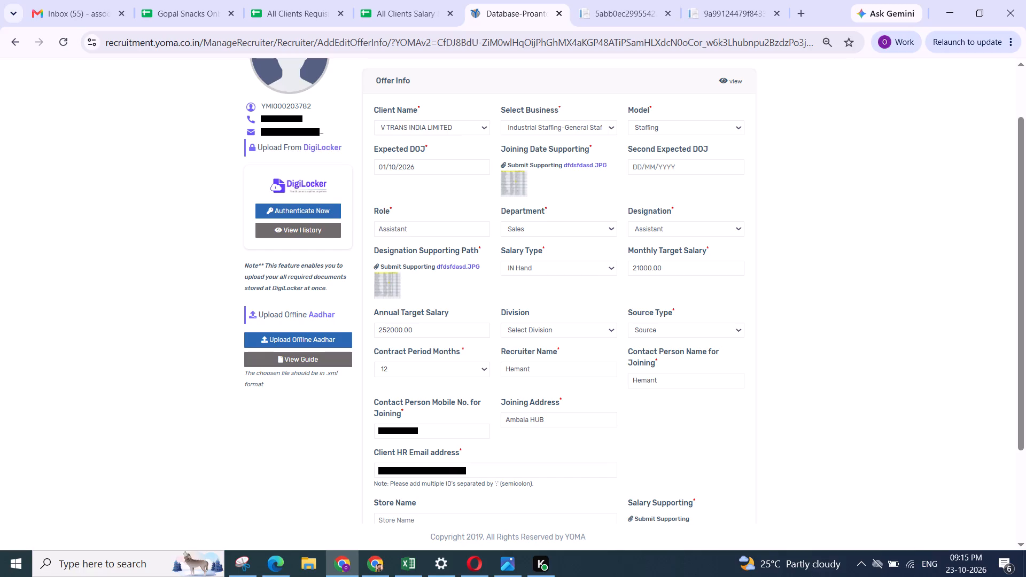
key("alt+Tab")
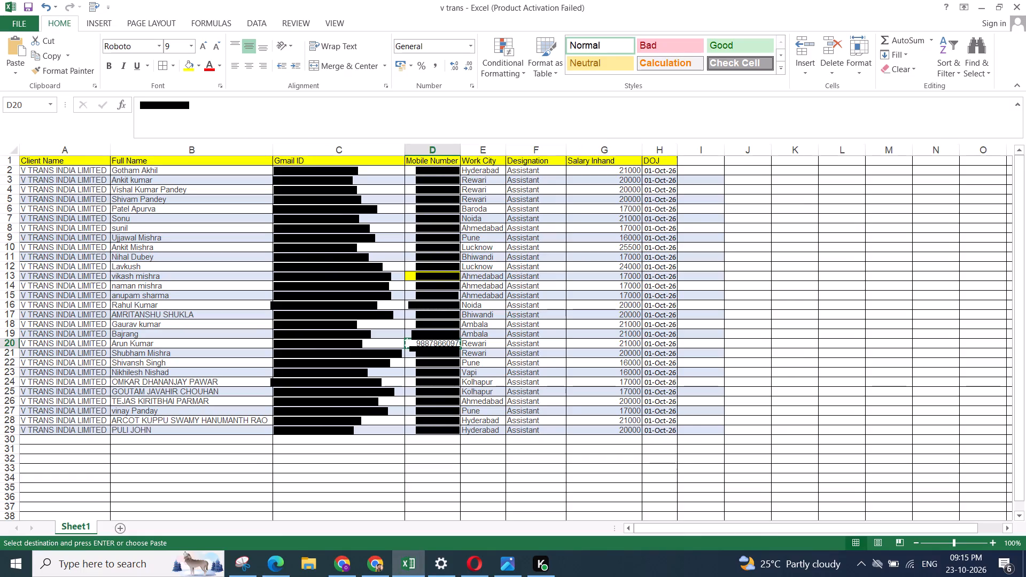
key("alt+Tab")
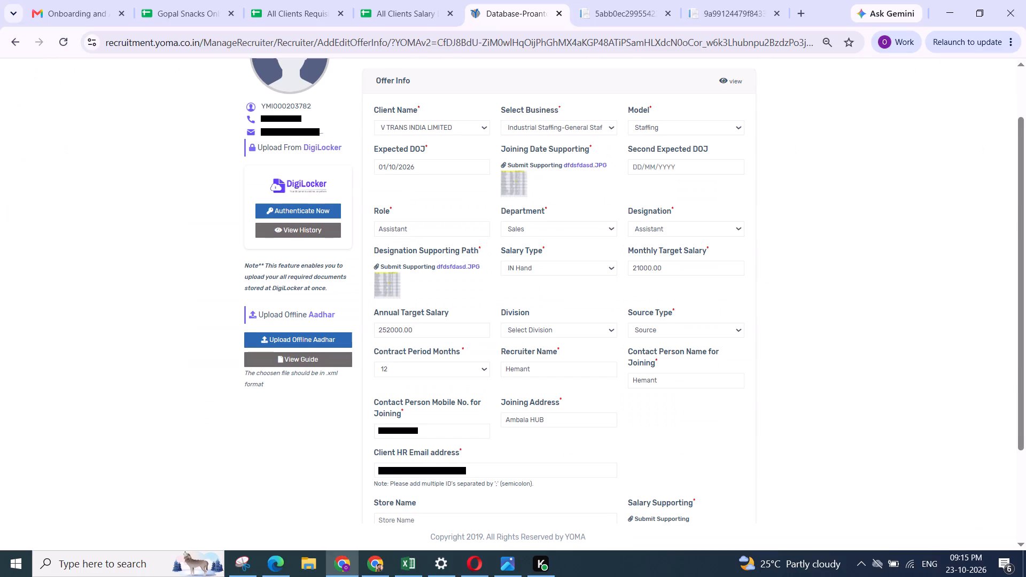
scroll(638, 253, "down", 1)
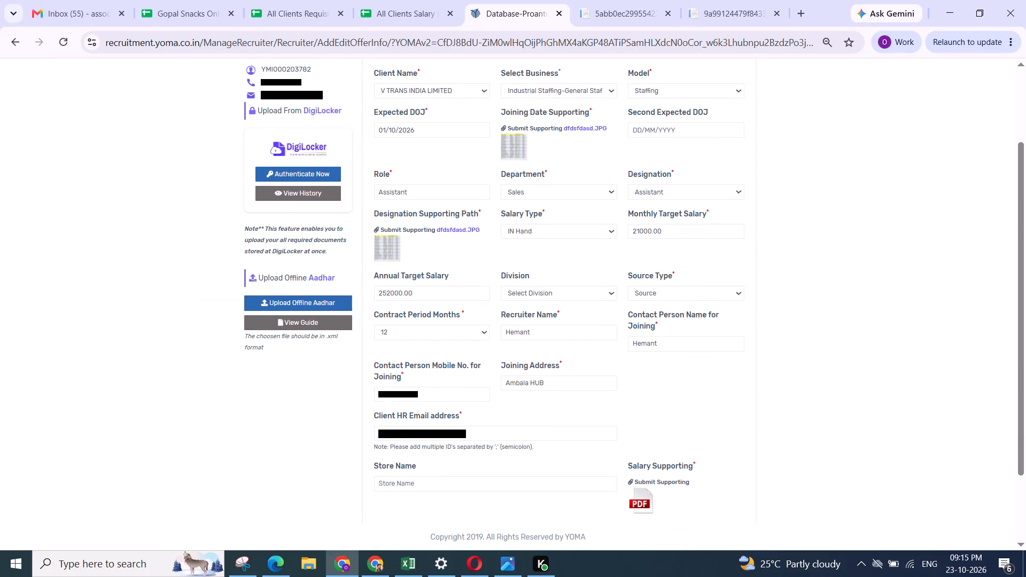
left_click(667, 294)
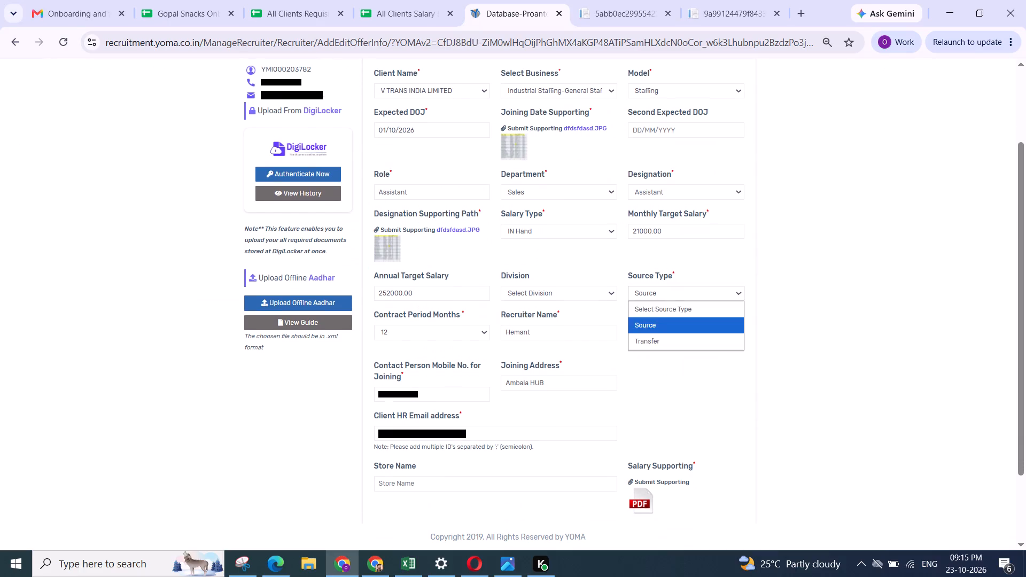
left_click(664, 339)
Change the business to Industrial Staffing-Service Contractor Model (VTILYMB1087).
scroll(562, 286, "up", 1)
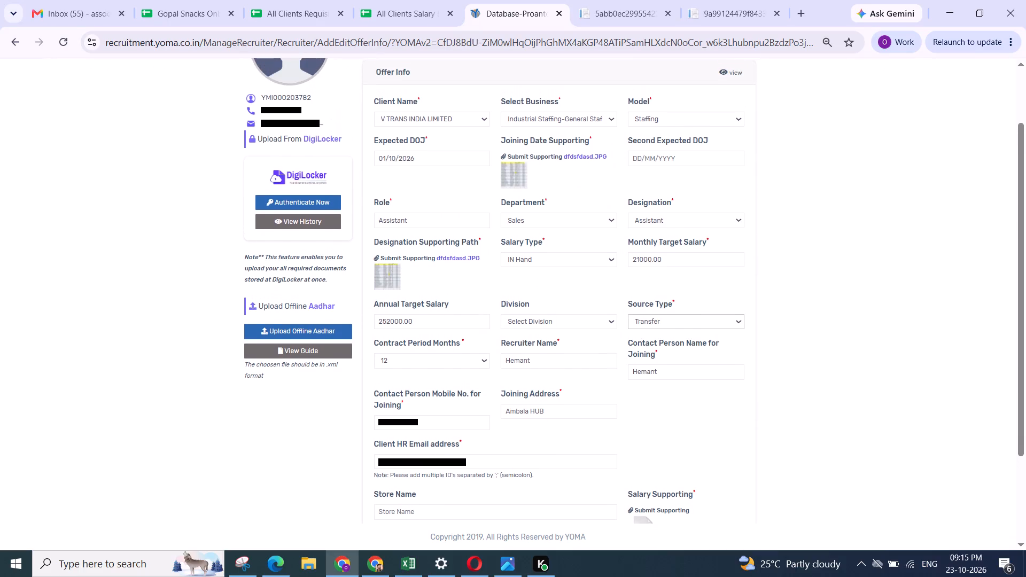
scroll(554, 367, "down", 3)
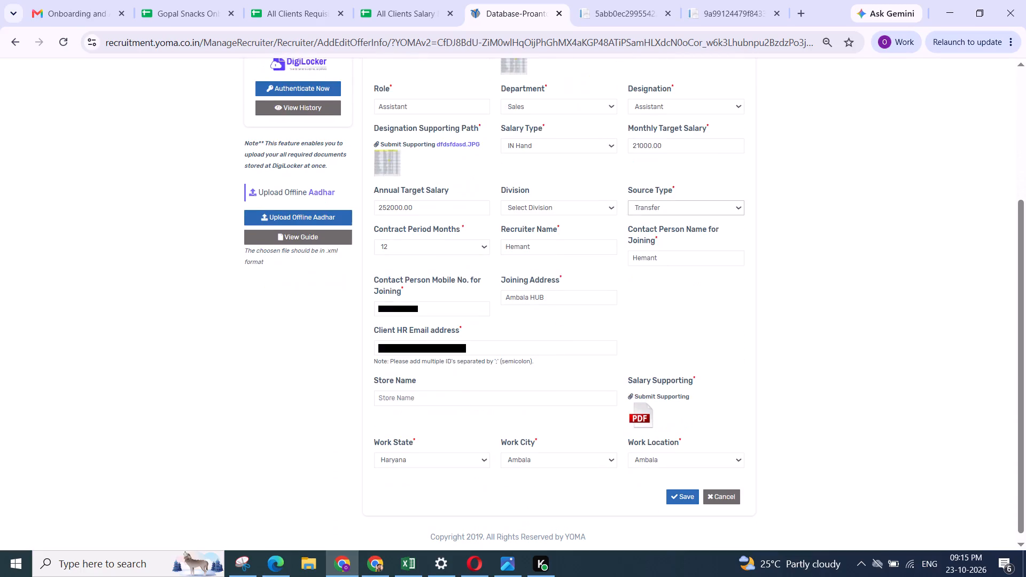
scroll(554, 367, "down", 2)
scroll(554, 367, "up", 3)
scroll(623, 336, "down", 1)
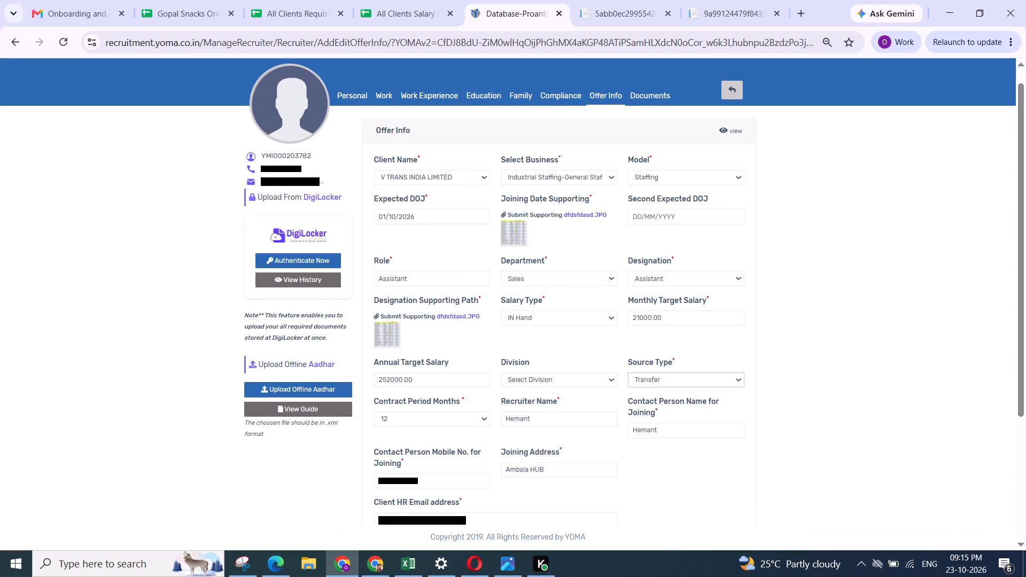
left_click_drag(561, 180, 560, 223)
left_click(560, 223)
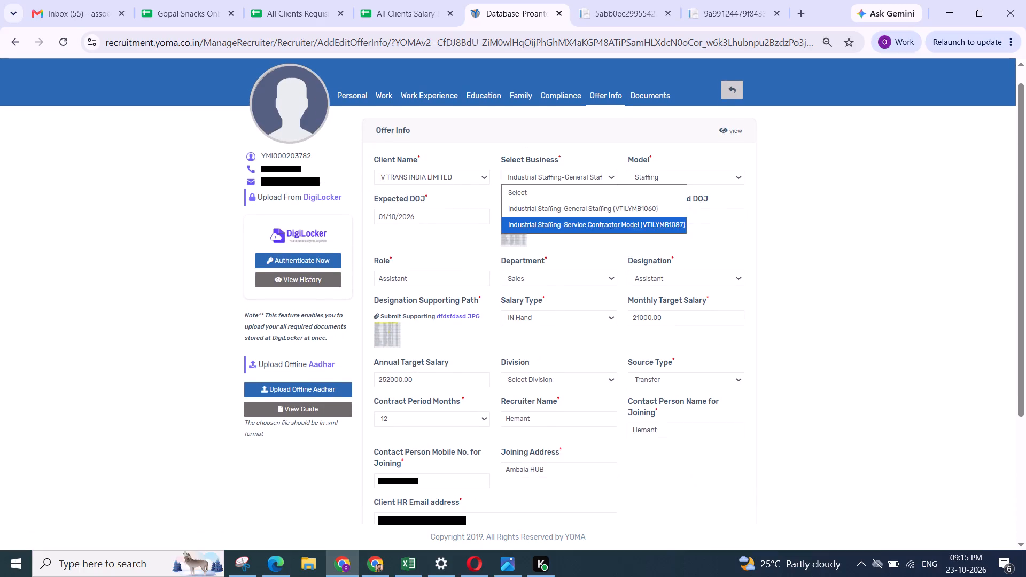
Attach the dfdsfdasd image as the salary supporting for the row 19 candidate.
scroll(435, 223, "down", 2)
scroll(547, 296, "down", 2)
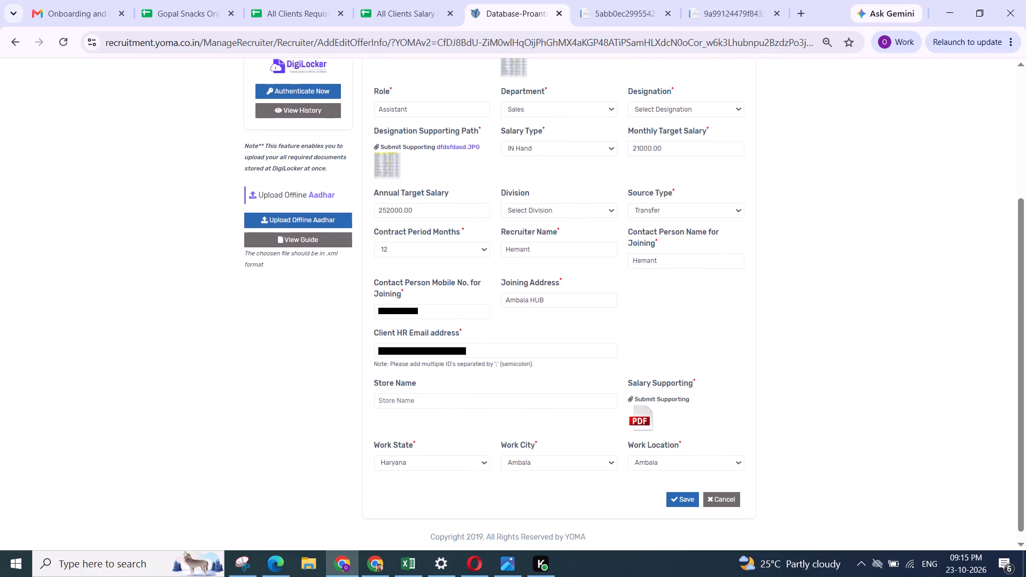
scroll(624, 326, "down", 2)
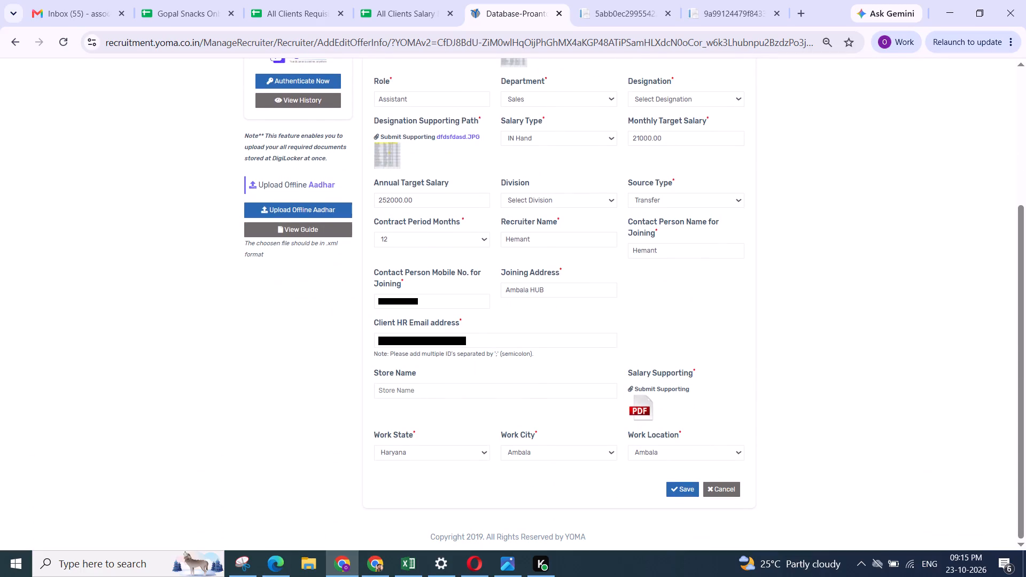
left_click(675, 384)
left_click(673, 387)
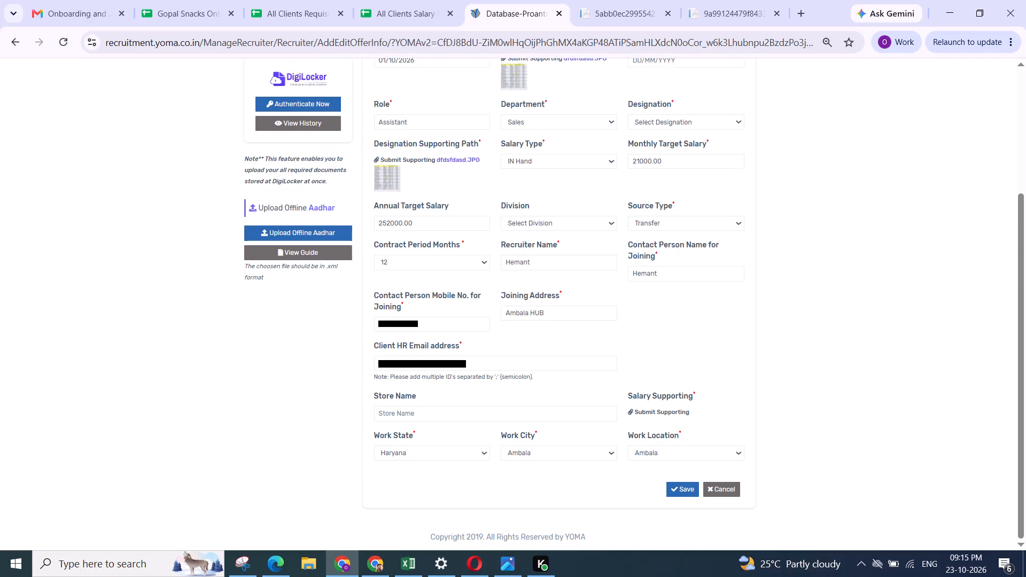
left_click(237, 94)
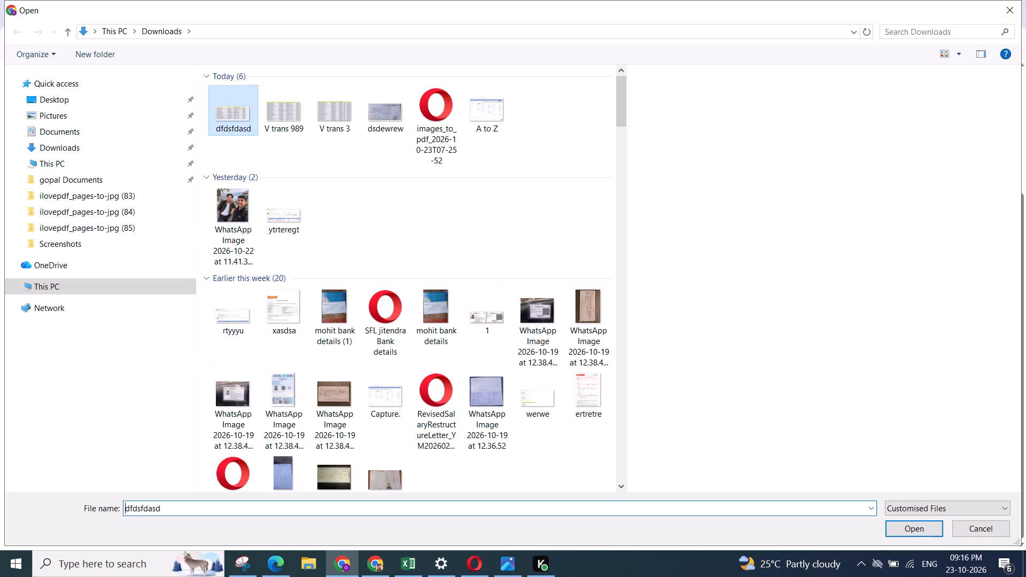
left_click(911, 527)
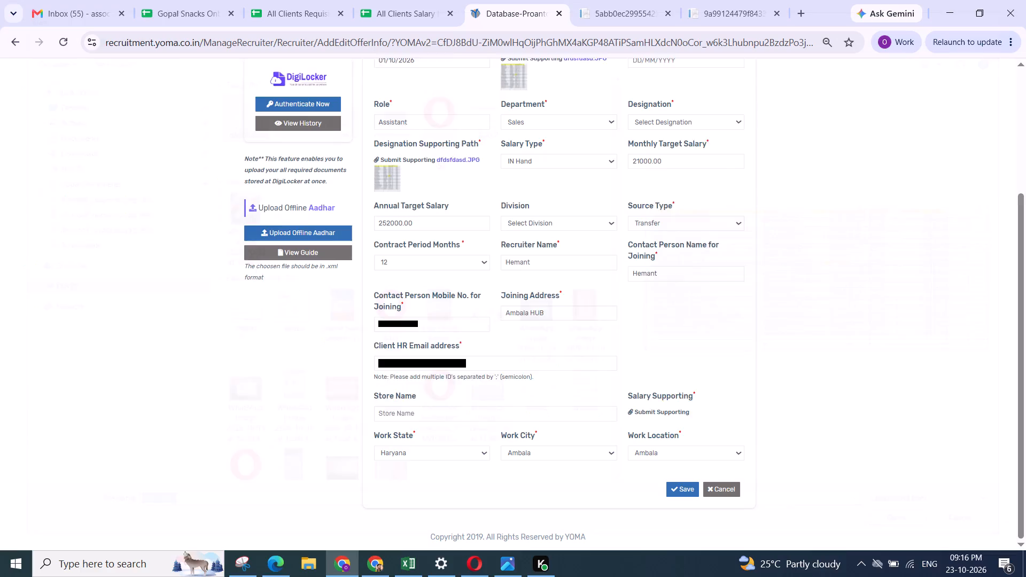
Select Assistant as the designation again and save the row 19 candidate's offer info.
scroll(653, 358, "down", 3)
left_click(681, 489)
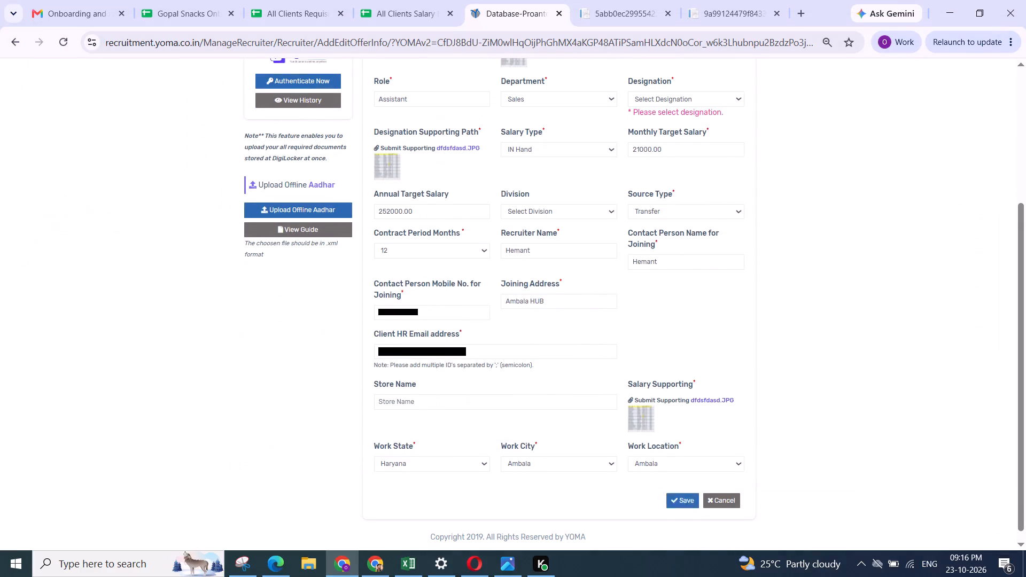
scroll(542, 283, "up", 2)
left_click(664, 291)
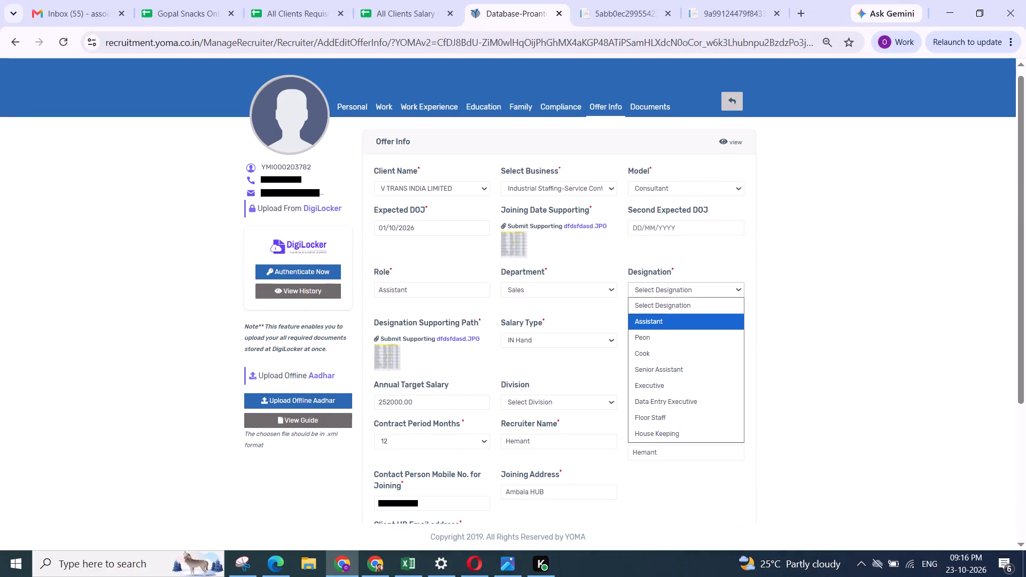
left_click(652, 324)
scroll(570, 312, "down", 4)
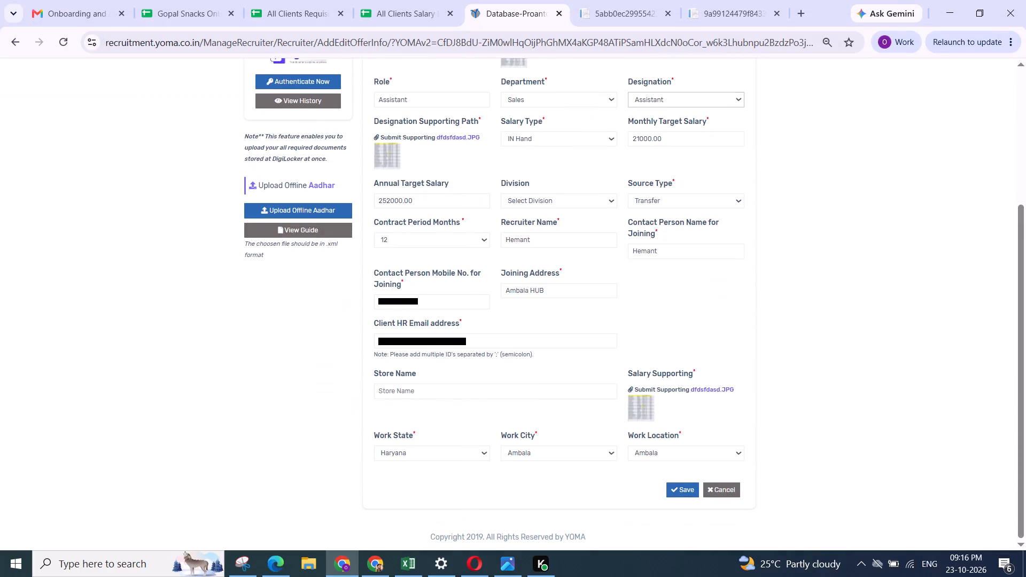
left_click(682, 496)
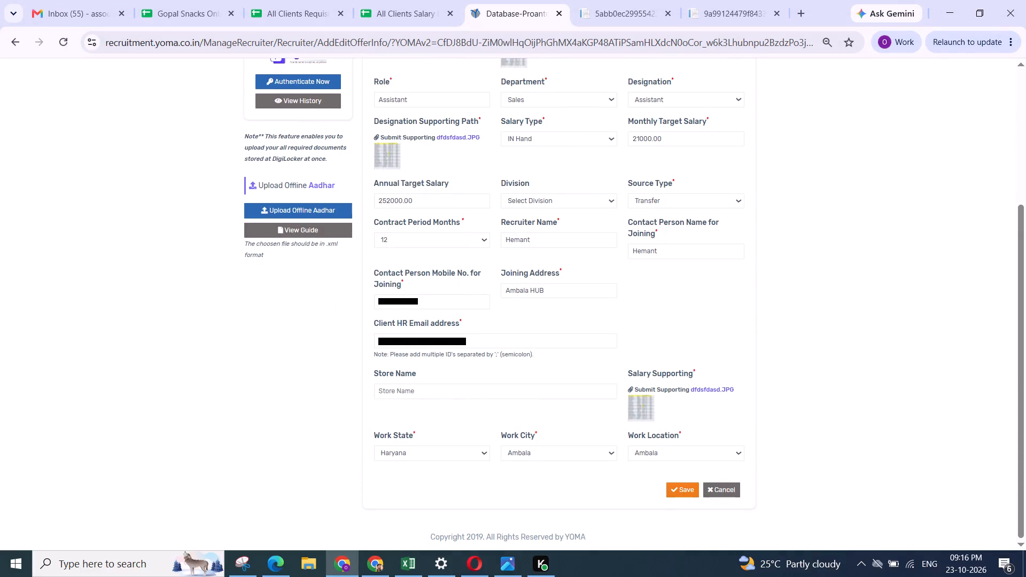
Leave the saved candidate's record and filter the Associate Database by the copied row 20 mobile number.
scroll(455, 227, "up", 3)
key("alt+Tab")
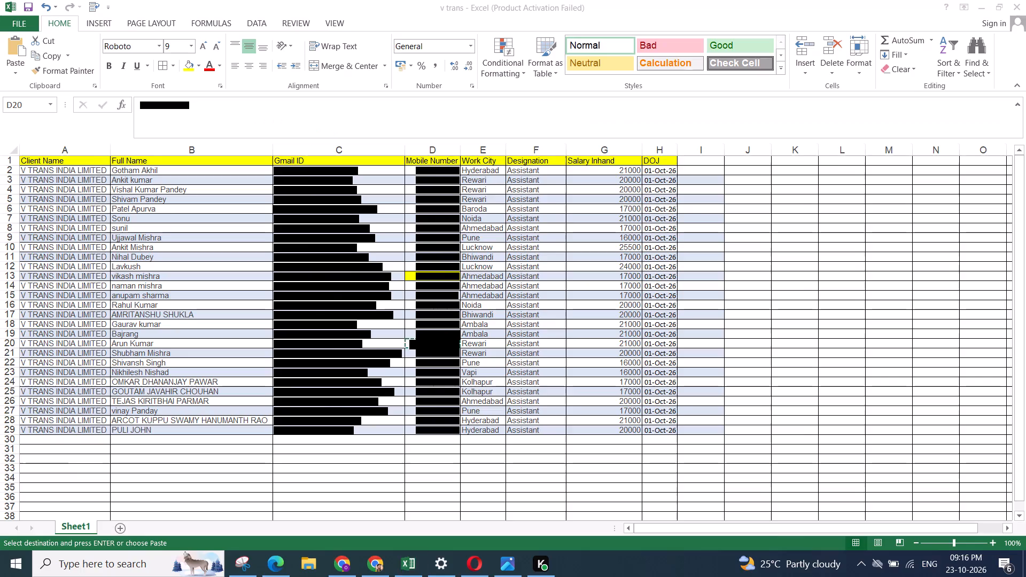
key("alt+Tab")
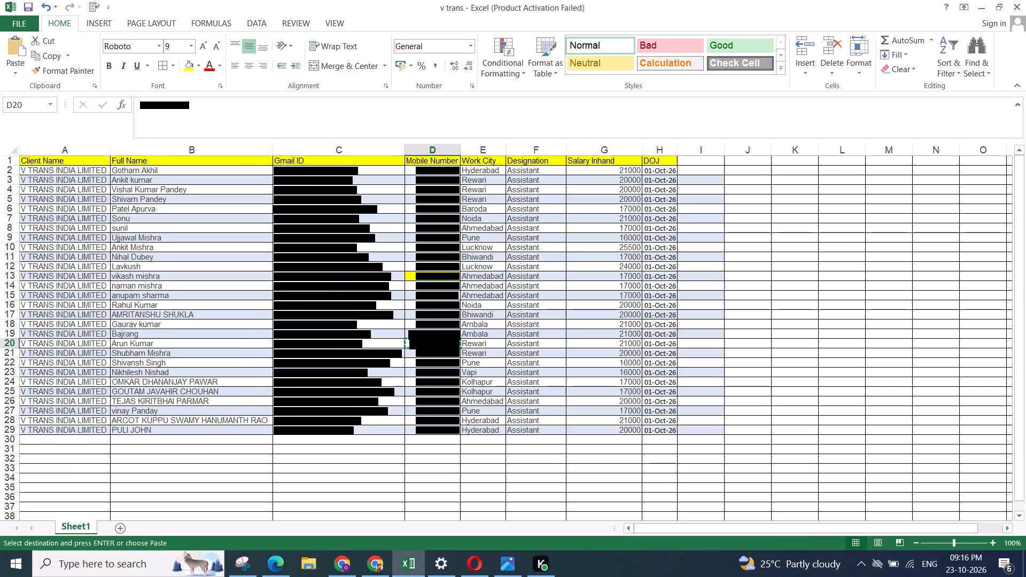
left_click(734, 106)
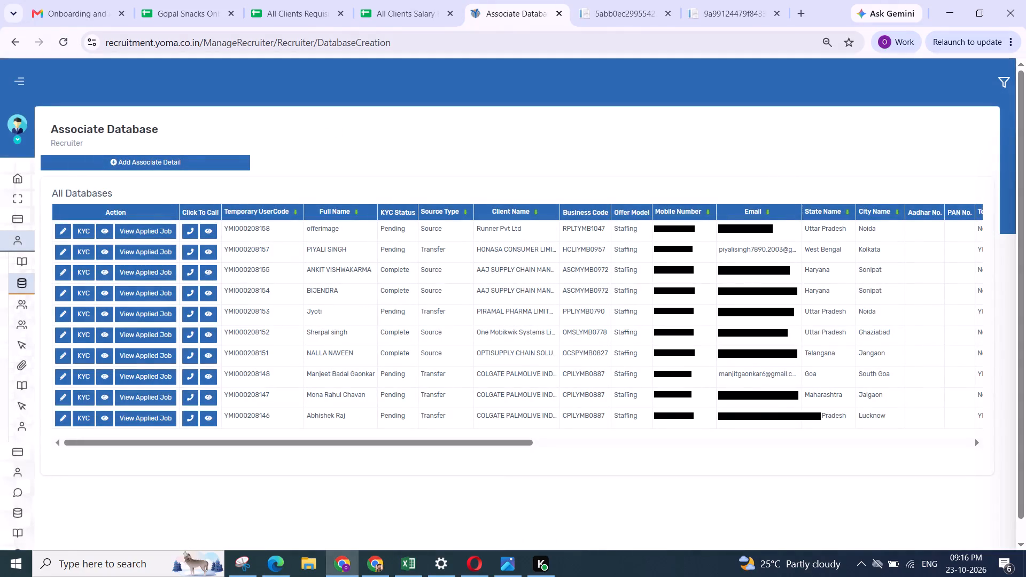
left_click(1003, 81)
scroll(942, 277, "down", 4)
left_click(911, 253)
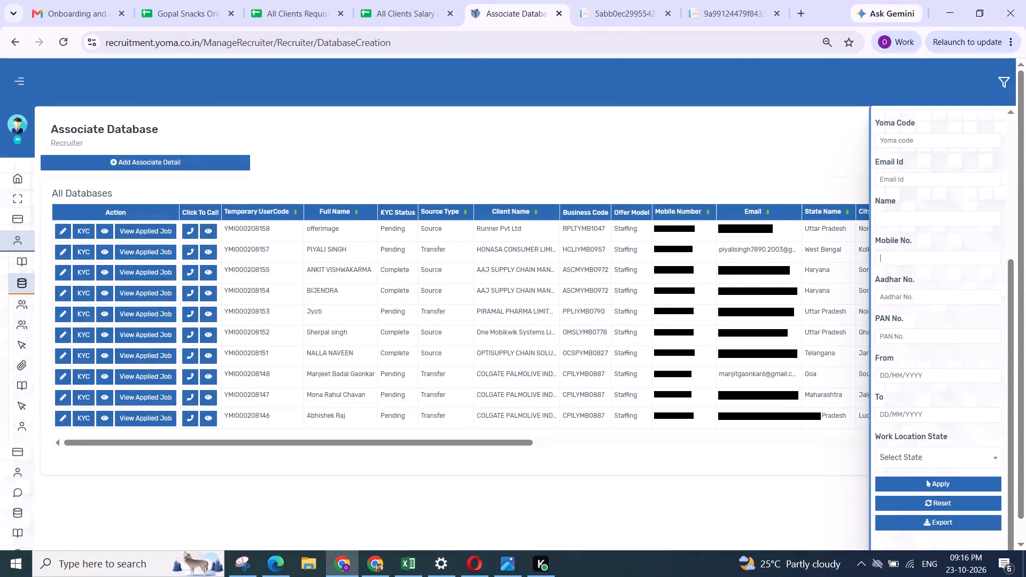
key("ctrl+v")
key("Return")
Open the filtered row 20 candidate's offer info for editing after switching briefly to the v trans sheet.
key("alt+Tab")
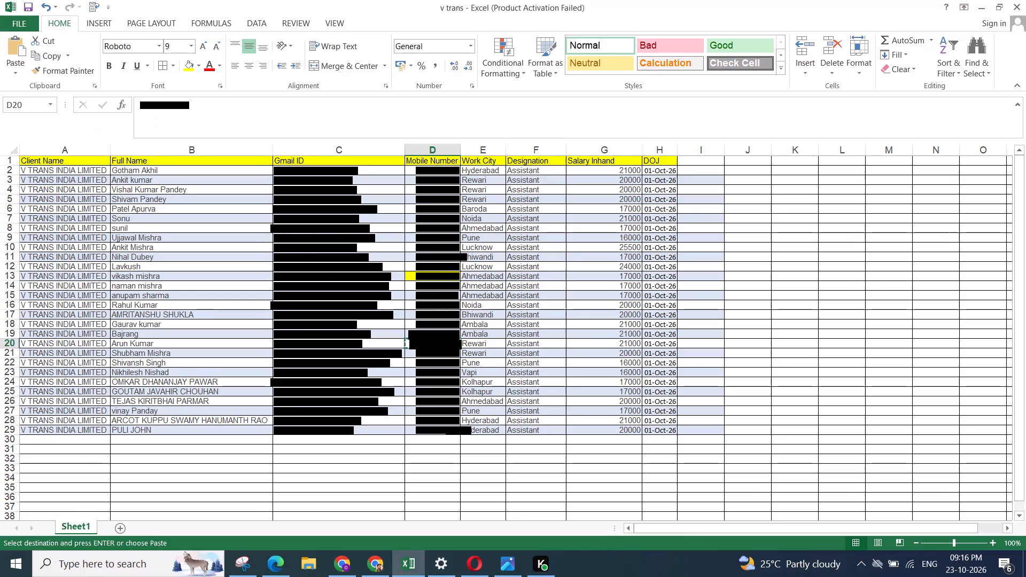
key("alt+Tab")
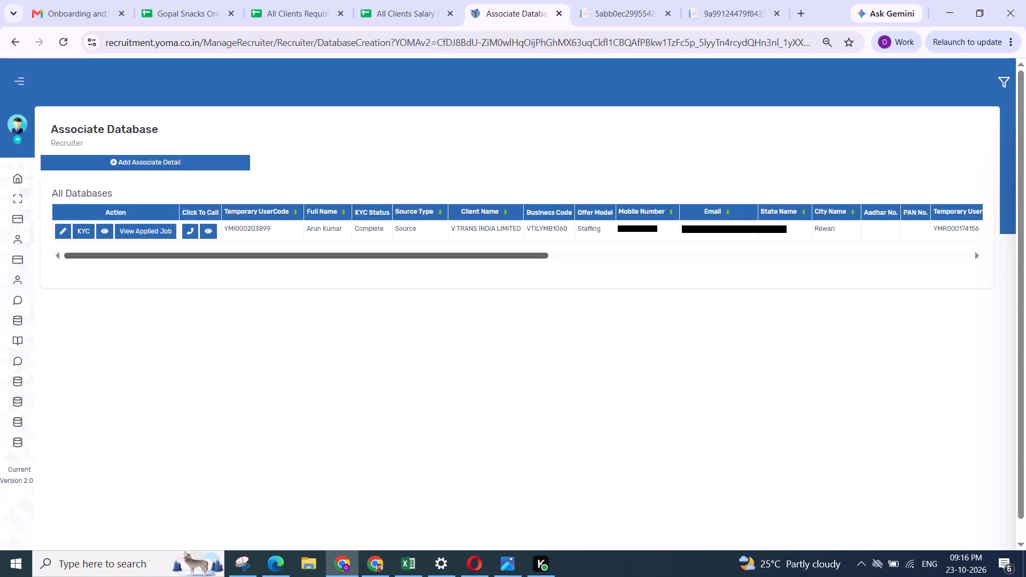
left_click(63, 231)
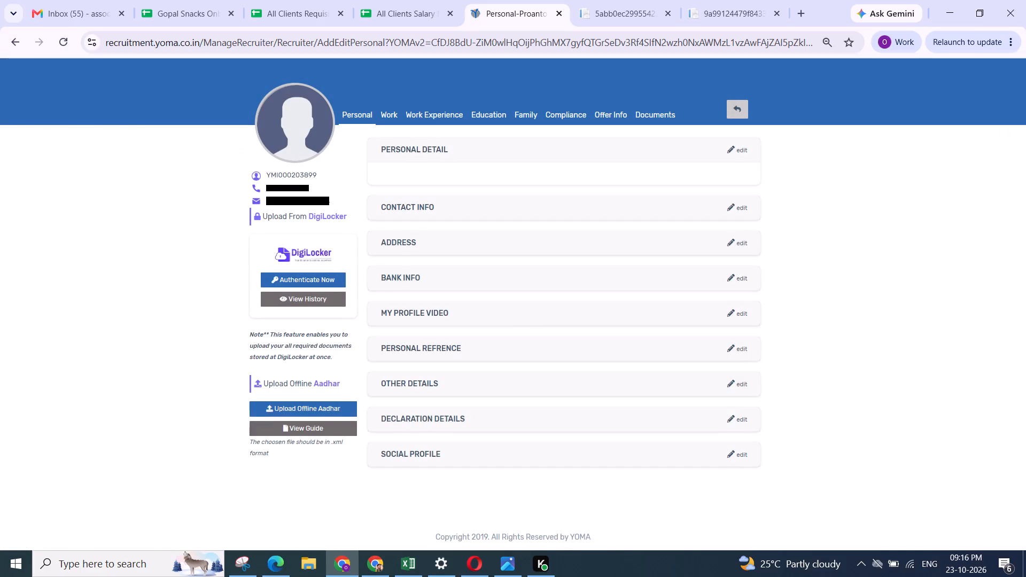
left_click(609, 115)
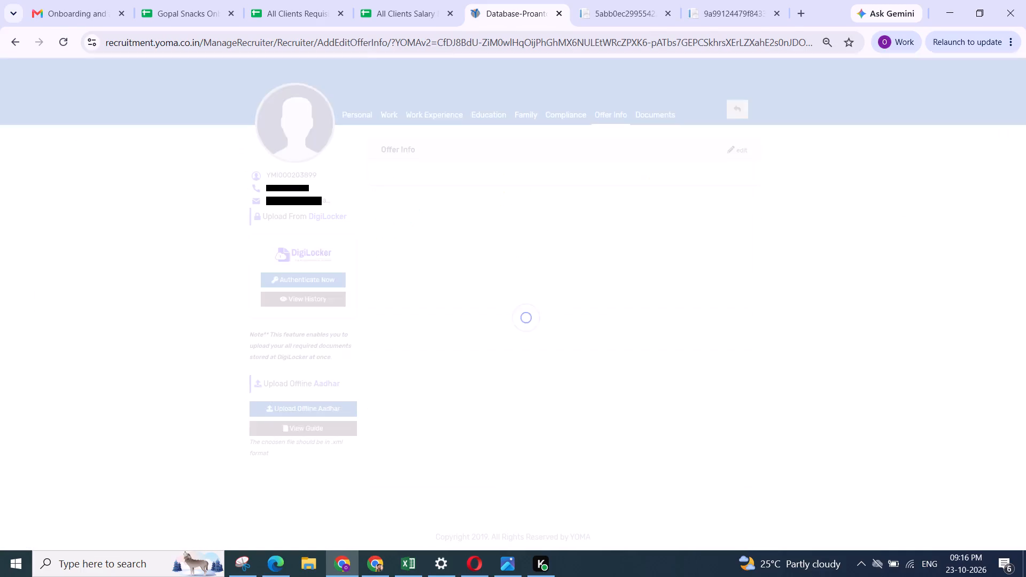
left_click(734, 151)
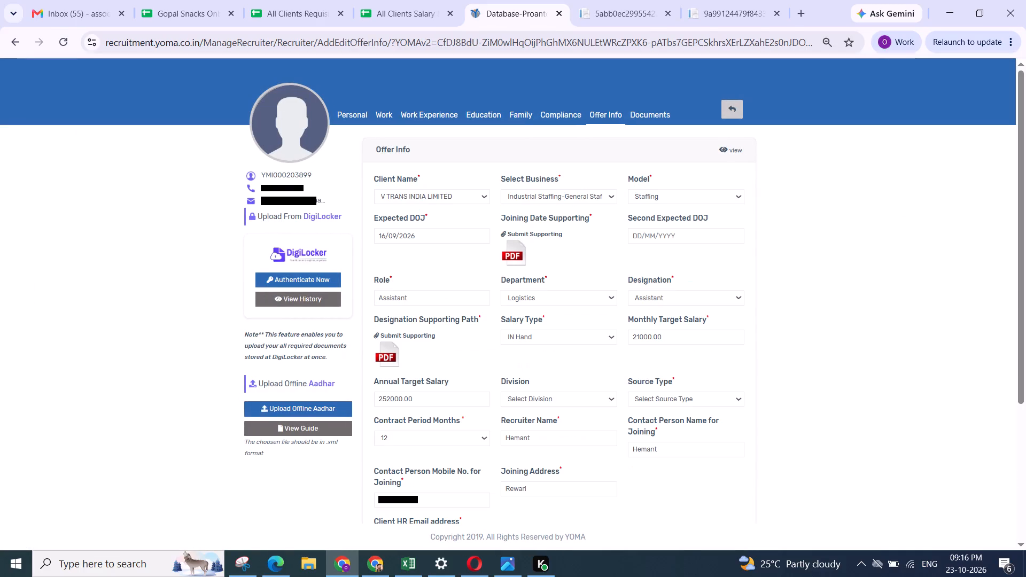
Attach the dfdsfdasd image as the joining date supporting for the row 20 candidate.
left_click(536, 231)
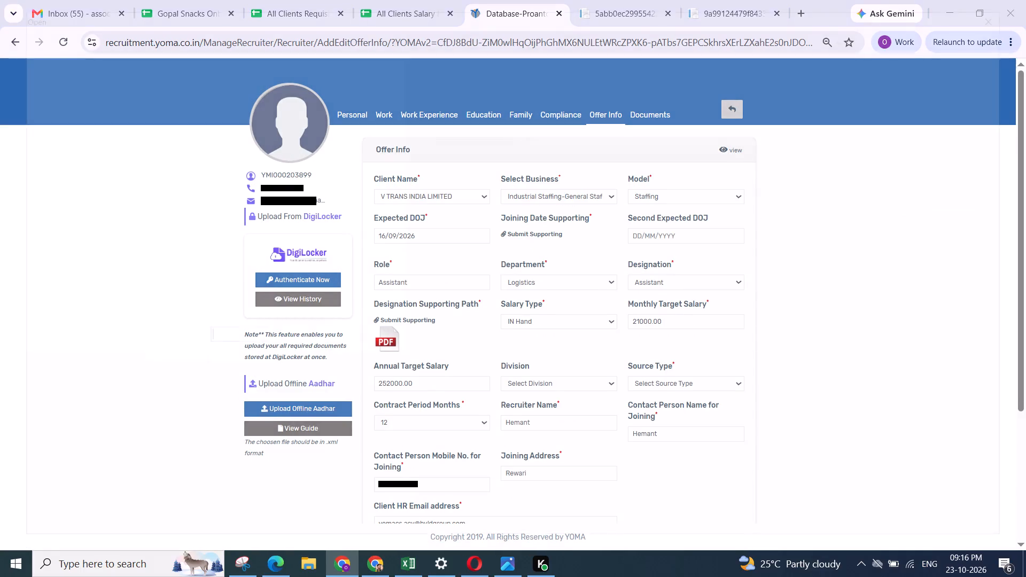
left_click(217, 105)
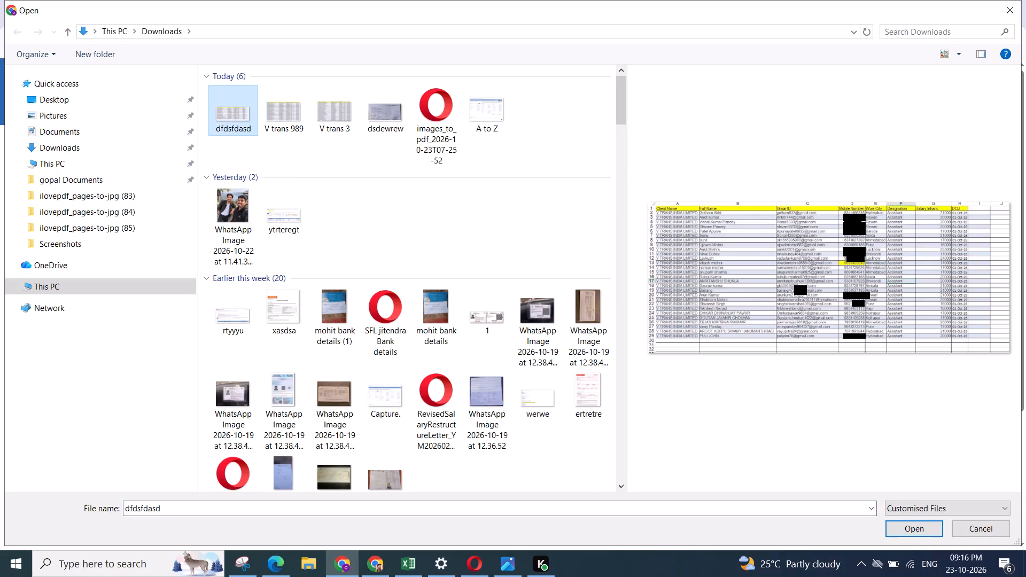
left_click(899, 521)
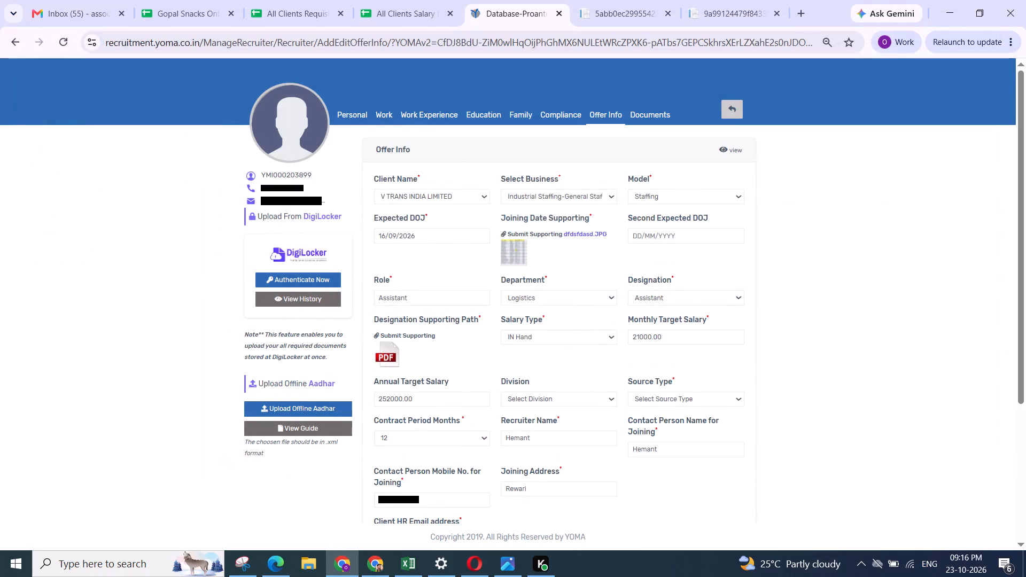
Change the business to Industrial Staffing-Service Contractor Model (VTILYMB1087).
left_click(547, 196)
left_click(545, 251)
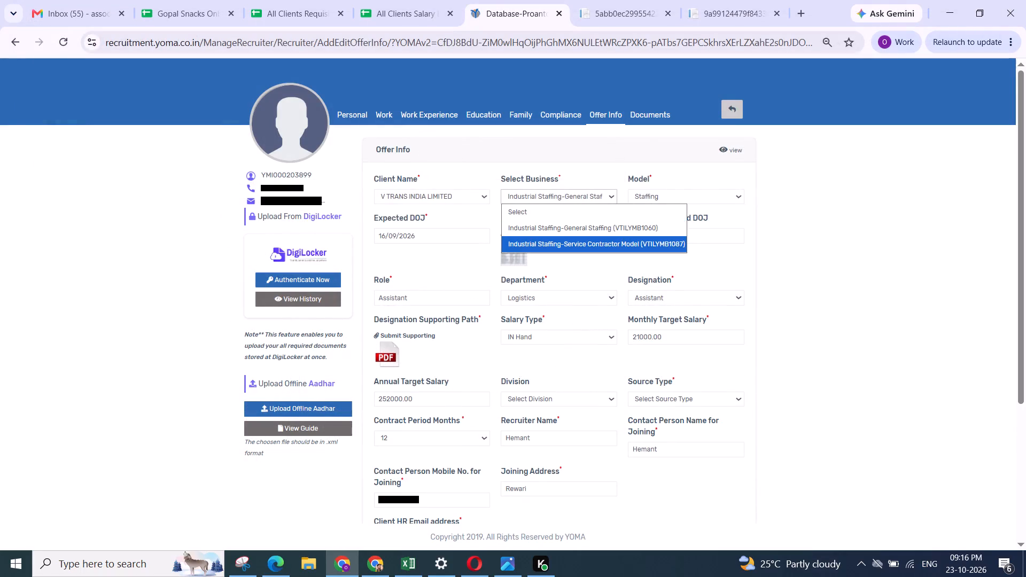
left_click(550, 199)
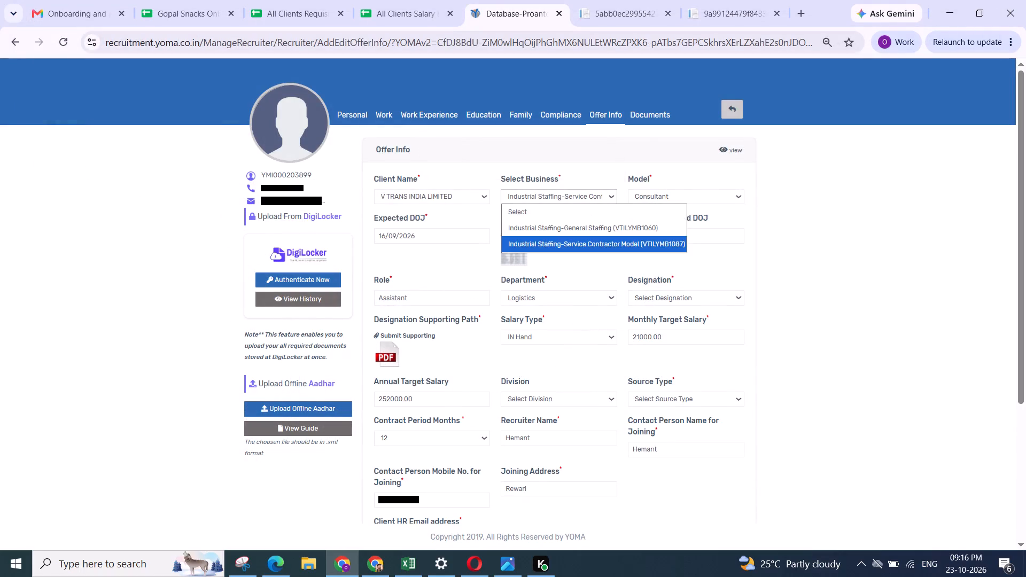
left_click(419, 300)
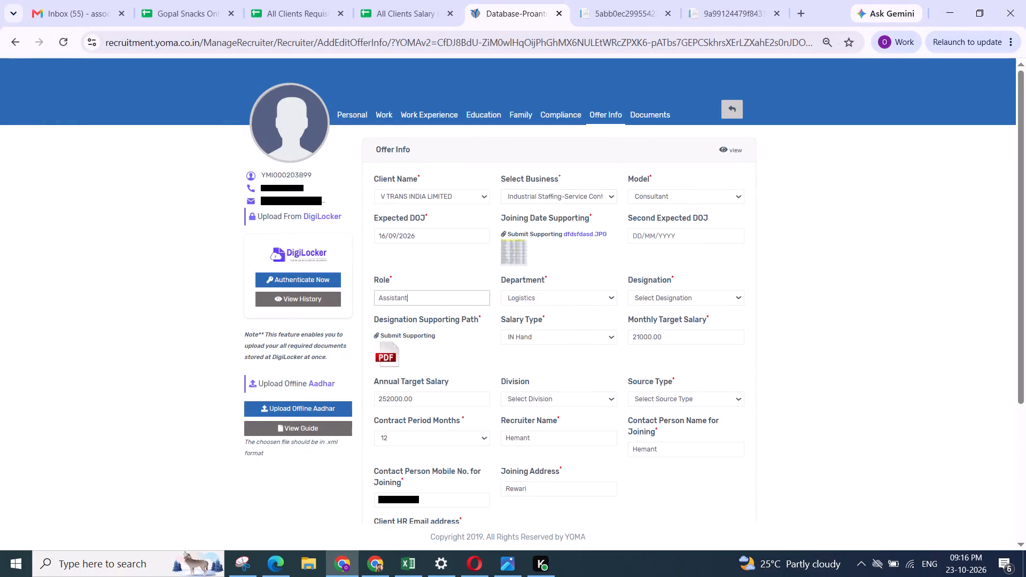
Set the row 20 candidate's expected date of joining to 01/10/2026.
left_click(426, 239)
left_click(578, 193)
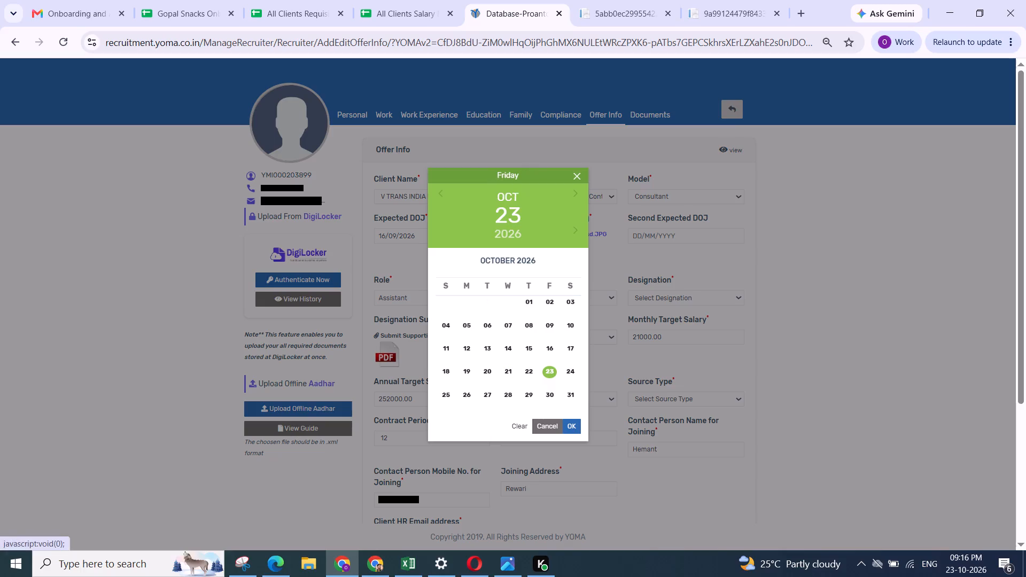
left_click(531, 301)
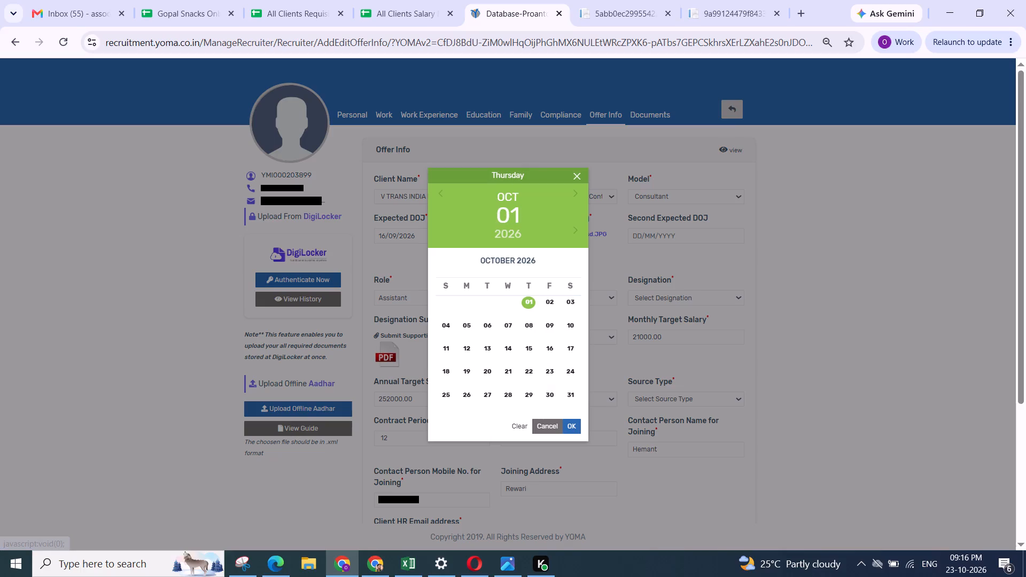
left_click_drag(571, 434, 571, 425)
left_click(571, 425)
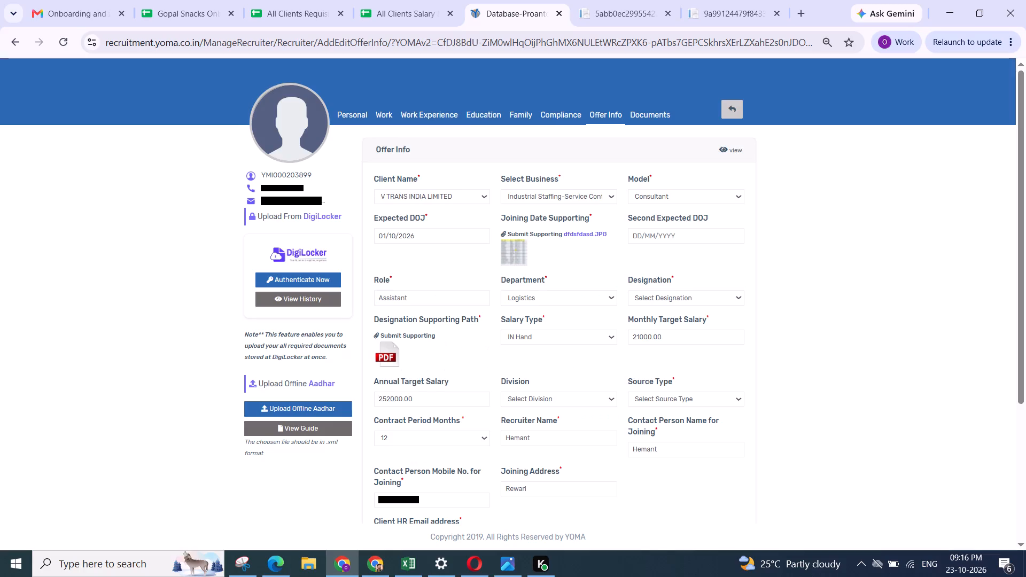
Select Assistant as the designation and attach the dfdsfdasd image as its supporting document.
left_click_drag(667, 297, 667, 330)
left_click(667, 330)
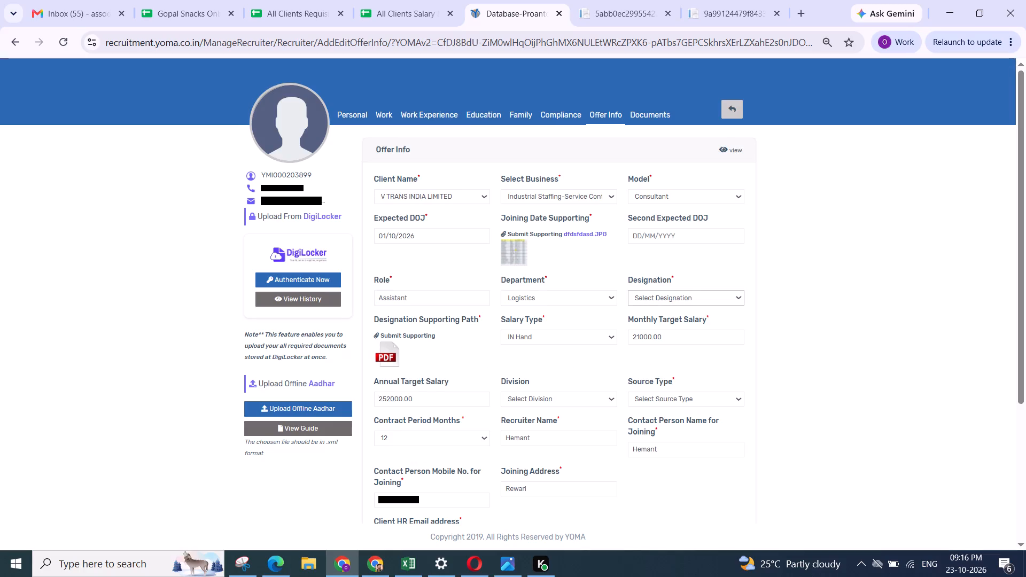
scroll(444, 330, "down", 1)
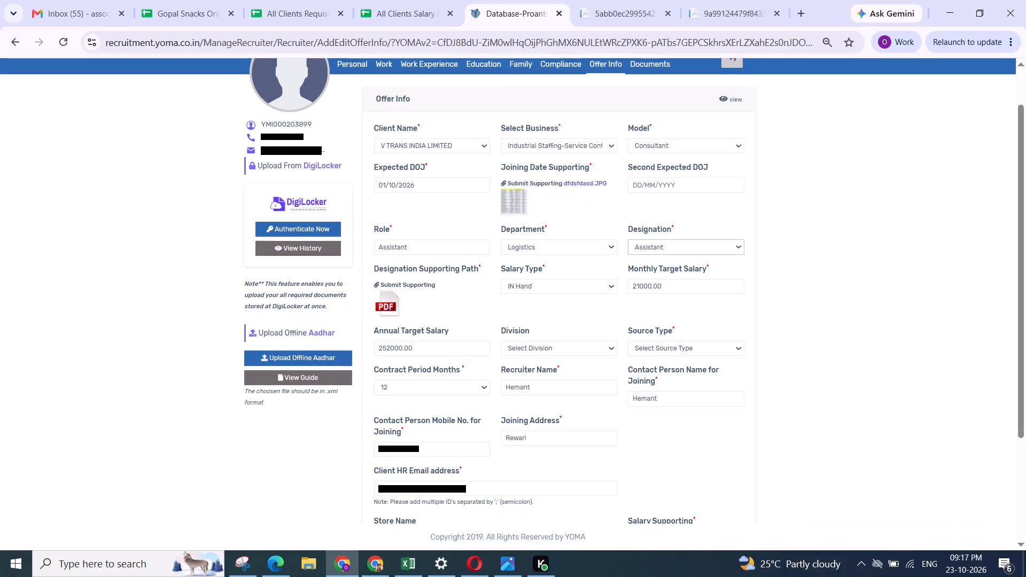
left_click(402, 284)
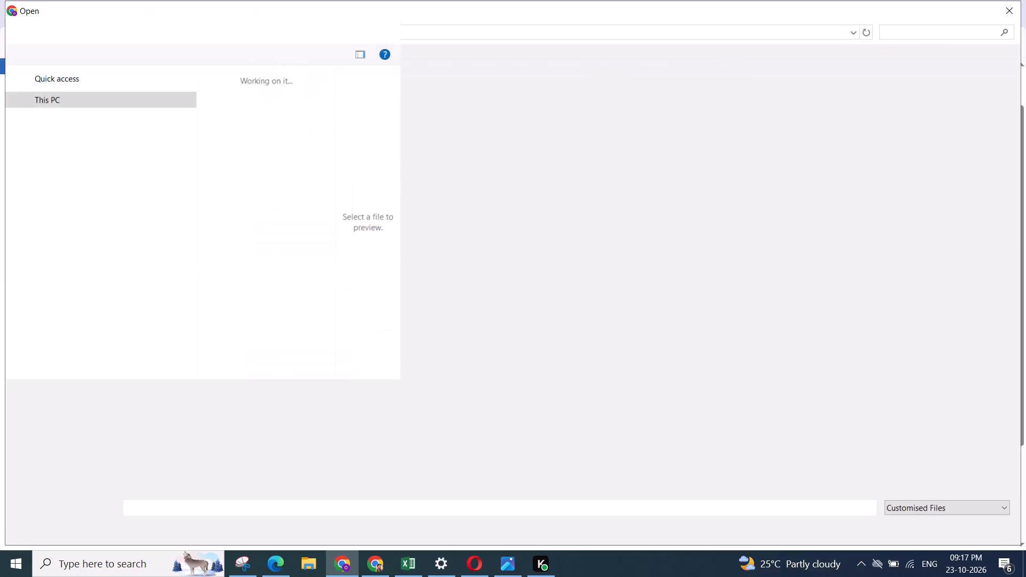
left_click(243, 103)
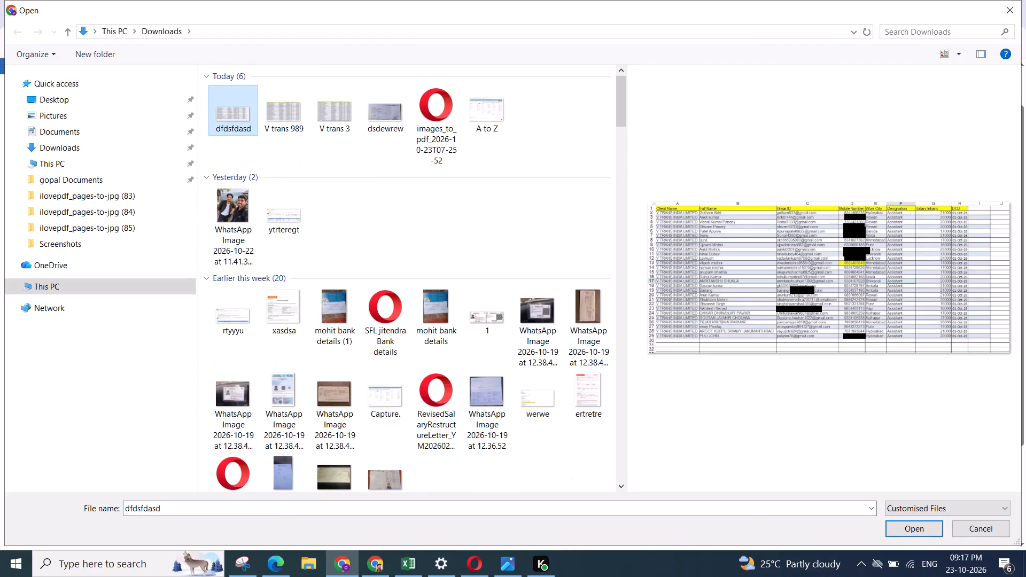
left_click(911, 529)
Set the row 20 candidate's source type to Transfer.
scroll(686, 408, "down", 2)
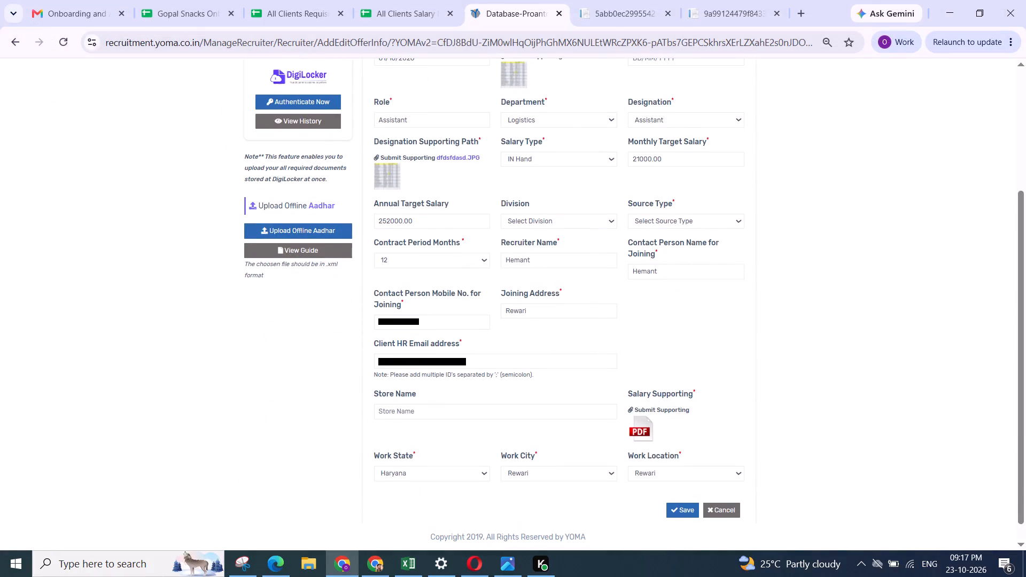
left_click(662, 224)
left_click(662, 263)
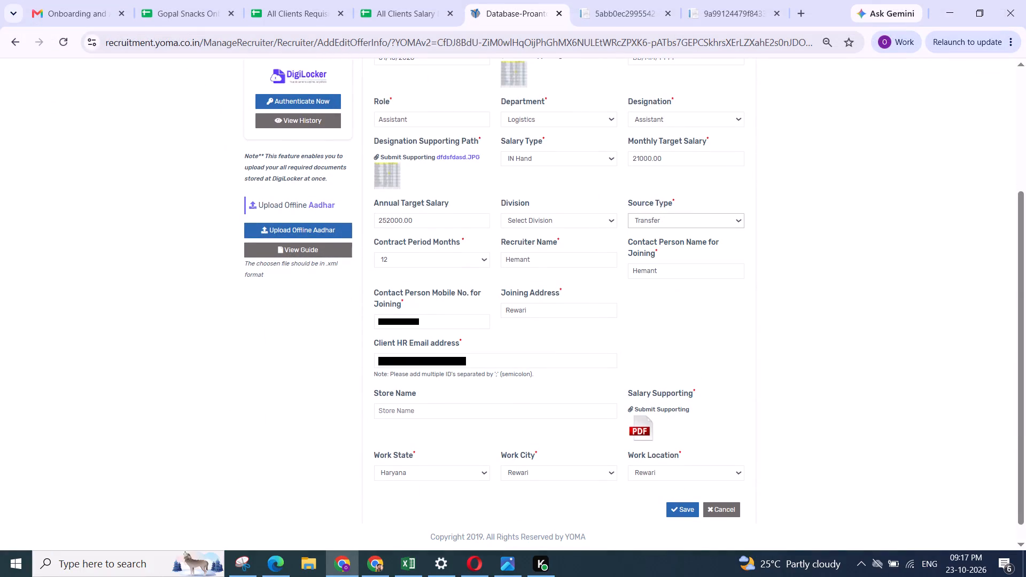
Attach the dfdsfdasd image as the salary supporting for the row 20 candidate.
left_click(666, 410)
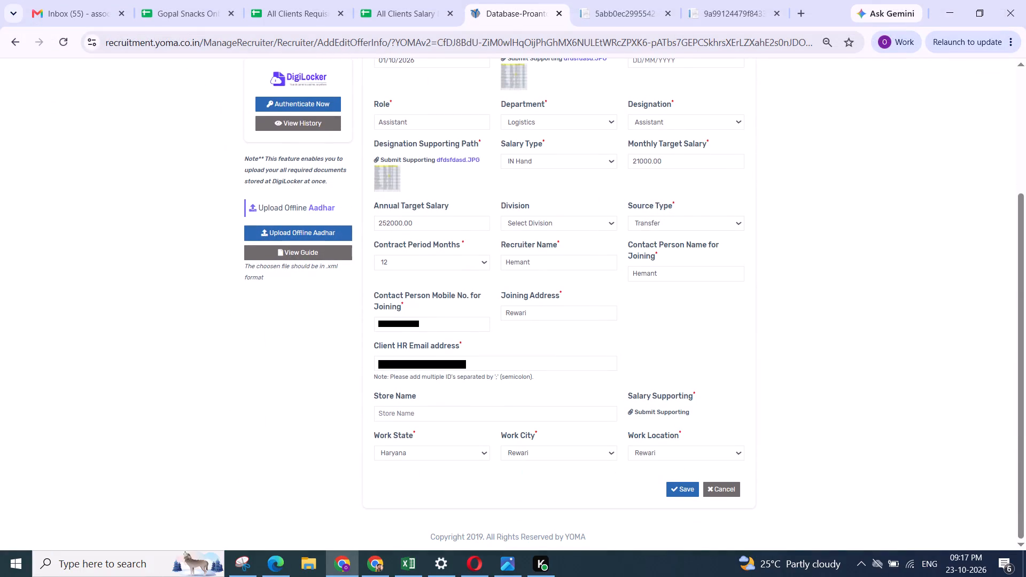
left_click(230, 110)
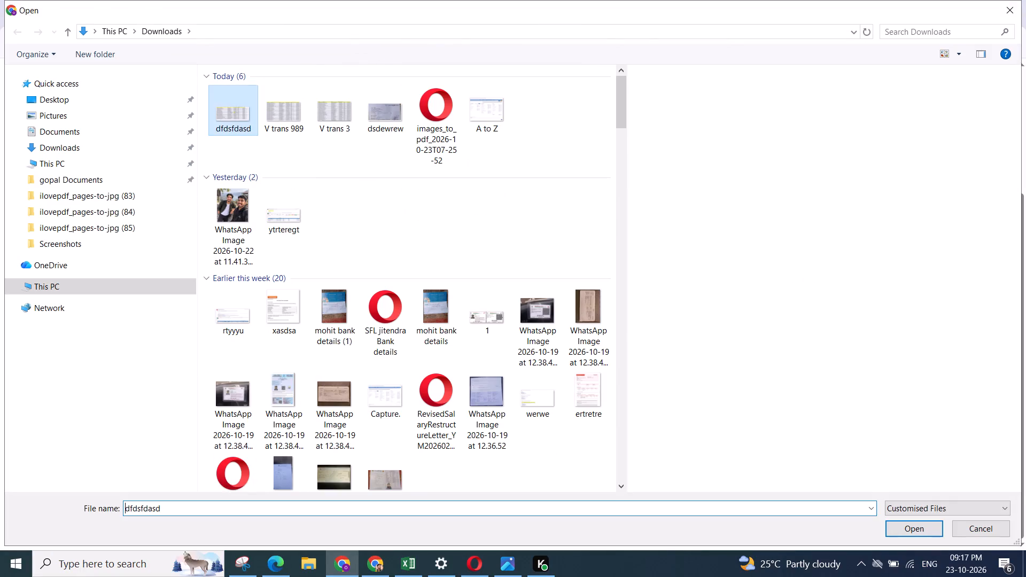
left_click(898, 522)
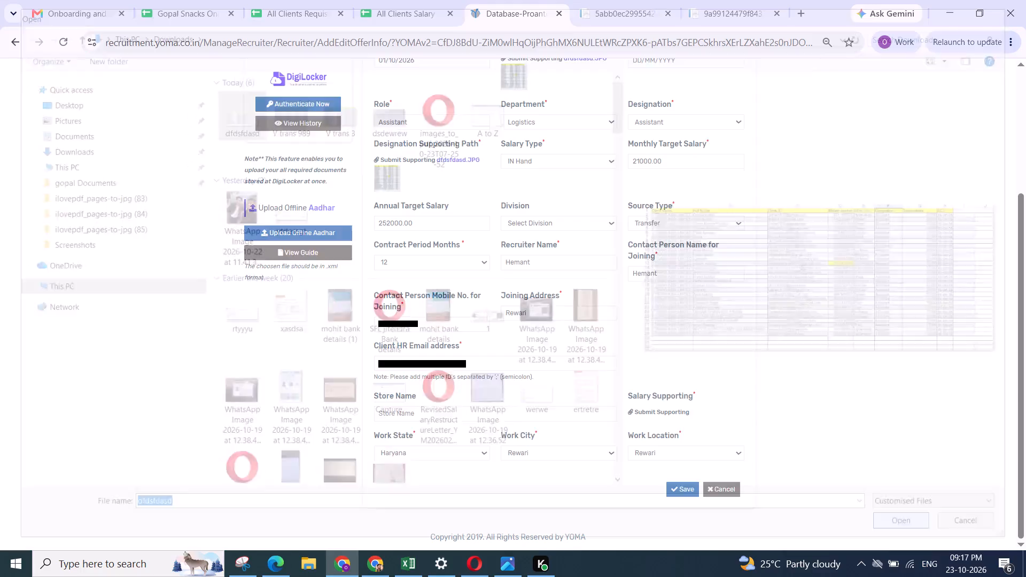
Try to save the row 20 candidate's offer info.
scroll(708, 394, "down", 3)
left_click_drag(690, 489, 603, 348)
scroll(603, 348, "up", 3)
Copy the row 21 candidate's mobile number from the v trans sheet and return to the offer form.
key("alt+Tab")
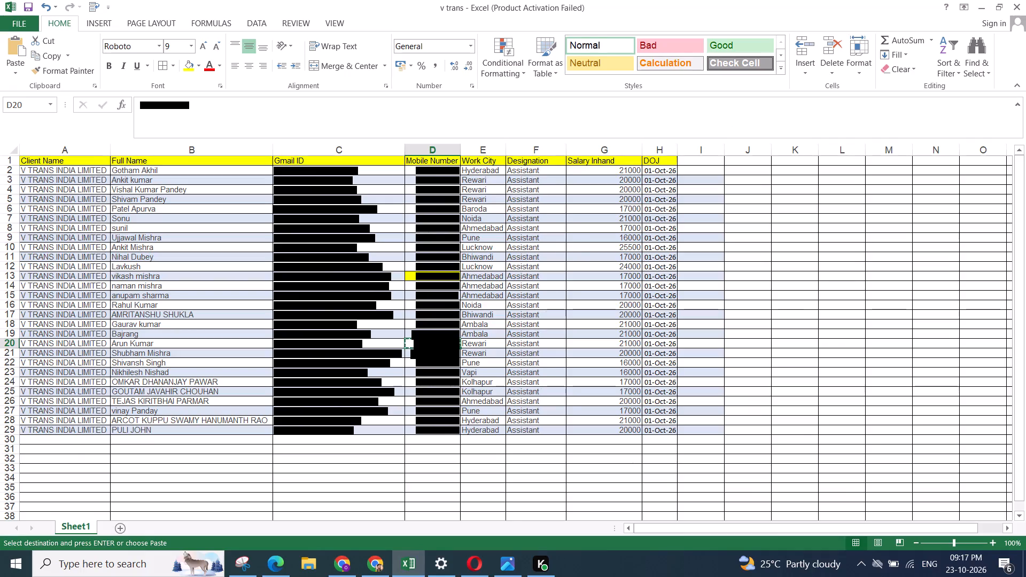
key("Down")
key("ctrl+c")
key("alt+Tab")
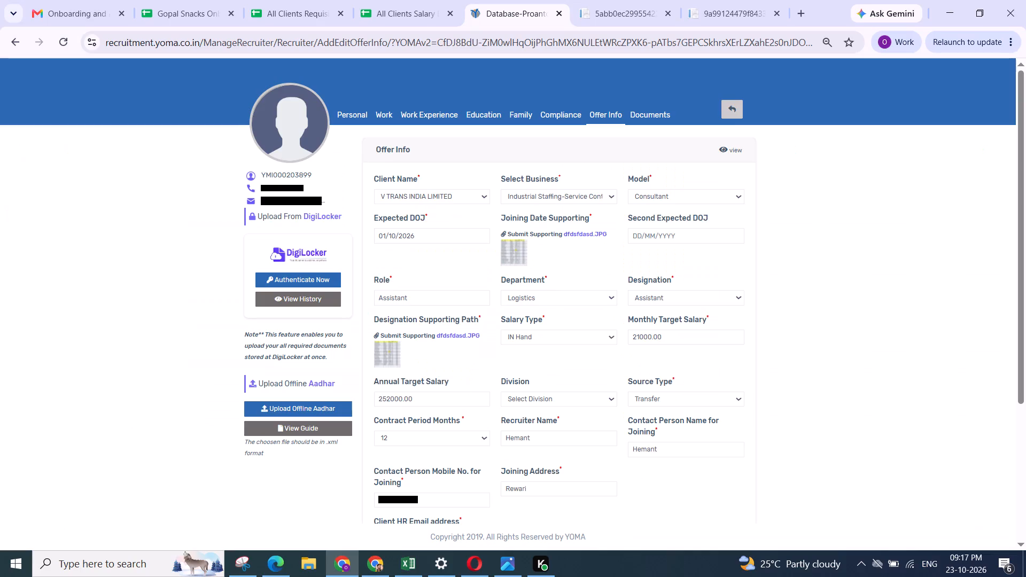
Save the row 20 candidate's updated offer info.
scroll(644, 340, "down", 5)
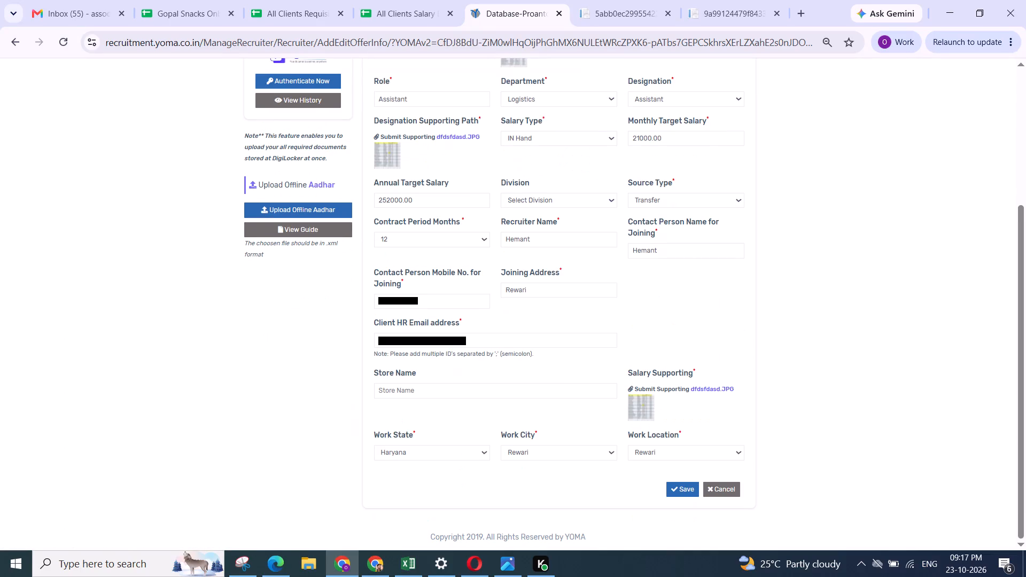
left_click_drag(688, 493, 605, 244)
scroll(605, 244, "up", 3)
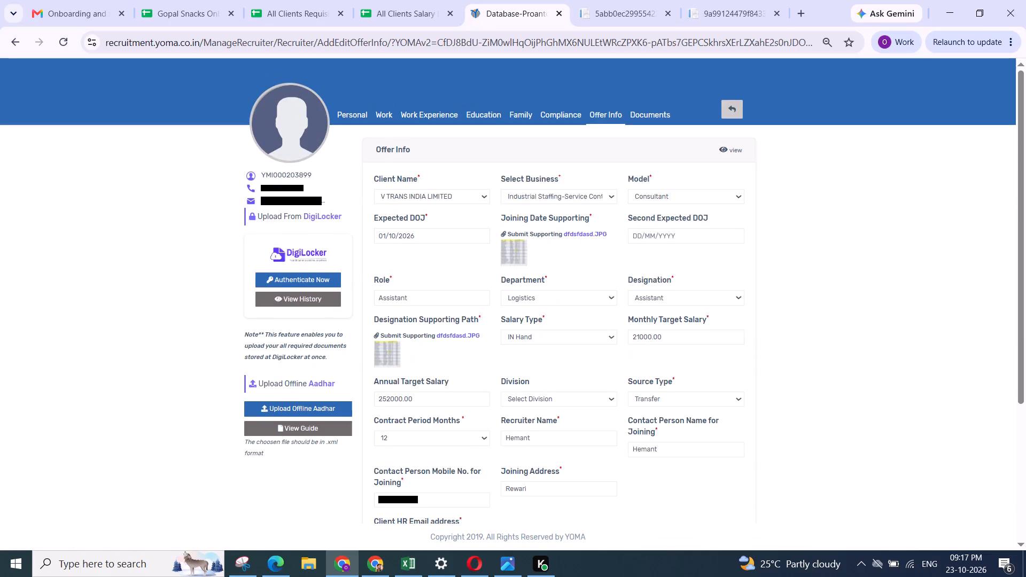
scroll(633, 305, "down", 2)
scroll(611, 407, "down", 3)
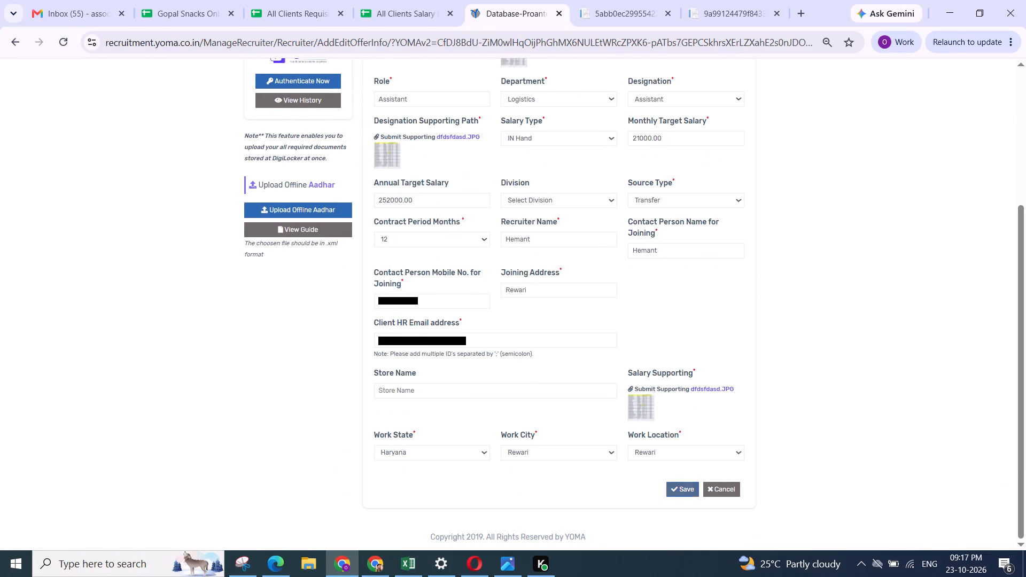
left_click(688, 494)
scroll(593, 287, "up", 2)
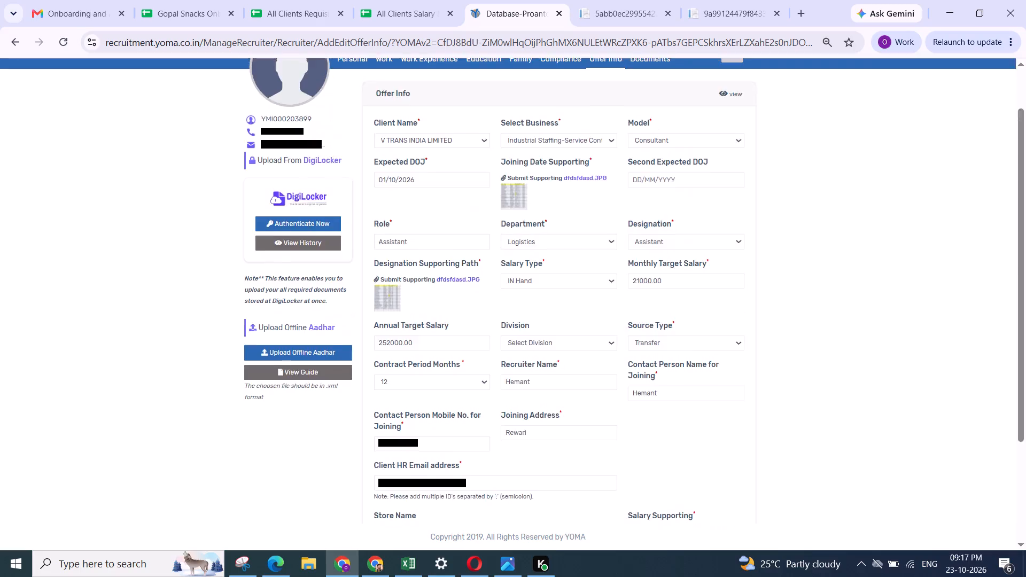
scroll(624, 291, "down", 1)
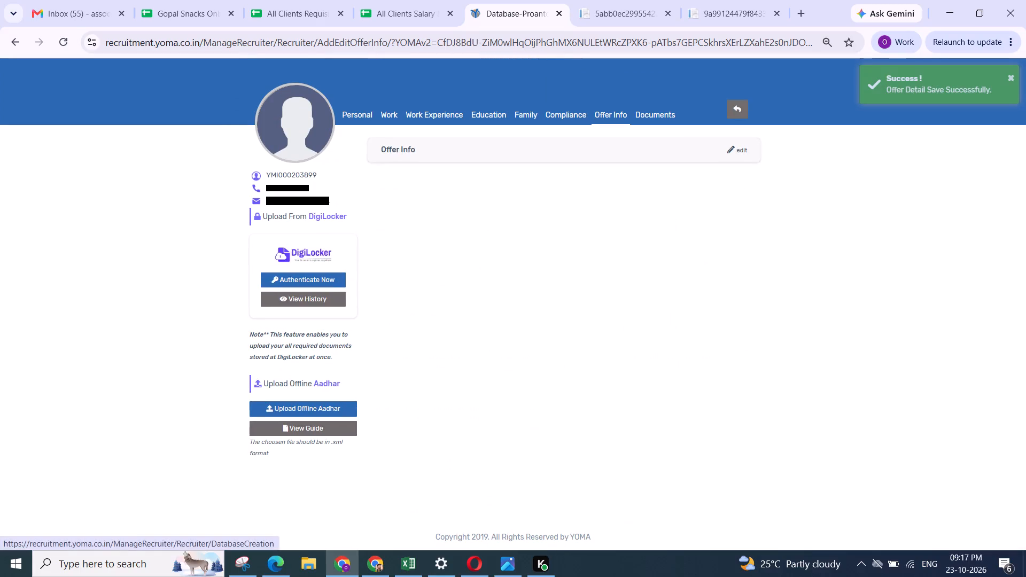
Leave the saved candidate's record and filter the Associate Database by the copied row 21 mobile number.
left_click(736, 109)
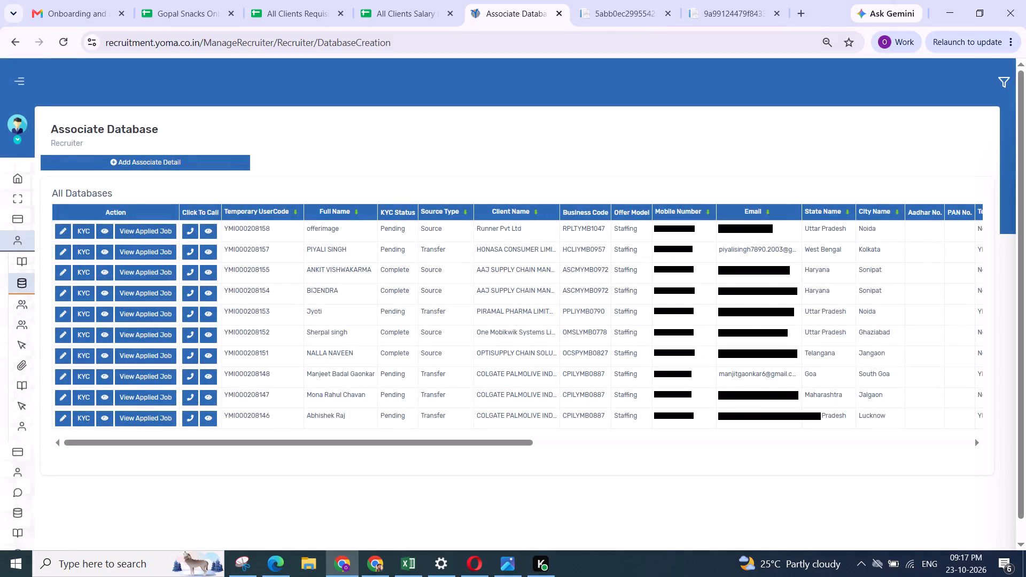
left_click(1002, 80)
scroll(929, 241, "down", 3)
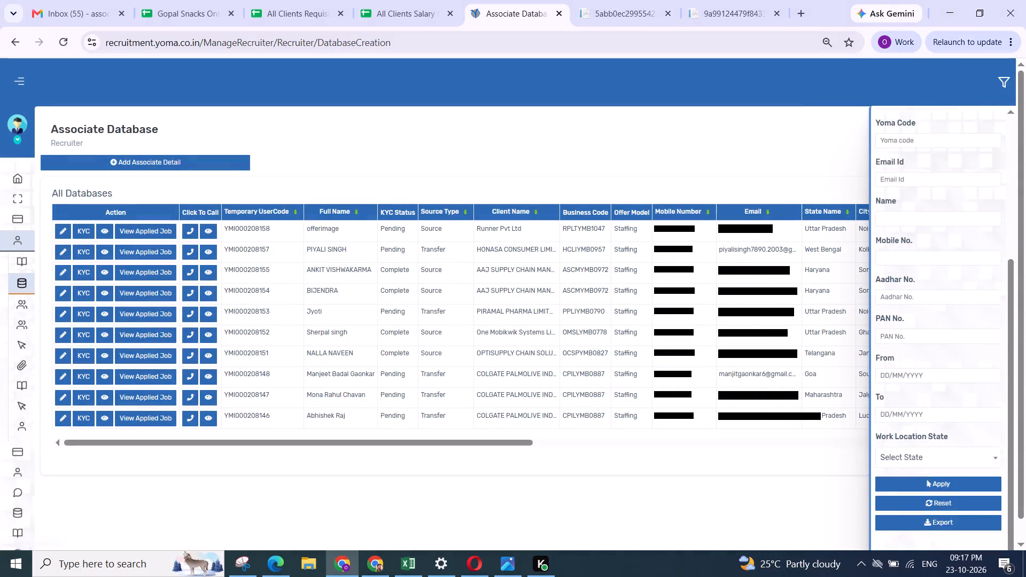
left_click(894, 254)
key("ctrl+v")
key("Return")
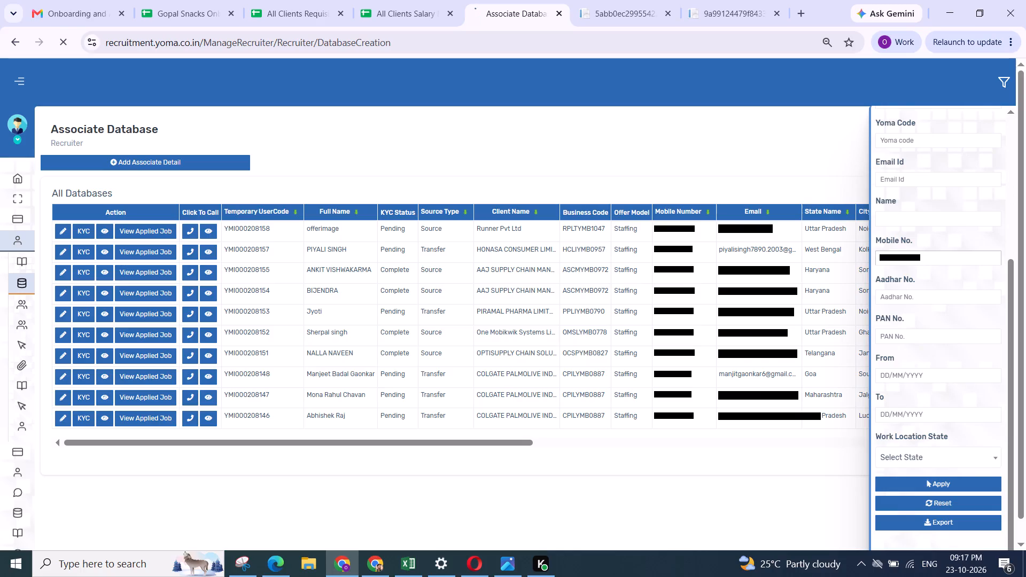
key("alt+Tab")
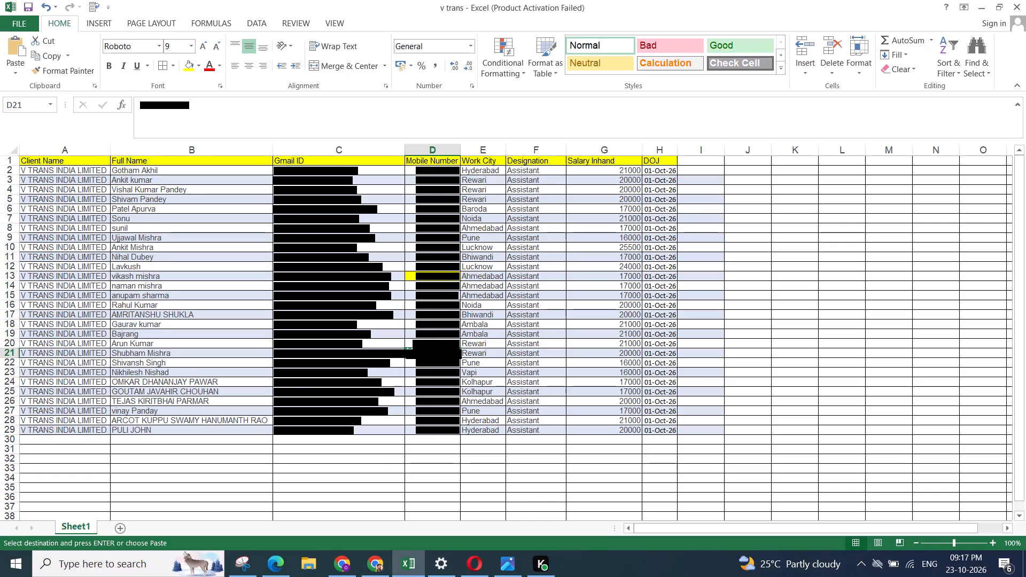
key("alt+Tab")
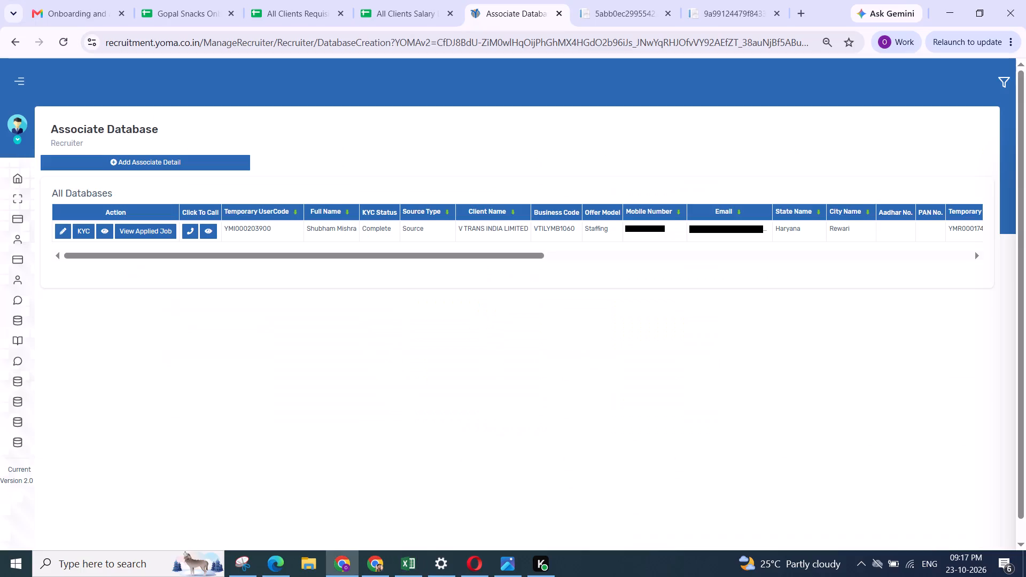
Open the filtered row 21 candidate's record and bring up the offer info for editing.
left_click(60, 228)
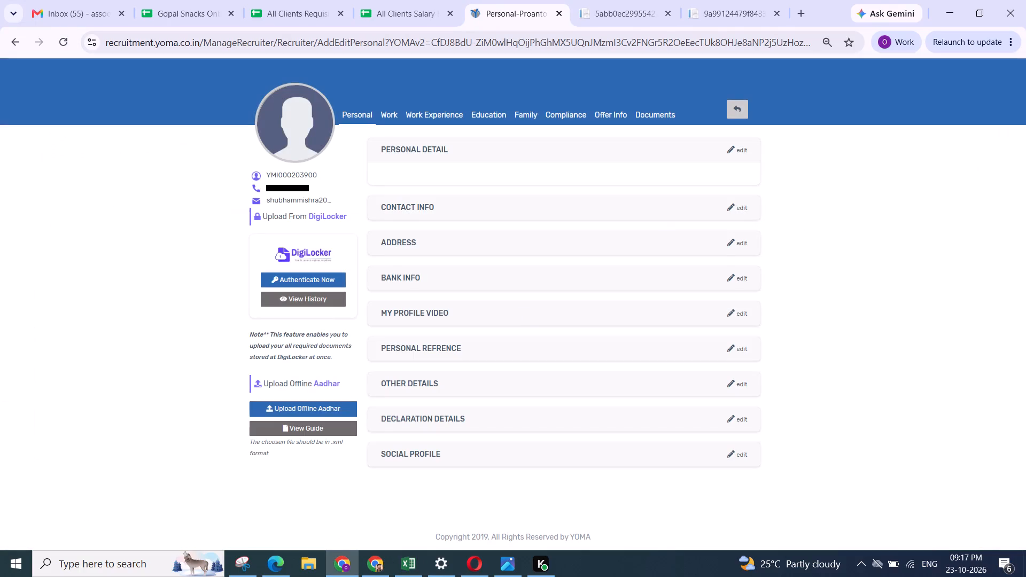
left_click(614, 119)
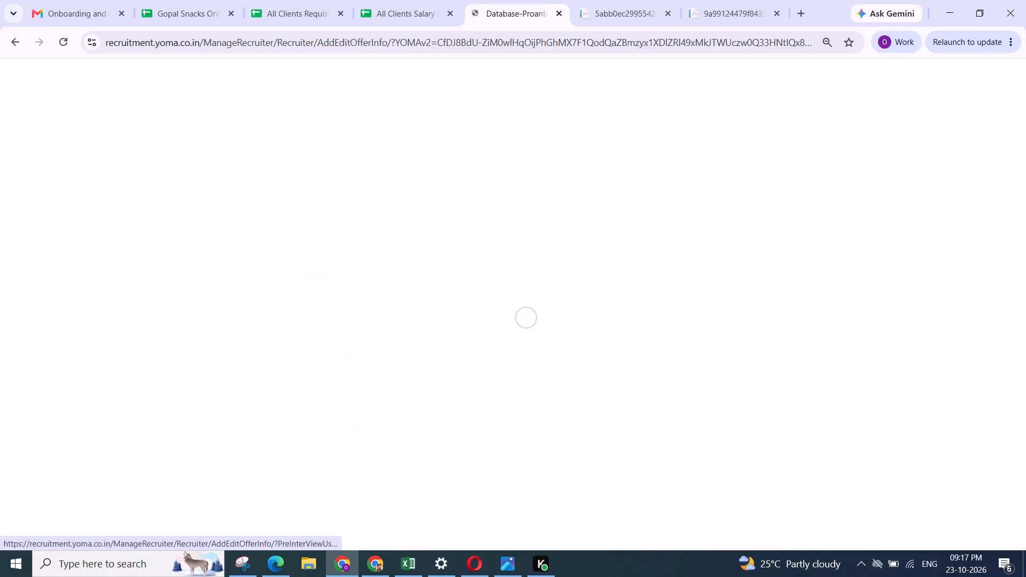
left_click(606, 118)
left_click(730, 150)
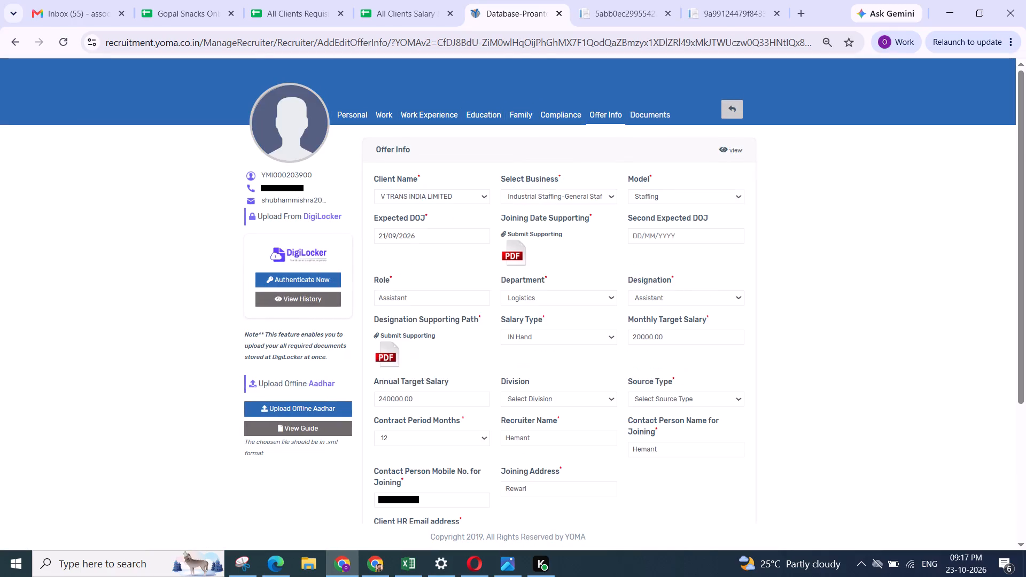
Change the candidate's business to the Industrial Staffing service contract option with the Consultant model.
scroll(646, 201, "down", 2)
scroll(549, 146, "up", 2)
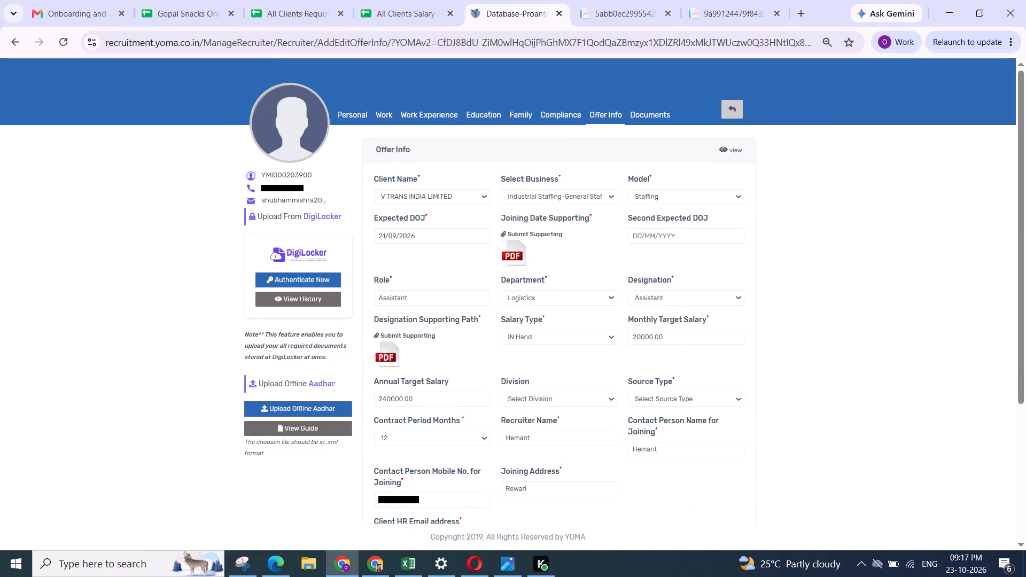
left_click(557, 192)
left_click(563, 246)
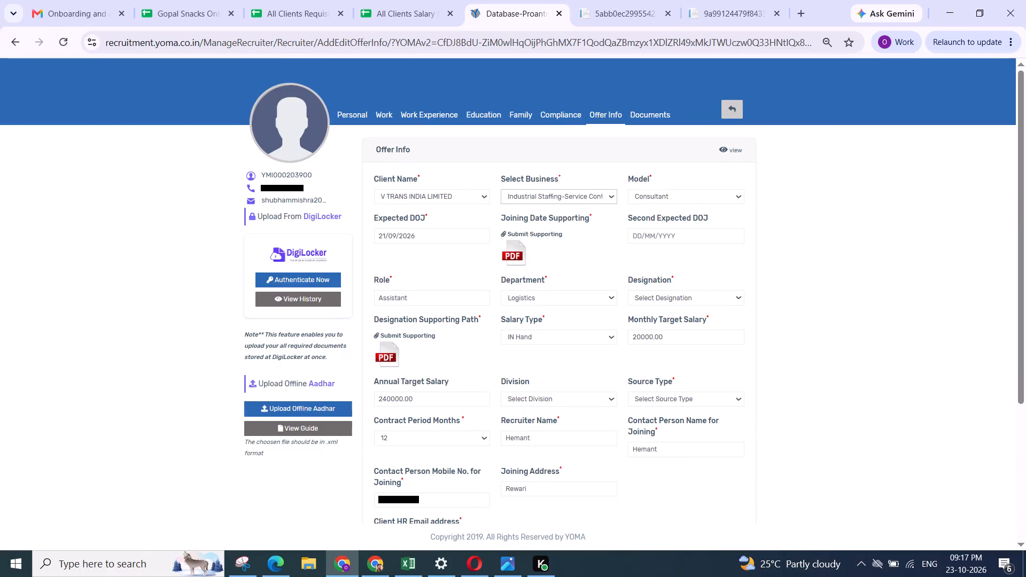
Set the expected date of joining to 01/10/2026.
left_click(414, 233)
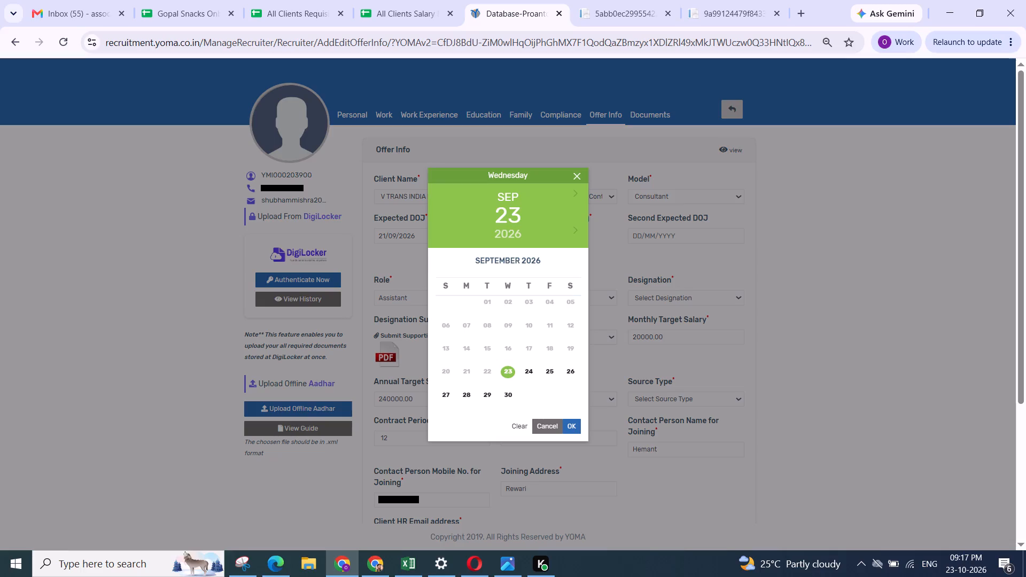
left_click(575, 191)
left_click_drag(532, 303, 549, 391)
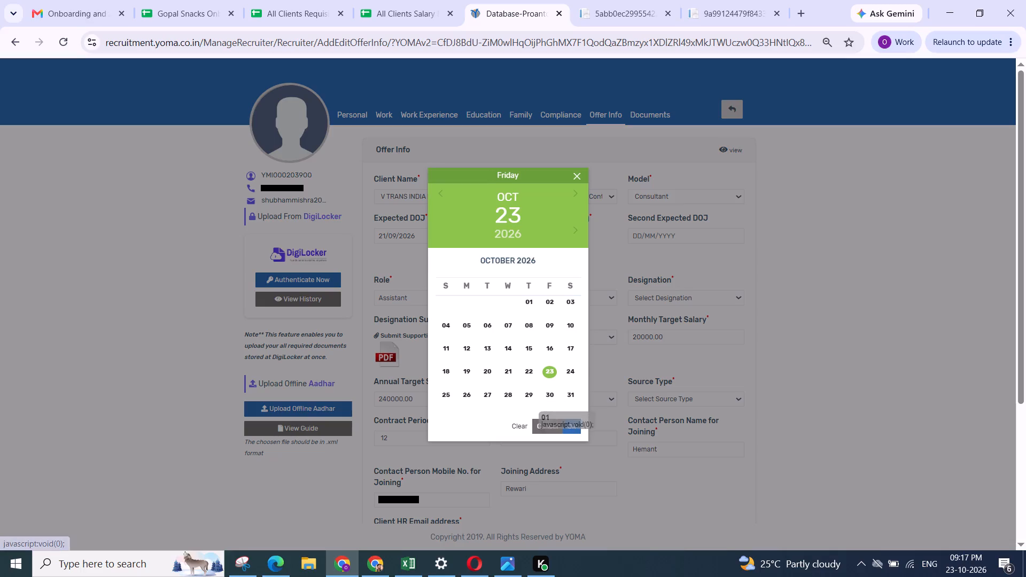
left_click_drag(549, 391, 528, 309)
left_click(528, 307)
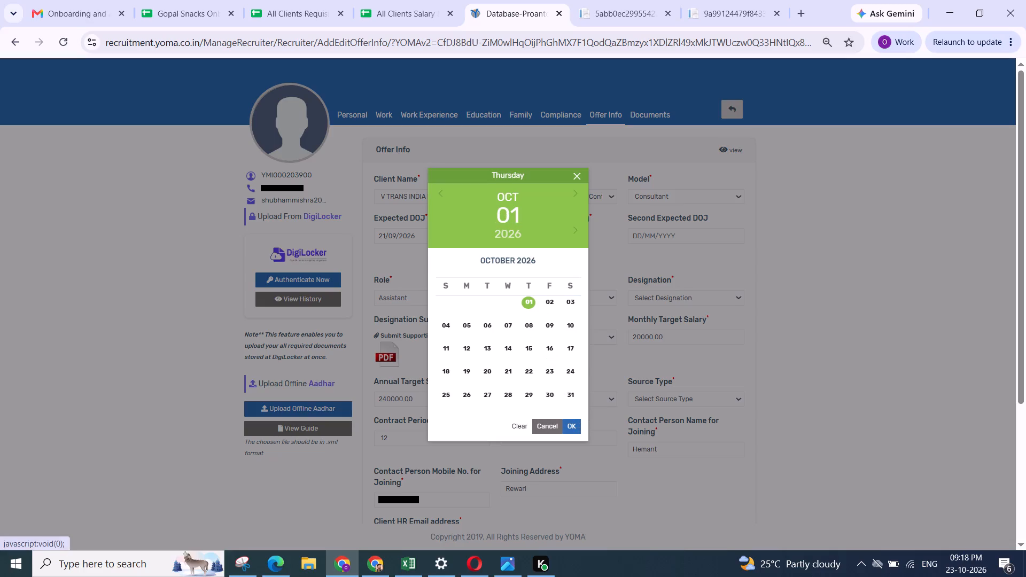
left_click(576, 428)
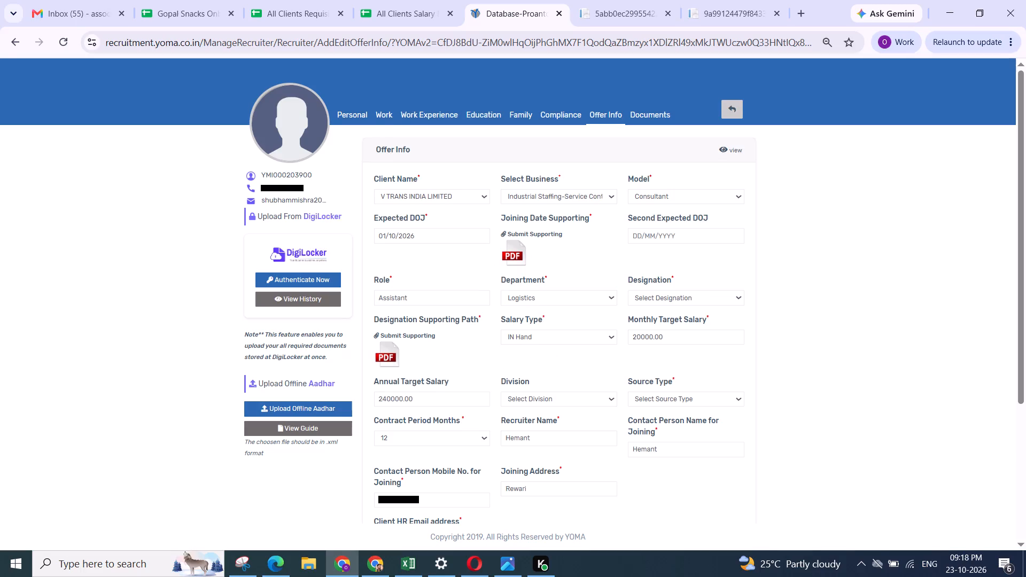
Replace the joining date, designation and salary supporting files with the dfdsfdasd image from Downloads.
scroll(556, 237, "down", 1)
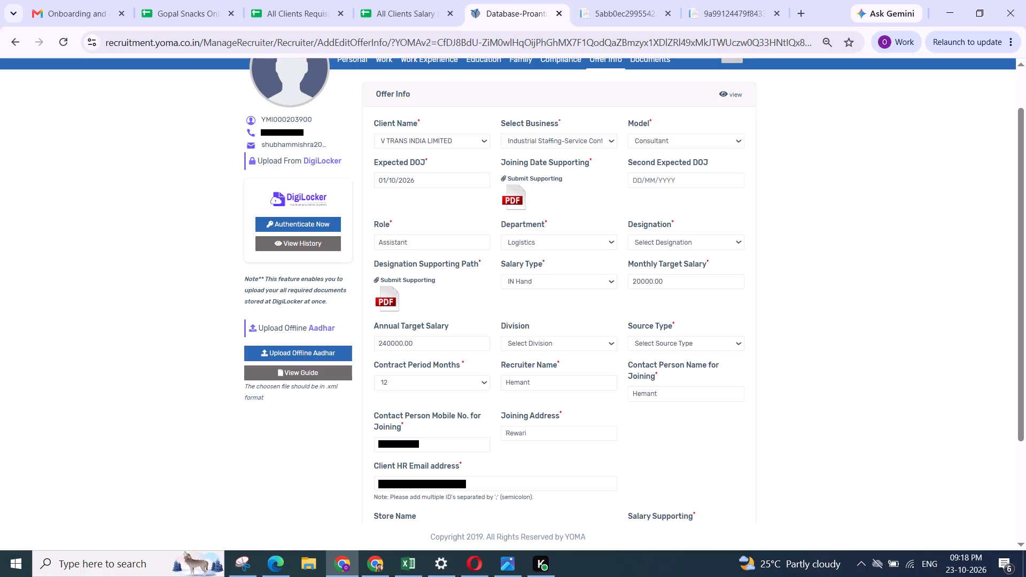
left_click(543, 176)
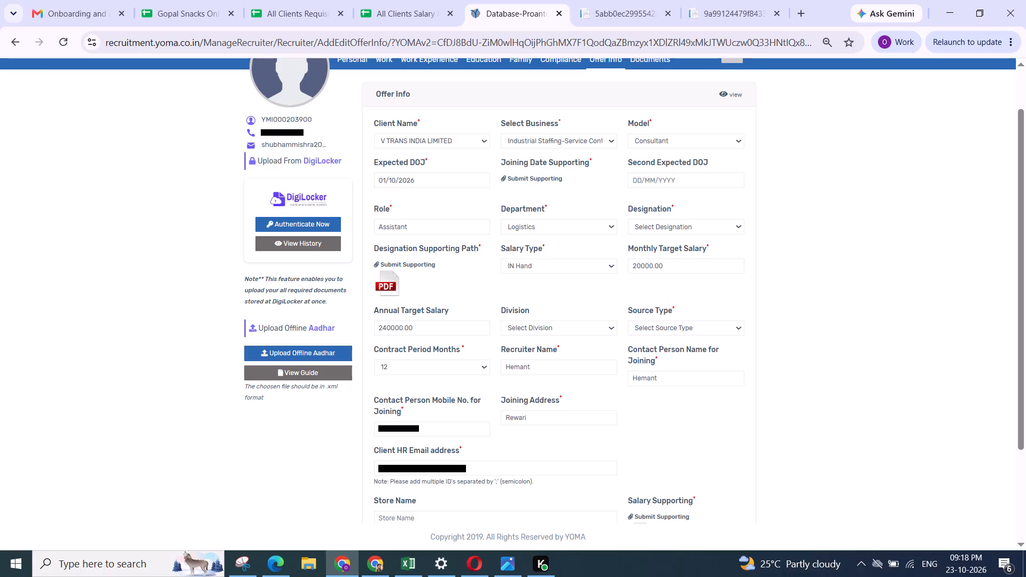
left_click(238, 102)
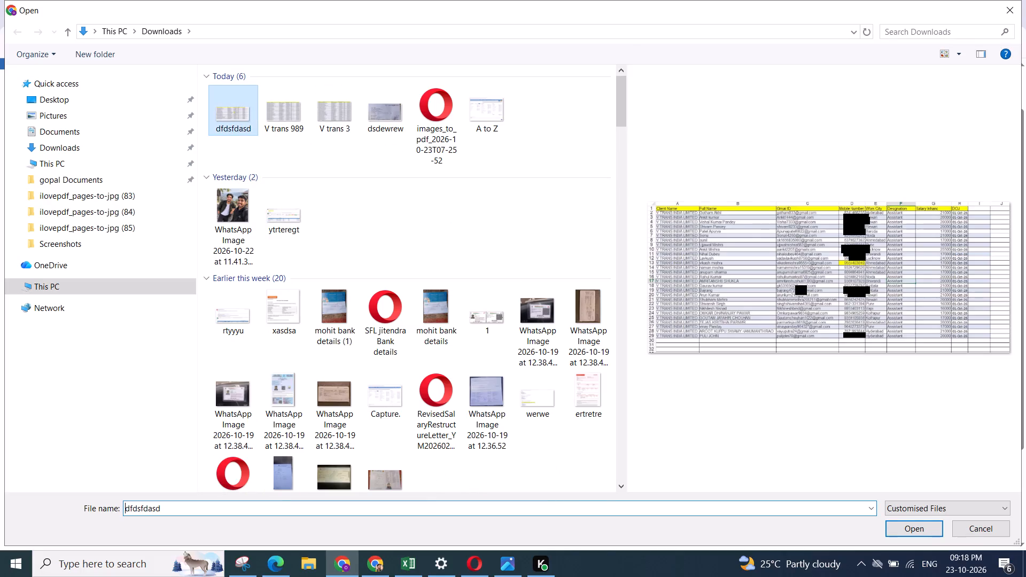
left_click(904, 521)
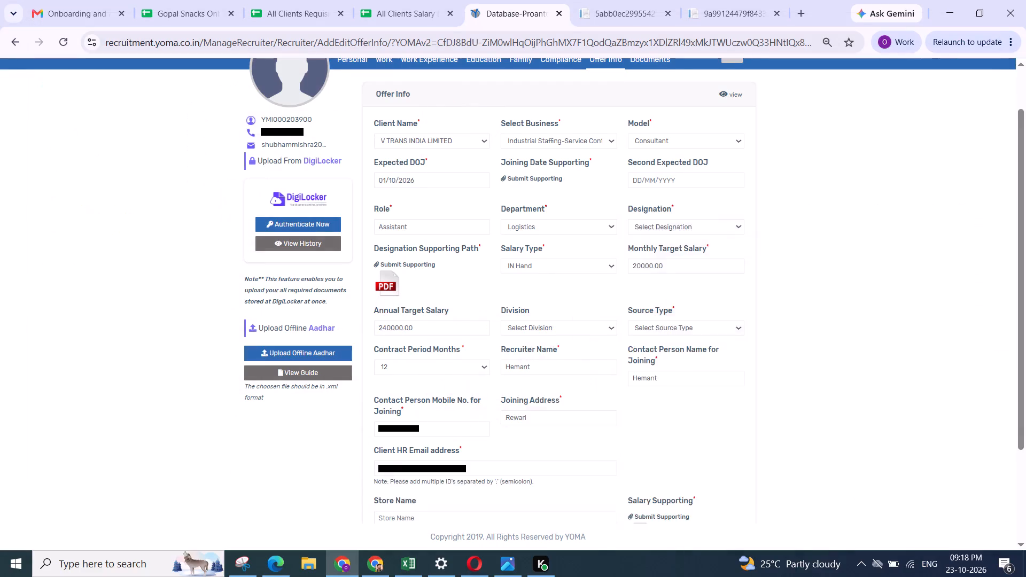
left_click(416, 279)
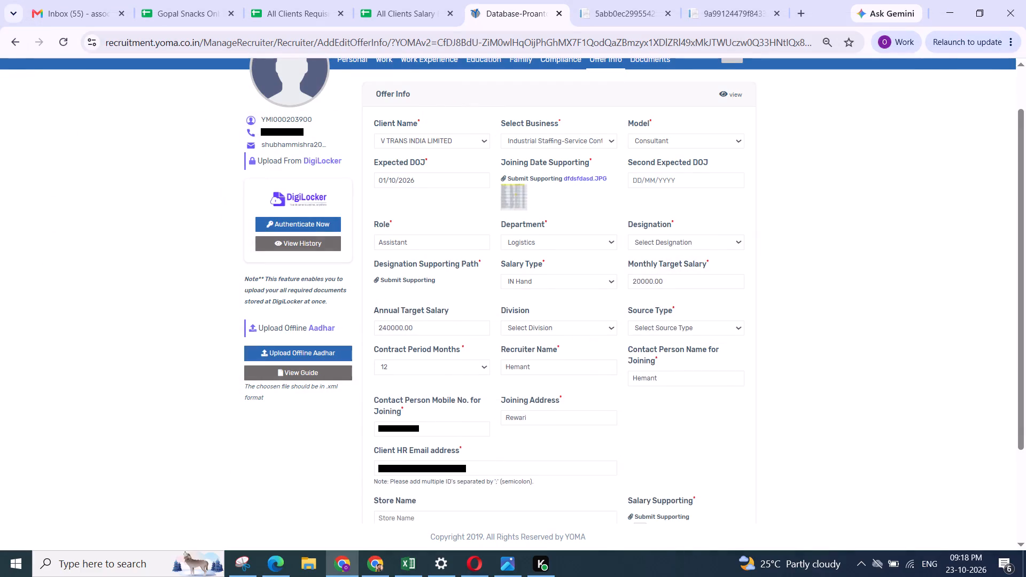
left_click(232, 103)
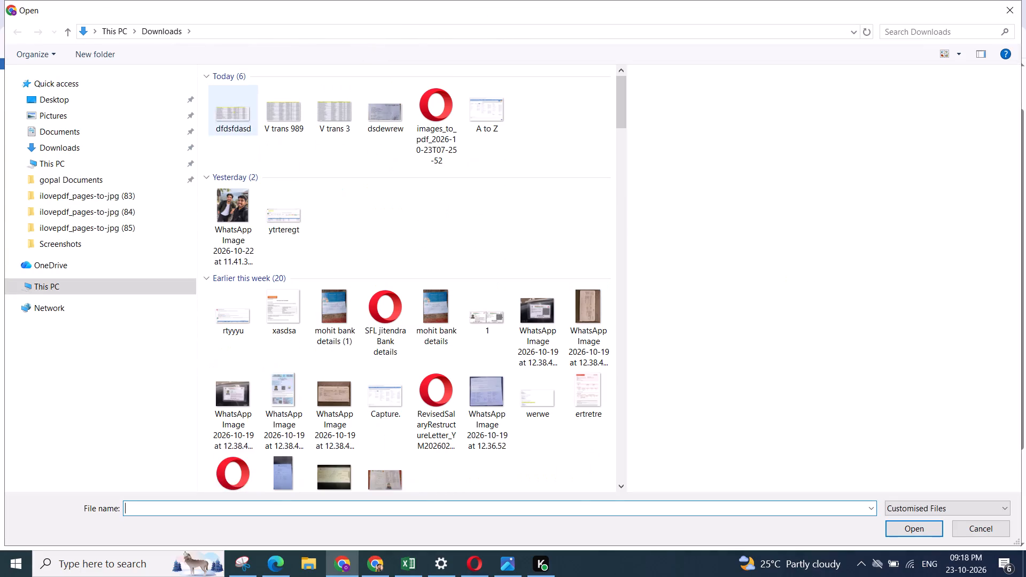
left_click(928, 527)
scroll(655, 354, "down", 1)
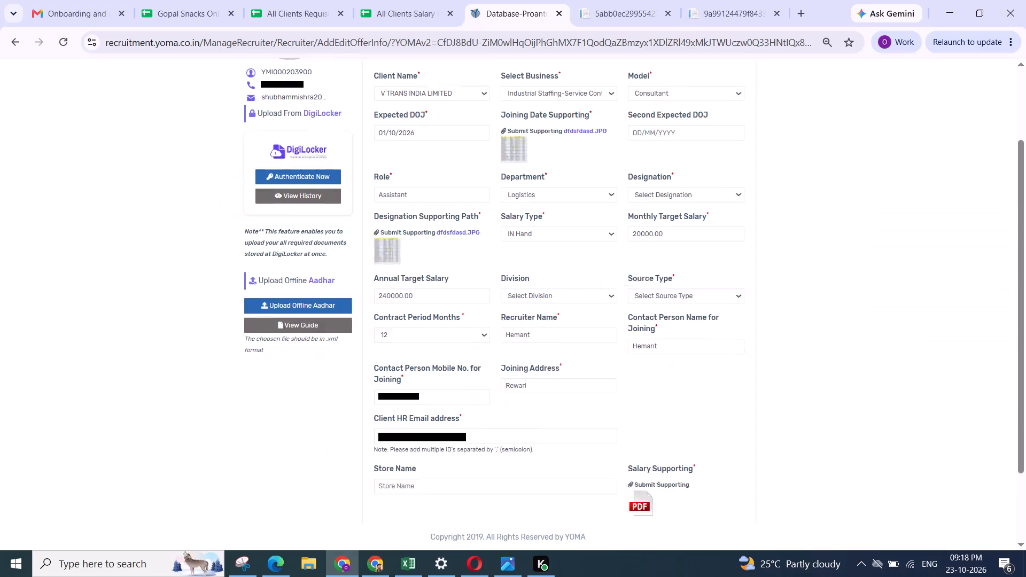
scroll(655, 354, "down", 1)
left_click(659, 386)
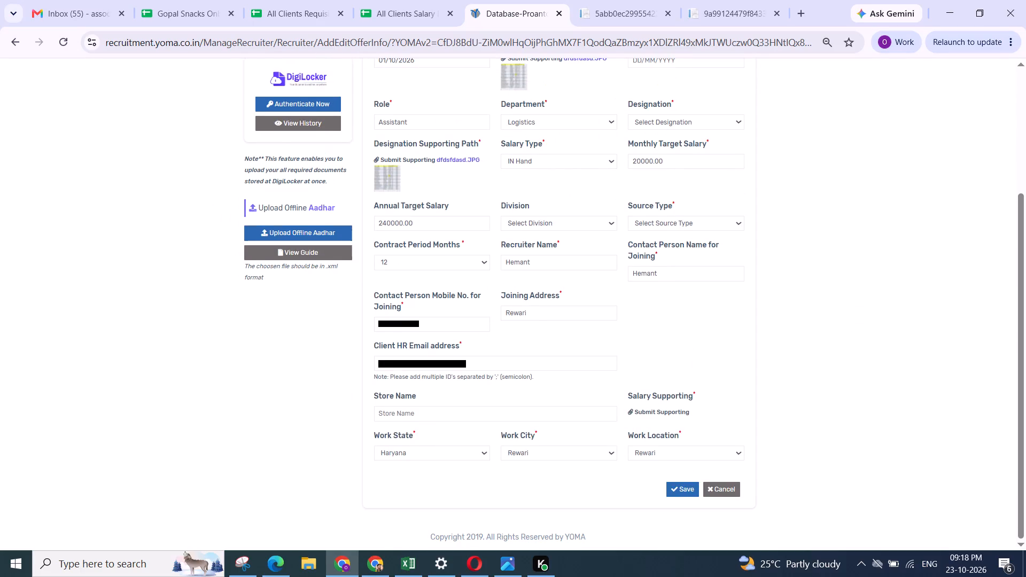
left_click(227, 109)
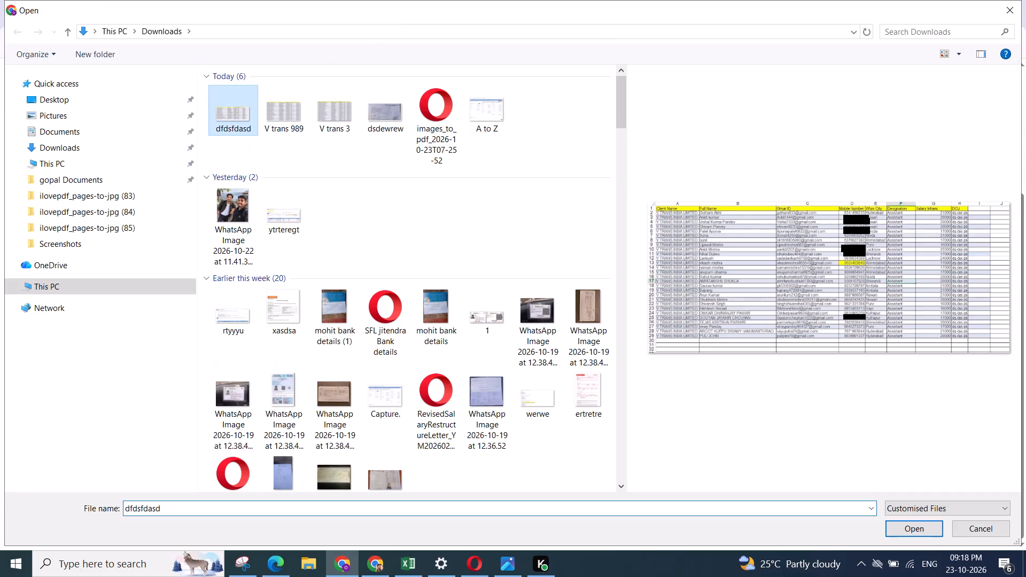
left_click(921, 529)
Set the candidate's designation to Assistant and the source type to Transfer.
scroll(706, 324, "up", 2)
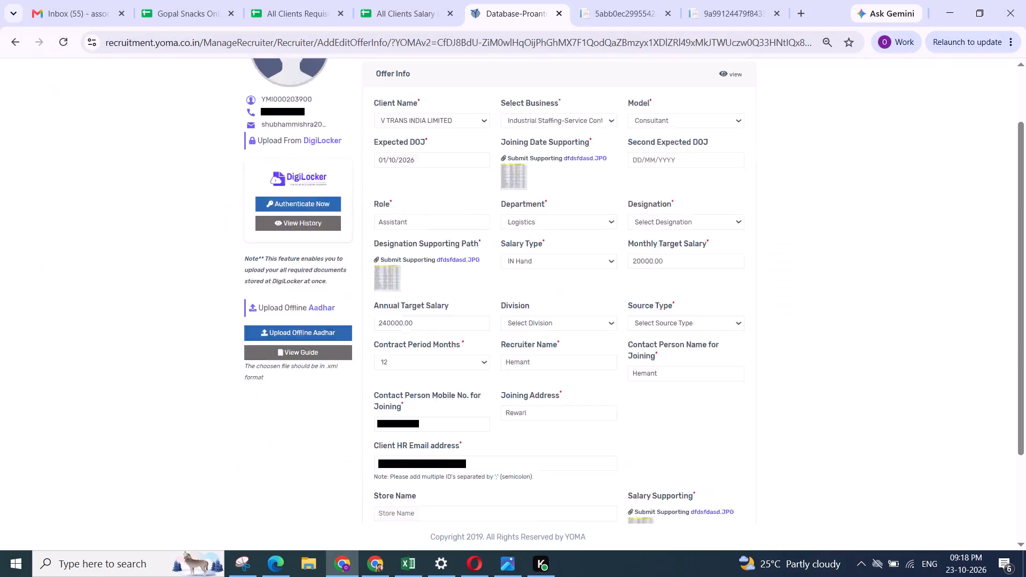
scroll(706, 324, "up", 1)
left_click(668, 293)
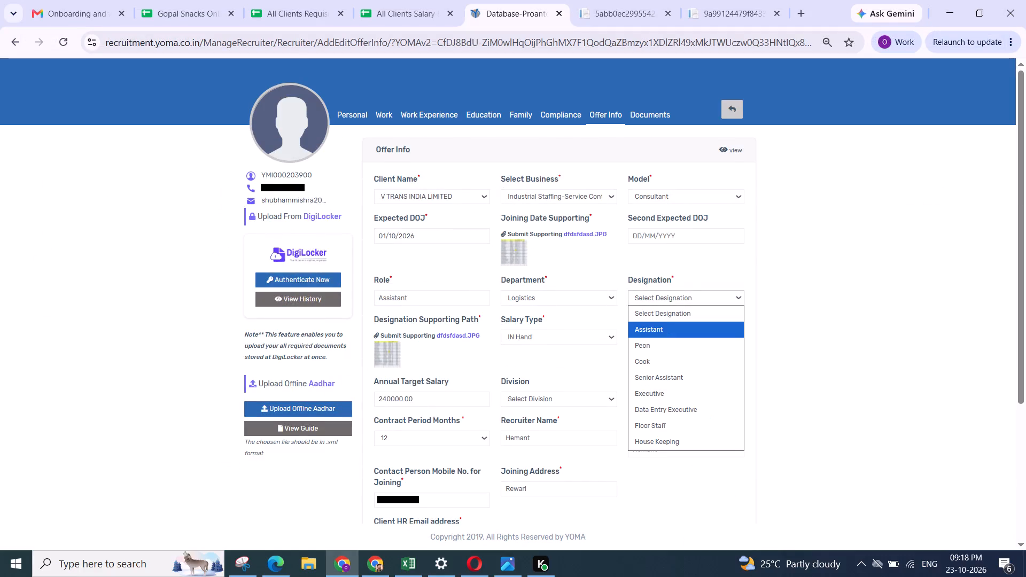
left_click(672, 331)
scroll(577, 309, "down", 2)
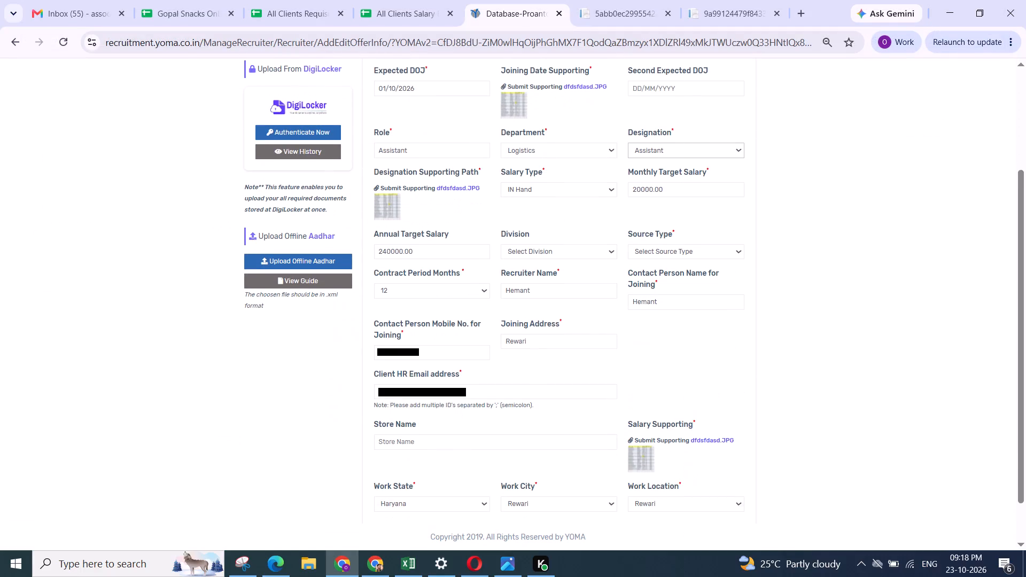
scroll(547, 212, "down", 2)
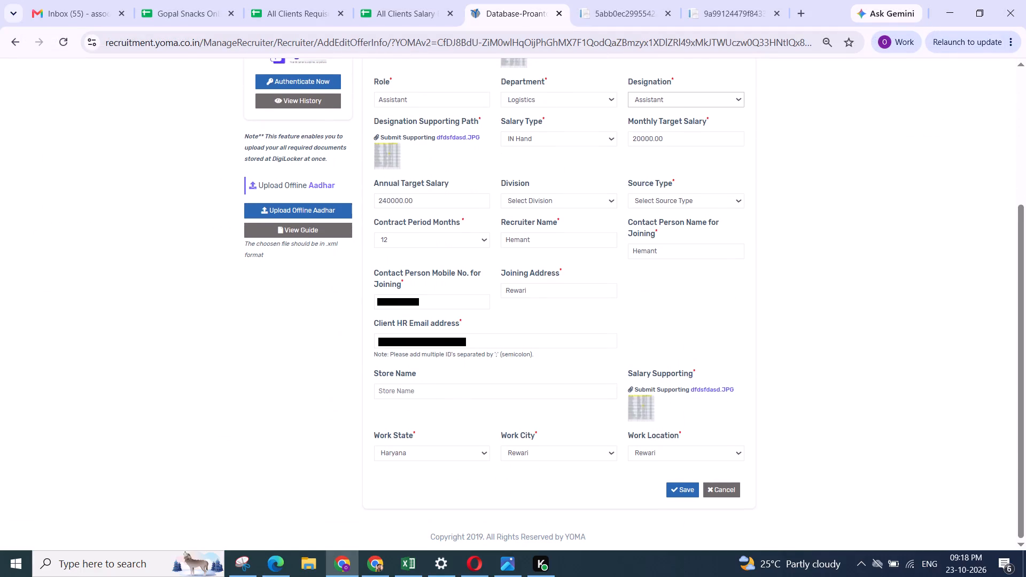
left_click(665, 199)
left_click(666, 247)
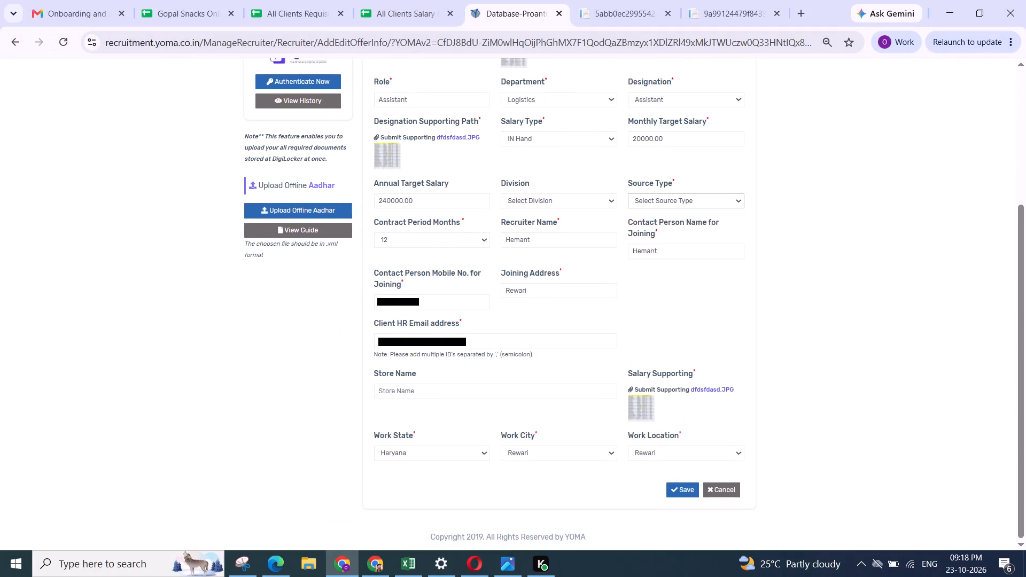
Save the row 21 candidate's updated offer info.
scroll(564, 173, "up", 2)
scroll(582, 330, "down", 3)
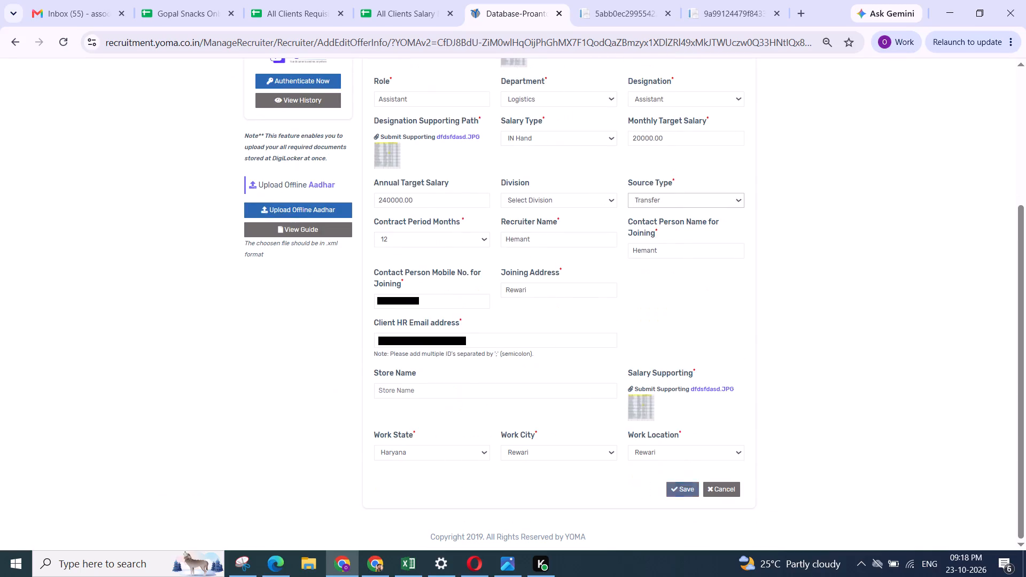
left_click(687, 487)
scroll(570, 246, "up", 2)
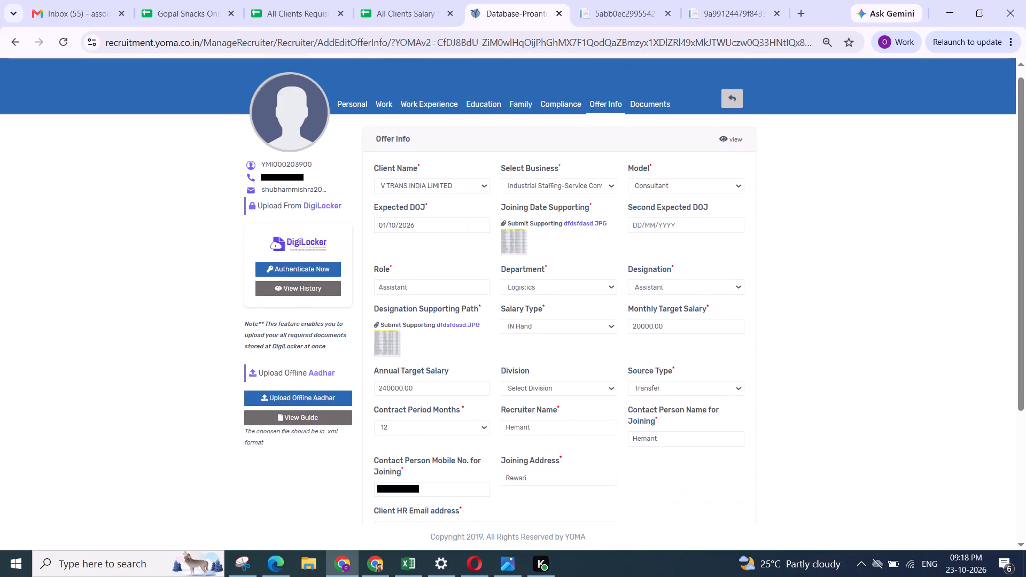
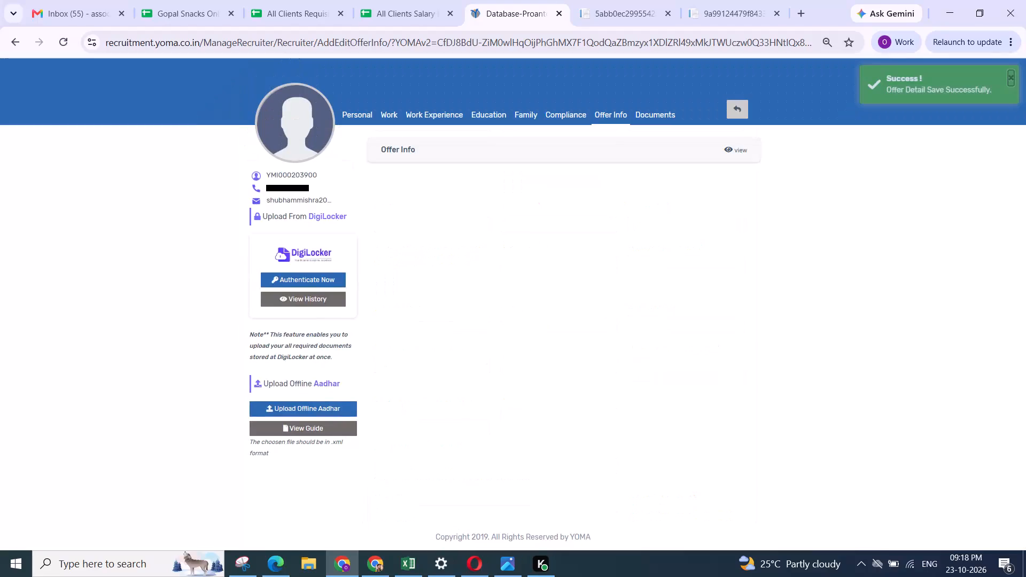
Switch to the v trans Excel workbook and copy the mobile number in row 22.
key("alt+Tab")
key("alt+Tab")
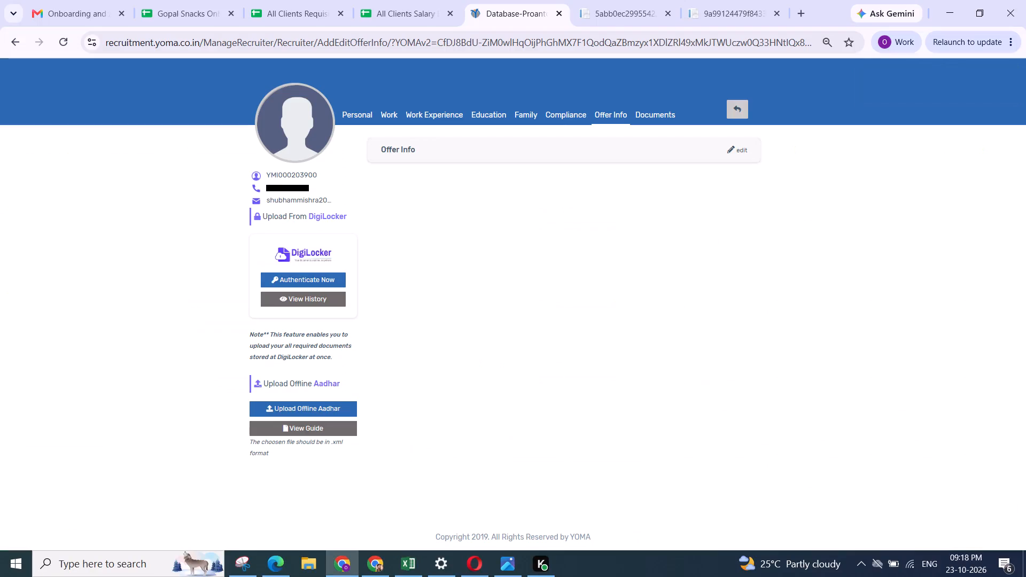
key("alt+Tab")
key("Down")
key("ctrl+c")
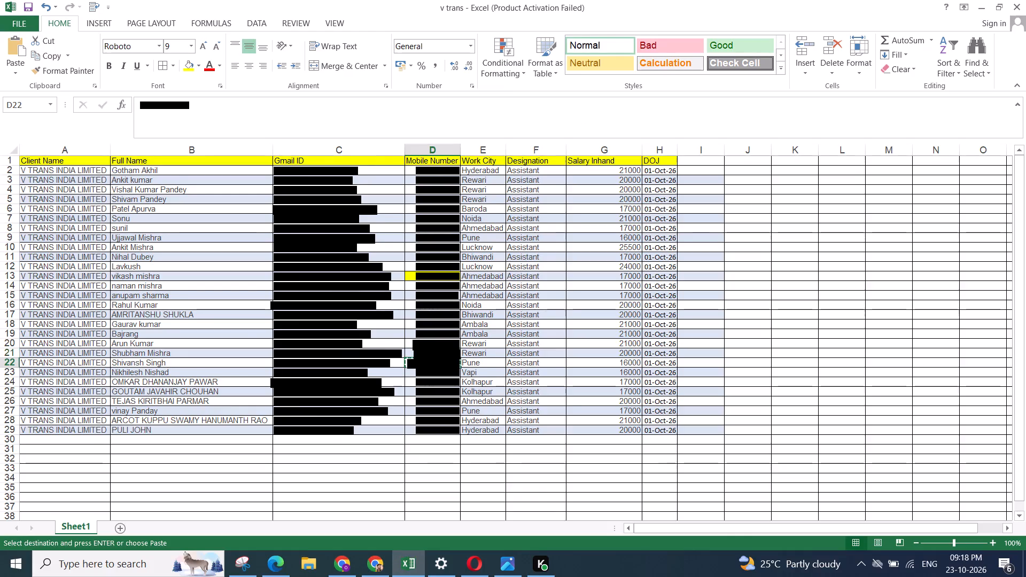
Return to Chrome, go back to the Associate Database and filter it by the copied mobile number.
key("alt+Tab")
left_click(742, 110)
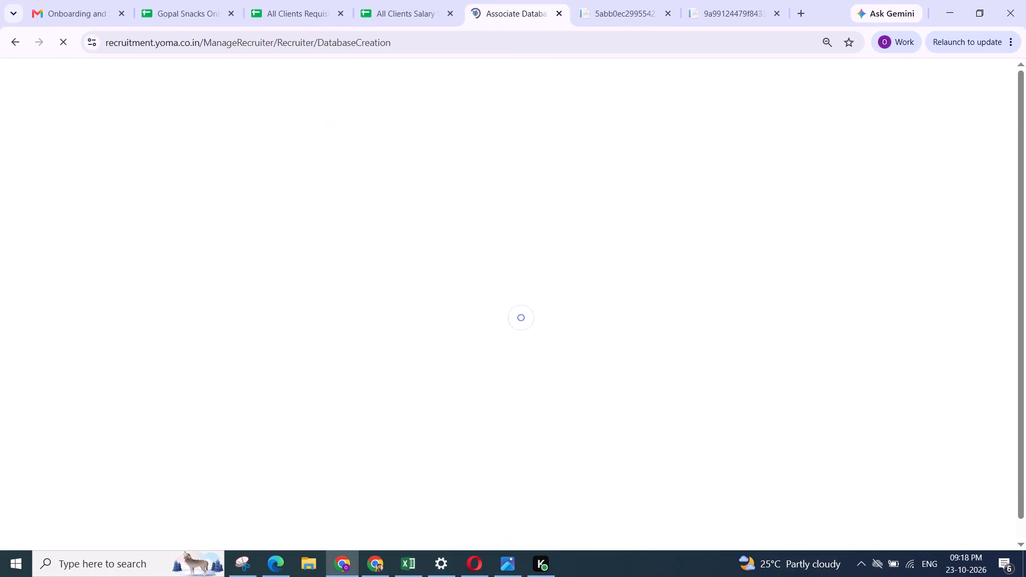
left_click(1005, 75)
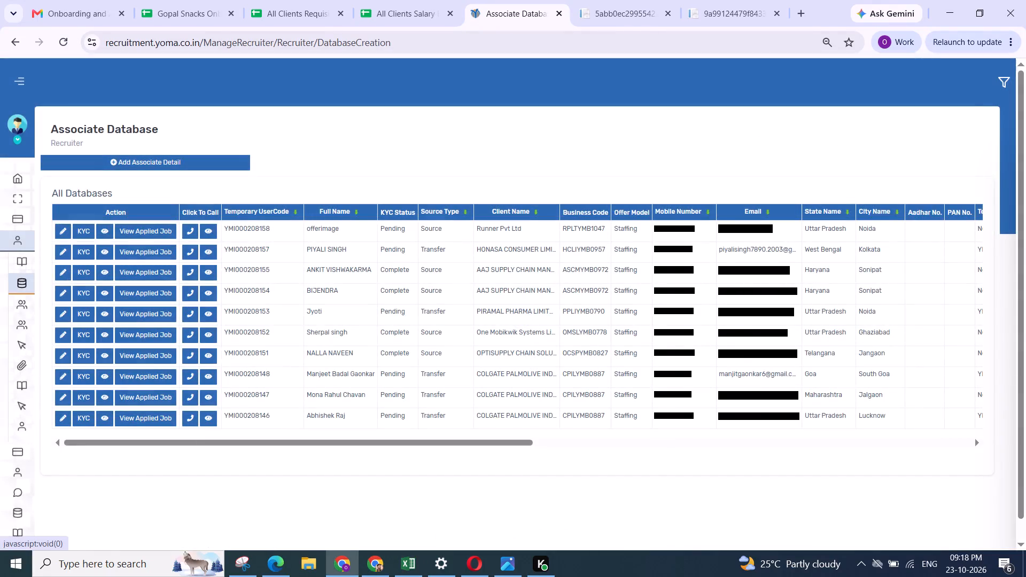
scroll(934, 243, "down", 5)
left_click(899, 266)
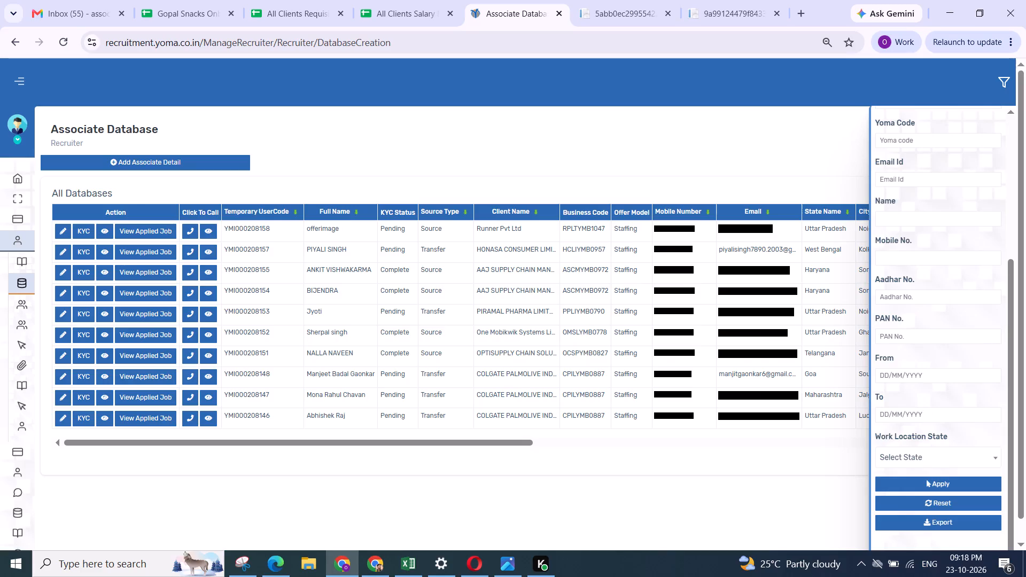
left_click(893, 260)
key("ctrl+v")
key("Return")
Switch to the v trans Excel workbook and copy the mobile number in row 23.
key("alt+Tab")
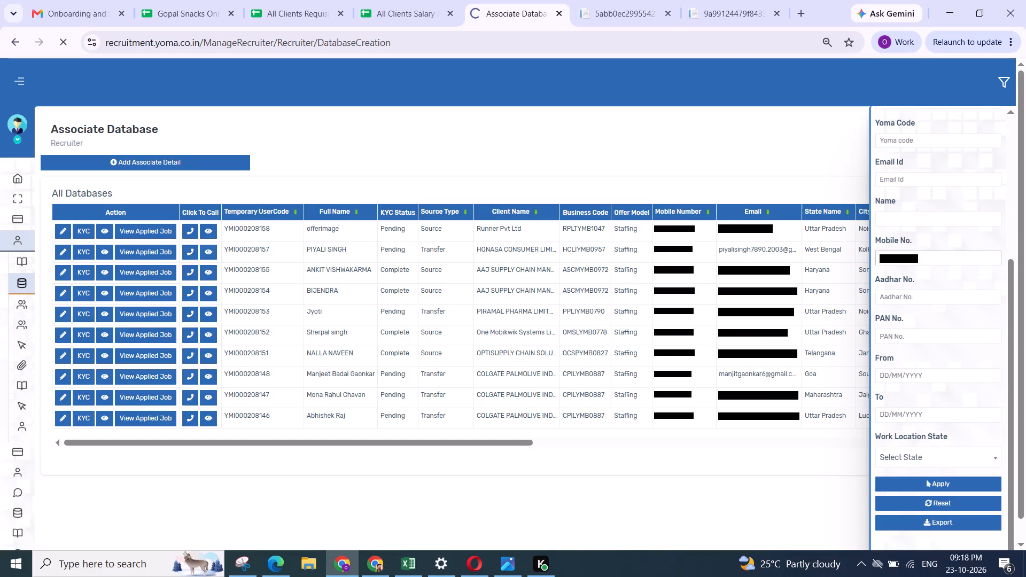
key("Down")
key("ctrl+c")
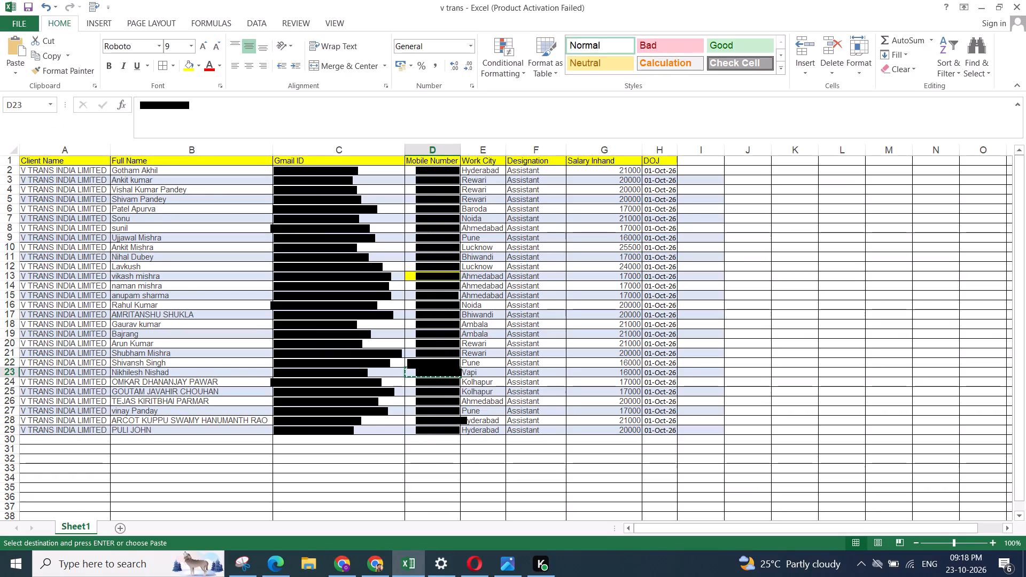
Switch back to Chrome and open the filtered associate's Offer Info for editing.
key("alt+Tab")
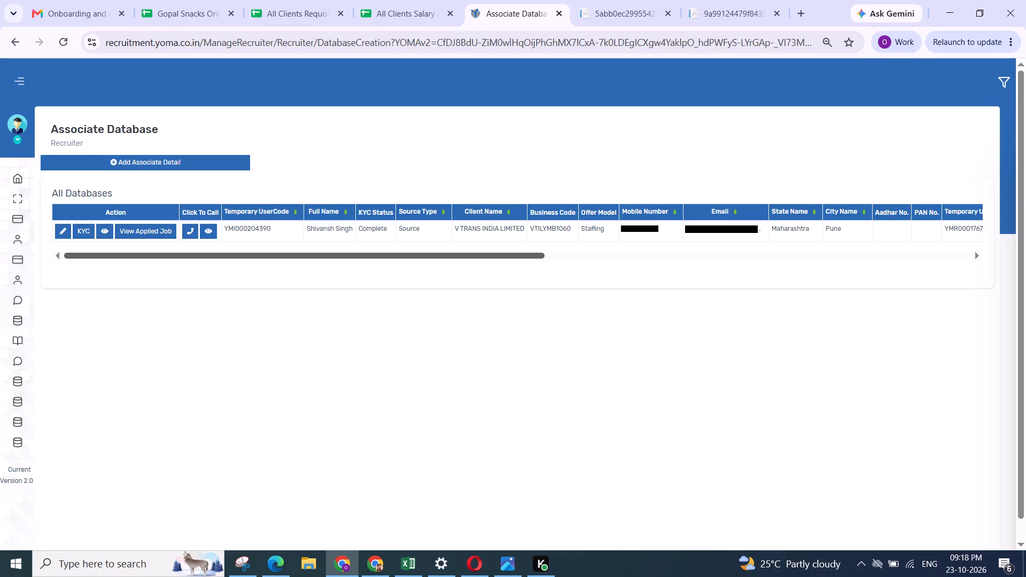
left_click(65, 227)
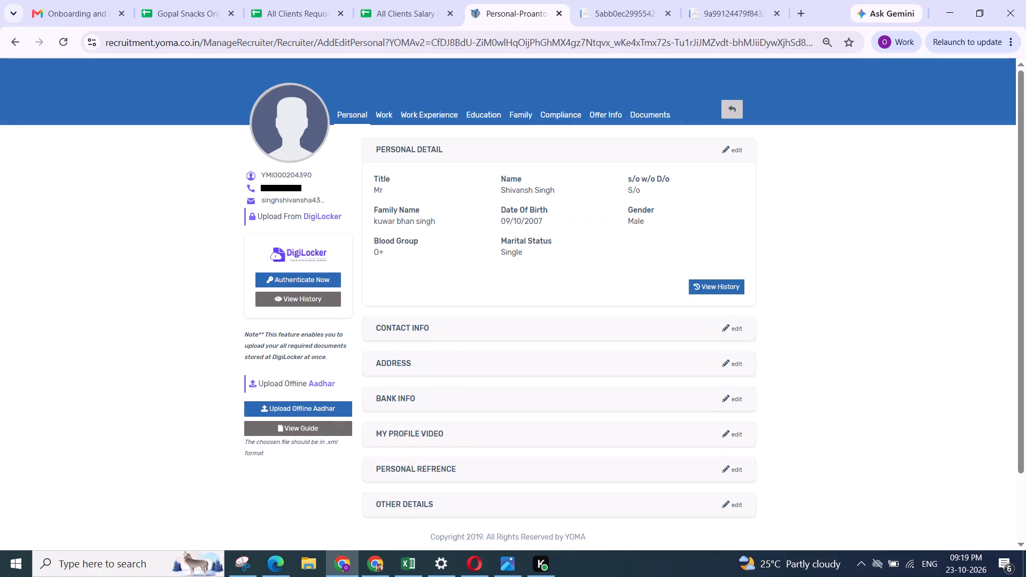
left_click(605, 113)
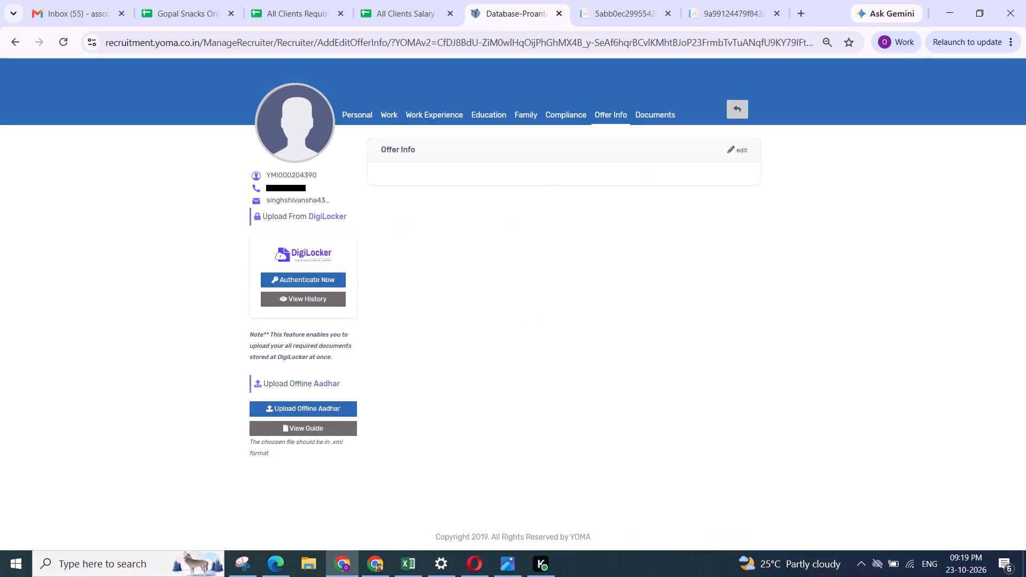
left_click(727, 149)
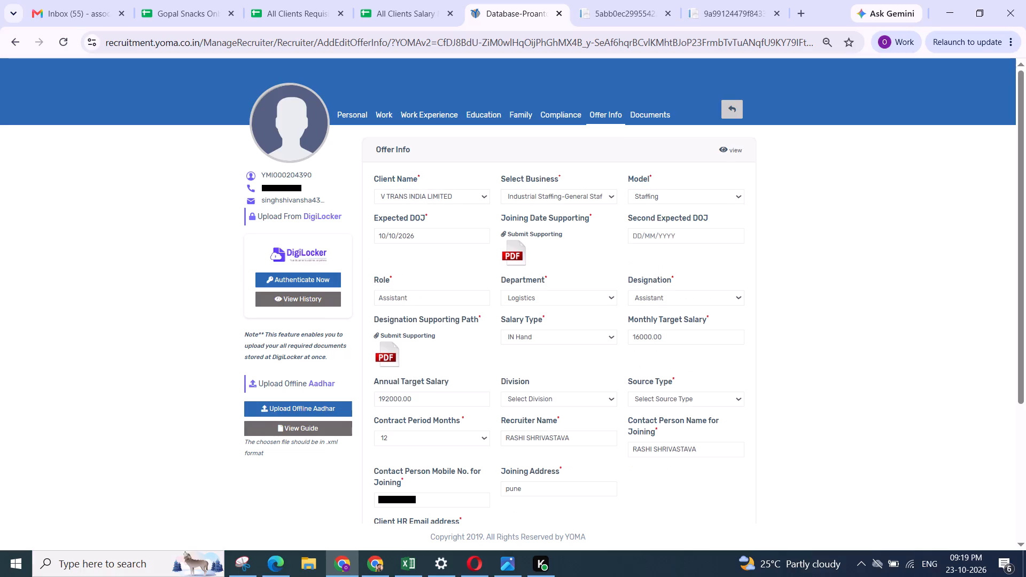
Replace both the joining date supporting and the designation supporting files with the dfdsfdasd image from Downloads.
left_click(540, 233)
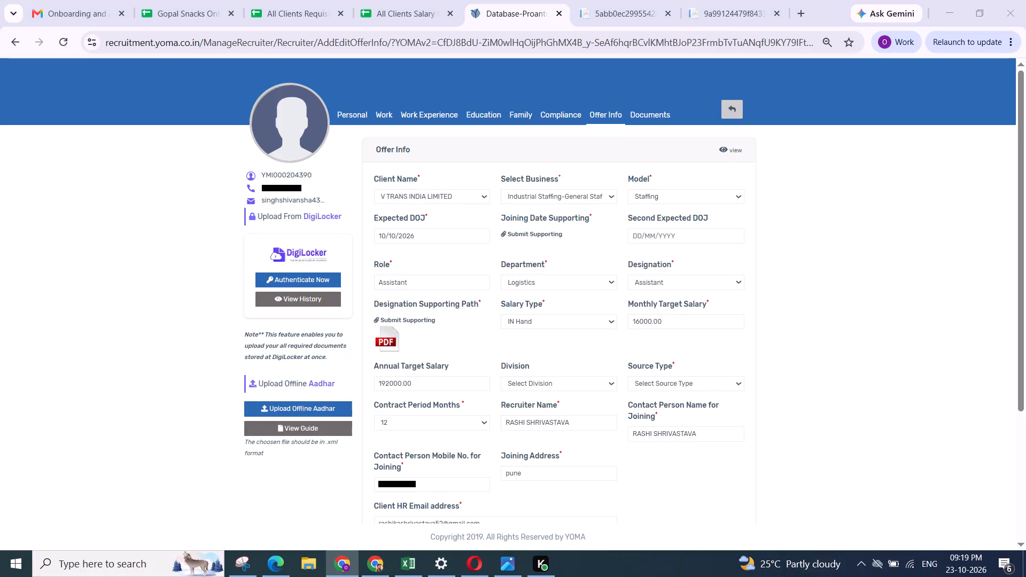
left_click(228, 102)
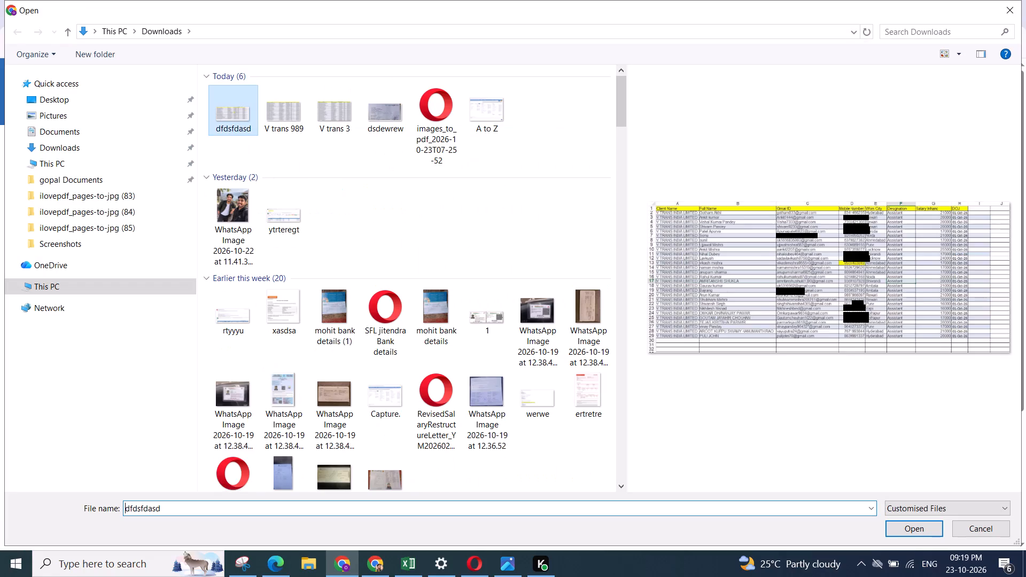
left_click(903, 528)
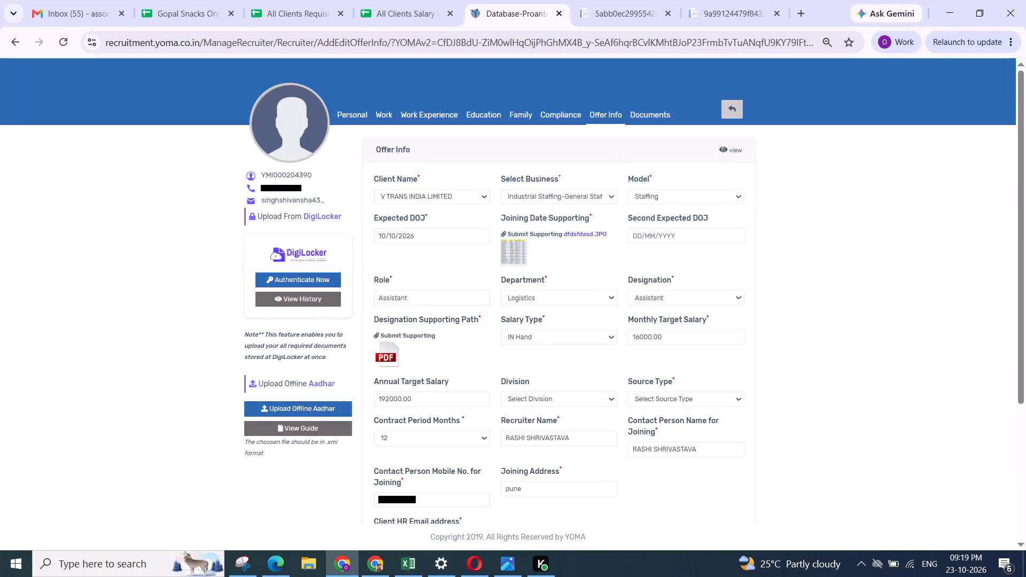
left_click(414, 335)
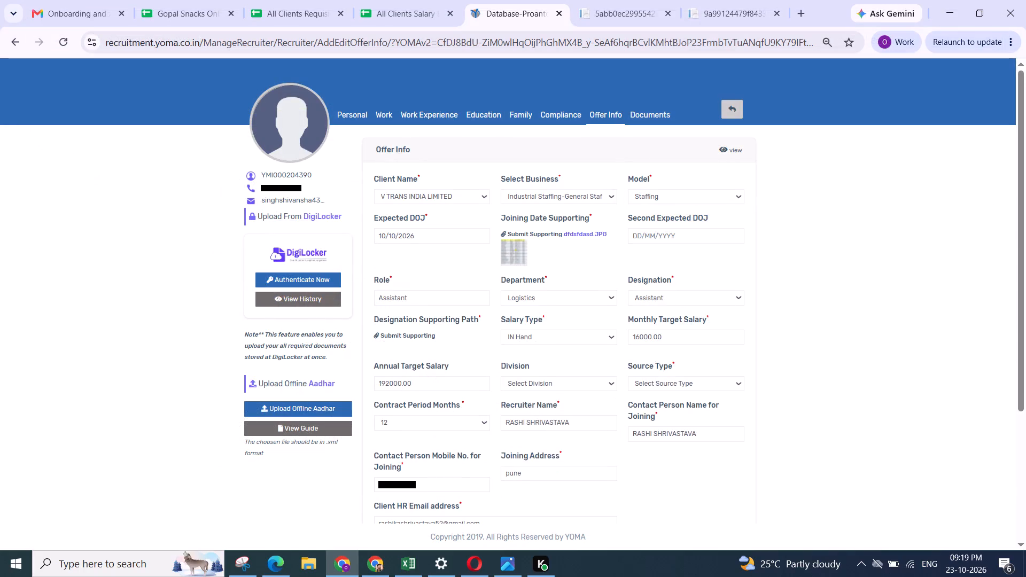
left_click(228, 116)
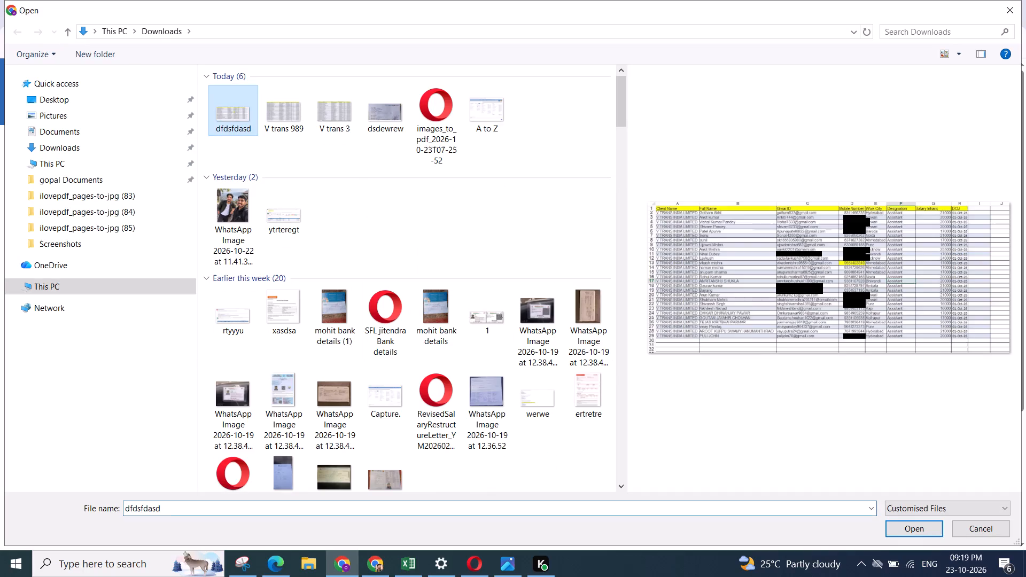
left_click(899, 523)
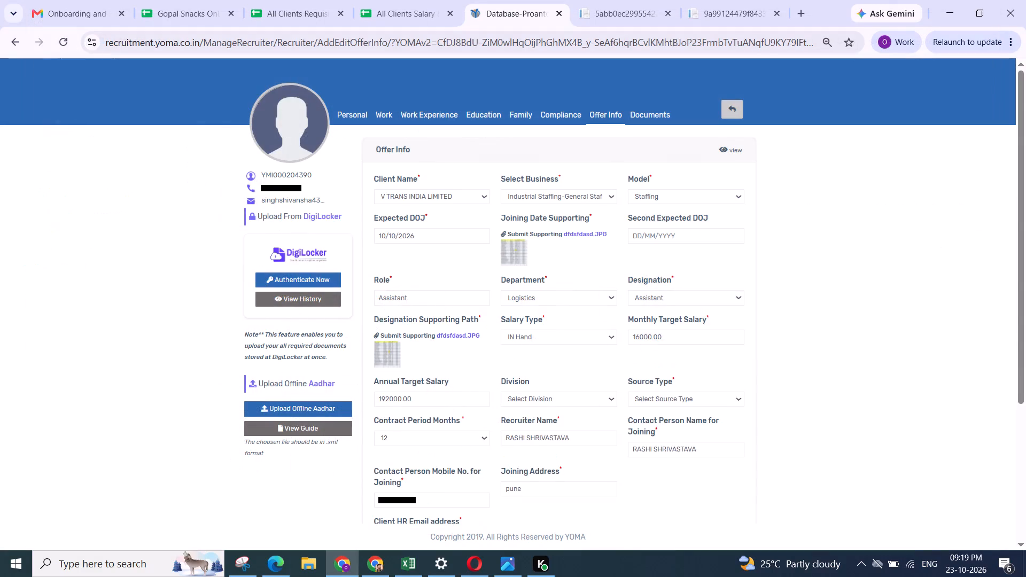
Set the offer's business to Industrial Staffing-Service Contractor Model (VTILYMB1087).
left_click(537, 194)
left_click(546, 236)
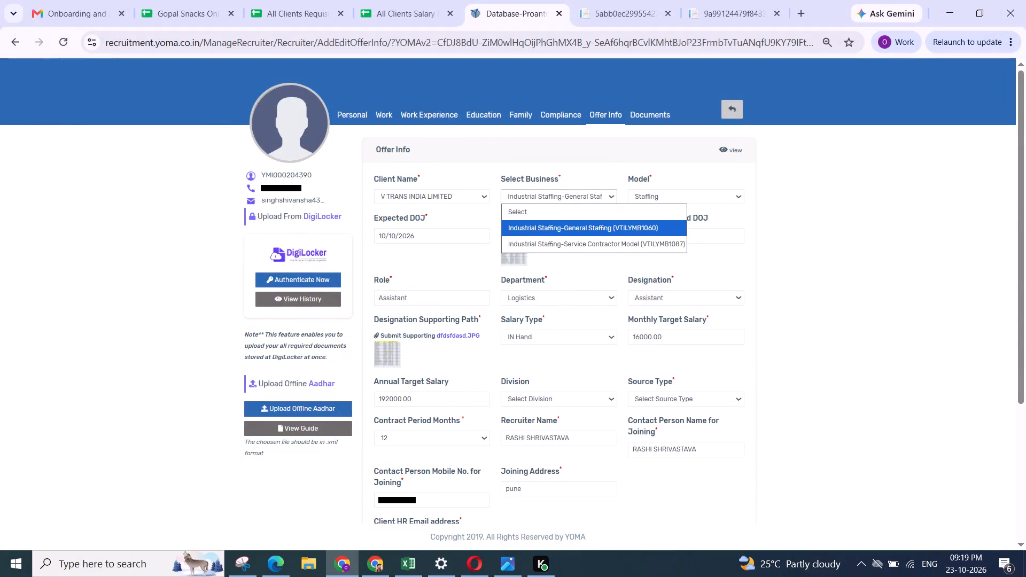
left_click(530, 193)
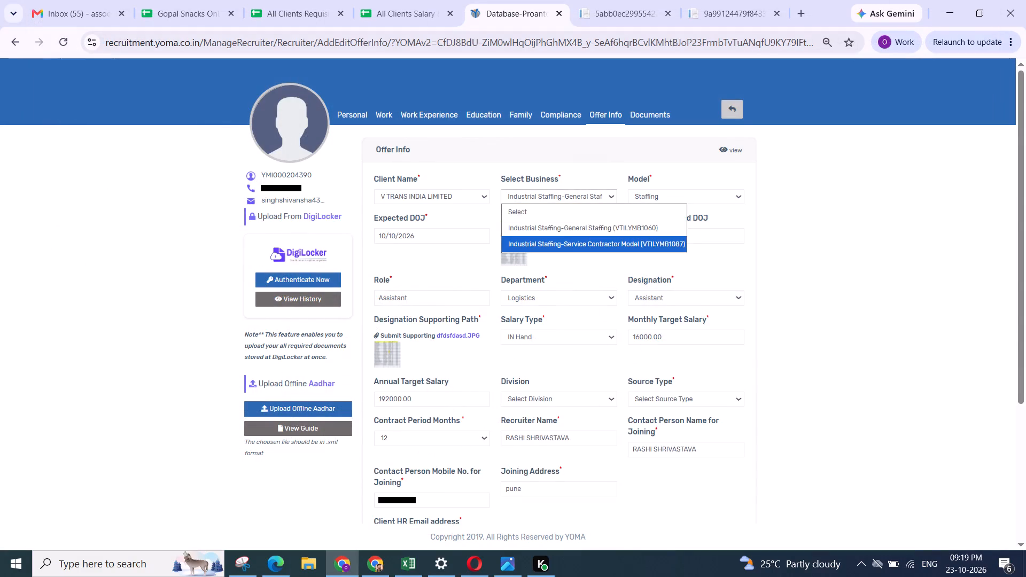
left_click(549, 240)
Set the Expected DOJ to 01/10/2026.
left_click(410, 237)
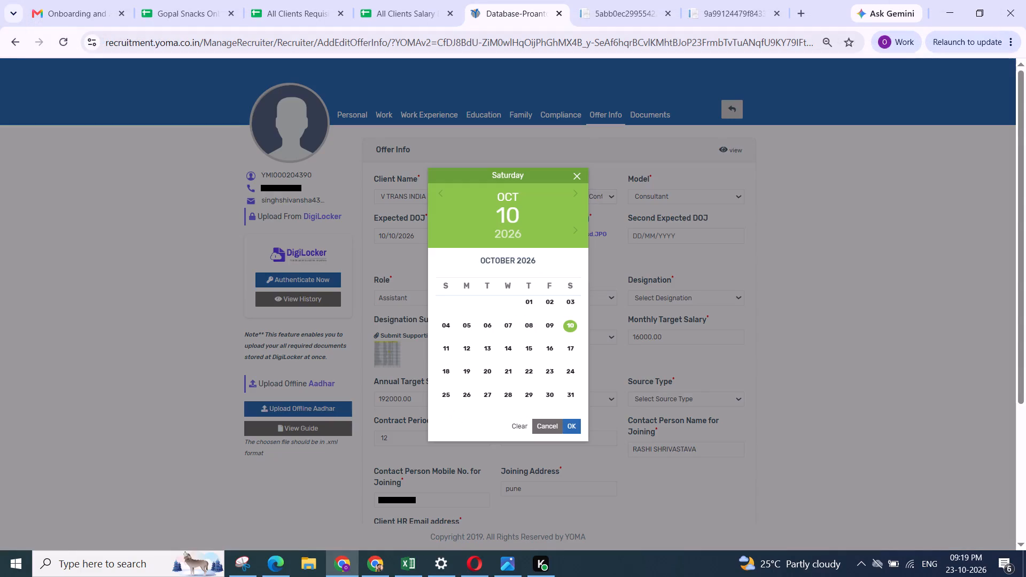
left_click(574, 189)
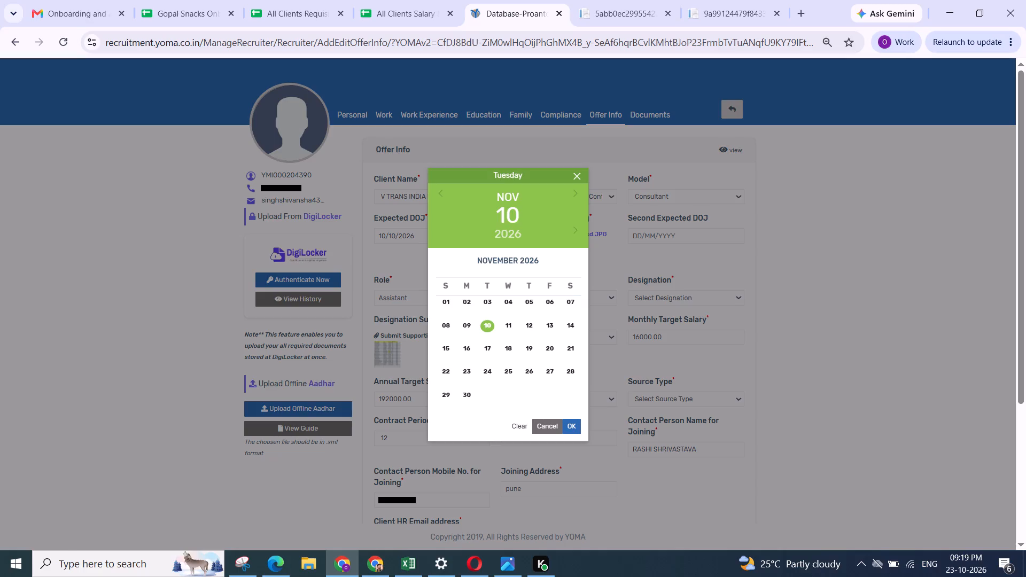
left_click(443, 197)
left_click(525, 300)
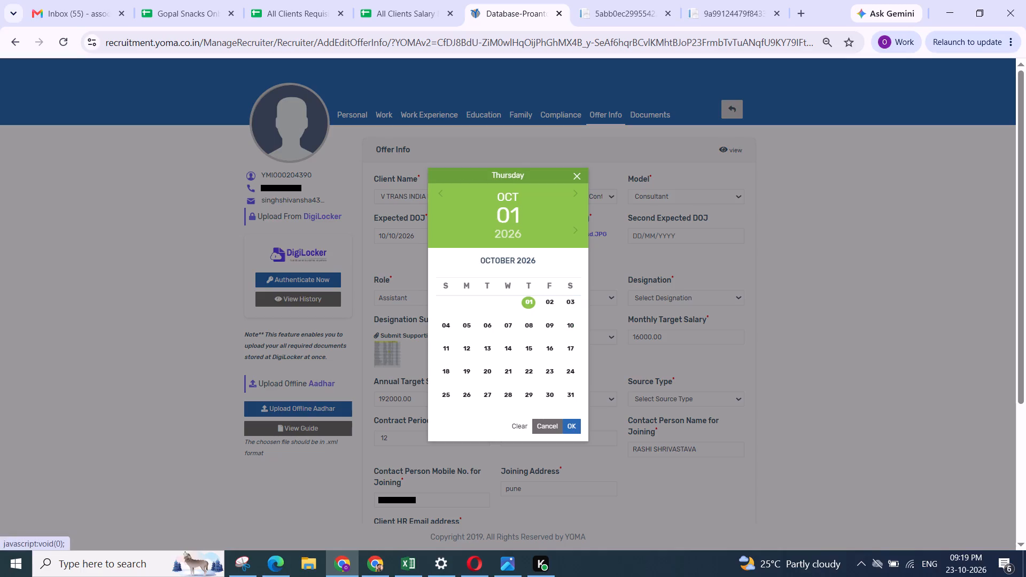
left_click(568, 425)
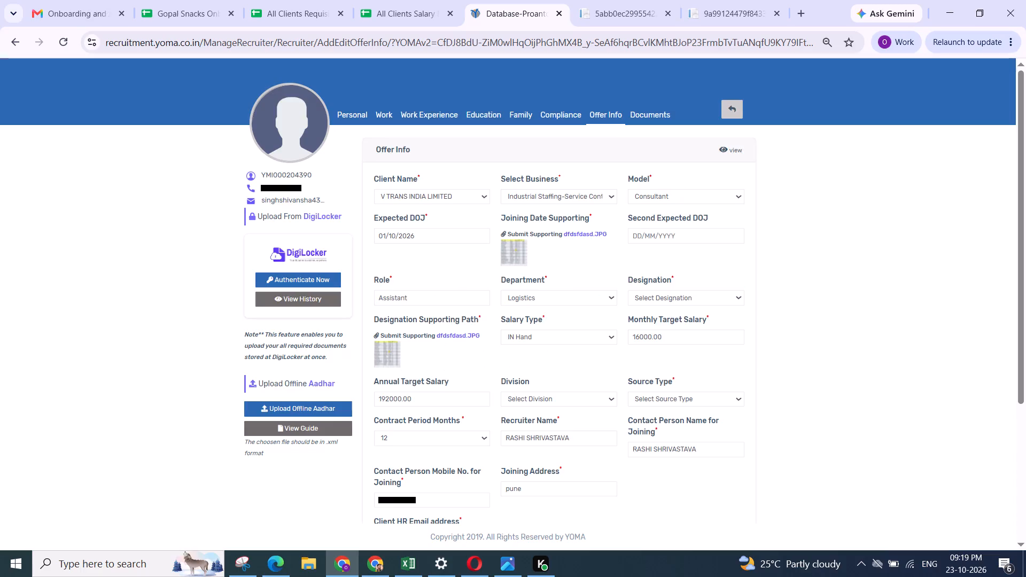
Set the offer's designation to Assistant and its source type to Transfer.
scroll(552, 303, "down", 1)
left_click_drag(653, 209, 653, 211)
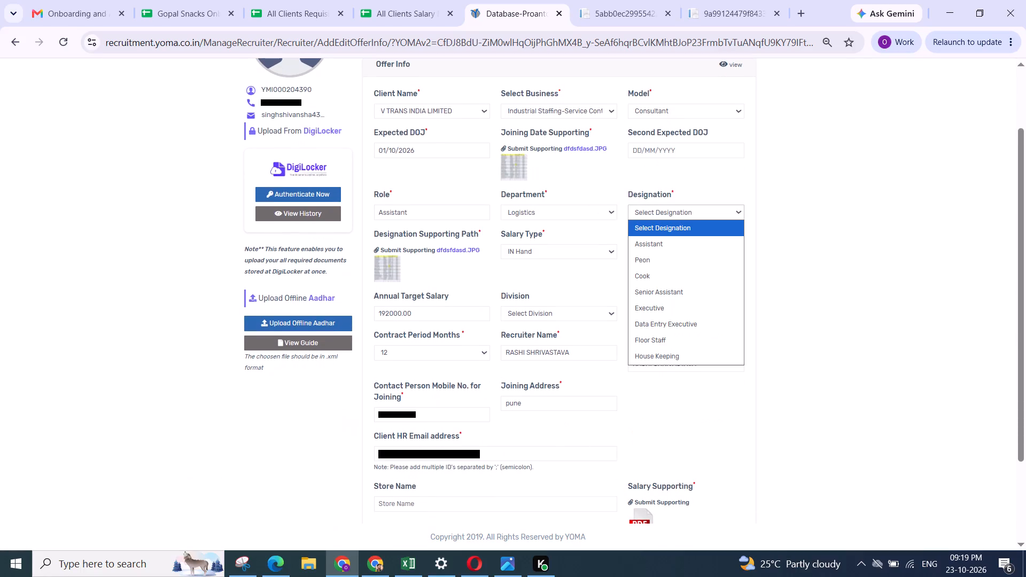
left_click_drag(653, 211, 657, 250)
left_click(657, 250)
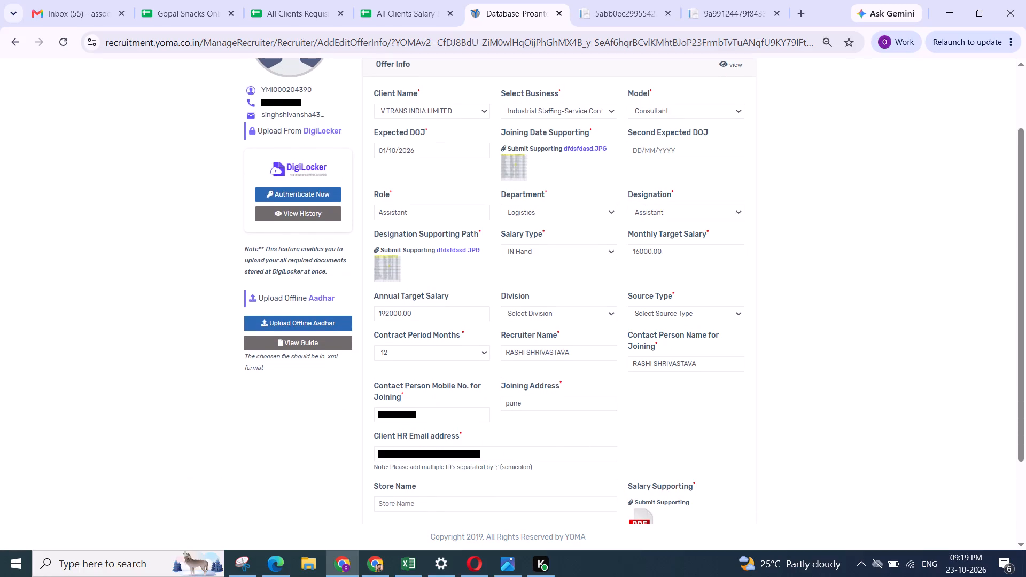
scroll(631, 291, "down", 1)
left_click(656, 291)
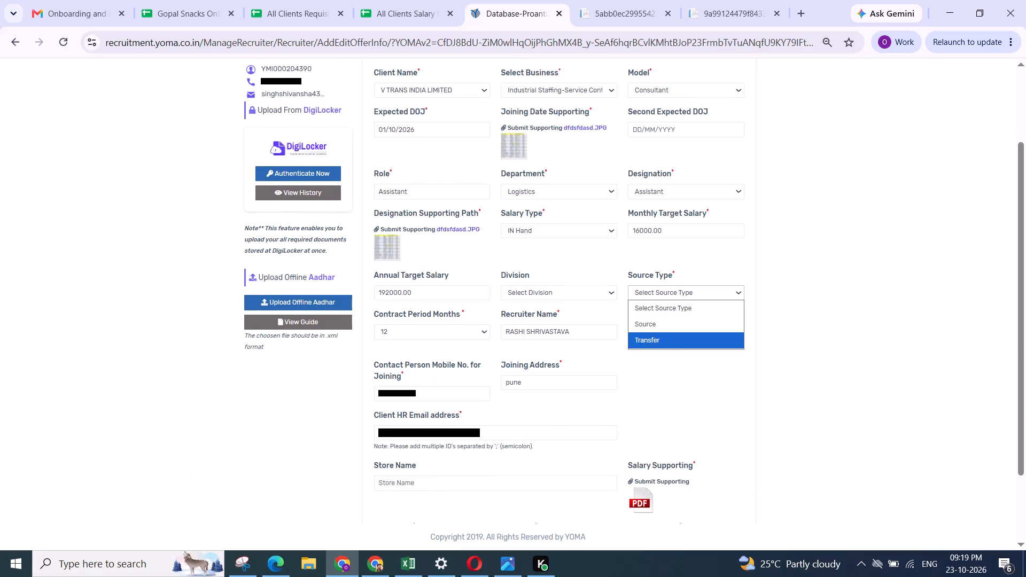
left_click(665, 339)
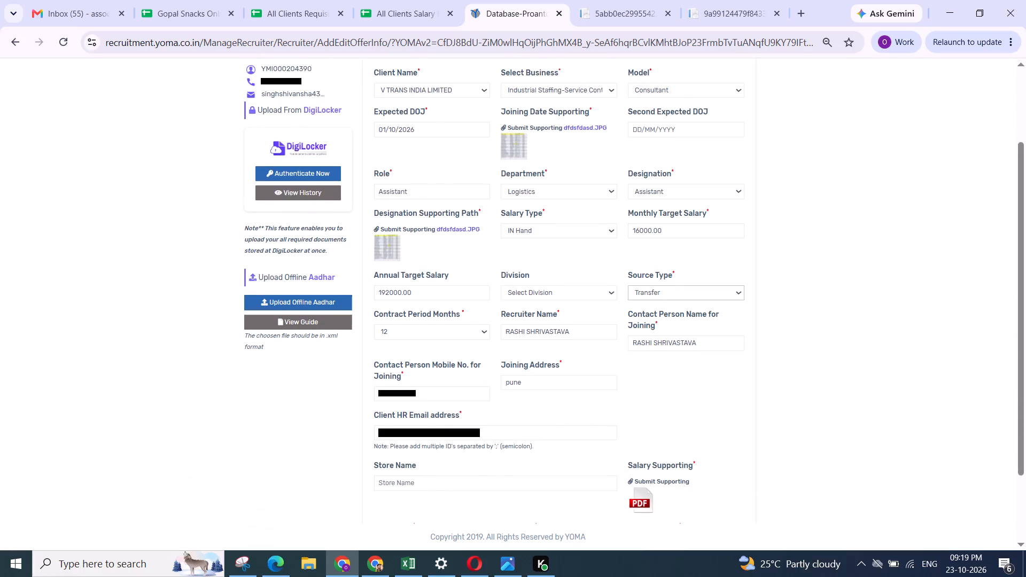
Replace the salary supporting file with the dfdsfdasd image from Downloads.
scroll(580, 292, "down", 1)
left_click(667, 385)
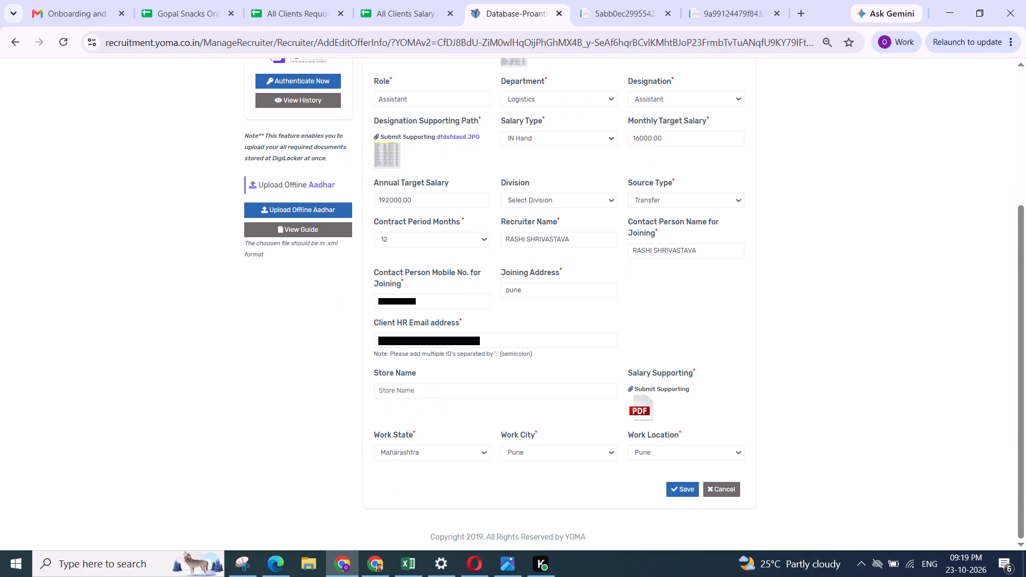
left_click(667, 388)
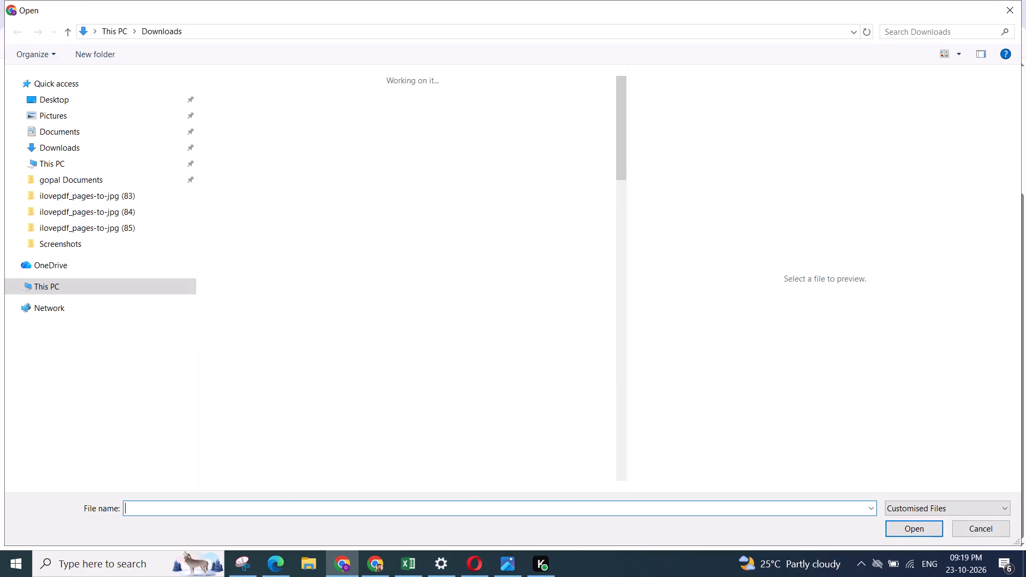
left_click(249, 106)
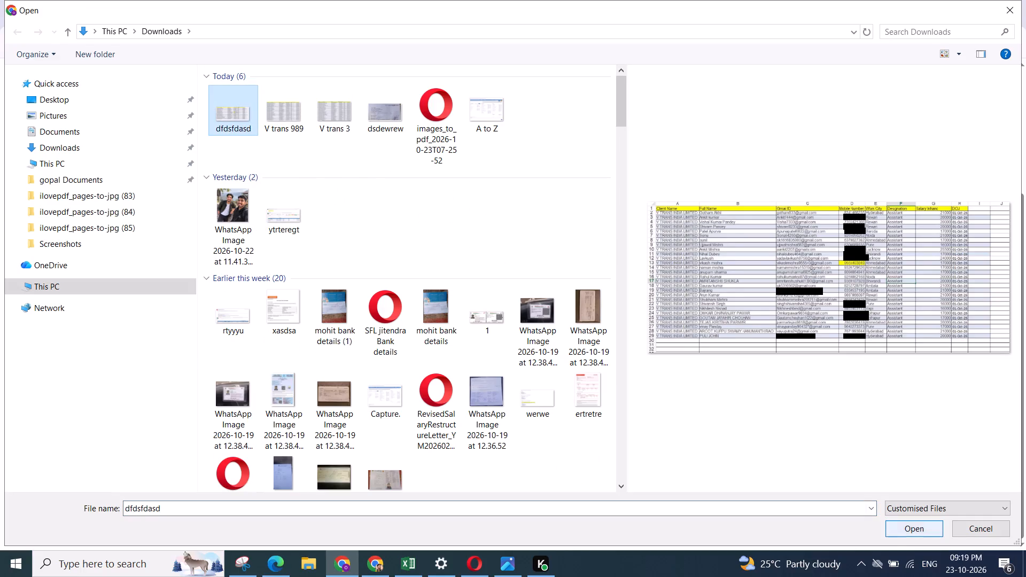
left_click(895, 528)
Review the completed offer form and save the offer details.
scroll(631, 329, "up", 1)
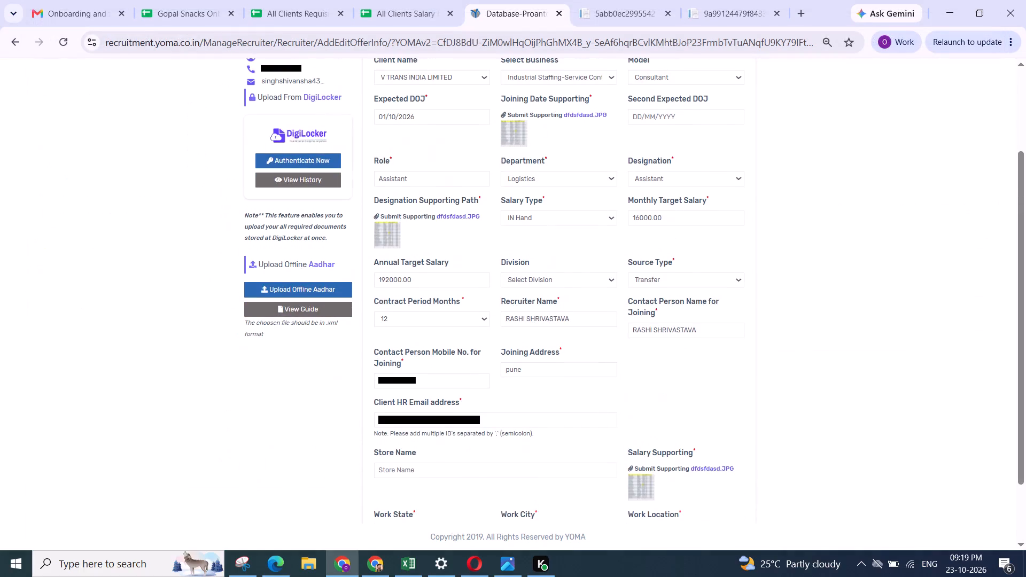
scroll(641, 375, "down", 3)
left_click(690, 490)
key("alt+grave")
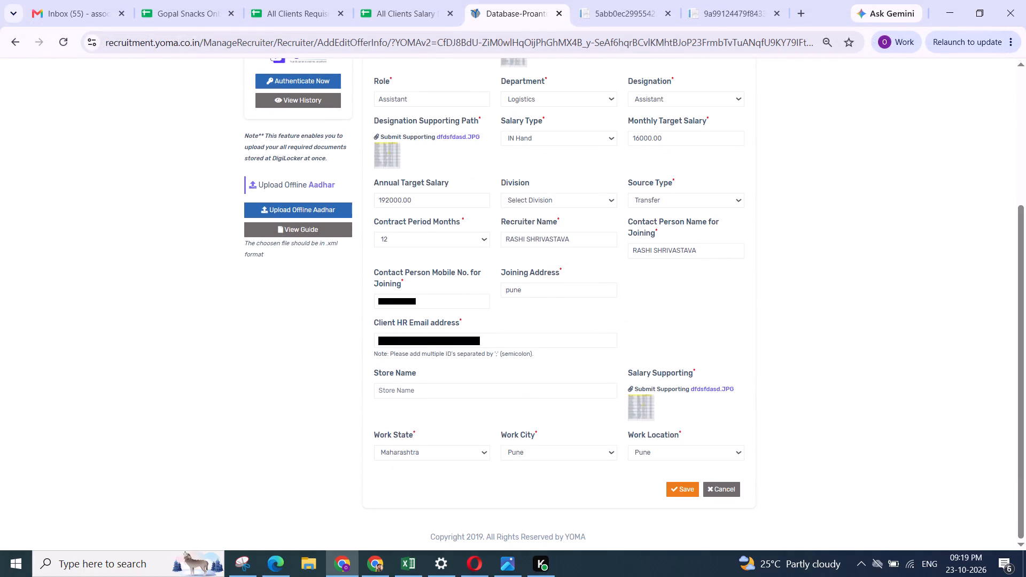
key("alt+Tab")
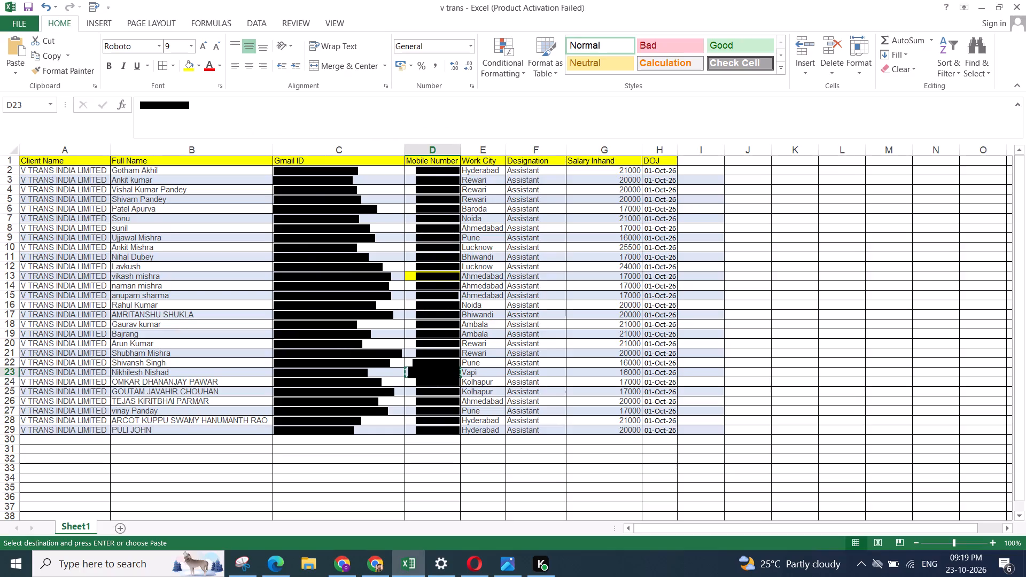
key("alt+Tab")
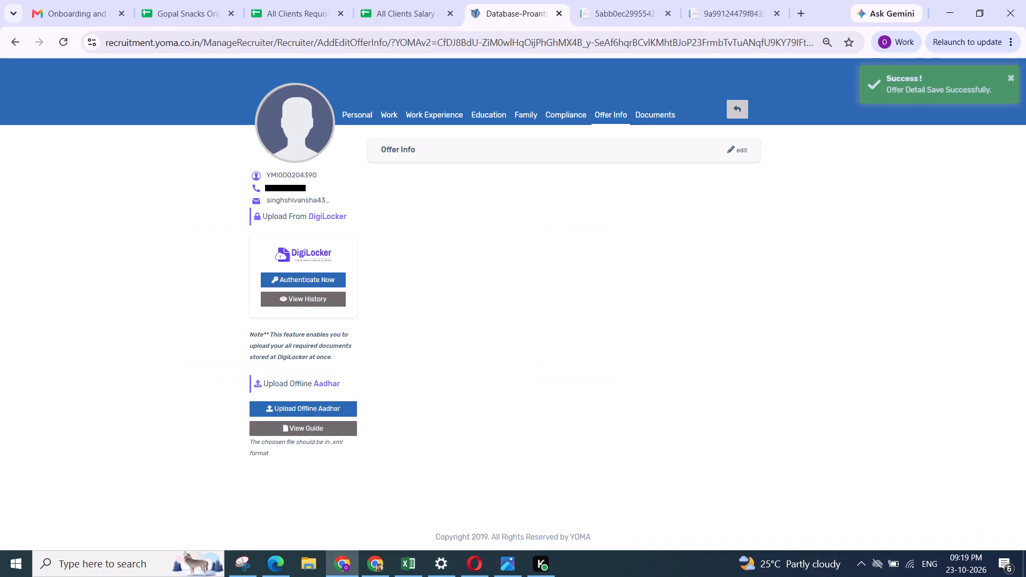
Return to the associate database and filter it by the mobile number copied from row 23 of the Excel list.
key("alt+Tab")
key("alt+Tab")
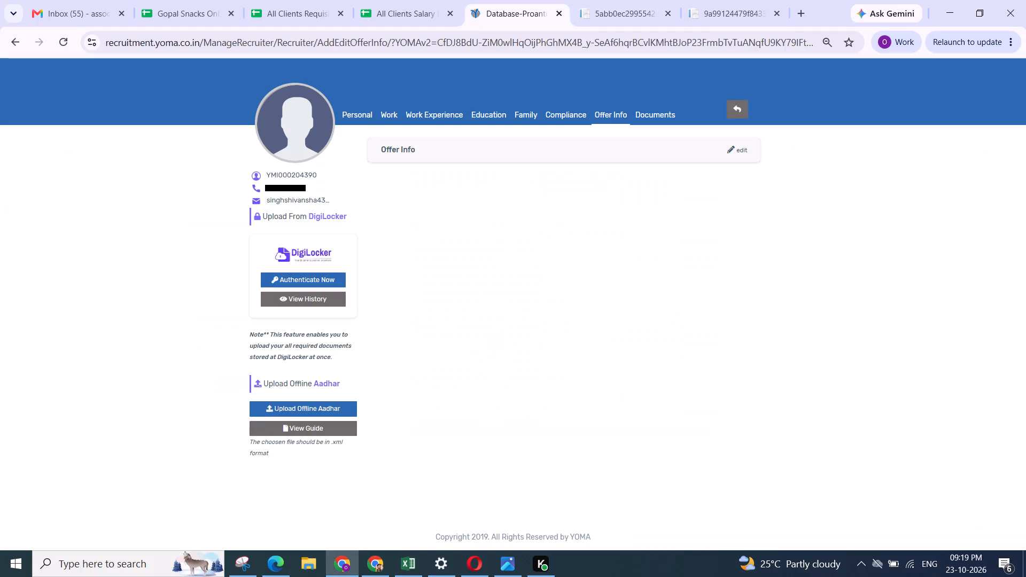
left_click(739, 112)
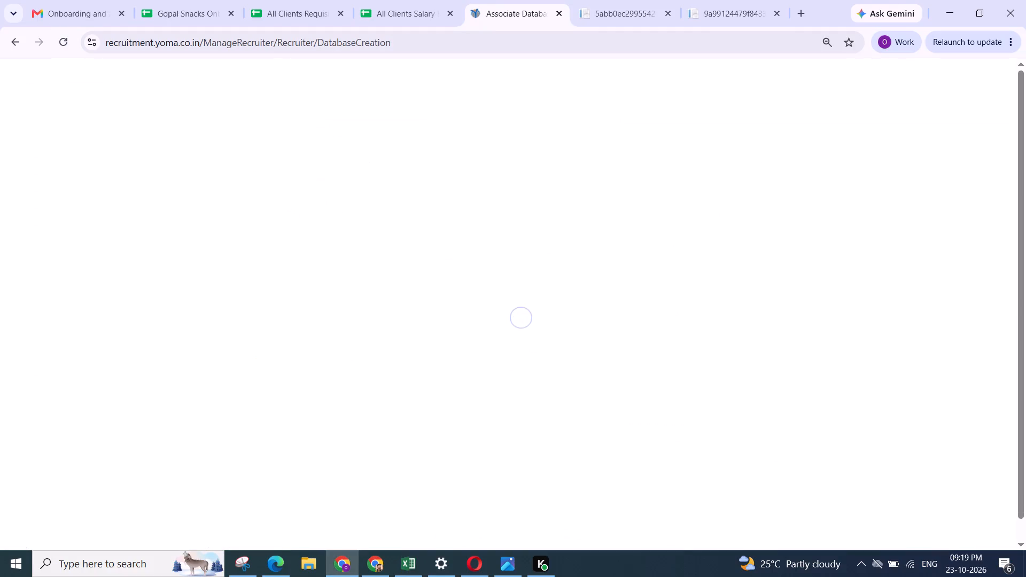
left_click(1001, 79)
scroll(934, 233, "down", 2)
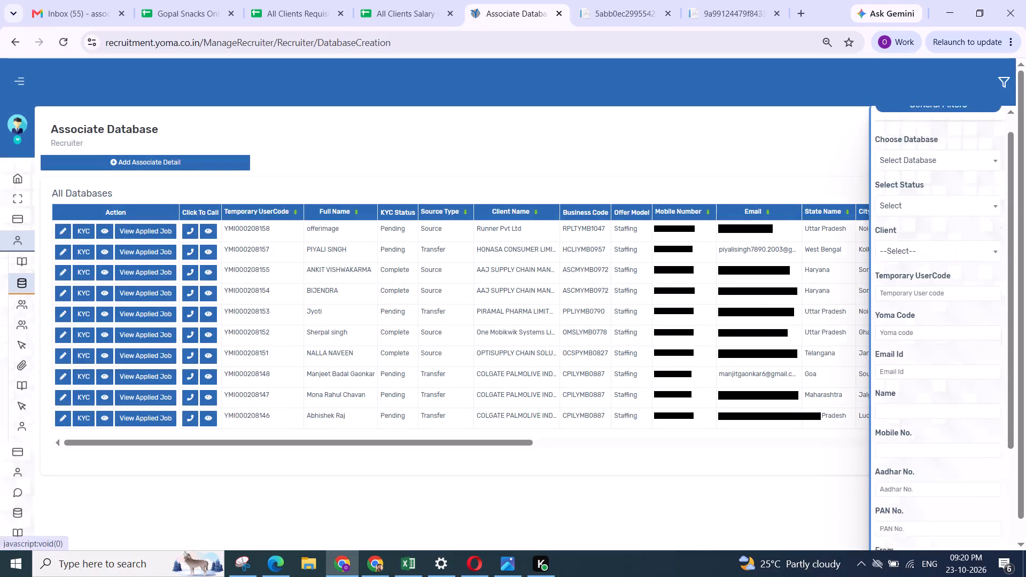
scroll(934, 233, "down", 2)
left_click(904, 256)
key("ctrl+v")
key("Return")
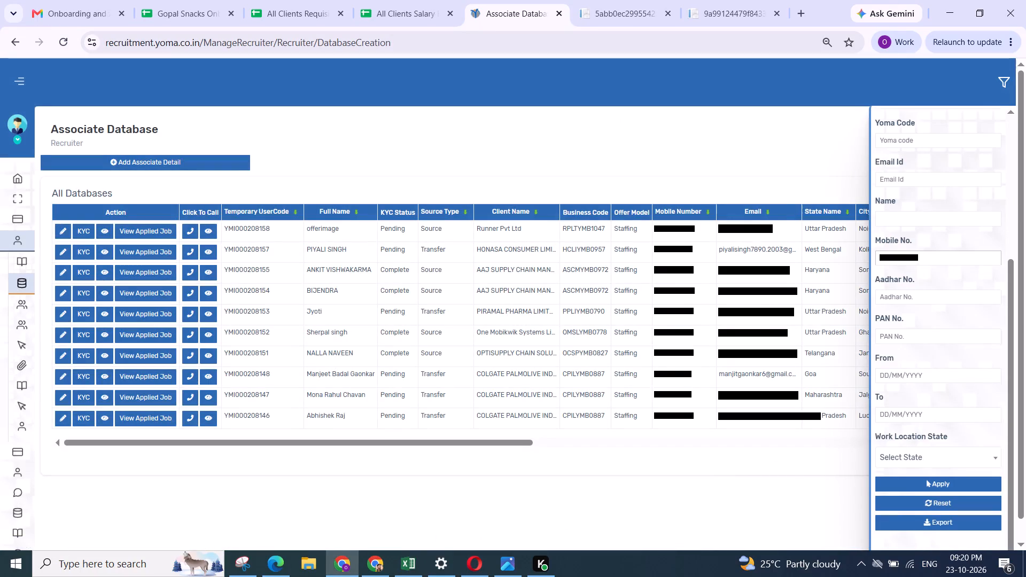
key("alt+Tab")
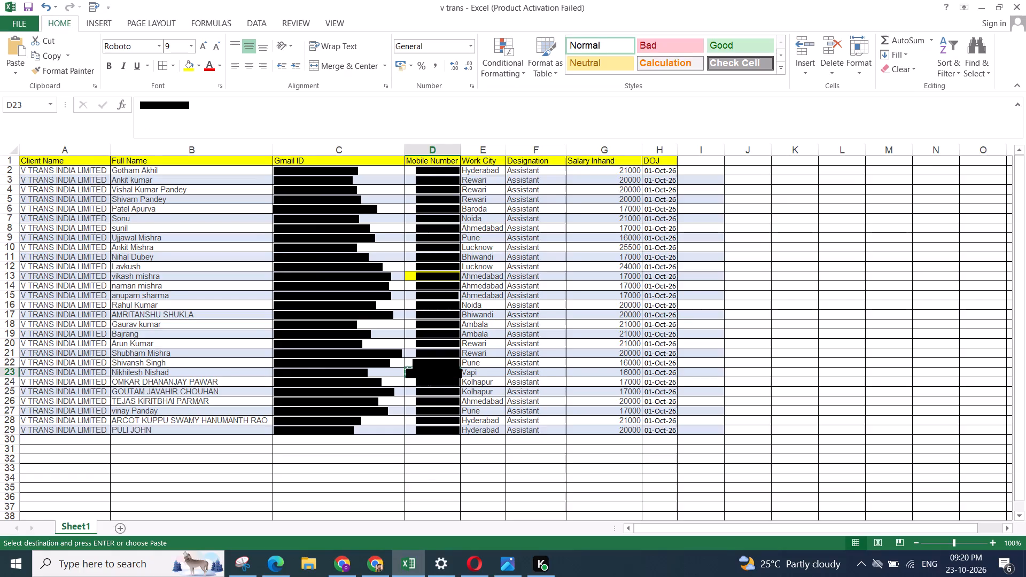
key("alt+Tab")
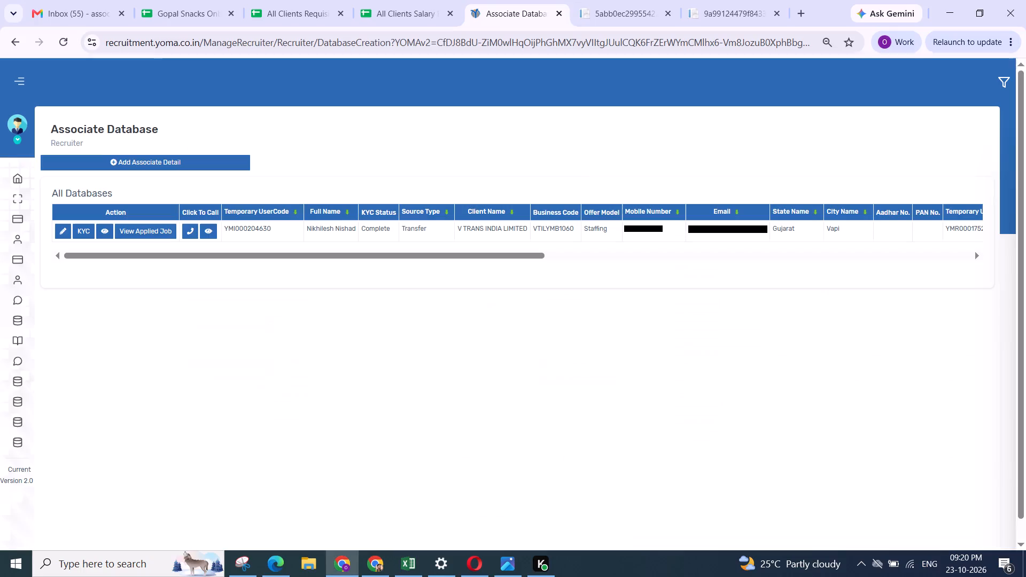
Open the matching V TRANS INDIA LIMITED associate's record and bring up the offer info for editing.
left_click(64, 232)
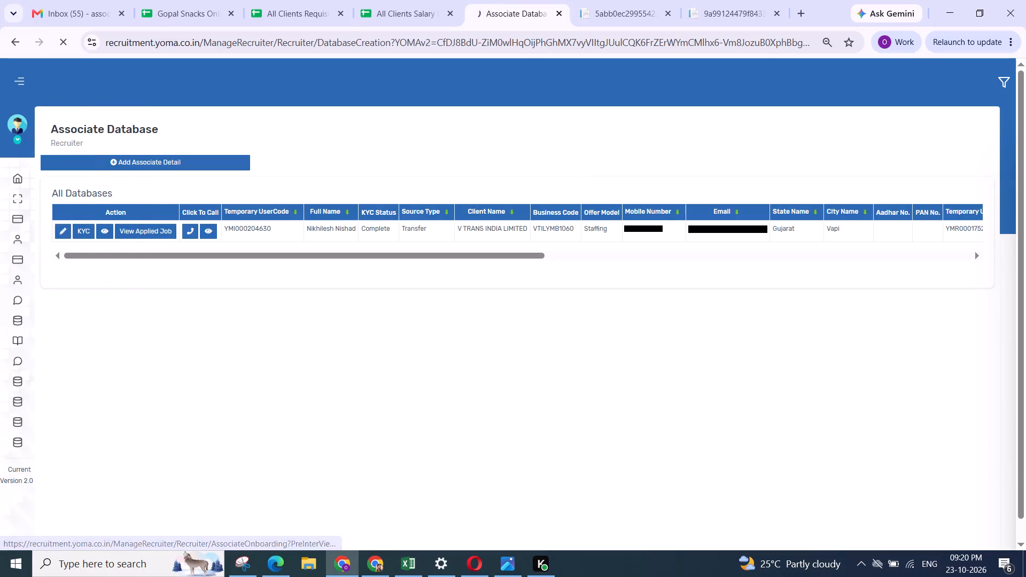
left_click(615, 115)
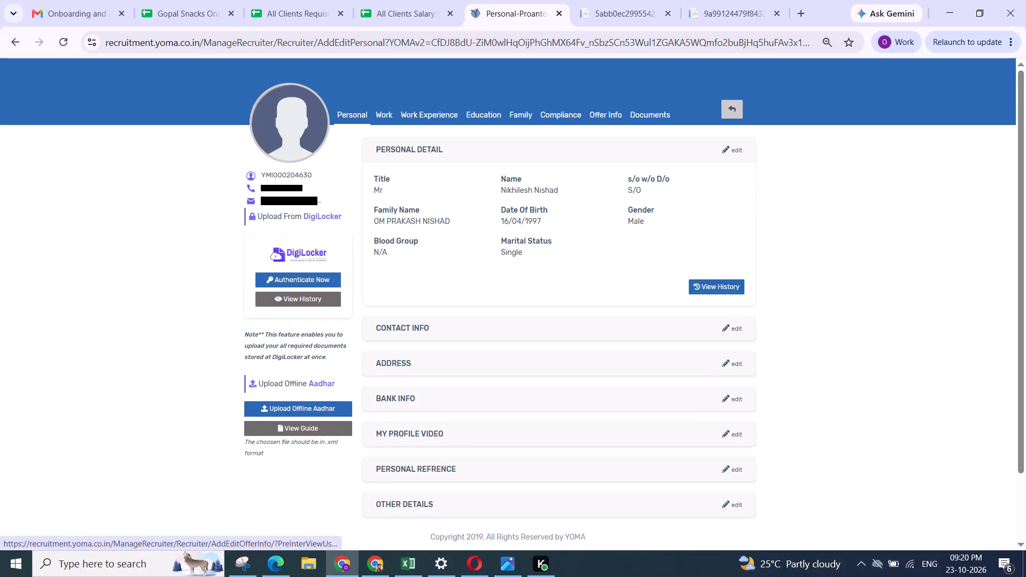
left_click(734, 153)
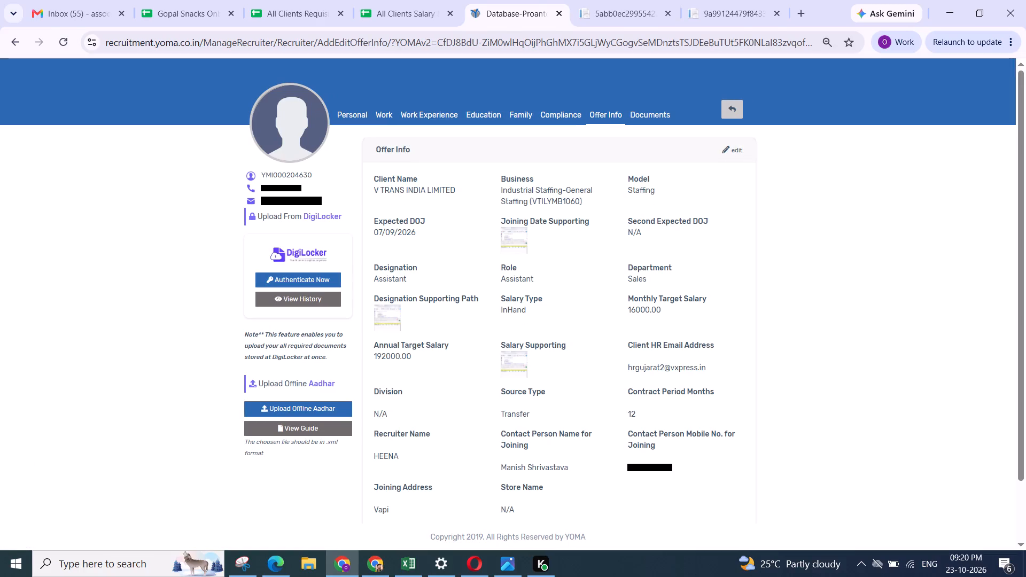
Check the associate's work city, designation, in-hand salary and DOJ in row 23 of the Excel list.
key("alt+Tab")
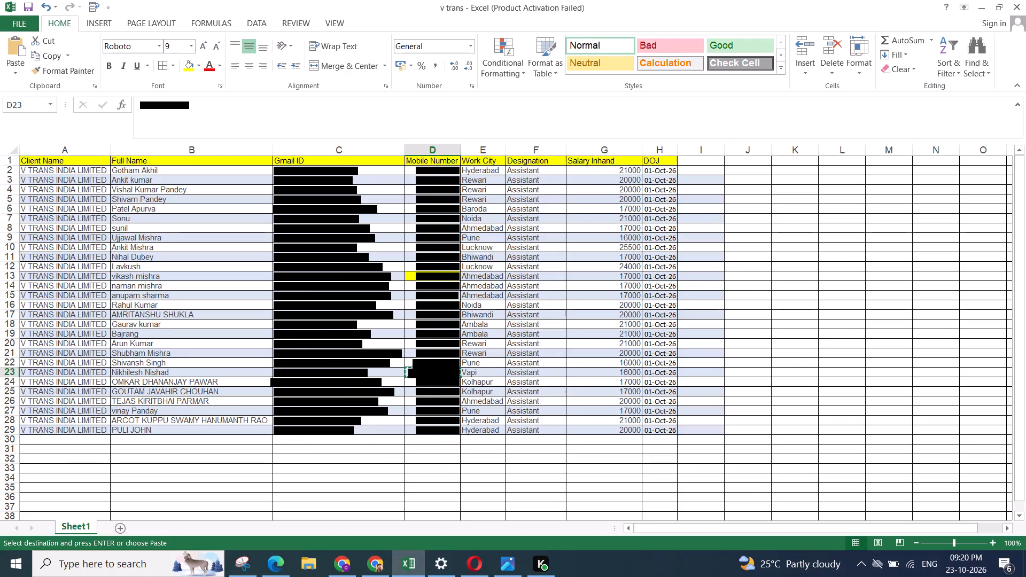
key("Right")
key("Right")
key("Right")
key("Right")
key("Left")
key("Left")
key("Left")
key("Left")
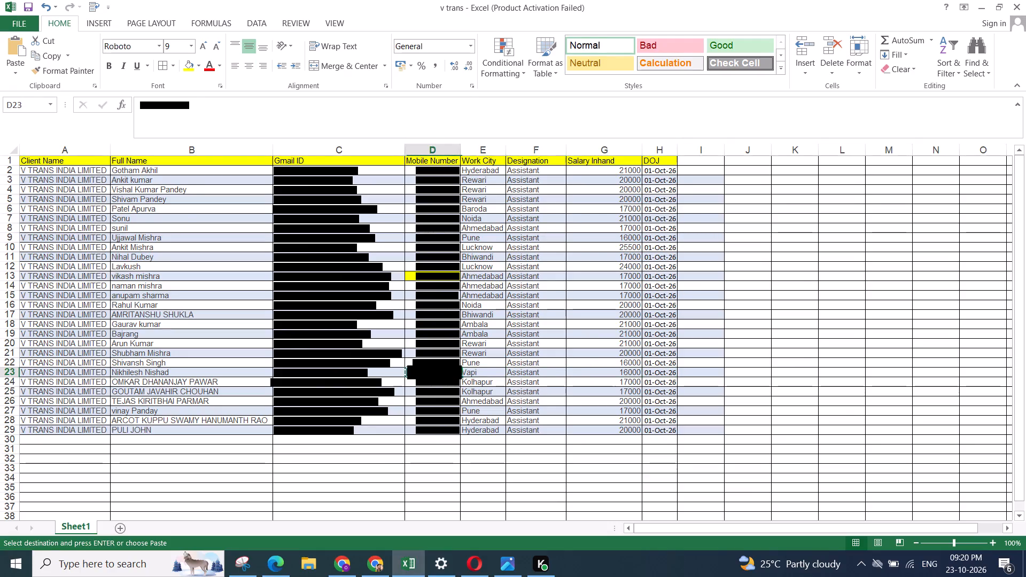
key("alt+Tab")
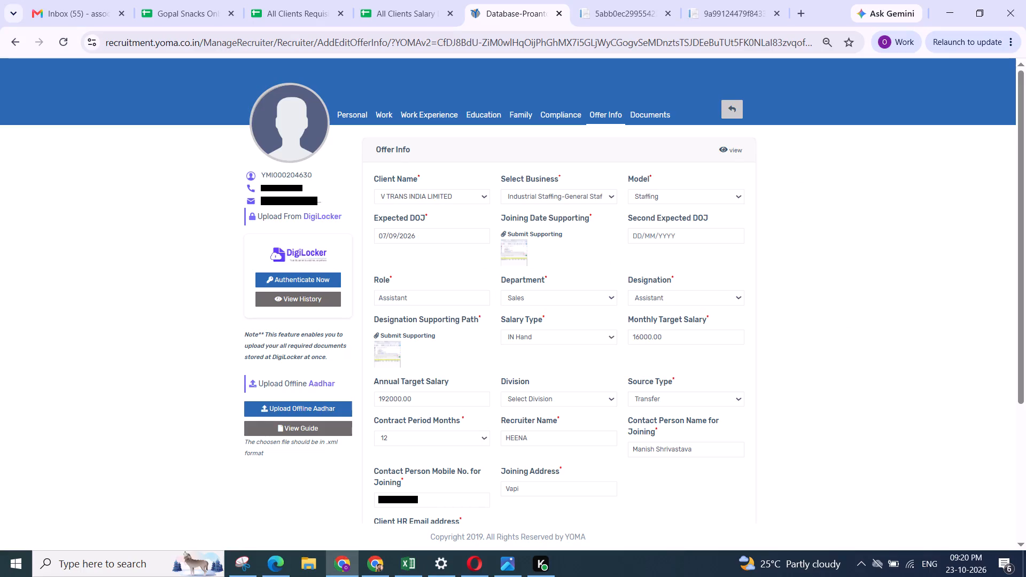
Change the offer's business to the Industrial Staffing-Service option with the Consultant model.
left_click(554, 198)
left_click(546, 245)
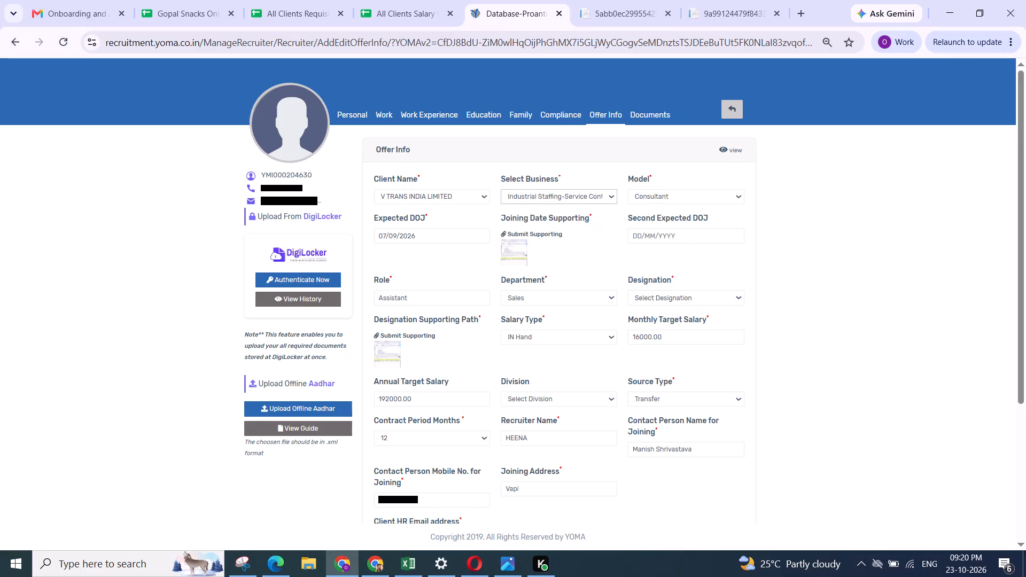
Set the Expected DOJ to 01/10/2026.
left_click(427, 239)
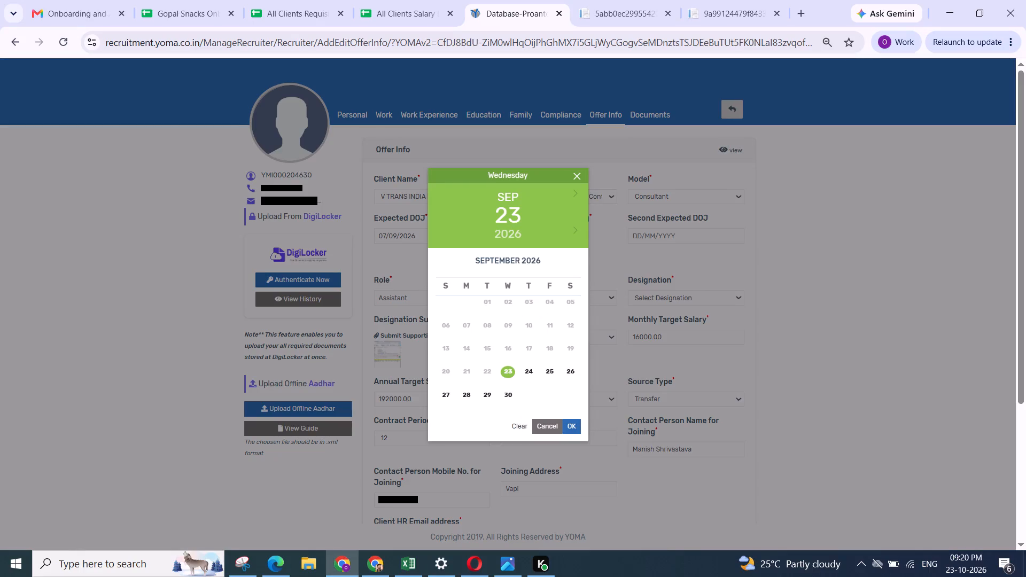
left_click(577, 191)
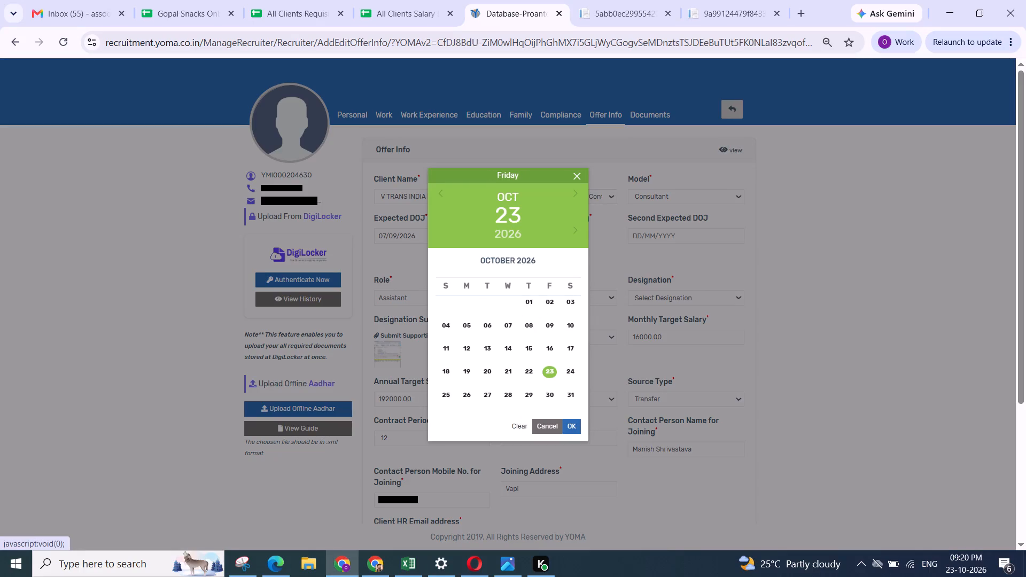
left_click(527, 303)
left_click(572, 426)
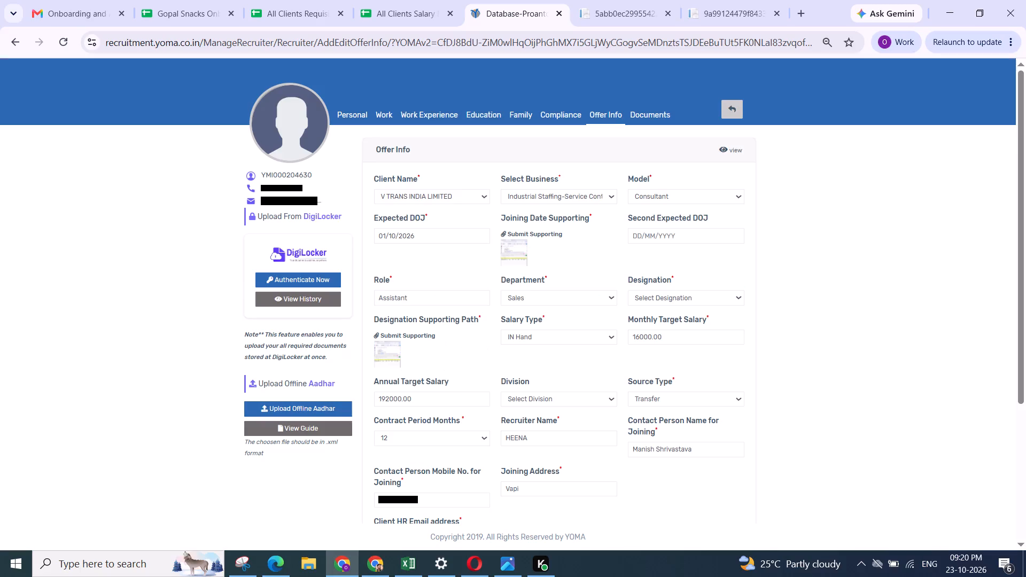
Set the offer's designation to Assistant.
left_click_drag(660, 290, 662, 296)
left_click(662, 296)
left_click(663, 323)
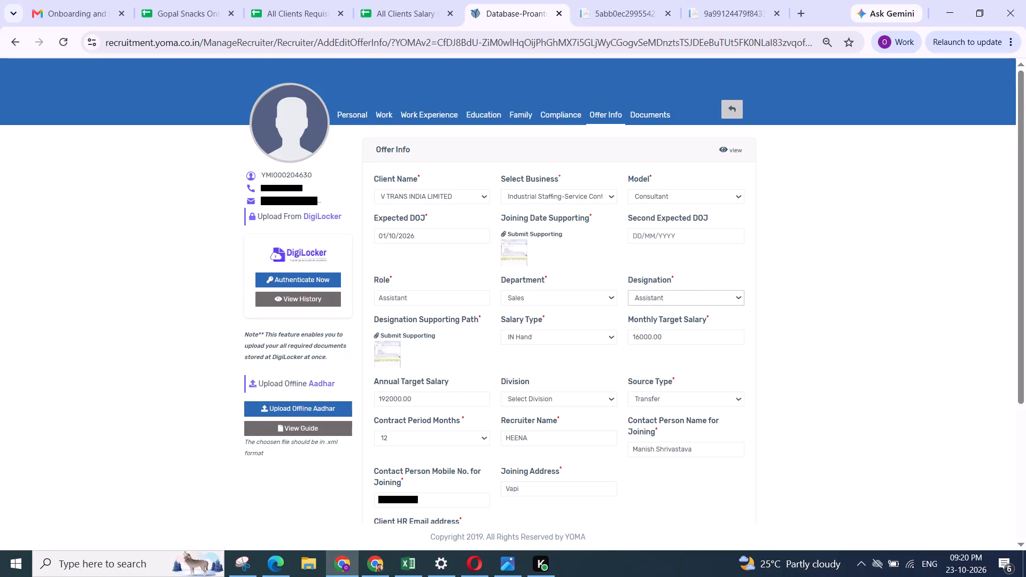
Replace the joining date supporting file with the dfdsfdasd image from Downloads.
scroll(512, 316, "down", 1)
left_click(536, 173)
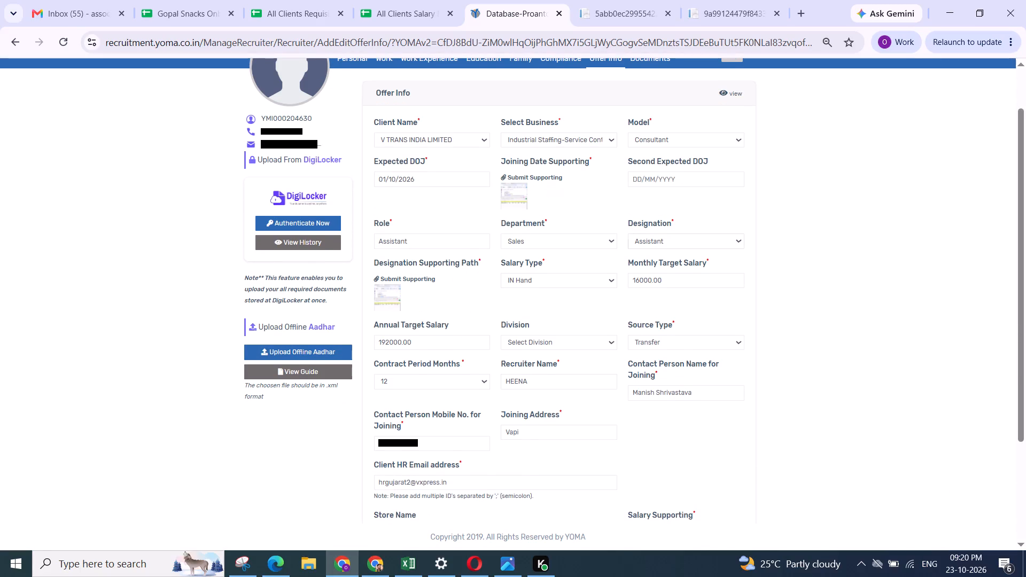
left_click(538, 173)
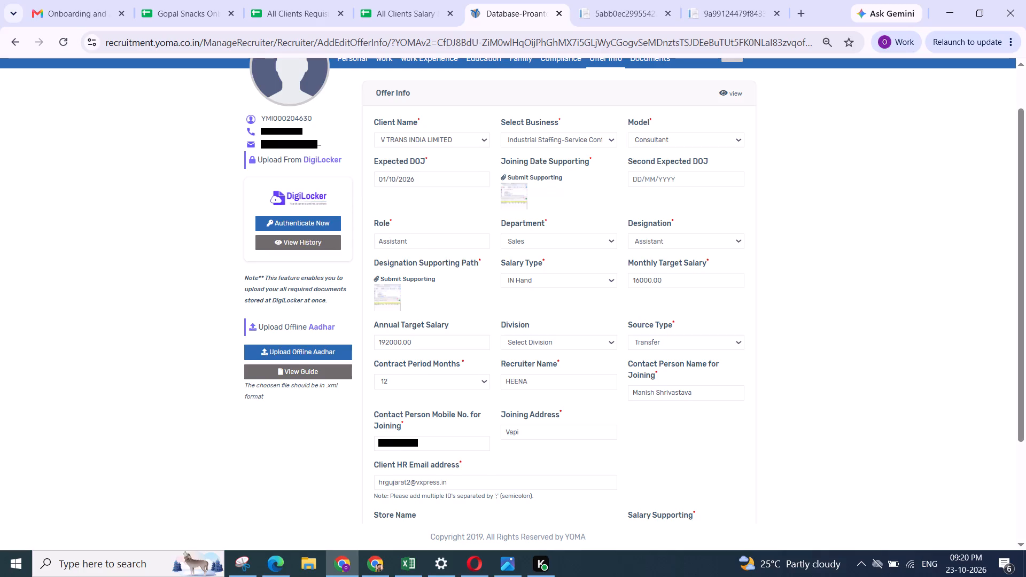
left_click(540, 180)
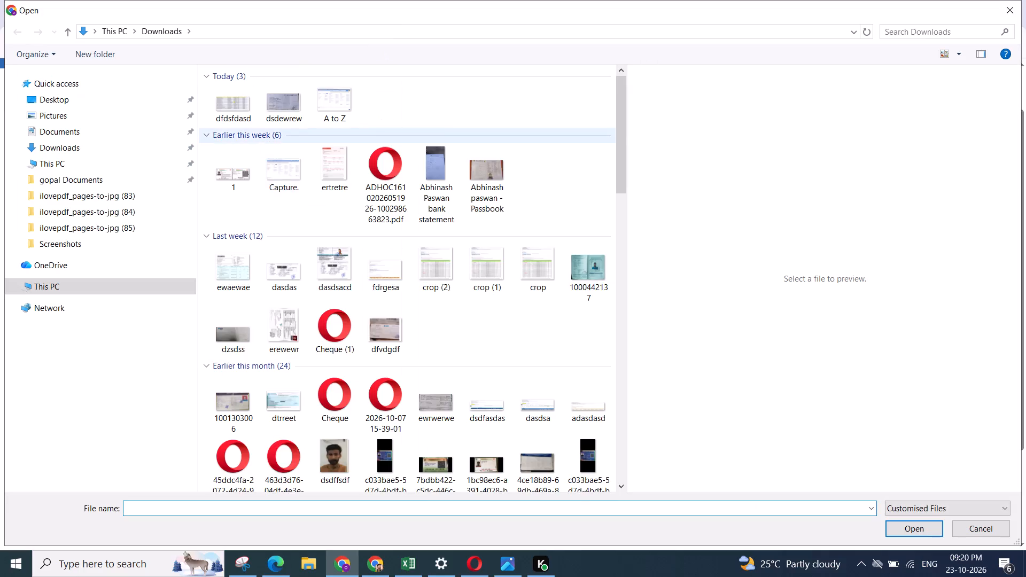
left_click(242, 114)
left_click(925, 532)
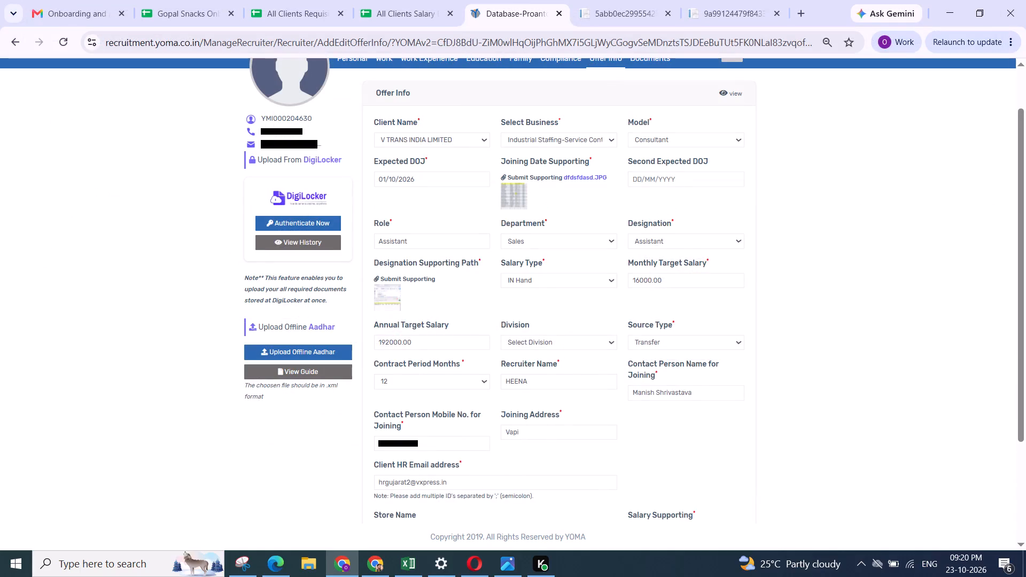
Replace the designation supporting file with the dfdsfdasd image from Downloads.
left_click(409, 284)
left_click(409, 279)
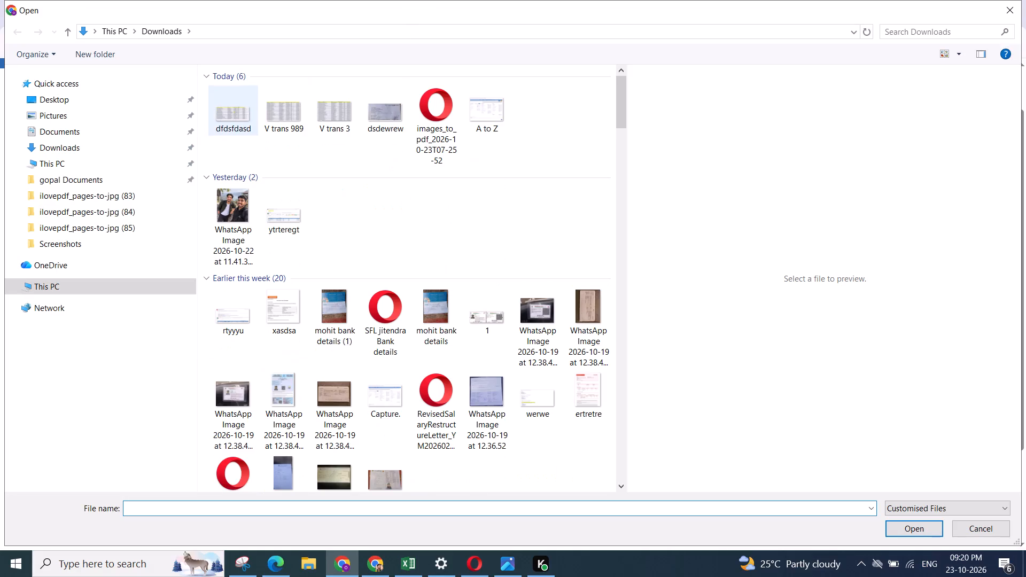
left_click(242, 122)
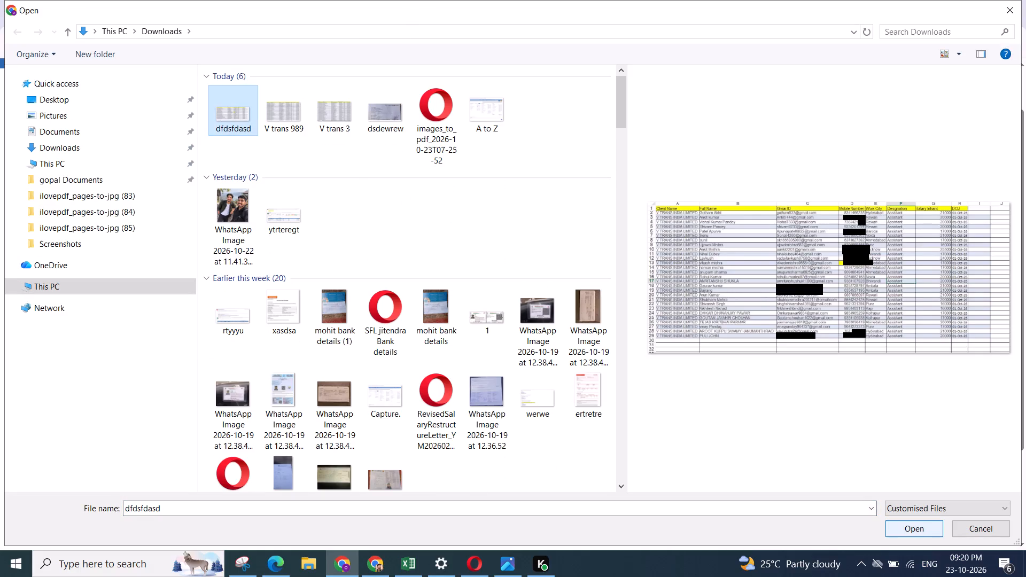
left_click(904, 535)
Replace the salary supporting file with the dfdsfdasd image from Downloads.
scroll(662, 371, "down", 2)
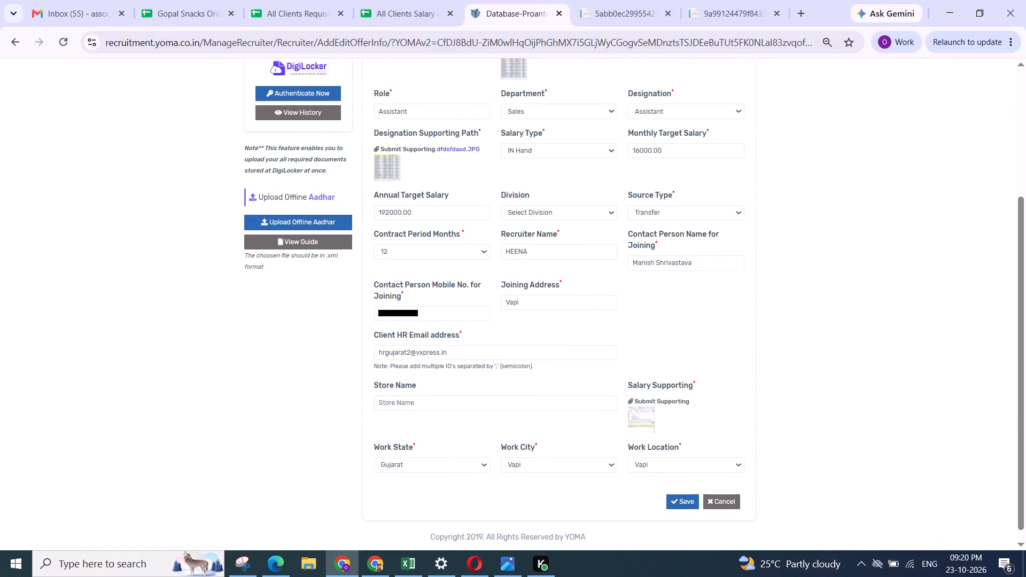
left_click(673, 403)
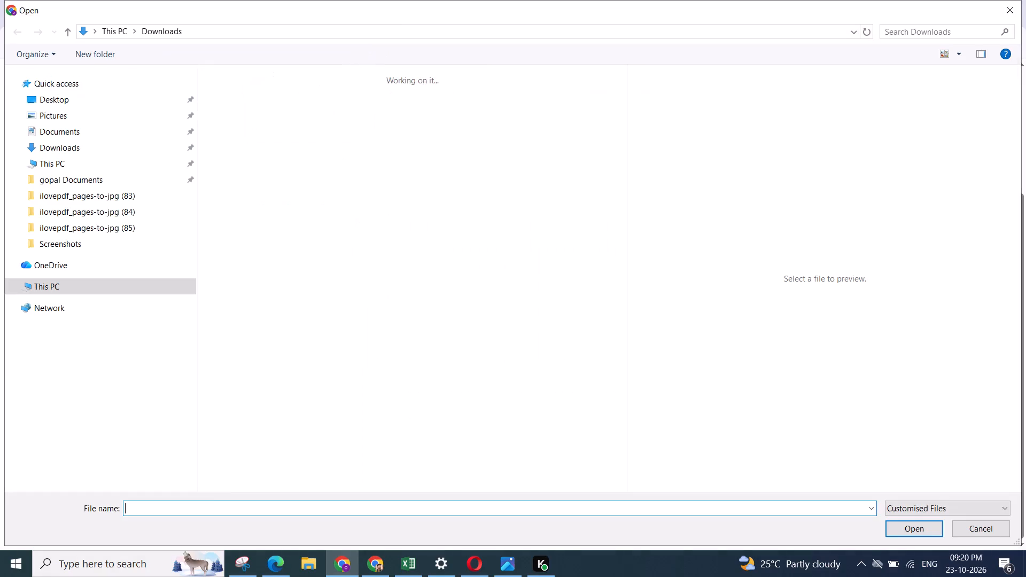
left_click(232, 107)
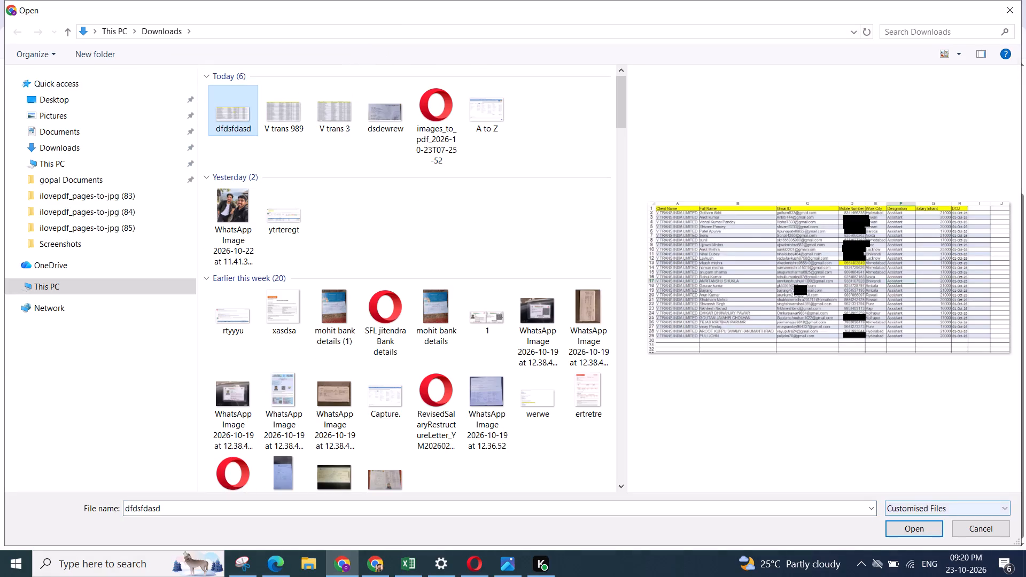
left_click(916, 534)
scroll(729, 365, "up", 1)
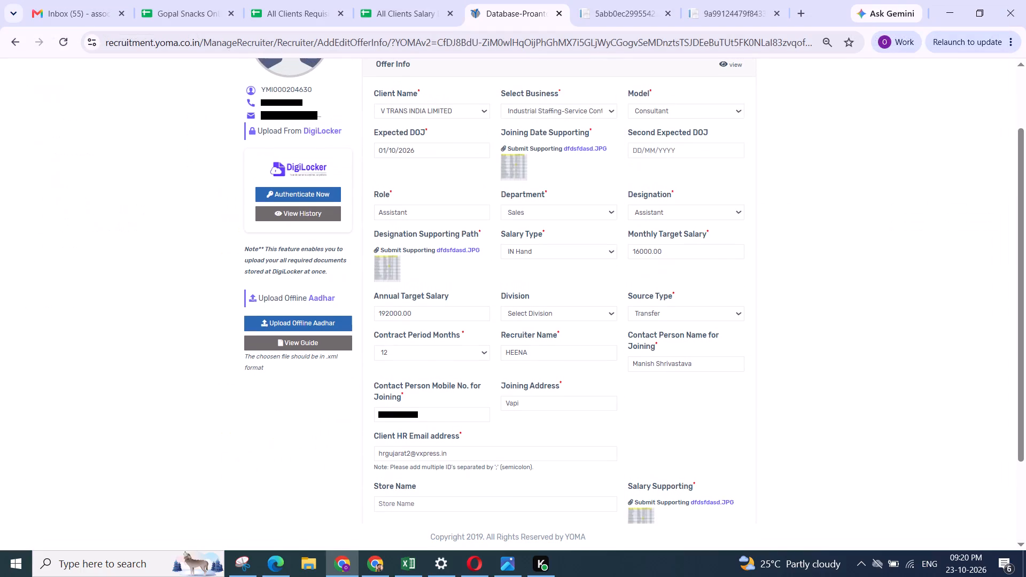
Check the completed offer details from client name to work location and save the offer.
scroll(618, 275, "up", 2)
scroll(595, 300, "down", 1)
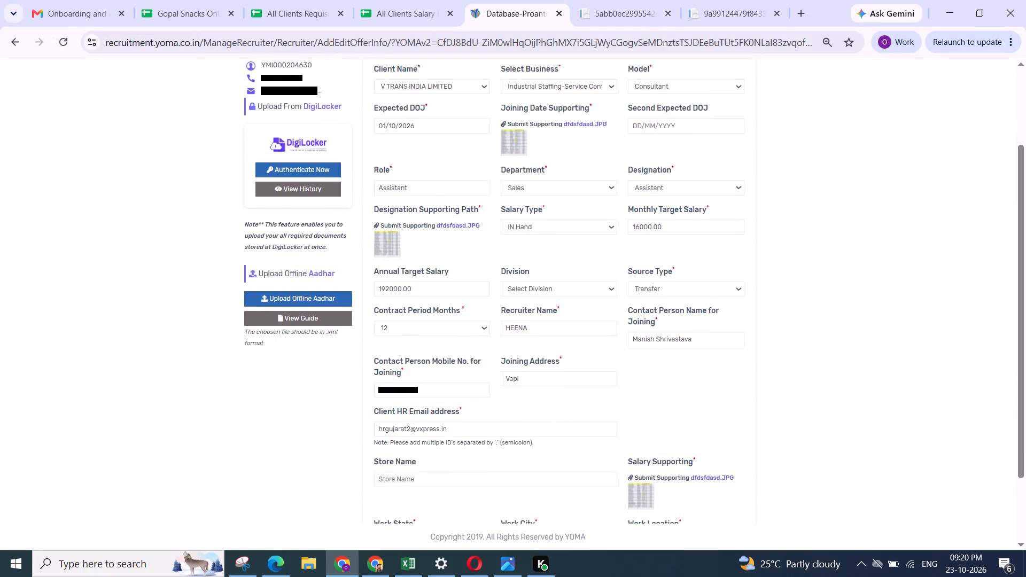
scroll(595, 300, "down", 1)
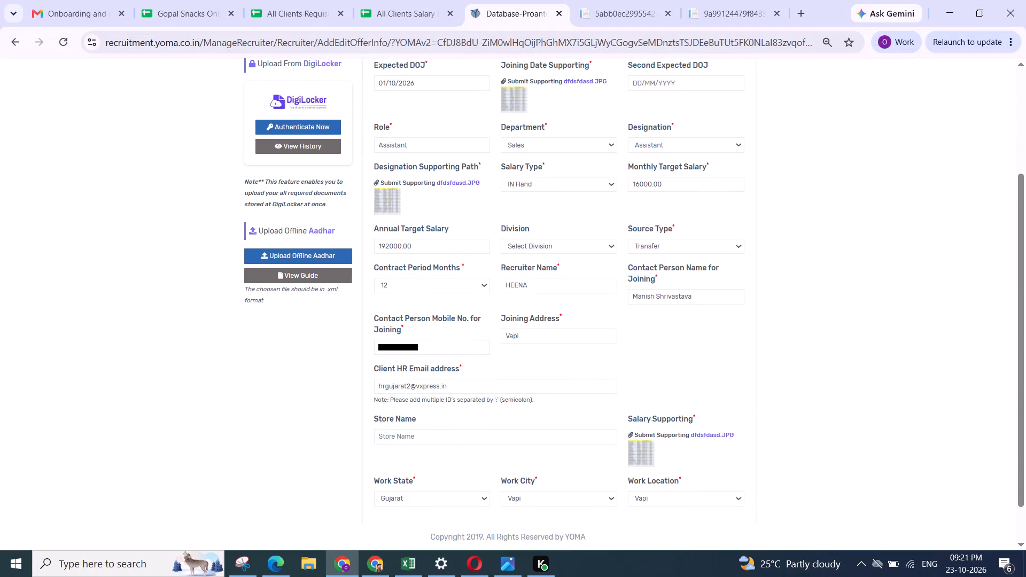
scroll(537, 270, "down", 1)
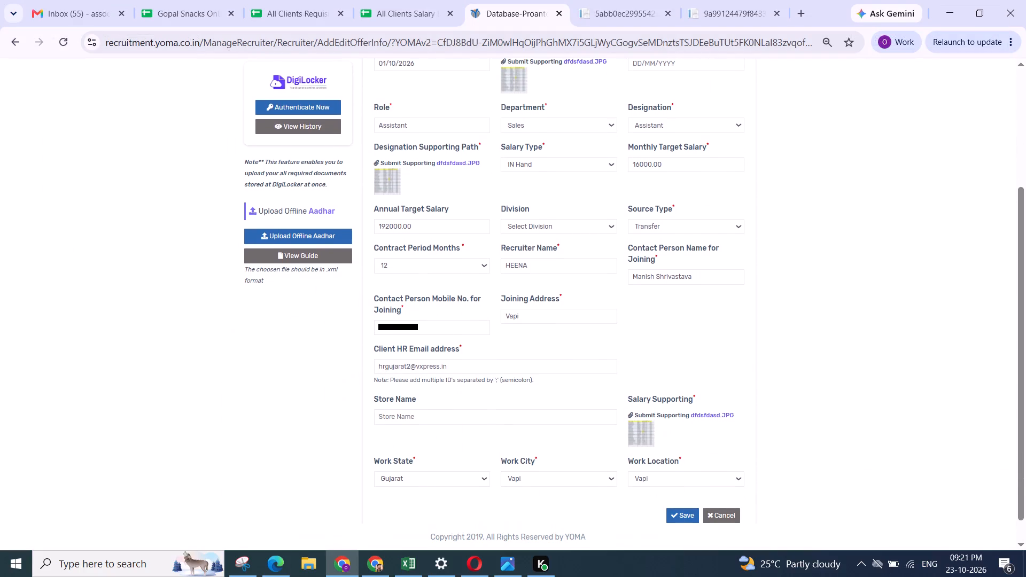
scroll(654, 298, "down", 1)
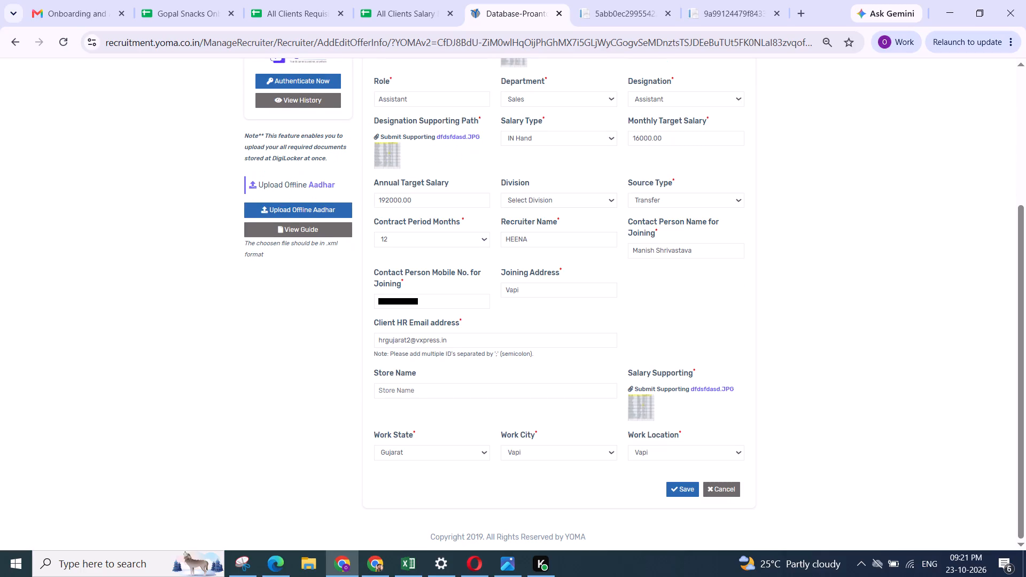
left_click(683, 484)
scroll(683, 484, "up", 2)
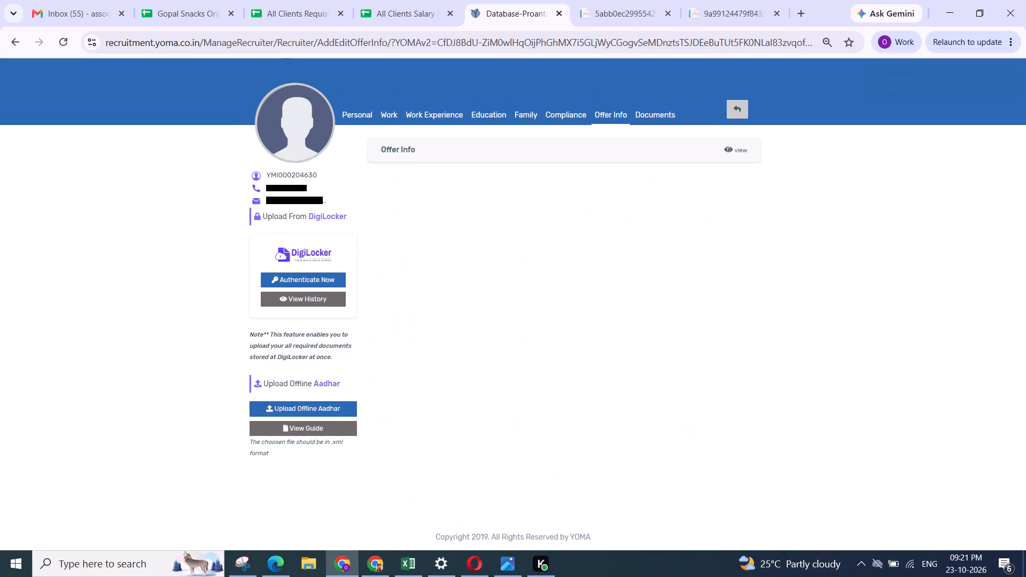
Copy the row 24 Kolhapur candidate's mobile number from the Excel sheet and filter the portal's associate database by it.
key("alt+Tab")
key("Down")
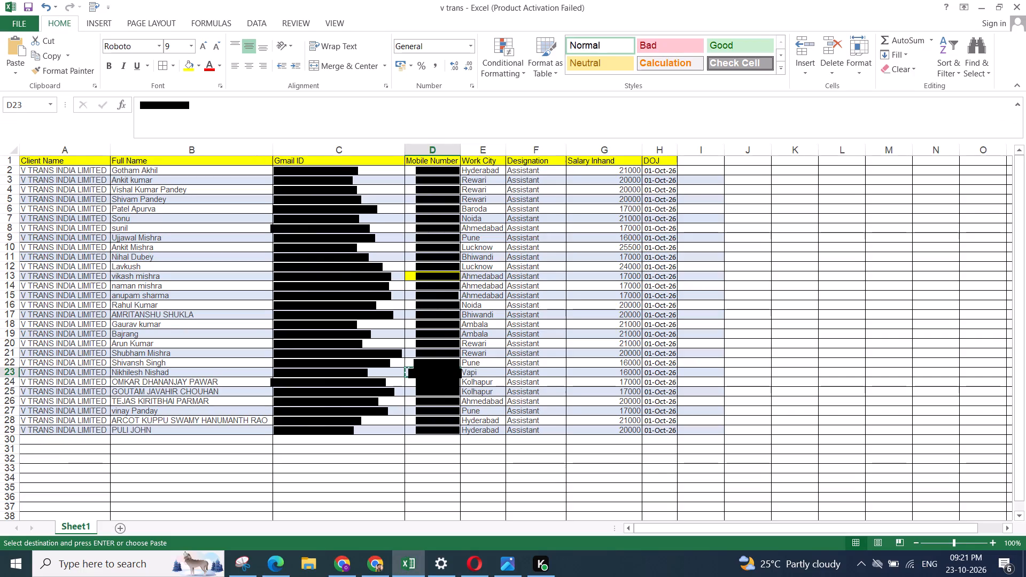
key("ctrl+c")
key("alt+Tab")
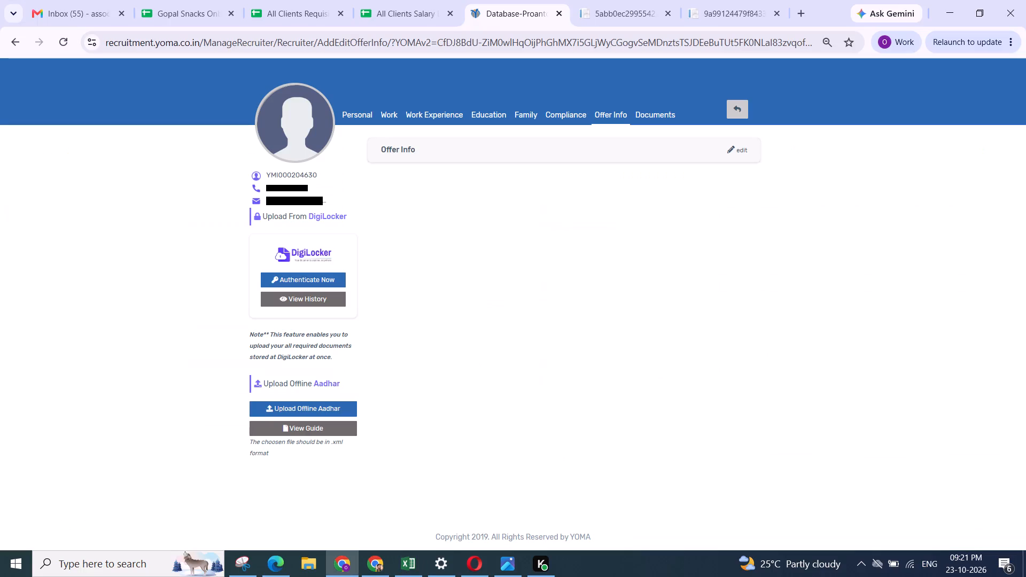
left_click(732, 104)
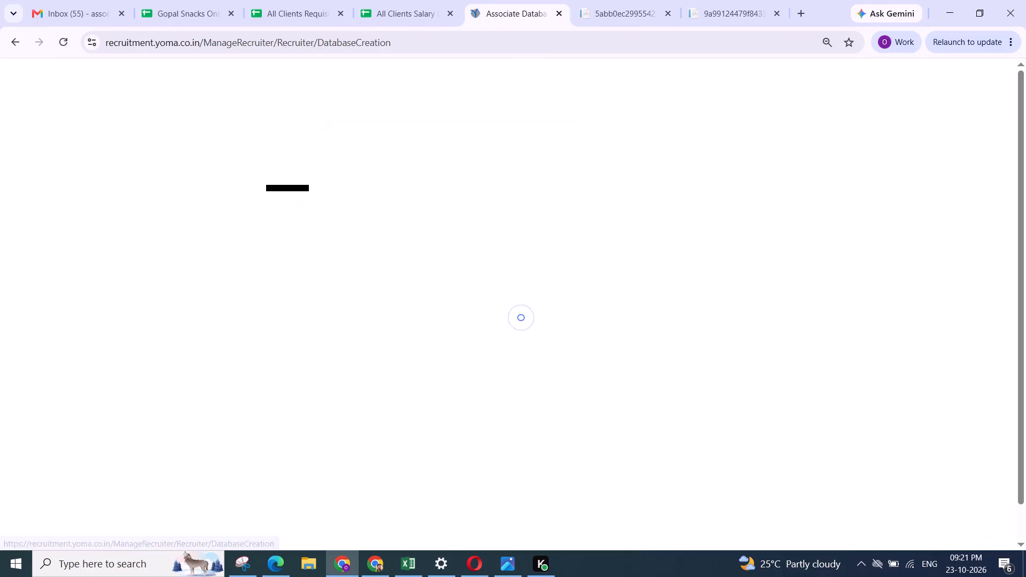
left_click(1003, 81)
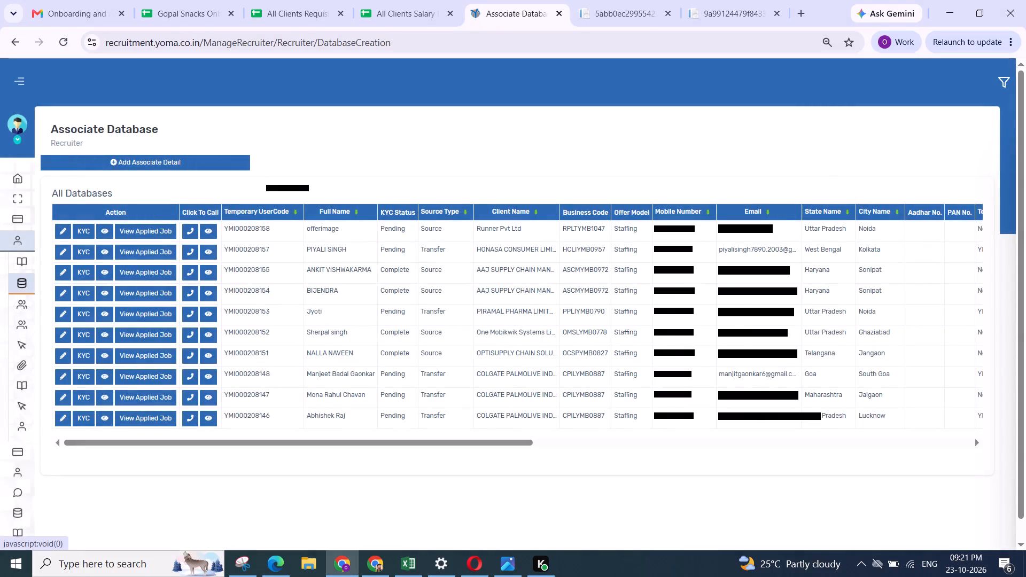
scroll(928, 284, "down", 3)
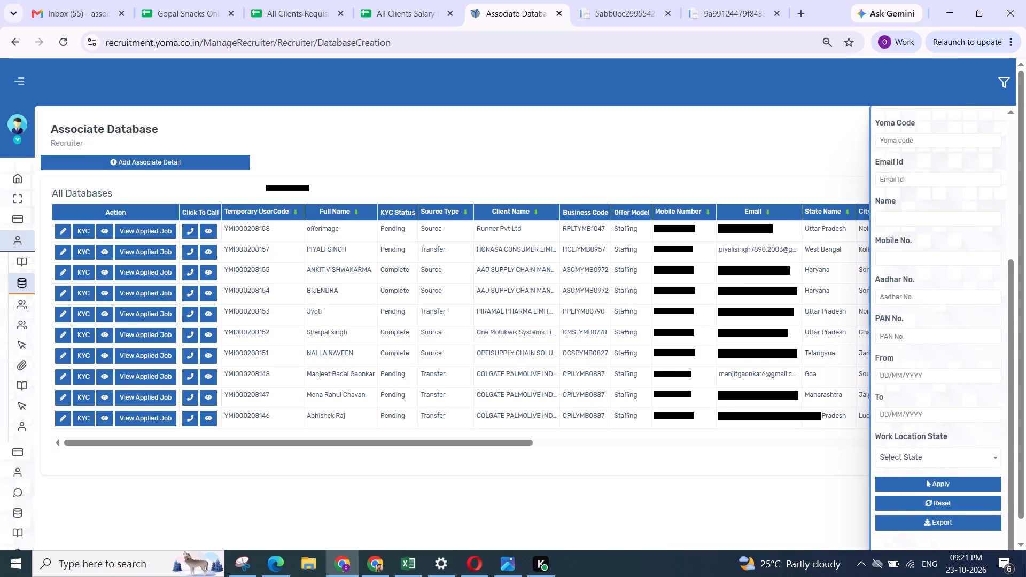
left_click(899, 266)
left_click(899, 264)
key("ctrl+v")
key("Return")
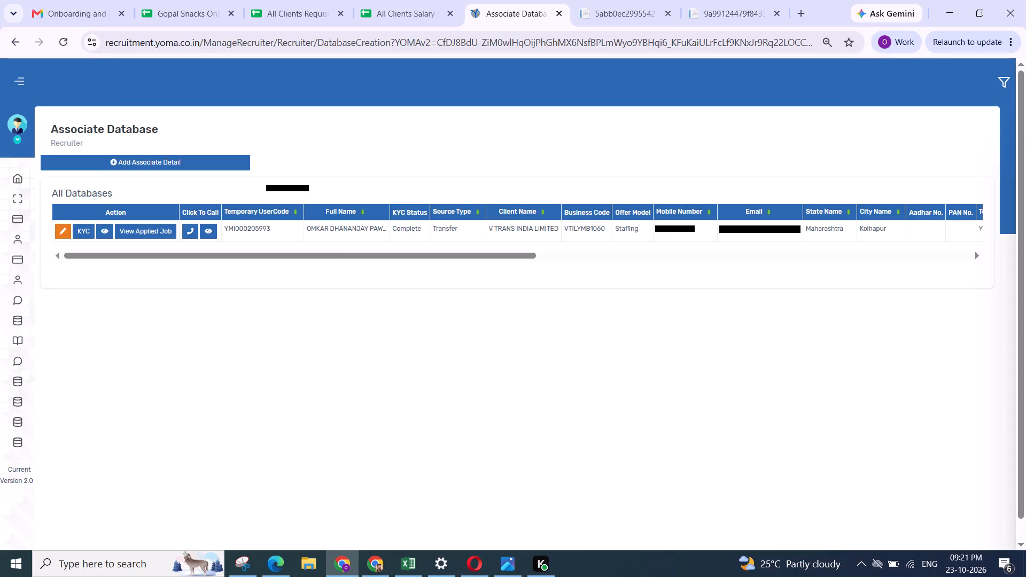
Open the Kolhapur candidate's offer info for editing.
left_click(61, 233)
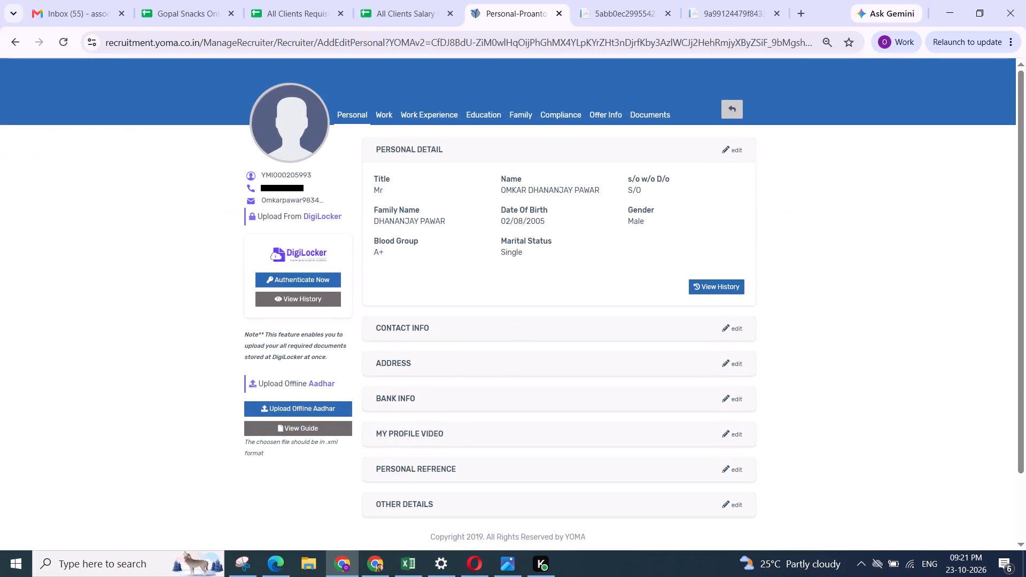
left_click(611, 114)
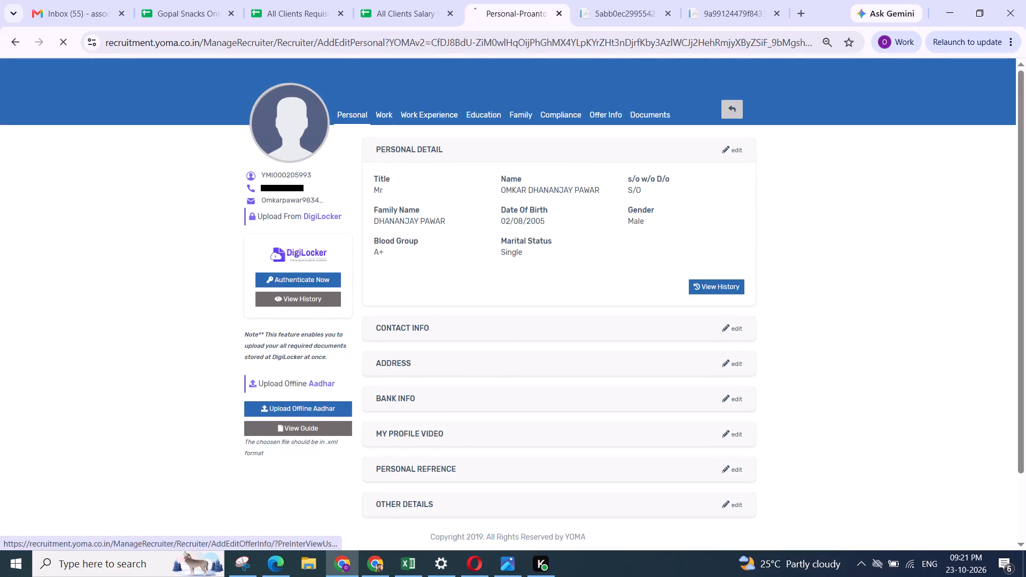
left_click(730, 151)
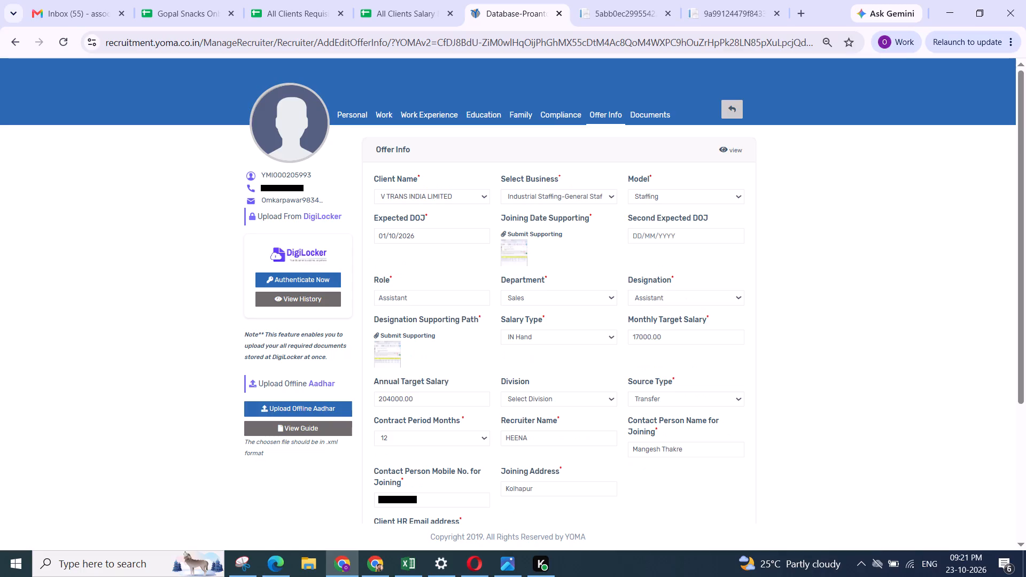
Select the business for the Kolhapur candidate's V Trans India Limited offer.
left_click_drag(548, 198, 556, 242)
left_click(556, 242)
Open the file selection for the offer's joining date supporting image.
left_click(534, 231)
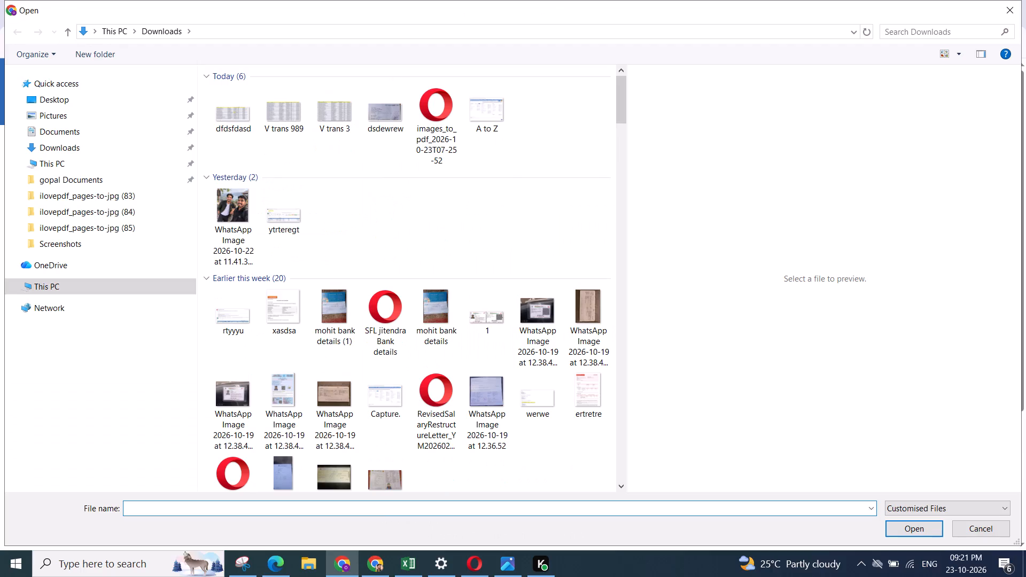
Attach the dfdsfdasd image from Downloads as the Kolhapur associate's joining date supporting file.
left_click(251, 113)
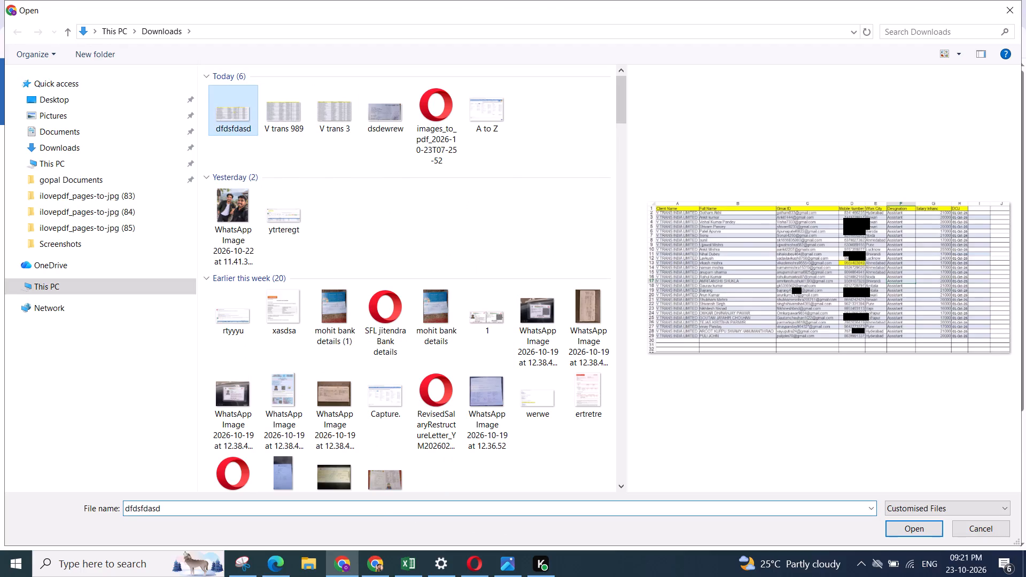
left_click(932, 536)
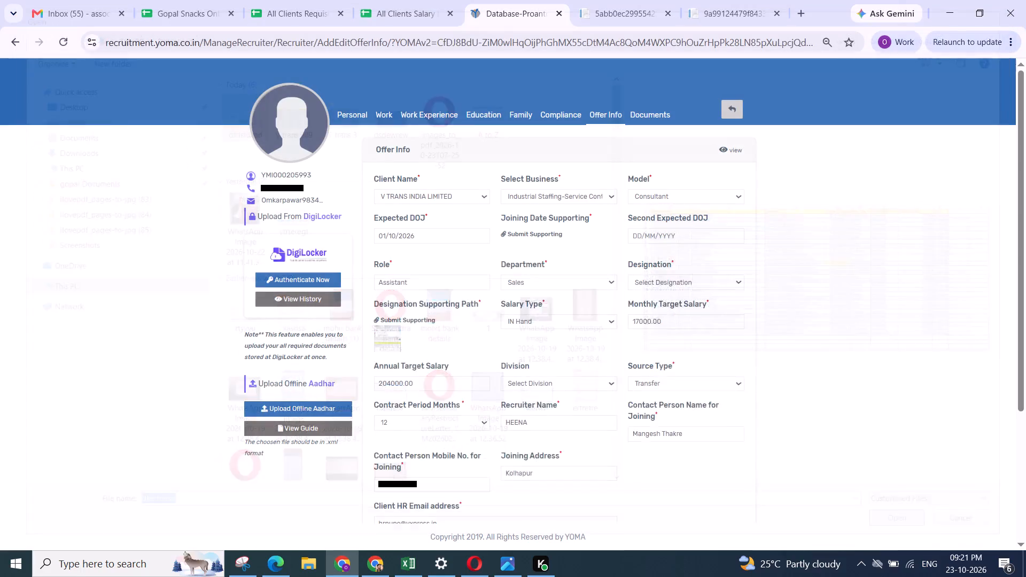
Replace the Kolhapur associate's designation supporting file with the dfdsfdasd image from Downloads.
left_click(423, 334)
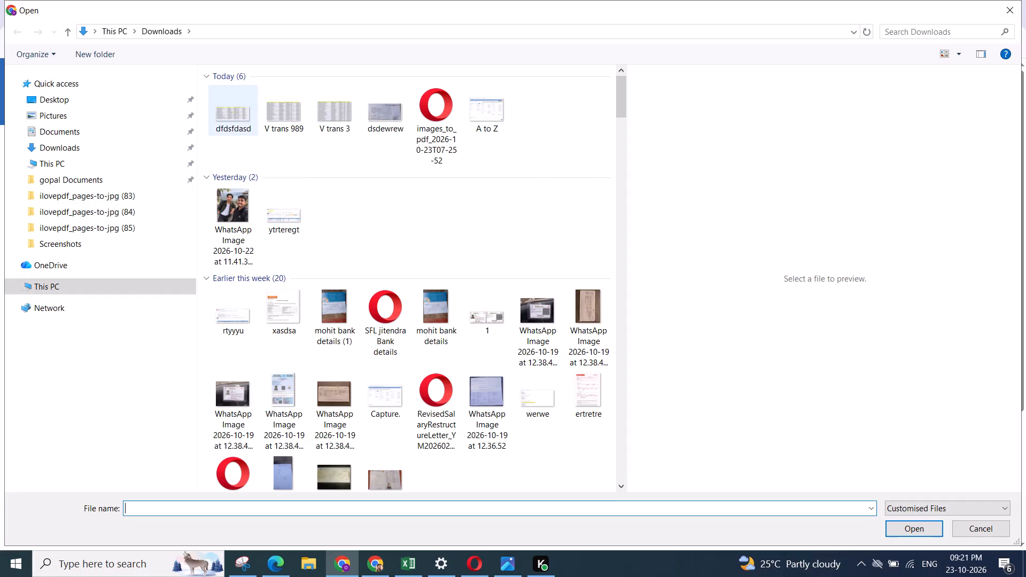
left_click(220, 88)
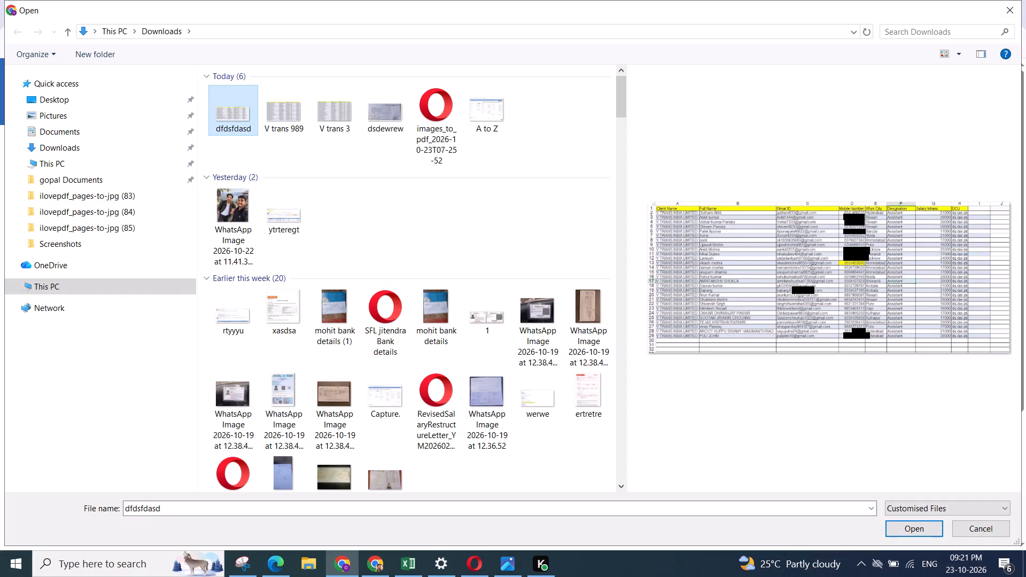
left_click(915, 533)
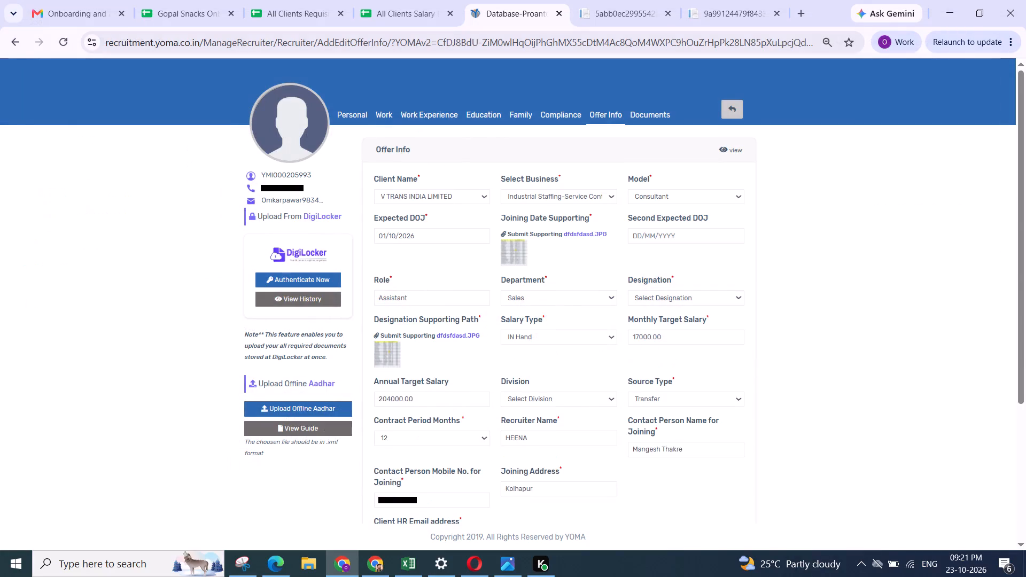
Set the Kolhapur associate's designation to Assistant.
scroll(665, 335, "down", 1)
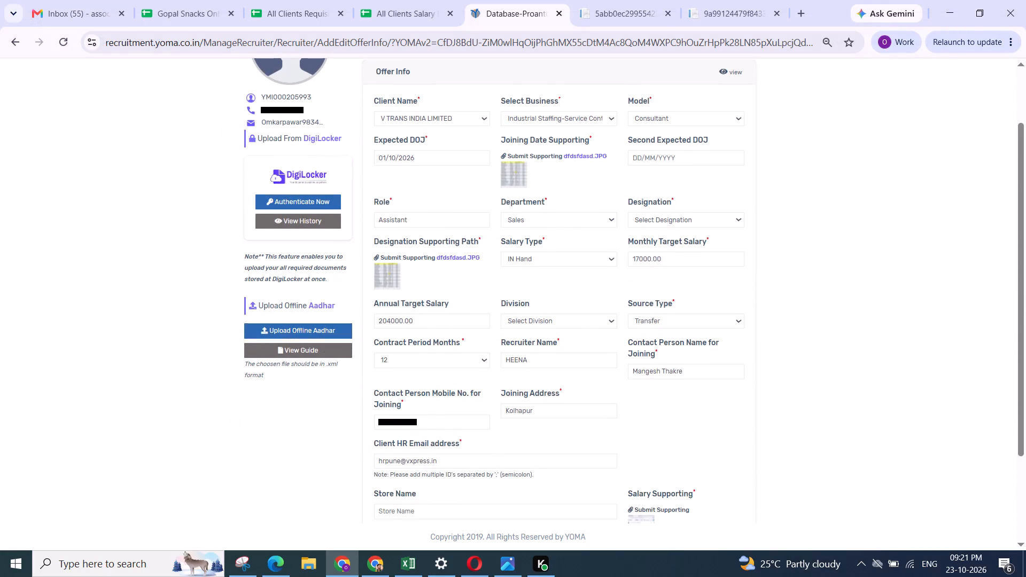
left_click(651, 219)
left_click(654, 247)
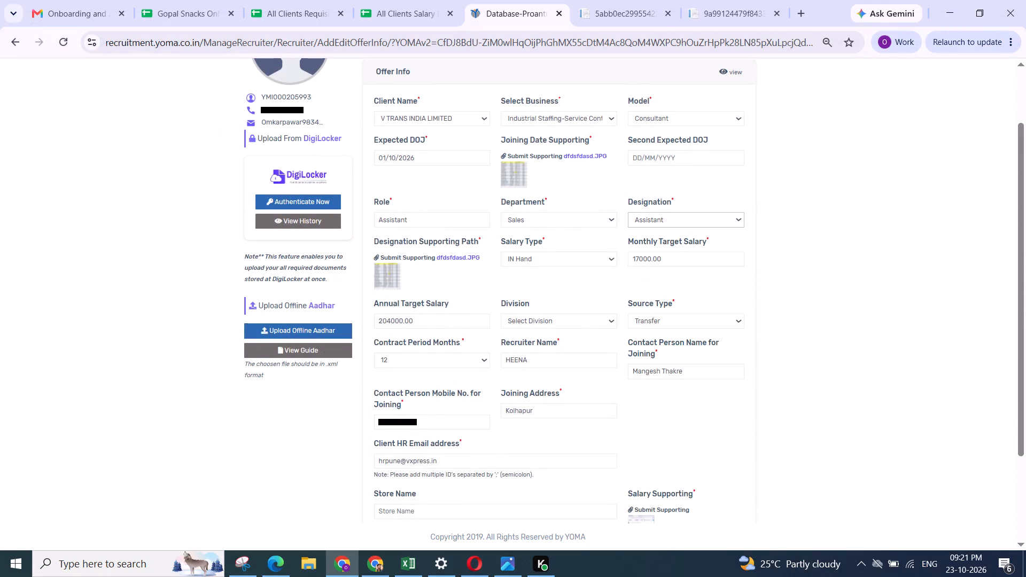
key("Tab")
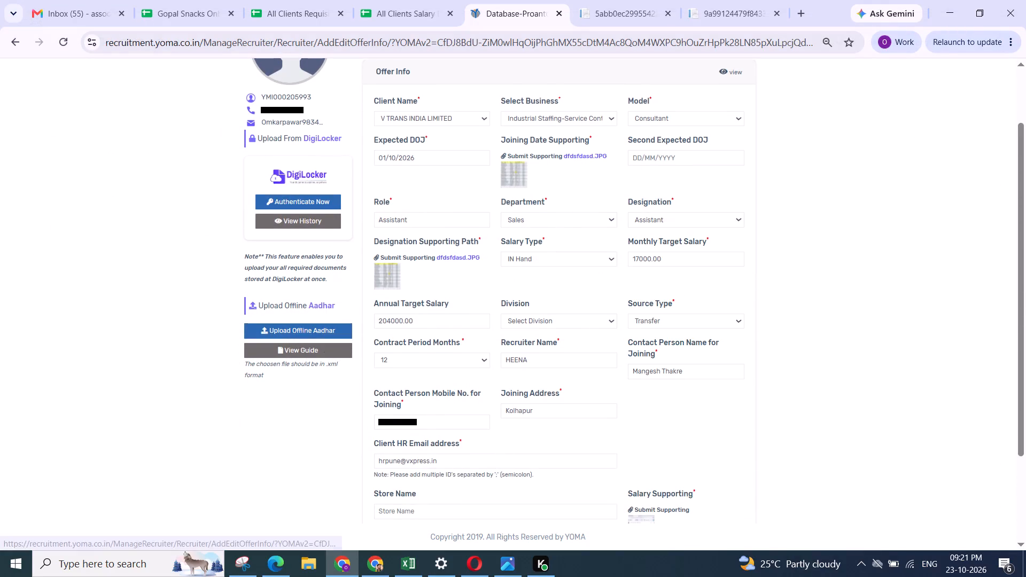
Replace the Kolhapur associate's salary supporting file with the dfdsfdasd image from Downloads.
key("alt+Tab")
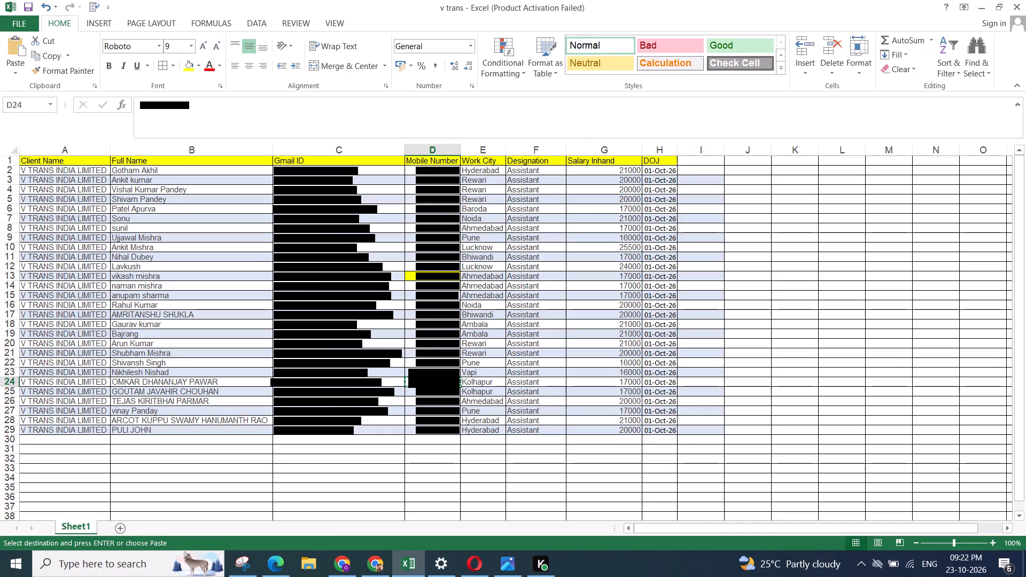
key("alt+Tab")
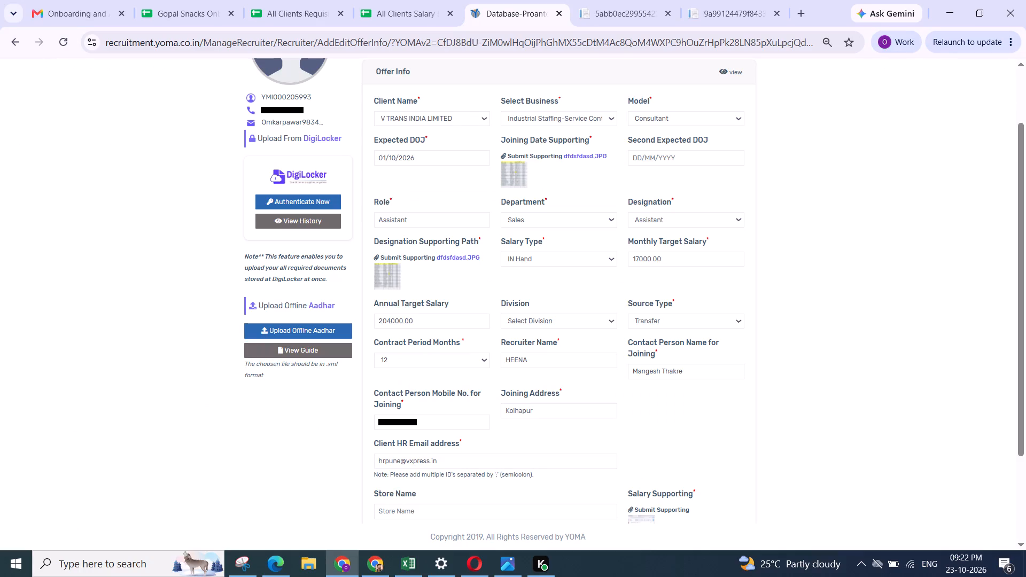
scroll(580, 298, "down", 1)
scroll(632, 329, "down", 1)
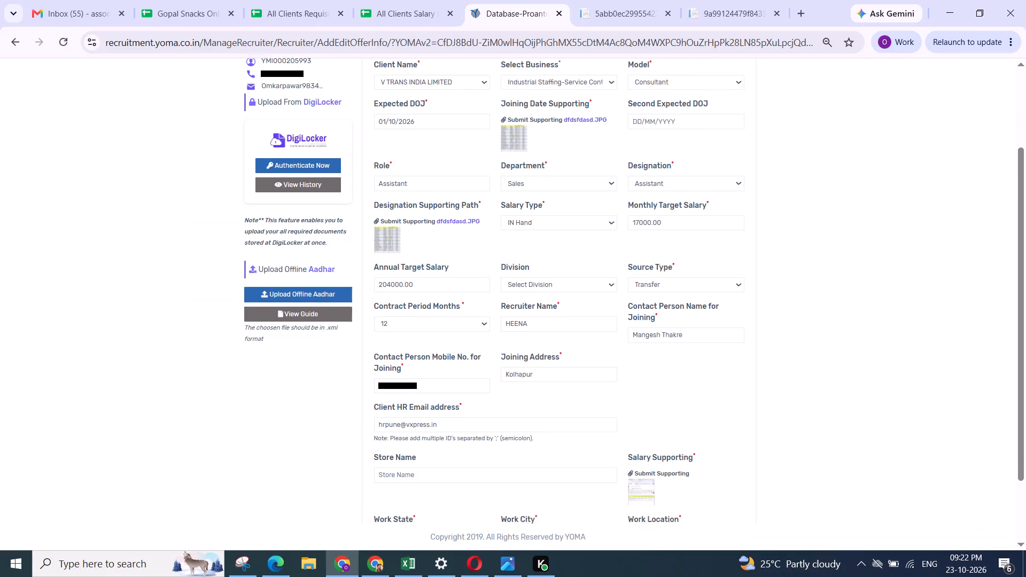
scroll(632, 329, "down", 1)
left_click(658, 412)
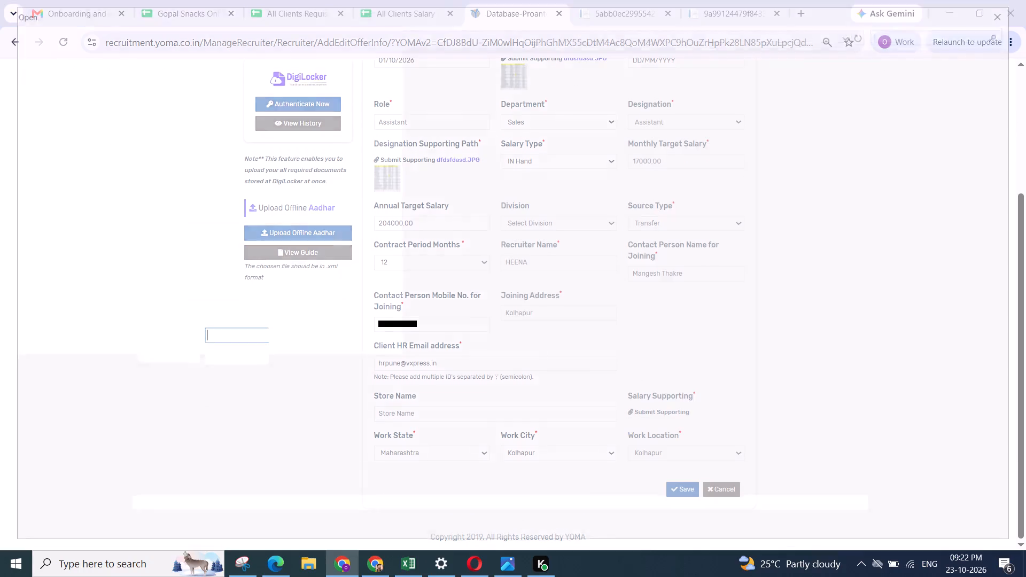
left_click(226, 106)
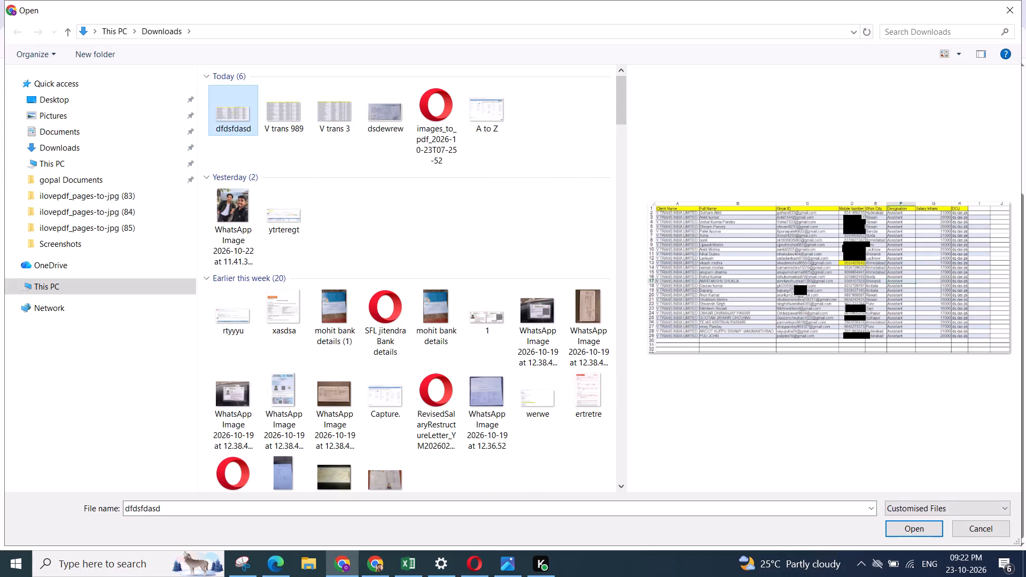
left_click(908, 524)
Save the Kolhapur associate's updated offer info.
scroll(647, 320, "down", 3)
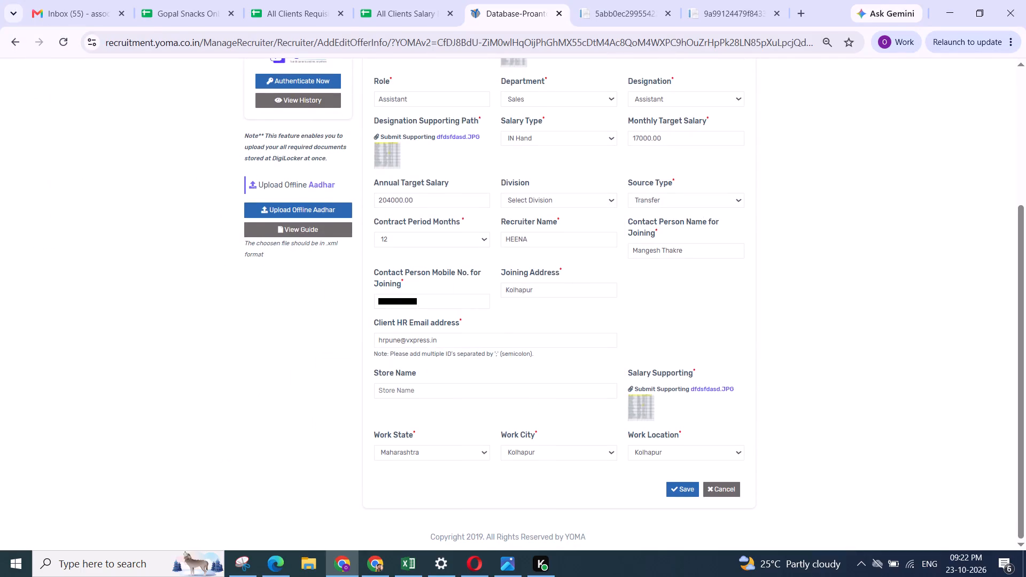
left_click(675, 481)
scroll(690, 410, "up", 2)
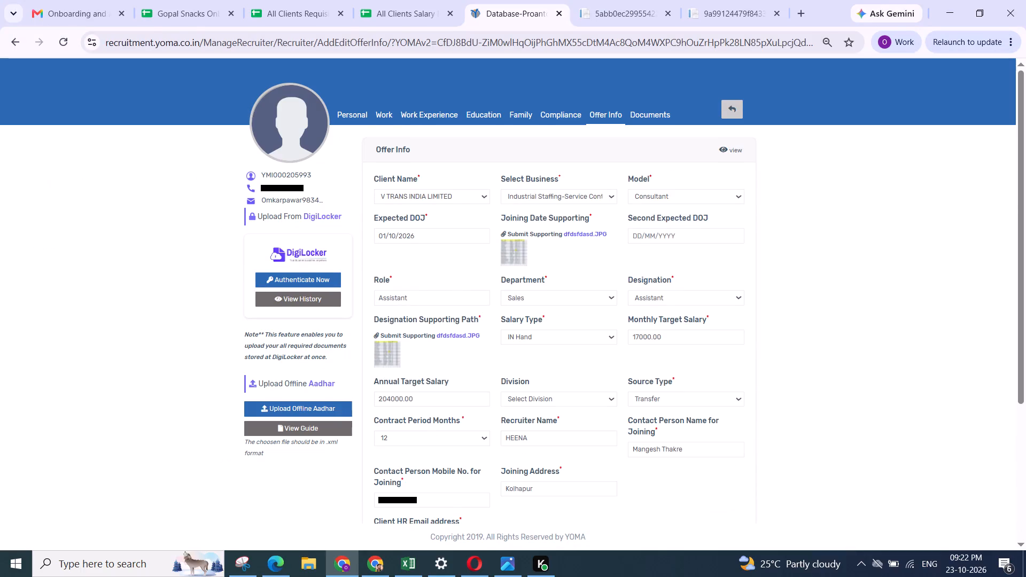
scroll(587, 350, "down", 1)
scroll(641, 362, "down", 2)
scroll(608, 288, "up", 3)
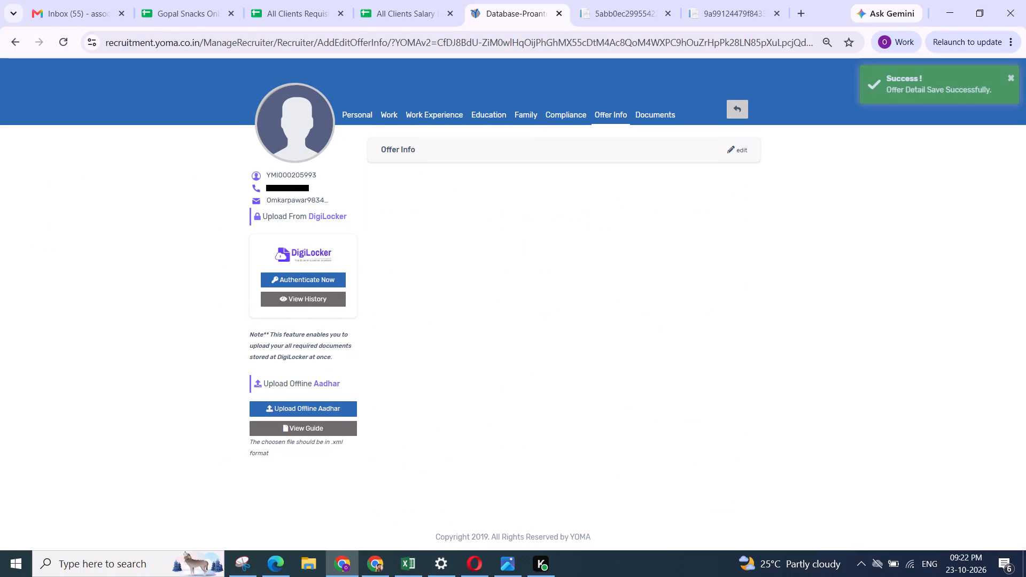
Copy the mobile number in row 25 of the Excel list and filter the associate database by it.
key("alt+Tab")
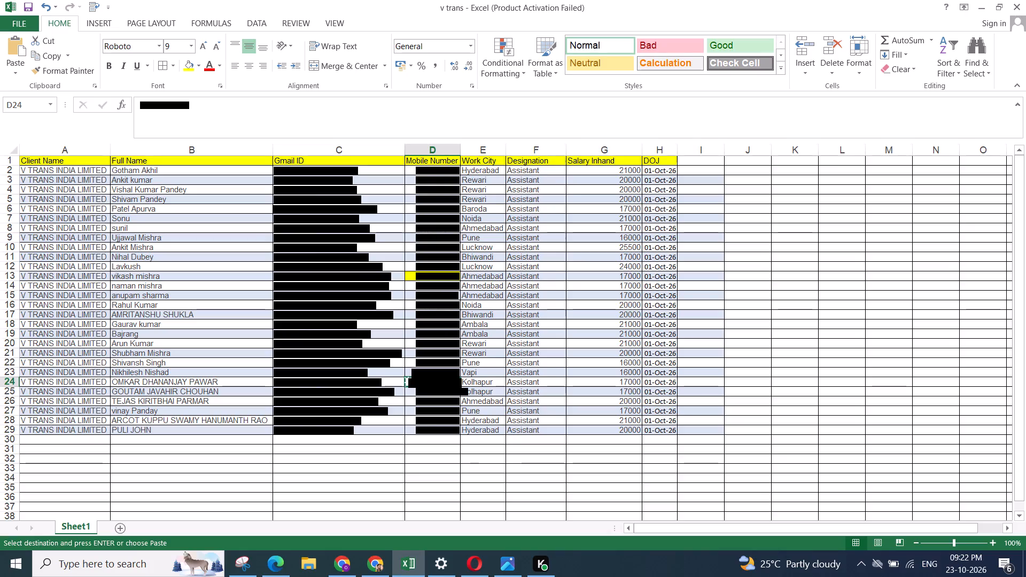
key("Down")
key("ctrl+c")
key("alt+Tab")
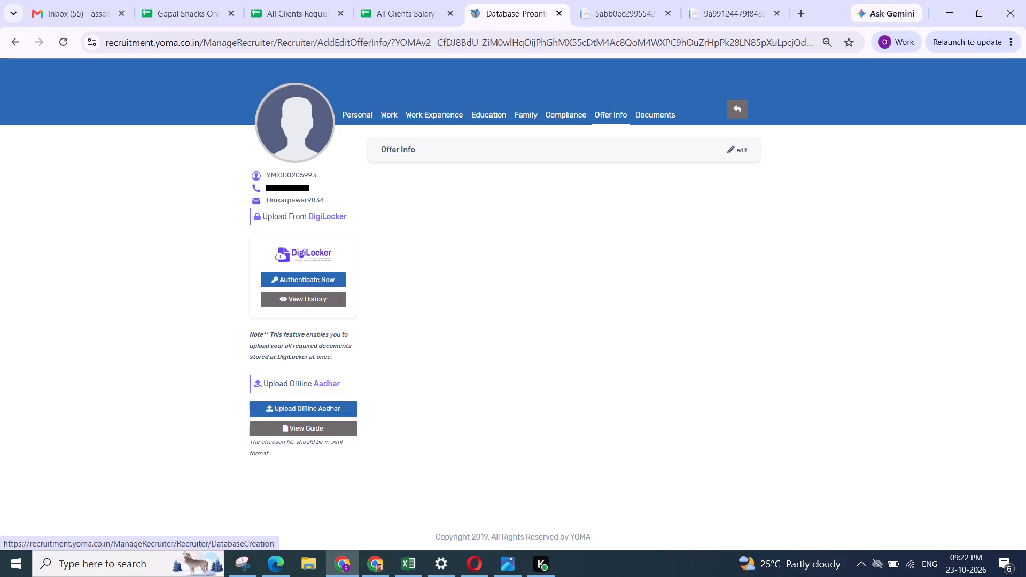
left_click(729, 106)
key("alt+Tab")
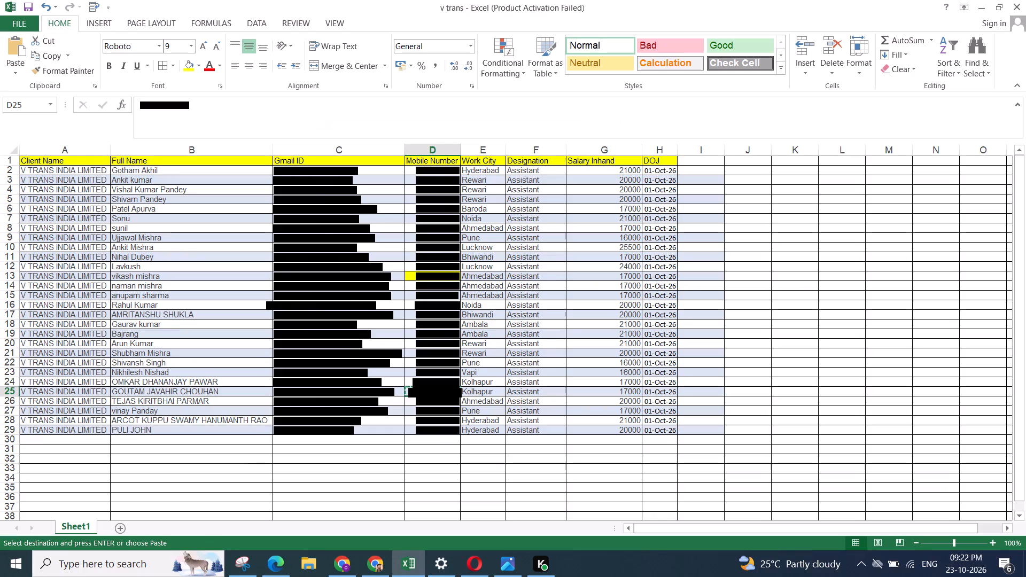
key("alt+Tab")
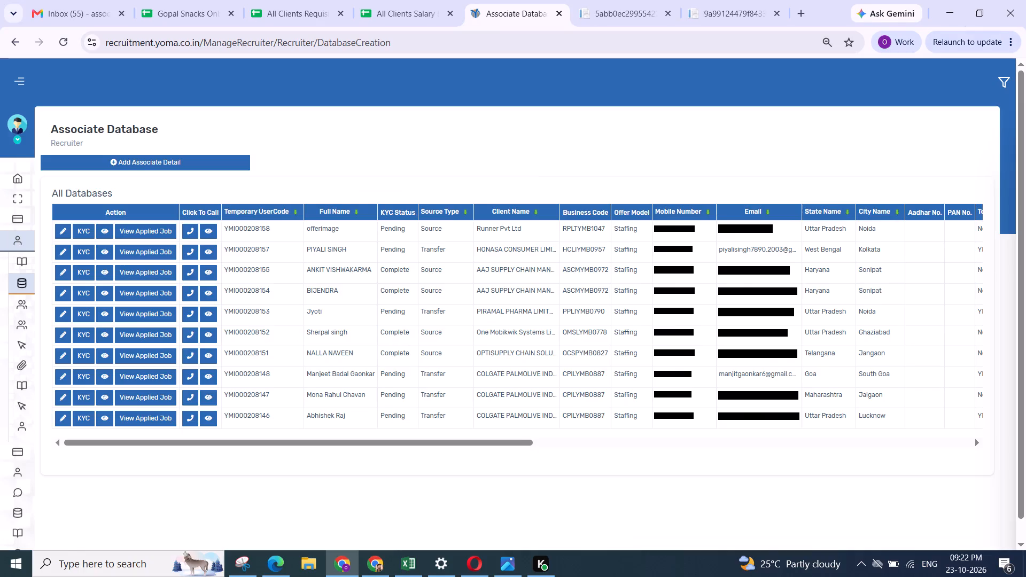
left_click(1004, 79)
scroll(937, 260, "down", 3)
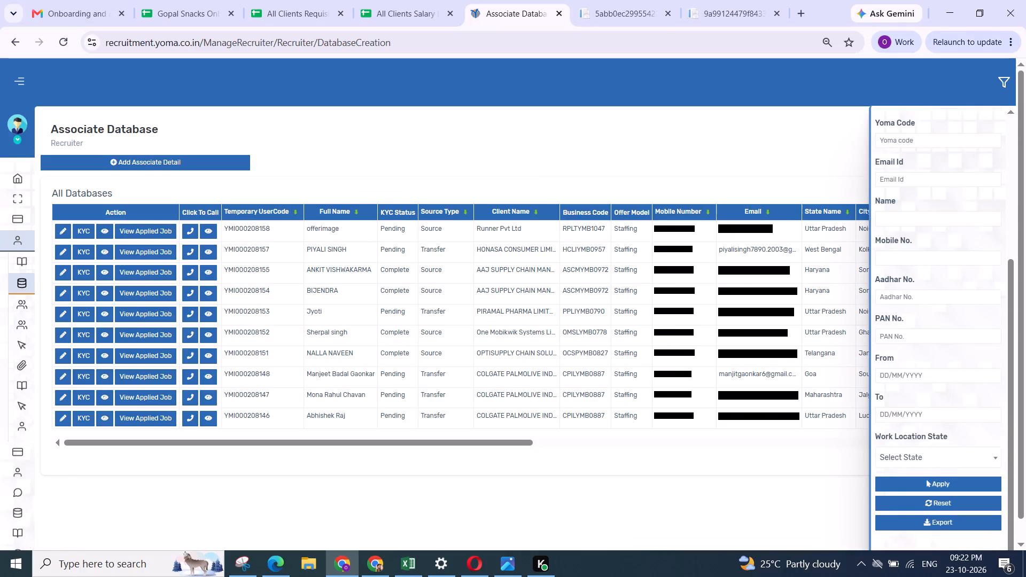
left_click(908, 258)
key("ctrl+v")
key("Return")
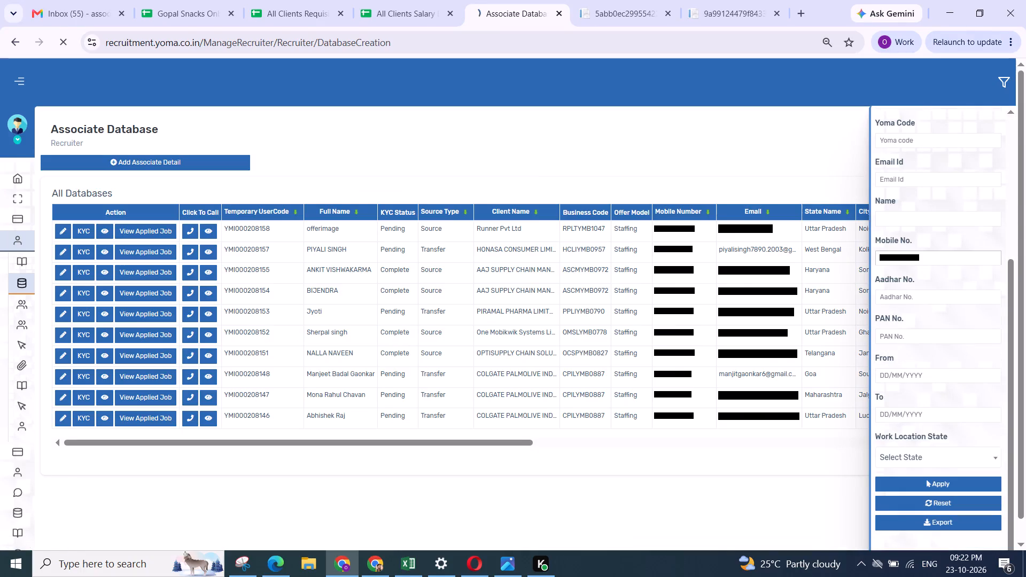
key("alt+Tab")
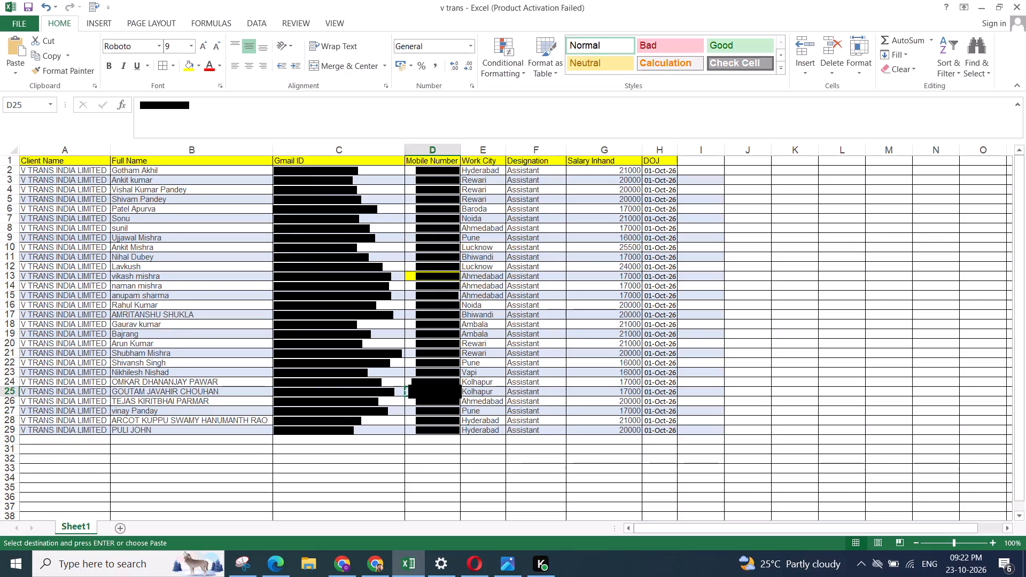
key("alt+Tab")
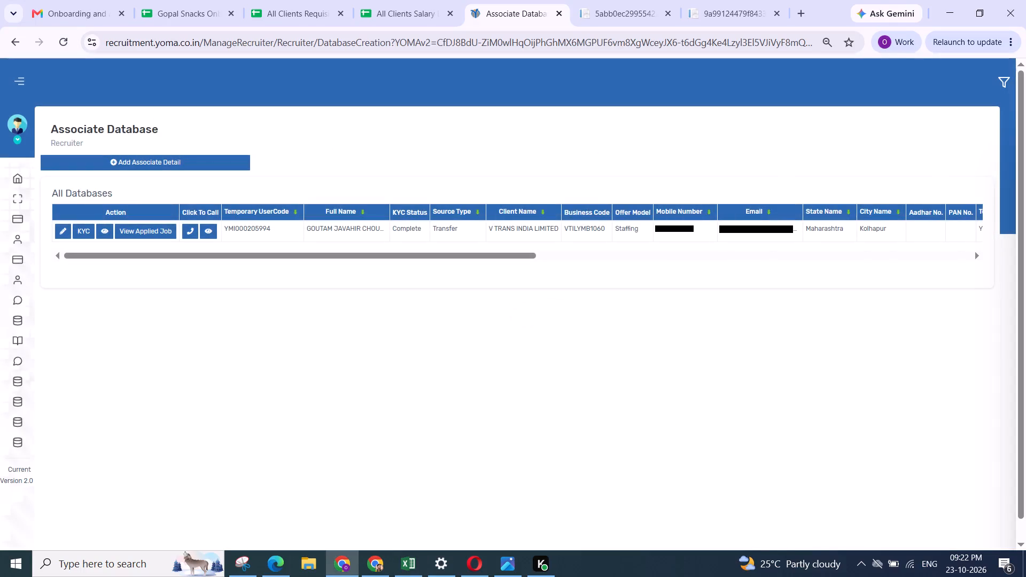
Open the row 25 associate's offer info for editing and replace the joining date supporting file with the dfdsfdasd image from Downloads.
left_click(67, 236)
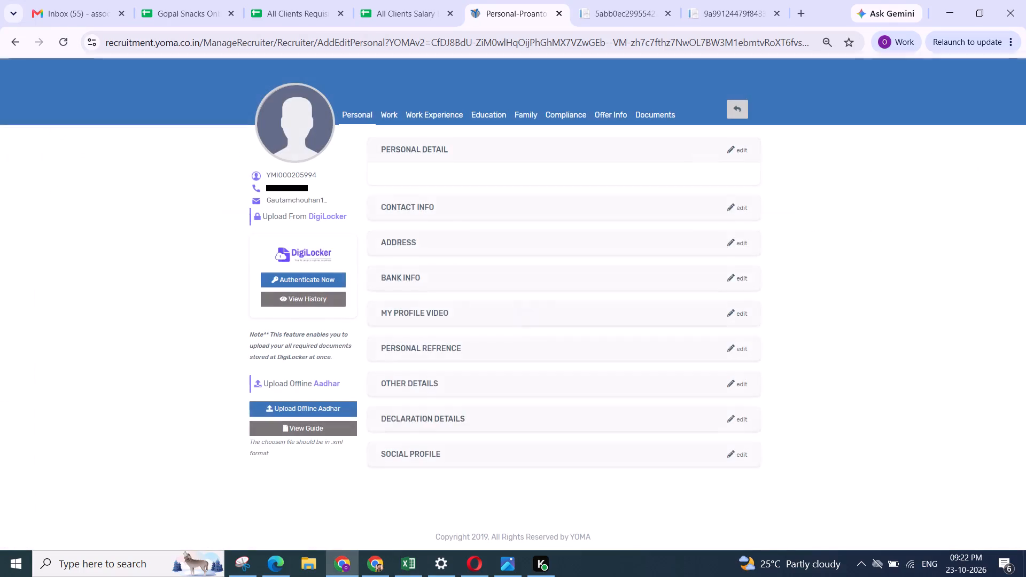
left_click(607, 115)
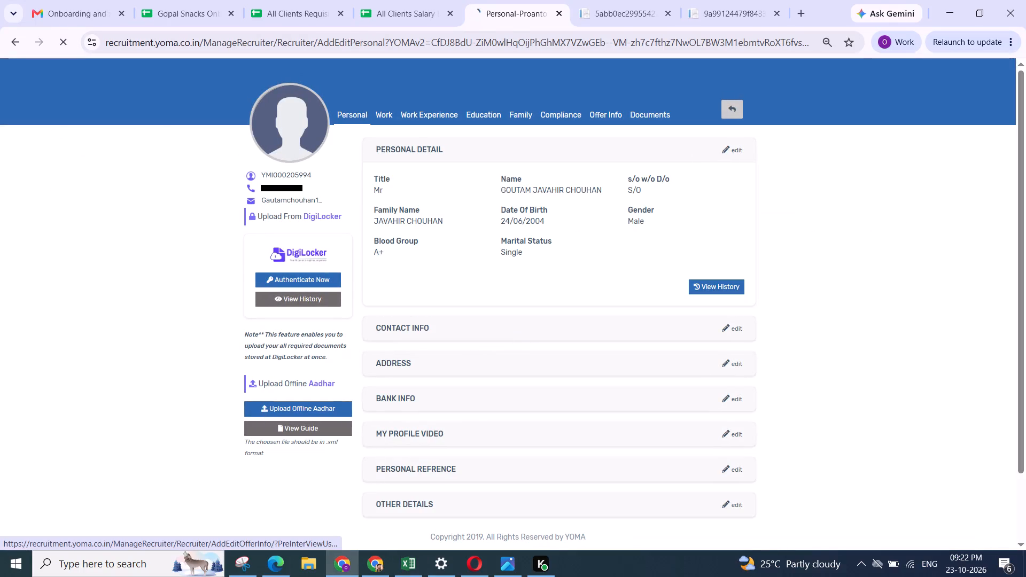
left_click(733, 150)
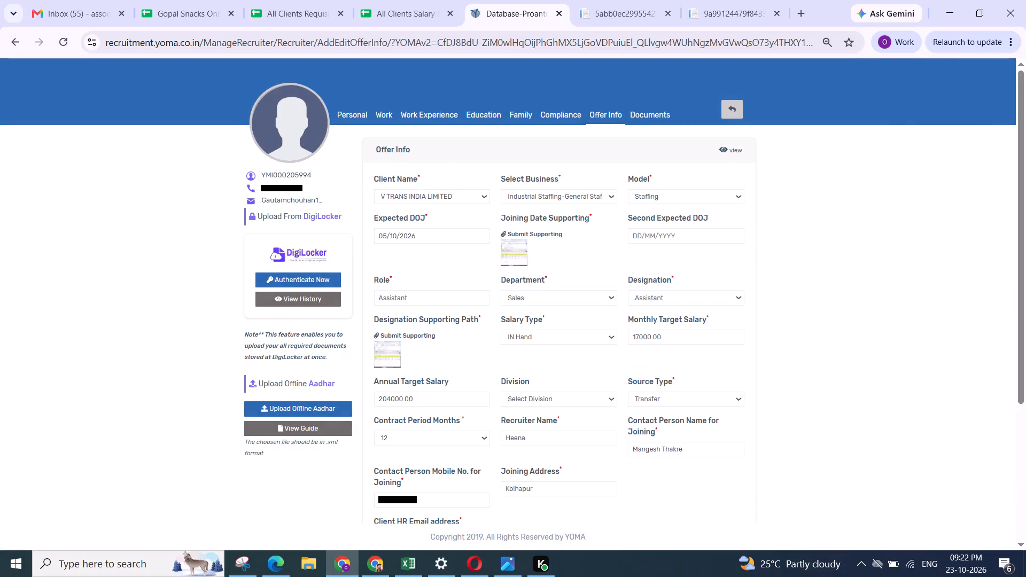
left_click(540, 236)
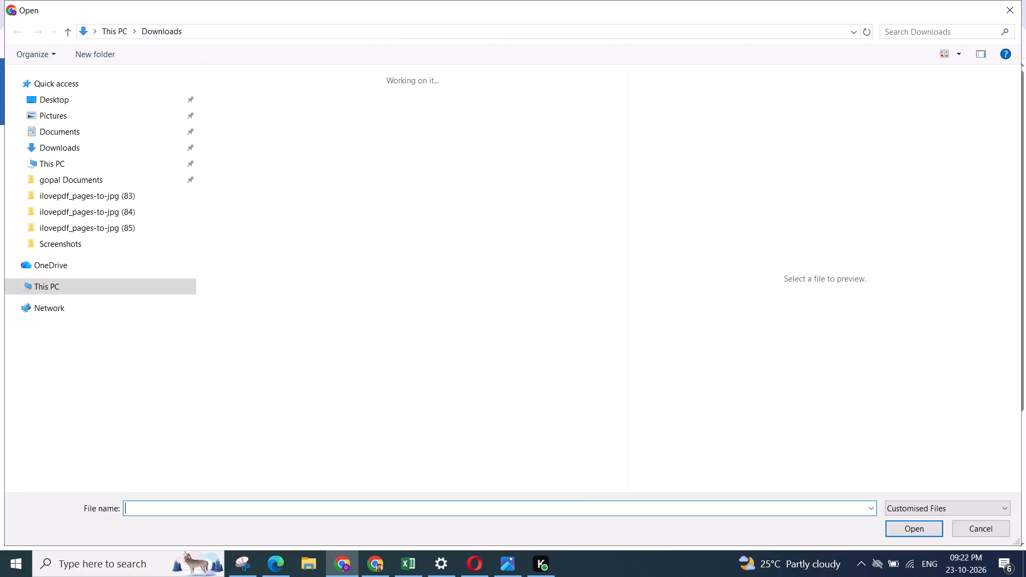
left_click(227, 106)
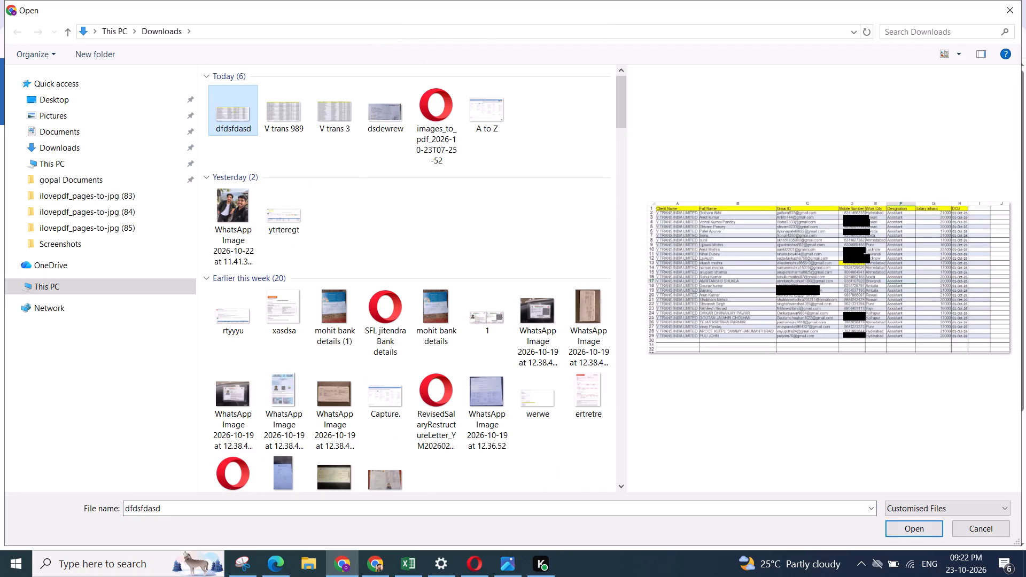
left_click(916, 535)
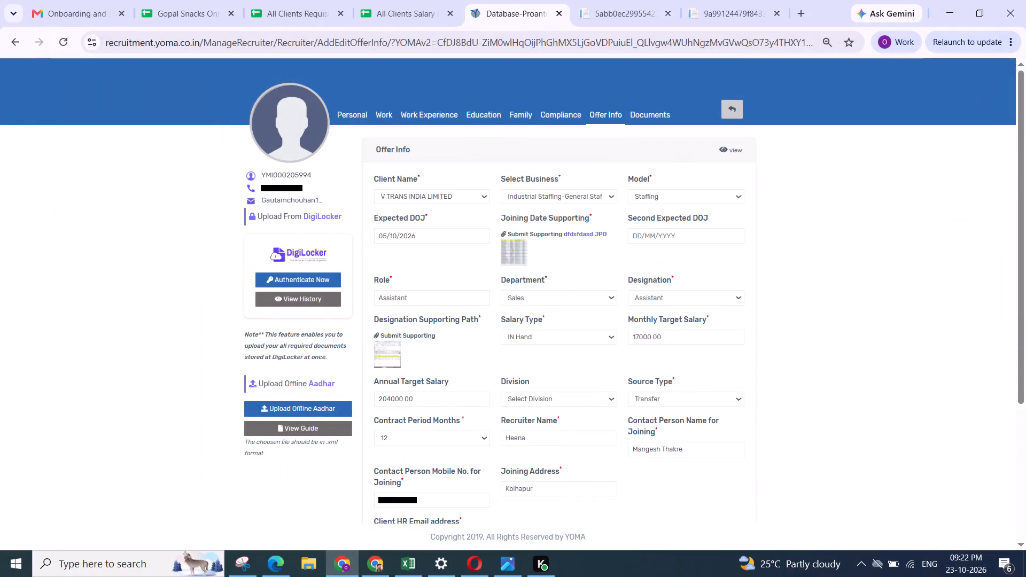
Replace the row 25 associate's designation supporting file with the dfdsfdasd image from Downloads.
left_click(414, 336)
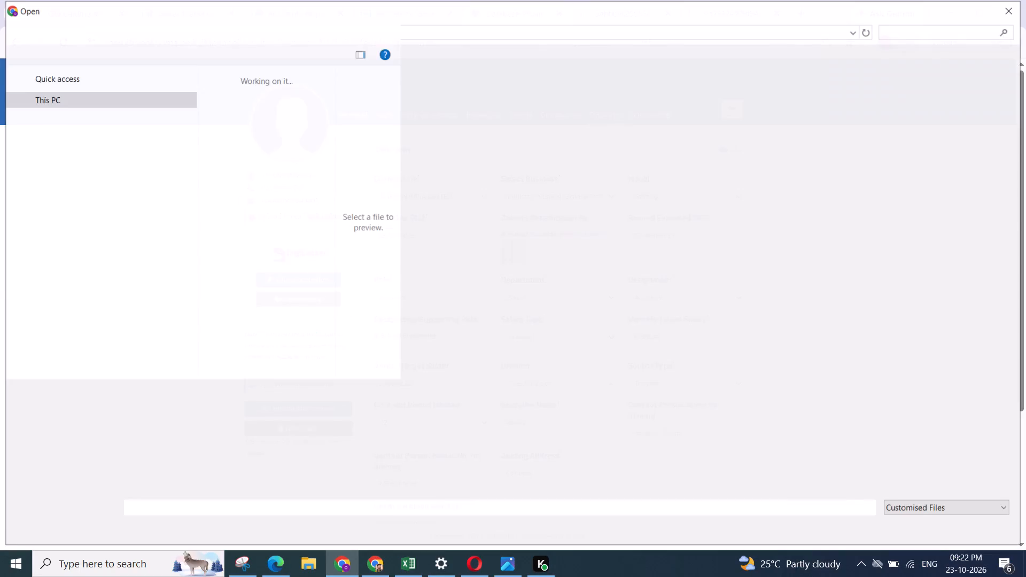
left_click(223, 104)
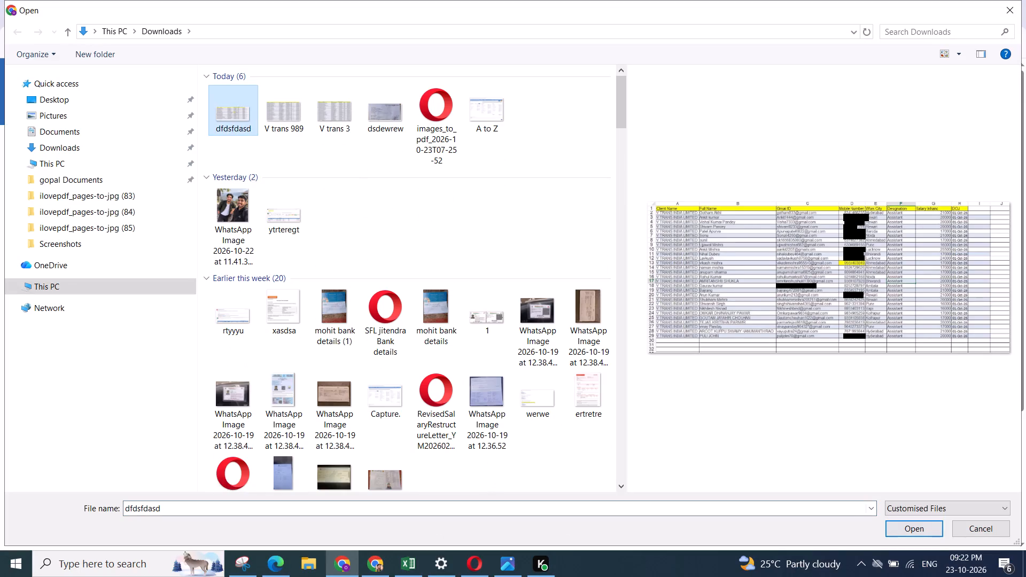
left_click(921, 533)
Replace the row 25 associate's salary supporting file with the dfdsfdasd image from Downloads.
scroll(587, 386, "down", 2)
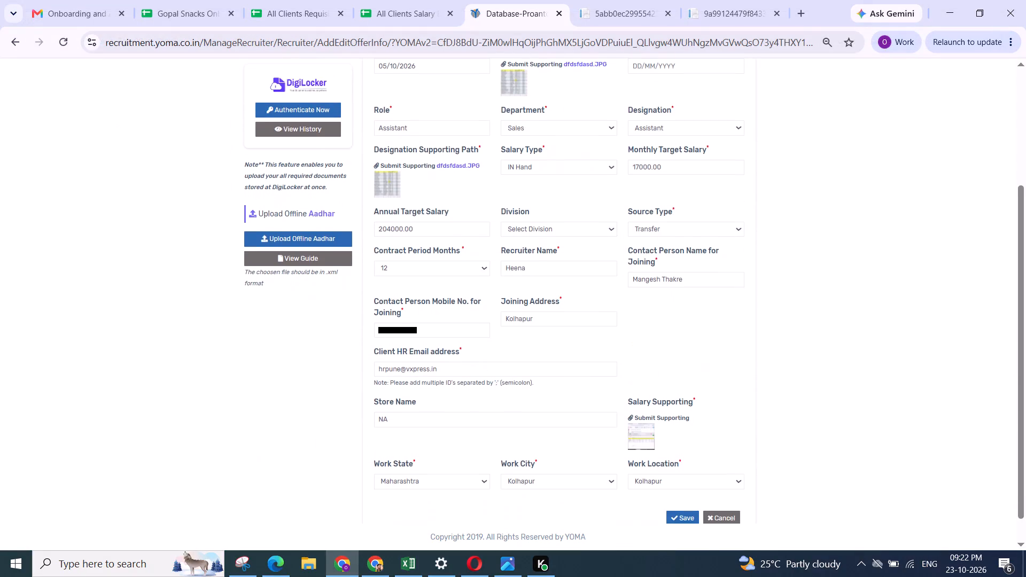
left_click(667, 417)
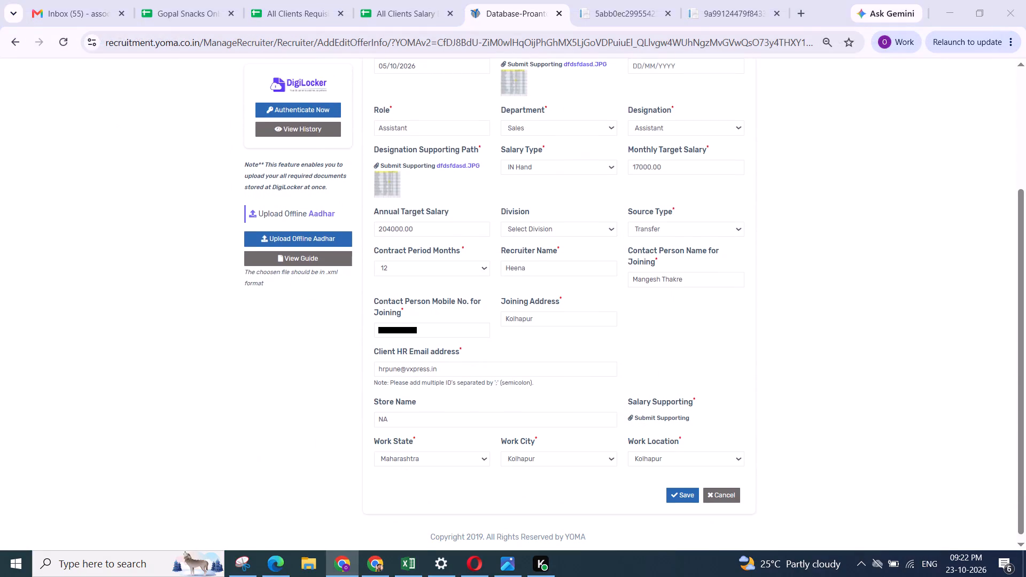
left_click(231, 113)
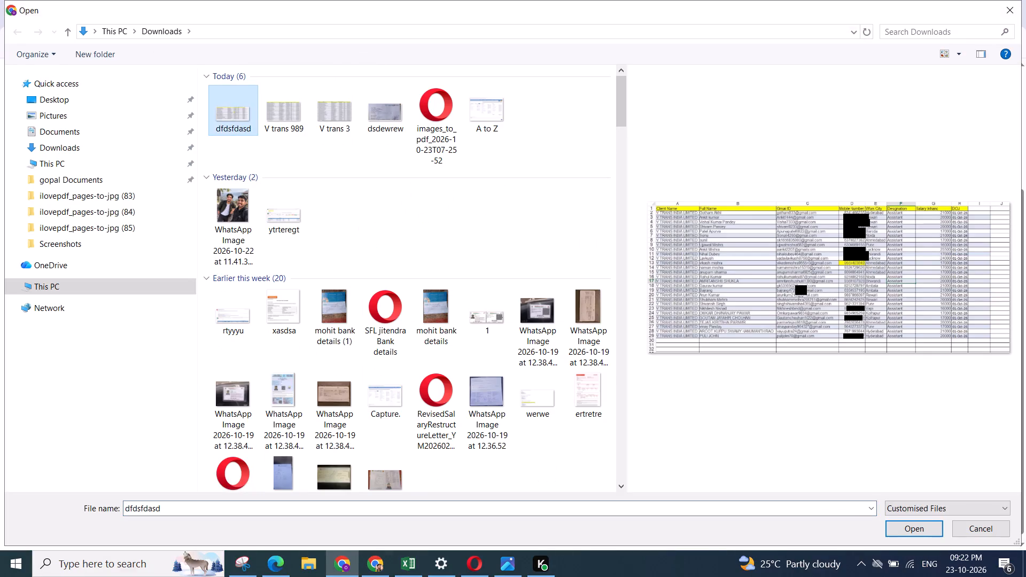
left_click(915, 531)
Set the associate's business to Industrial Staffing-Service Contractor Model (VTILYMB1087).
scroll(639, 284, "up", 1)
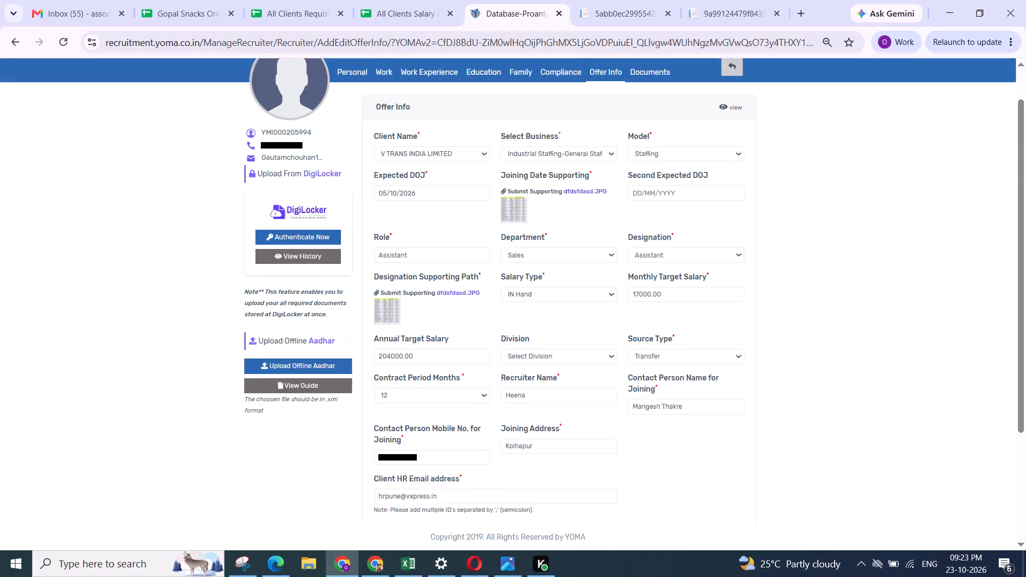
scroll(639, 284, "up", 1)
scroll(639, 264, "down", 1)
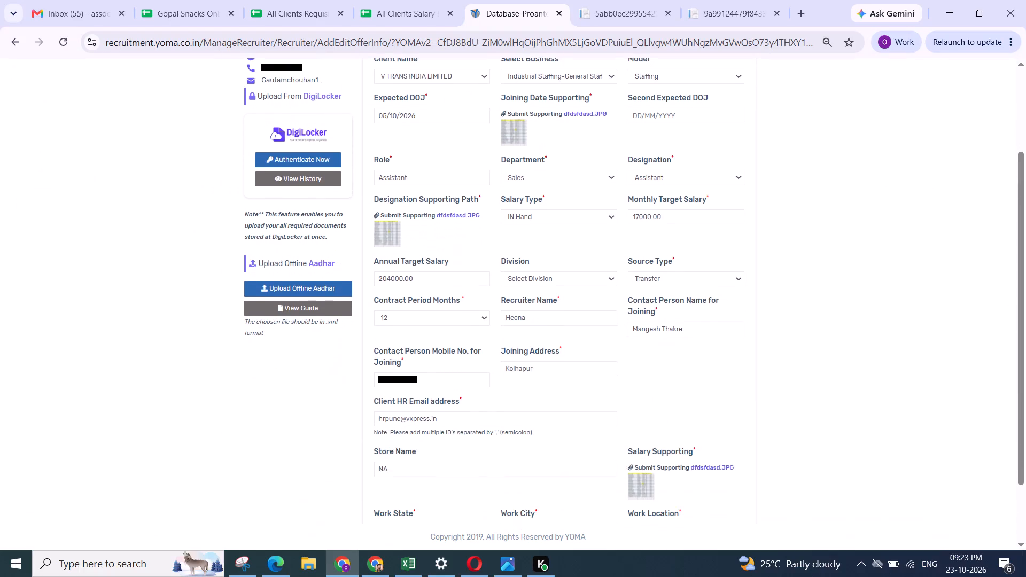
scroll(589, 293, "down", 1)
scroll(552, 262, "up", 2)
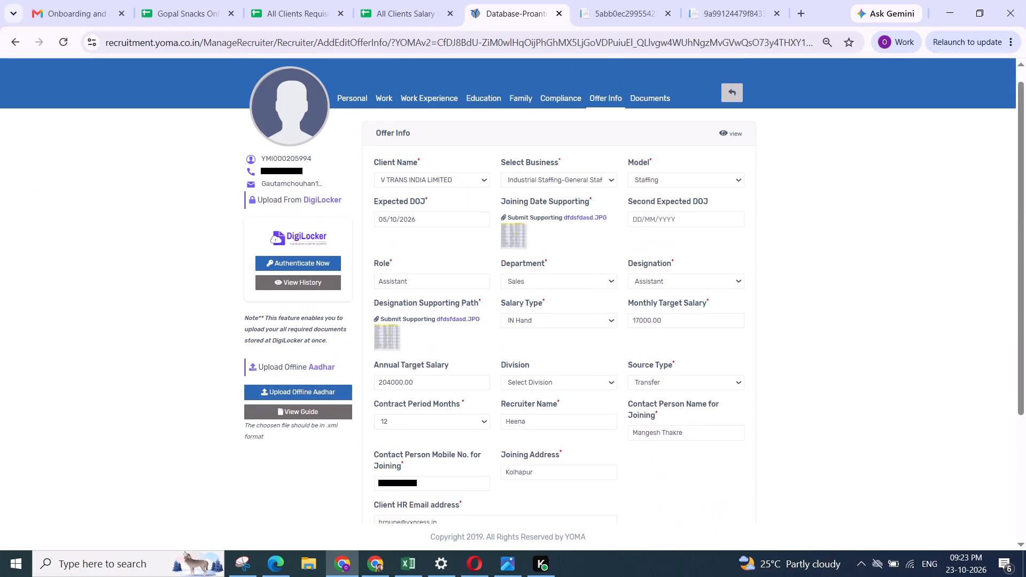
left_click(547, 182)
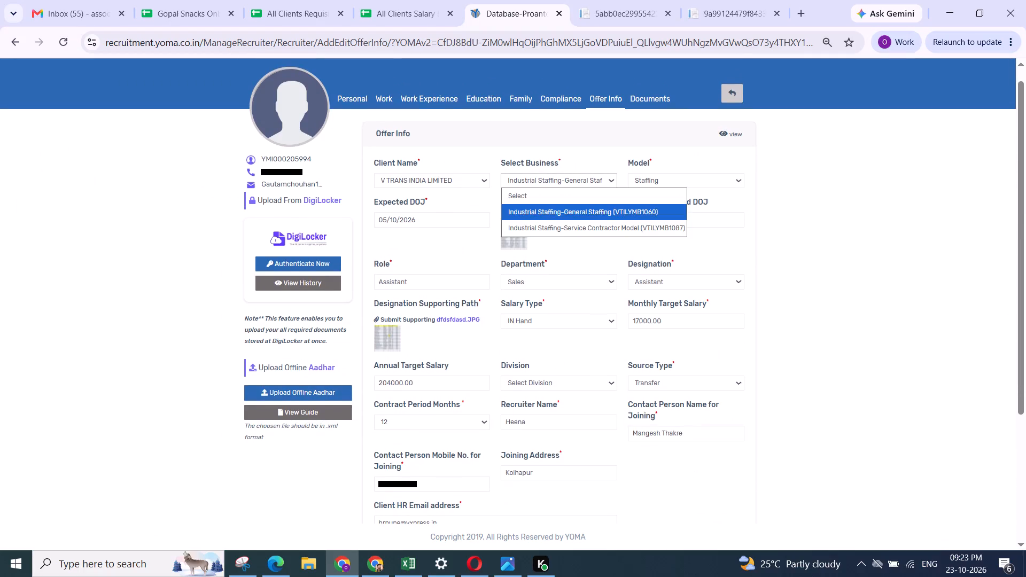
left_click(554, 228)
Set the associate's designation to Assistant and the source type to Transfer.
scroll(638, 298, "down", 1)
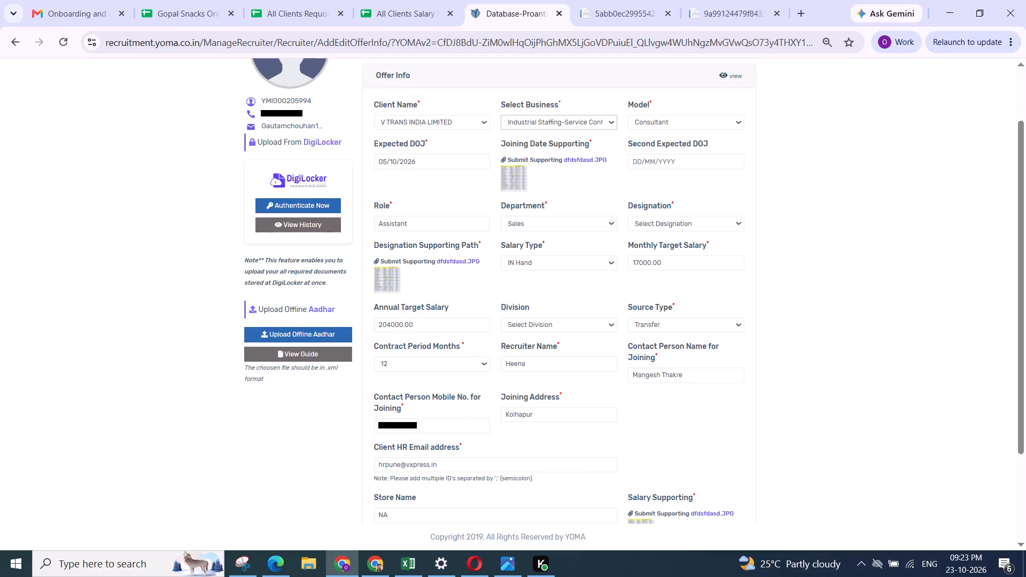
left_click(654, 229)
left_click(655, 256)
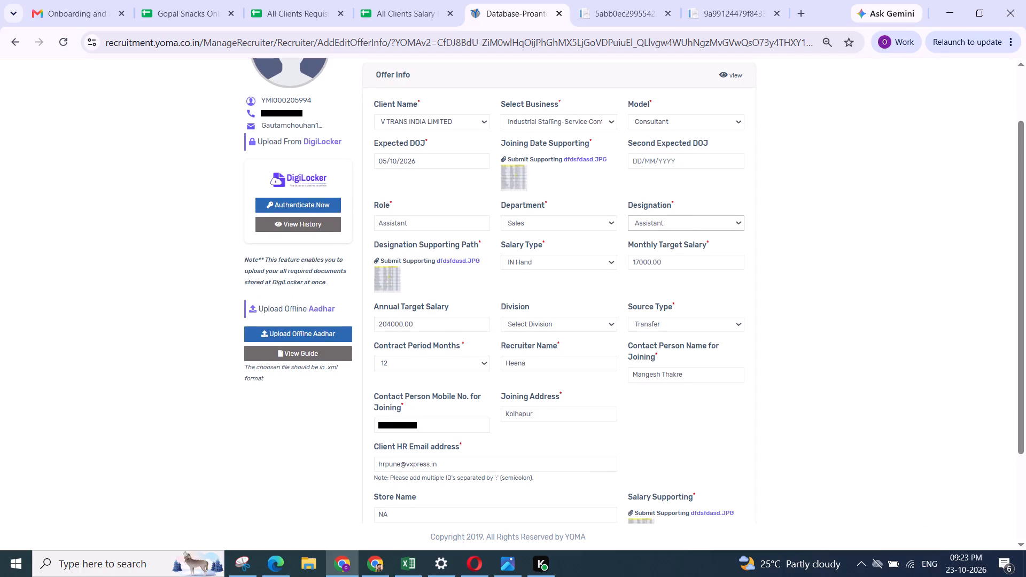
left_click(673, 328)
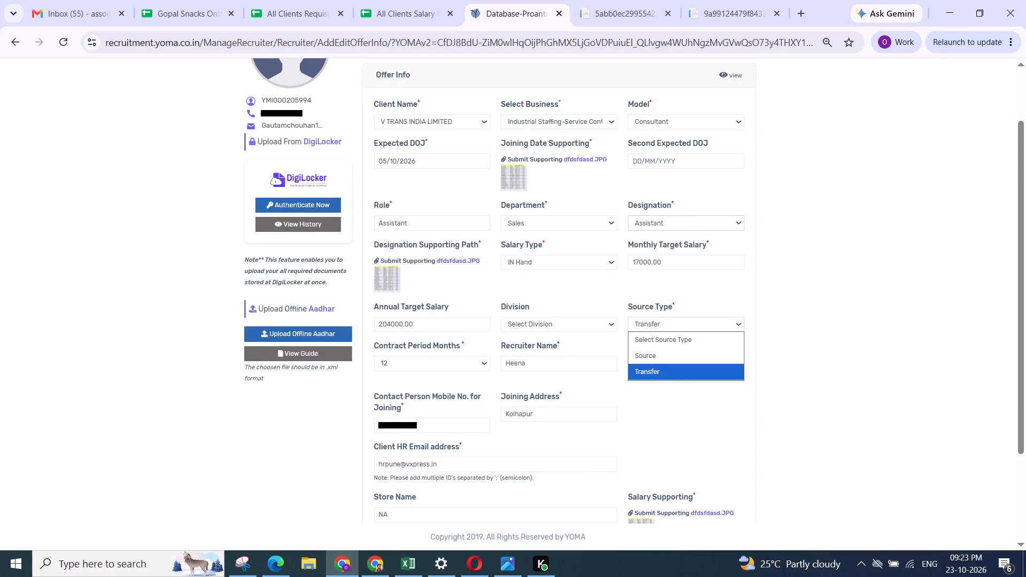
left_click(680, 374)
Check the completed offer form, including the work city, against the associate's row 25 entries in the Excel sheet.
scroll(680, 374, "down", 1)
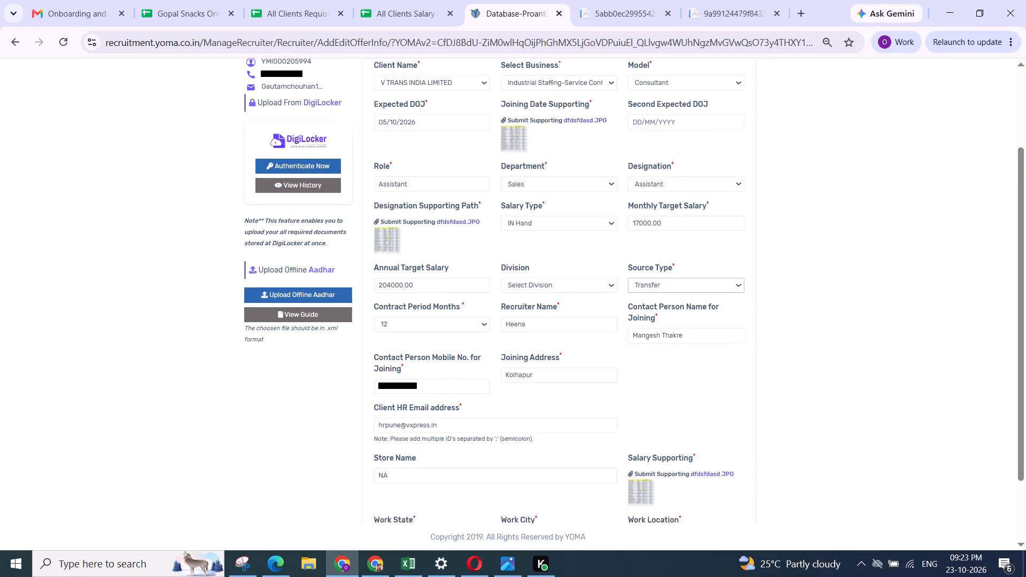
scroll(680, 374, "down", 1)
scroll(595, 293, "up", 2)
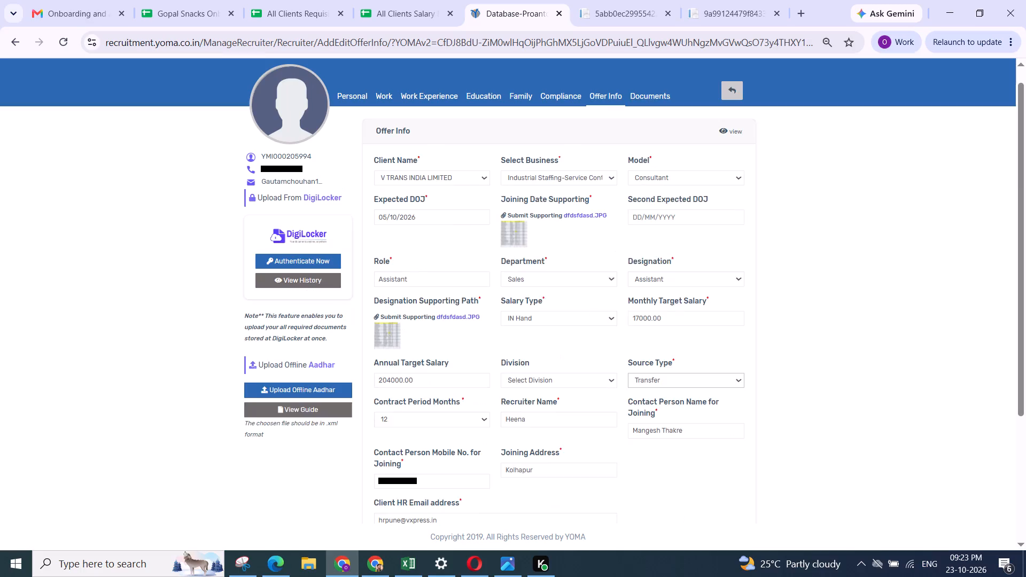
scroll(516, 294, "down", 1)
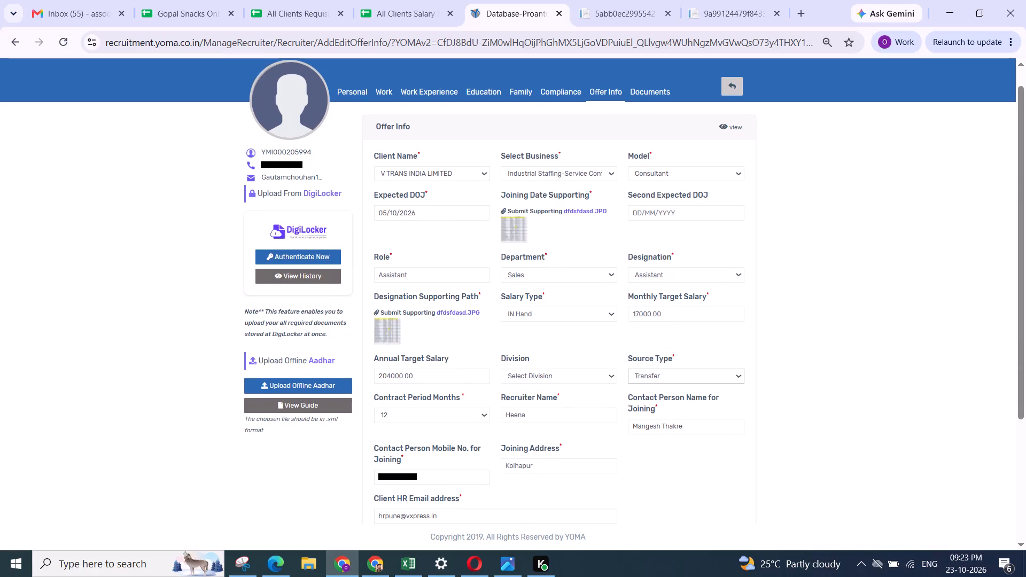
key("alt+Tab")
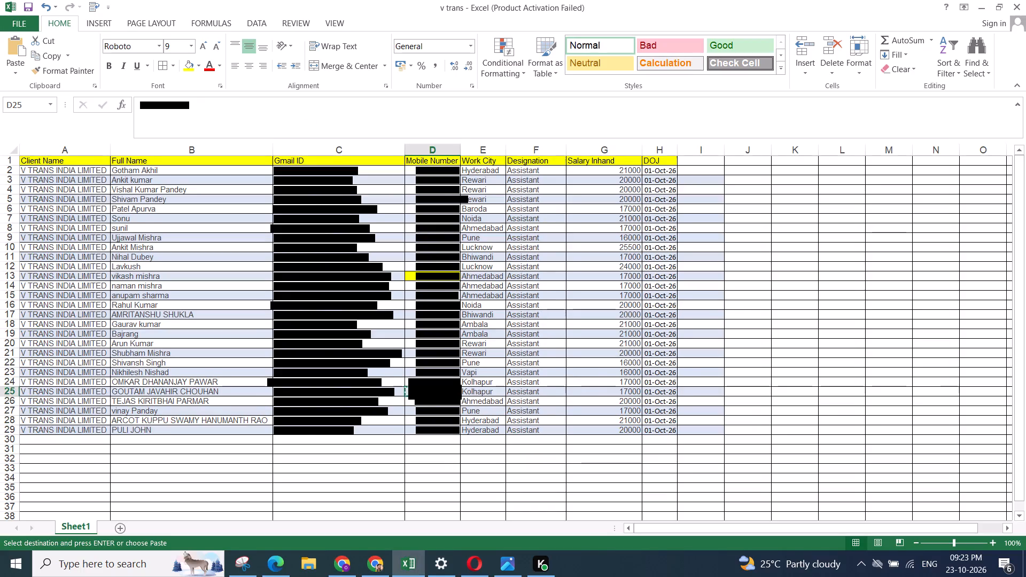
key("Right")
key("Right")
key("Left")
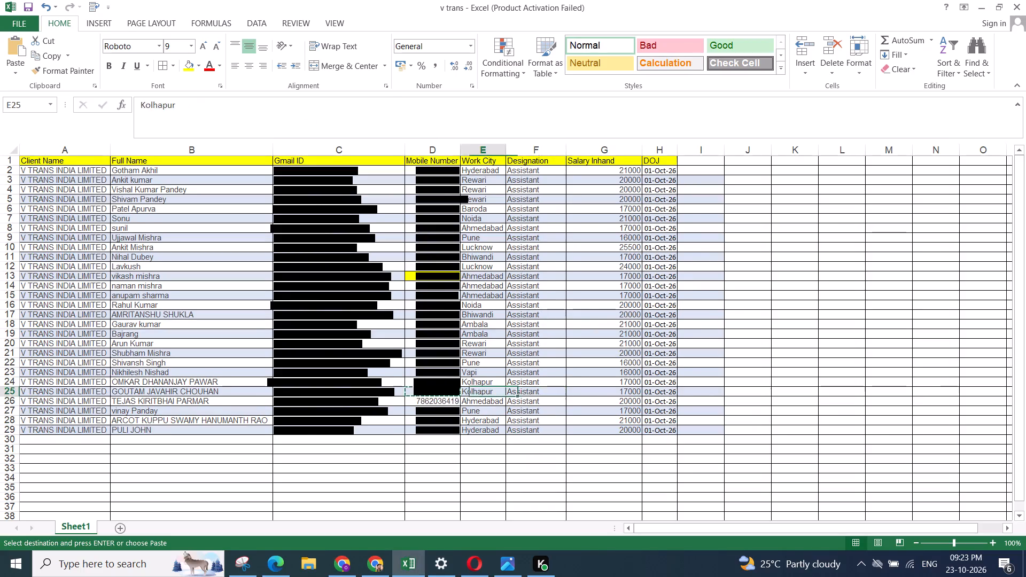
key("Left")
key("Left")
key("Right")
key("Right")
key("alt+Tab")
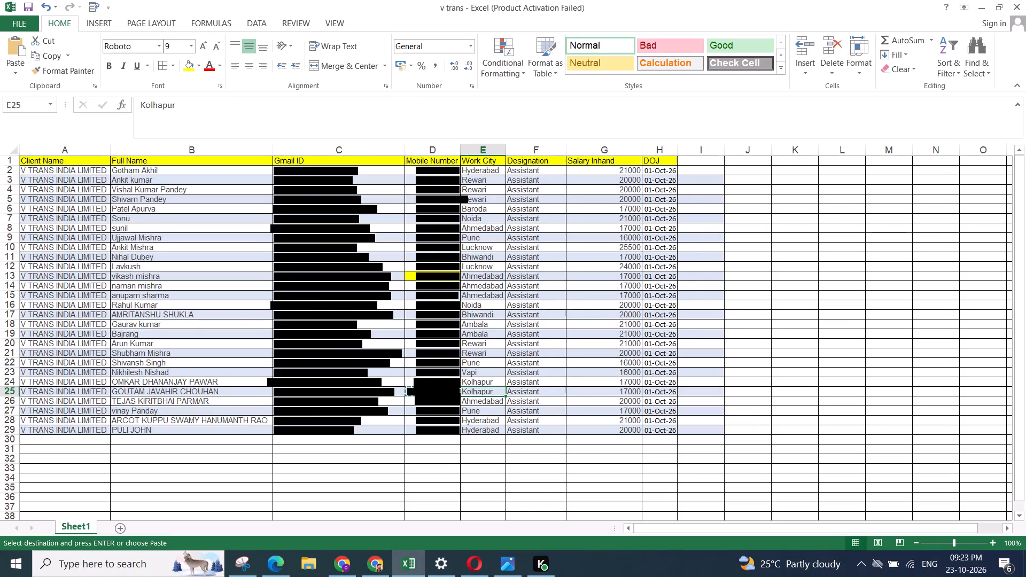
scroll(571, 405, "down", 1)
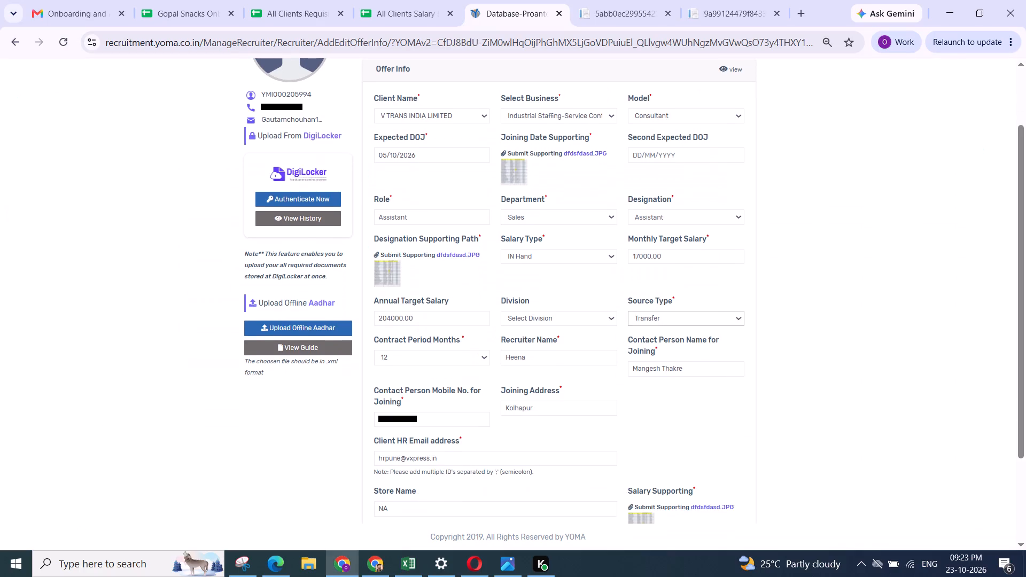
scroll(571, 405, "down", 4)
key("alt+Tab")
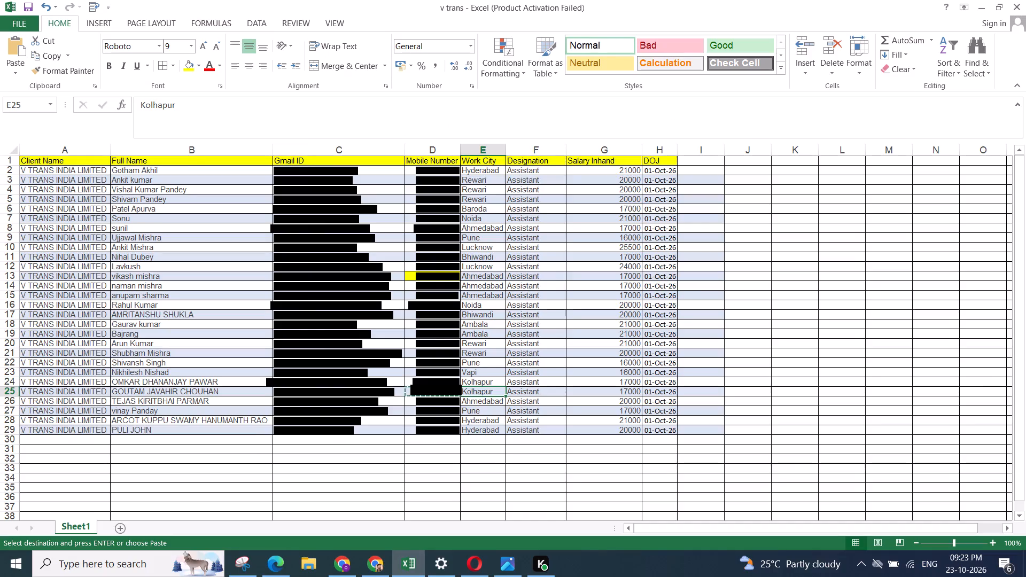
key("alt+Tab")
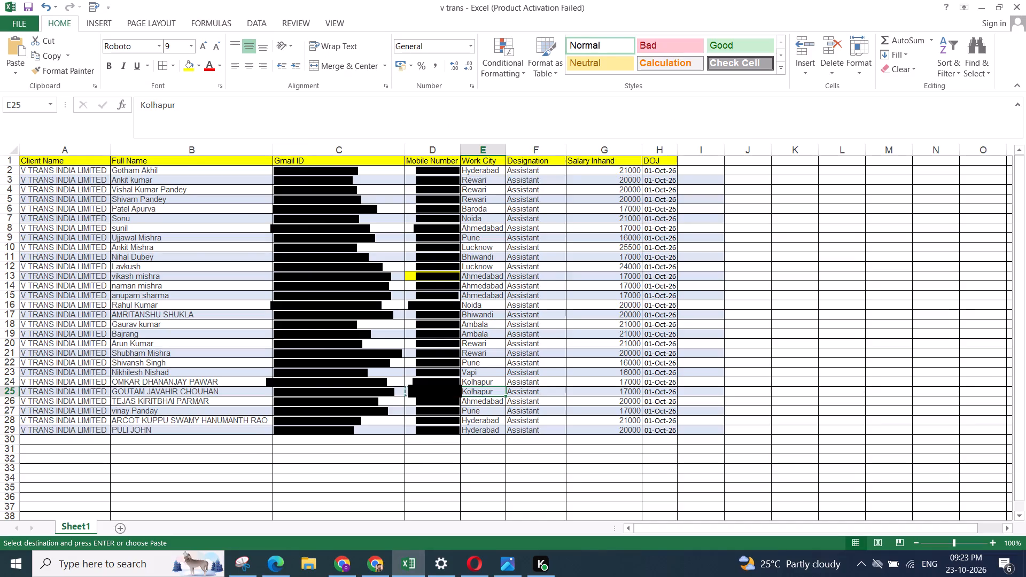
Save the row 25 associate's offer info in the recruitment portal.
scroll(562, 322, "down", 2)
left_click(688, 494)
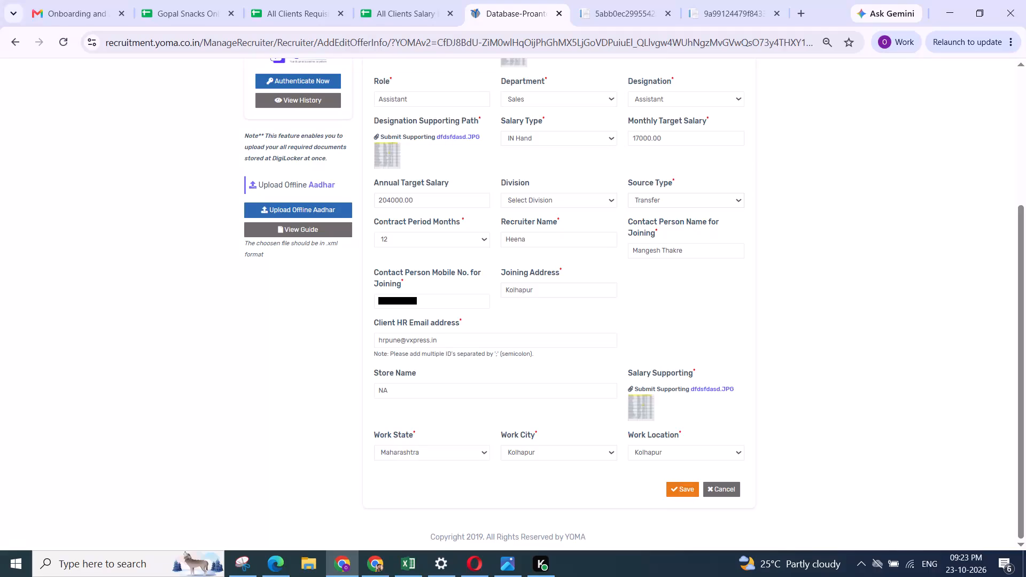
scroll(620, 348, "up", 4)
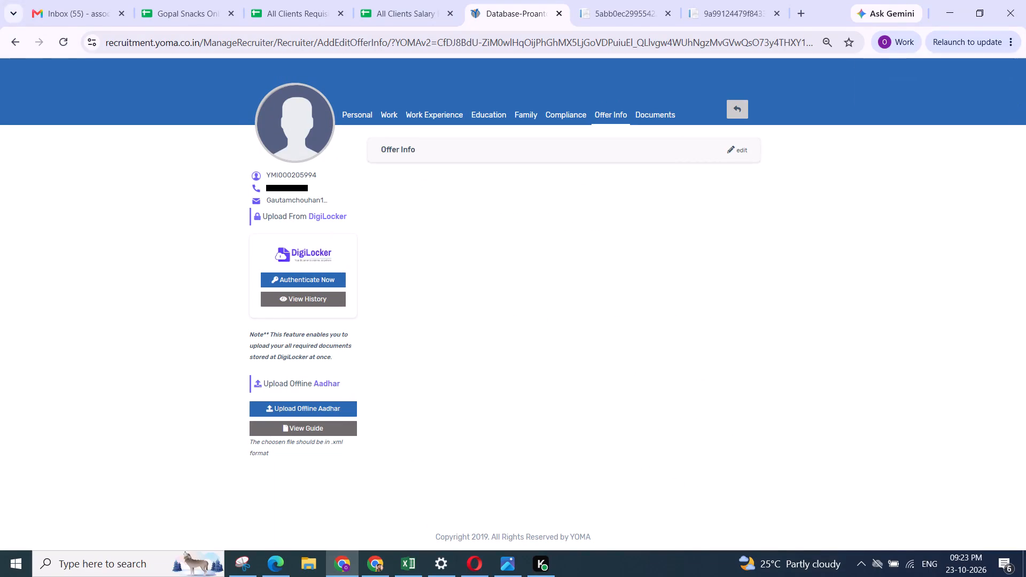
Set the associate's expected DOJ to 01/10/2026 in the offer info and save it.
left_click(737, 144)
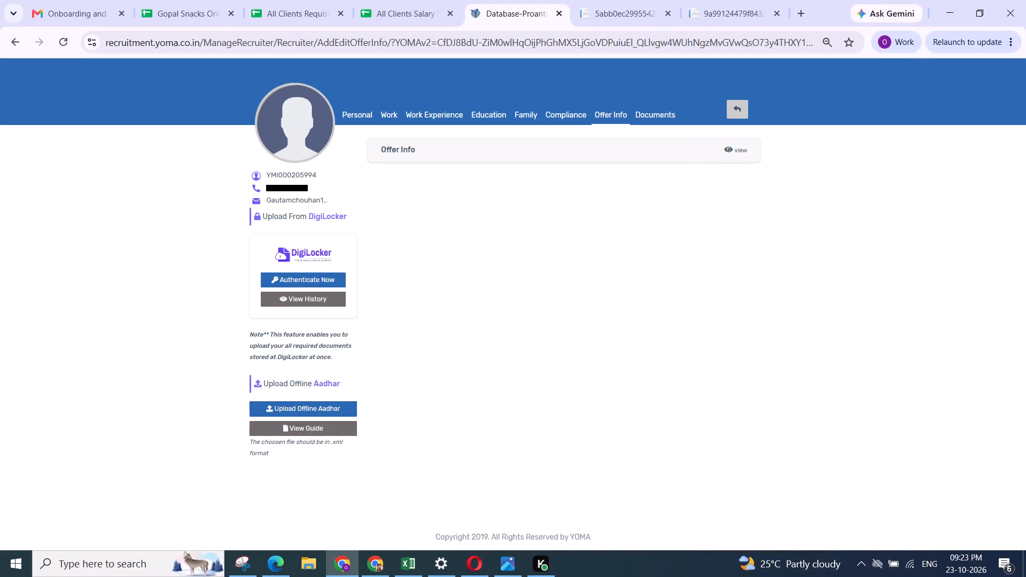
left_click(678, 144)
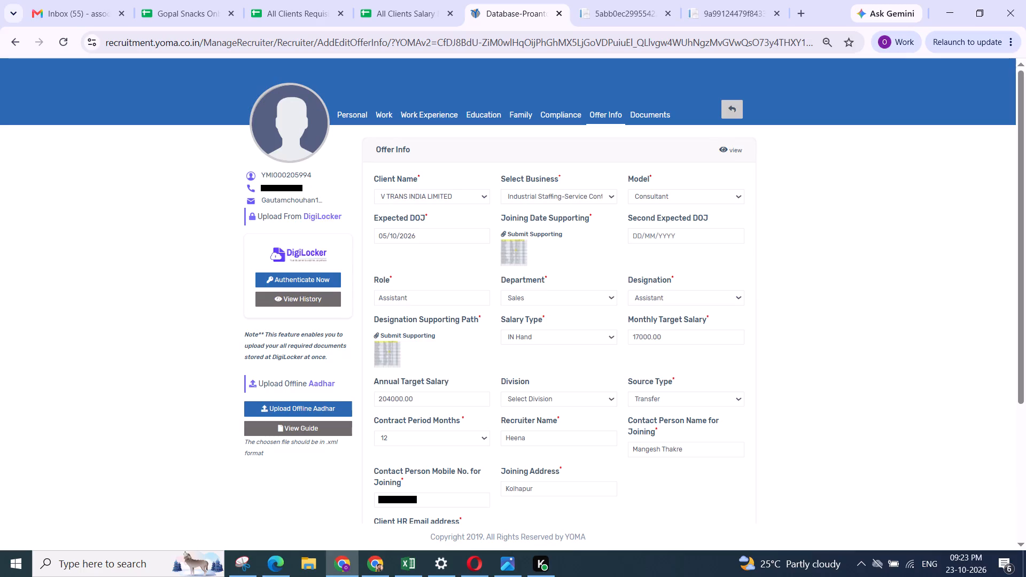
left_click(432, 239)
left_click(730, 143)
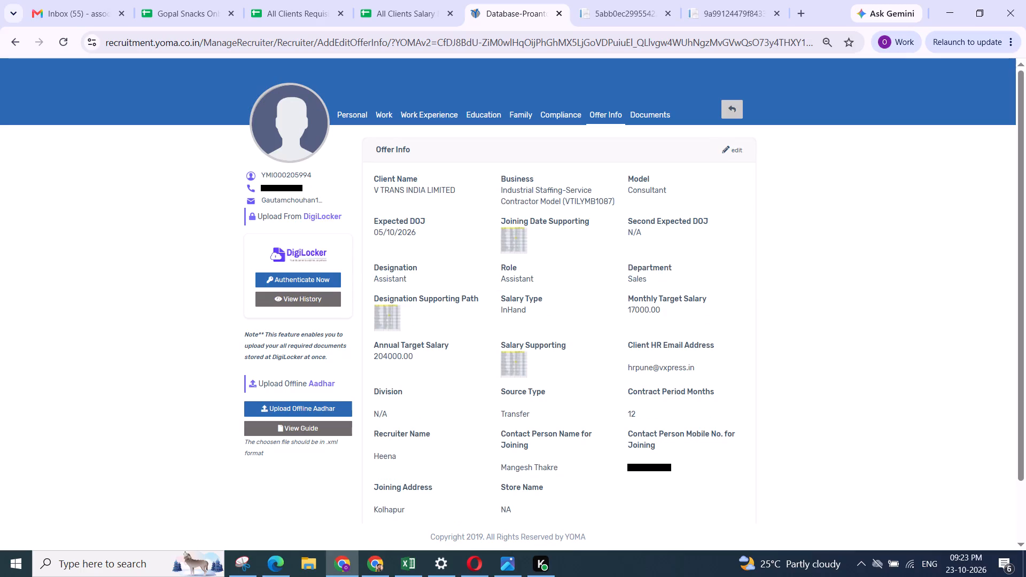
left_click(730, 144)
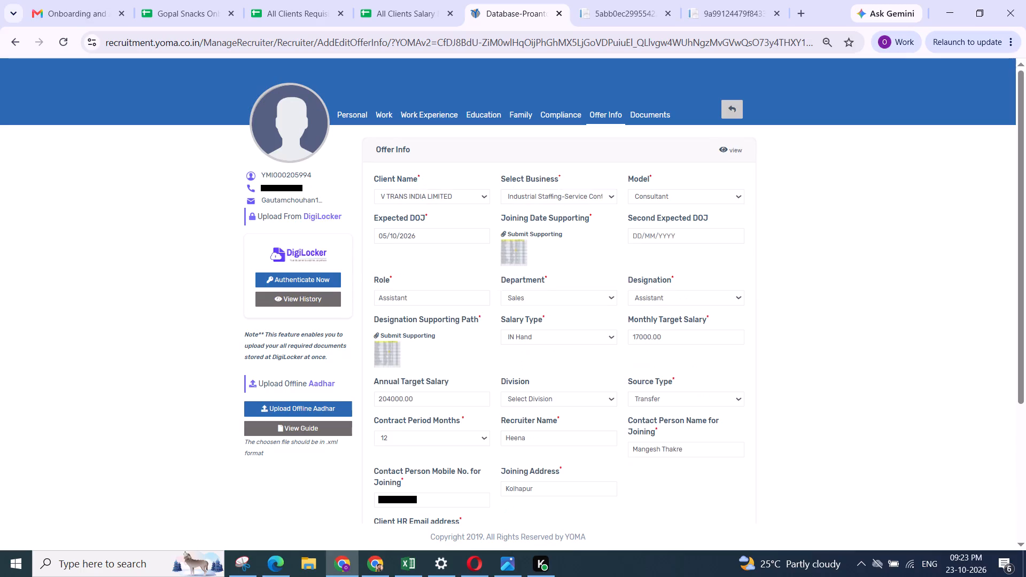
left_click(463, 236)
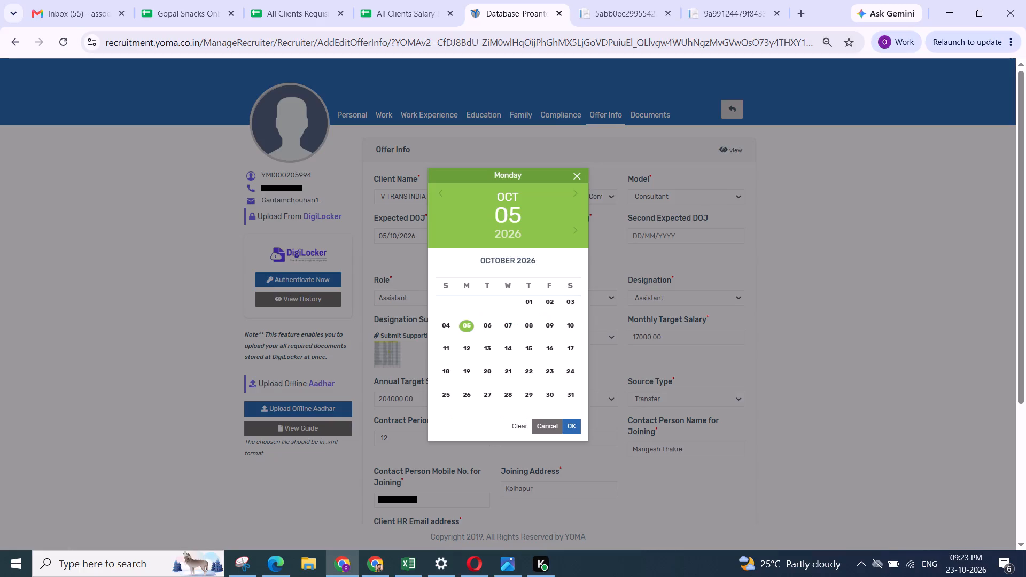
left_click_drag(438, 191, 561, 206)
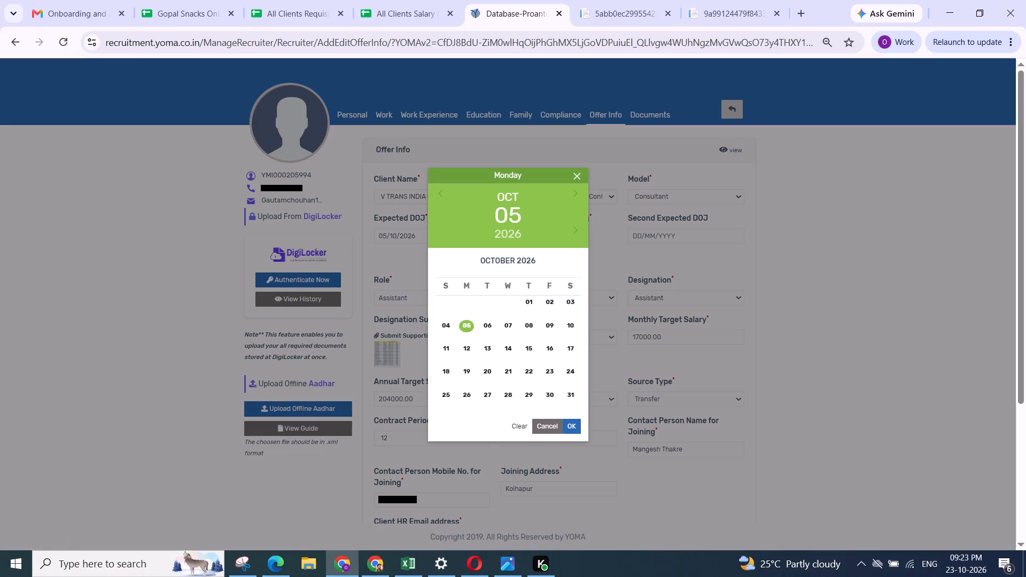
left_click(576, 194)
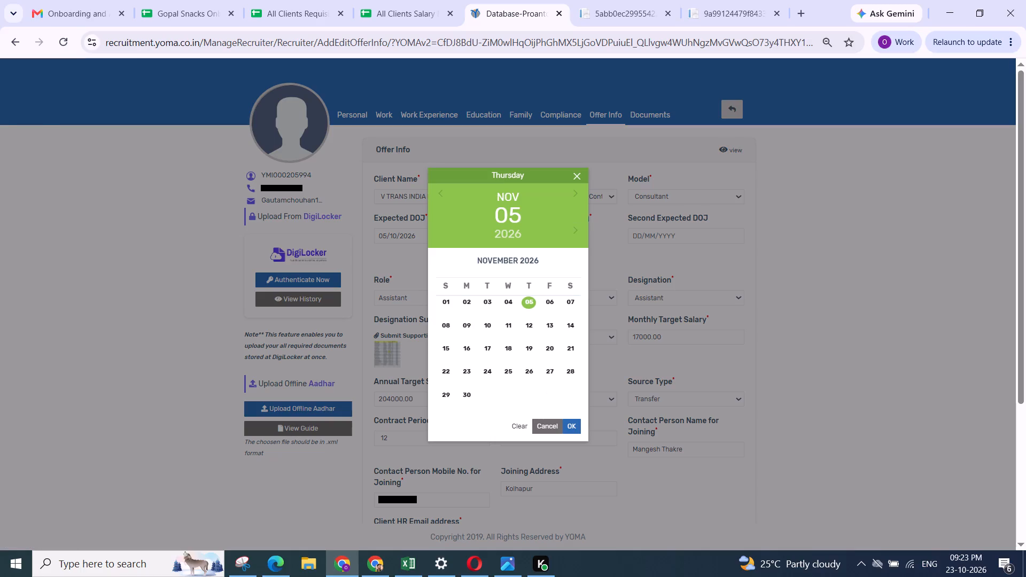
left_click(438, 190)
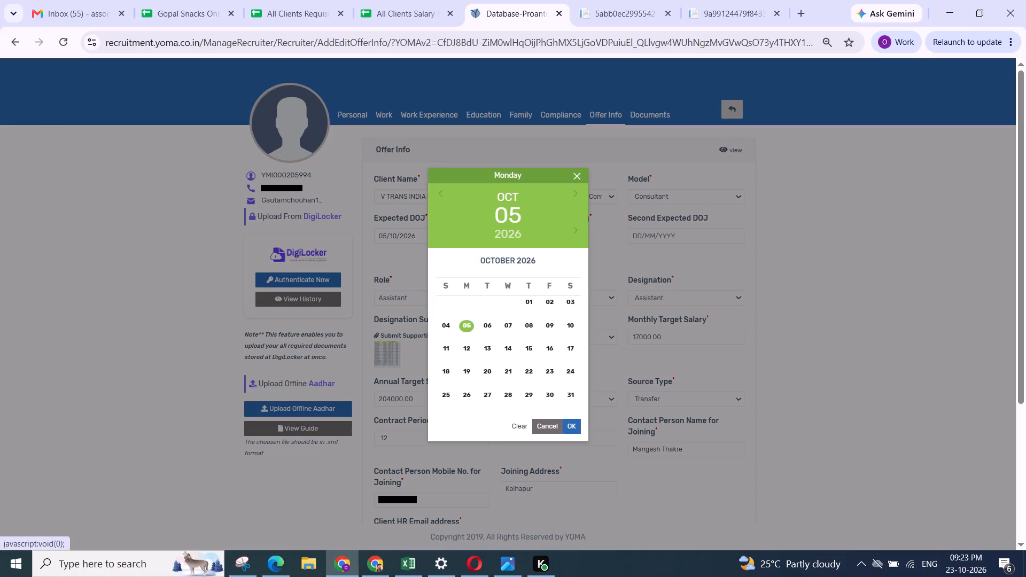
left_click(525, 303)
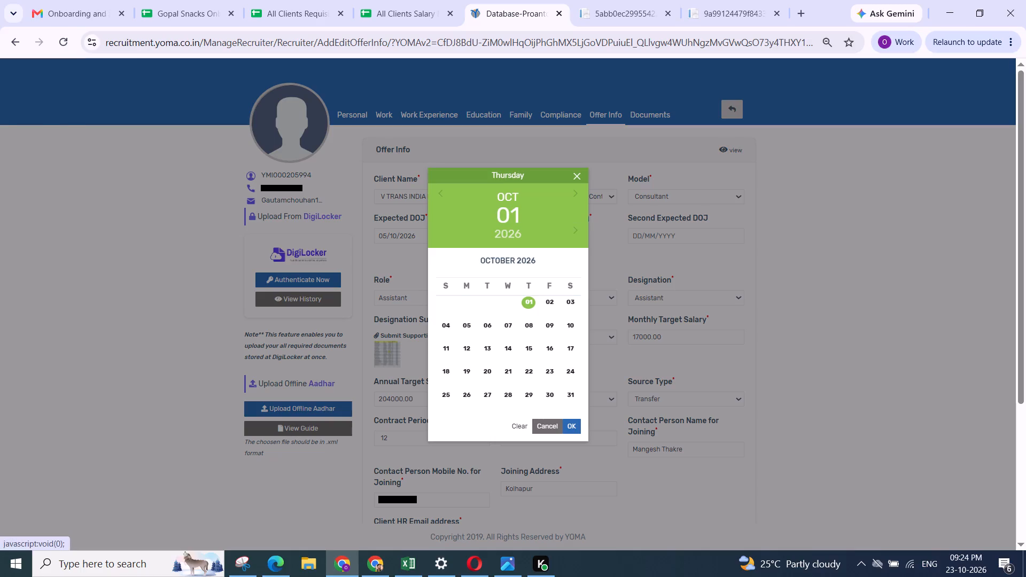
left_click(570, 434)
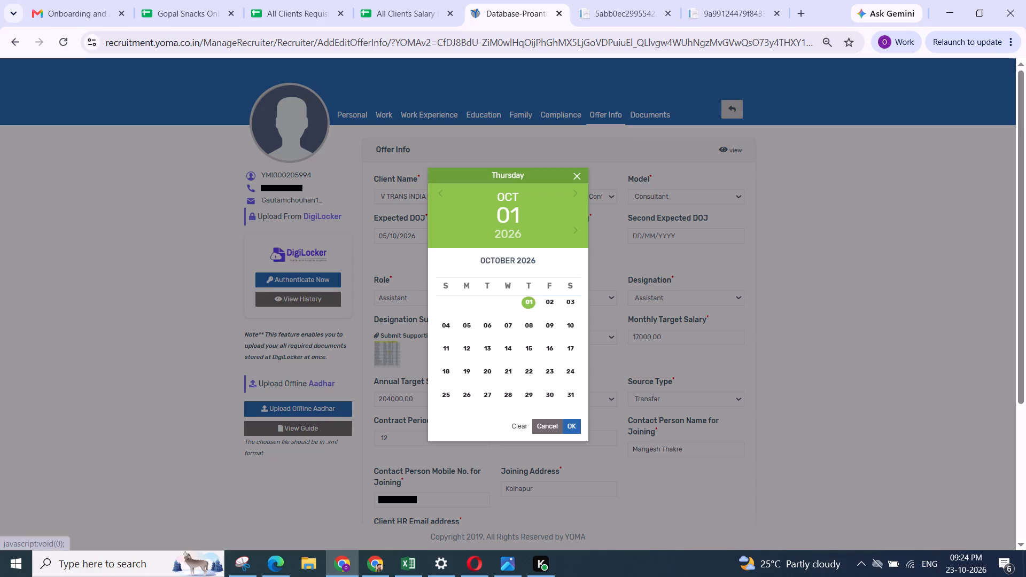
left_click(571, 422)
scroll(522, 385, "down", 2)
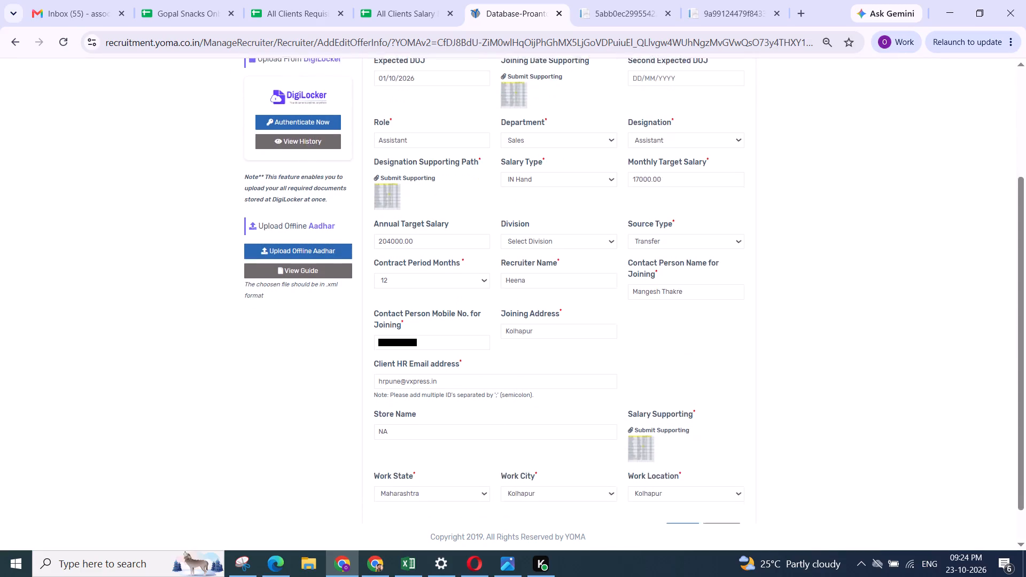
scroll(662, 450, "down", 2)
left_click(687, 482)
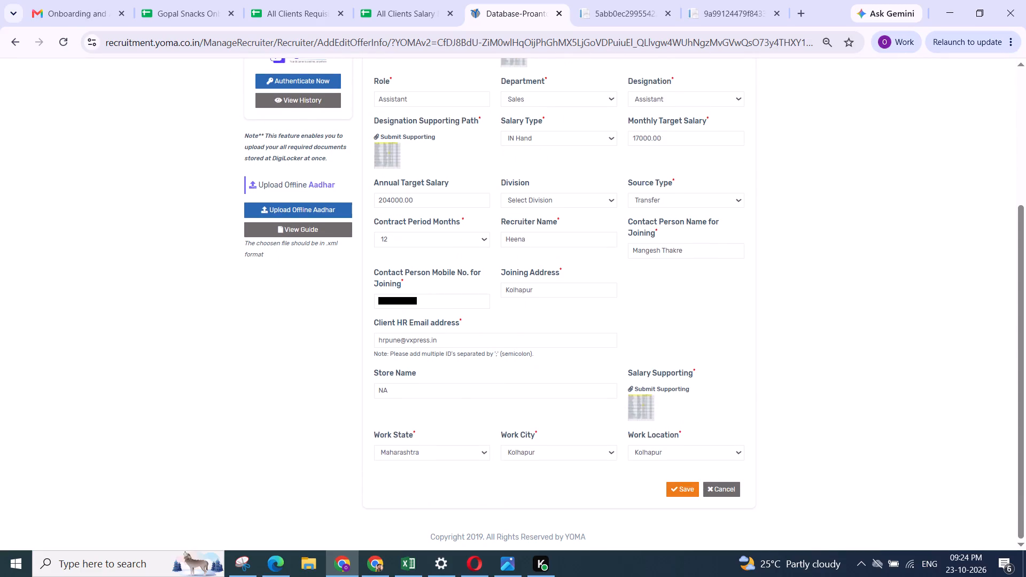
scroll(593, 348, "up", 3)
Copy the row 24 associate's mobile number from the Excel list and filter the Associate Database by it.
key("alt+Tab")
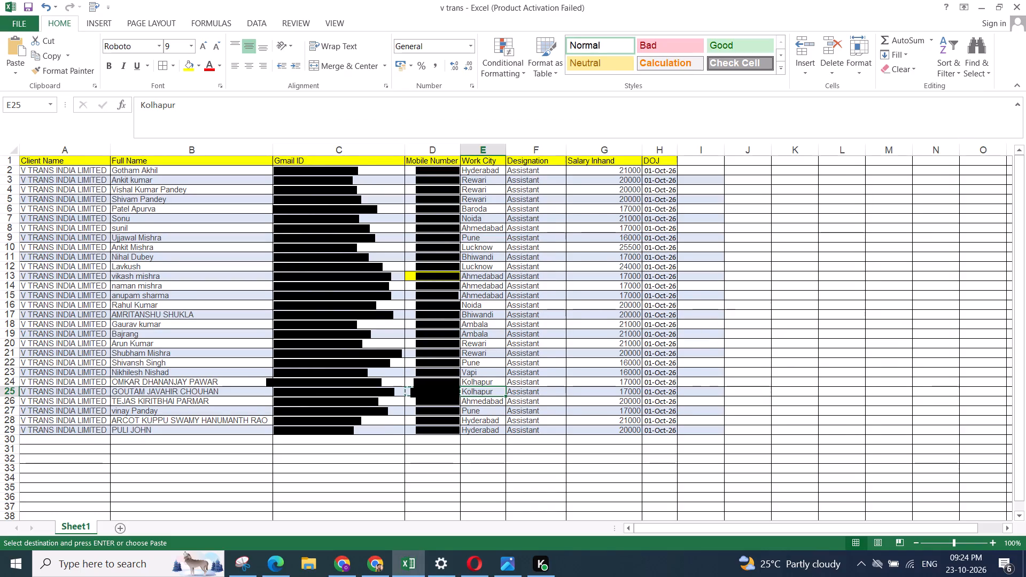
key("alt+Tab")
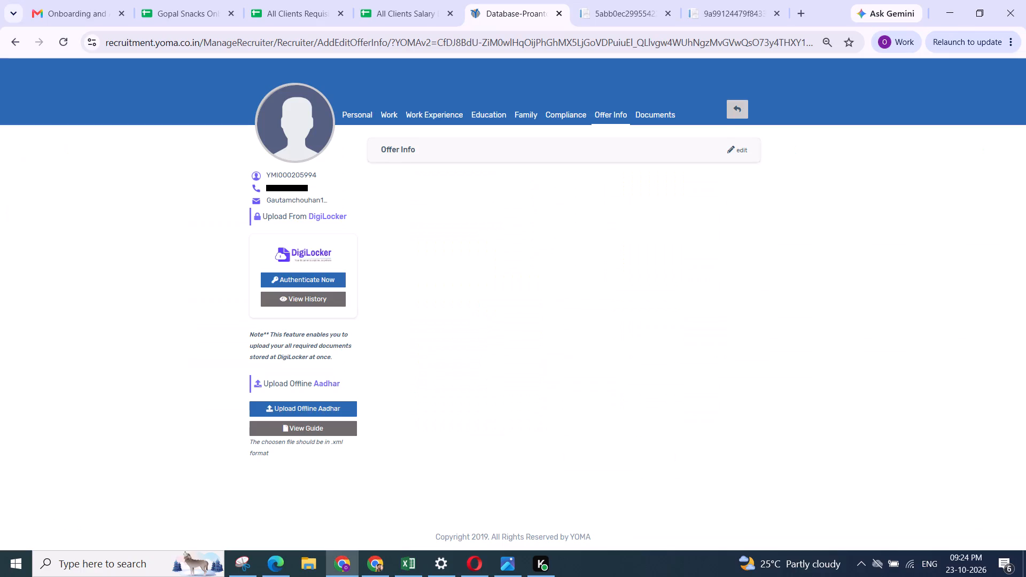
key("alt+Tab")
key("Down")
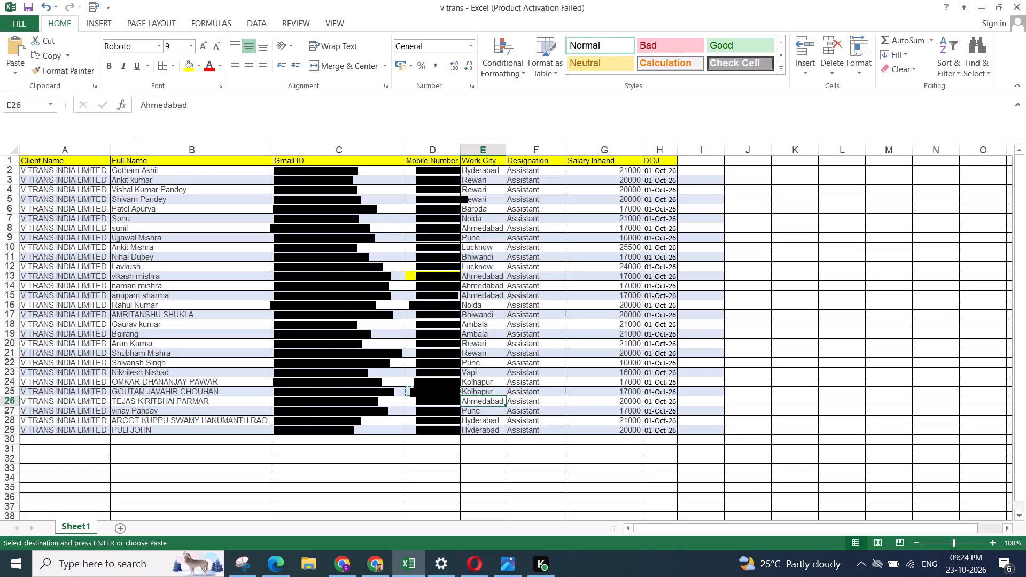
key("Left")
key("Up")
key("Up")
key("ctrl+c")
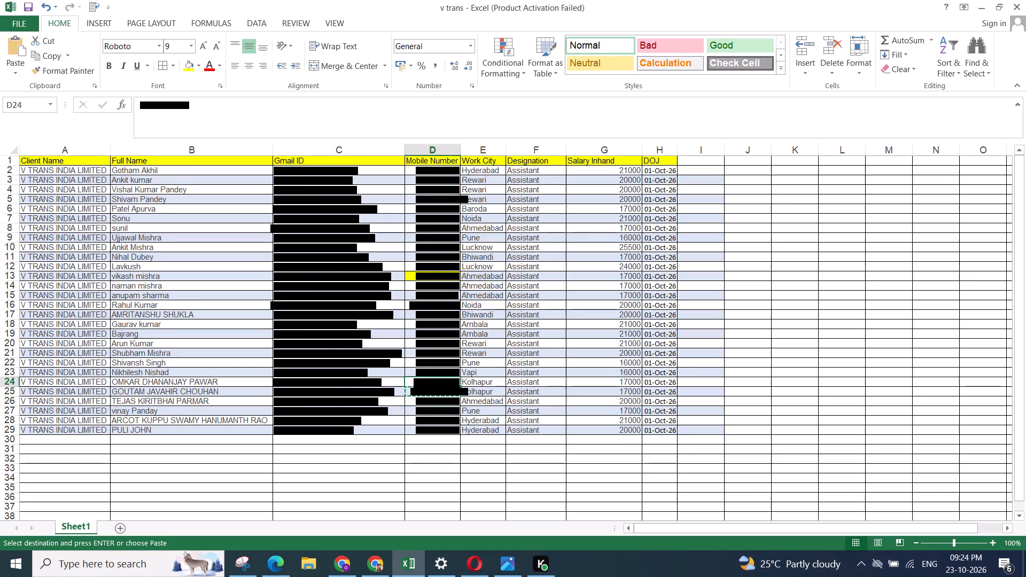
key("alt+Tab")
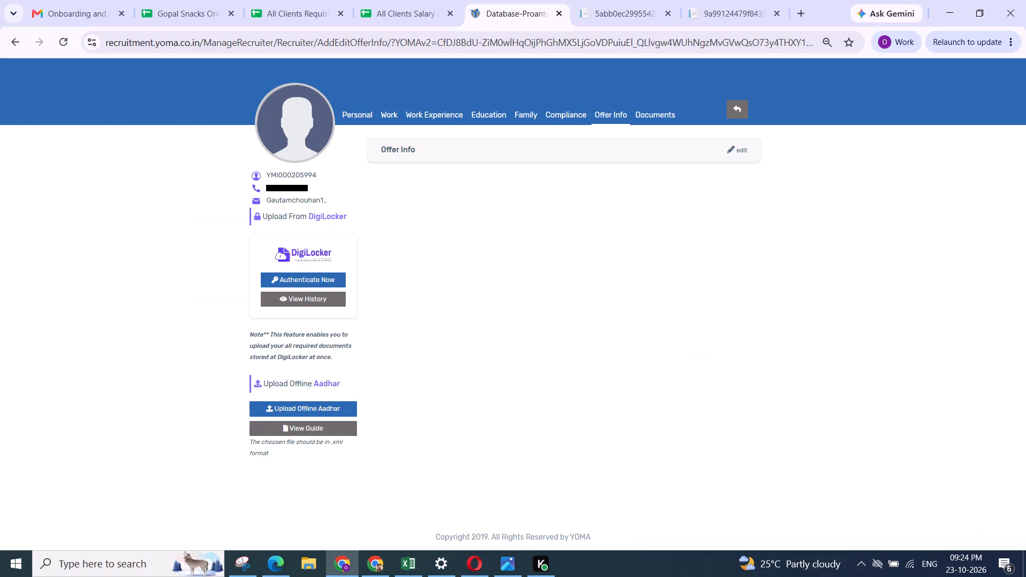
left_click(733, 112)
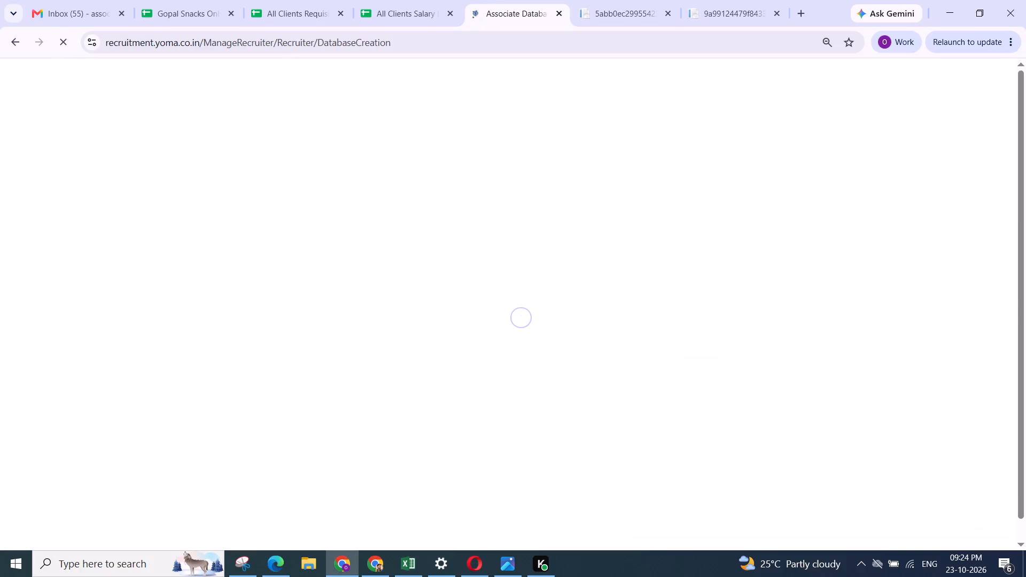
left_click(1007, 81)
scroll(943, 240, "down", 3)
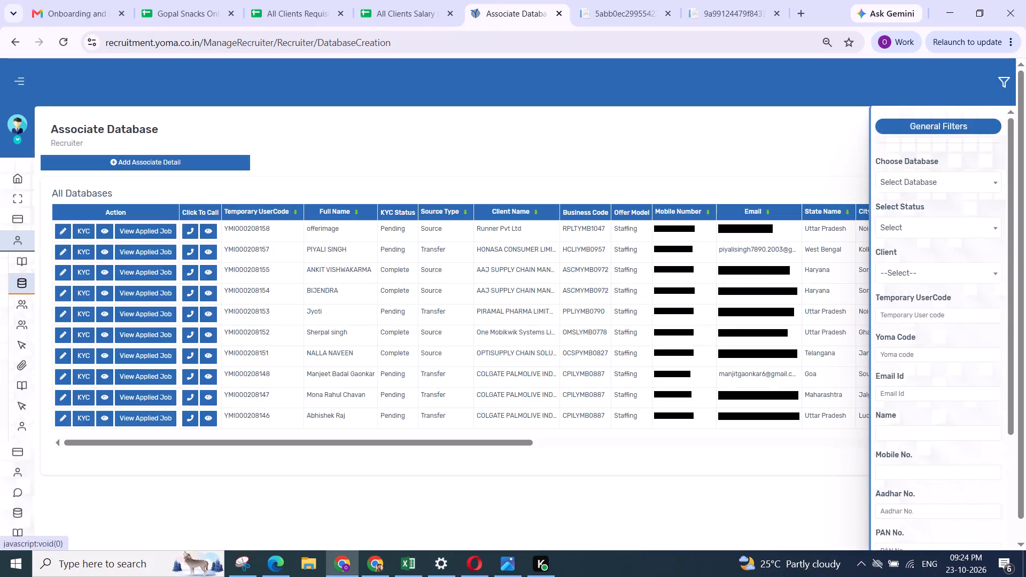
scroll(943, 240, "down", 1)
left_click(898, 262)
key("ctrl+v")
key("Return")
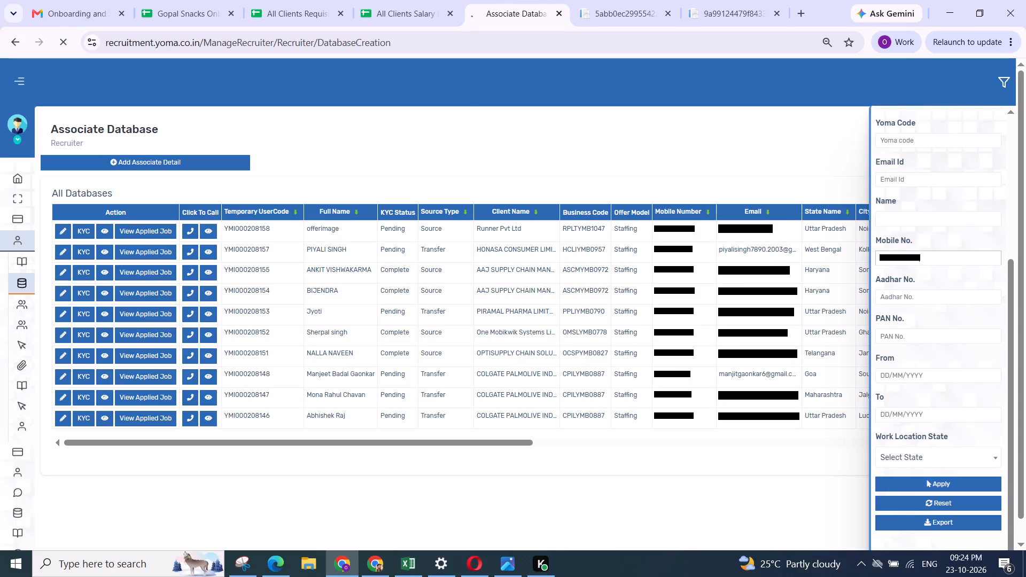
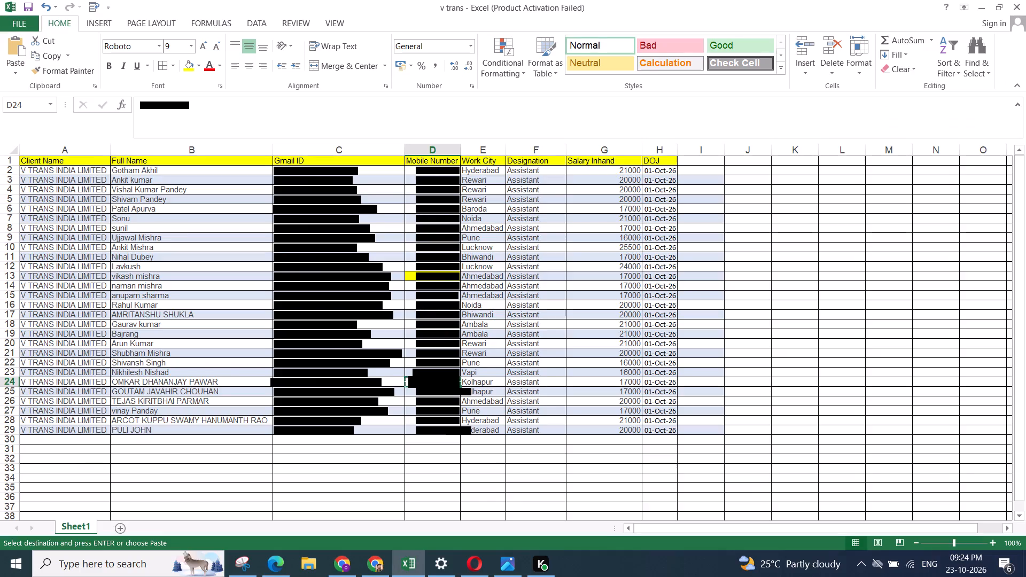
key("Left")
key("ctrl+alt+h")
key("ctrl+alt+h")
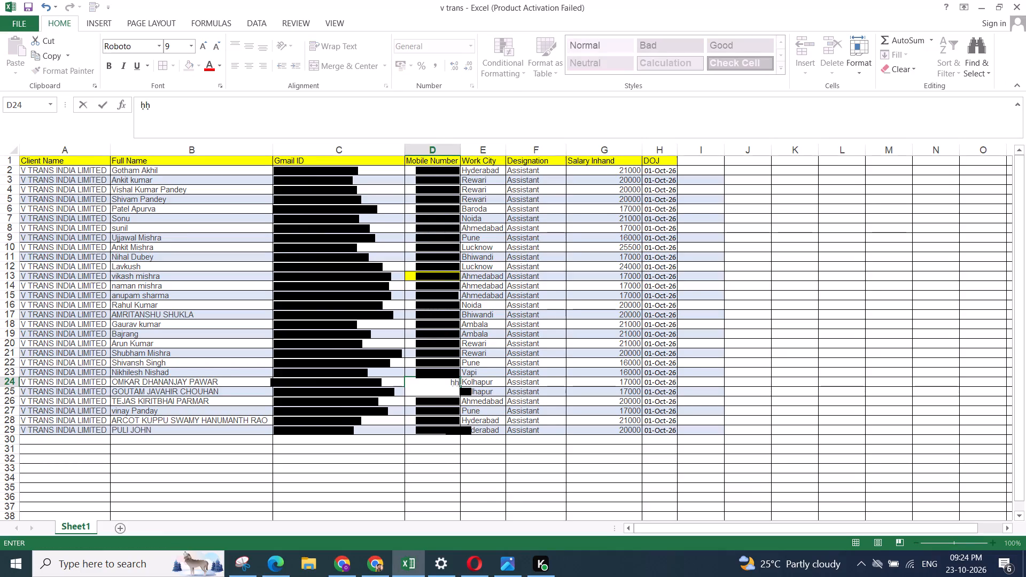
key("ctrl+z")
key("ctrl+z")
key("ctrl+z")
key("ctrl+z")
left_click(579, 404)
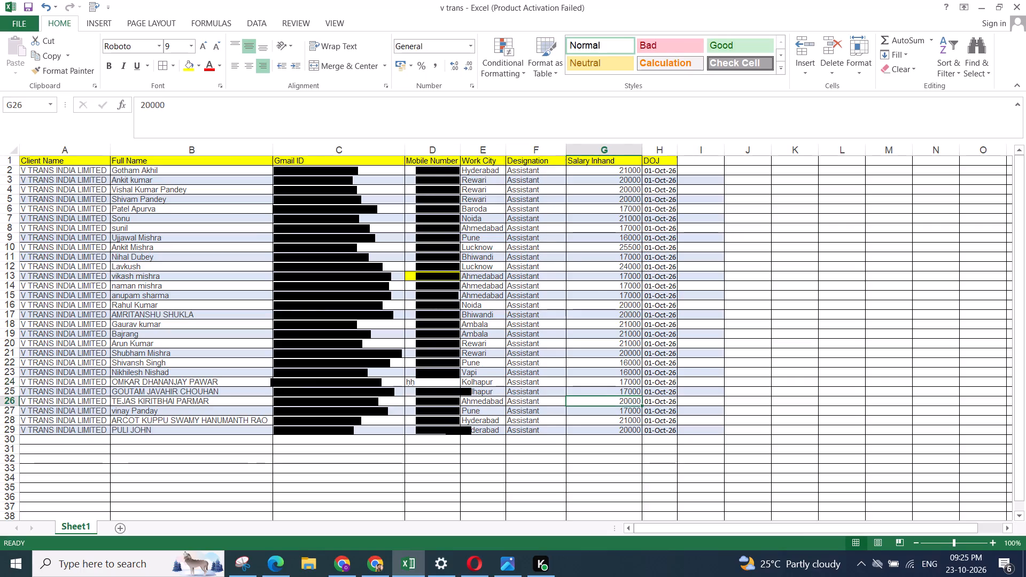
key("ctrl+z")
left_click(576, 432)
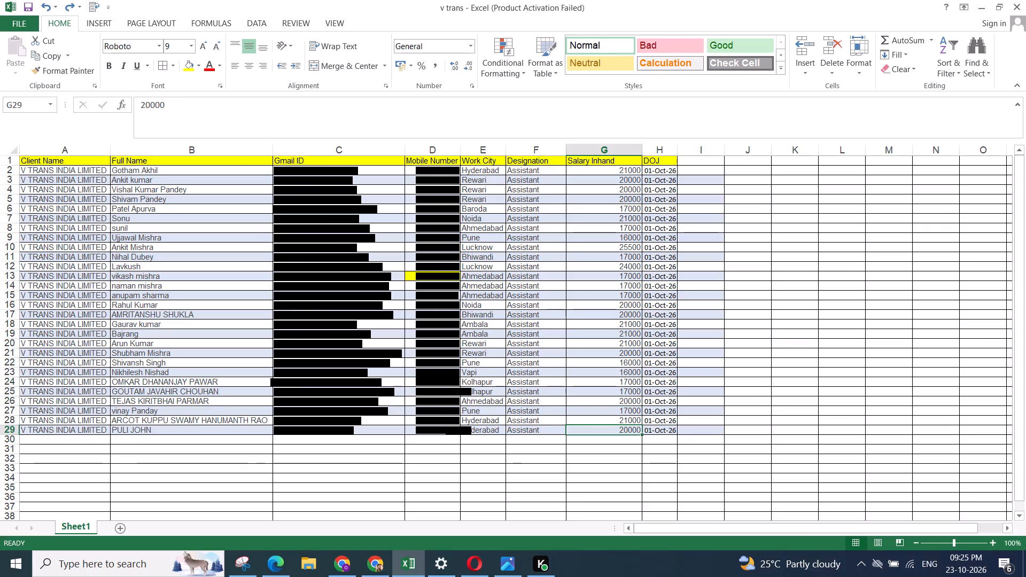
Highlight the row 24 associate's mobile number cell with yellow fill in the Excel list.
left_click(434, 383)
key("alt+h")
key("alt+h")
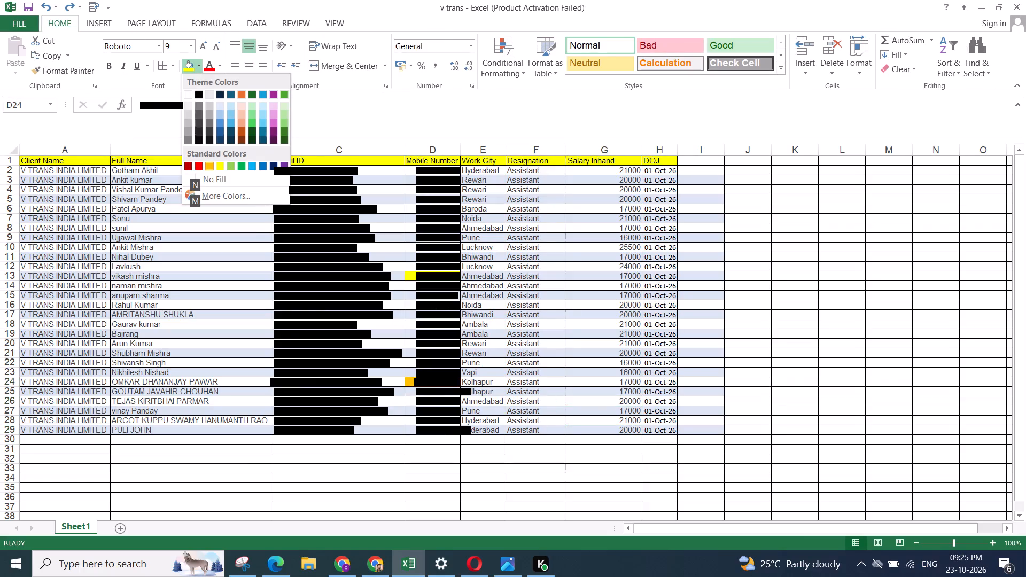
left_click(219, 166)
key("Tab")
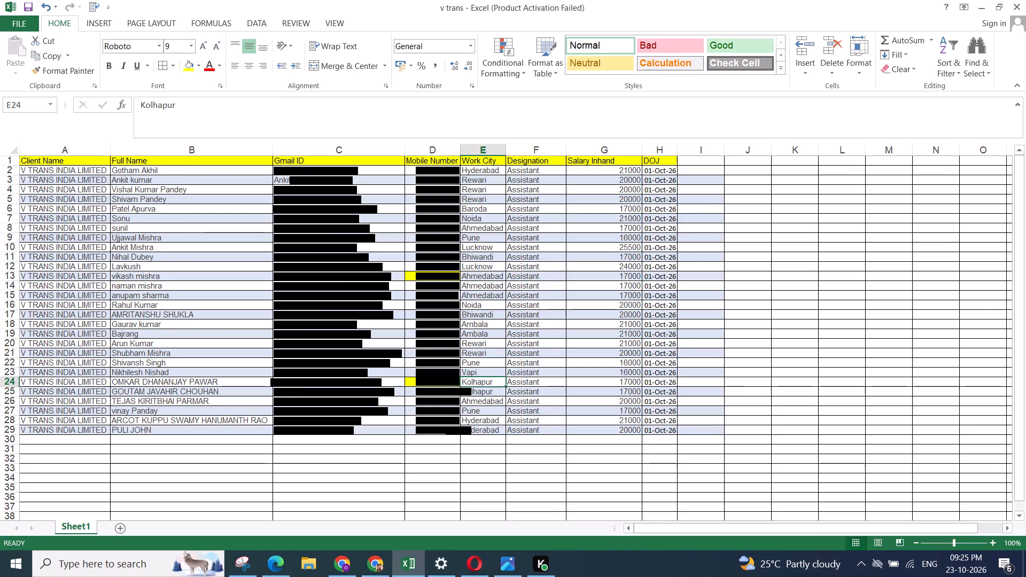
Open the row 24 associate's offer info in the recruitment portal and check it against the Excel row.
key("alt+Tab")
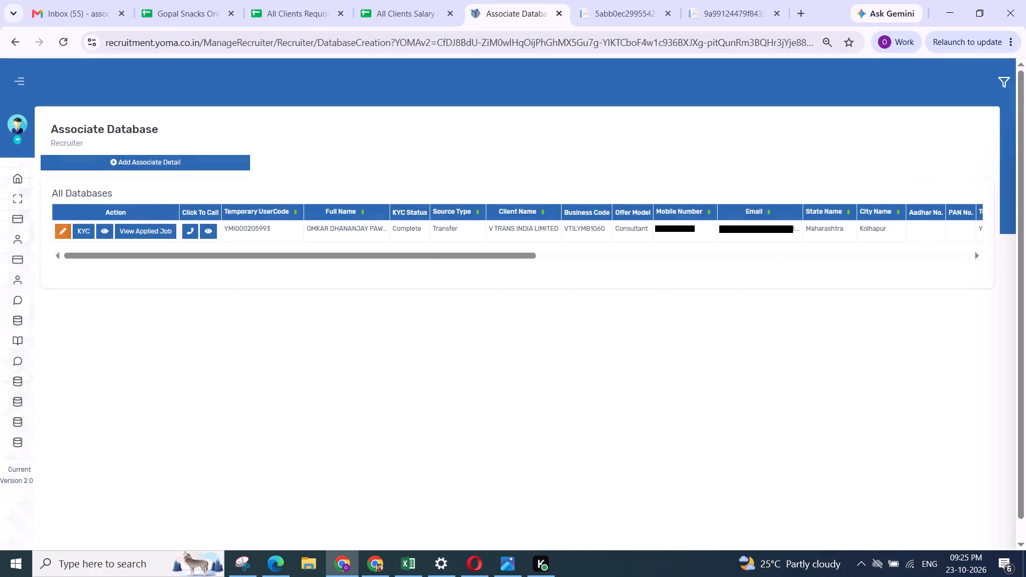
left_click(64, 229)
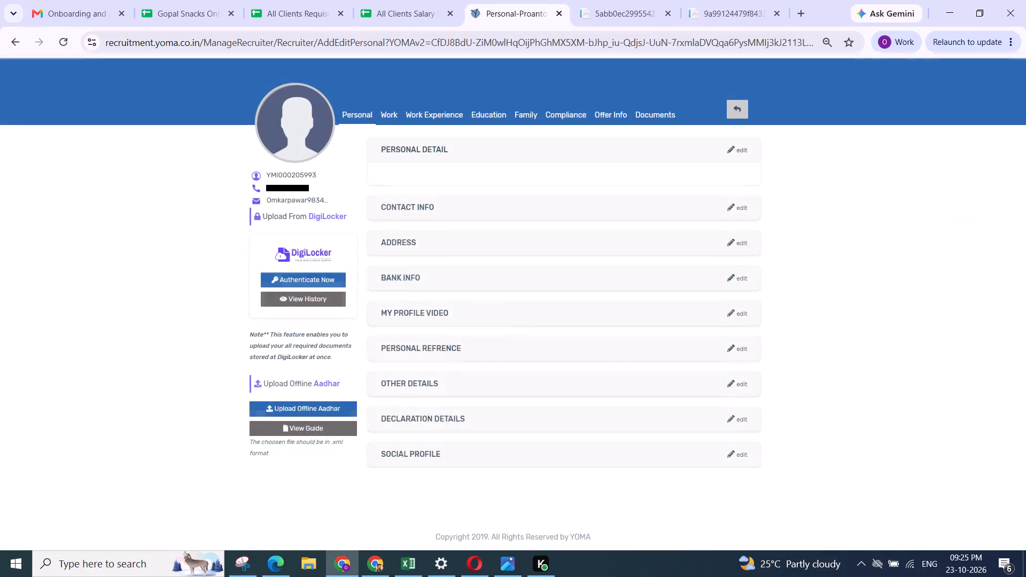
left_click(610, 114)
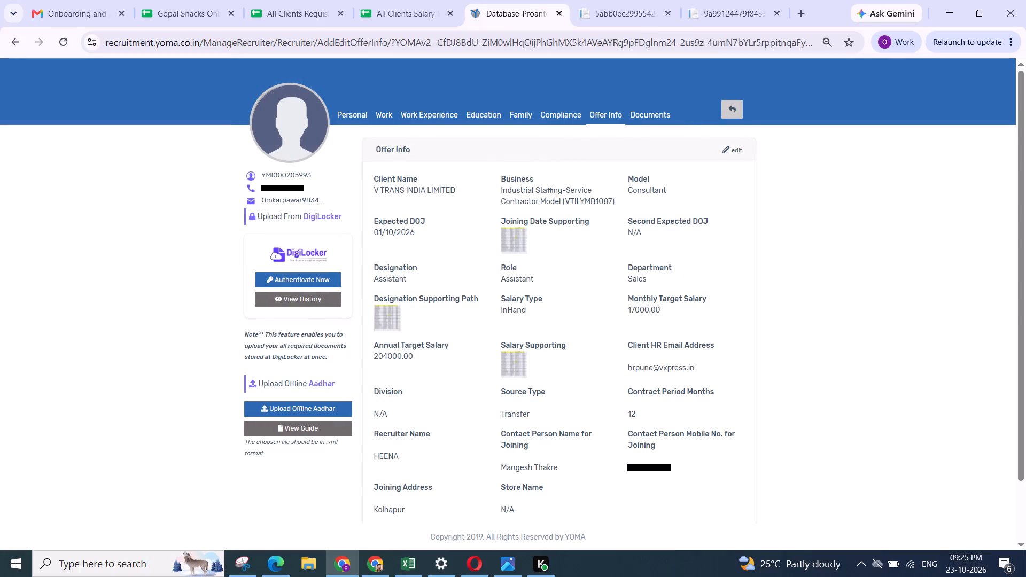
key("alt+Tab")
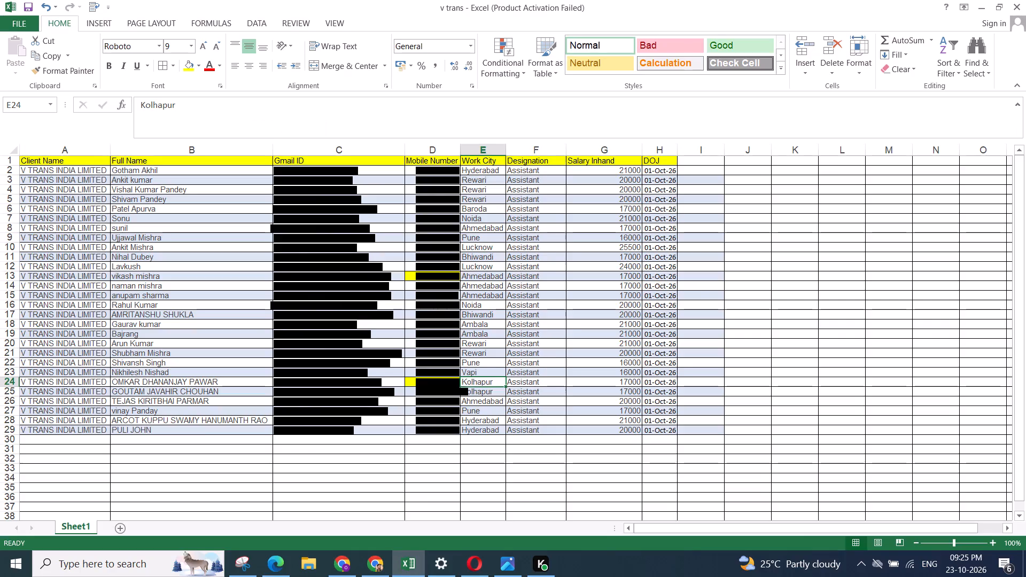
Copy the row 25 associate's mobile number from the Excel list.
key("Down")
key("Up")
key("Left")
key("Down")
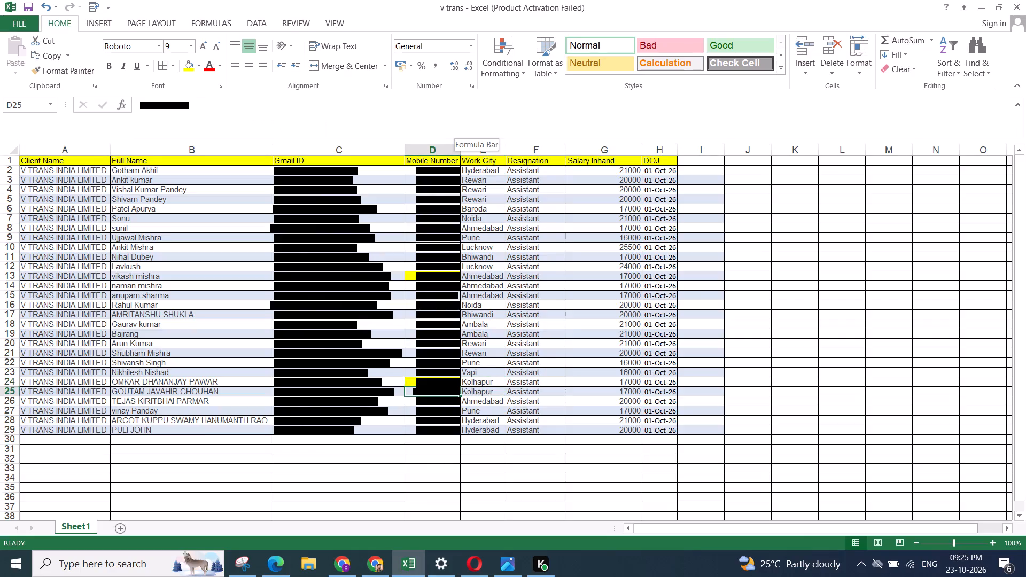
key("ctrl+c")
key("alt+Tab")
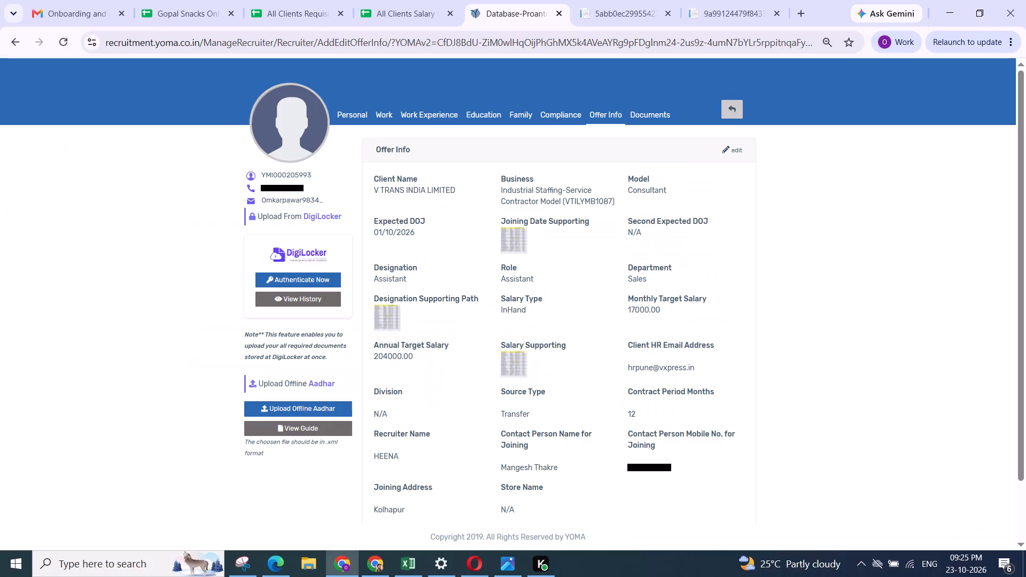
key("alt+Tab")
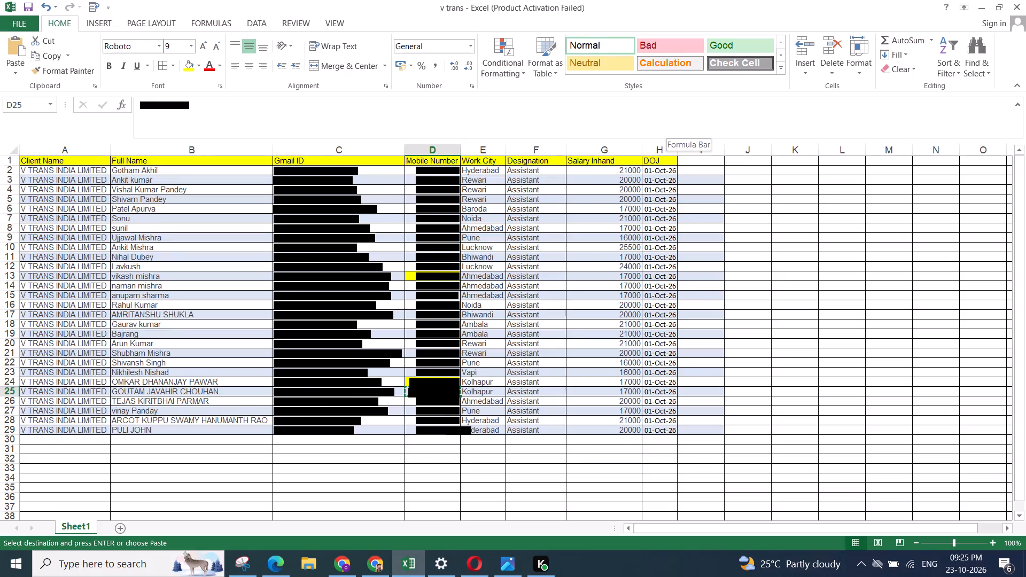
key("Down")
key("Up")
key("ctrl+c")
key("Right")
key("Left")
key("Right")
key("Left")
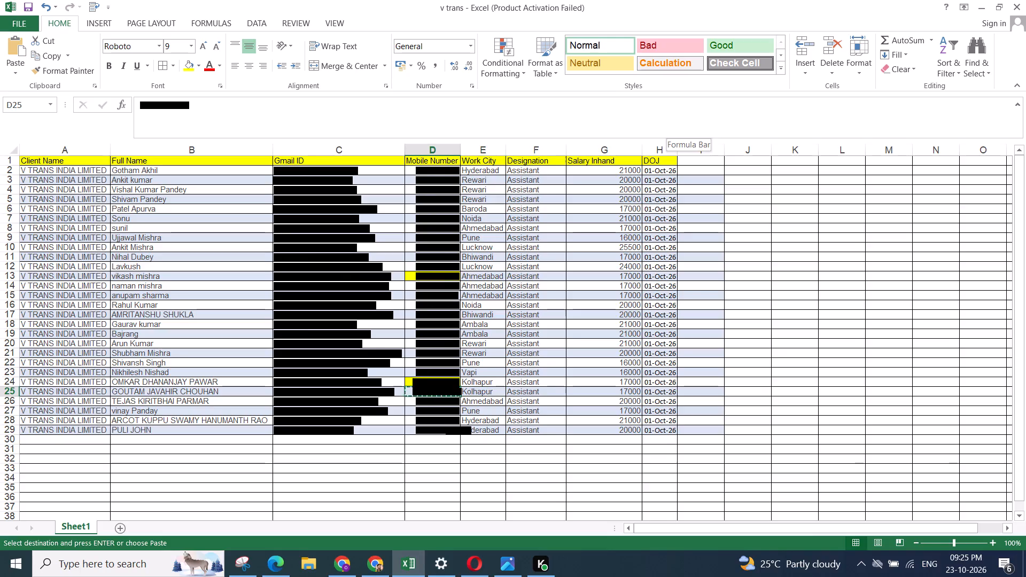
key("ctrl+c")
Return from the offer info in Chrome to the Associate Database and filter it by the copied mobile number.
key("alt+Tab")
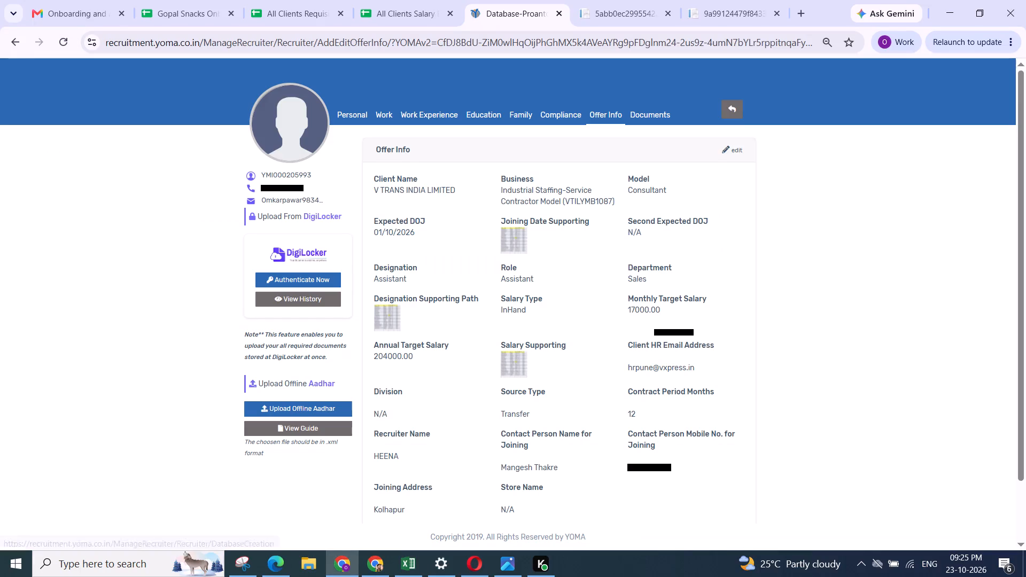
left_click(729, 112)
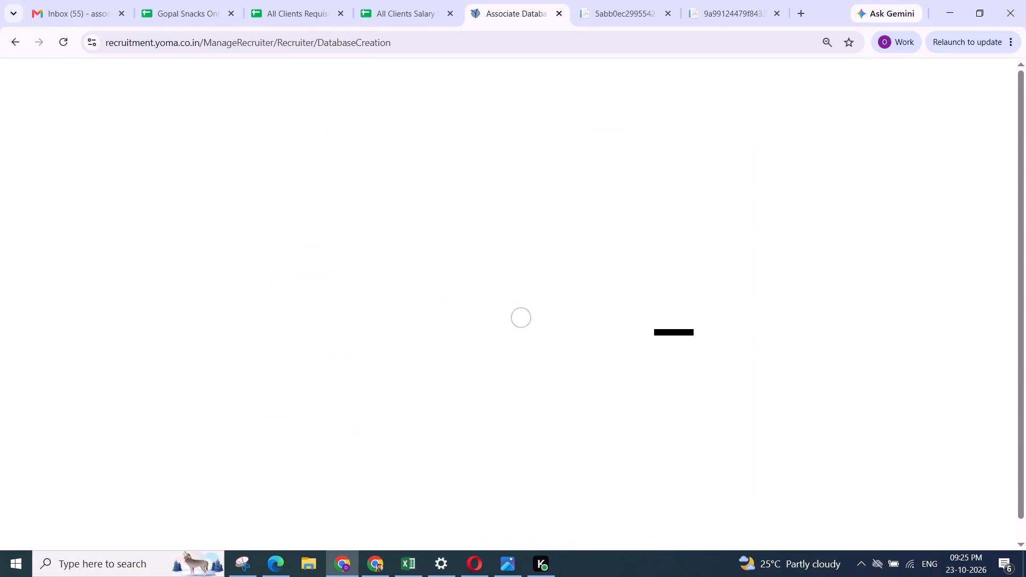
left_click(1002, 81)
scroll(950, 313, "down", 4)
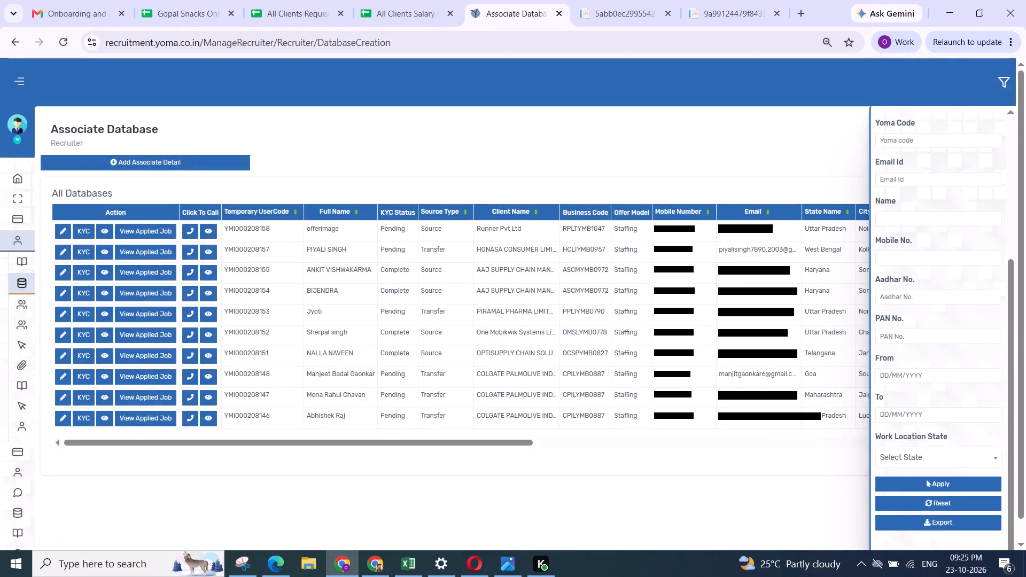
left_click(914, 256)
key("ctrl+v")
key("Return")
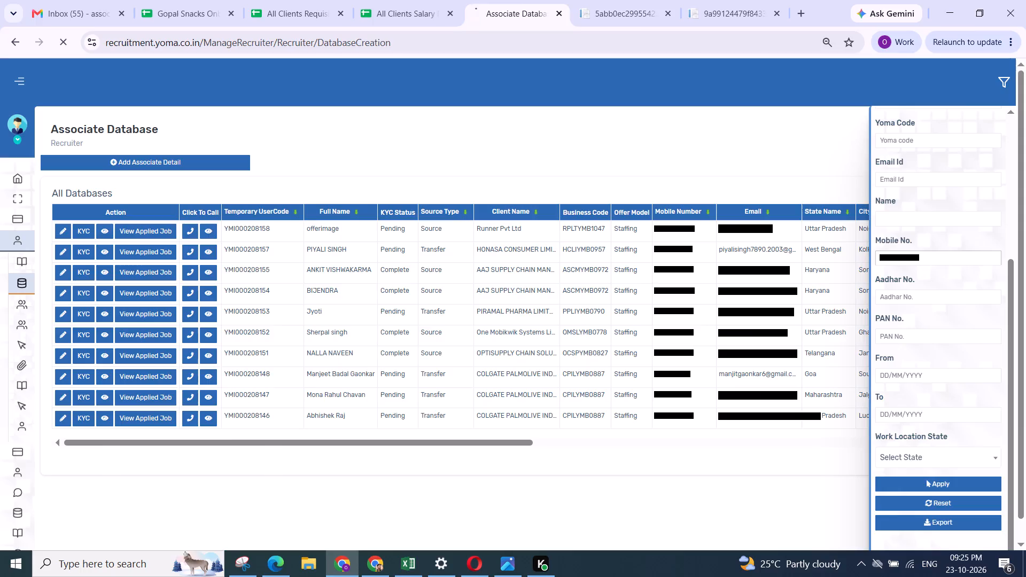
Copy the row 26 associate's mobile number from the Excel list and return to the Associate Database in Chrome.
key("alt+Tab")
key("Down")
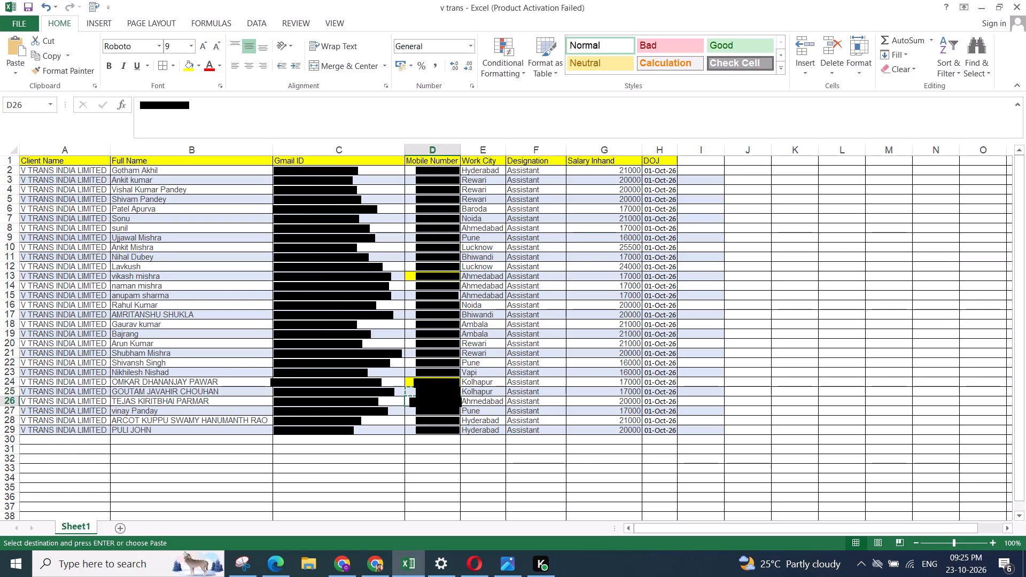
key("ctrl+c")
key("alt+Tab")
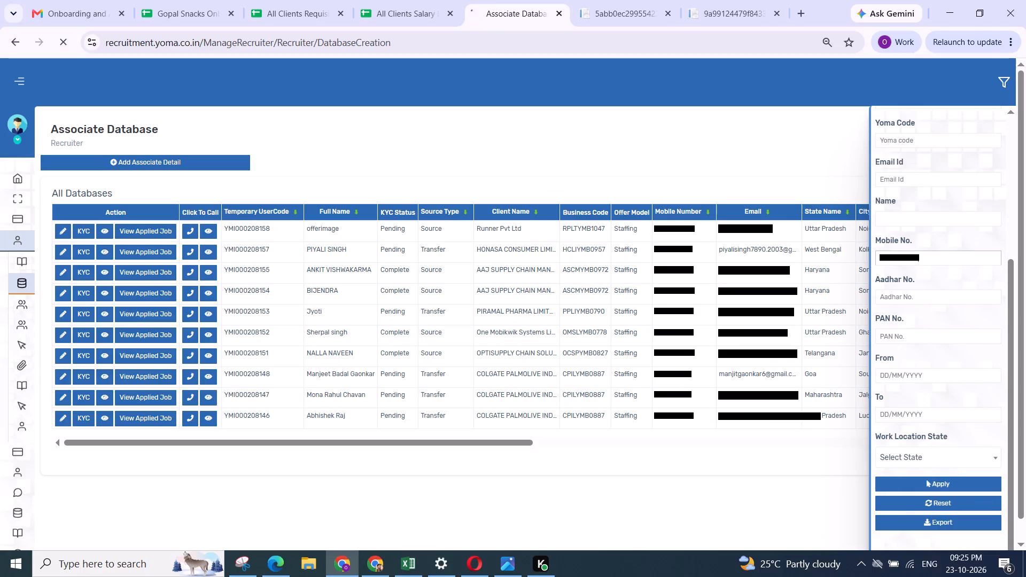
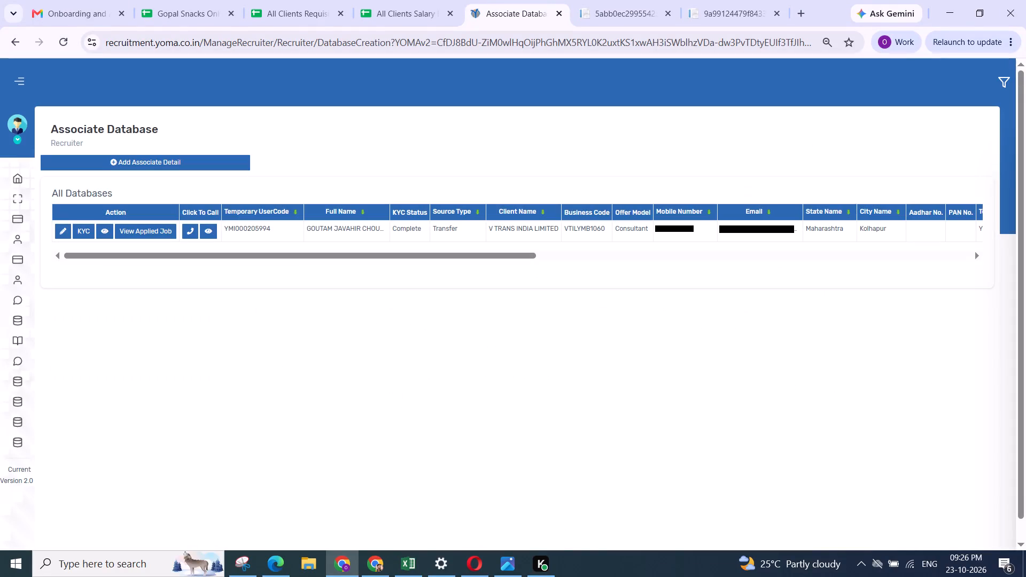
Open the row 25 associate's offer info for editing and check its details against business Industrial Staffing-Service Contractor Model (VTILYMB1087).
left_click(61, 231)
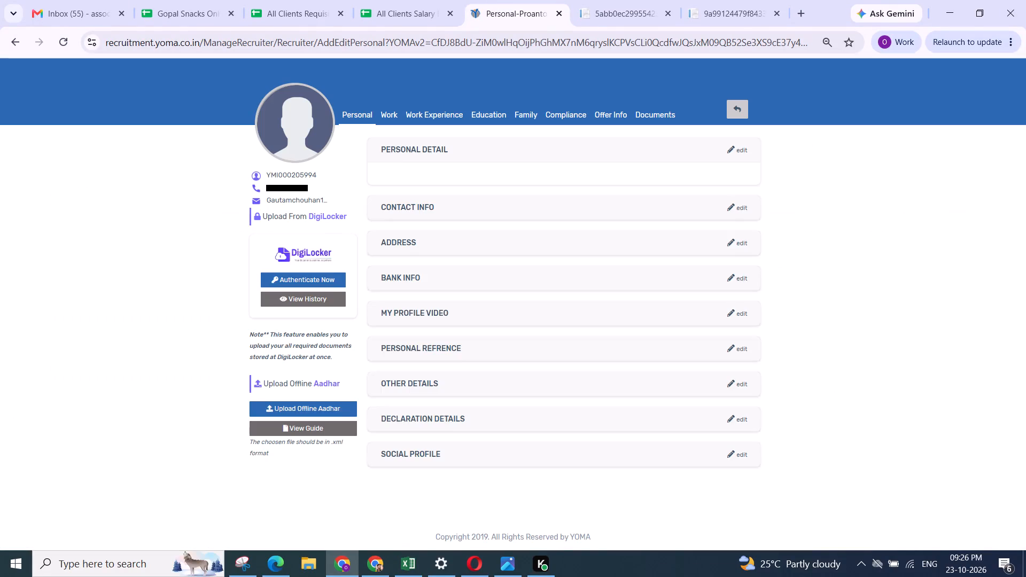
left_click(608, 110)
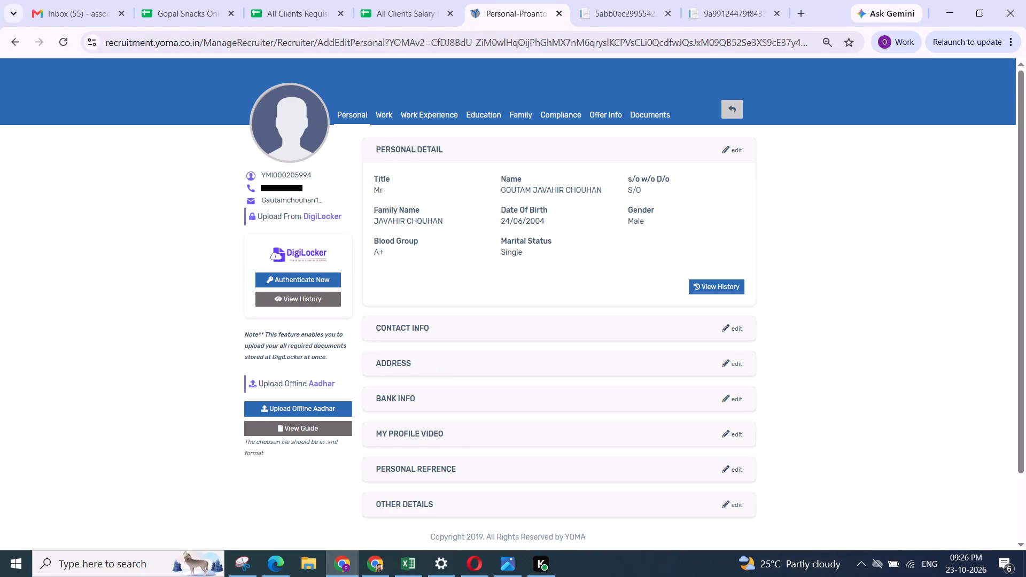
left_click(608, 112)
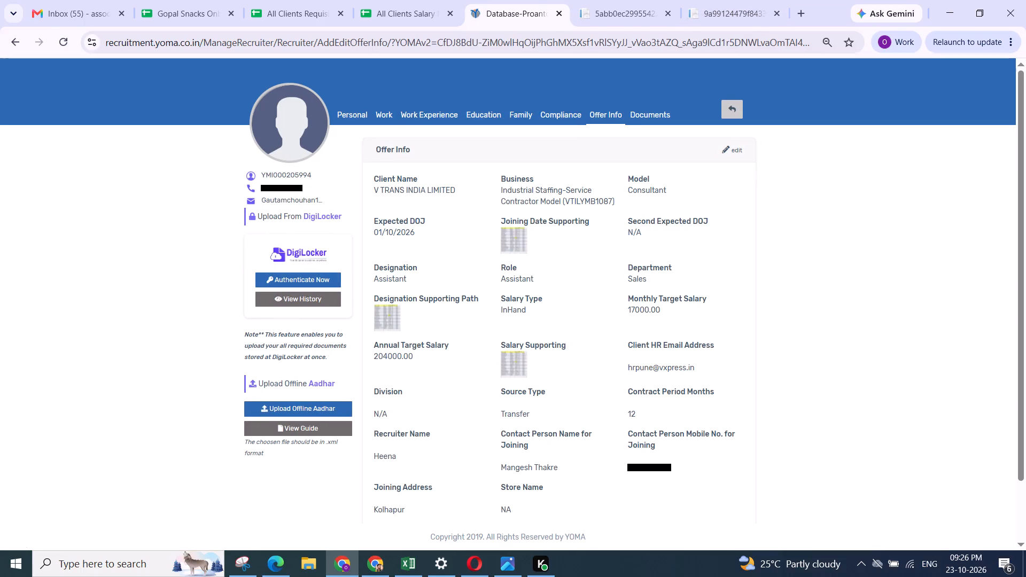
left_click(728, 149)
left_click(550, 200)
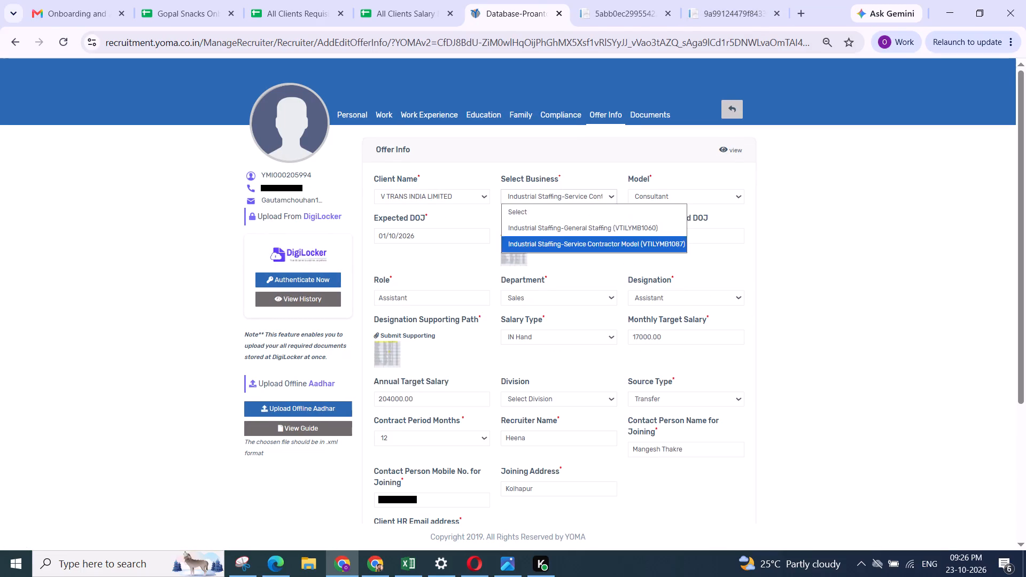
left_click(549, 240)
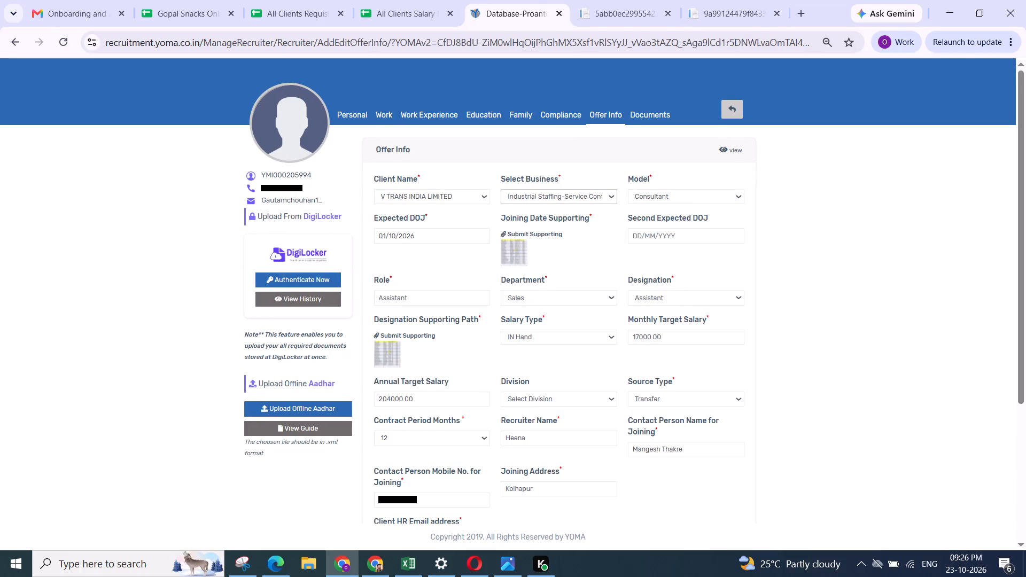
scroll(506, 242, "down", 1)
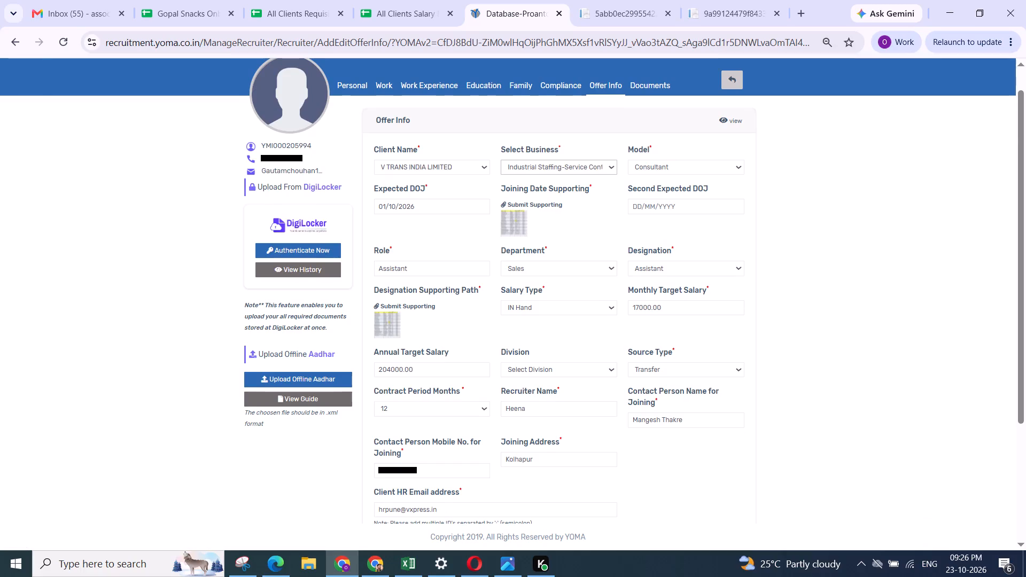
scroll(446, 251, "down", 4)
scroll(446, 251, "up", 2)
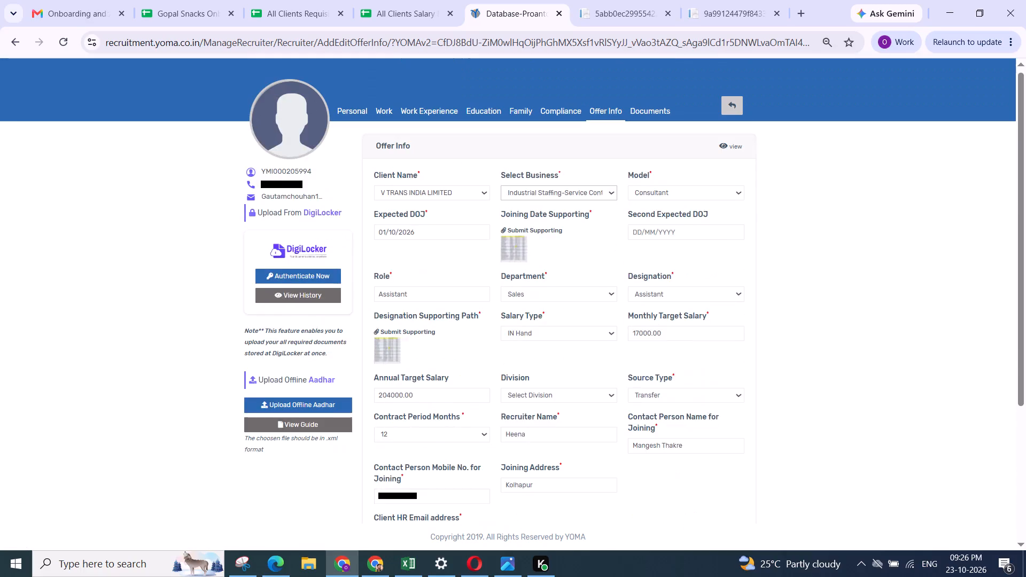
scroll(446, 251, "down", 2)
Switch to the Excel list and copy the row 27 associate's mobile number.
key("alt+Tab")
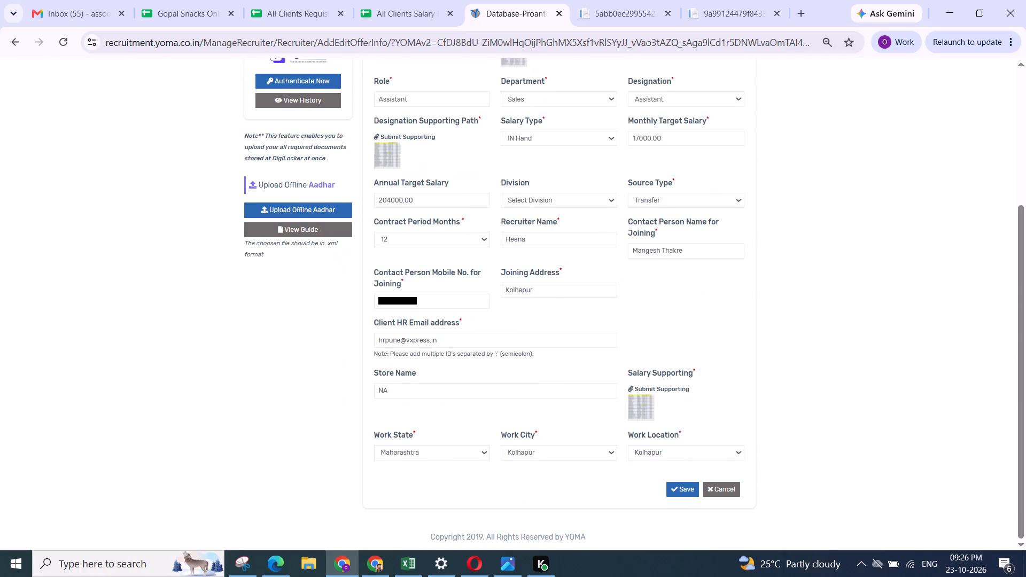
key("Down")
key("ctrl+c")
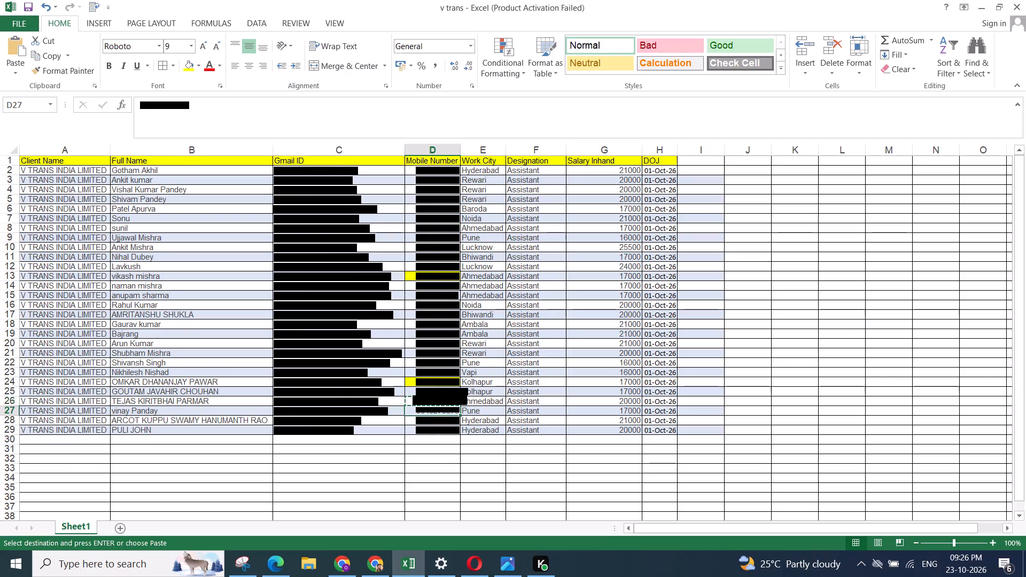
Return from the offer info in Chrome to the Associate Database and filter it by the copied mobile number.
key("alt+Tab")
scroll(655, 184, "up", 2)
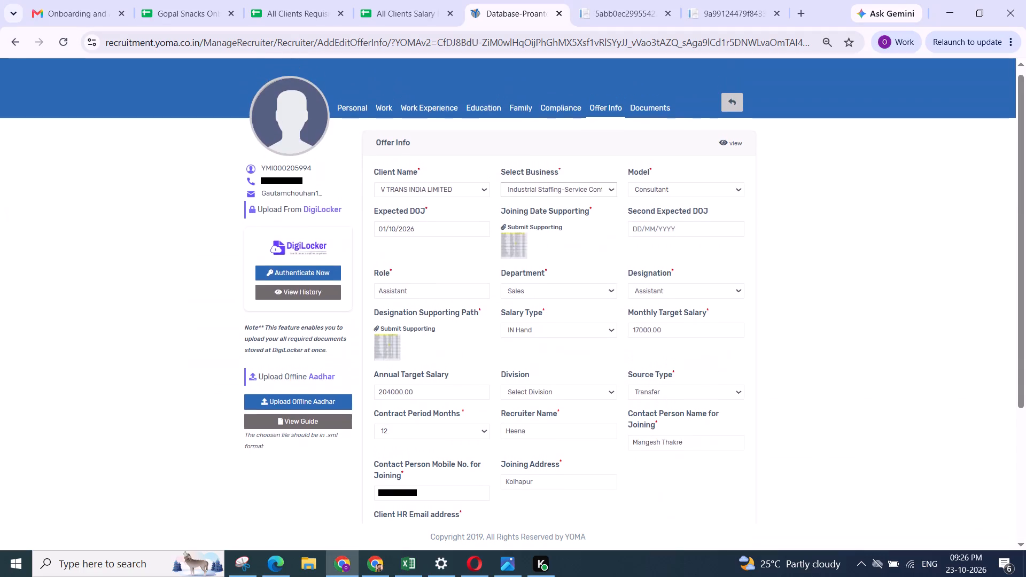
left_click(725, 101)
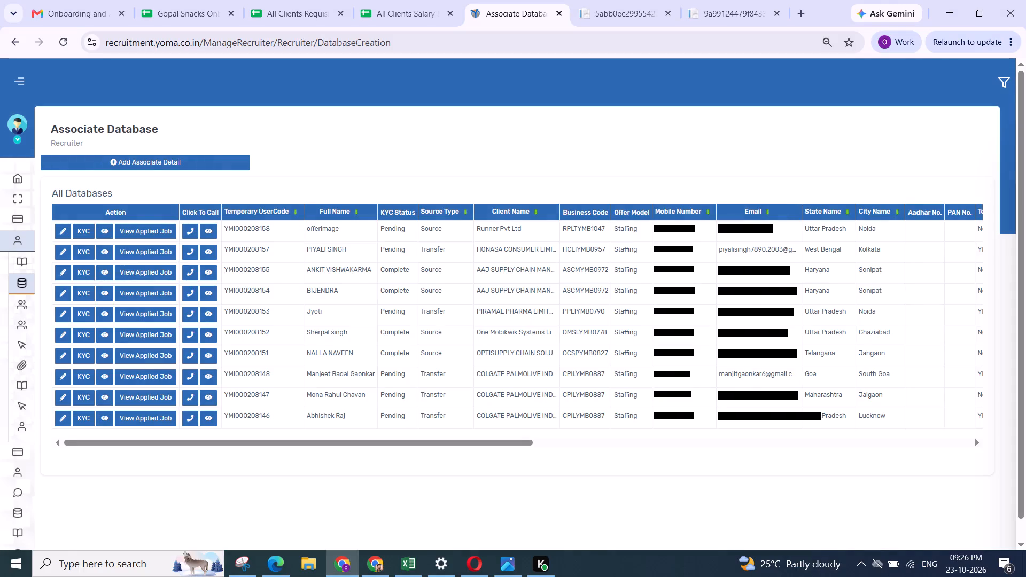
left_click(1005, 79)
scroll(945, 224, "down", 4)
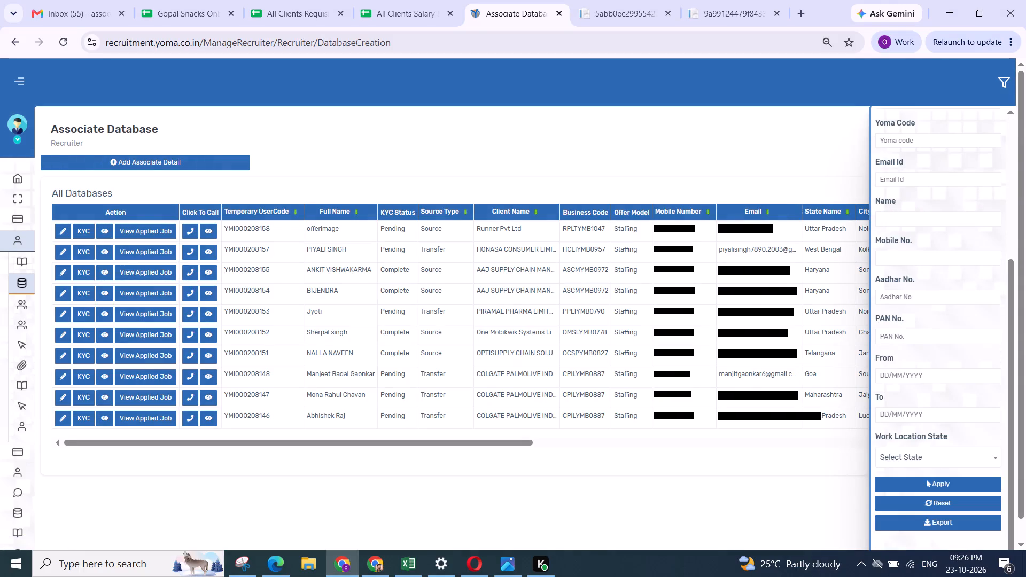
left_click(896, 260)
key("ctrl+v")
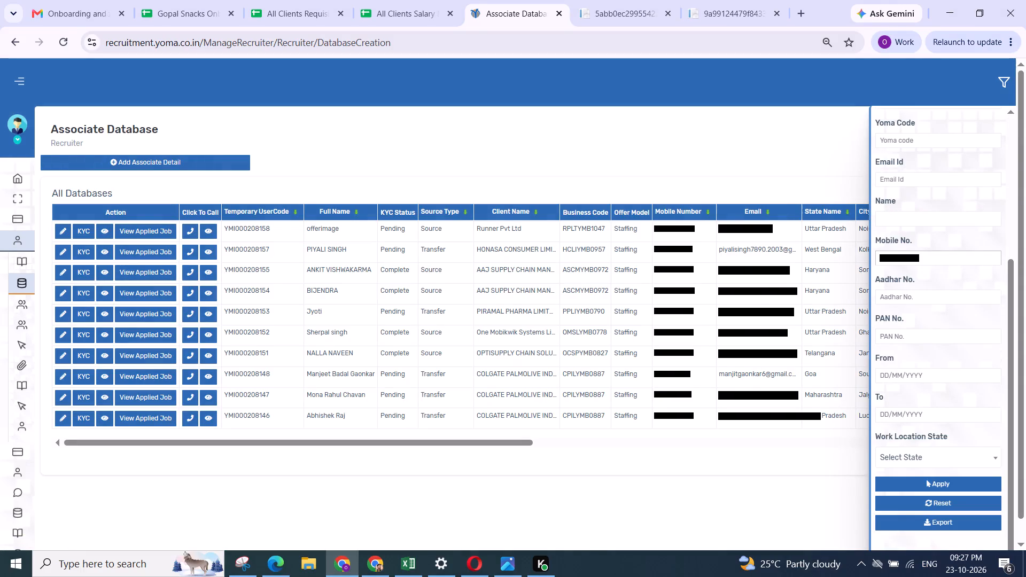
key("Return")
Copy the row 28 associate's mobile number from the Excel list and return to the Associate Database in Chrome.
key("alt+Tab")
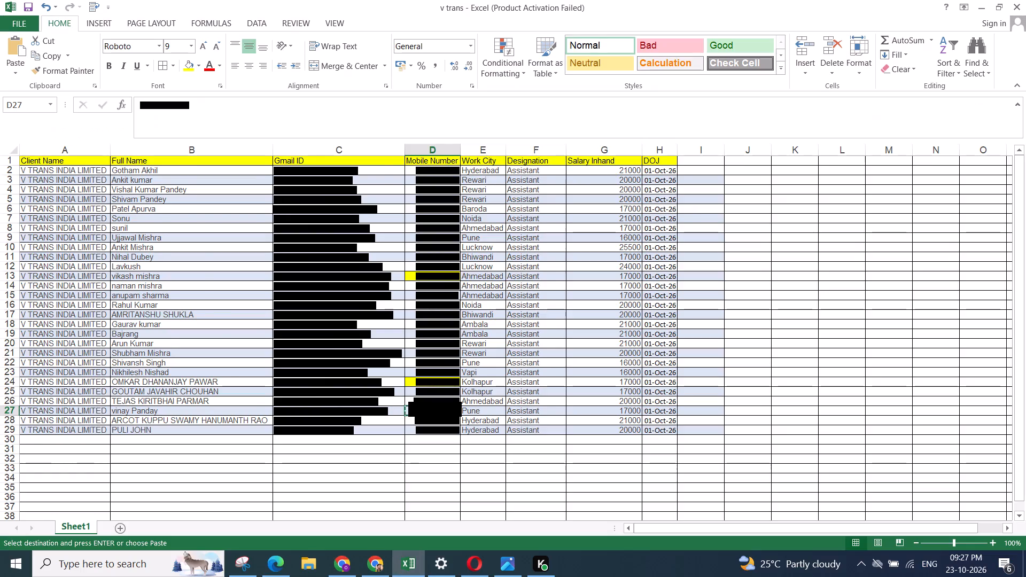
key("Page_Down")
key("ctrl+Up")
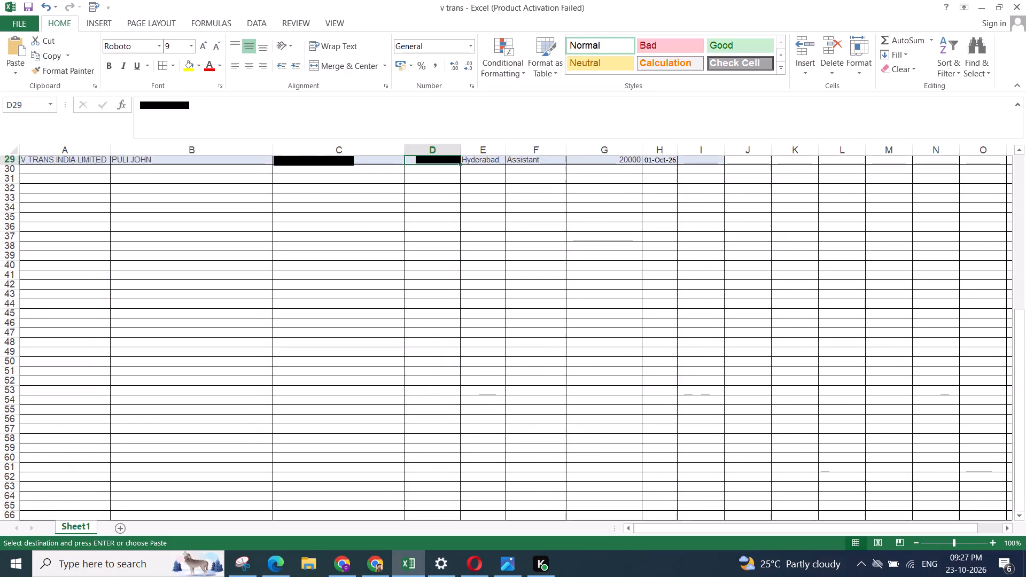
key("Up")
key("Up")
key("Up")
key("Up")
key("Up")
key("Up")
key("Down")
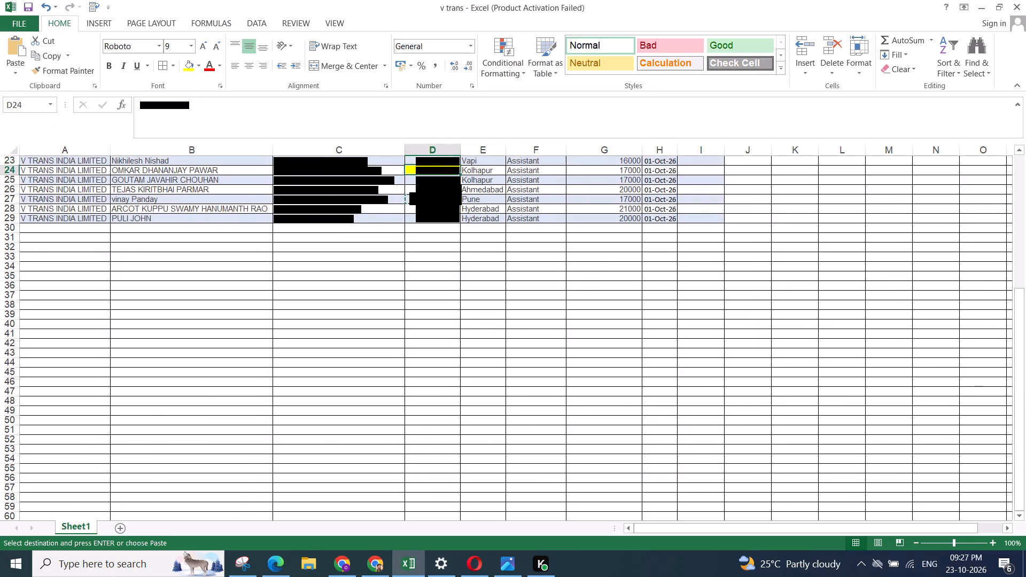
key("Down")
key("Down")
key("Down")
key("Down")
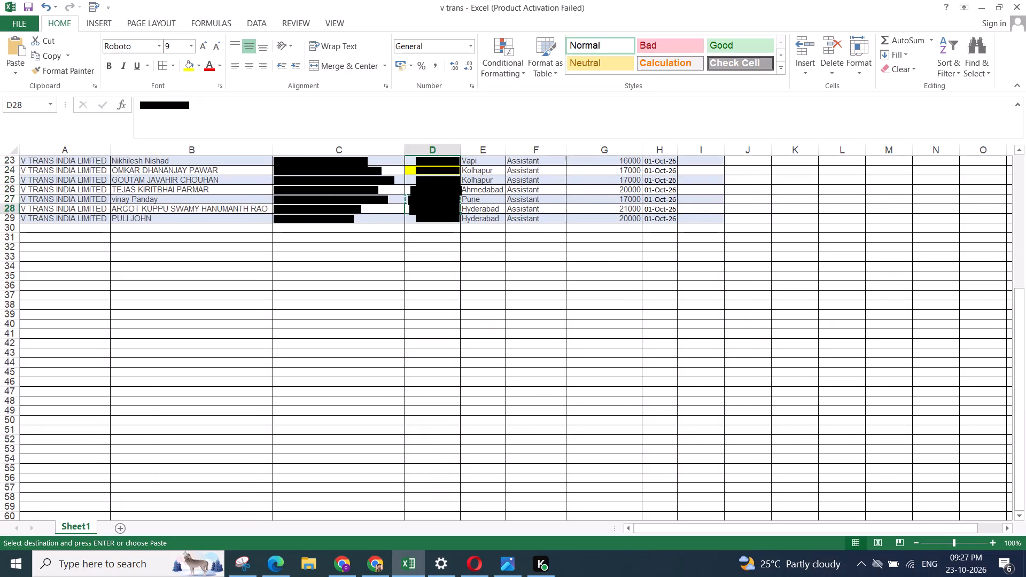
key("ctrl+c")
key("alt+Tab")
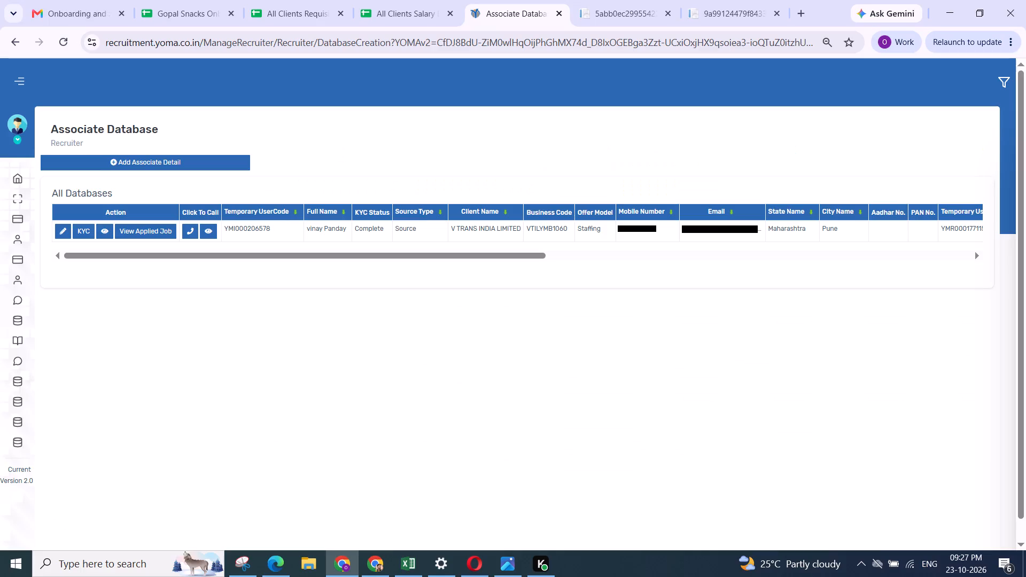
Open the row 27 associate's offer info for editing and set the business to Industrial Staffing-Service Contractor Model (VTILYMB1087).
left_click(63, 224)
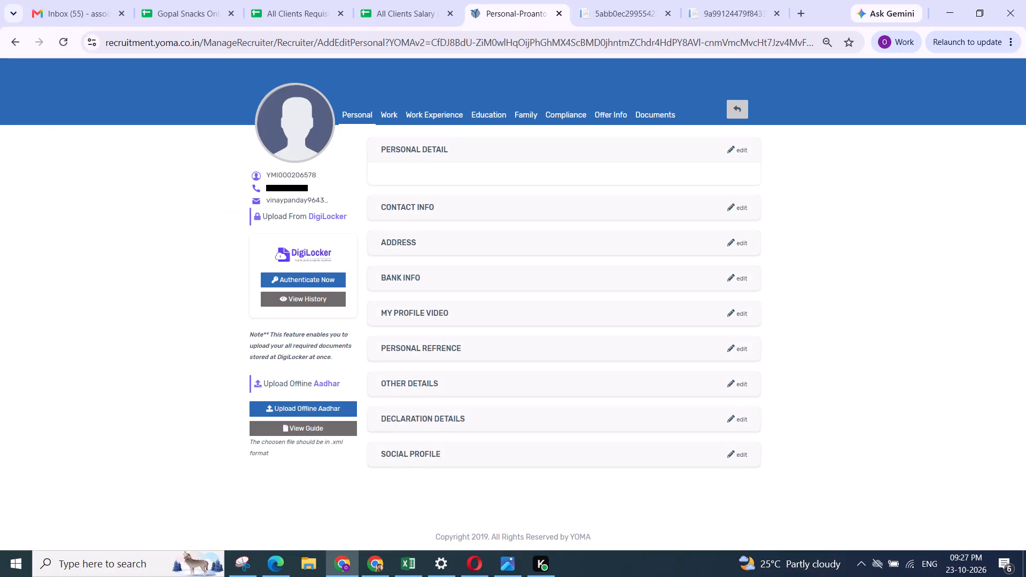
left_click(604, 116)
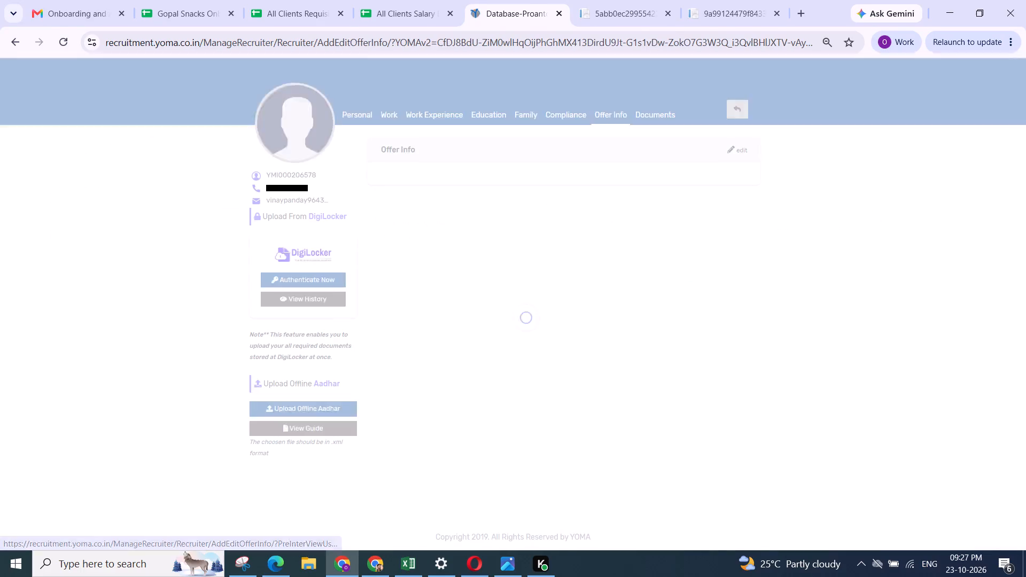
left_click(731, 149)
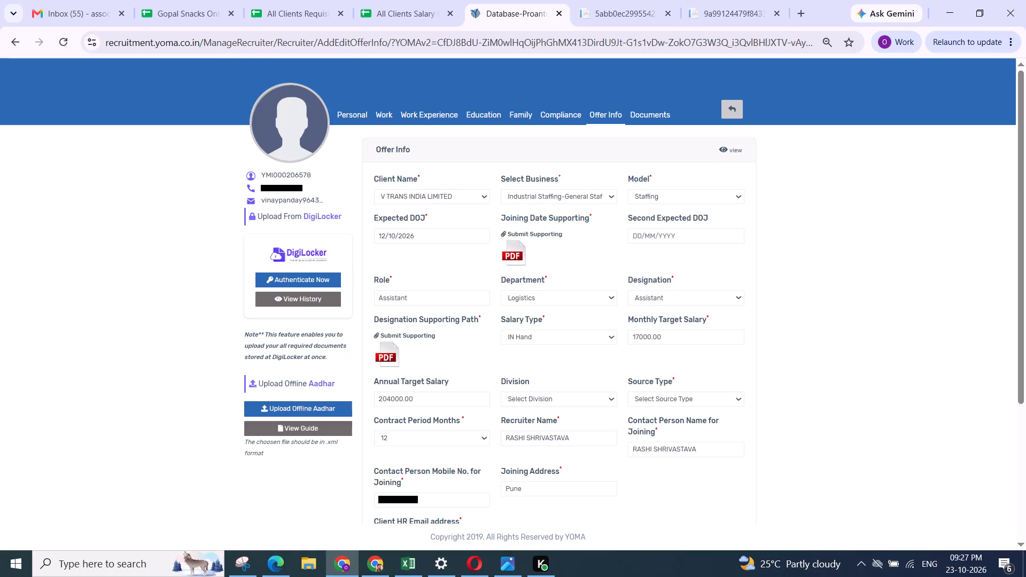
left_click_drag(549, 190, 556, 240)
left_click(556, 240)
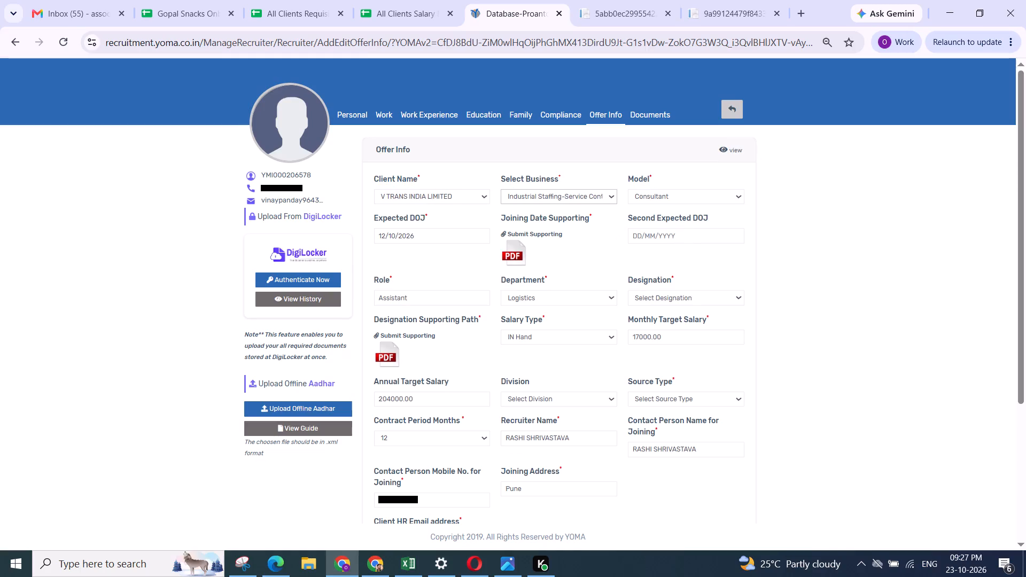
Set the Expected DOJ to 01/10/2026.
left_click(446, 237)
left_click(574, 195)
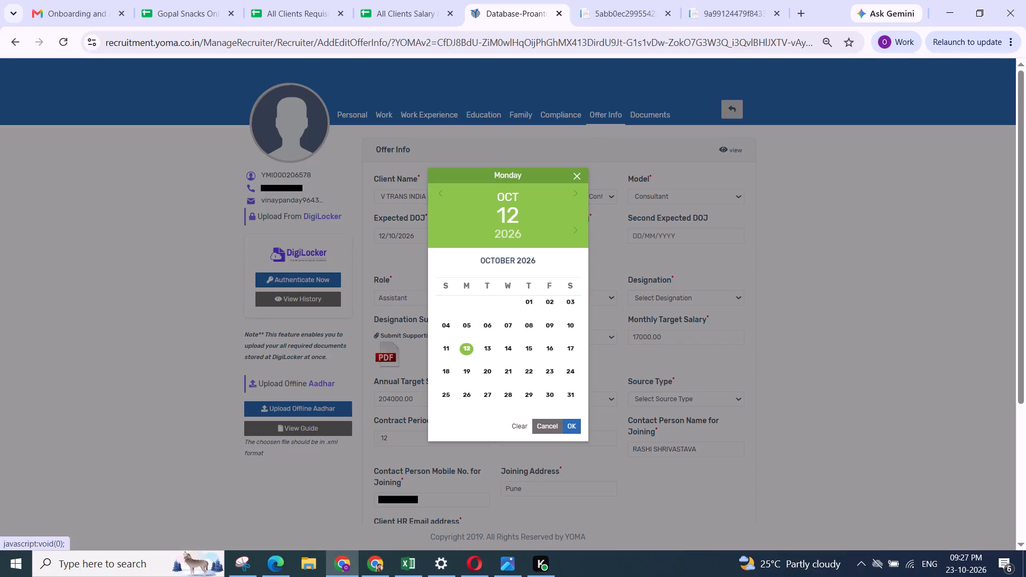
left_click(438, 196)
left_click(527, 304)
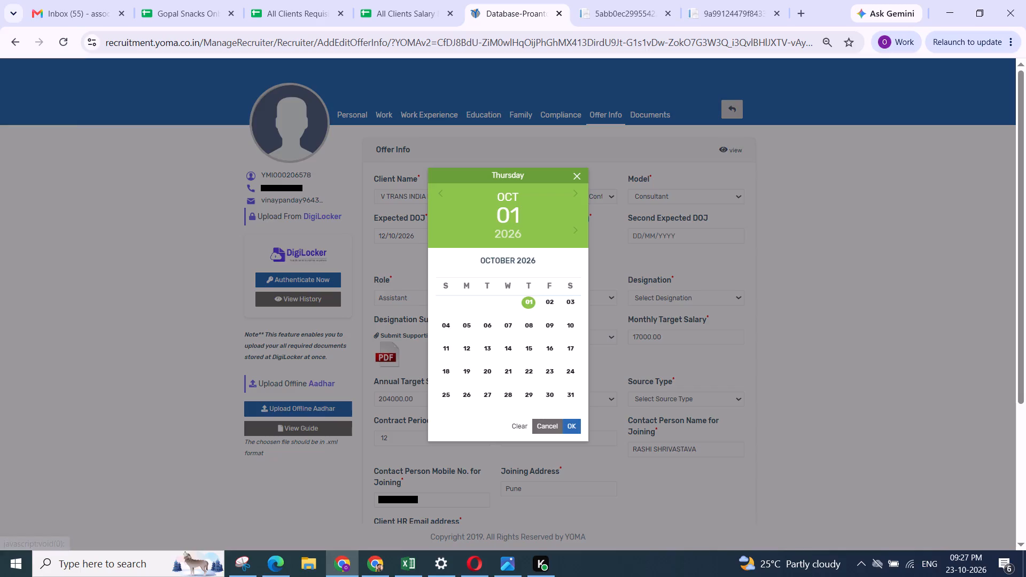
left_click(568, 426)
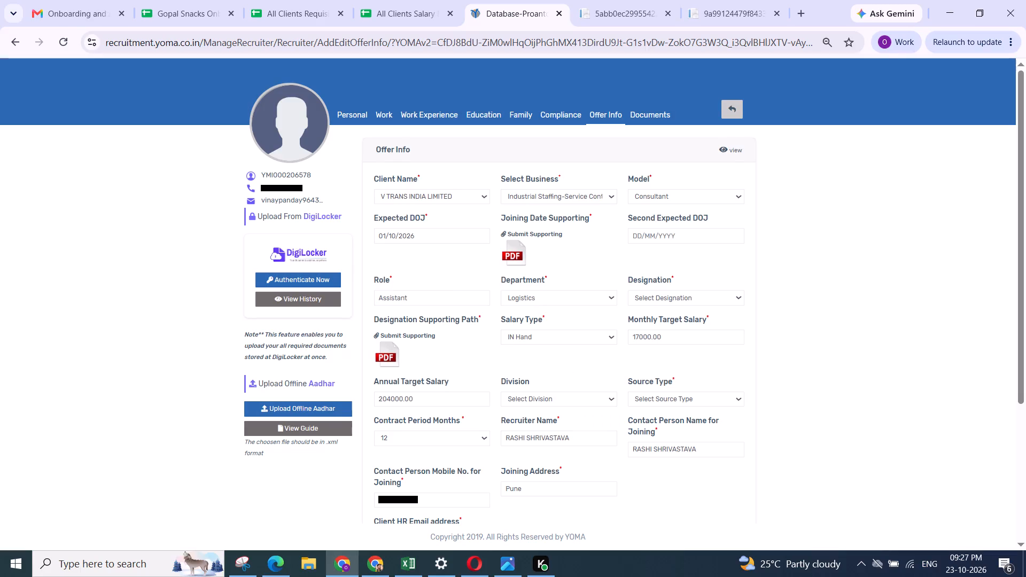
Attach the dfdsfdasd image from Downloads as both the joining date supporting and the designation supporting.
left_click(544, 231)
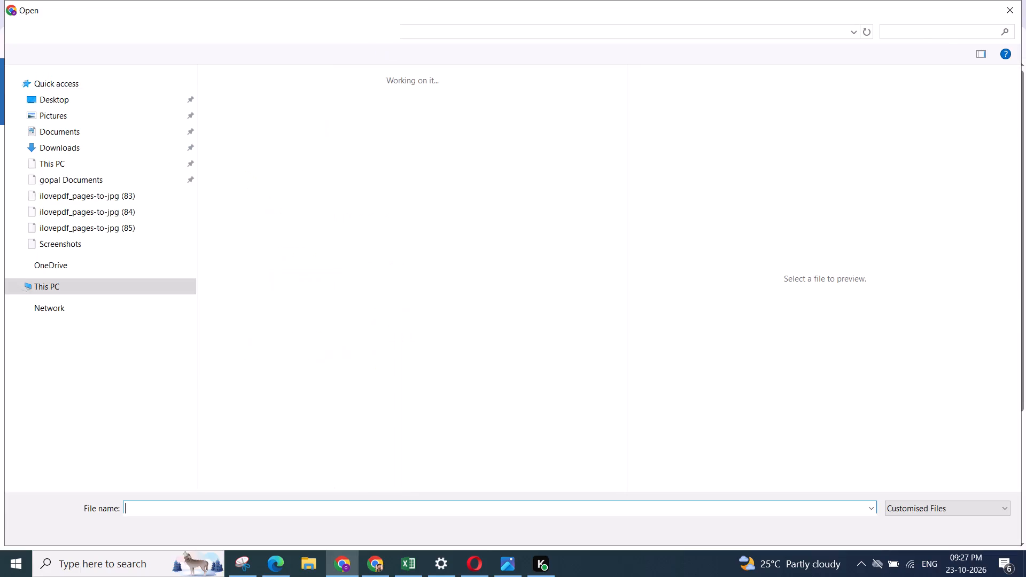
left_click(234, 107)
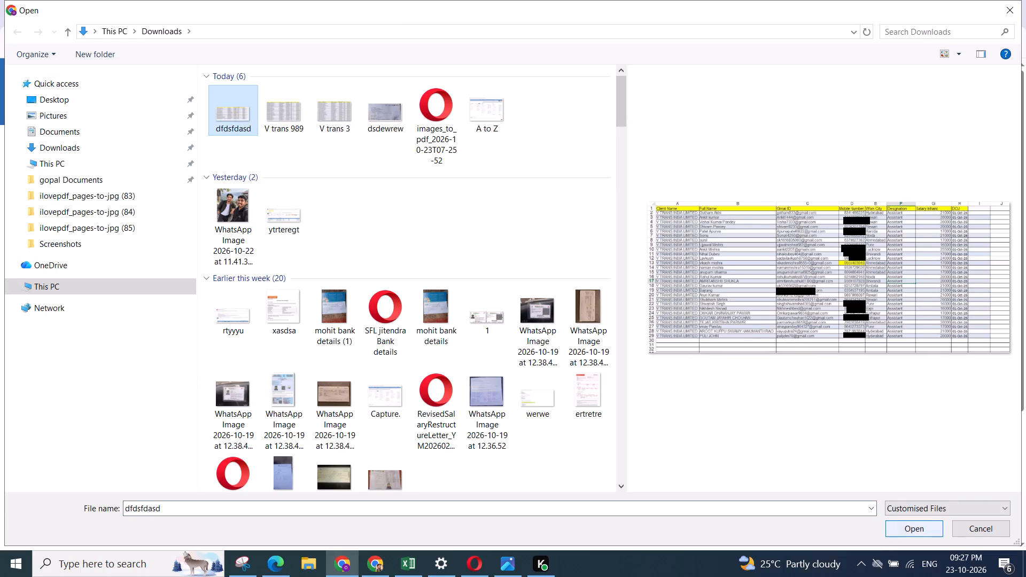
left_click(916, 521)
left_click(398, 334)
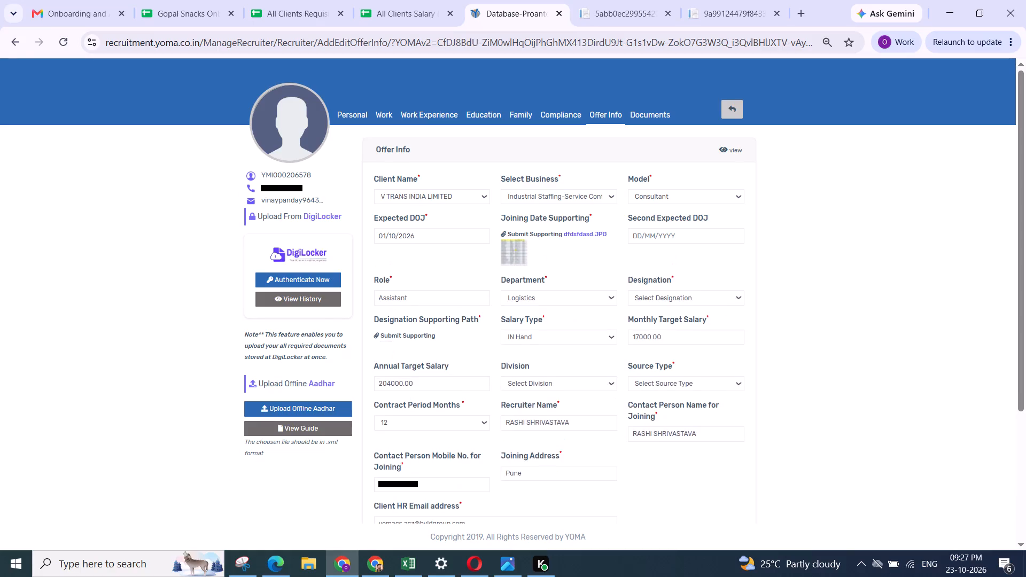
left_click(217, 108)
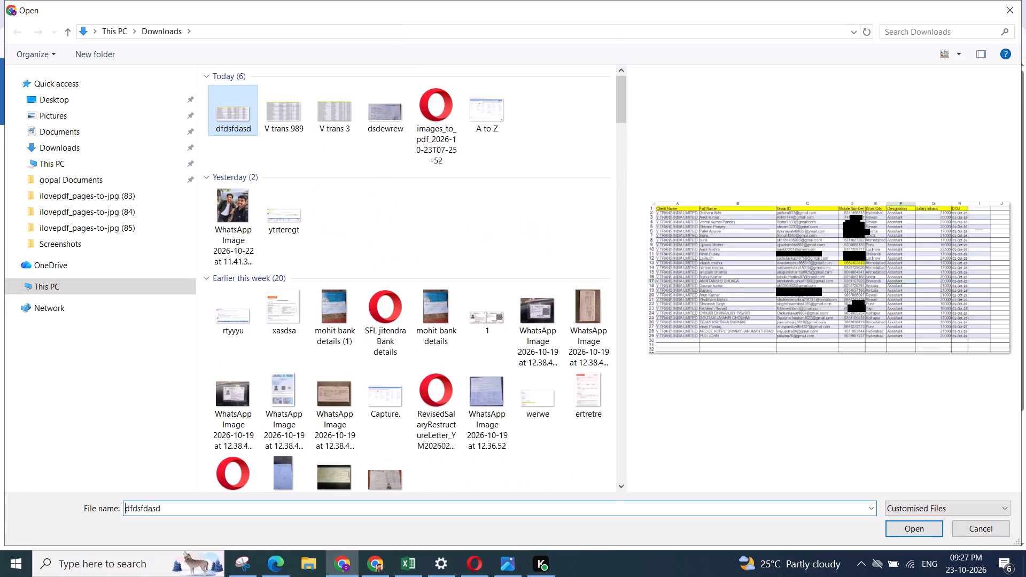
left_click(918, 529)
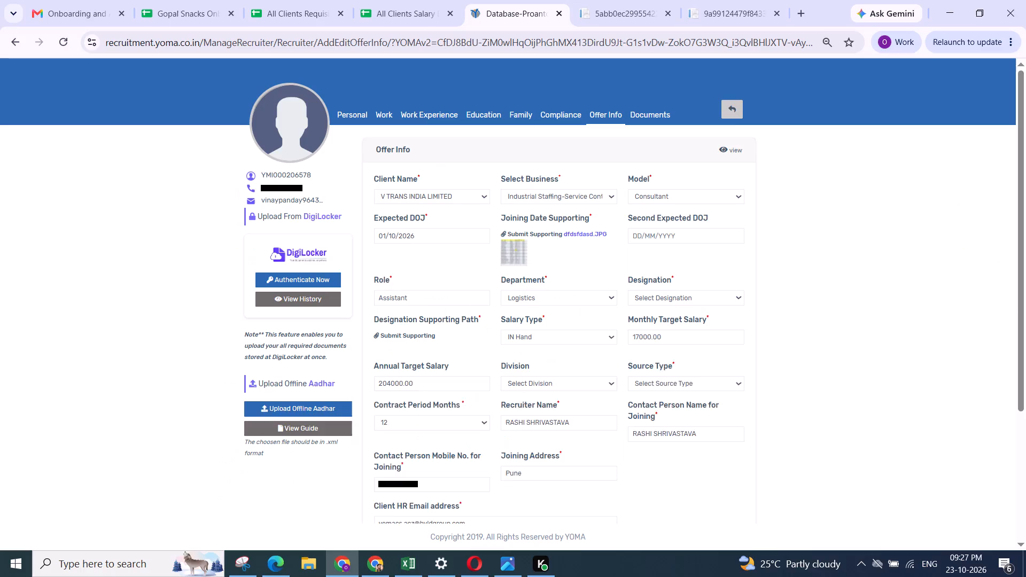
Set the designation to Assistant.
left_click_drag(654, 292, 663, 329)
left_click(663, 329)
Attach the dfdsfdasd image from Downloads as the salary supporting.
scroll(569, 335, "down", 2)
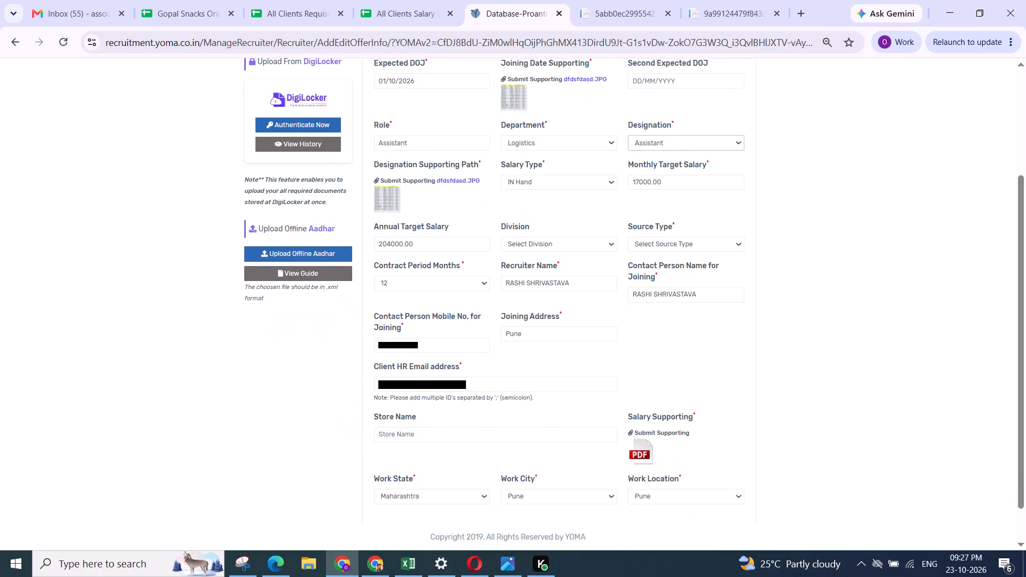
scroll(667, 375, "down", 1)
left_click(669, 389)
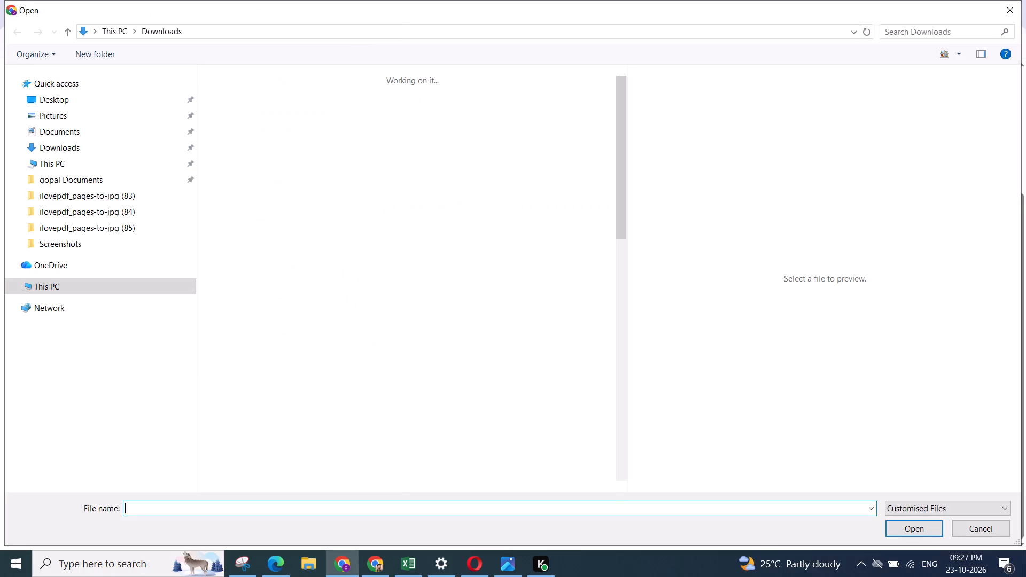
left_click(221, 105)
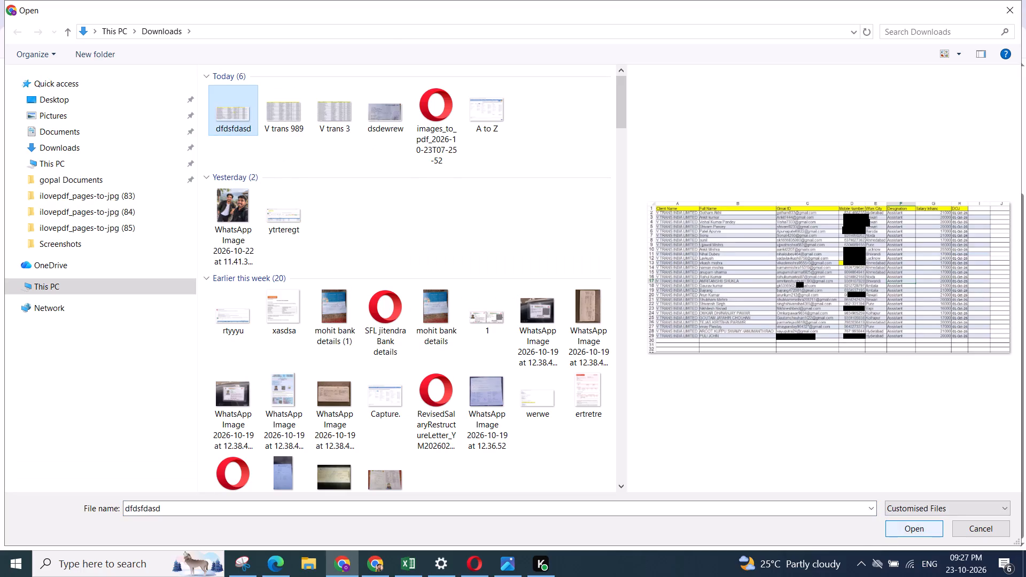
left_click(924, 531)
scroll(702, 308, "up", 1)
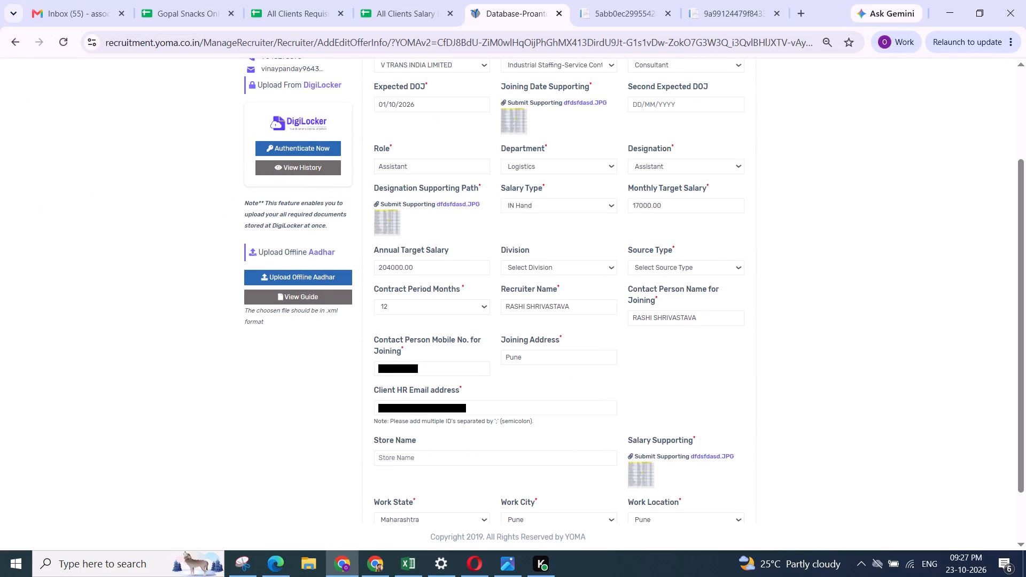
Set the source type in the associate's offer info to Transfer.
left_click(672, 263)
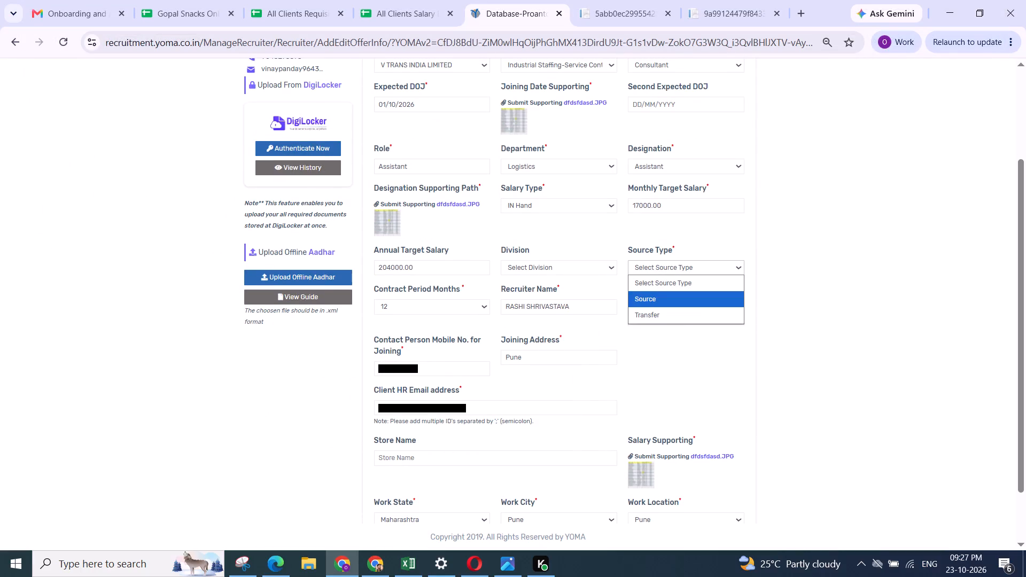
left_click(667, 312)
Check the completed offer info against the associate's city, designation, salary and joining date in row 27 of the Excel list.
scroll(600, 276, "up", 1)
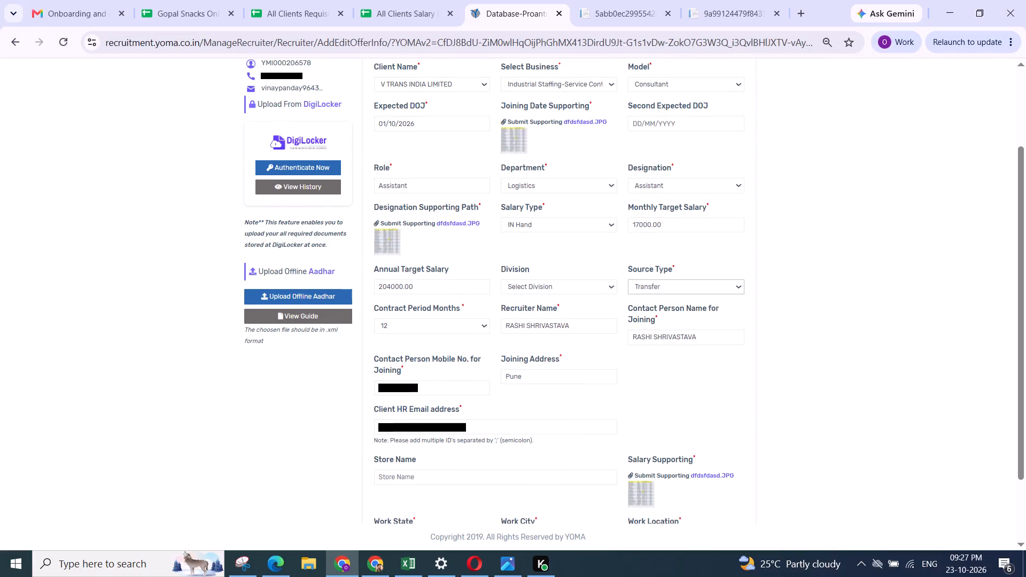
scroll(600, 276, "up", 1)
scroll(578, 284, "down", 2)
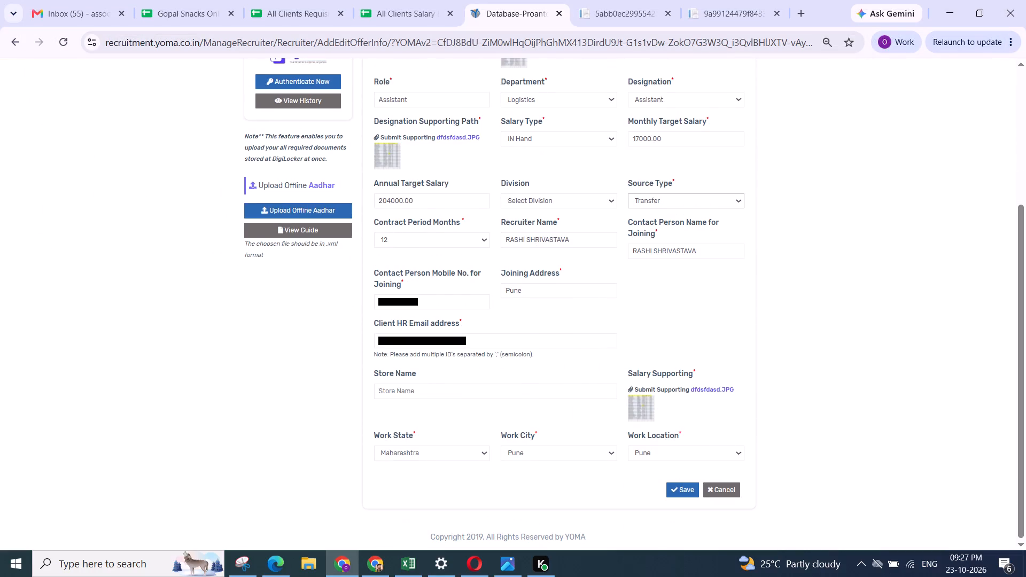
scroll(629, 275, "up", 2)
scroll(629, 275, "down", 2)
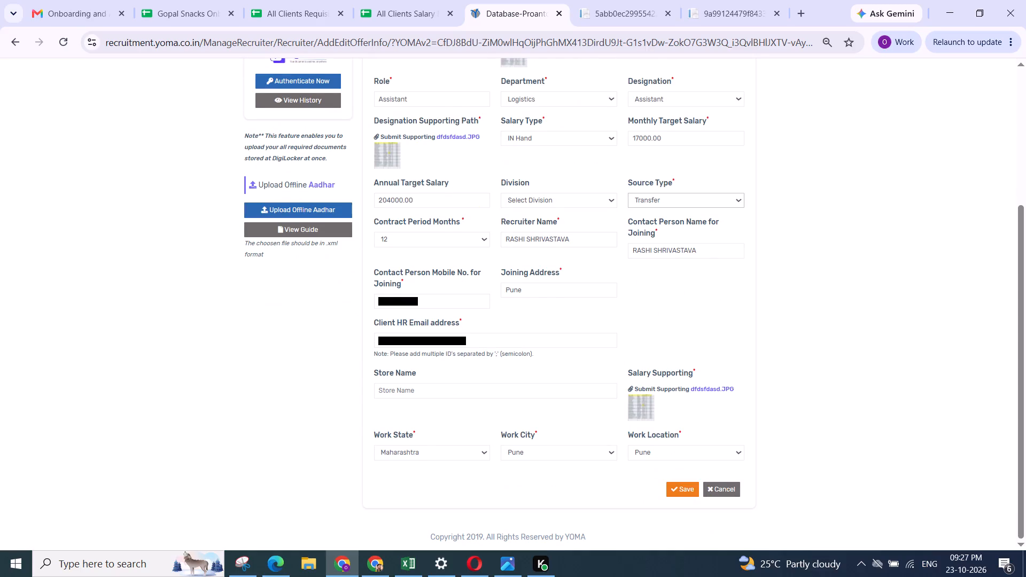
left_click_drag(686, 487, 571, 317)
scroll(571, 317, "up", 2)
key("alt+Tab")
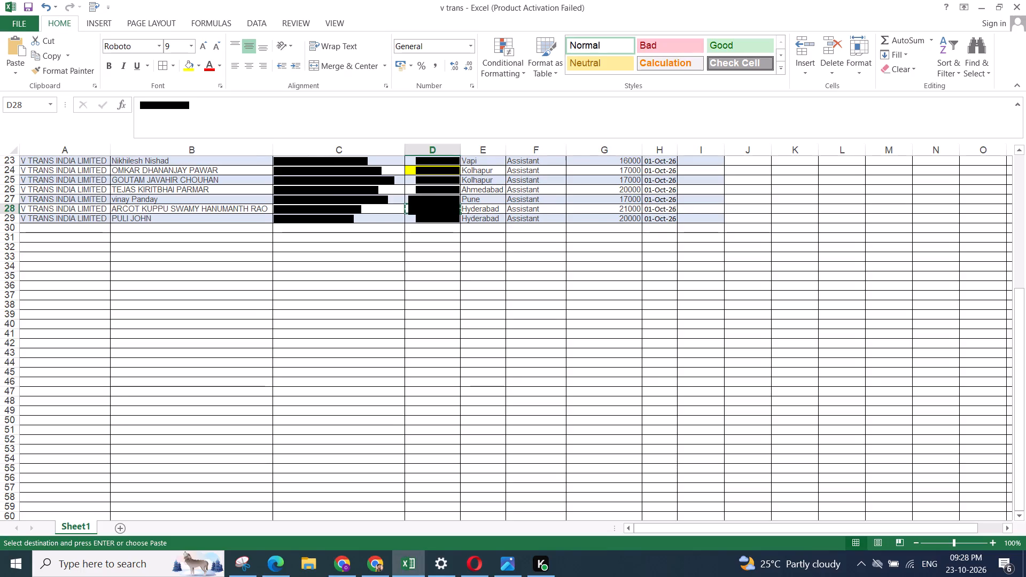
key("alt+Tab")
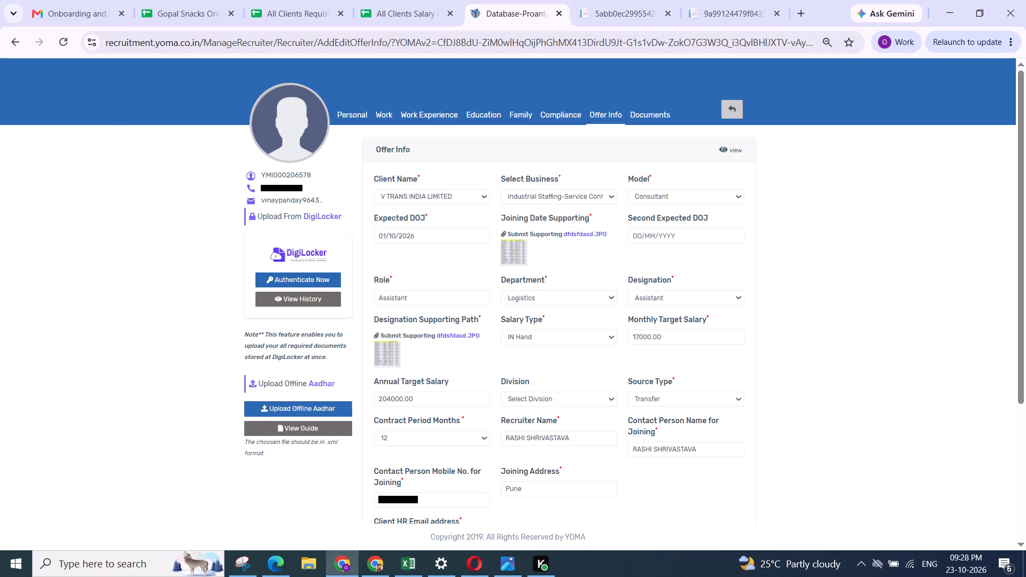
key("alt+Tab")
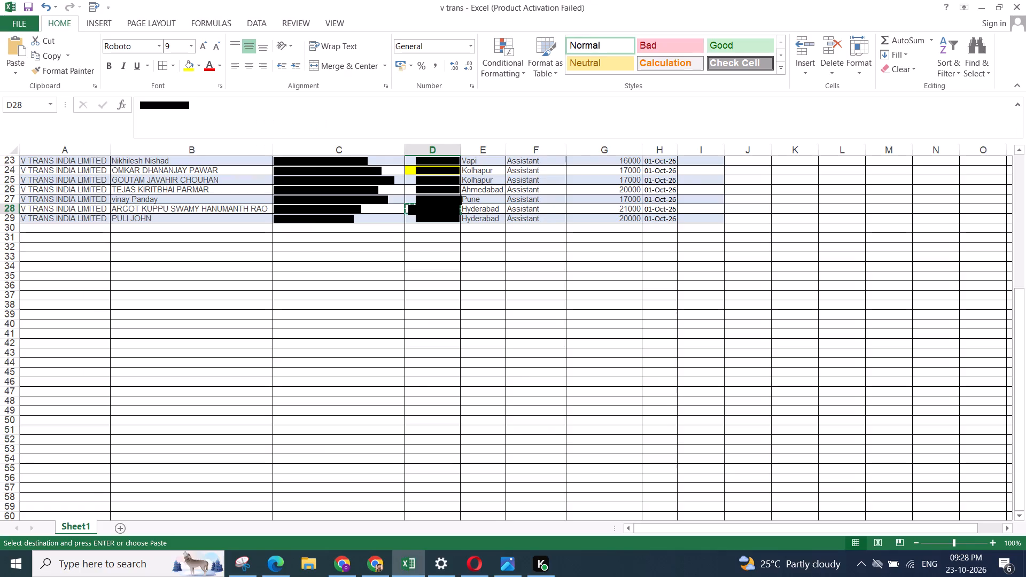
key("Right")
key("Right")
key("Right")
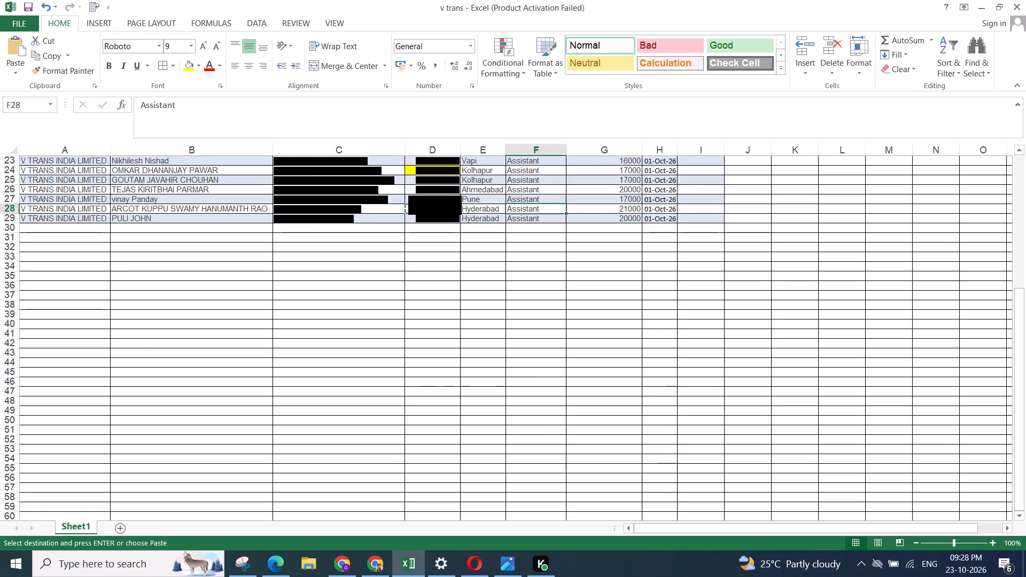
key("Right")
key("Left")
key("Up")
key("Left")
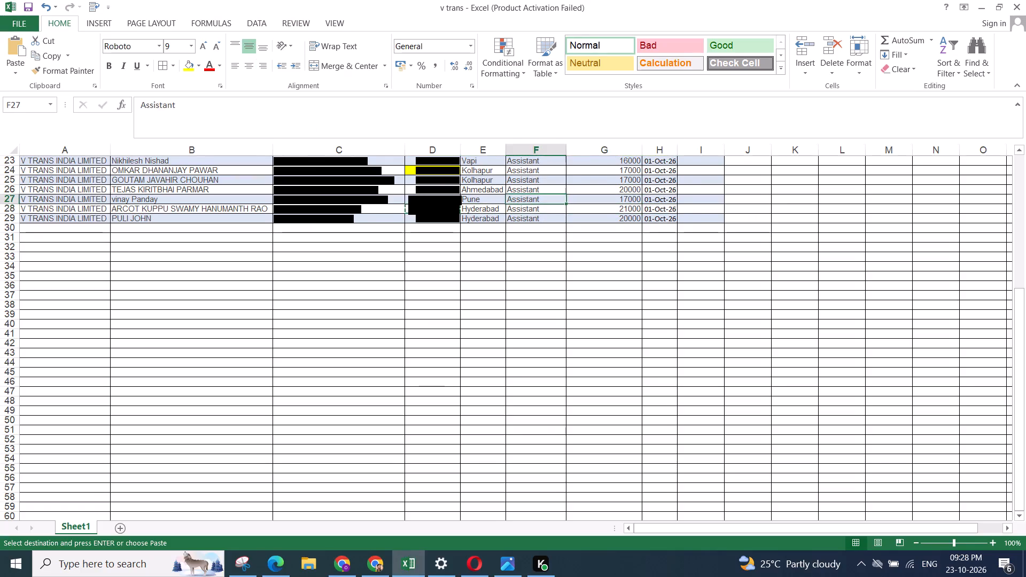
key("Left")
key("Left")
key("alt+Tab")
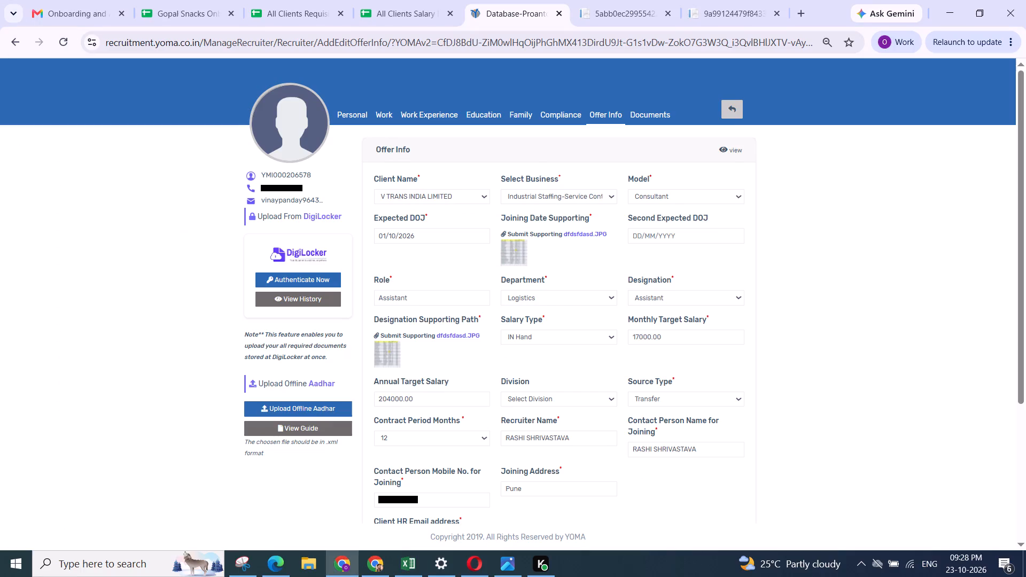
key("alt+Tab")
key("Right")
key("Right")
key("Right")
key("Right")
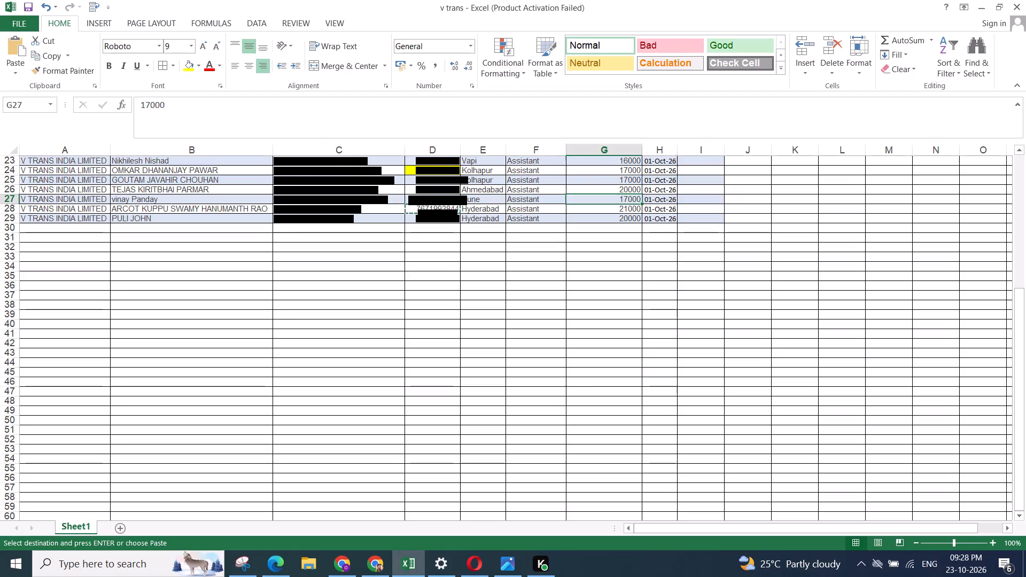
key("Left")
key("Left")
key("Left")
key("Left")
key("Right")
key("Right")
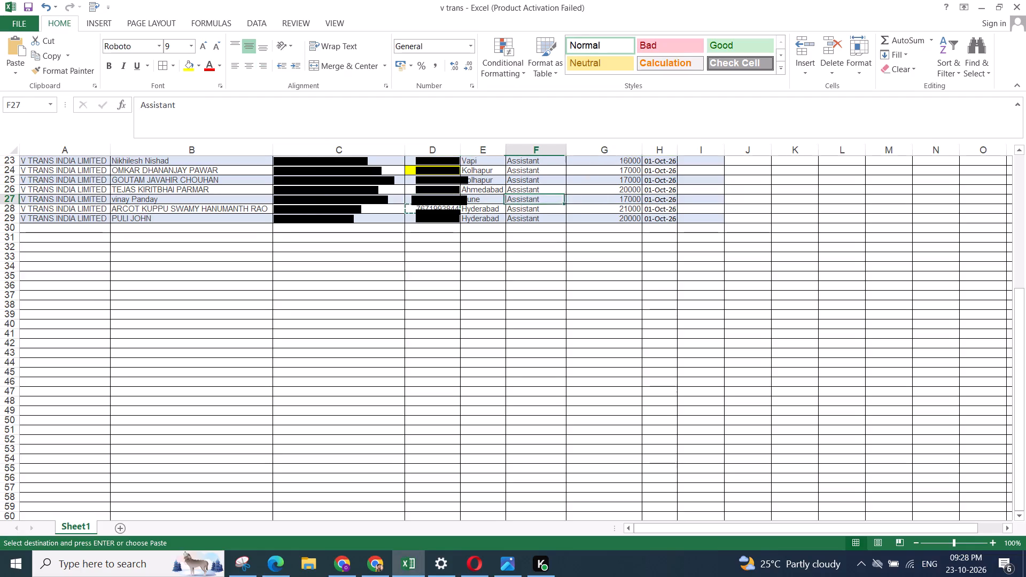
key("Right")
key("Right")
key("Left")
key("alt+Tab")
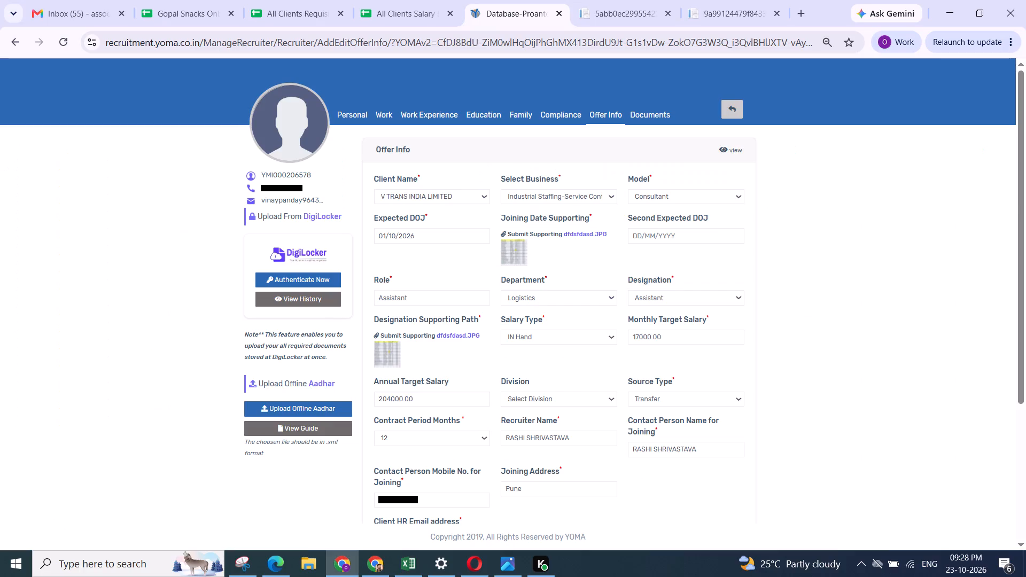
Save the associate's updated offer info.
scroll(666, 314, "down", 5)
left_click(676, 489)
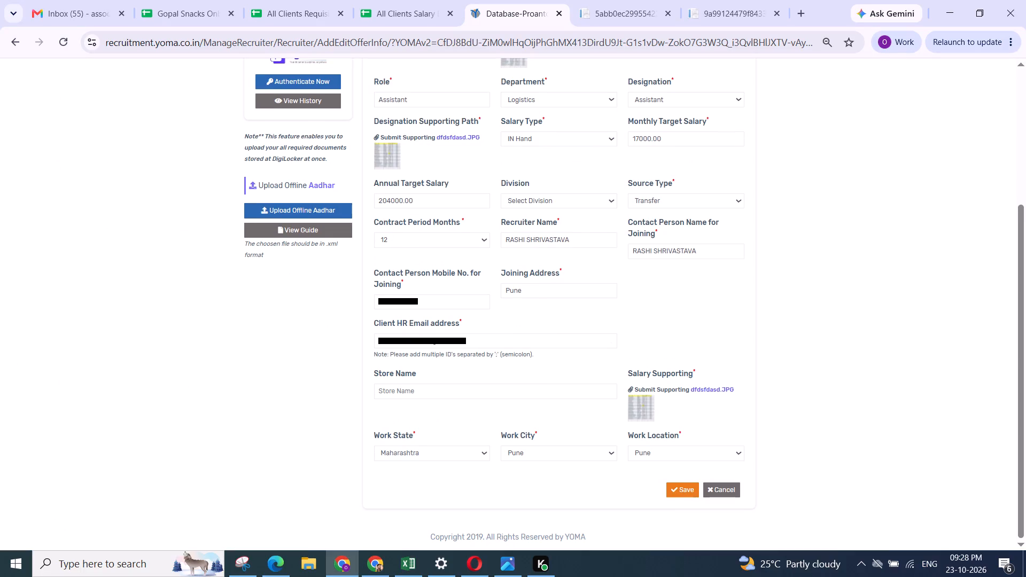
scroll(586, 251, "up", 2)
scroll(562, 315, "down", 2)
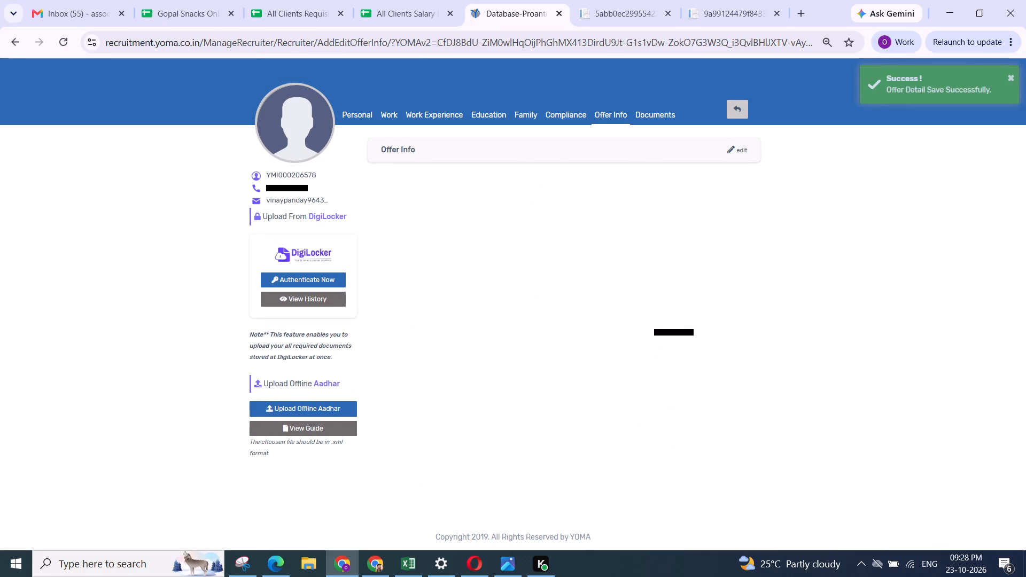
Return to the Associate Database and filter it by the copied mobile number from row 28 of the Excel list.
left_click(739, 106)
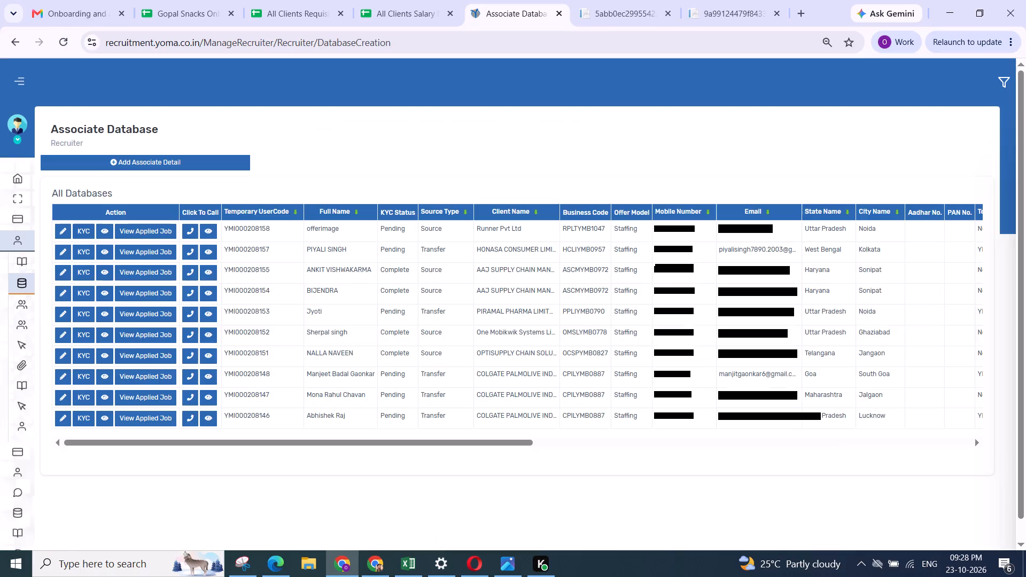
left_click(1008, 85)
scroll(975, 279, "down", 2)
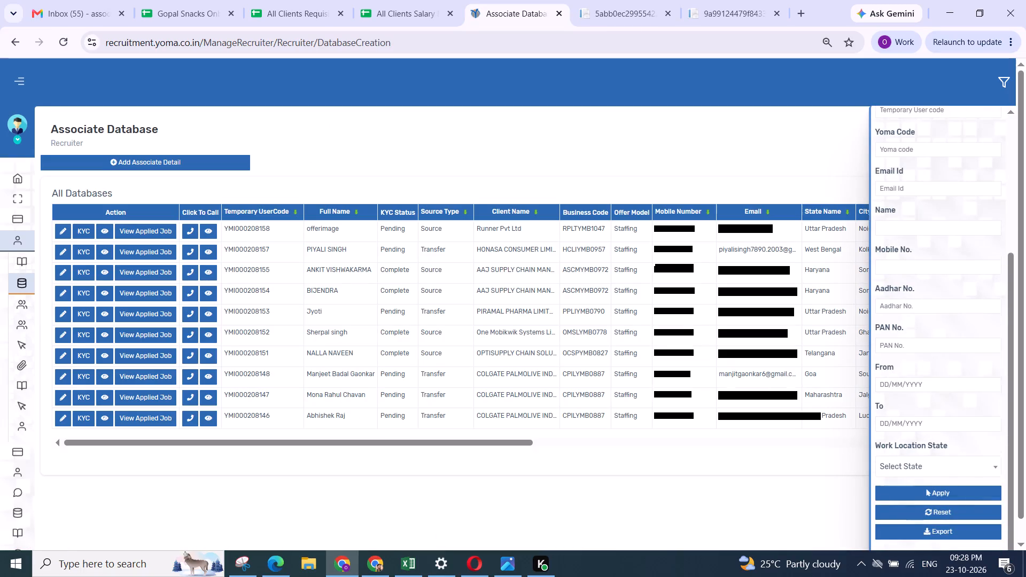
left_click(912, 263)
key("ctrl+v")
key("Return")
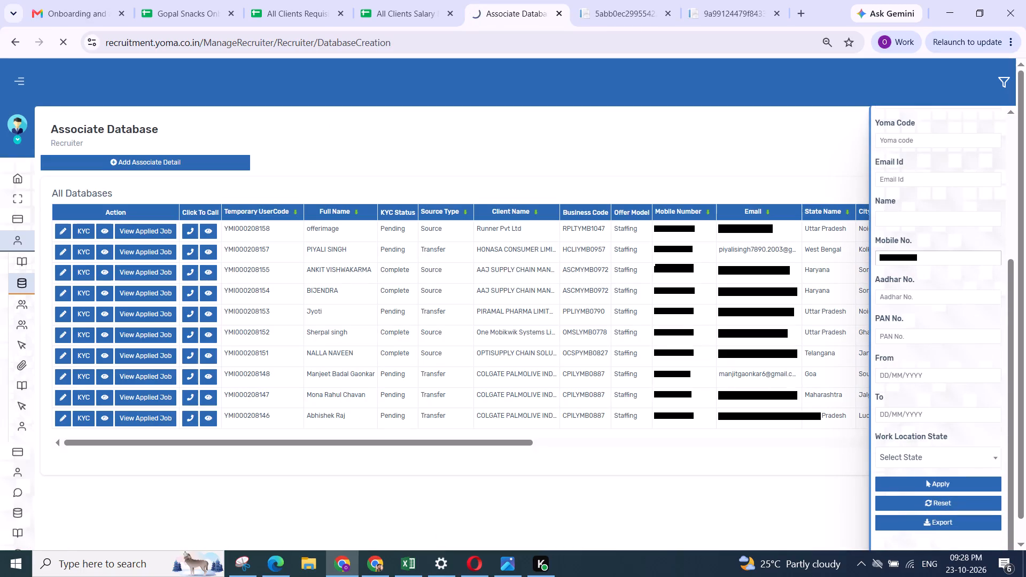
scroll(800, 295, "down", 3)
scroll(919, 360, "down", 1)
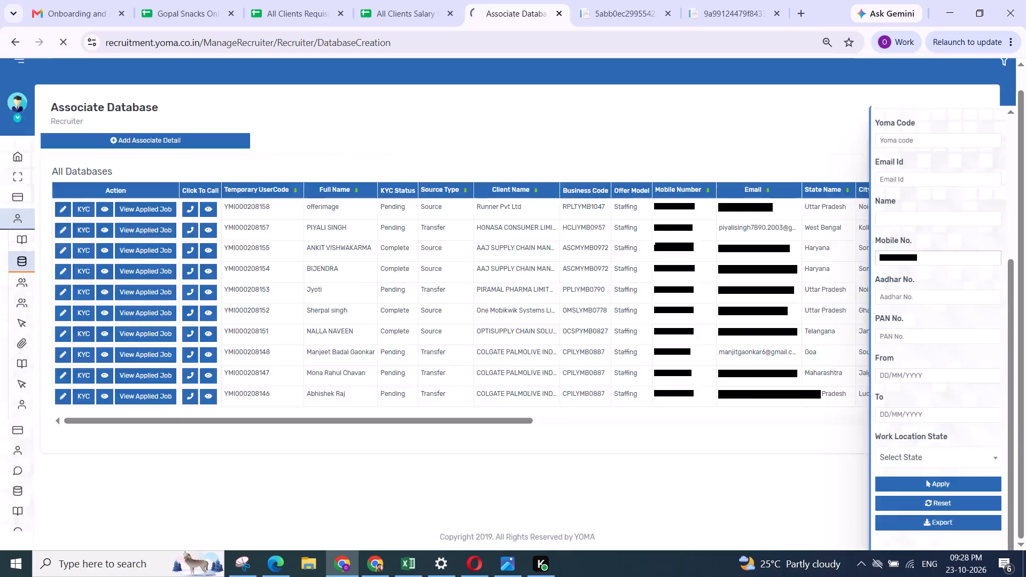
scroll(919, 360, "down", 2)
In the Excel list, copy the mobile number of the associate in row 29.
key("alt+Tab")
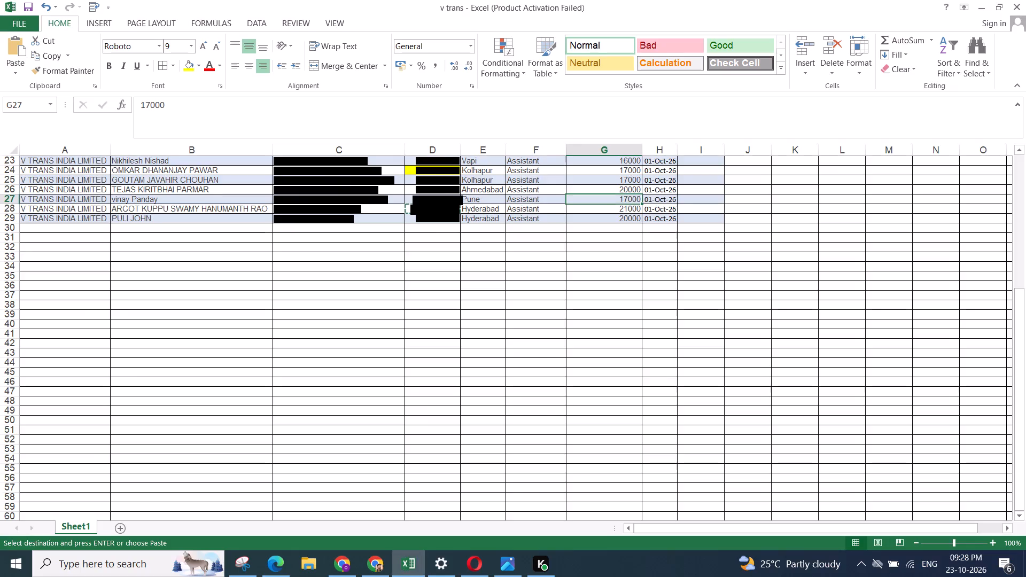
key("Down")
key("Left")
key("Left")
key("Left")
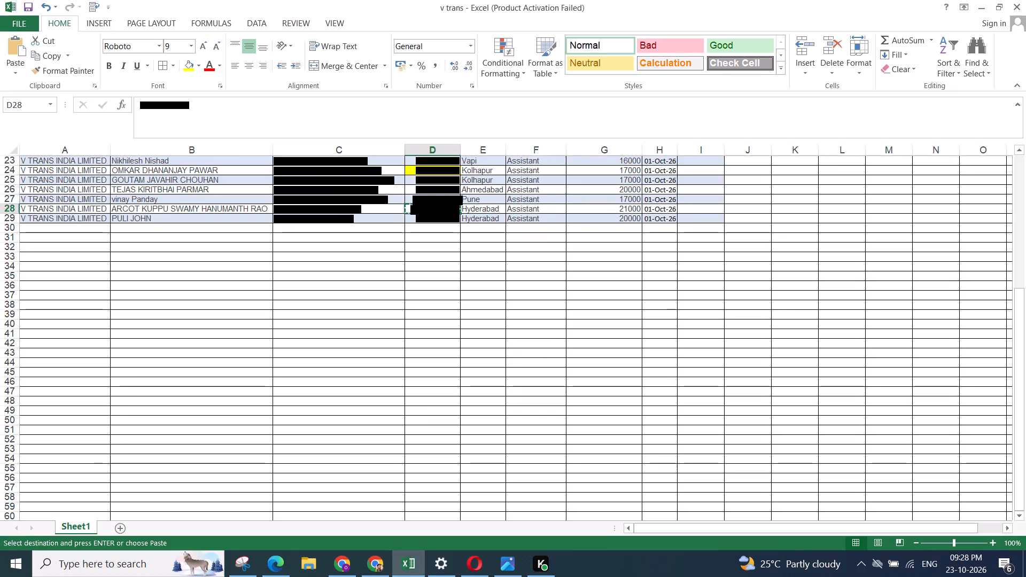
key("Down")
key("ctrl+c")
Back in the Associate Database in Chrome, open the filtered Hyderabad associate's record and its offer info for editing.
key("alt+Tab")
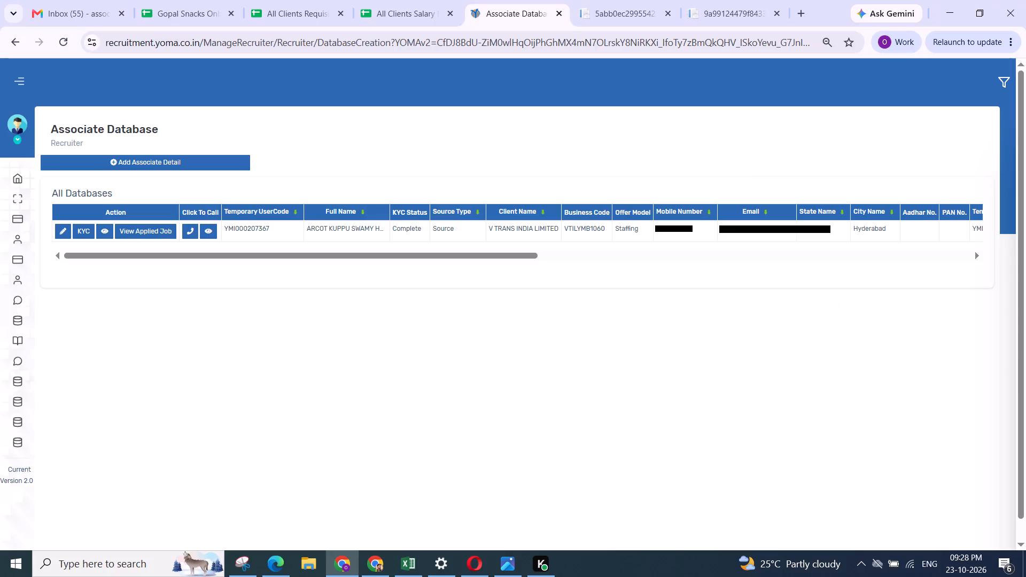
left_click_drag(58, 227, 65, 232)
left_click(65, 232)
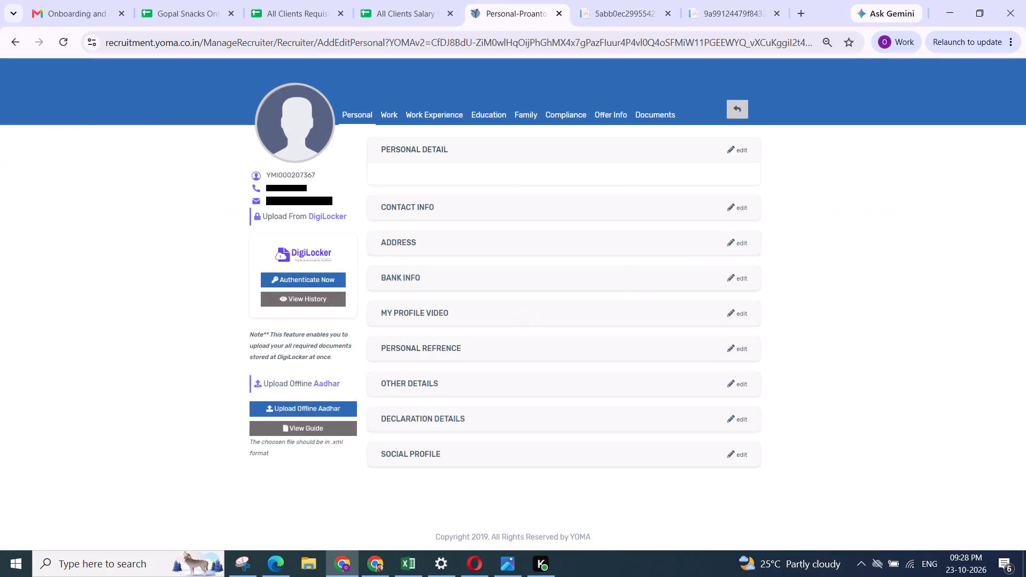
left_click(603, 111)
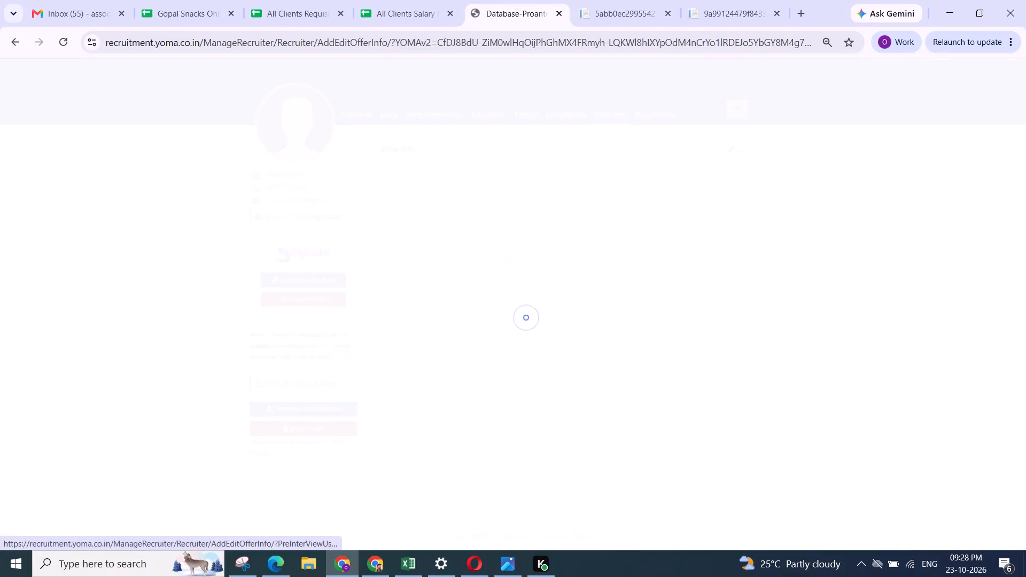
left_click(734, 151)
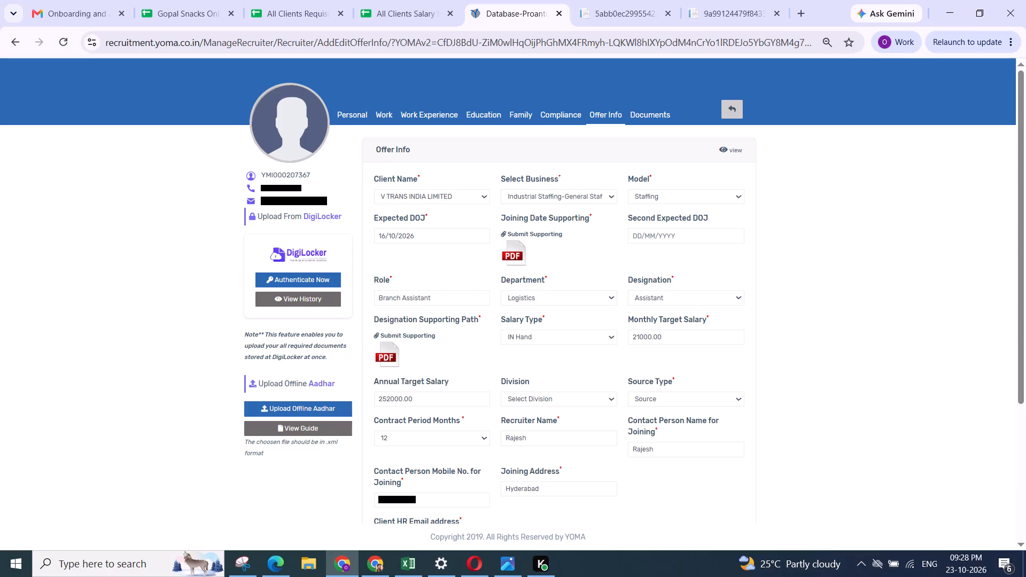
Attach the dfdsfdasd image from Downloads as the joining date supporting.
left_click(551, 238)
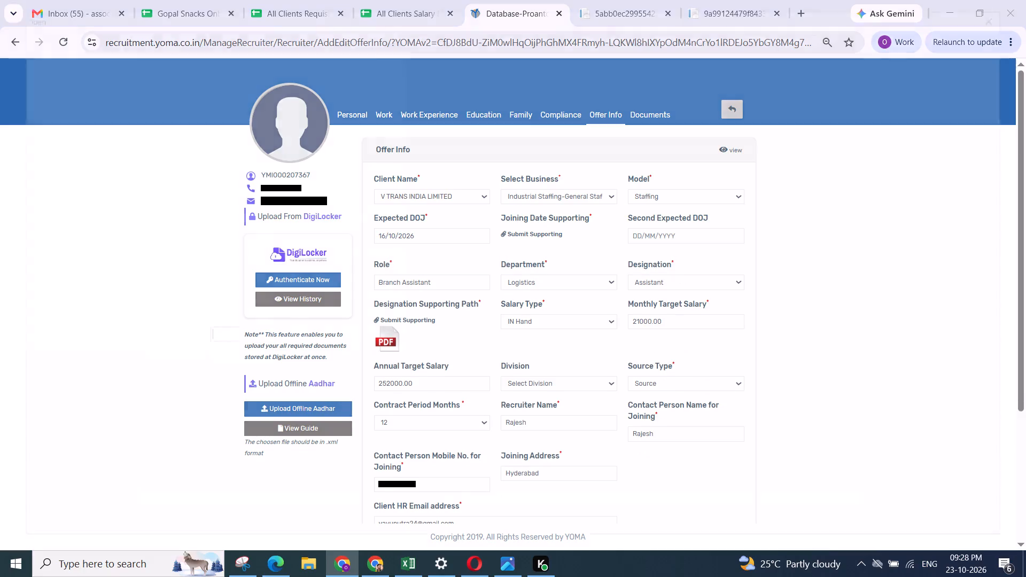
left_click(247, 110)
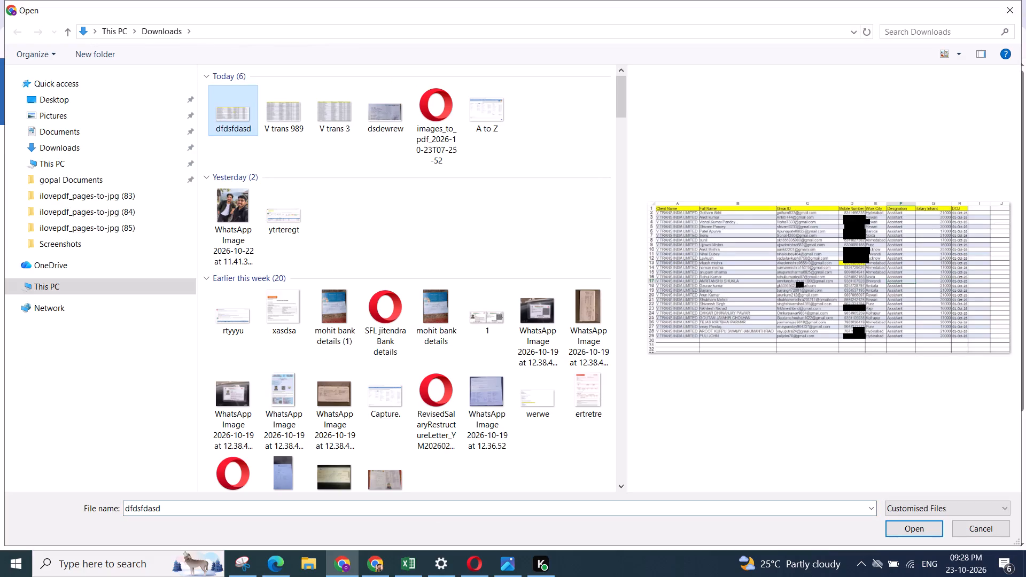
left_click(918, 525)
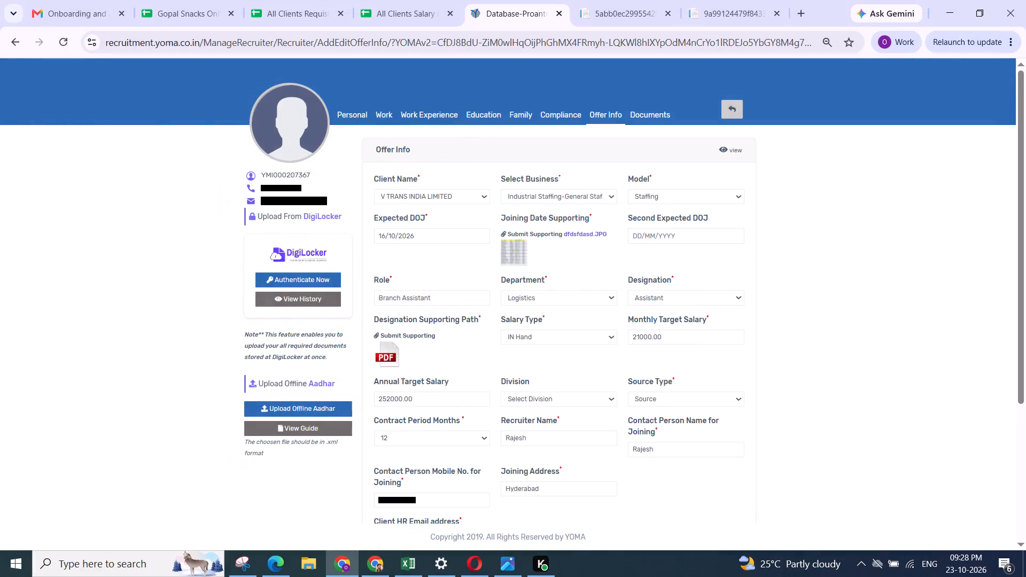
Set the Expected DOJ to 01/10/2026.
left_click(411, 230)
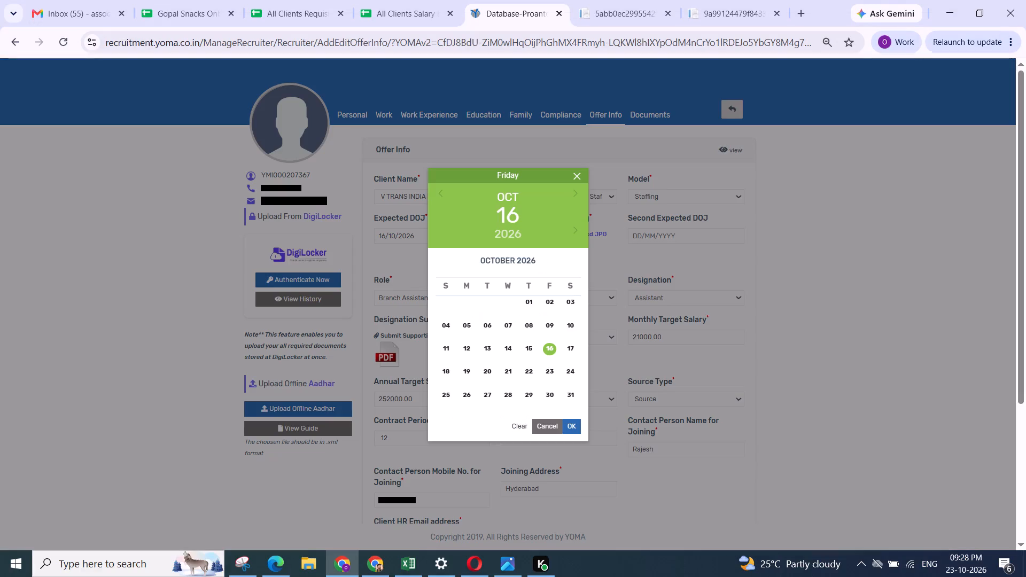
left_click(529, 303)
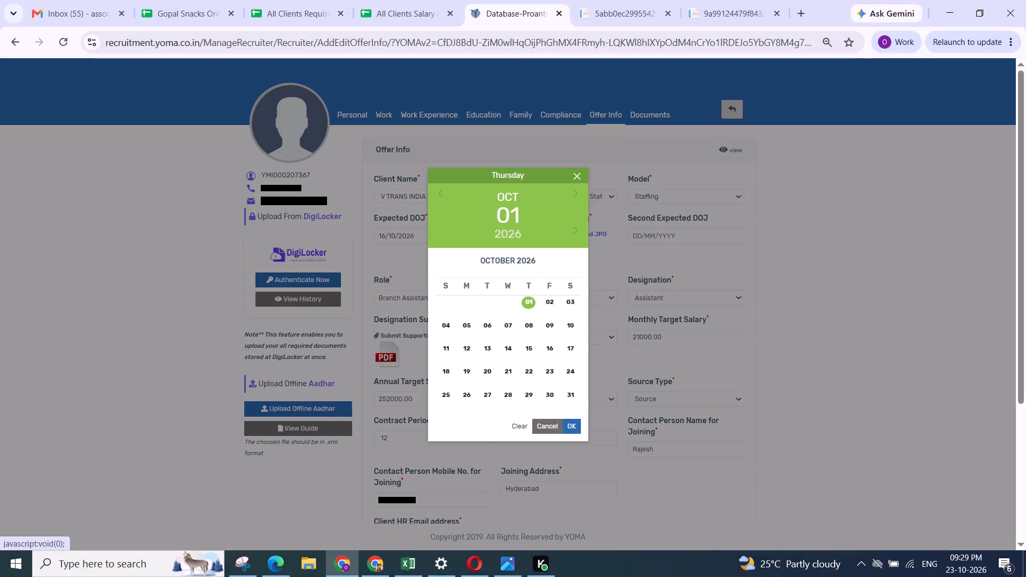
left_click(571, 433)
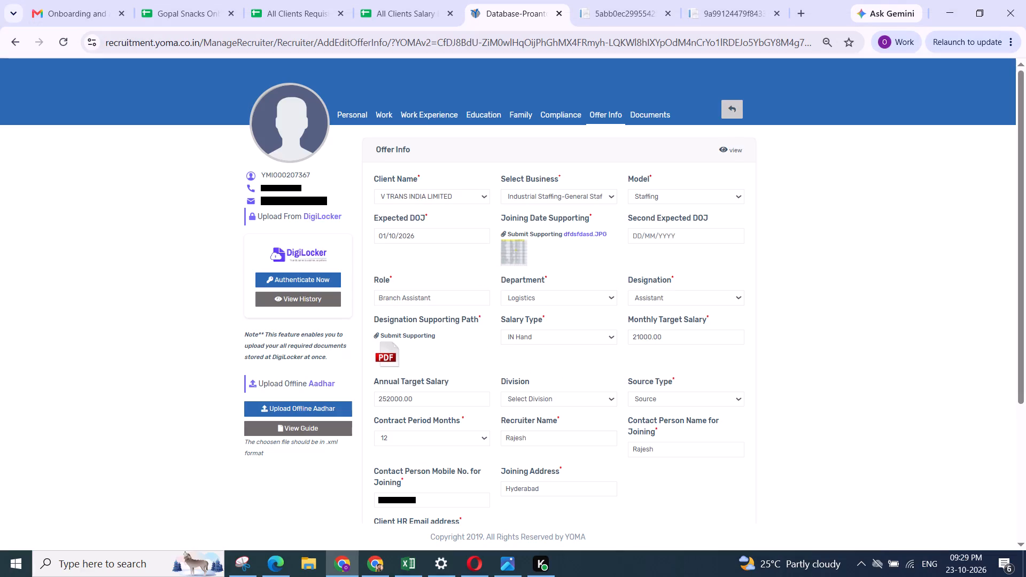
Set the business to Industrial Staffing-Service Contractor Model (VTILYMB1087).
left_click_drag(540, 197, 547, 250)
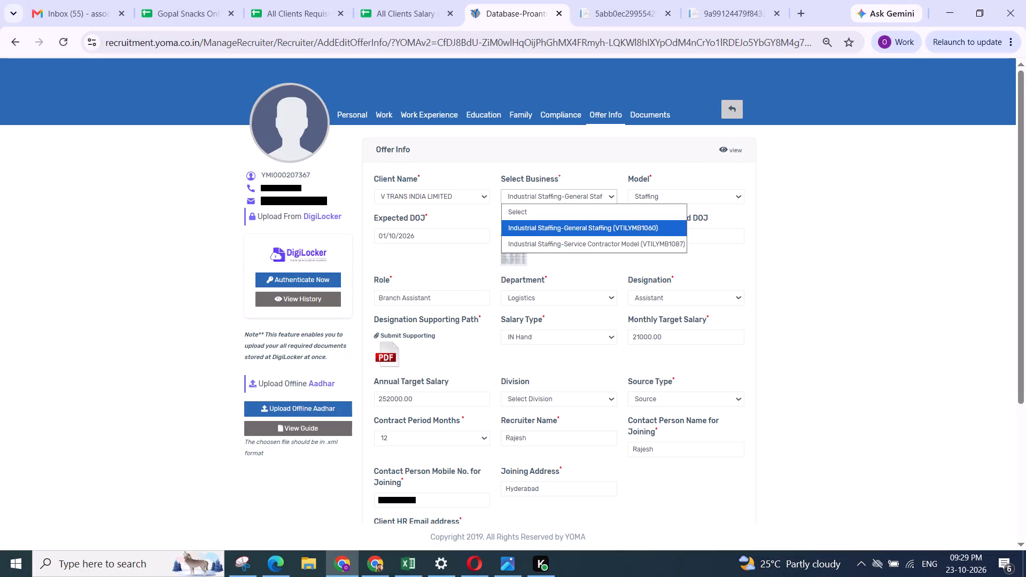
left_click_drag(547, 250, 547, 249)
left_click(547, 249)
Attach the dfdsfdasd image from Downloads as the designation supporting.
scroll(605, 262, "down", 1)
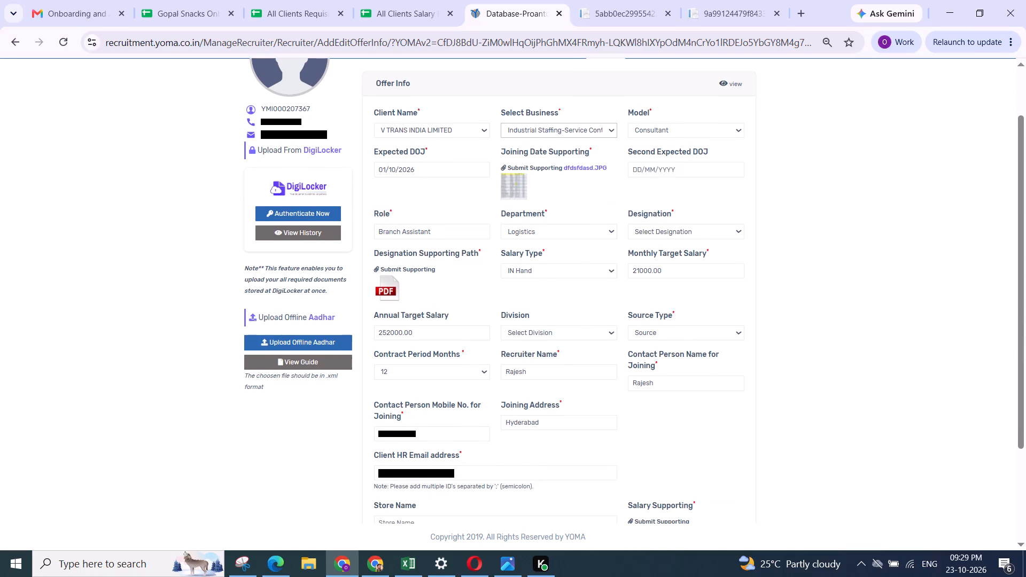
left_click(414, 271)
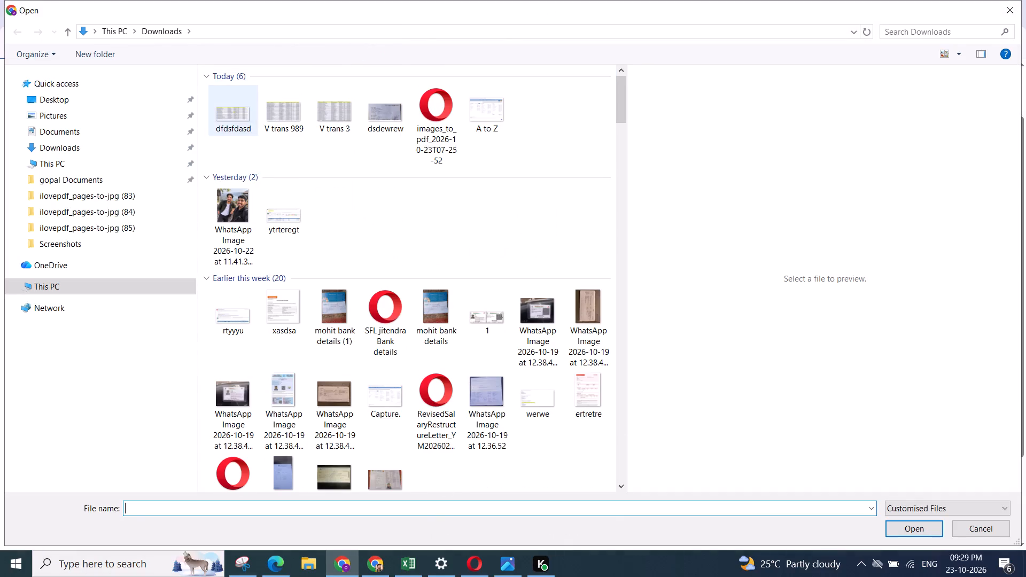
left_click(239, 114)
left_click(923, 527)
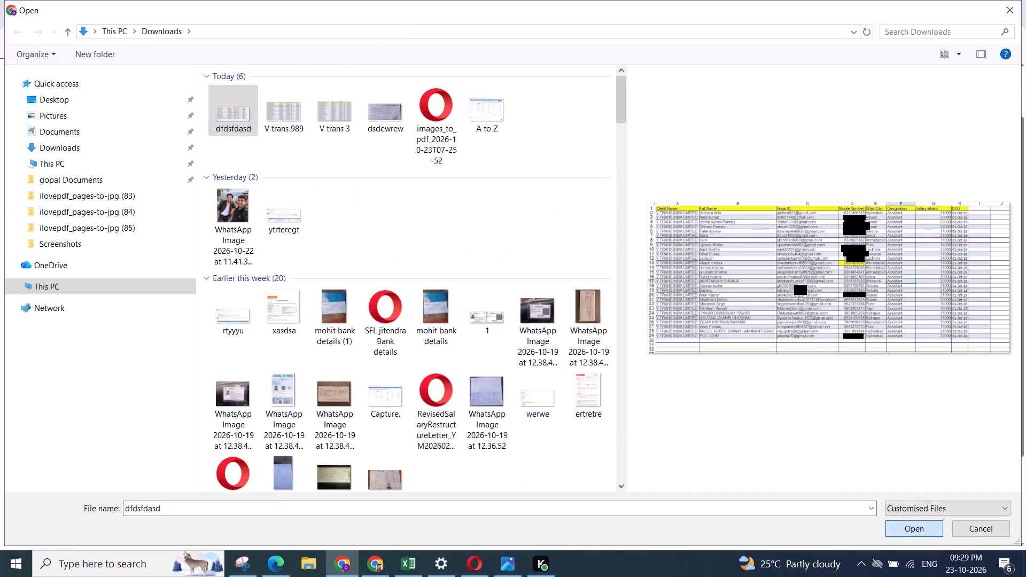
Set the offer's designation to Assistant.
left_click(670, 233)
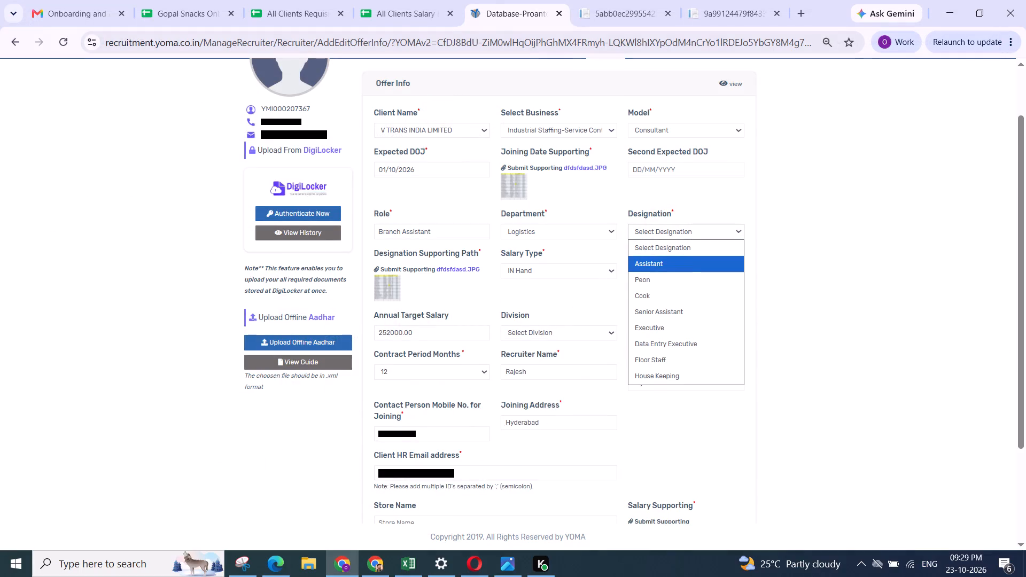
left_click(668, 272)
left_click(646, 241)
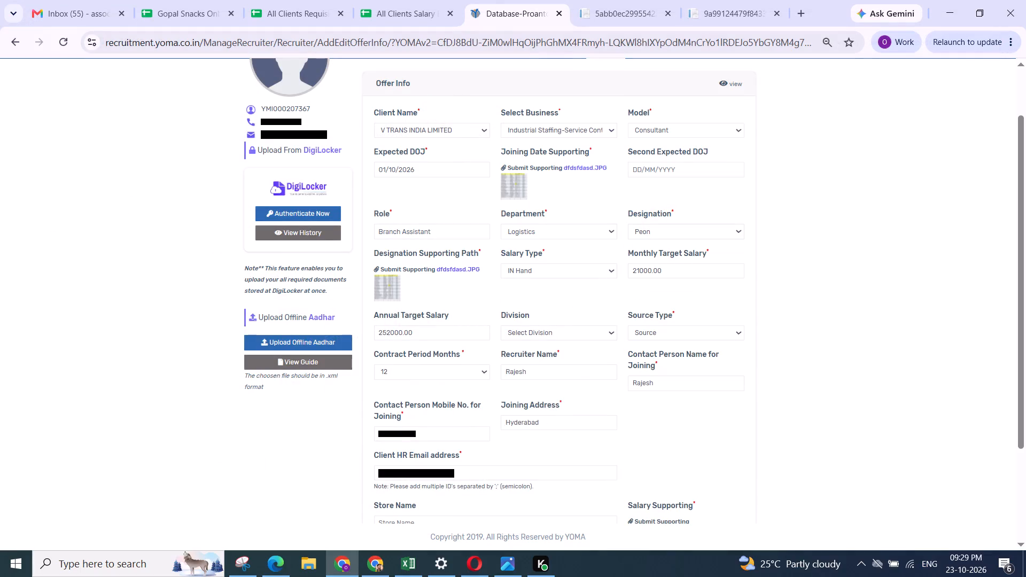
left_click(667, 239)
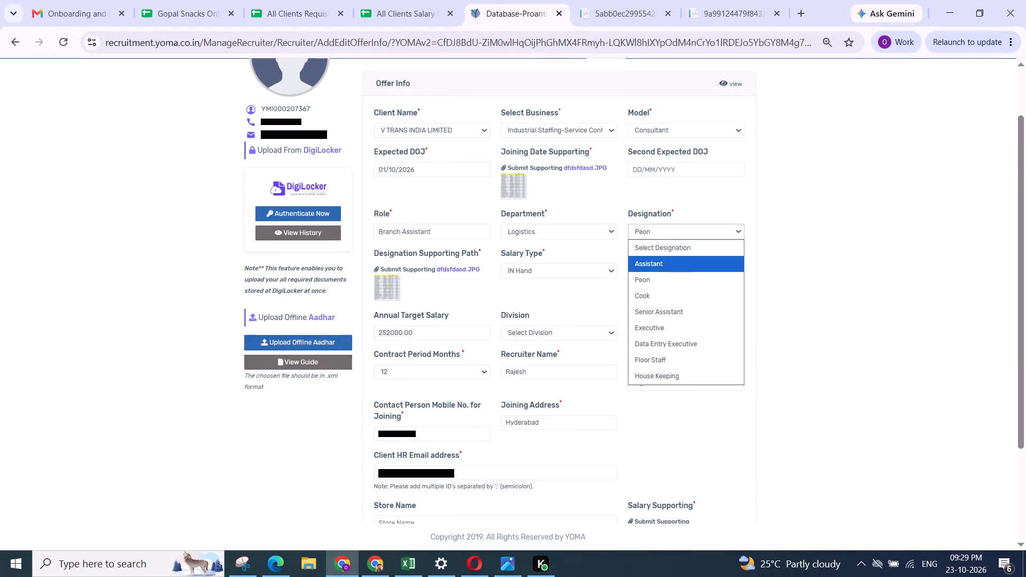
left_click(667, 269)
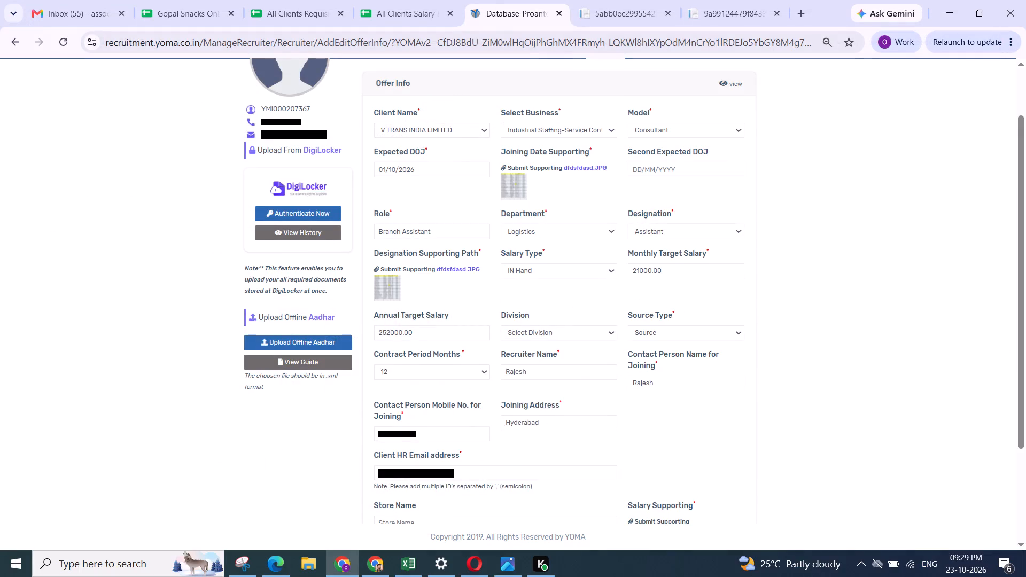
Attach the dfdsfdasd image from Downloads as the salary supporting.
scroll(475, 301, "down", 2)
scroll(493, 306, "up", 1)
scroll(590, 362, "down", 3)
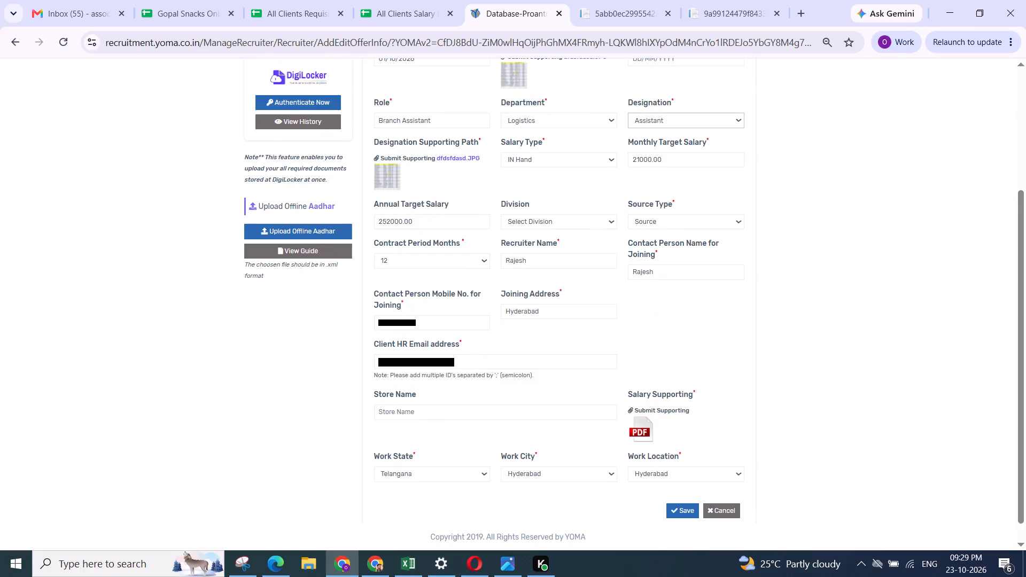
left_click(665, 388)
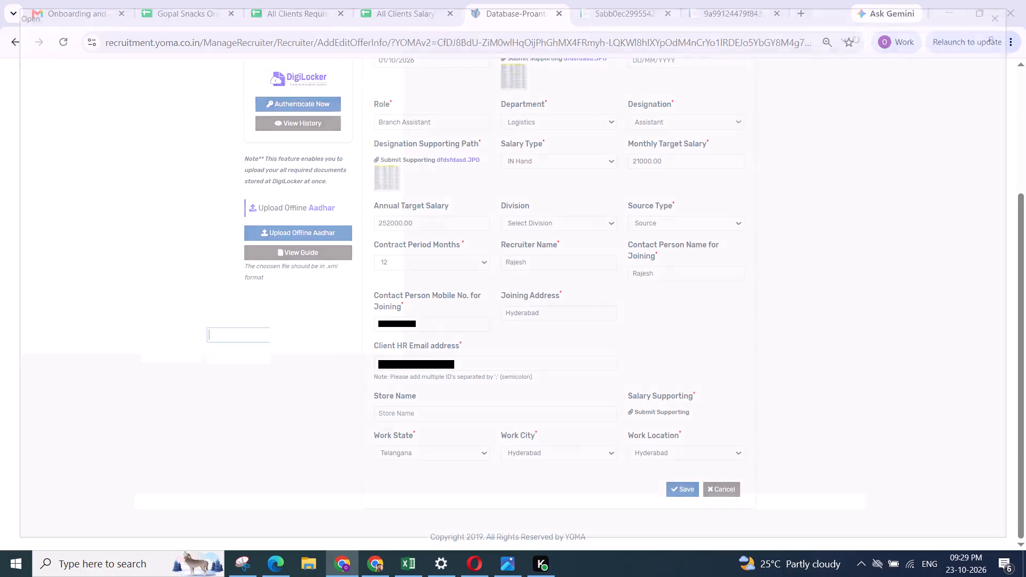
left_click(239, 118)
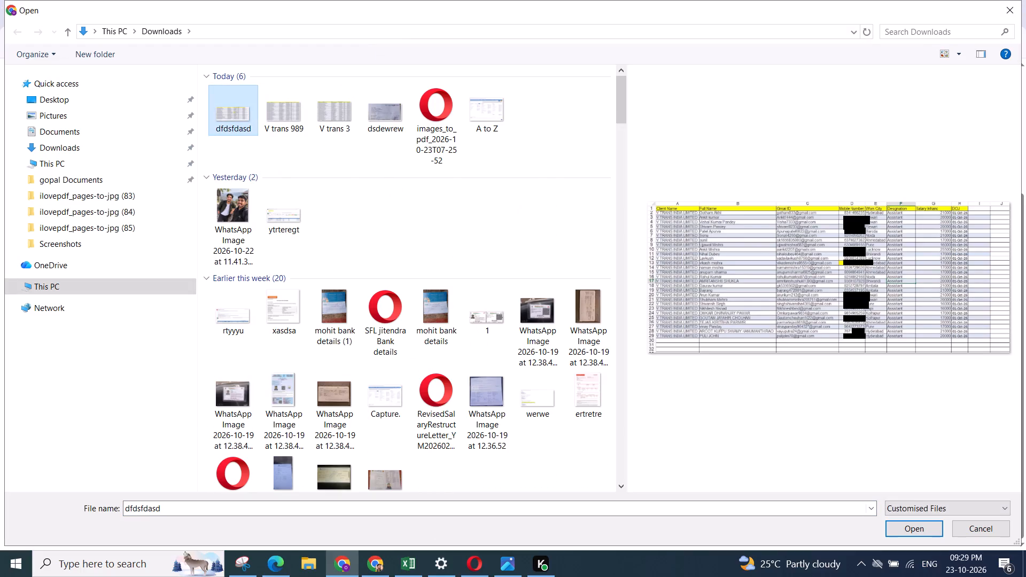
left_click(911, 529)
Set the offer's source type to Transfer.
scroll(735, 329, "up", 1)
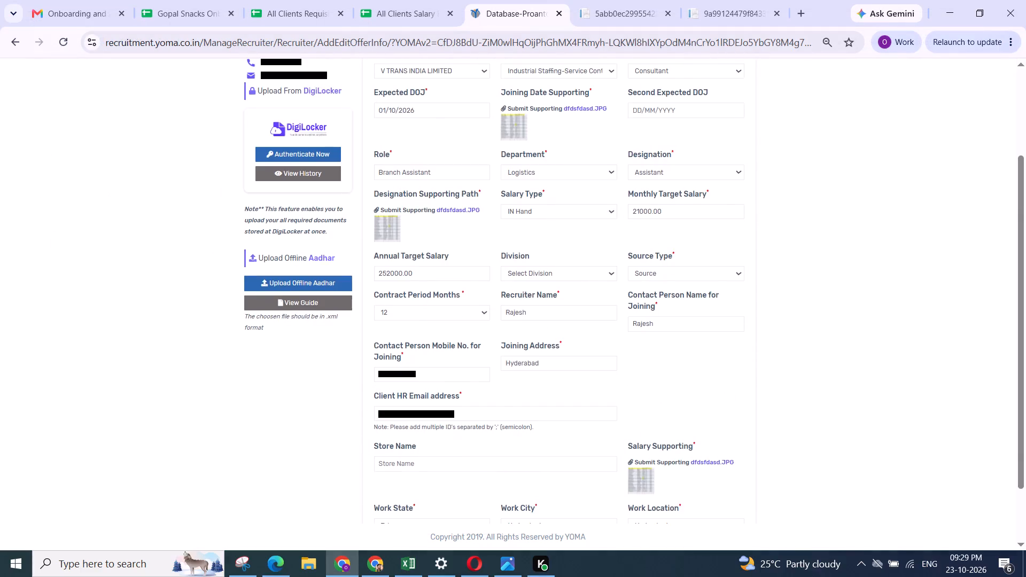
scroll(657, 250, "up", 1)
scroll(680, 301, "down", 1)
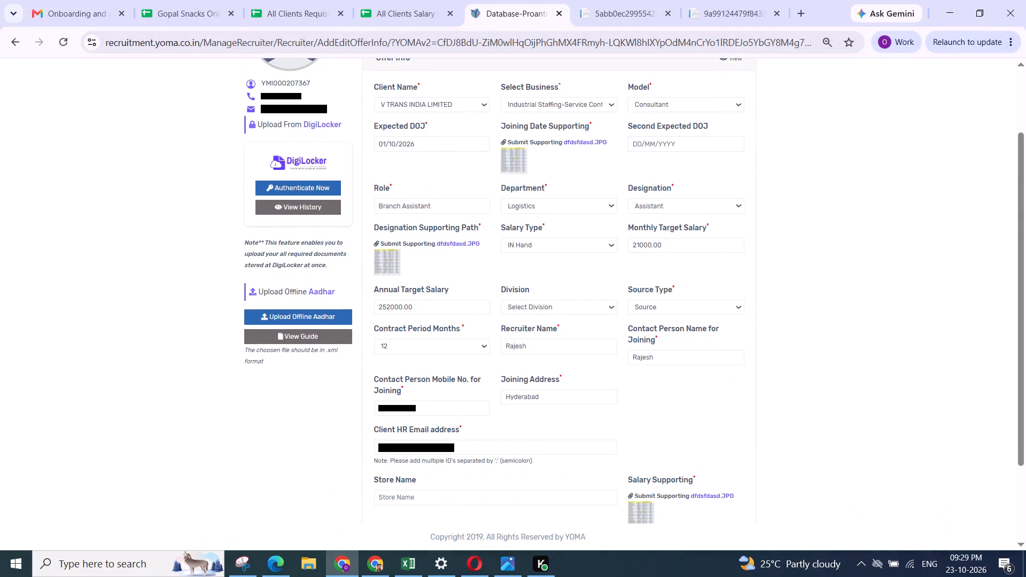
left_click_drag(649, 306, 658, 357)
left_click(658, 357)
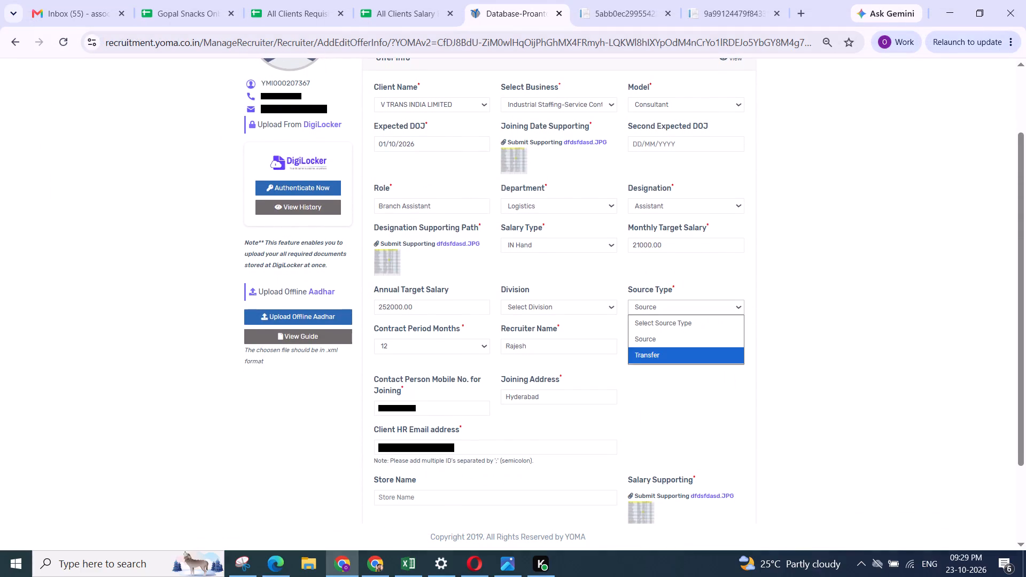
Check the completed offer info against the associate's row in the v trans Excel list and save it.
scroll(598, 309, "up", 1)
scroll(604, 342, "down", 1)
key("alt+Tab")
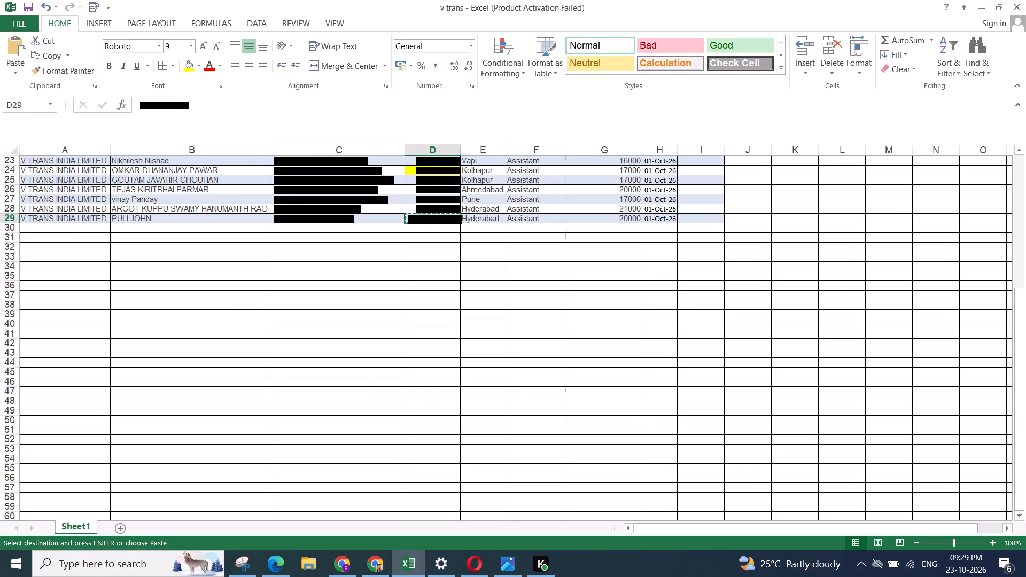
key("alt+Tab")
scroll(612, 306, "up", 2)
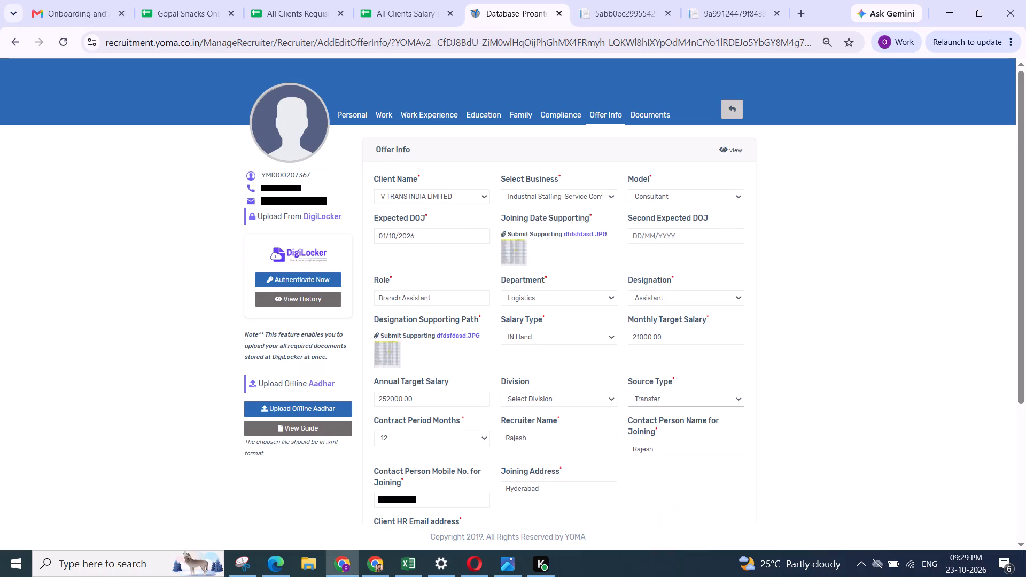
scroll(600, 336, "down", 2)
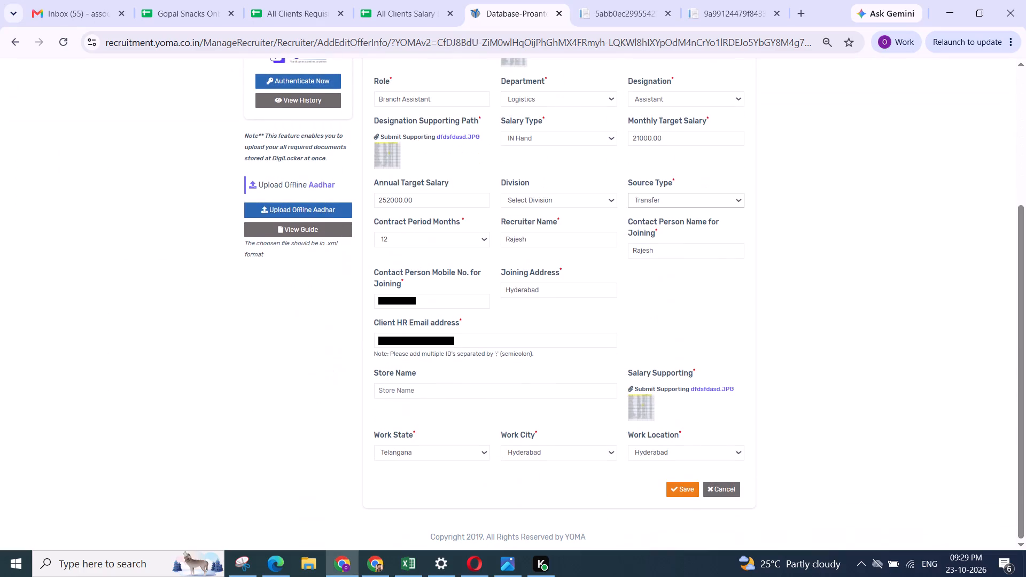
left_click(686, 495)
left_click(685, 491)
Return to the associate database and filter it by the mobile number copied from row 29 of the Excel list.
key("alt+Tab")
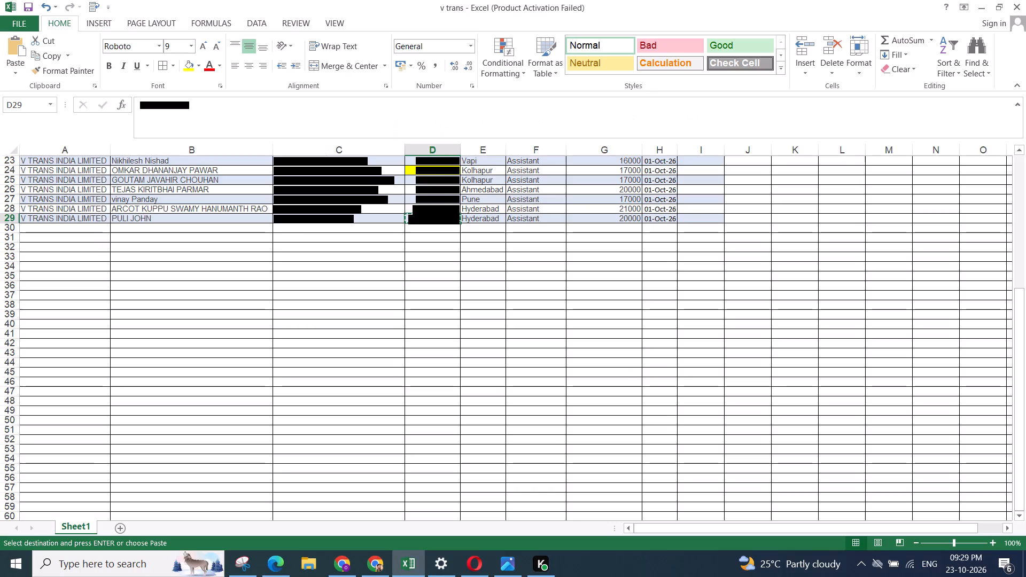
scroll(592, 296, "up", 2)
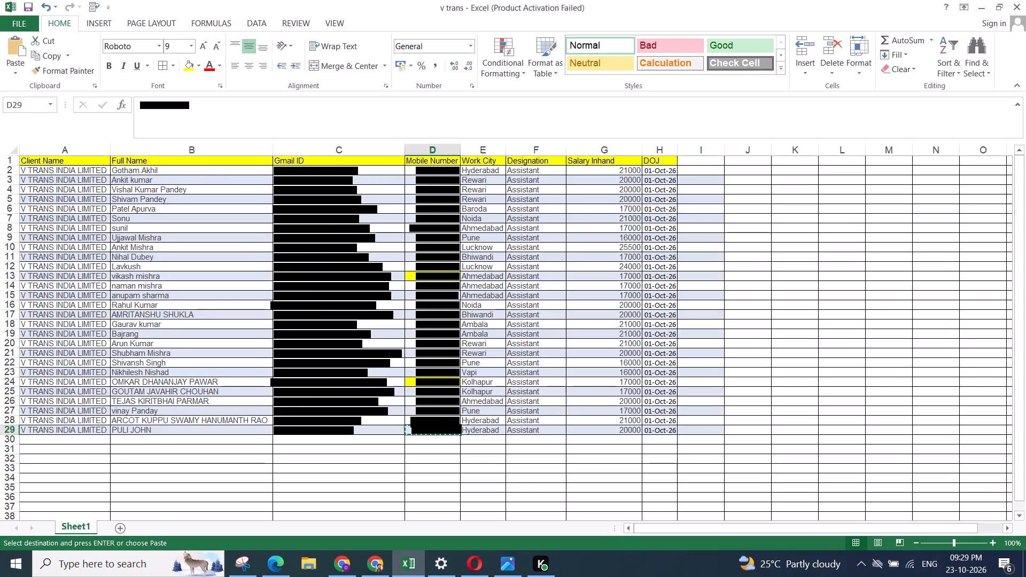
scroll(617, 296, "up", 2)
key("alt+Tab")
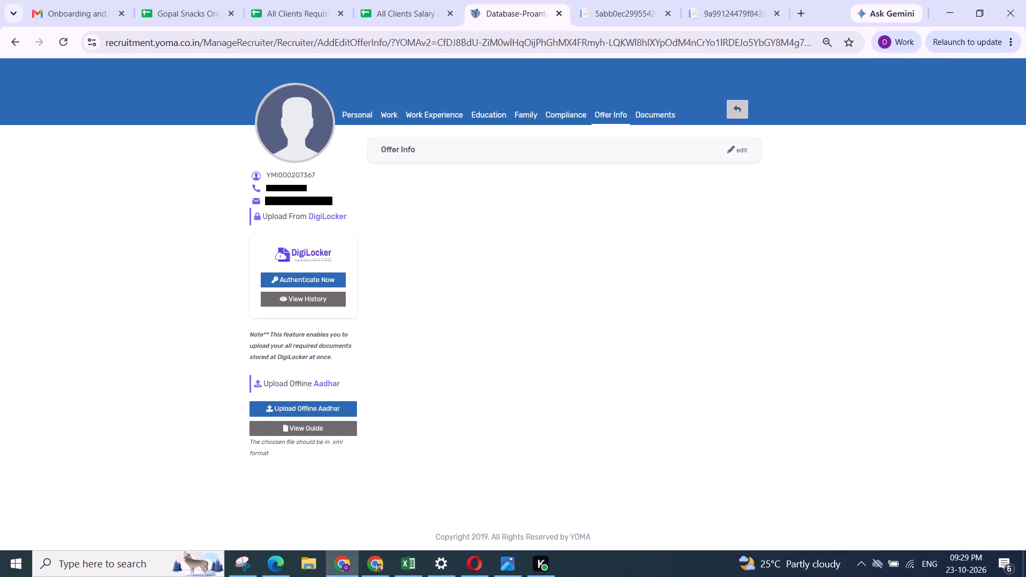
left_click(734, 103)
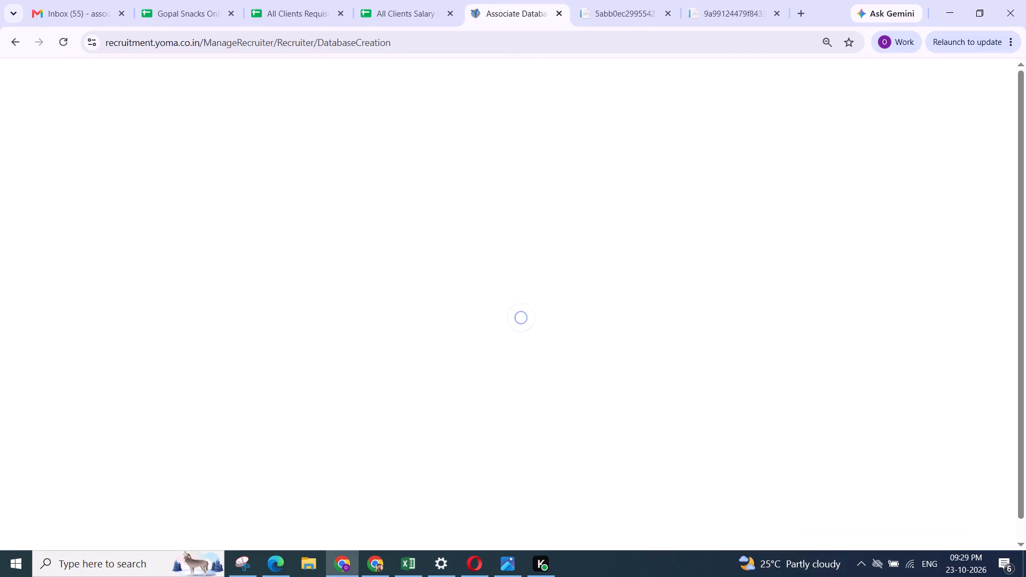
left_click(1006, 80)
scroll(970, 208, "down", 2)
left_click(903, 283)
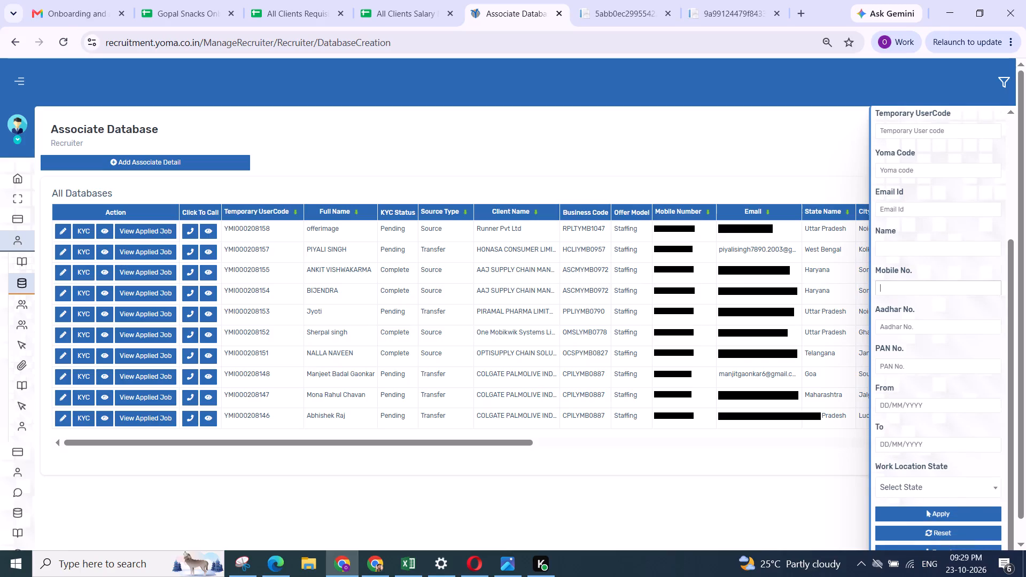
key("ctrl+v")
key("ctrl+Left")
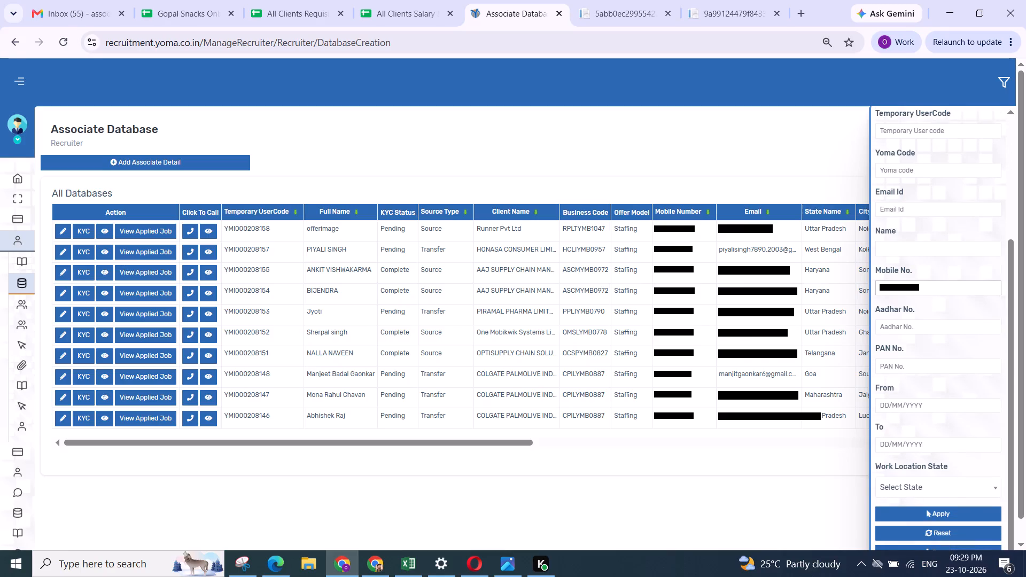
key("BackSpace")
key("BackSpace")
key("Return")
key("alt+Tab")
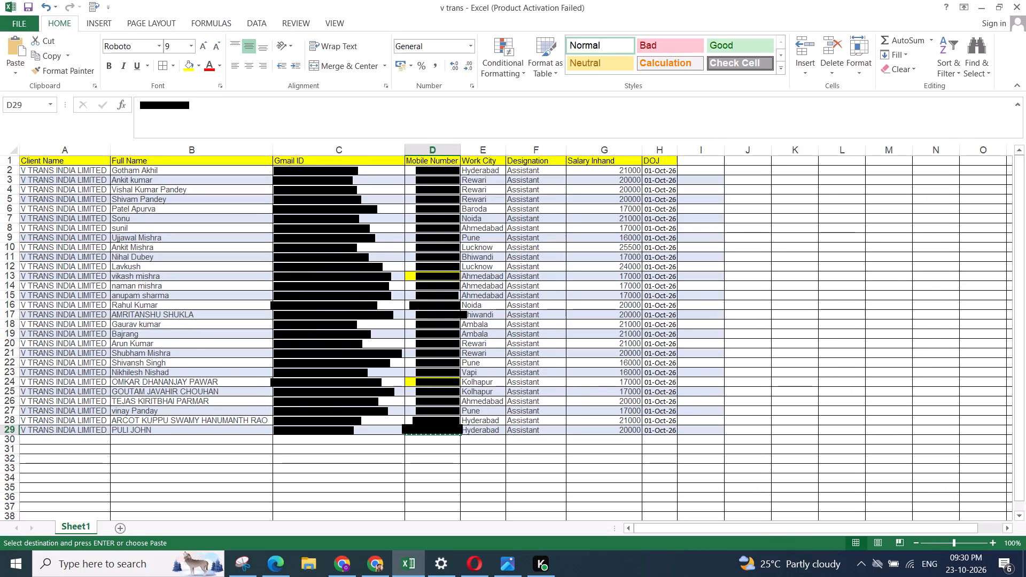
key("alt+Tab")
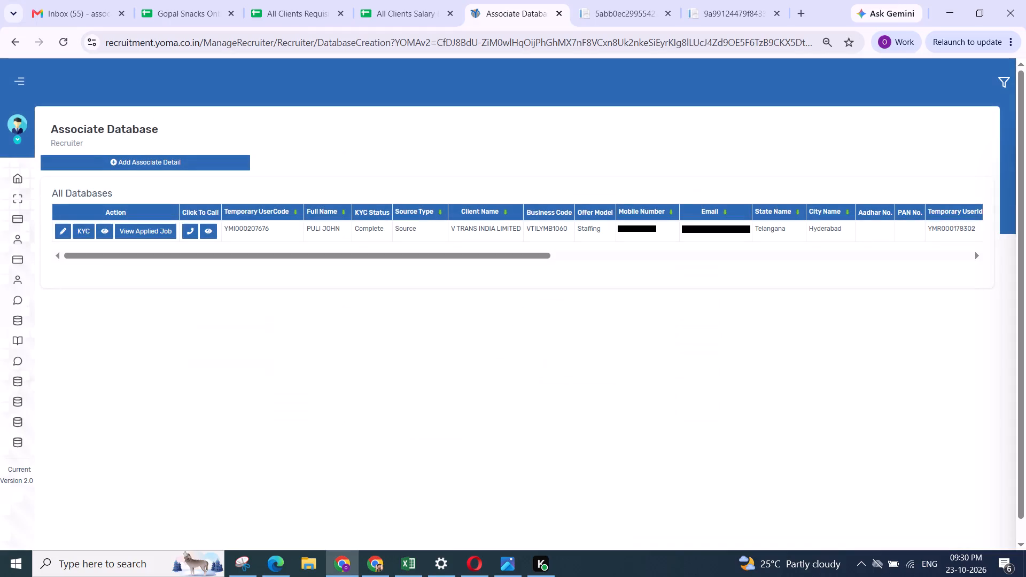
Open the found V TRANS INDIA LIMITED associate's record and put its offer info into edit mode.
left_click(62, 228)
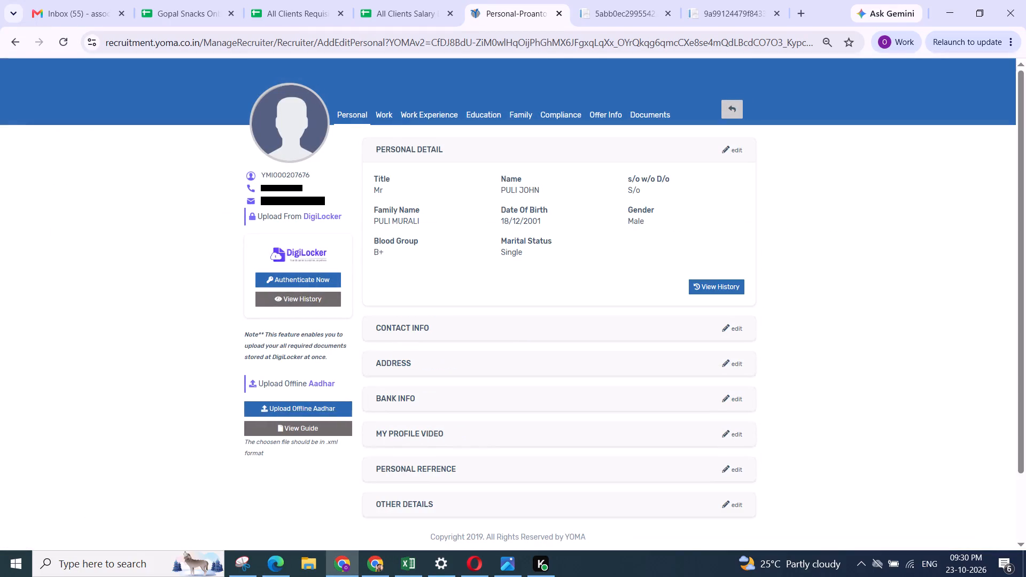
left_click(612, 110)
left_click(607, 115)
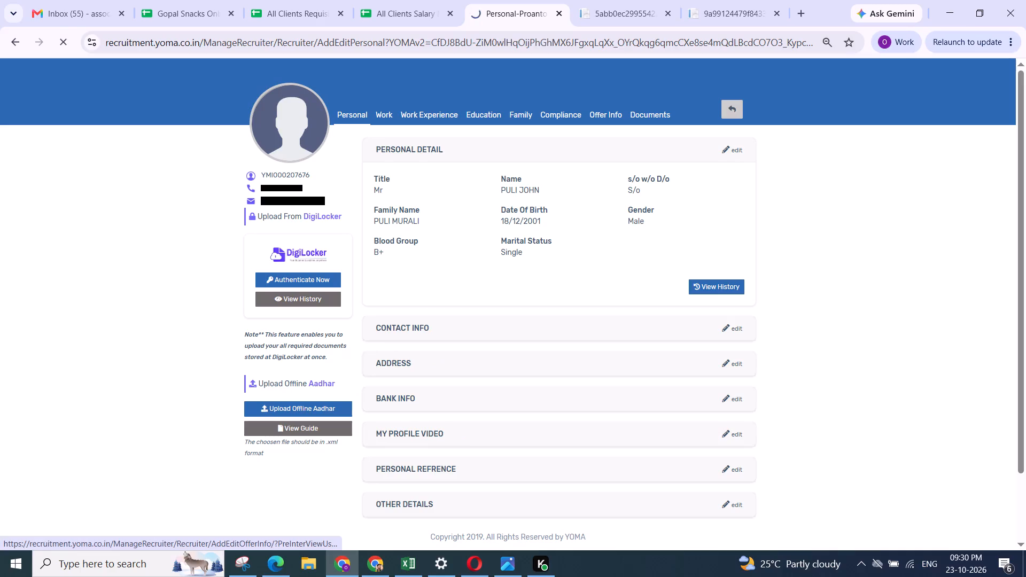
left_click(737, 150)
Attach the dfdsfdasd image from Downloads as the joining date supporting.
left_click(545, 230)
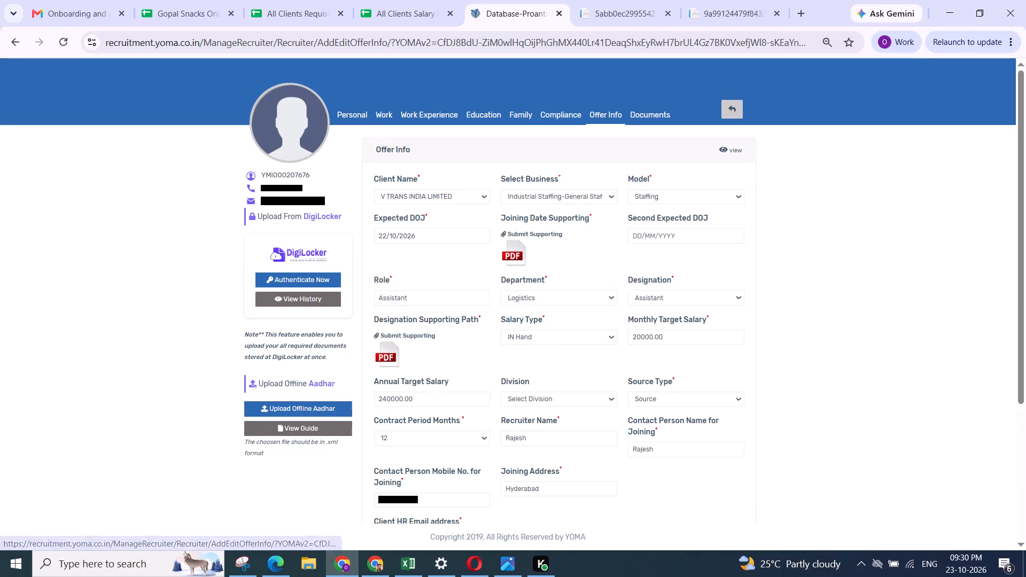
left_click(526, 231)
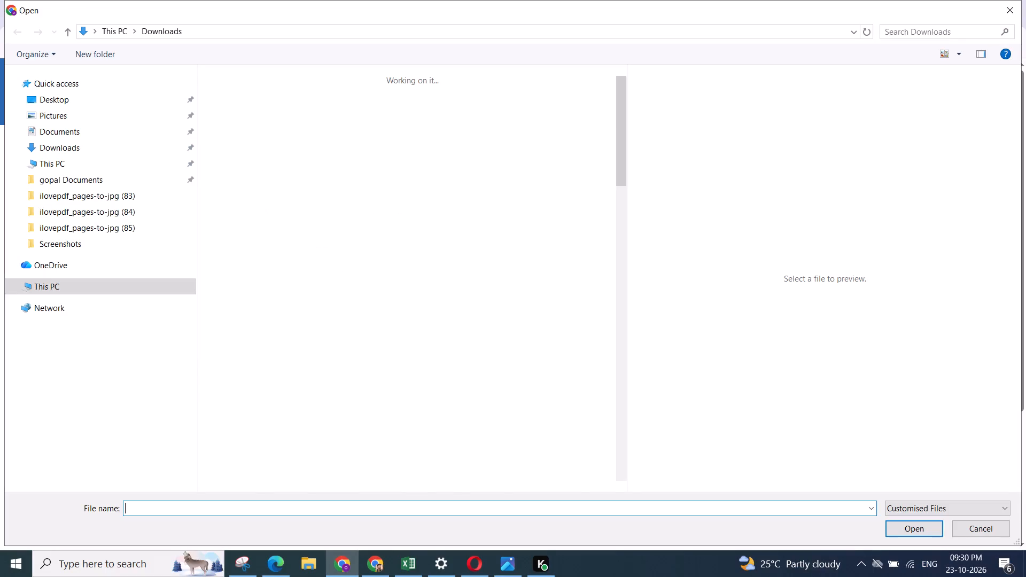
left_click(219, 110)
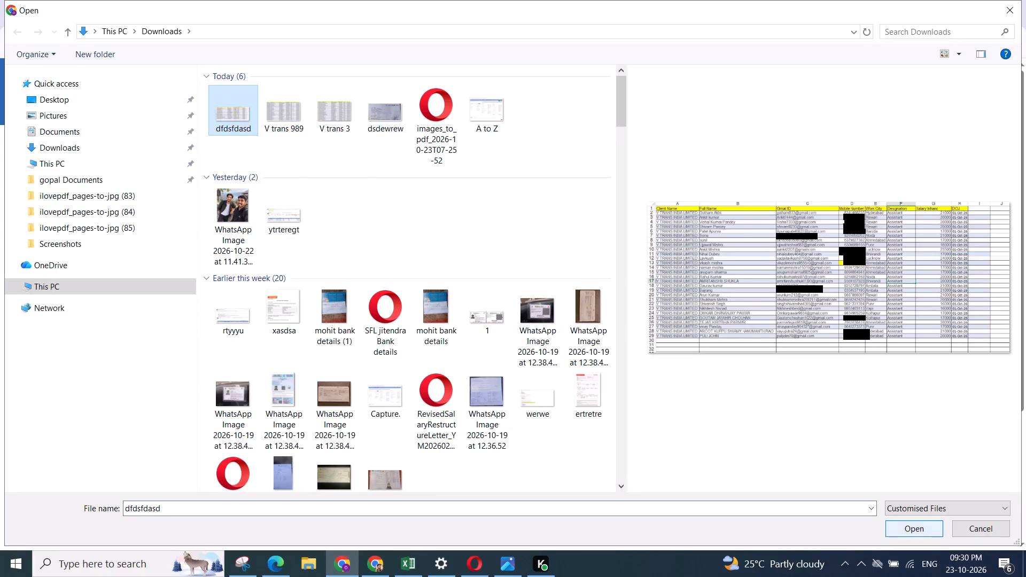
left_click(897, 529)
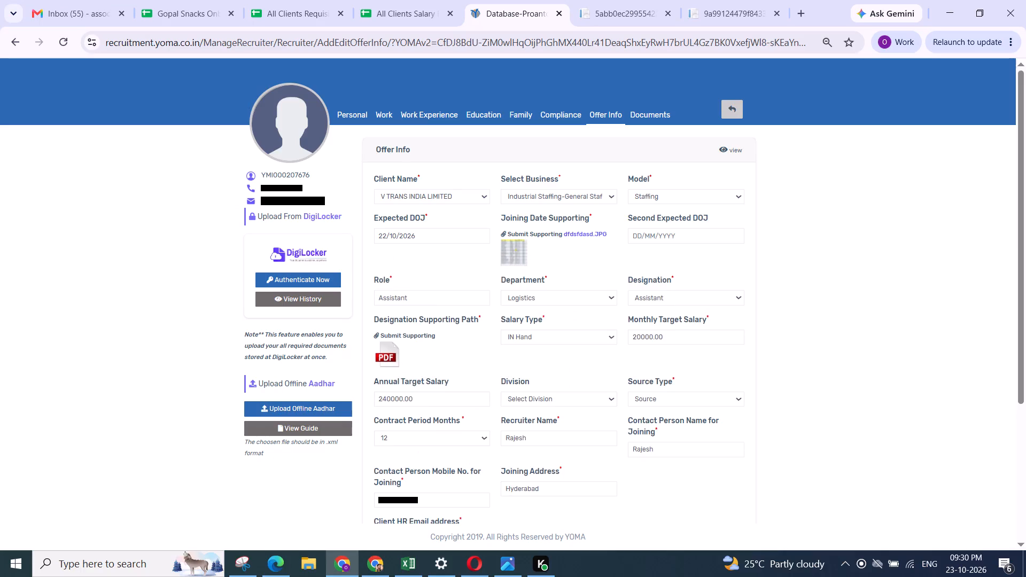
Attach the dfdsfdasd image from Downloads as the designation supporting.
left_click(421, 336)
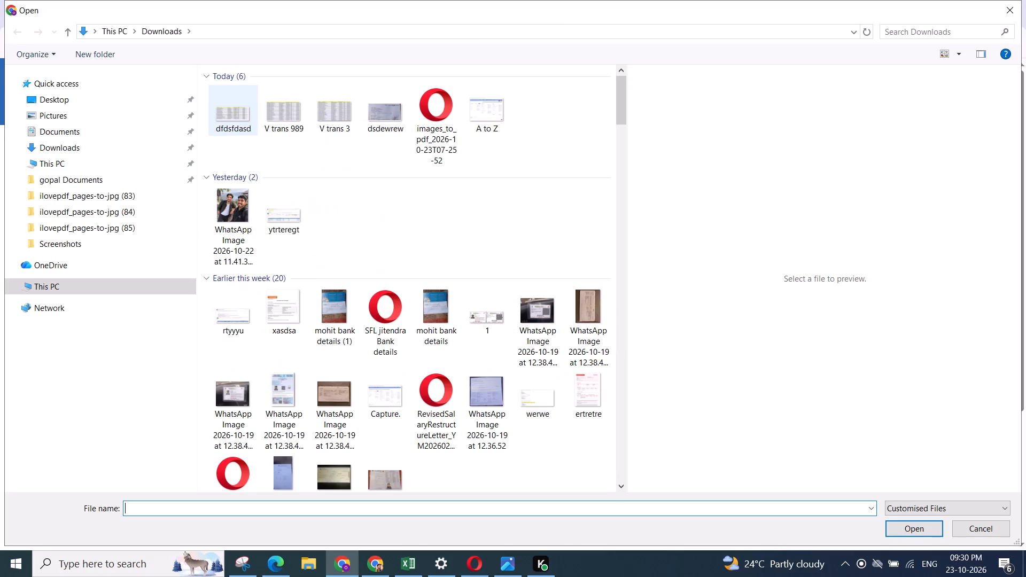
left_click(219, 114)
left_click(910, 534)
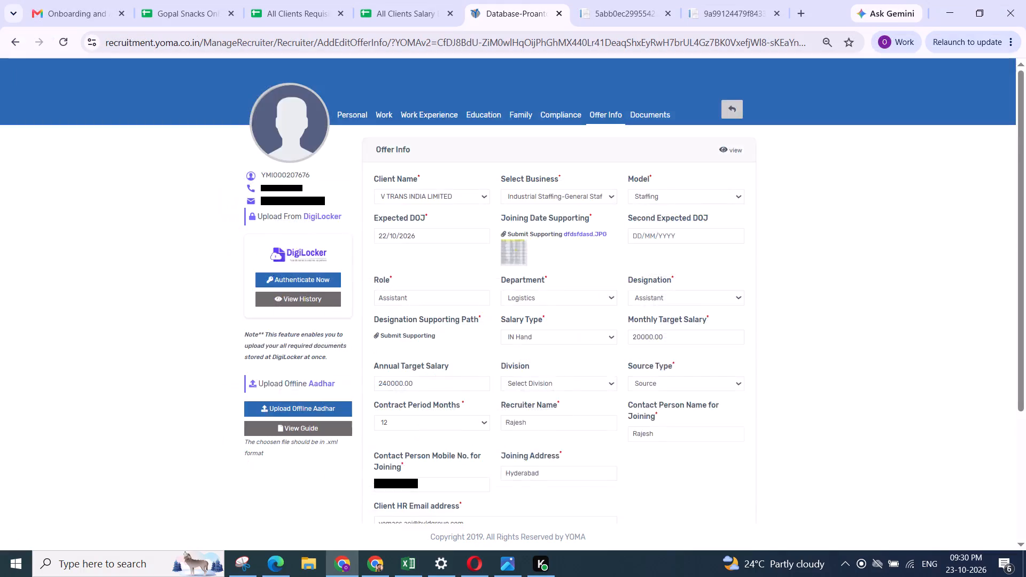
Attach the dfdsfdasd image from Downloads as the salary supporting.
scroll(626, 348, "down", 2)
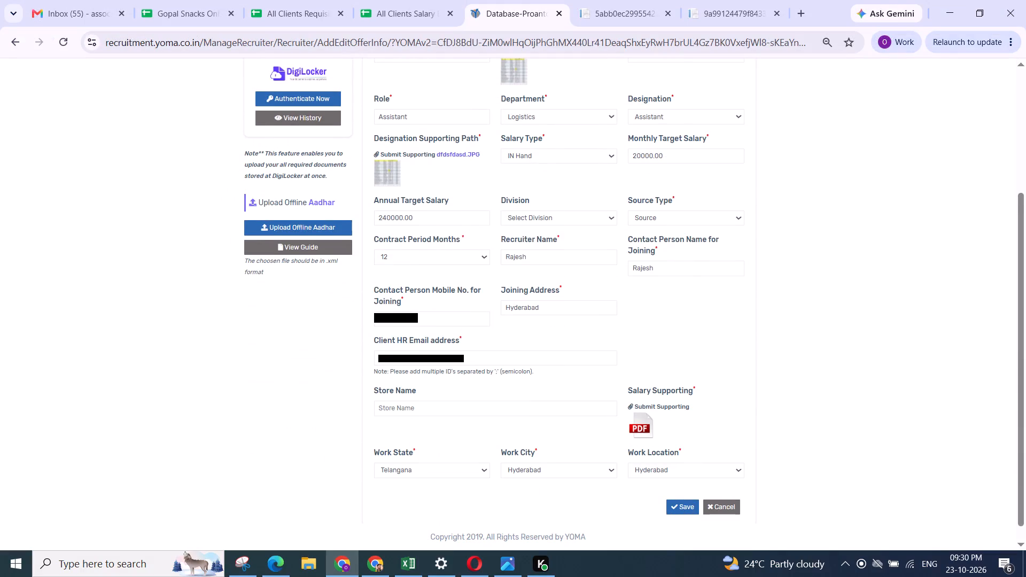
left_click(665, 404)
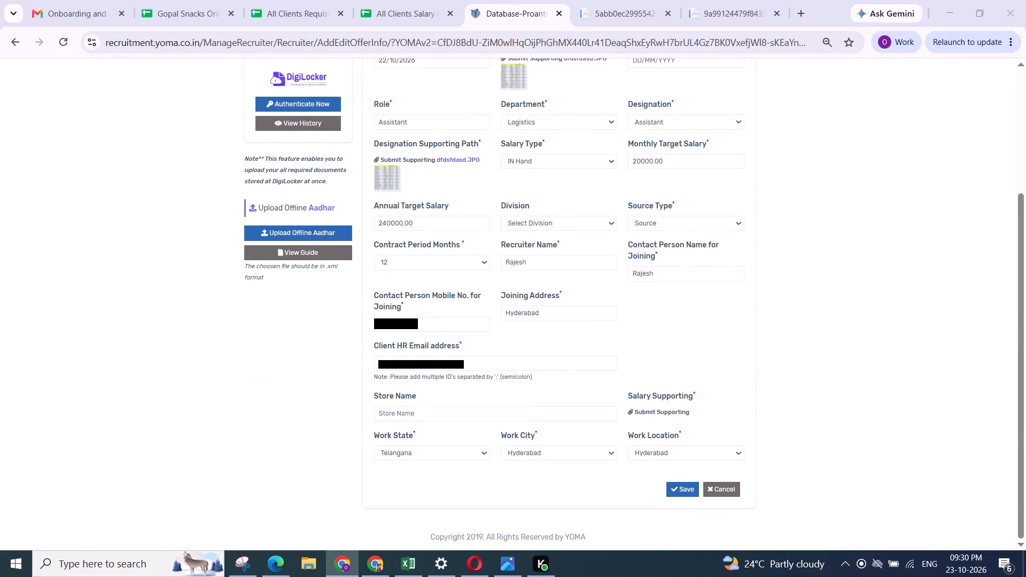
left_click(220, 104)
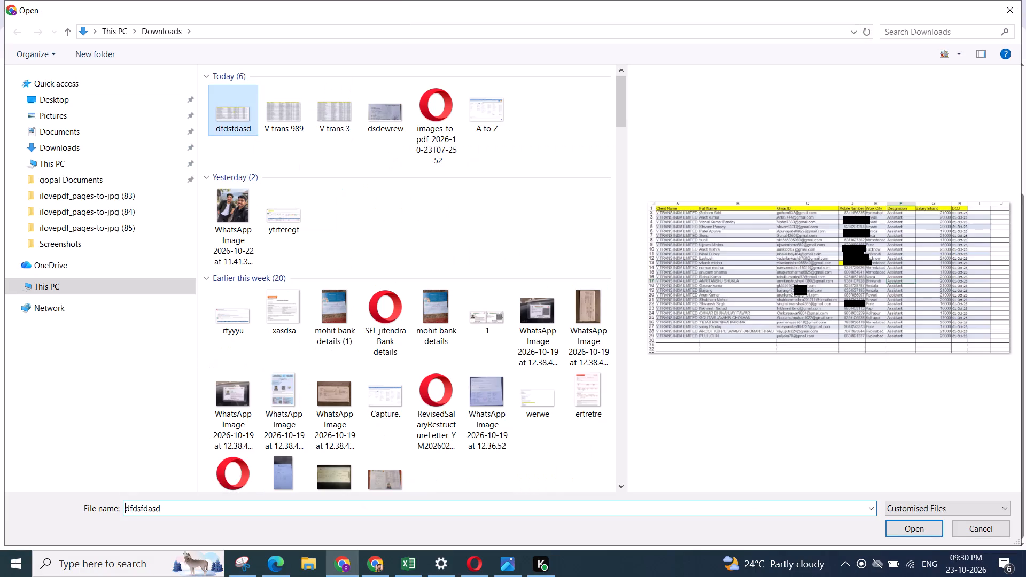
left_click(921, 529)
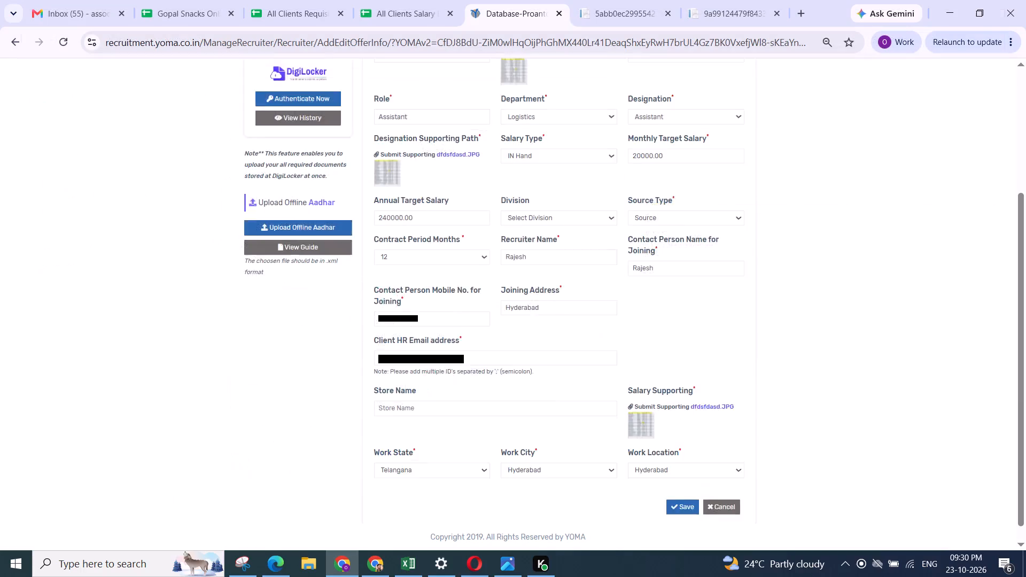
Change the business to Industrial Staffing-Service Contractor Model (VTILYMB1087) and reselect Assistant as the designation.
scroll(690, 282, "up", 2)
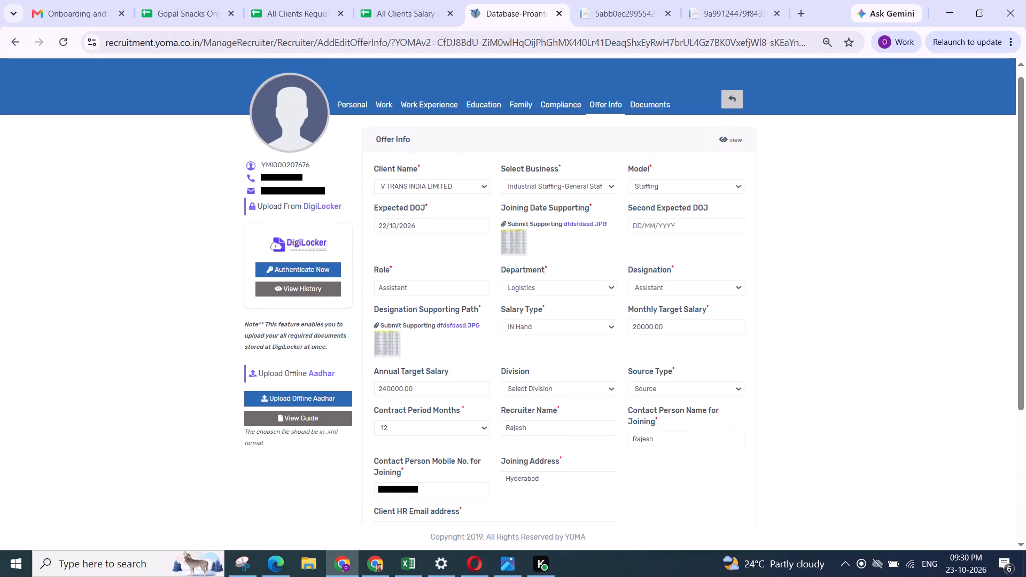
left_click(576, 182)
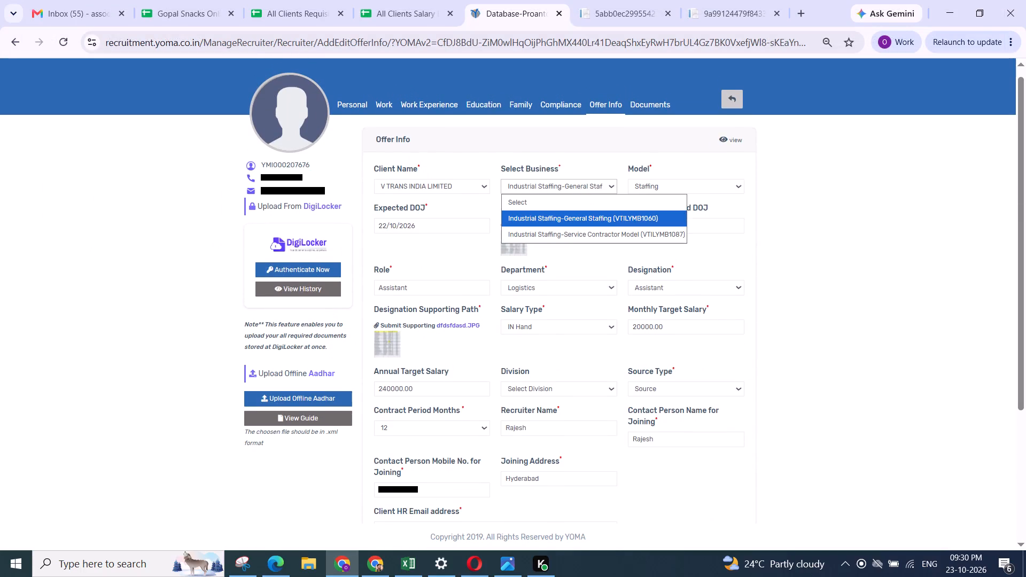
left_click(563, 232)
scroll(639, 278, "down", 1)
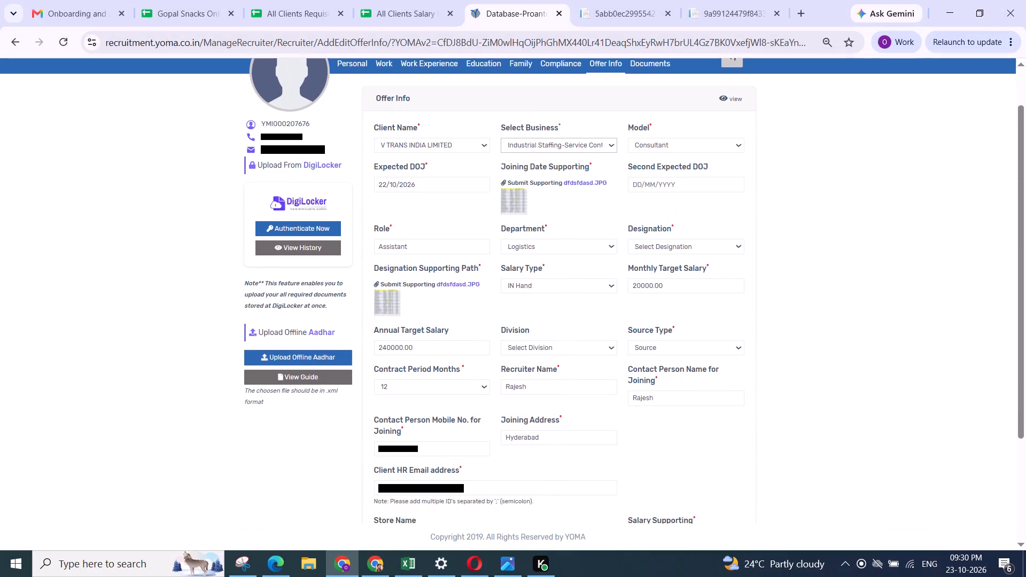
left_click(672, 232)
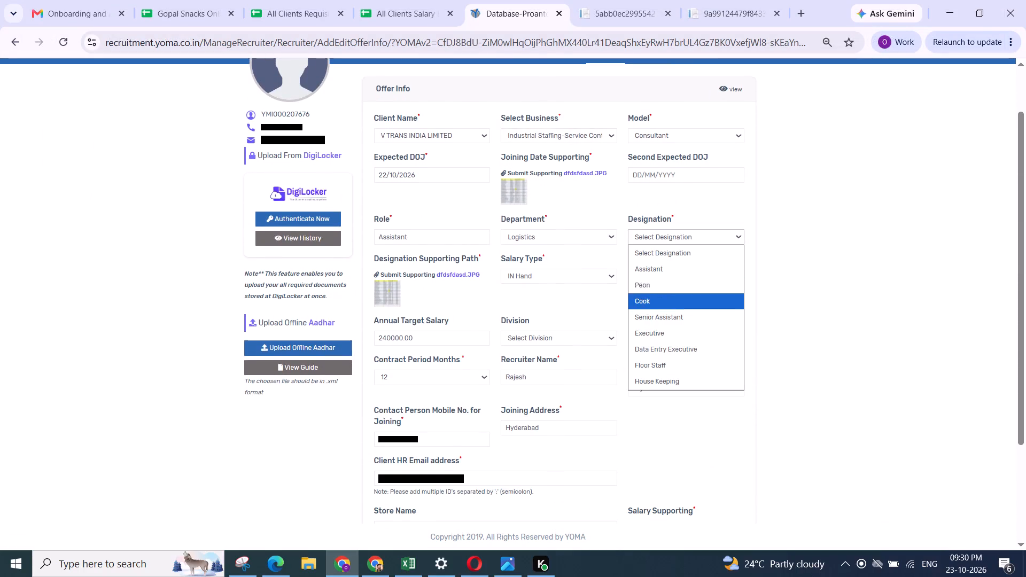
left_click(675, 275)
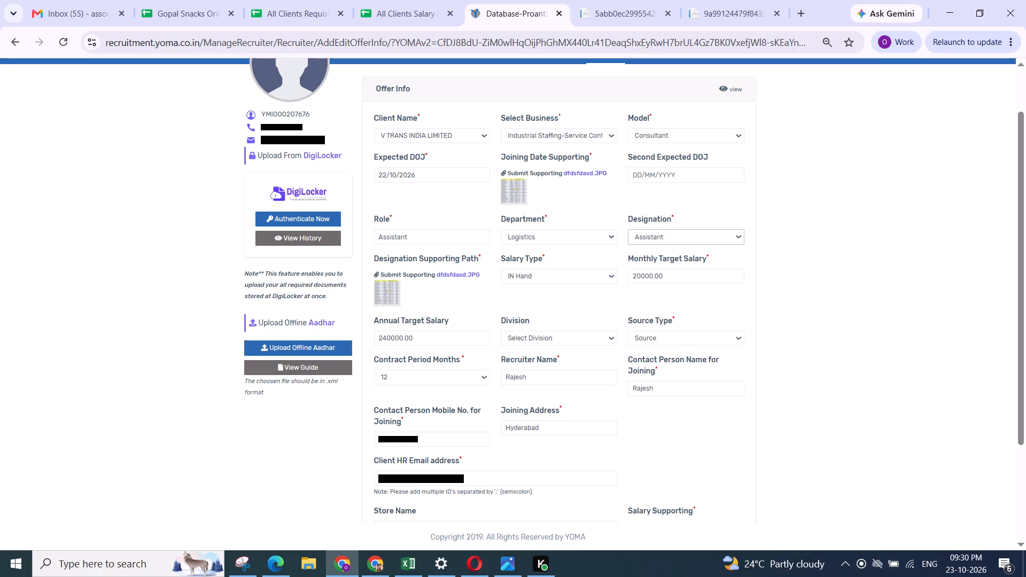
Set the associate's source type to Transfer.
left_click_drag(666, 342, 663, 384)
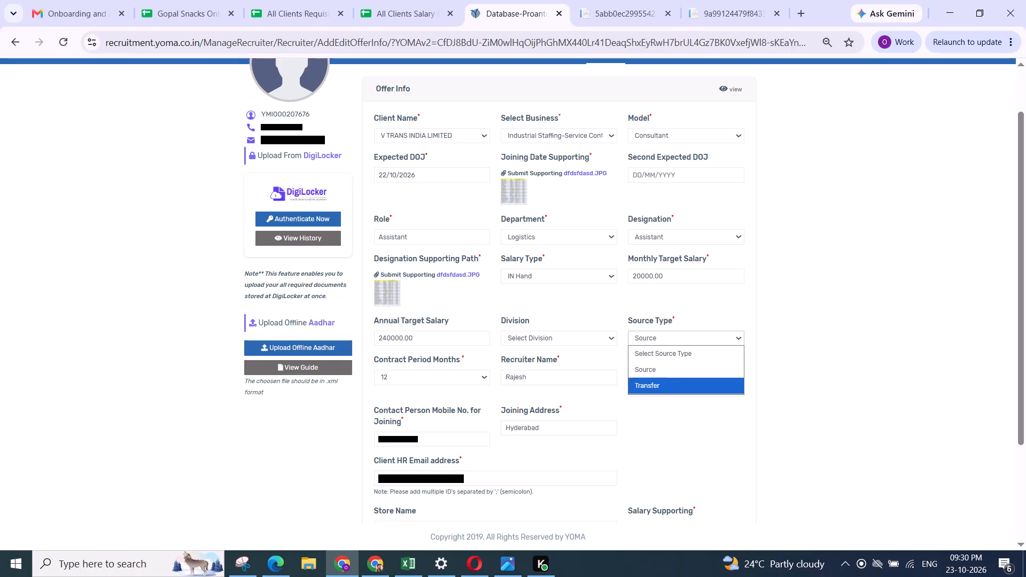
left_click(663, 384)
scroll(537, 280, "down", 1)
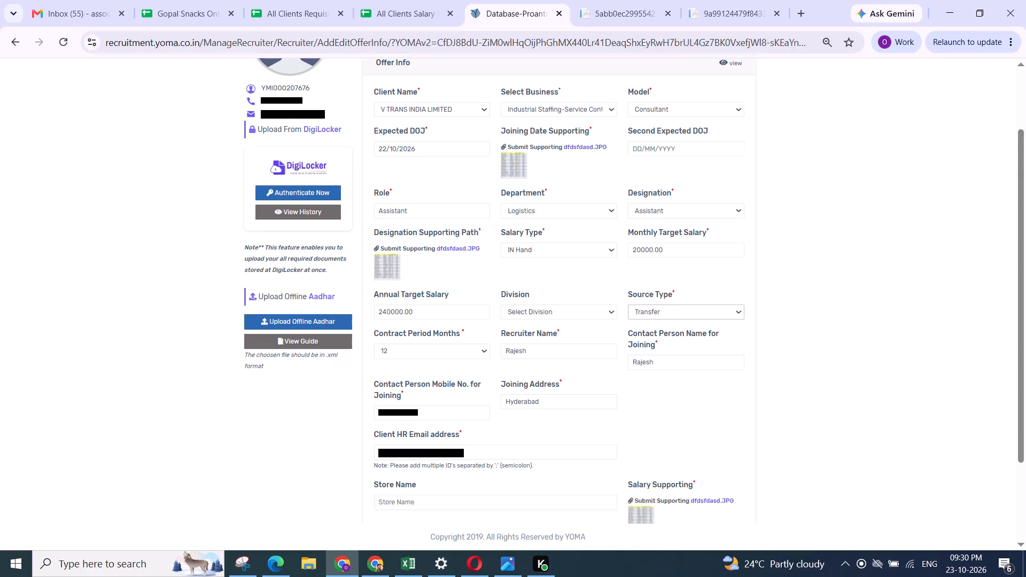
scroll(537, 280, "down", 1)
scroll(630, 384, "down", 1)
Set the expected DOJ to 01/10/2026.
scroll(583, 400, "up", 2)
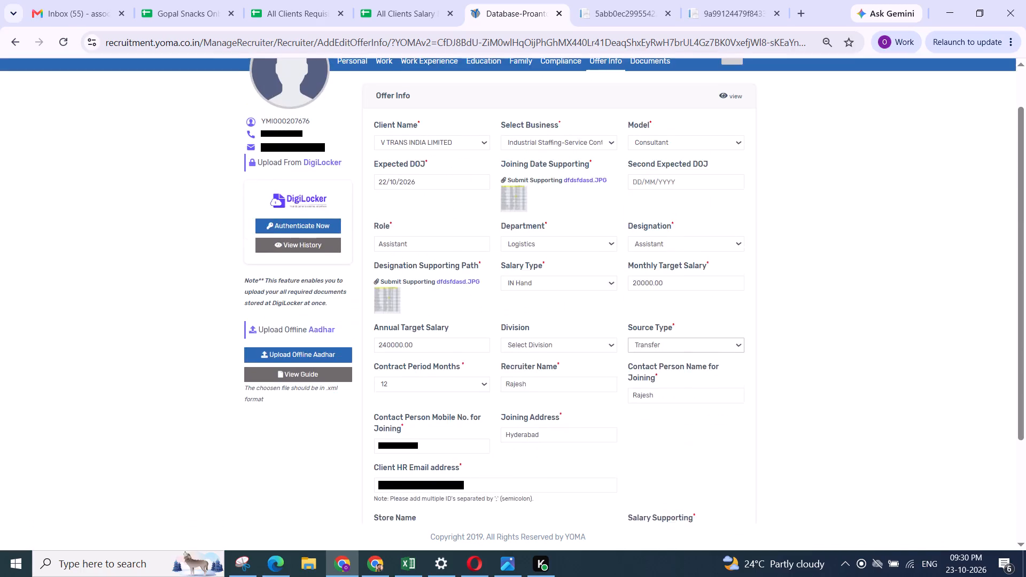
scroll(512, 297, "up", 1)
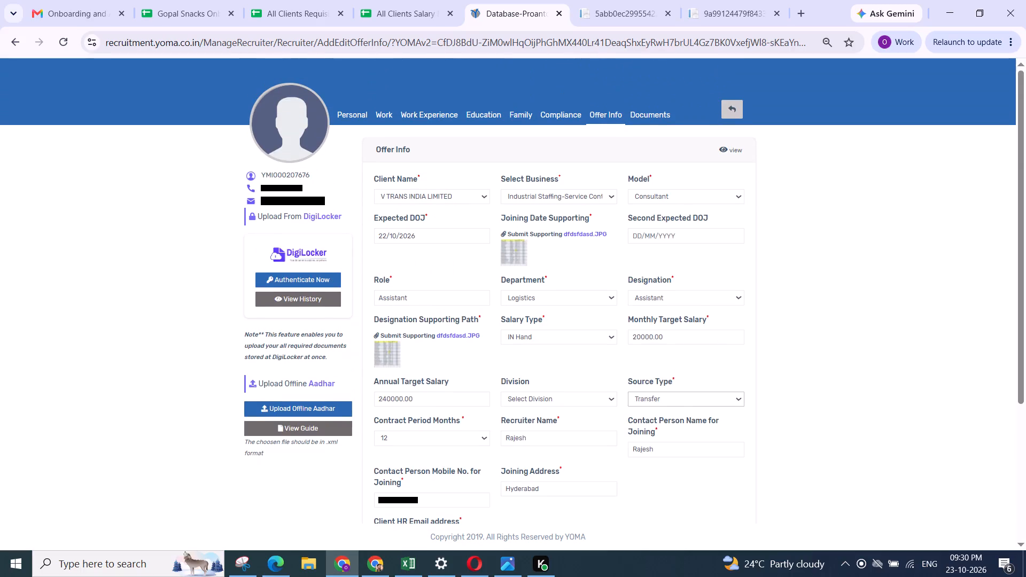
left_click(415, 236)
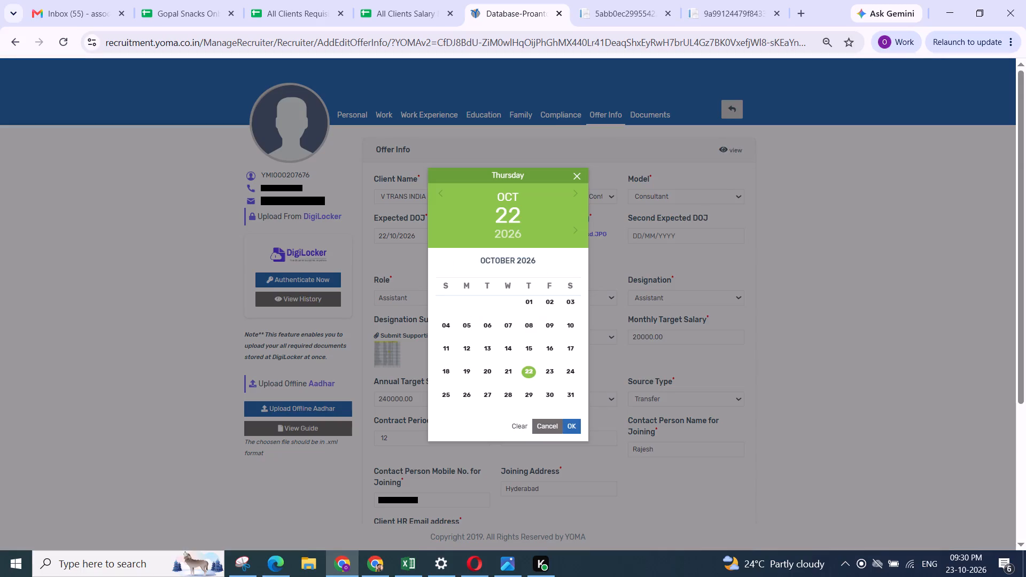
left_click(531, 306)
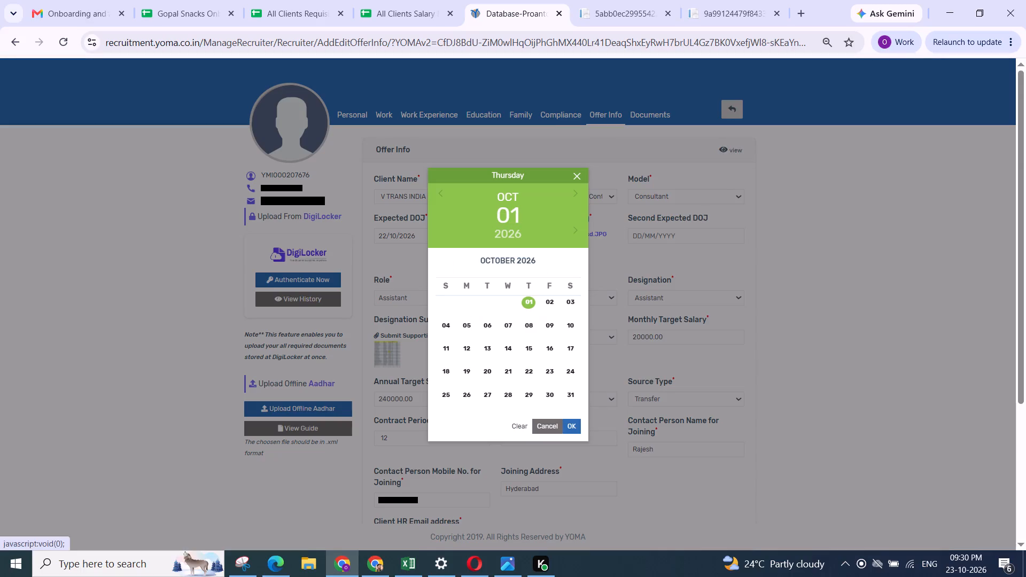
left_click(569, 424)
Save the associate's updated offer info.
scroll(628, 451, "down", 2)
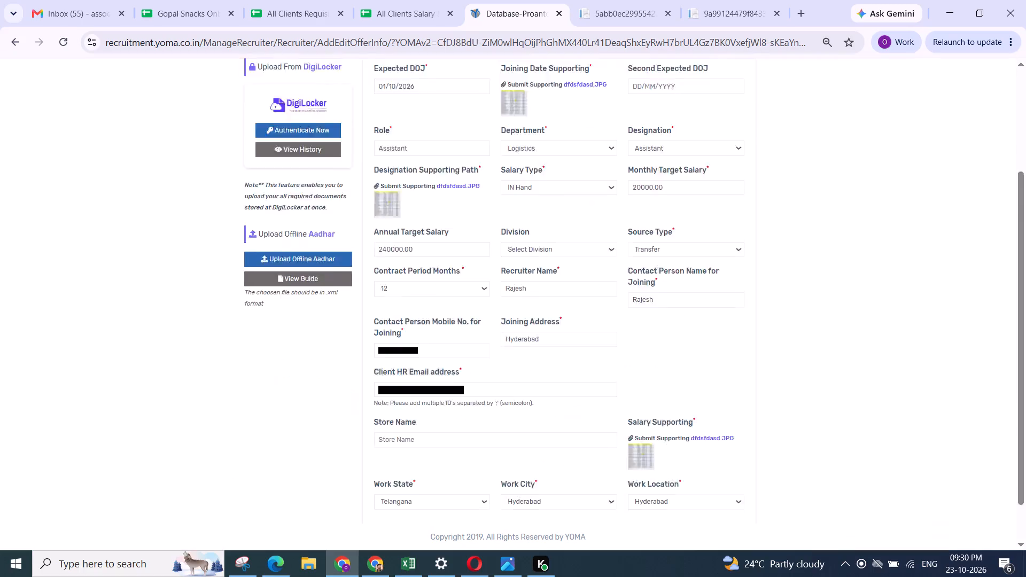
scroll(628, 451, "down", 1)
left_click(684, 494)
scroll(602, 329, "up", 3)
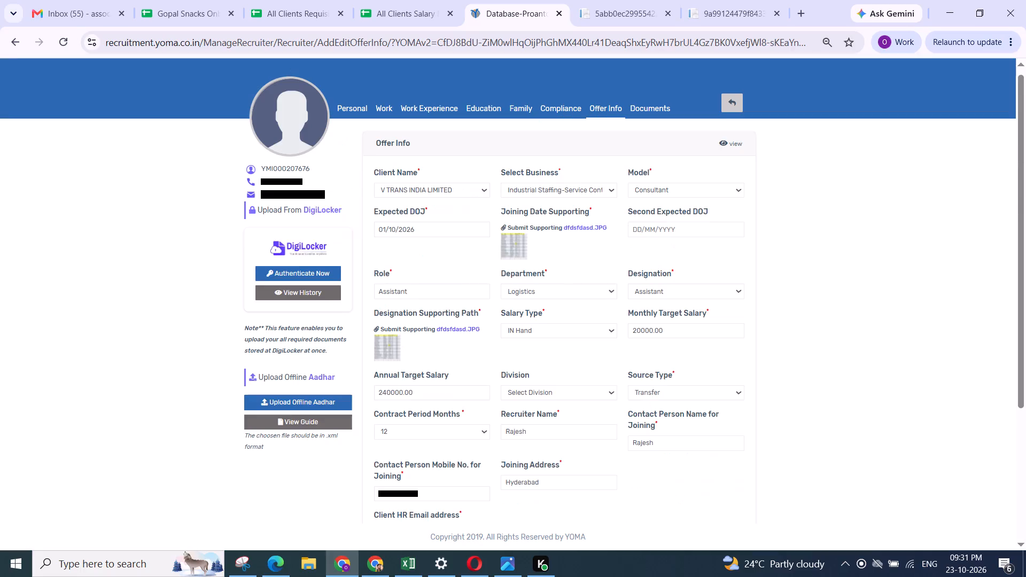
scroll(628, 369, "down", 3)
Switch to the v trans list in Excel and check the row 29 associate's work city, designation, in-hand salary and DOJ.
key("alt+Tab")
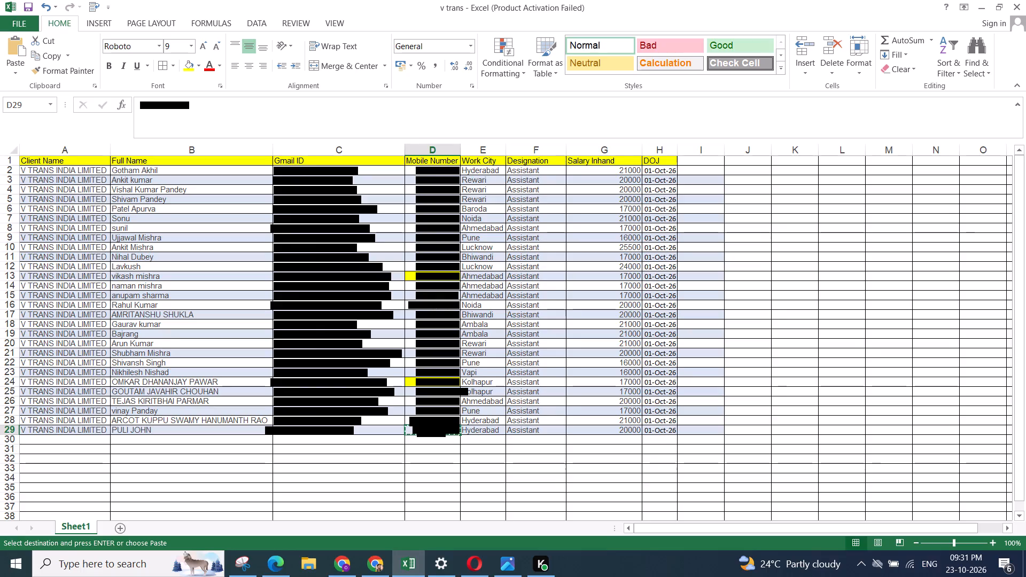
key("Right")
key("Right")
key("Right")
key("Right")
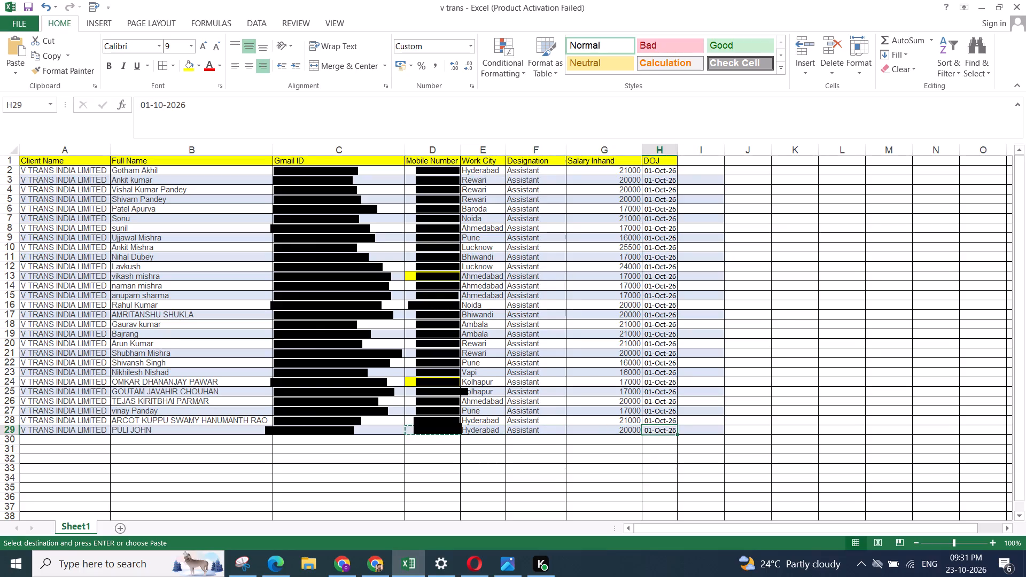
key("Left")
key("Left")
key("Left")
key("Left")
key("Left")
key("Left")
key("Right")
key("Right")
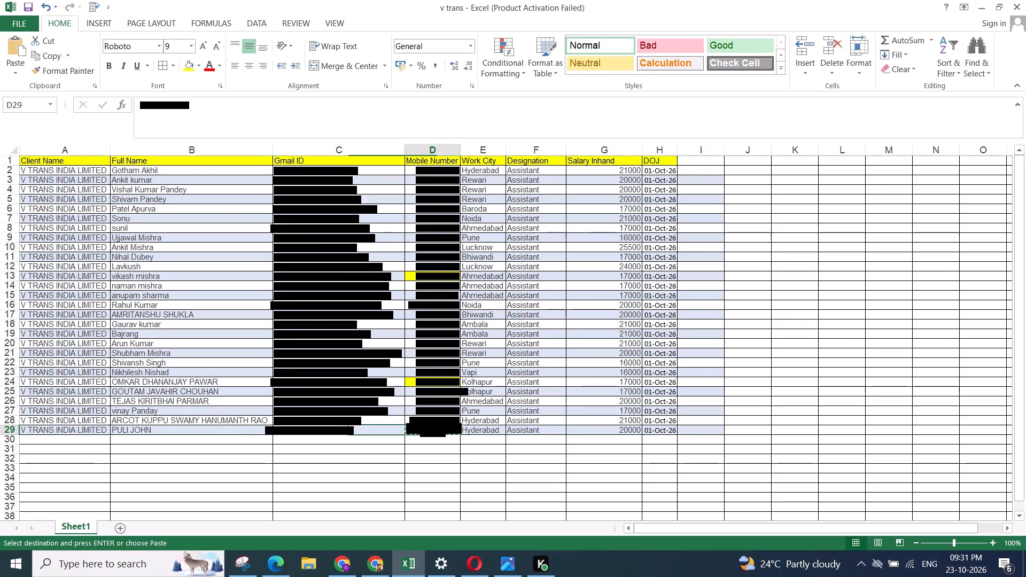
key("Right")
key("Right")
key("Right")
key("Right")
key("Right")
key("Left")
key("Left")
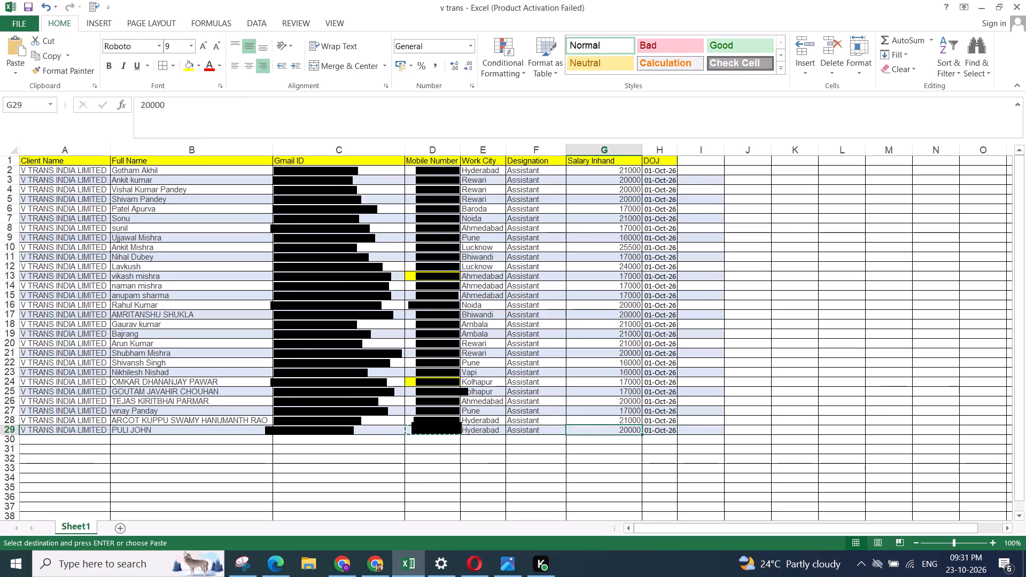
key("Right")
key("Left")
key("Left")
key("Down")
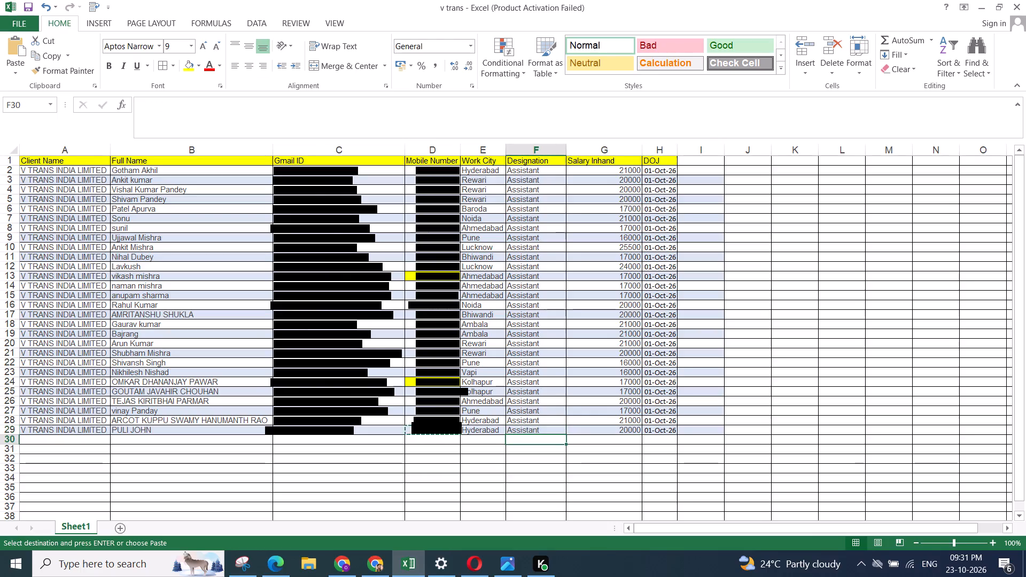
Save the v trans workbook.
key("ctrl+s")
key("ctrl+s")
key("ctrl+s")
Select the mobile number of the associate in row 28.
key("Left")
key("Left")
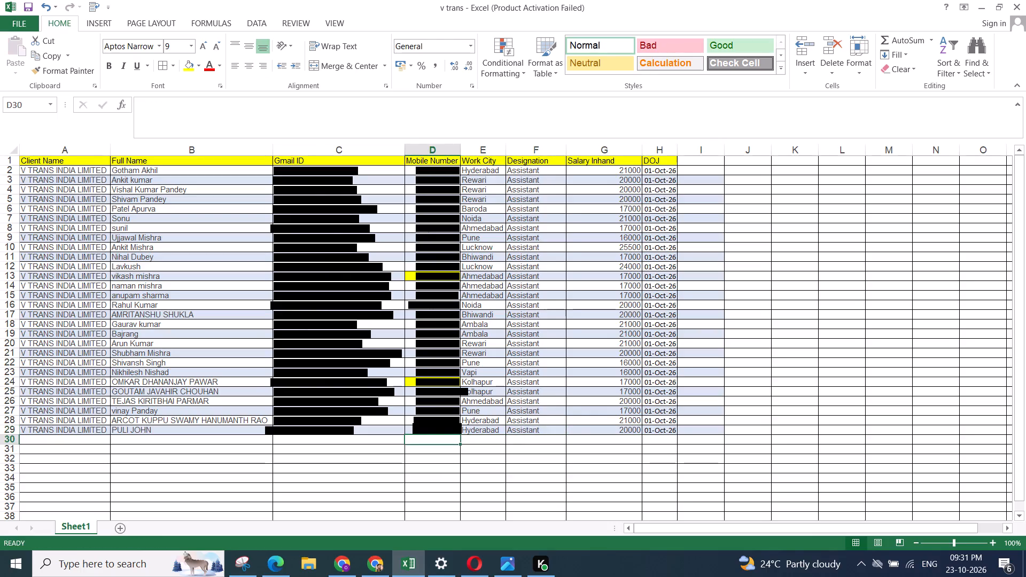
key("Up")
key("Up")
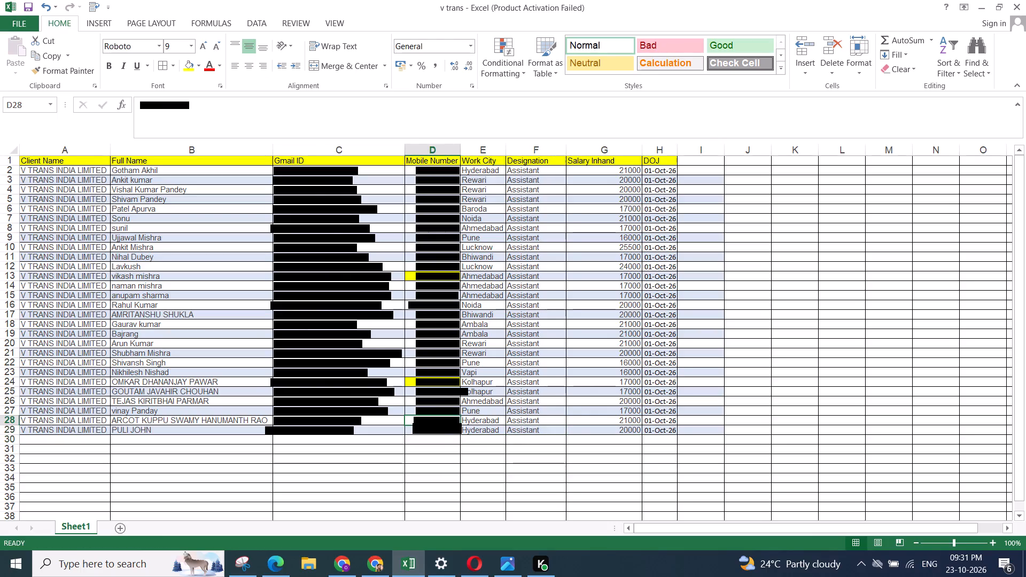
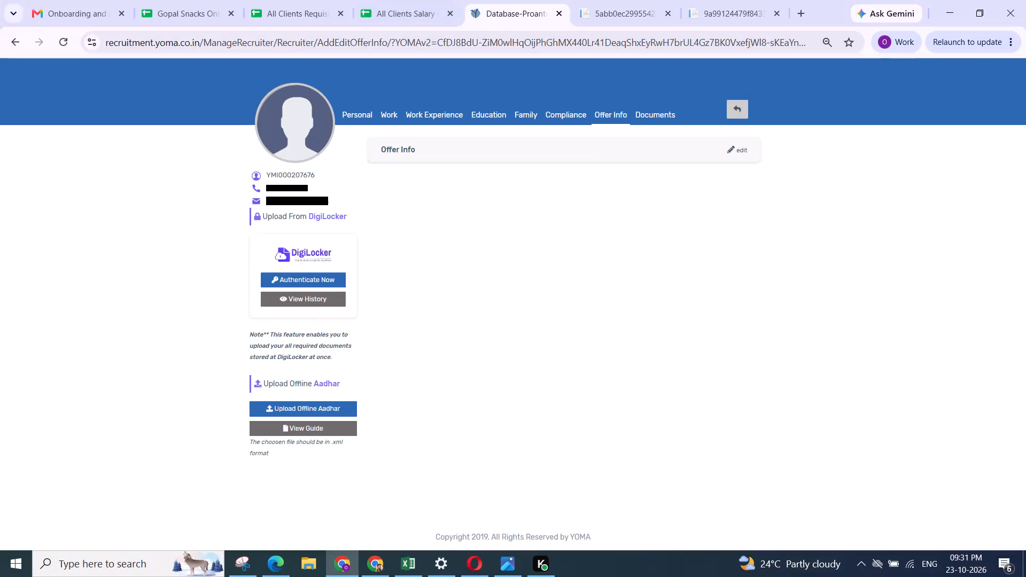
Leave the associate's offer info and go to the Audit Approval page of the recruitment section.
left_click(734, 109)
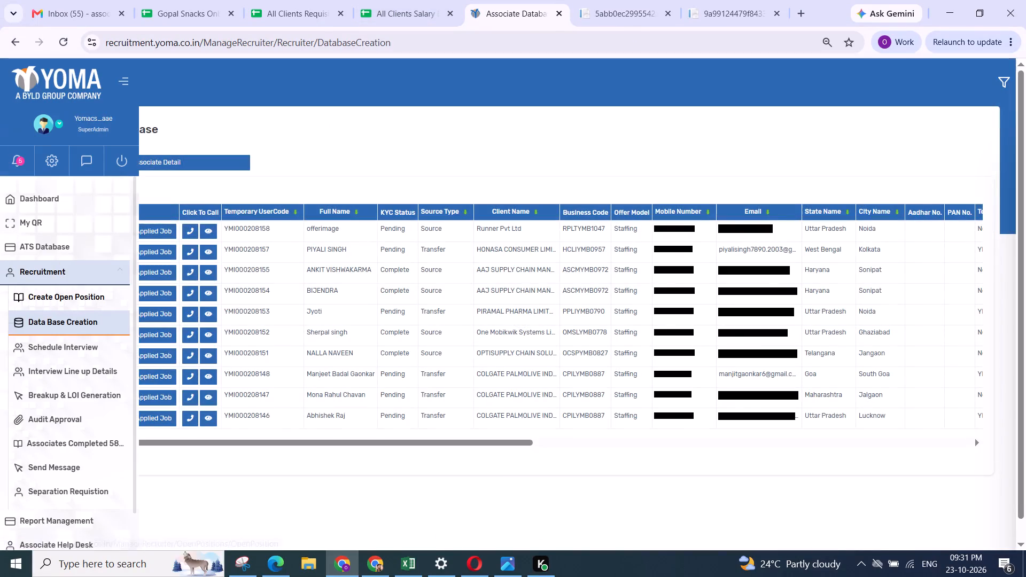
left_click(61, 423)
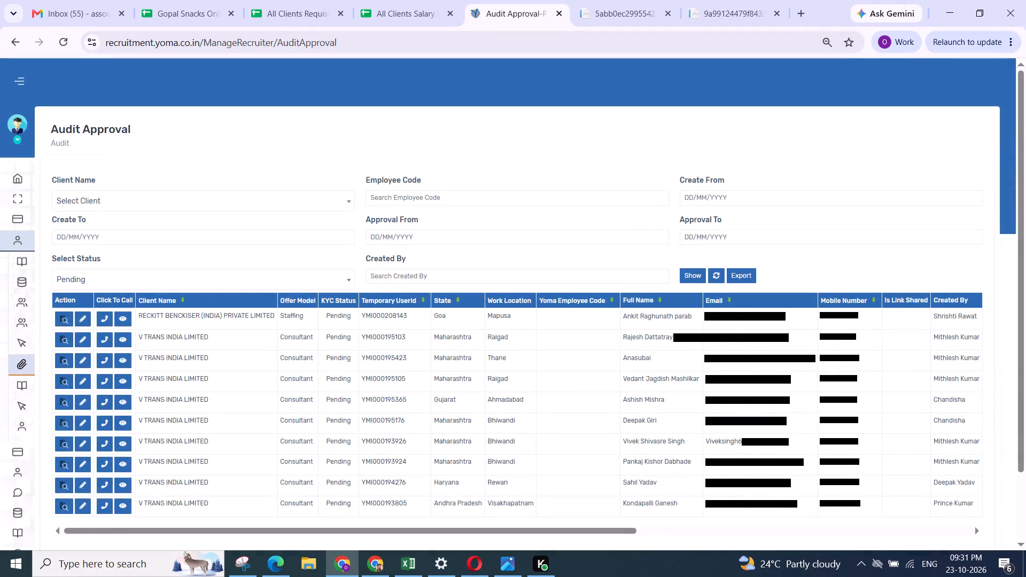
Filter the pending audit approvals by the client V TRANS INDIA LIMITED.
left_click(146, 278)
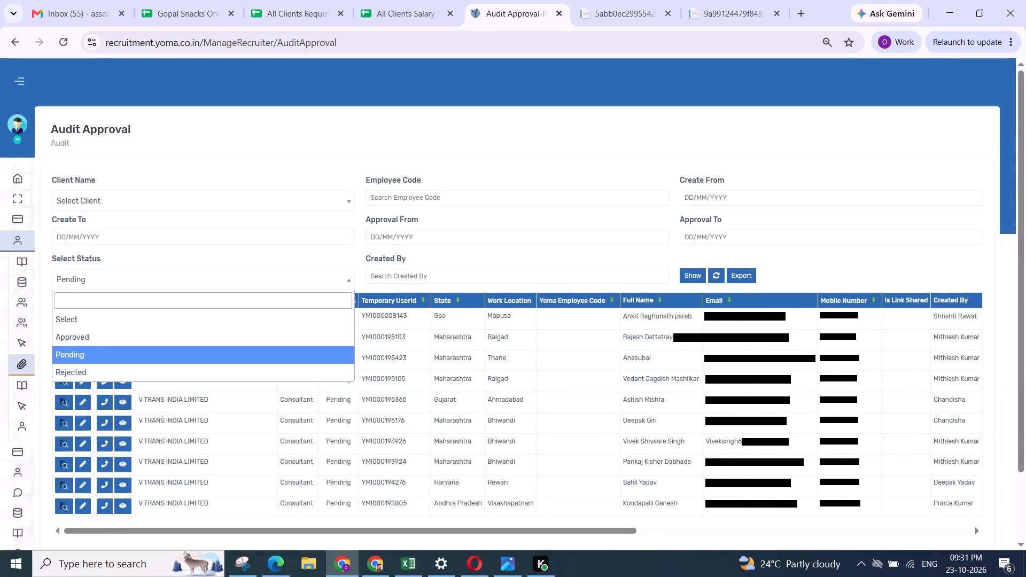
left_click(110, 200)
type("v tr")
key("BackSpace")
key("BackSpace")
key("BackSpace")
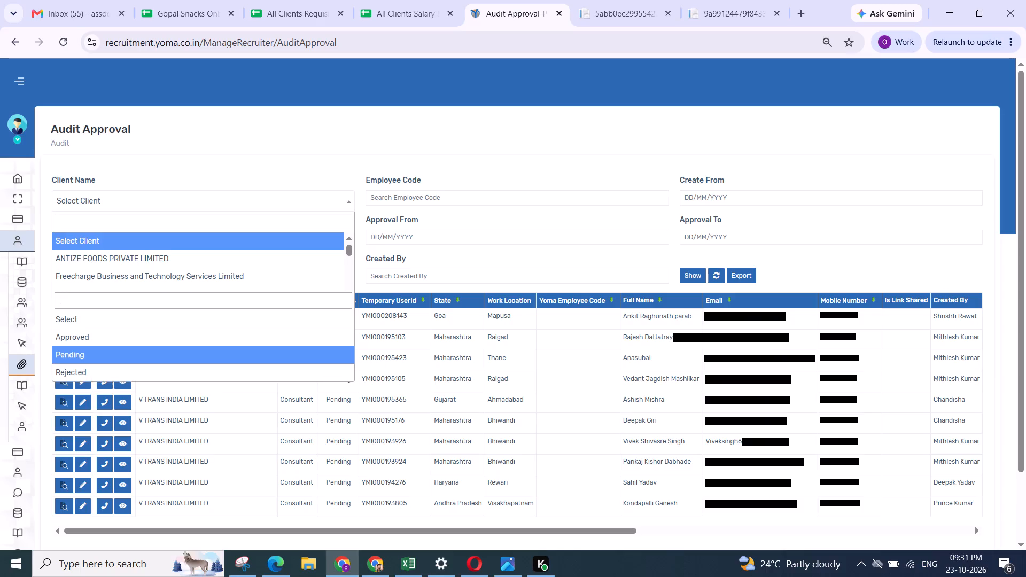
key("BackSpace")
key("BackSpace")
type("v tra")
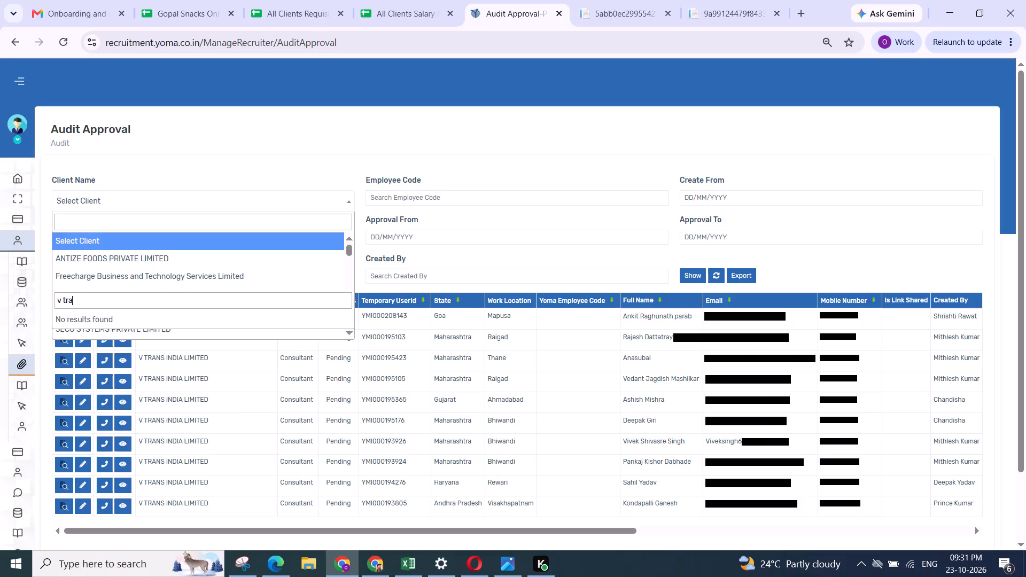
key("BackSpace")
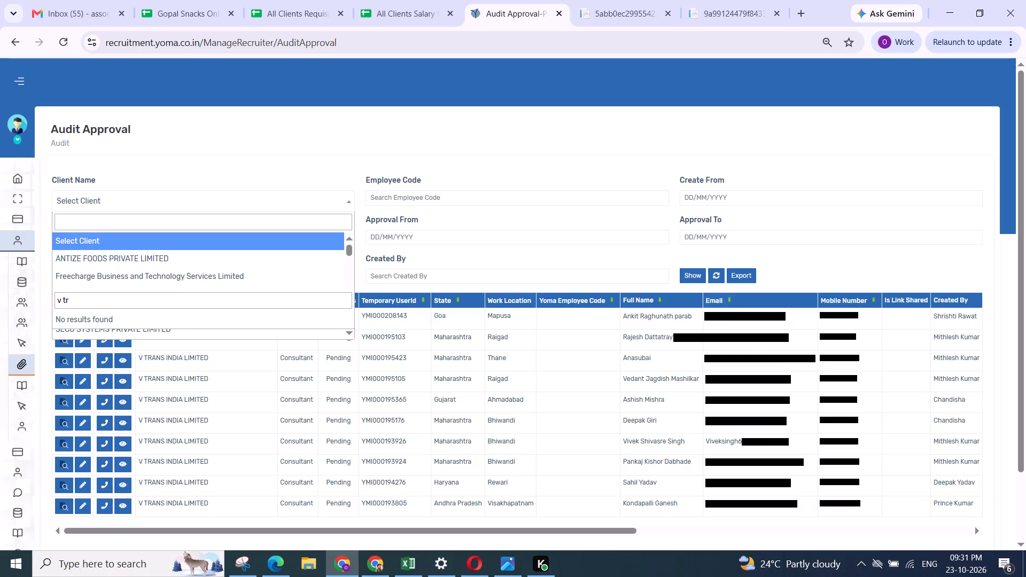
left_click(115, 219)
key("t")
key("BackSpace")
key("BackSpace")
type("v tr")
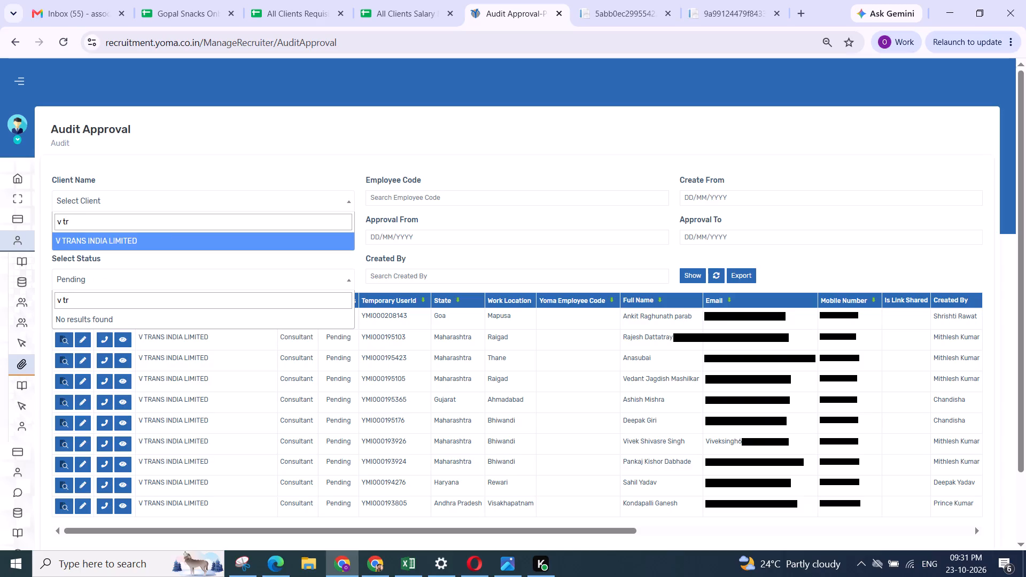
key("Return")
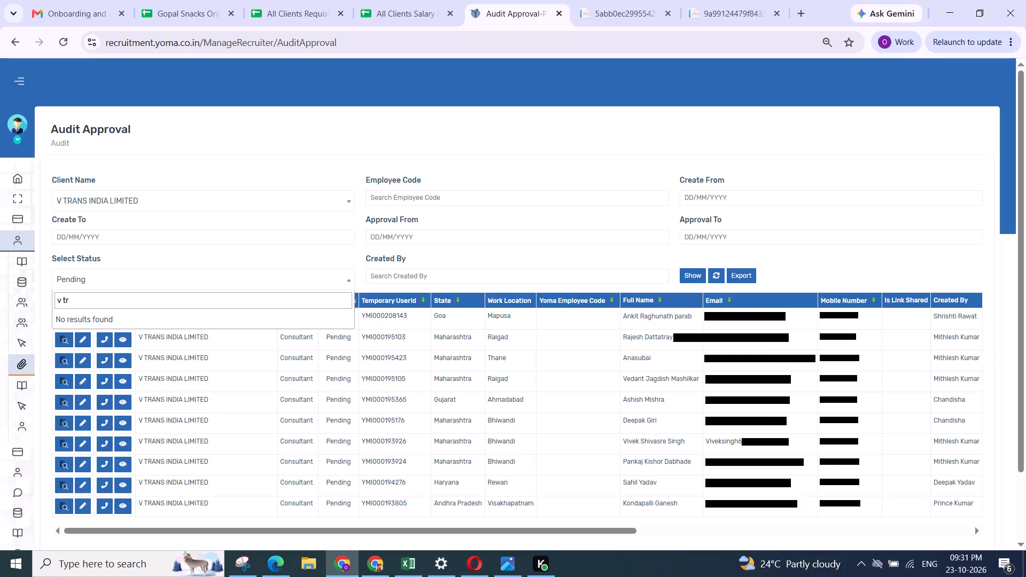
left_click(475, 167)
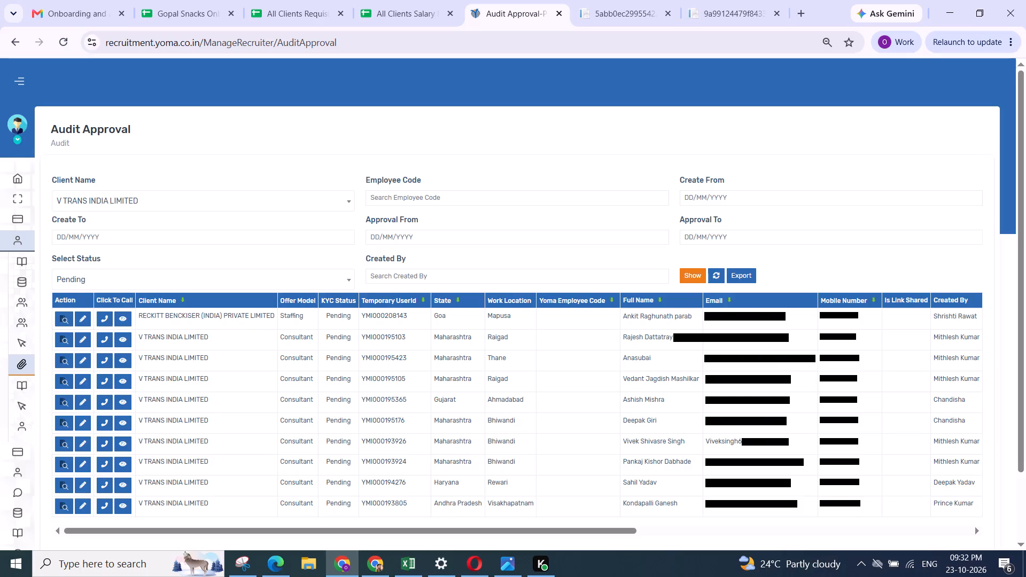
left_click(687, 282)
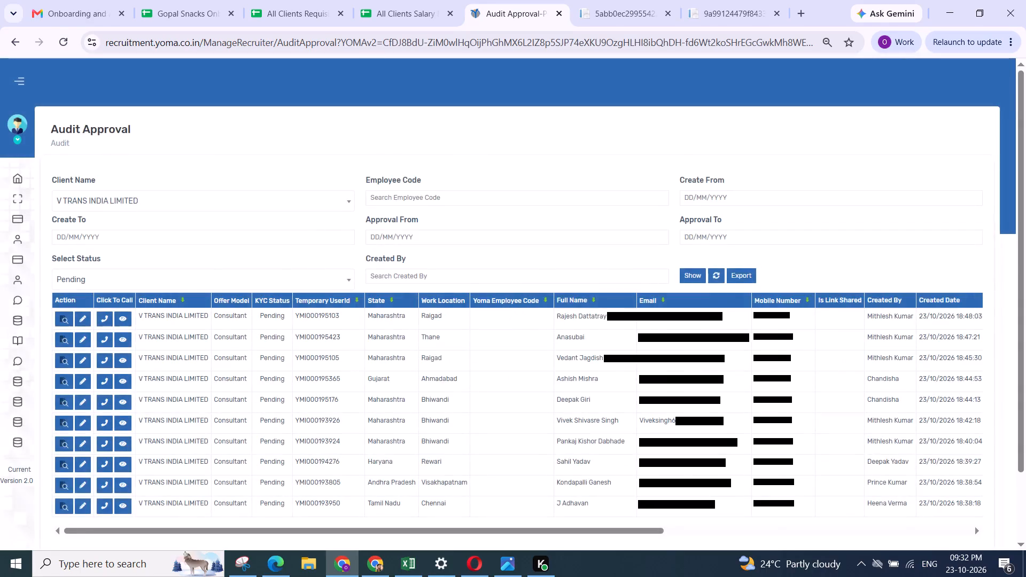
Set the audit approval list to show ALL records on one page.
scroll(478, 376, "down", 3)
scroll(669, 346, "left", 1)
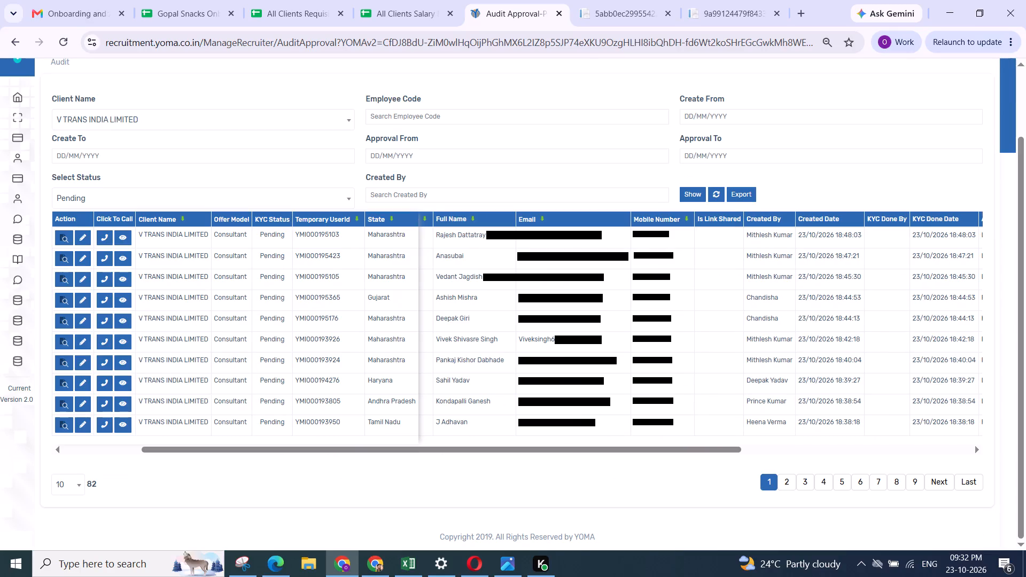
left_click(73, 485)
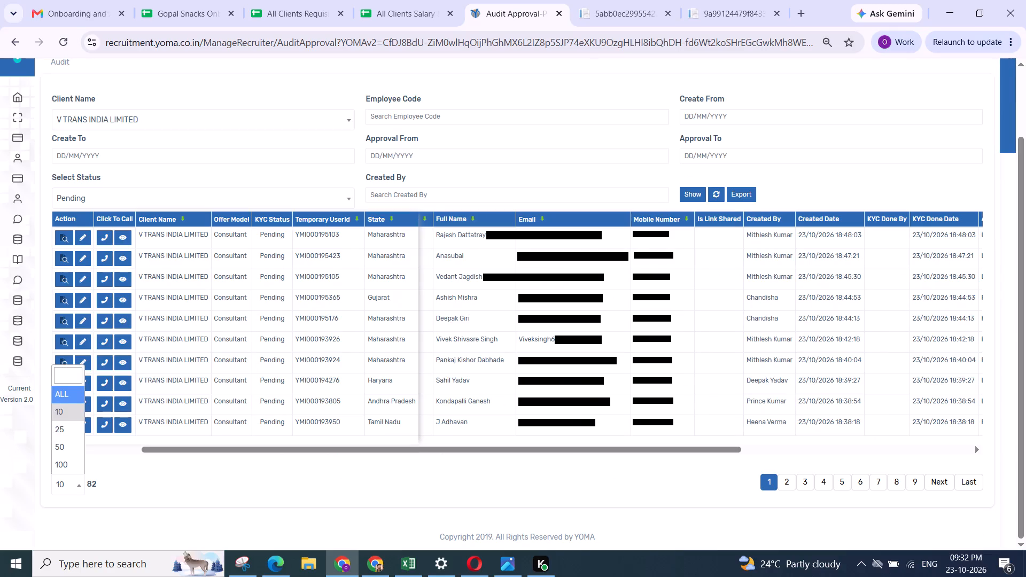
left_click(65, 396)
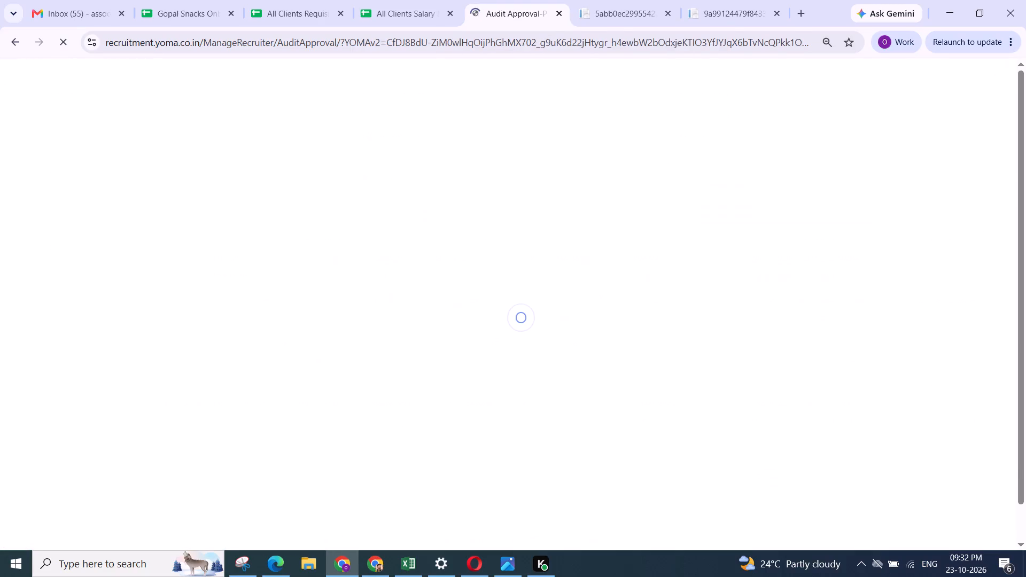
Look through the full list of V TRANS INDIA LIMITED associates with pending audit approval.
scroll(729, 350, "down", 1)
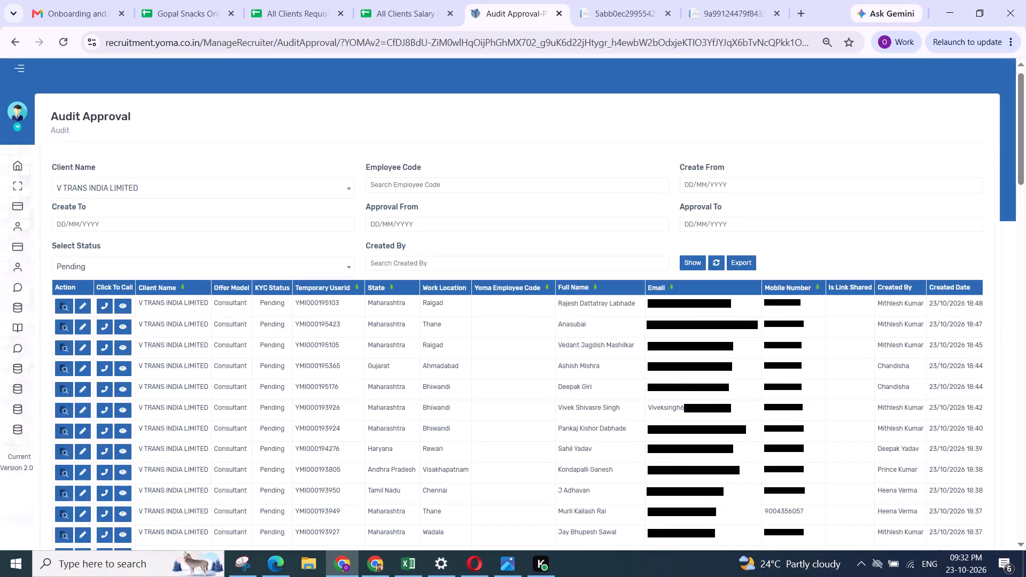
scroll(802, 380, "down", 1)
left_click(802, 380)
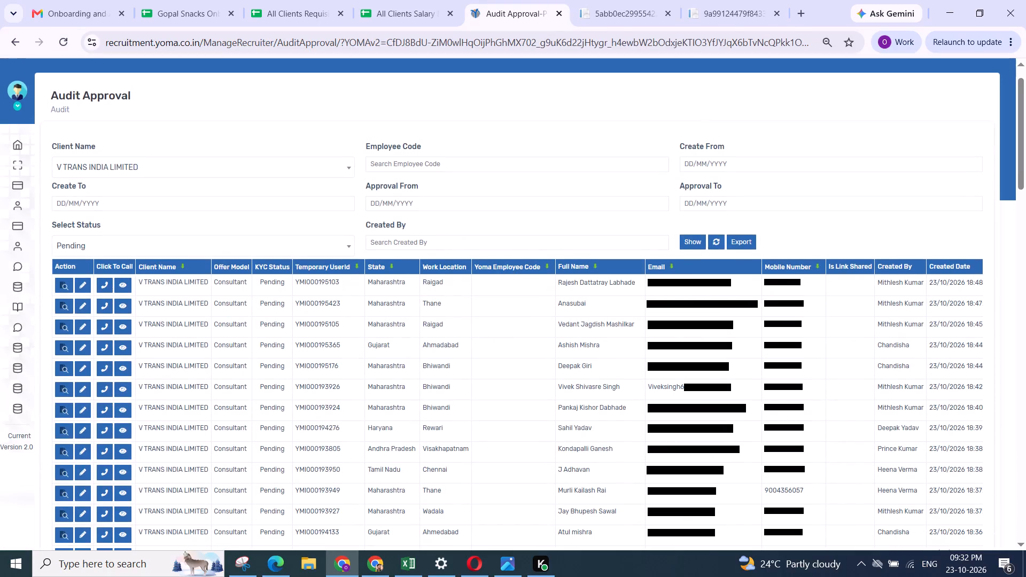
scroll(722, 384, "down", 1)
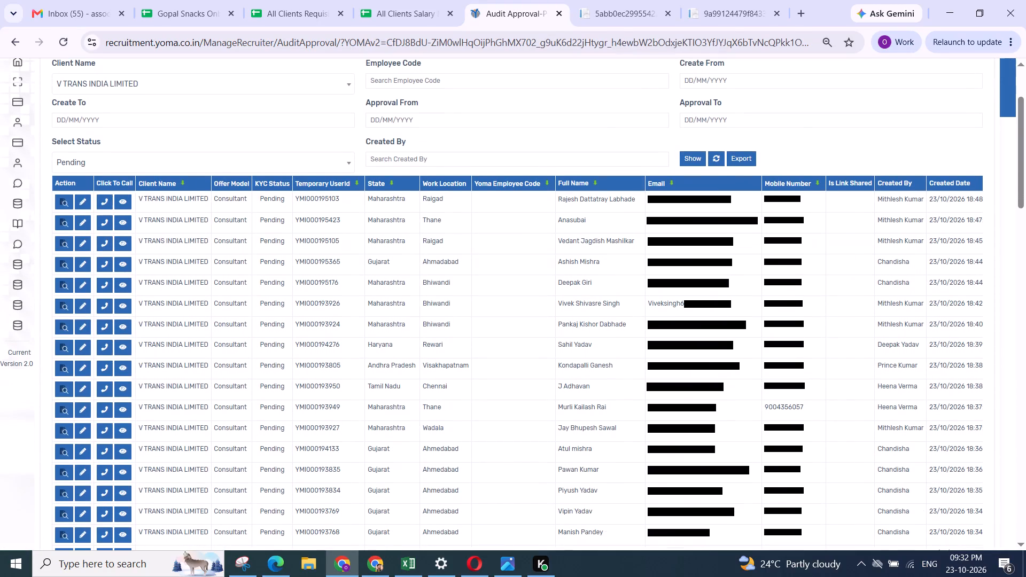
scroll(819, 387, "down", 2)
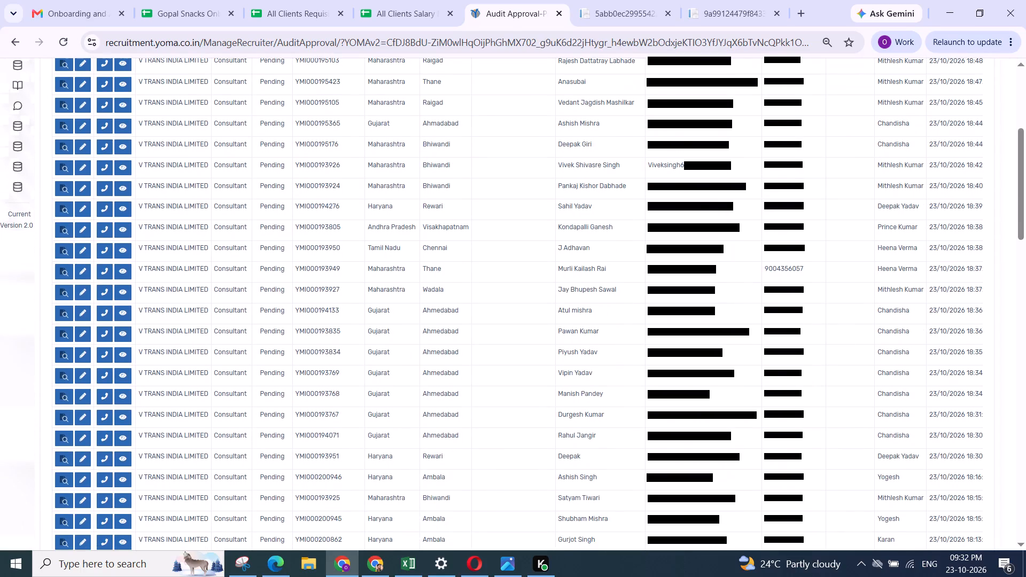
scroll(259, 360, "up", 2)
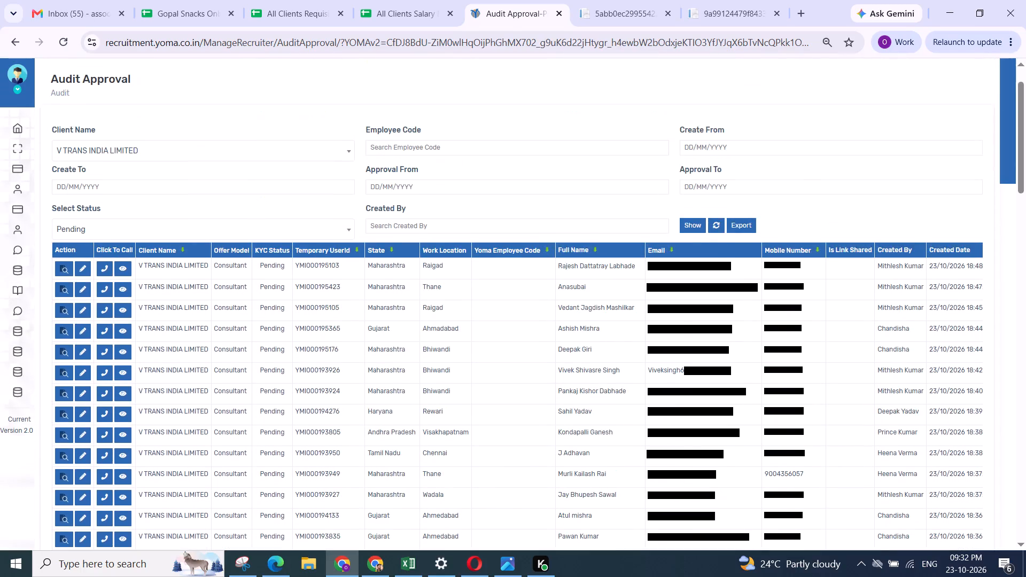
scroll(239, 349, "down", 9)
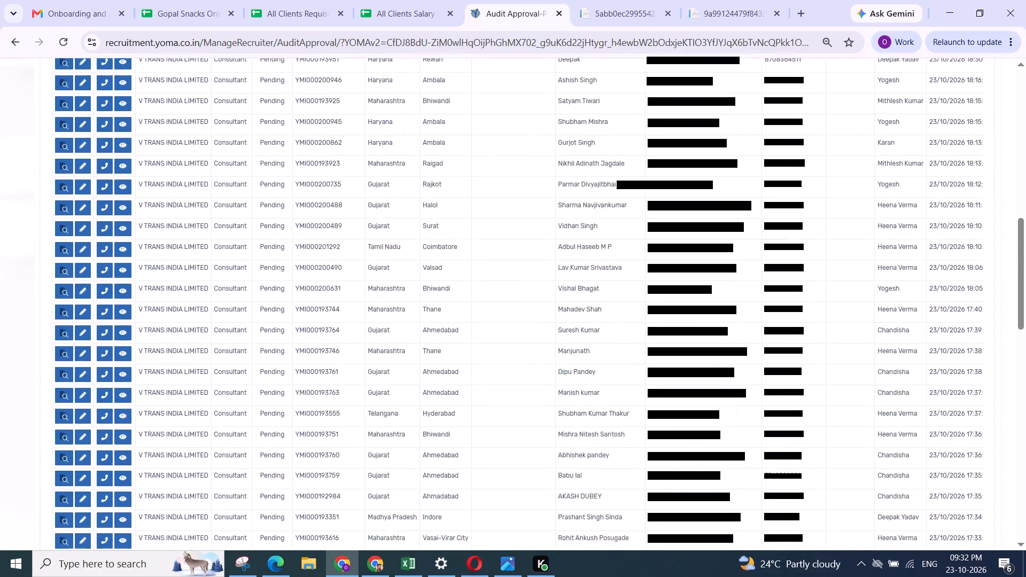
scroll(239, 349, "down", 9)
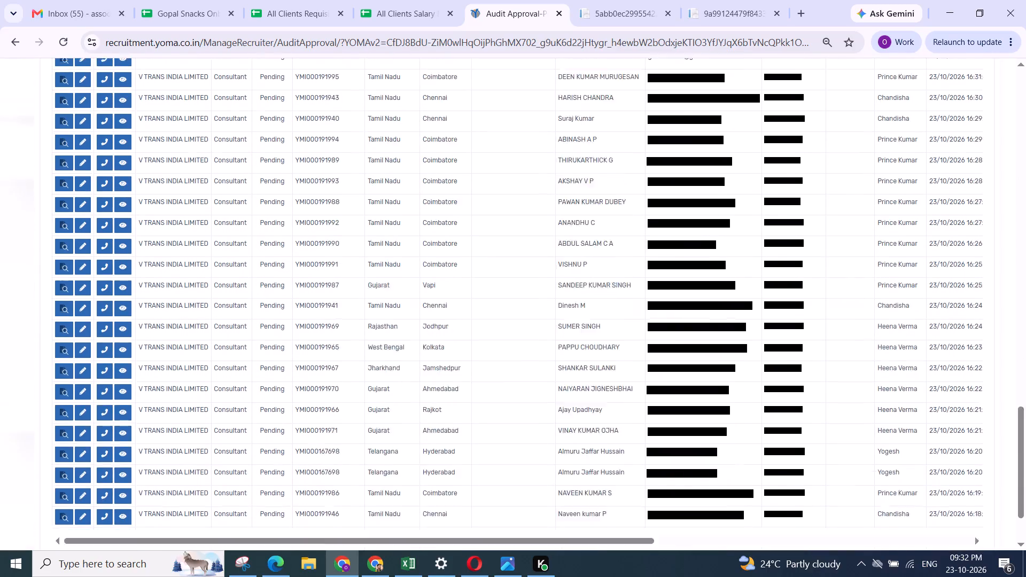
scroll(239, 349, "down", 4)
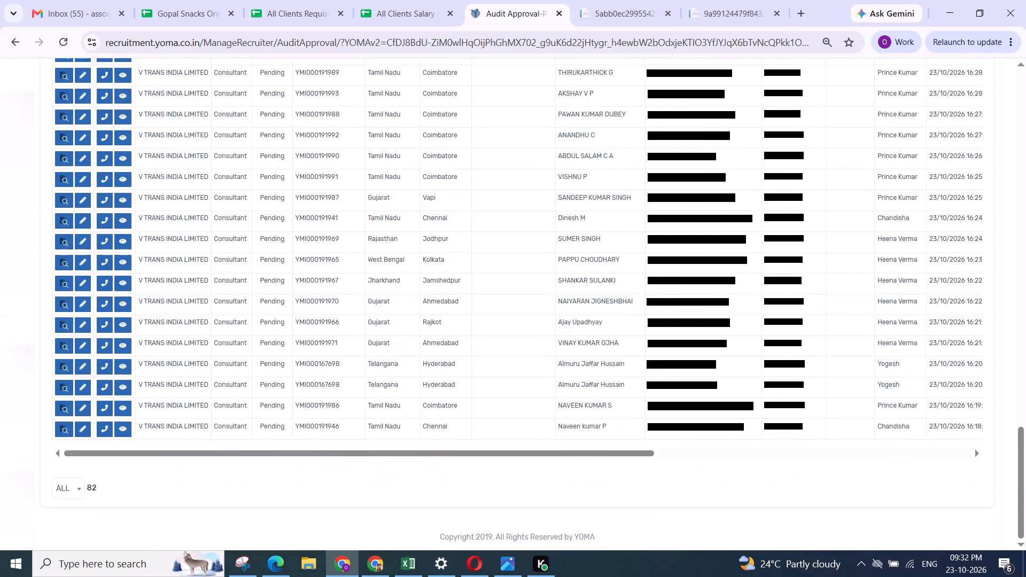
scroll(239, 340, "up", 8)
scroll(239, 340, "down", 2)
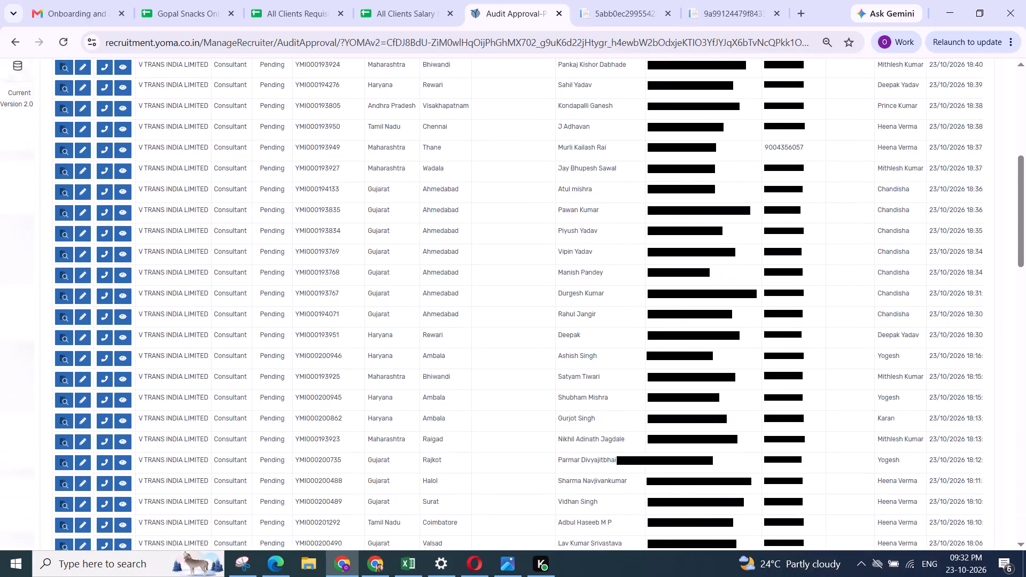
scroll(239, 340, "down", 6)
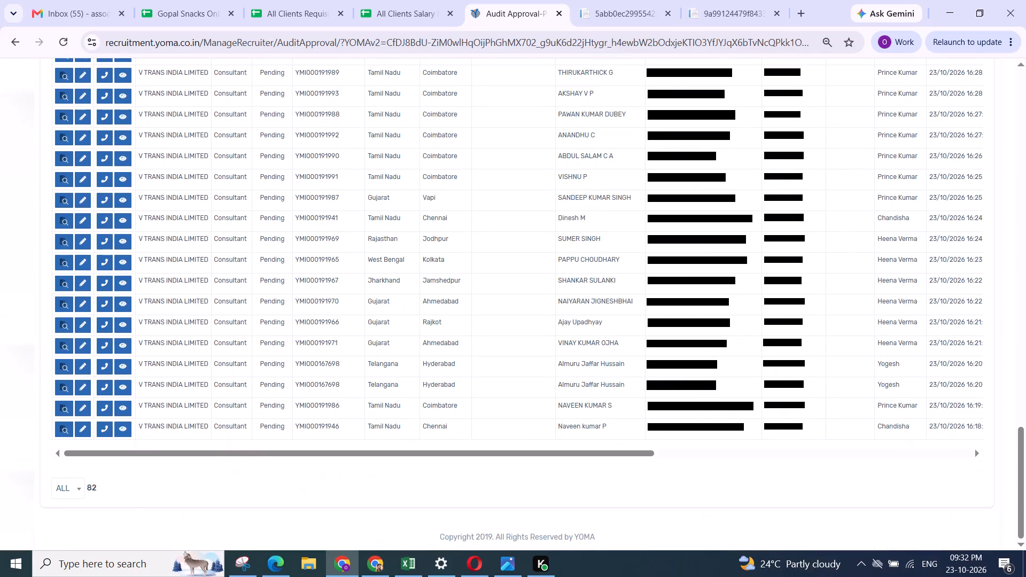
scroll(230, 333, "up", 7)
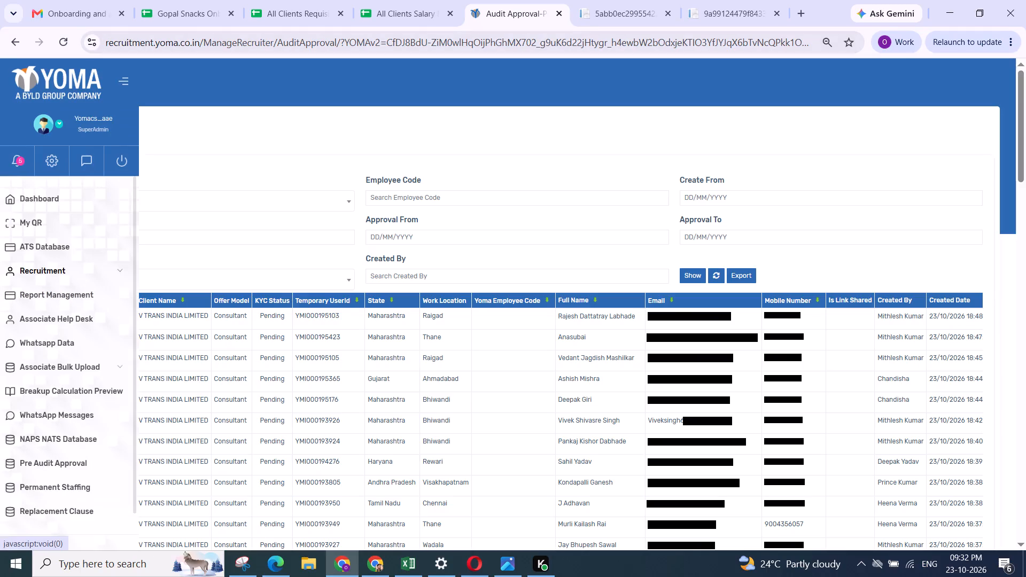
In Breakup & LOI Generation, search for Transfer-type records of the client V TRANS INDIA LIMITED (VTILYM0880).
left_click(43, 271)
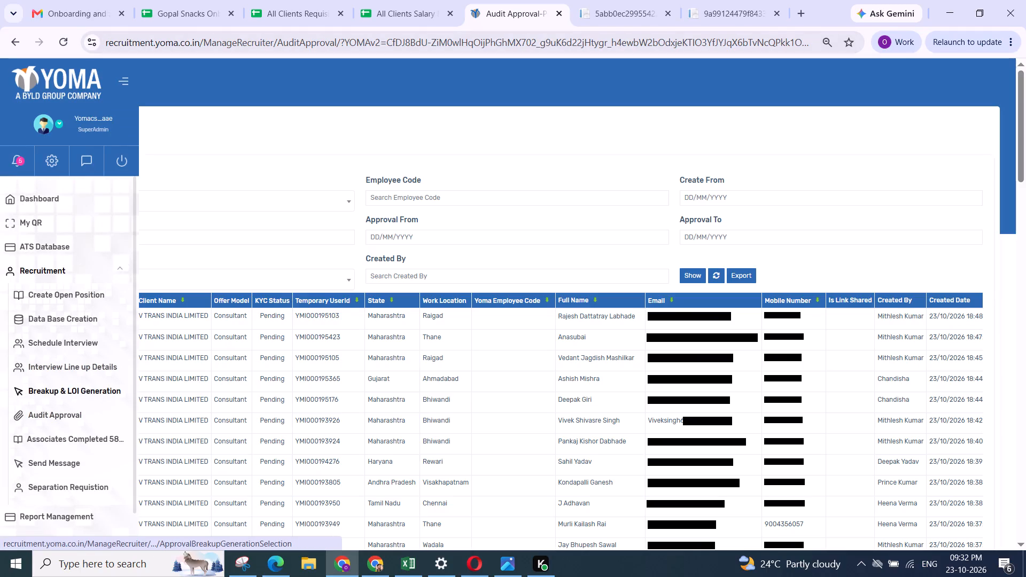
left_click(66, 388)
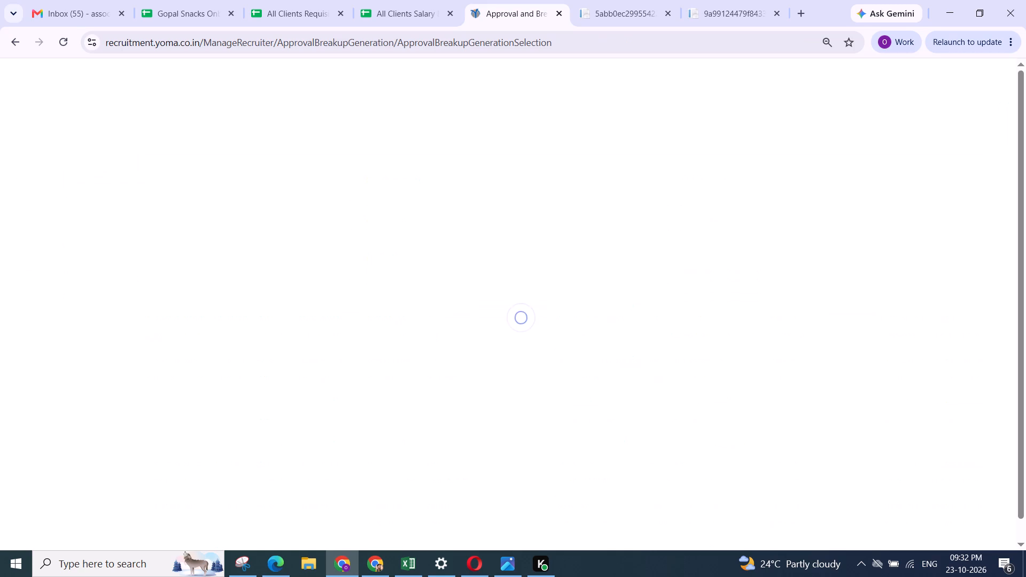
left_click(191, 199)
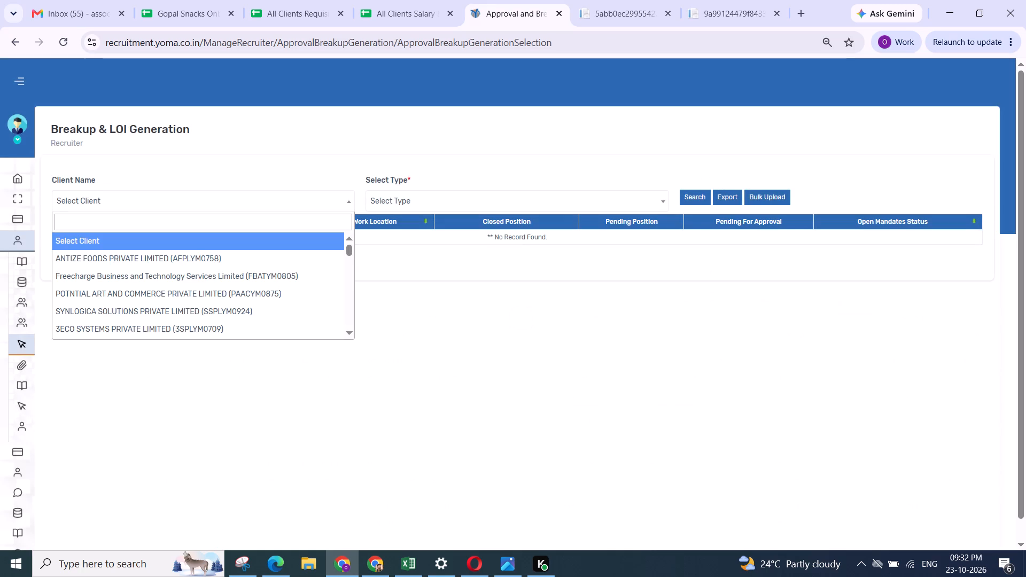
type("v tr")
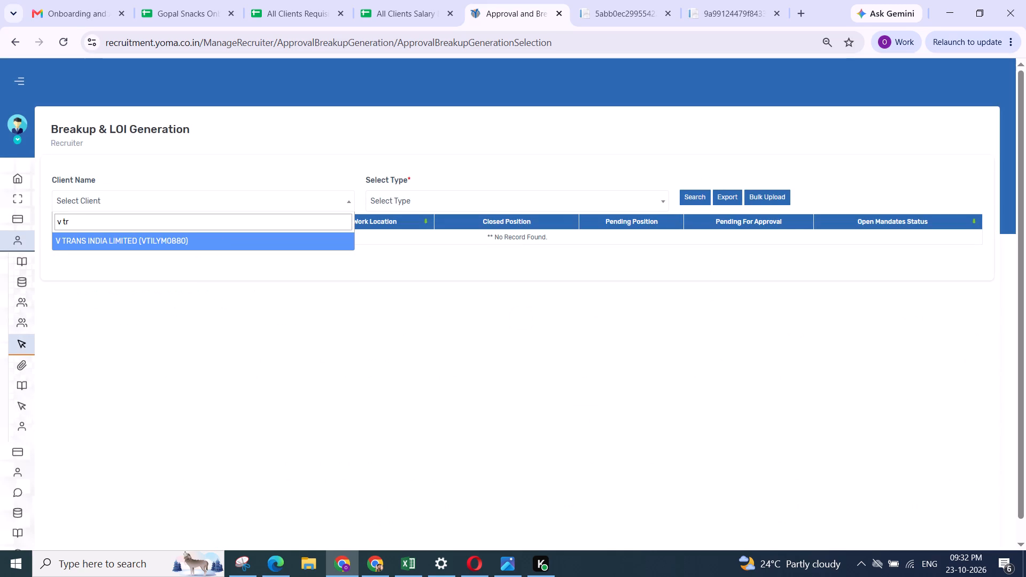
key("Down")
key("Return")
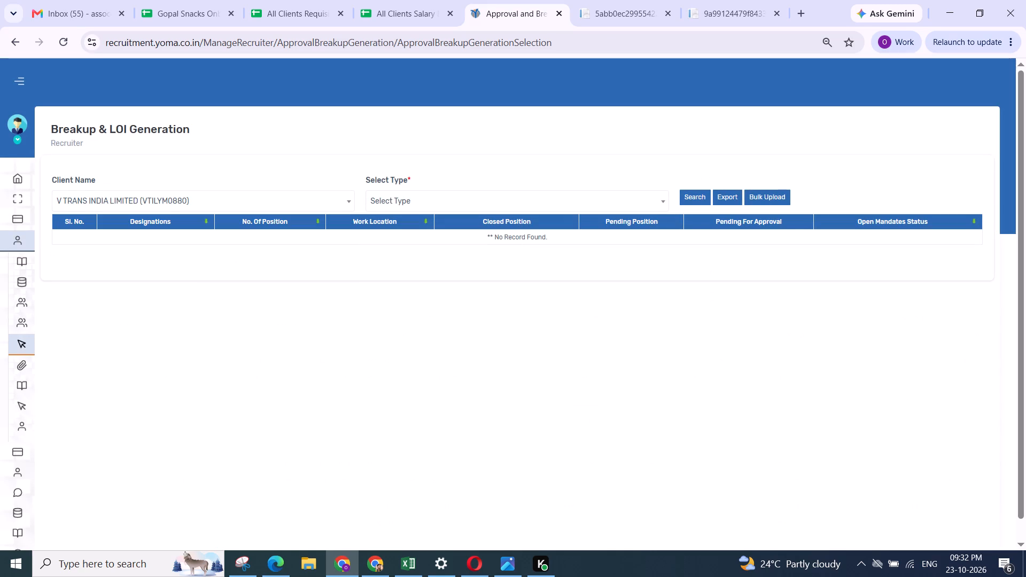
left_click(435, 190)
left_click(406, 271)
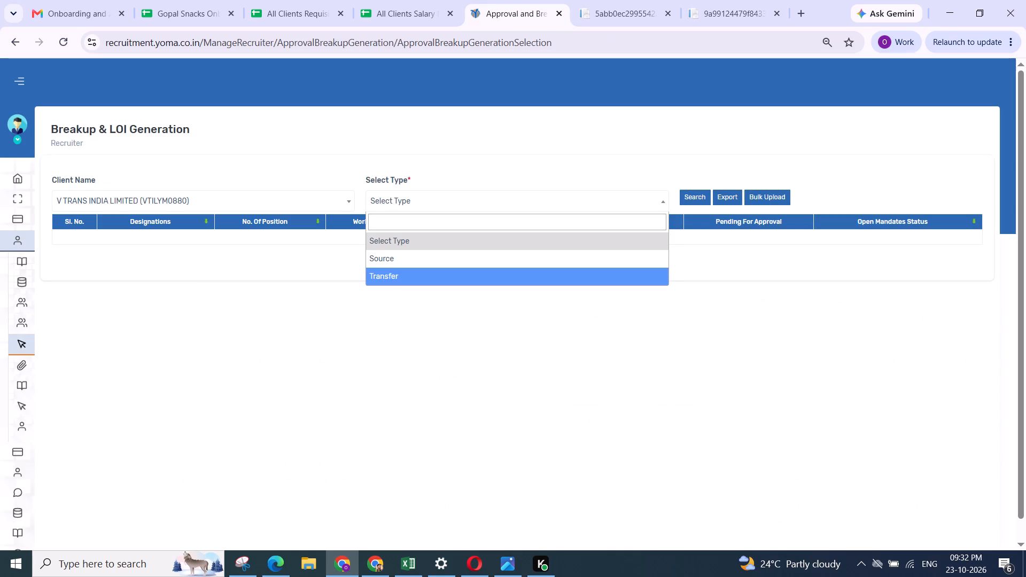
left_click(696, 197)
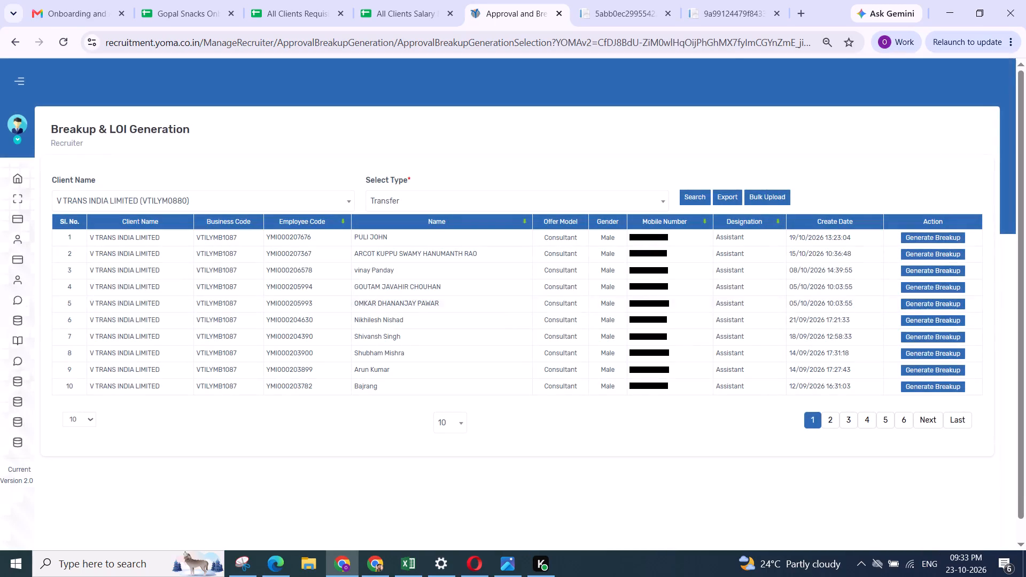
Set the Breakup & LOI Generation list to show ALL records on one page.
left_click(71, 416)
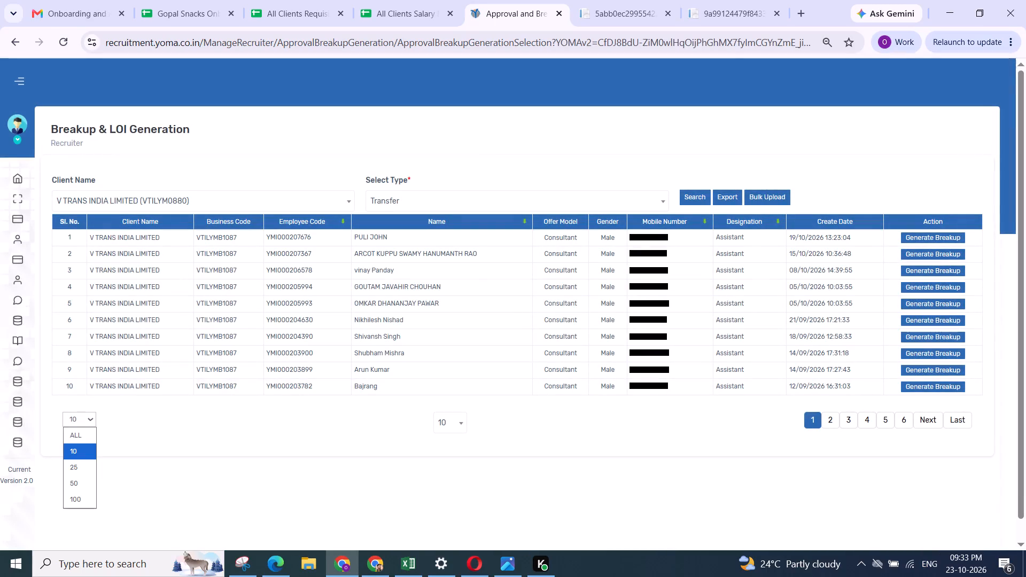
left_click(80, 432)
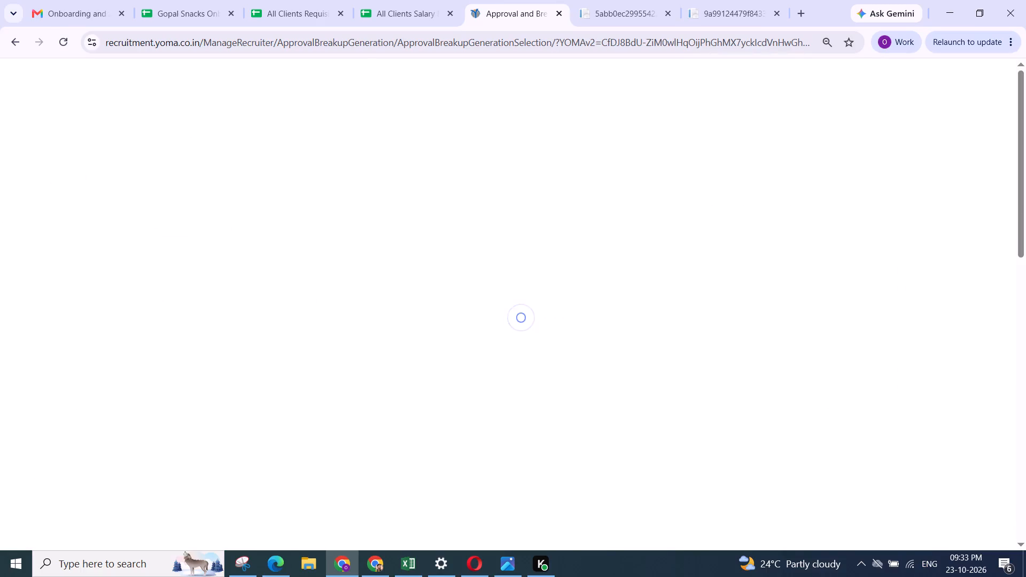
Find the Staffing-model associate in row 48 of the Breakup & LOI Generation list and copy their mobile number.
scroll(281, 342, "down", 9)
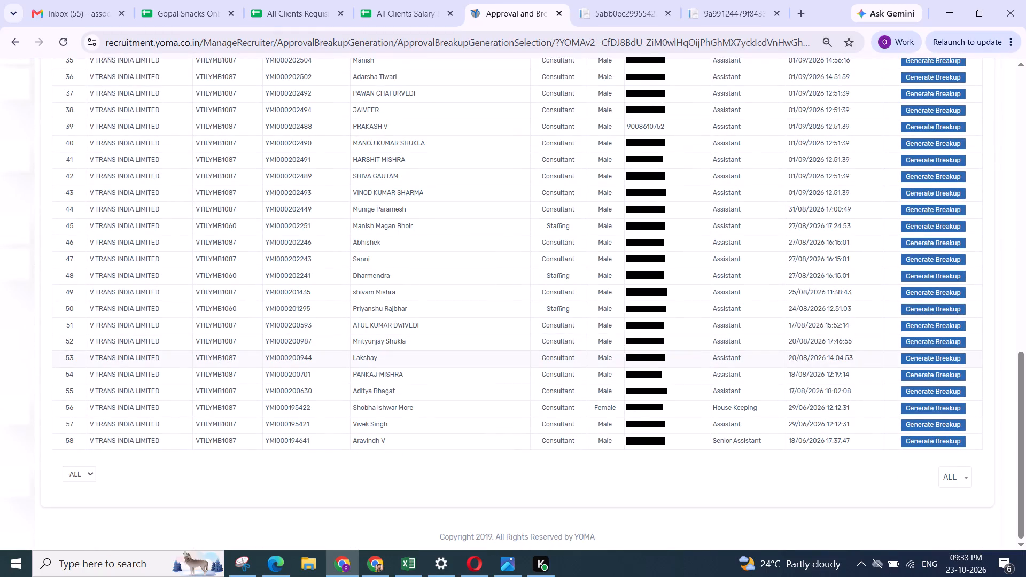
scroll(554, 334, "up", 2)
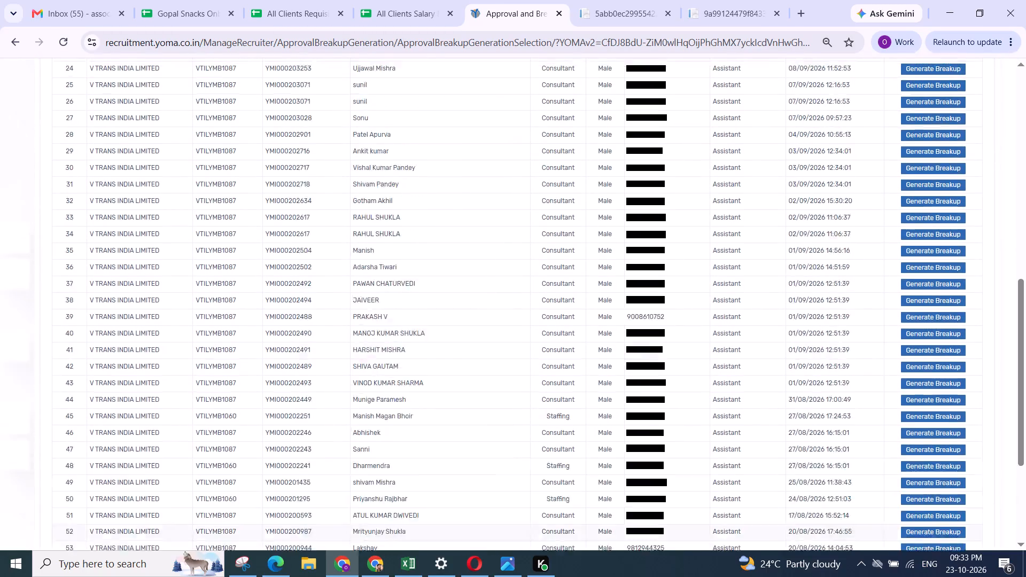
scroll(554, 334, "up", 5)
scroll(558, 279, "down", 2)
scroll(549, 441, "down", 2)
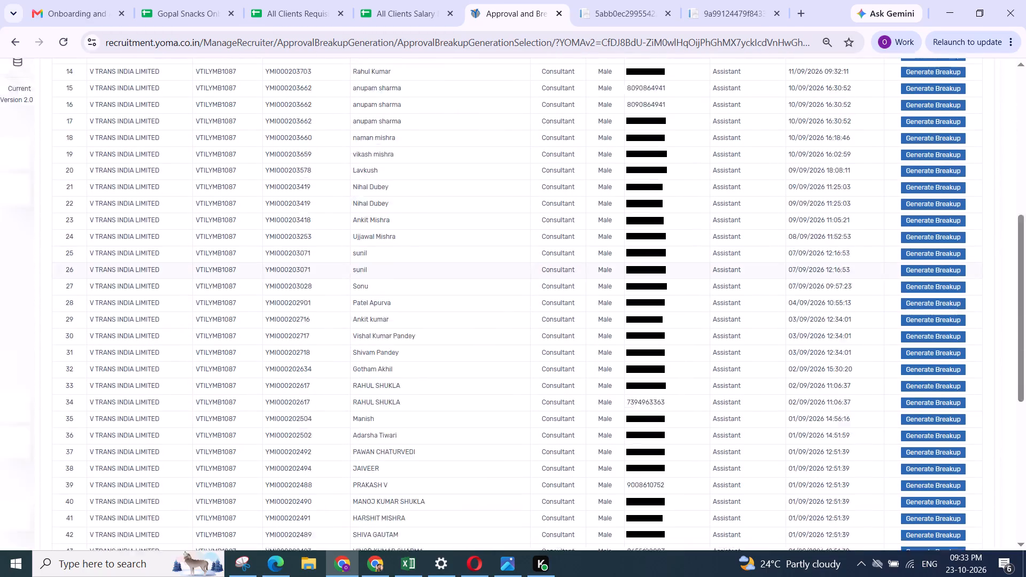
scroll(549, 441, "down", 4)
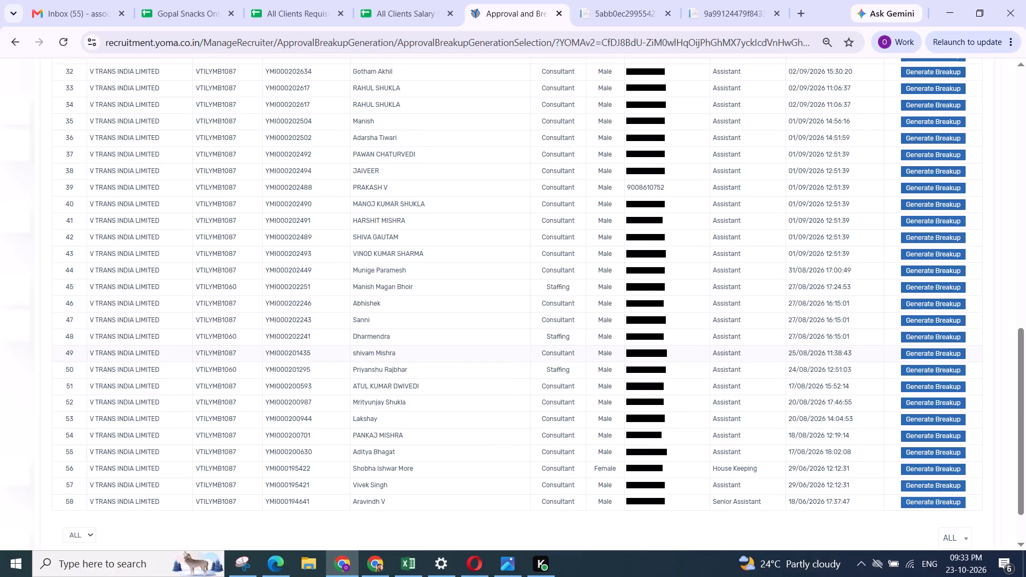
double_click(647, 336)
key("ctrl+c")
key("alt+Tab")
key("alt+Tab")
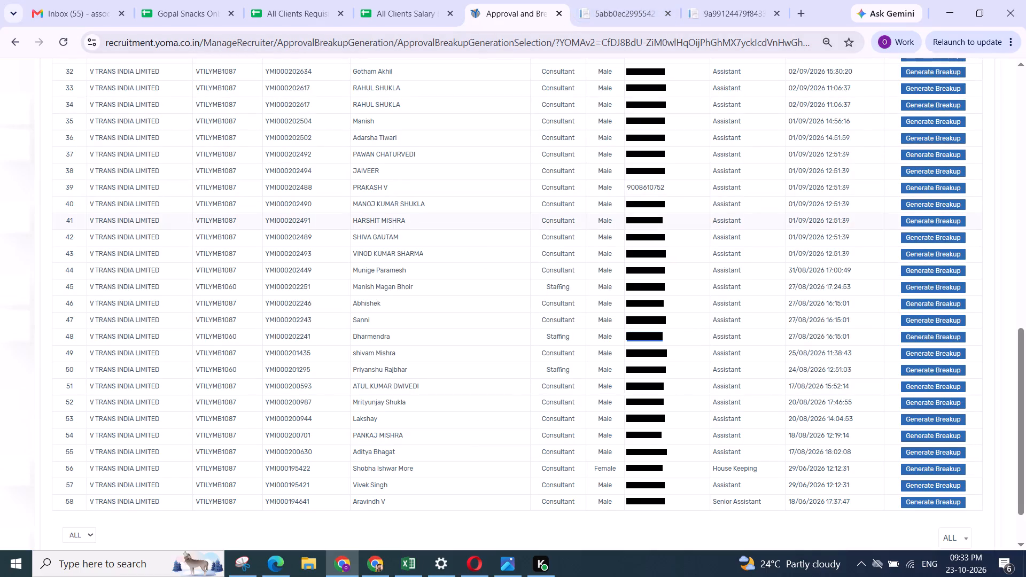
Open the recruitment portal's Associate Database in a new browser tab.
left_click(801, 13)
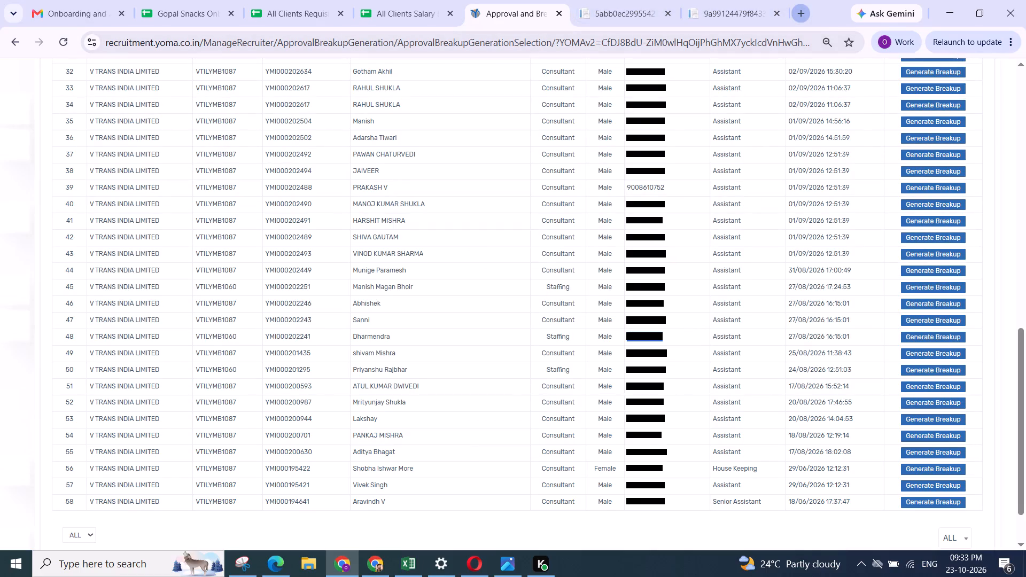
type("rec")
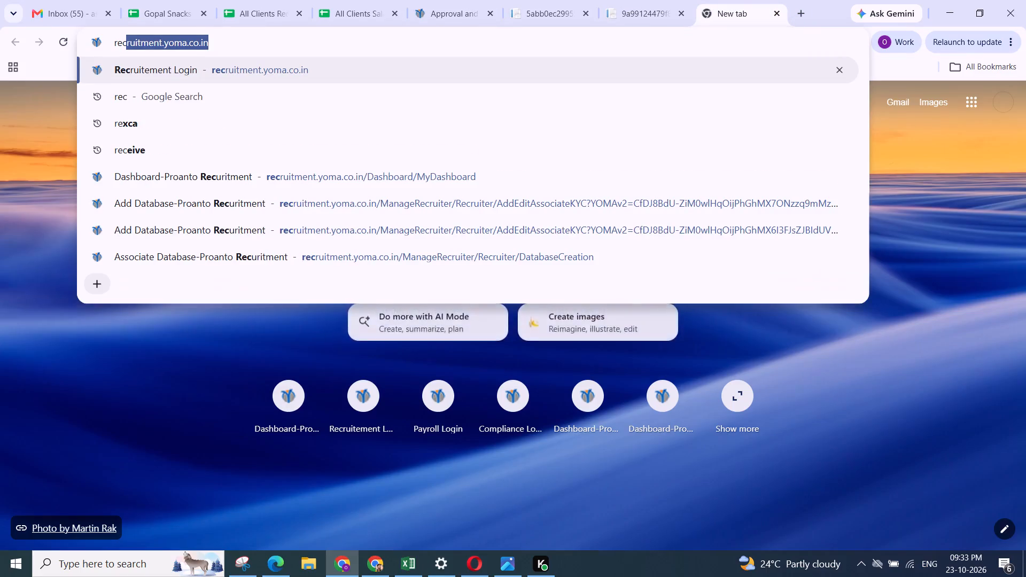
key("Return")
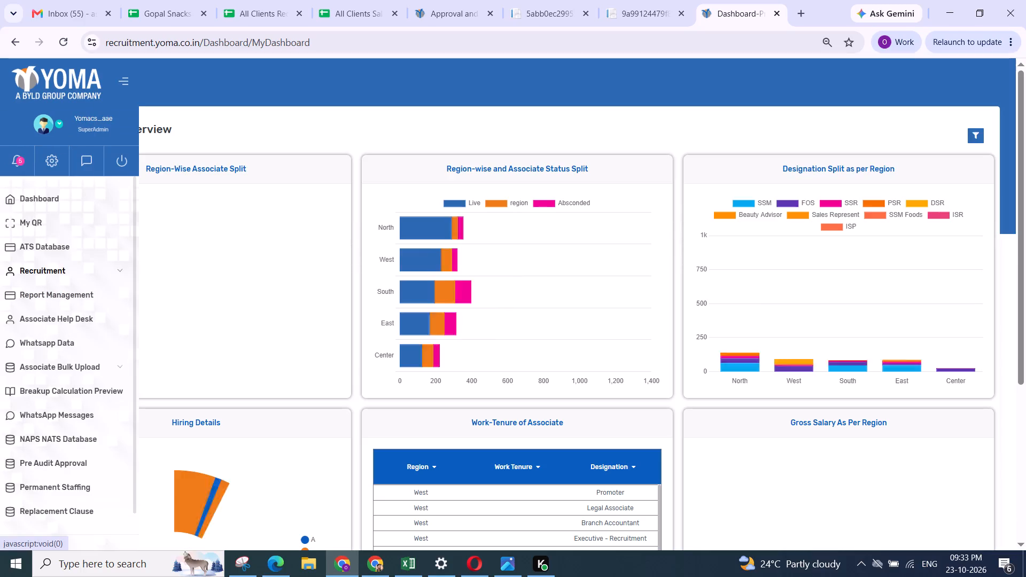
left_click(31, 274)
left_click(52, 317)
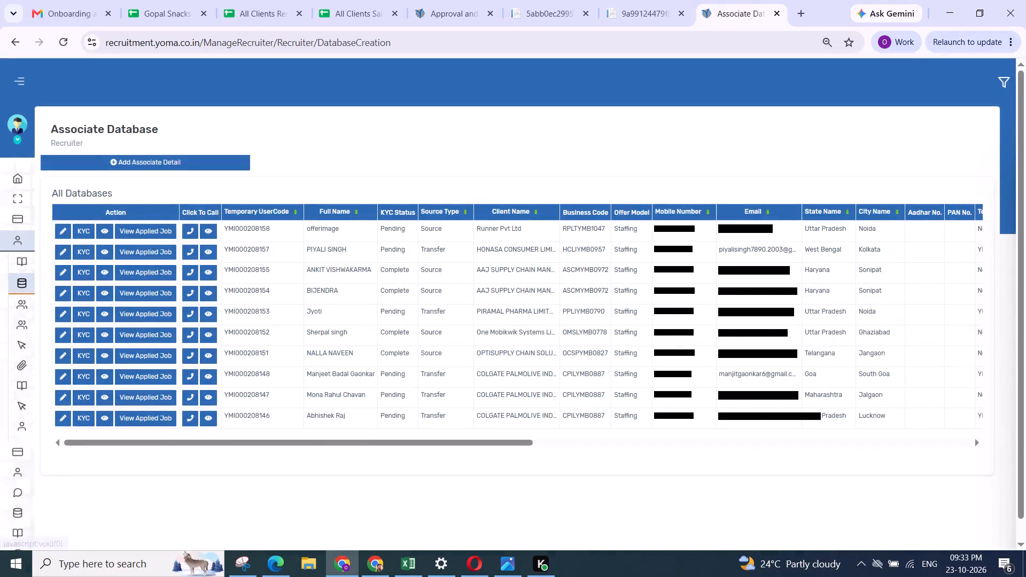
Filter the Associate Database by the copied mobile number of the row 48 associate.
left_click(1003, 83)
scroll(945, 280, "down", 3)
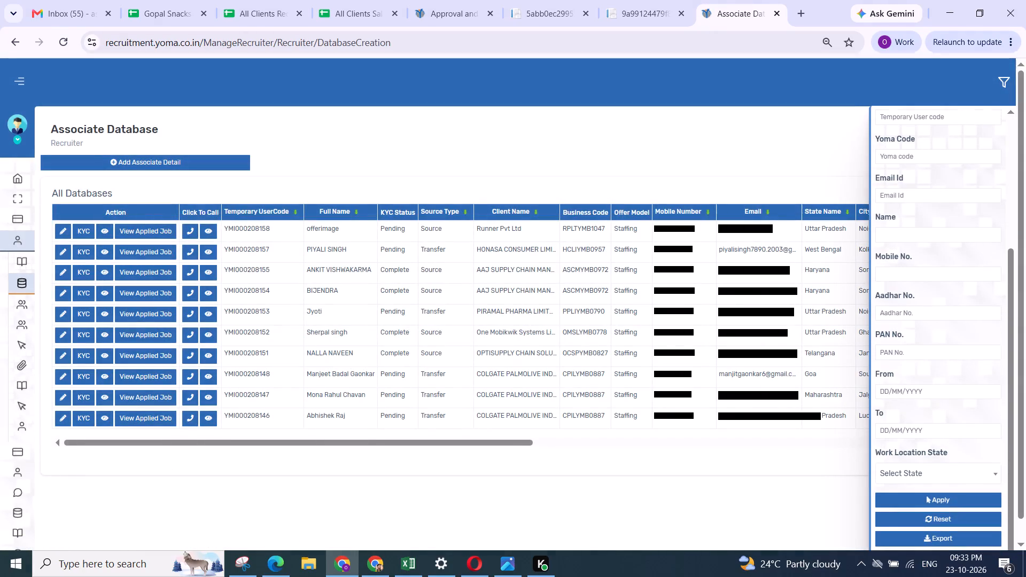
left_click(913, 277)
key("ctrl+v")
key("Return")
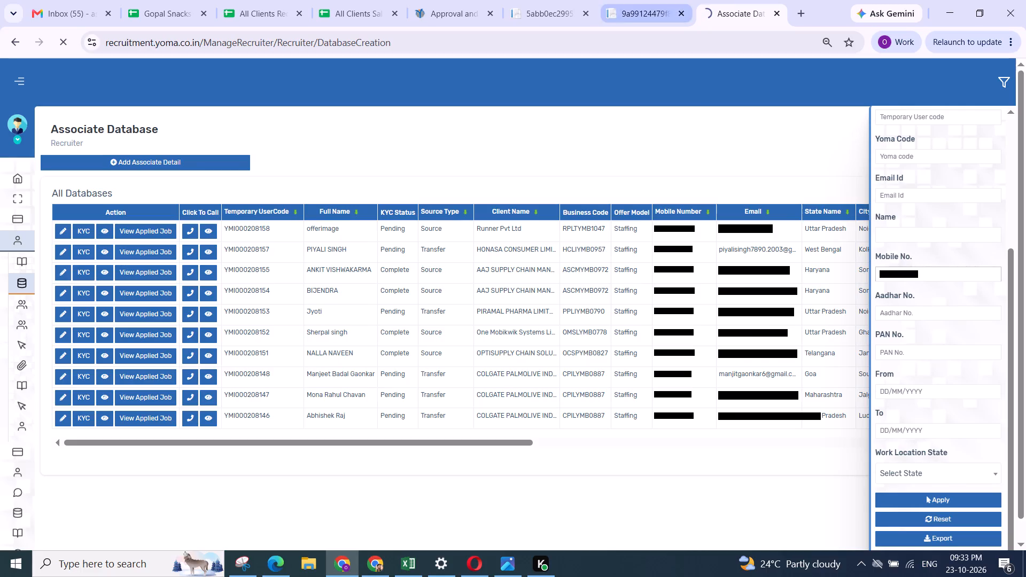
left_click(455, 13)
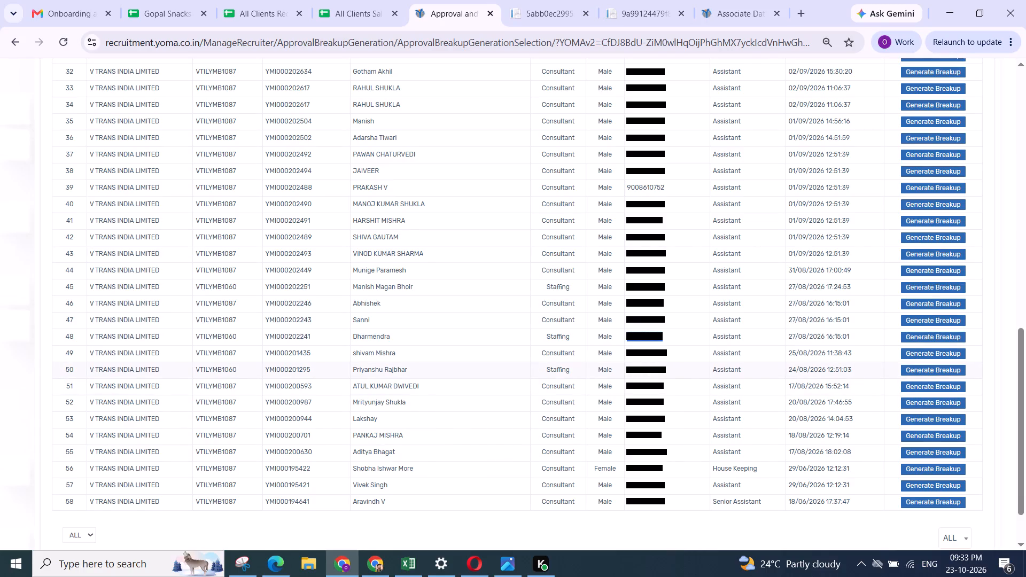
left_click(722, 3)
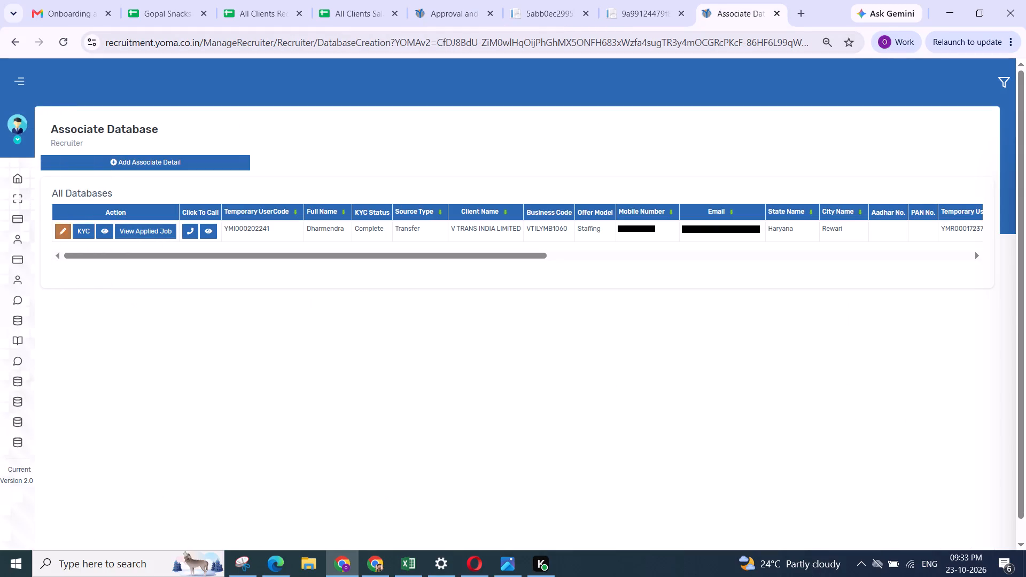
In the filtered associate's Offer Info, change the business to Industrial Staffing-Service Contractor Model (VTILYMB1087) and try to save.
left_click(58, 236)
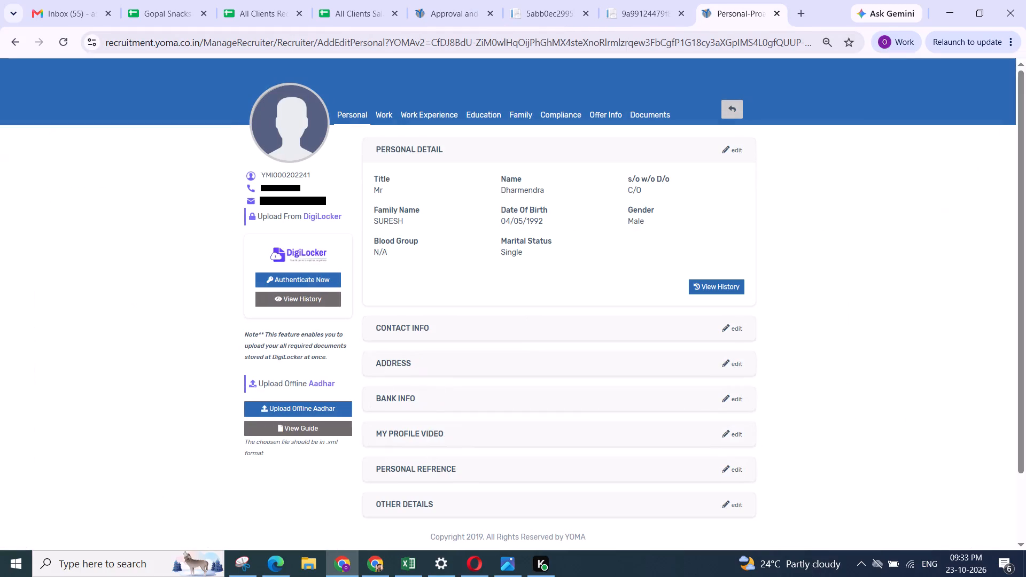
left_click(603, 110)
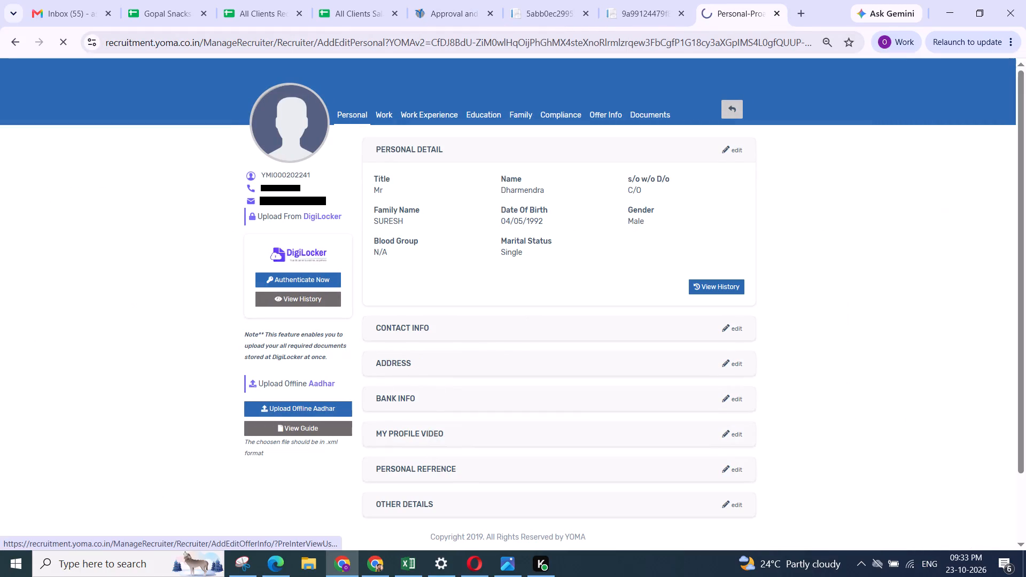
left_click(732, 147)
left_click(536, 191)
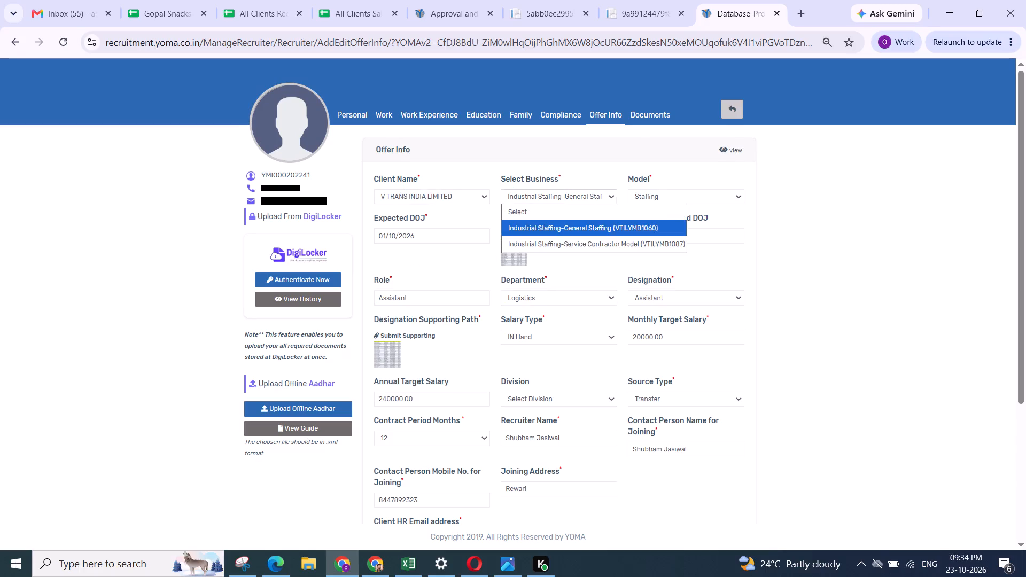
left_click(531, 240)
scroll(583, 282, "down", 1)
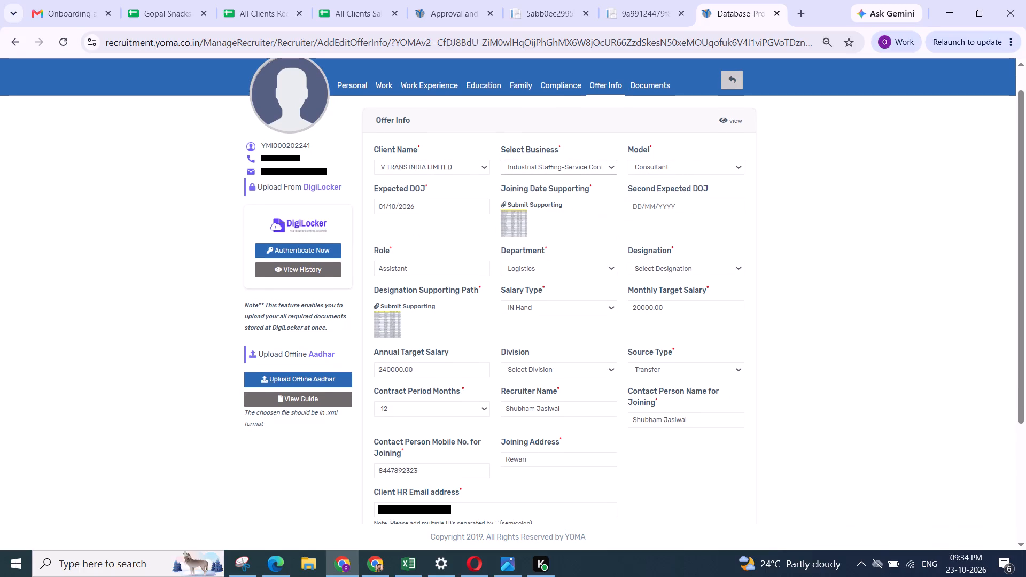
scroll(583, 282, "down", 5)
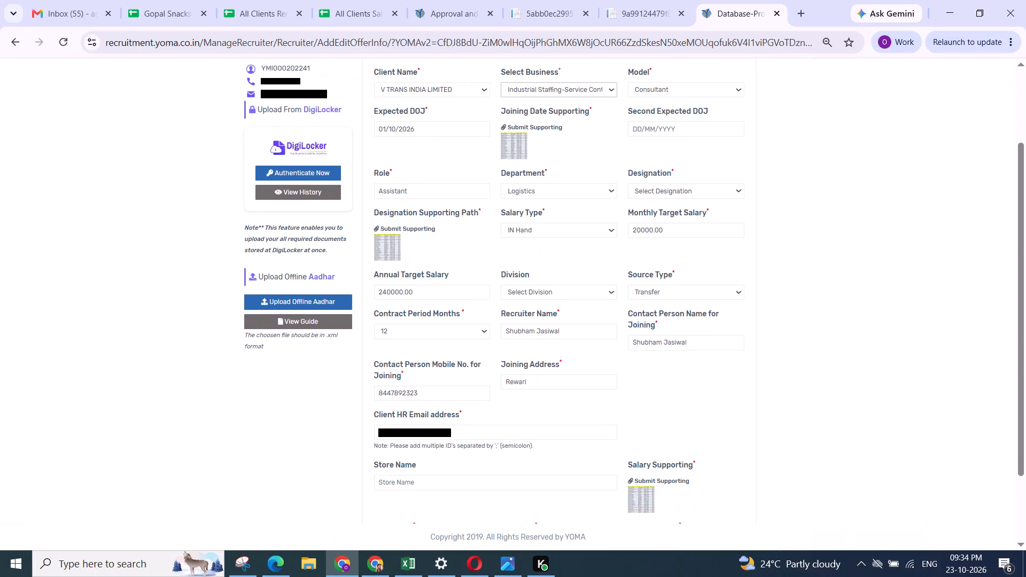
left_click(672, 484)
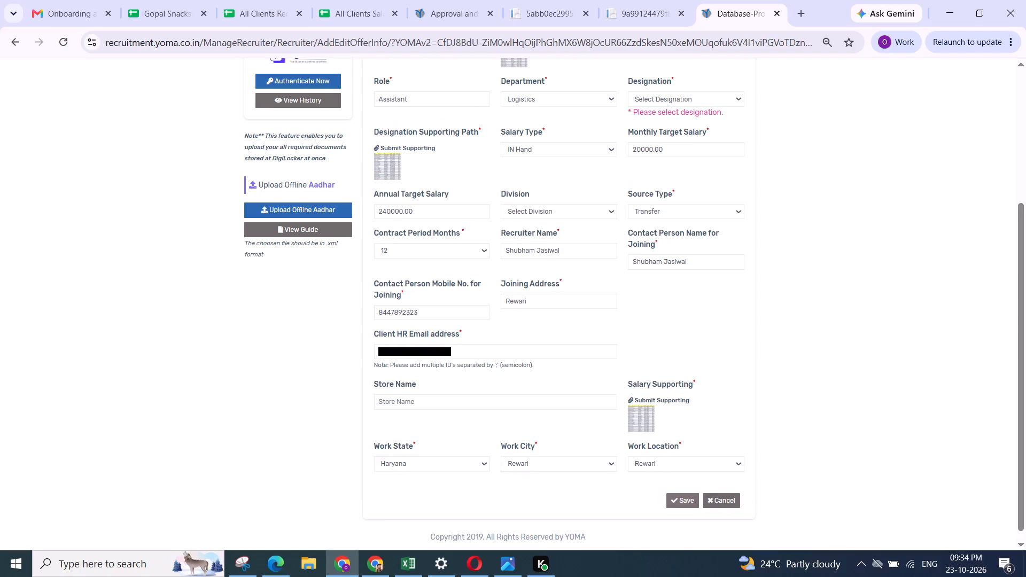
Set the designation to Assistant in the Offer Info and save the offer details.
left_click(640, 161)
scroll(640, 161, "up", 1)
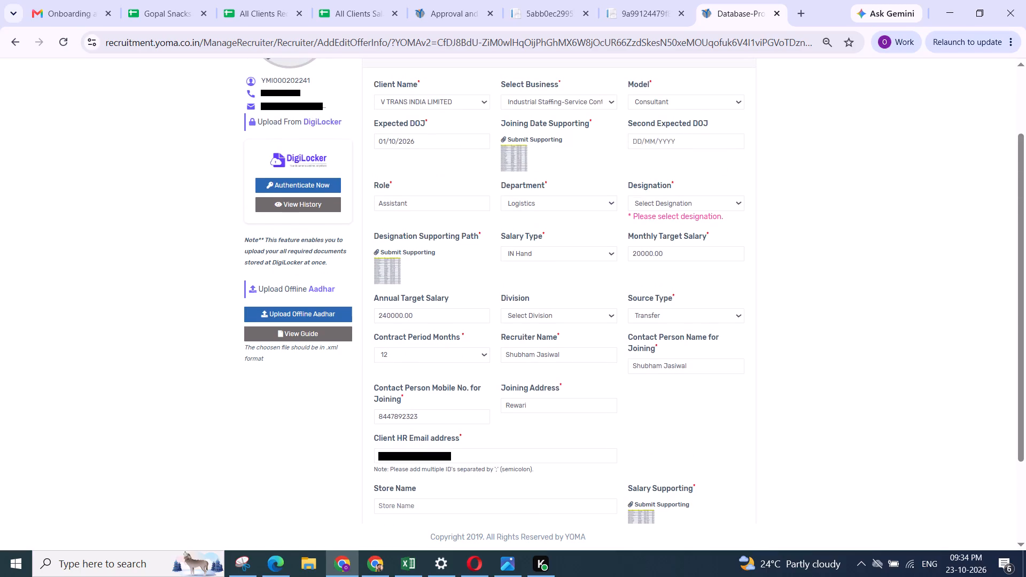
left_click(671, 202)
left_click(665, 237)
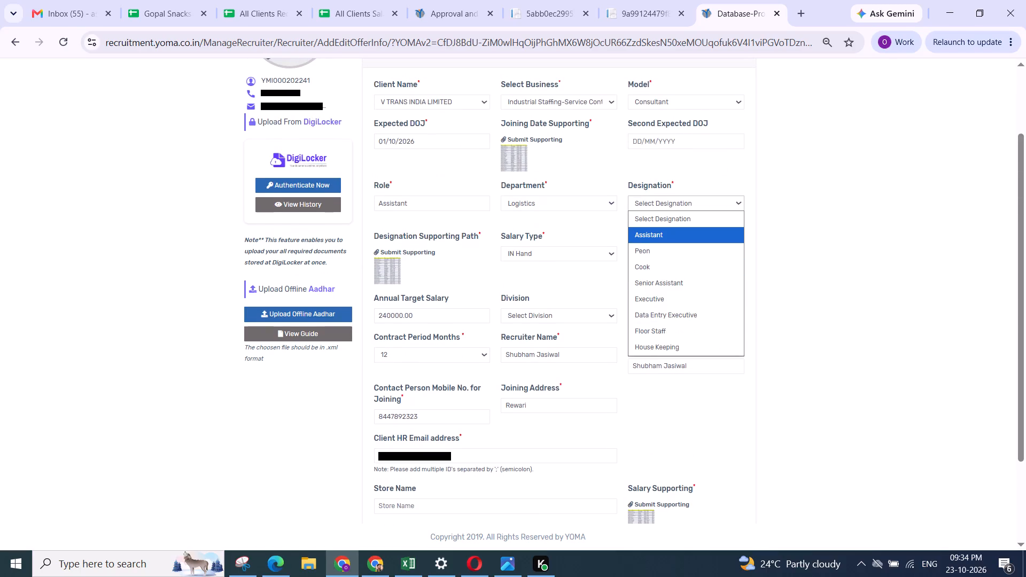
scroll(665, 316, "down", 2)
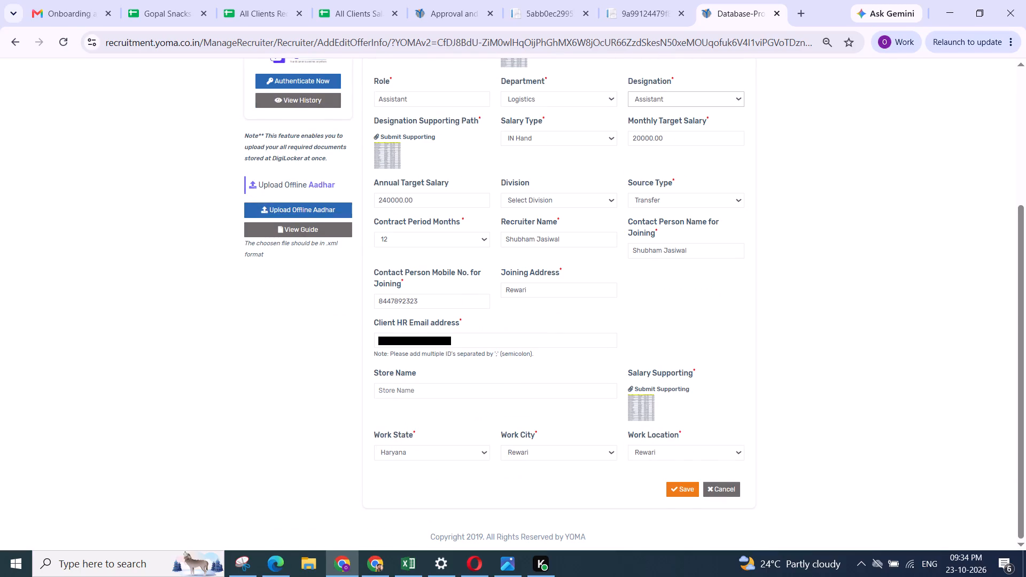
left_click(679, 492)
key("alt+Tab")
key("alt+Tab")
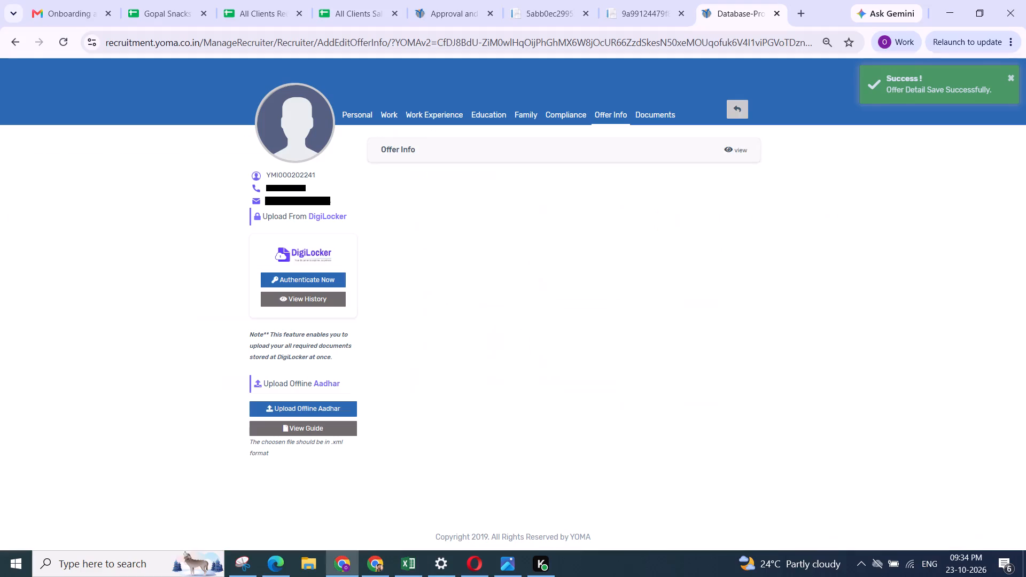
Copy the mobile number of the Staffing-model associate in row 50 of the Breakup & LOI Generation list.
left_click(428, 5)
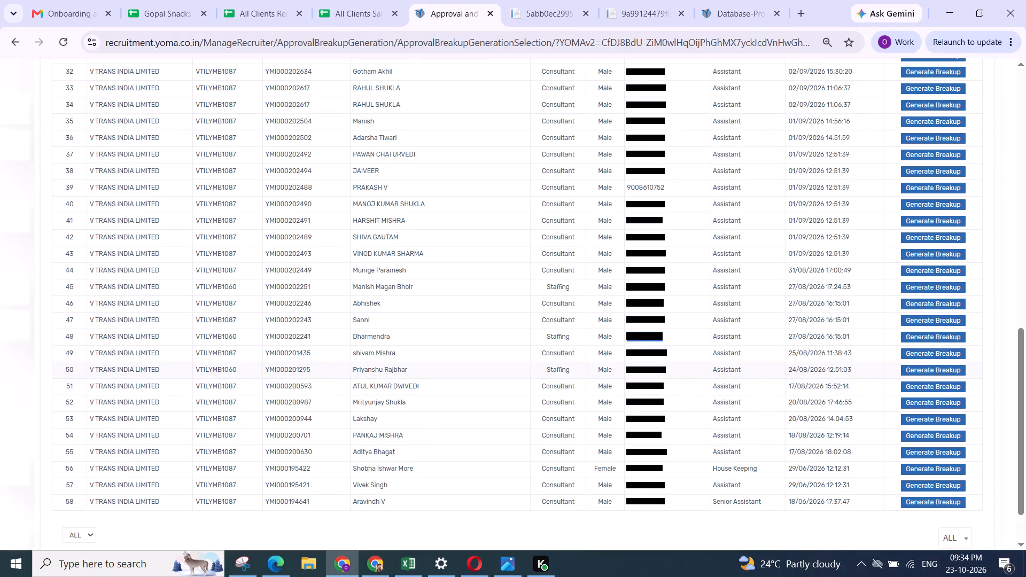
left_click(644, 366)
double_click(644, 366)
key("ctrl+c")
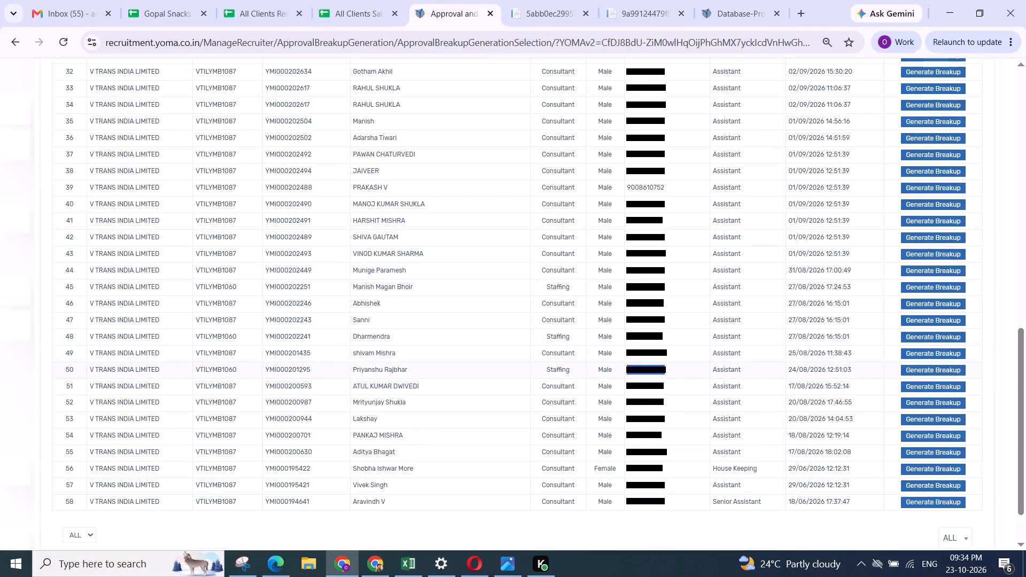
scroll(650, 412, "down", 2)
scroll(650, 412, "up", 5)
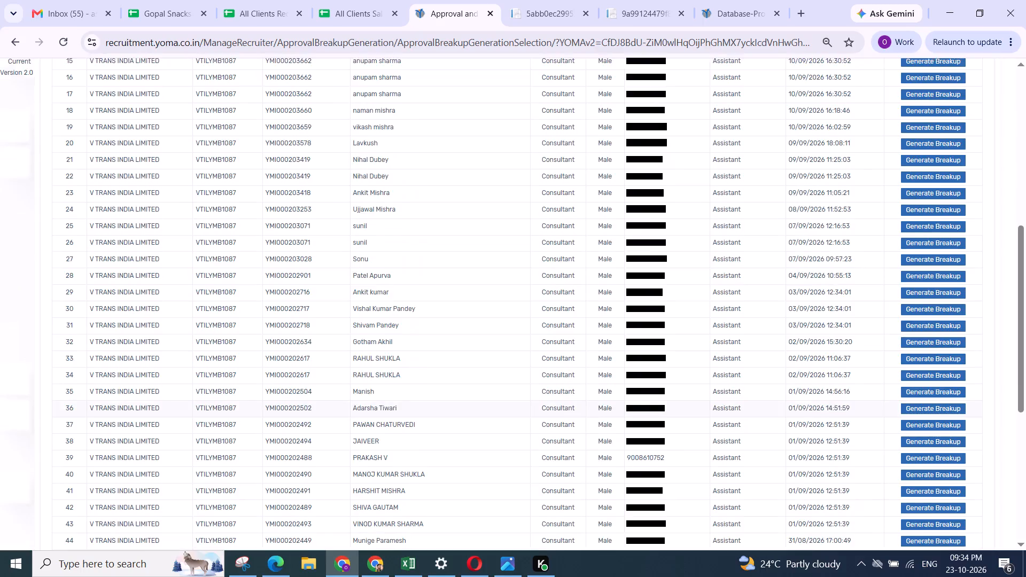
scroll(650, 412, "up", 4)
Return to the Associate Database and filter it by the copied mobile number of the row 50 associate.
left_click(720, 8)
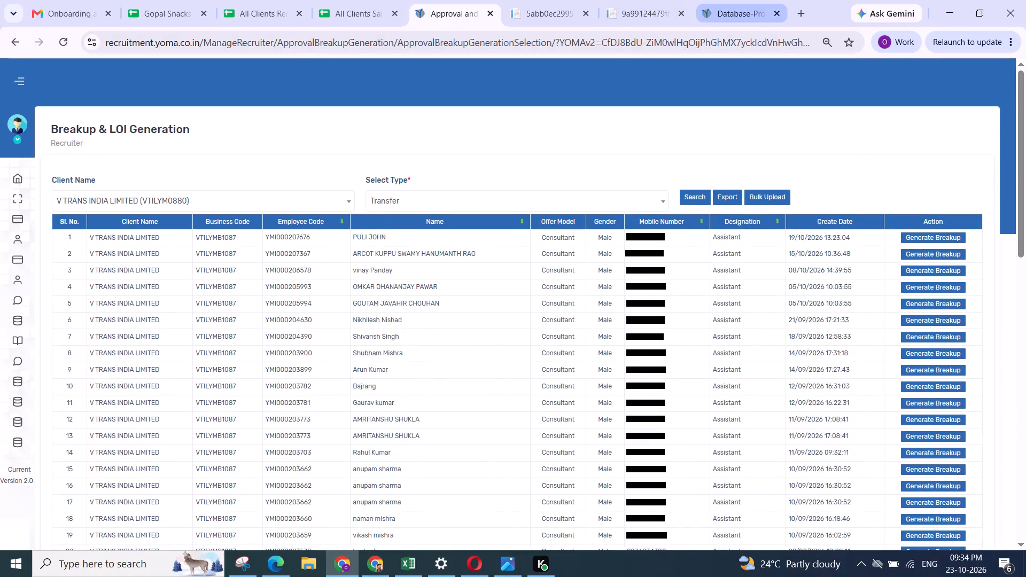
left_click(739, 113)
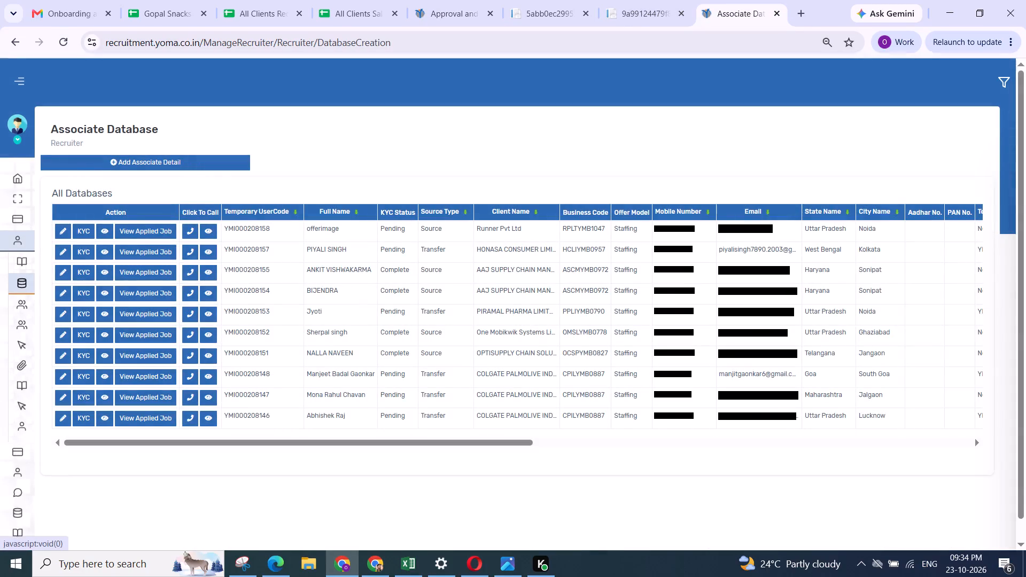
left_click(1002, 83)
scroll(955, 274, "down", 3)
left_click(906, 262)
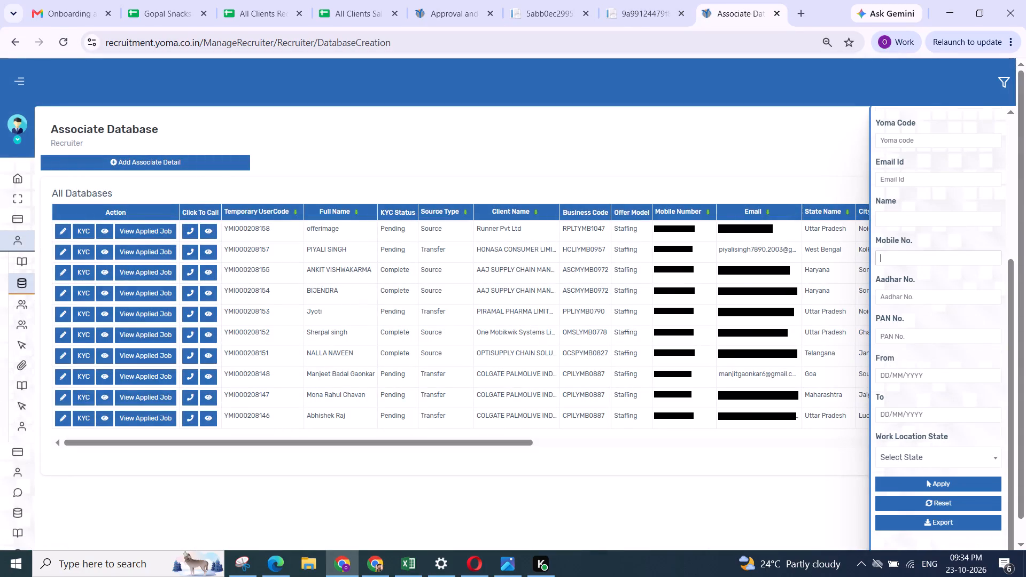
key("ctrl+v")
key("ctrl+Return")
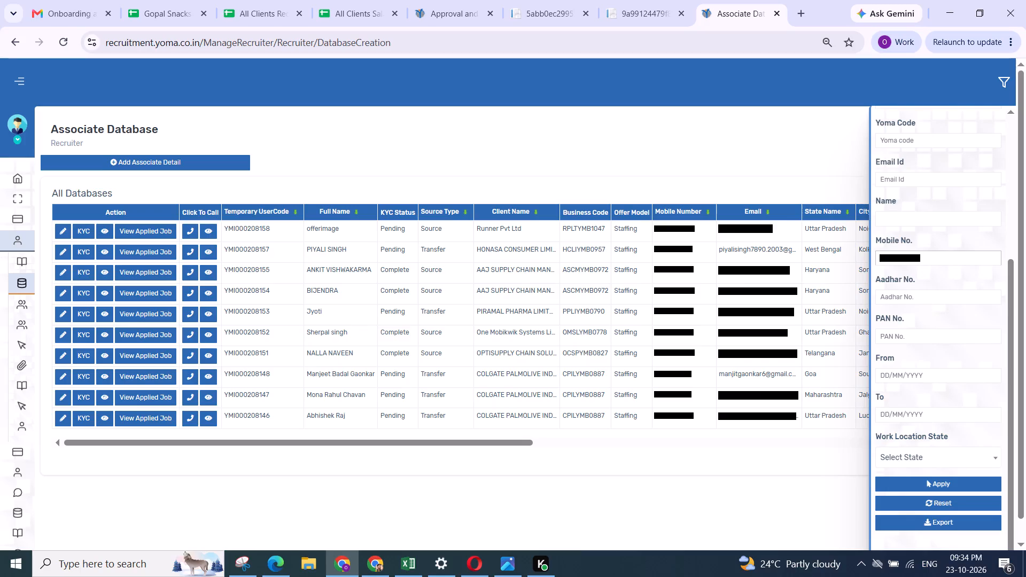
key("Return")
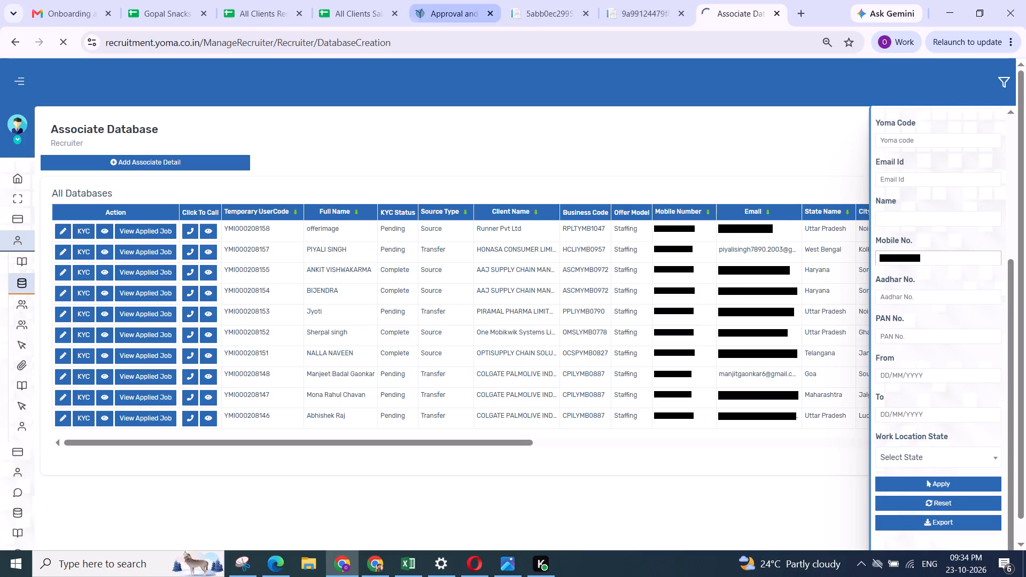
Look through the V TRANS INDIA LIMITED Breakup & LOI Generation list again and return to the filtered Associate Database.
left_click(450, 13)
scroll(454, 283, "down", 4)
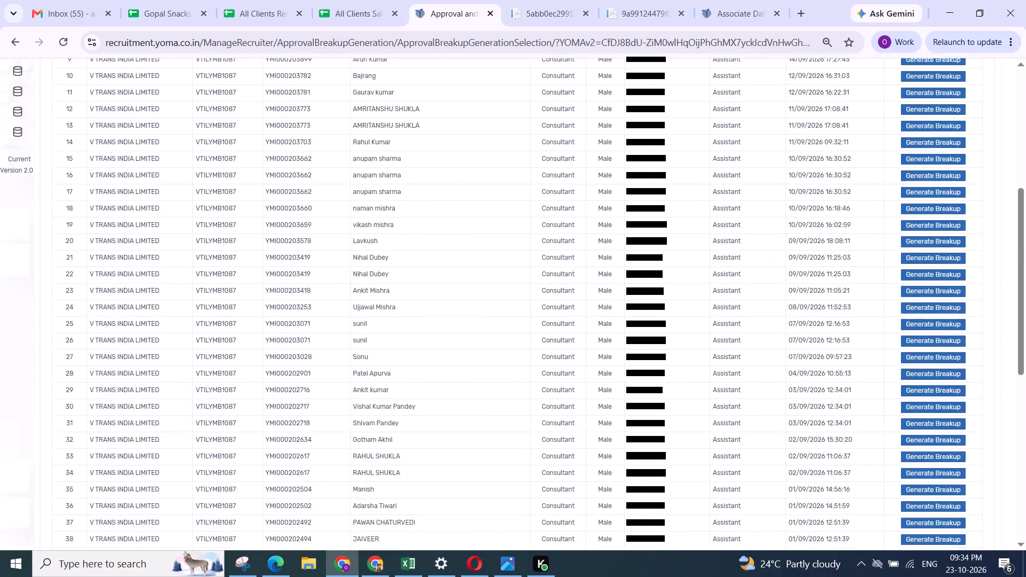
scroll(454, 283, "down", 4)
scroll(395, 278, "up", 5)
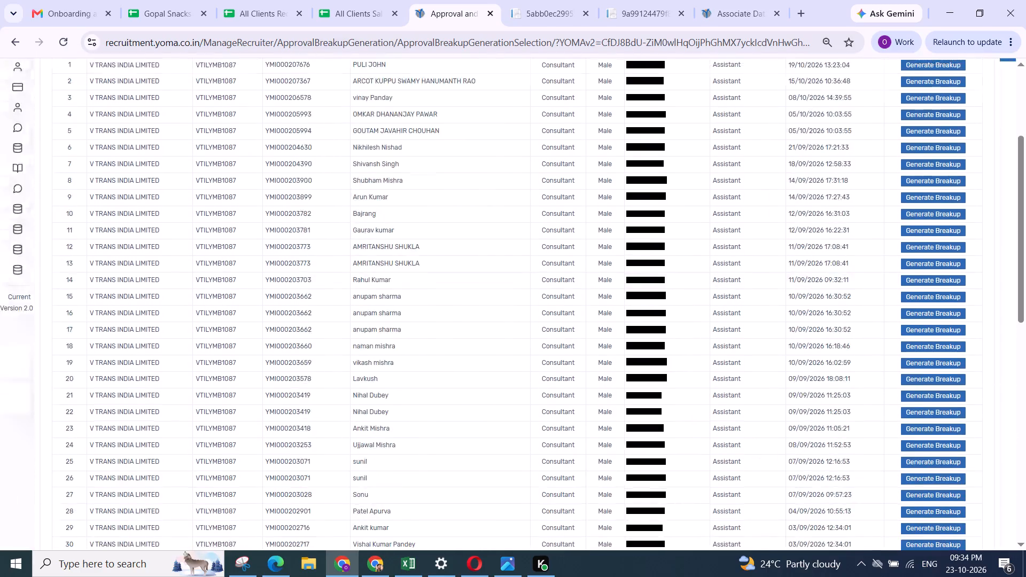
scroll(395, 278, "up", 2)
left_click(724, 7)
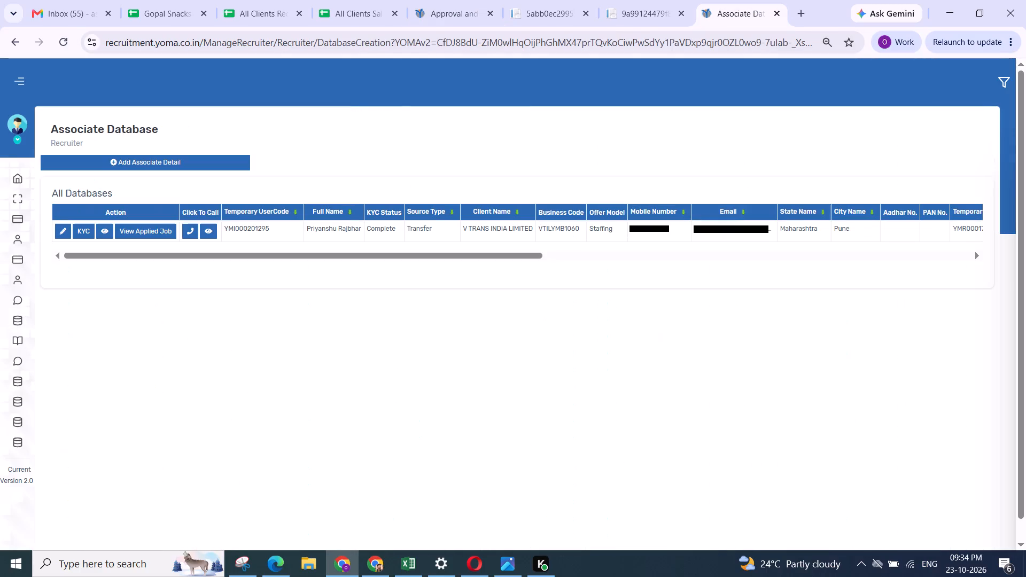
Open the filtered associate's Offer Info for editing and set the Expected DOJ to 01/10/2026.
left_click(67, 230)
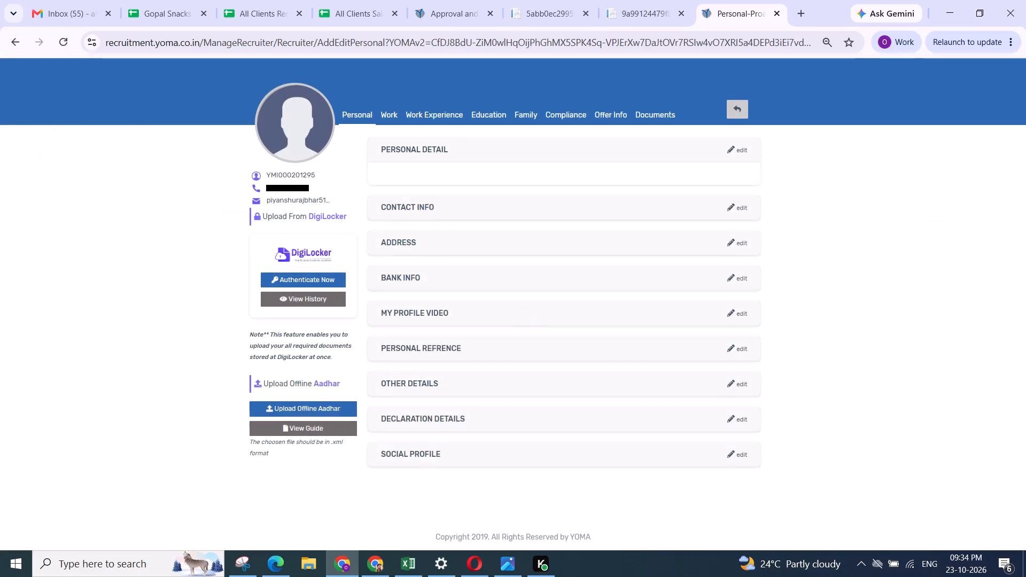
left_click(608, 119)
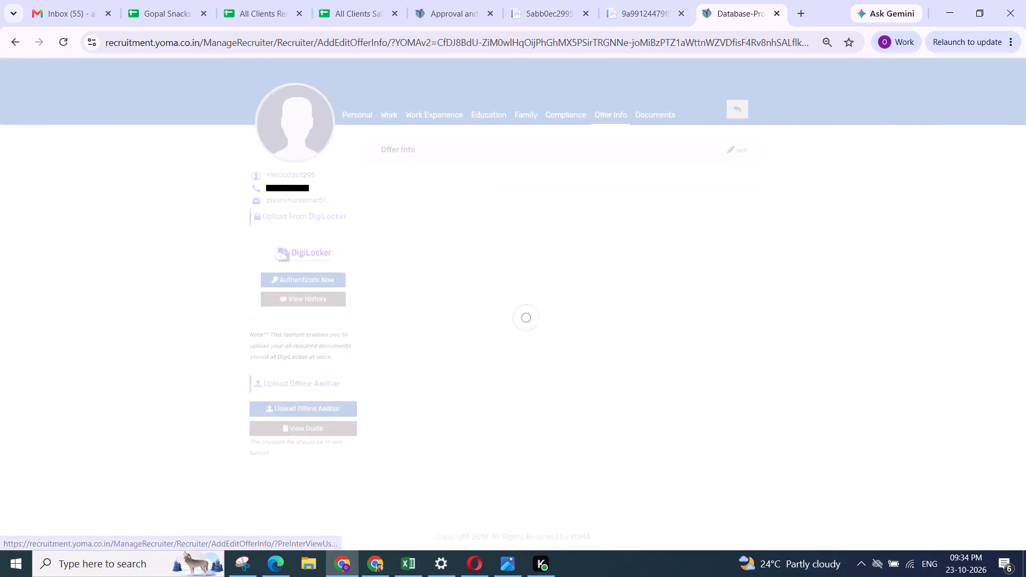
left_click(734, 153)
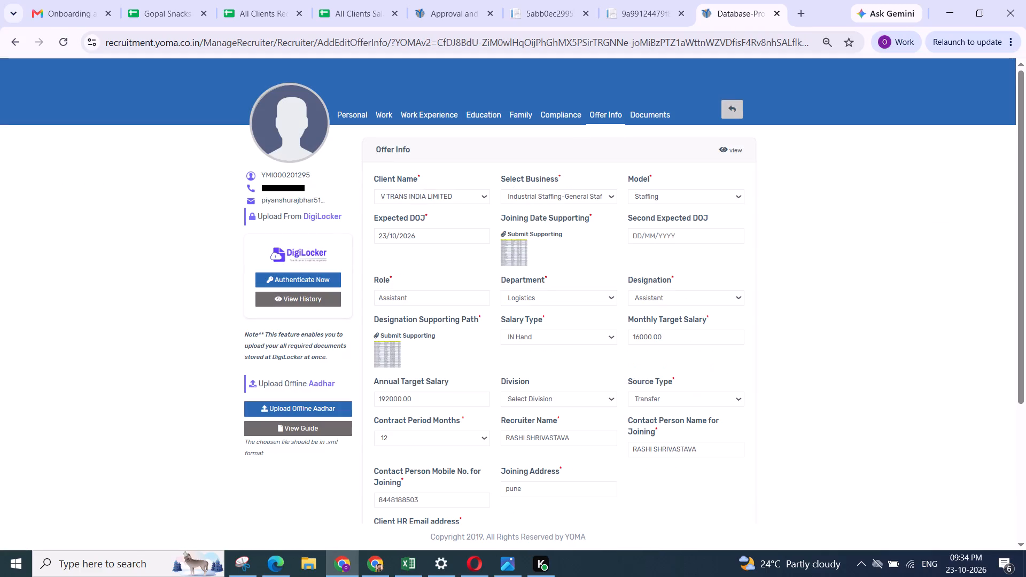
left_click(445, 233)
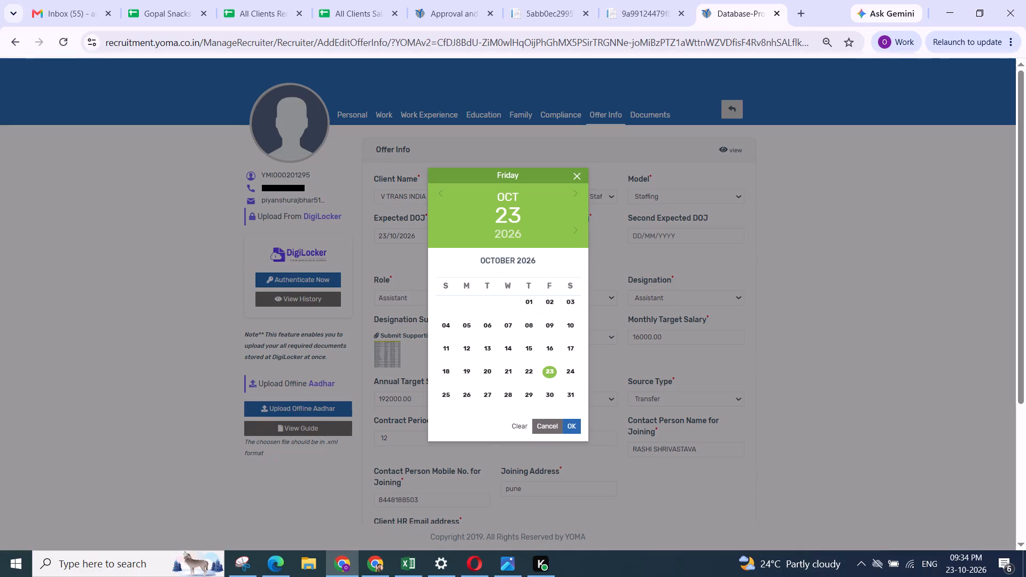
left_click(574, 192)
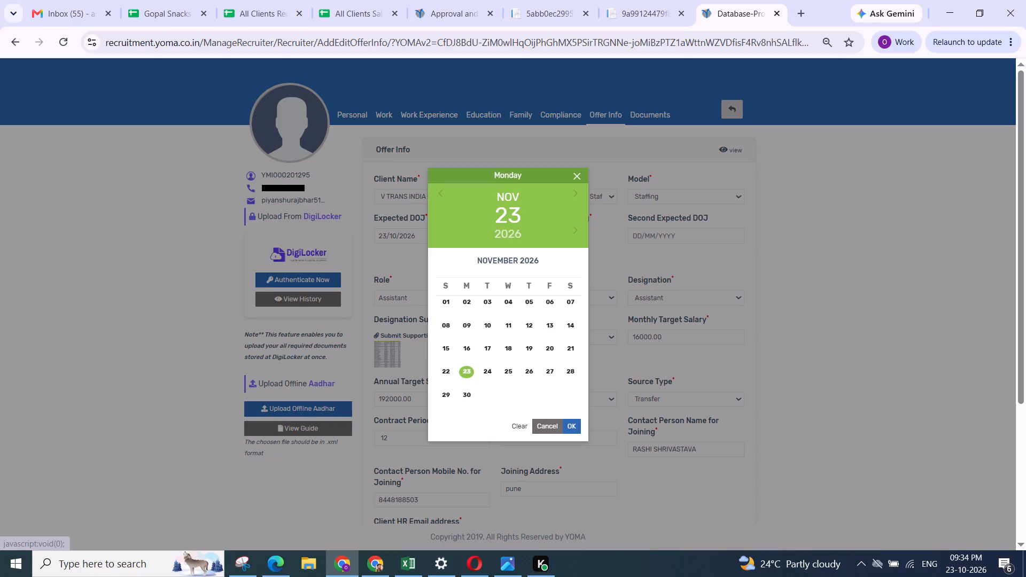
left_click(443, 301)
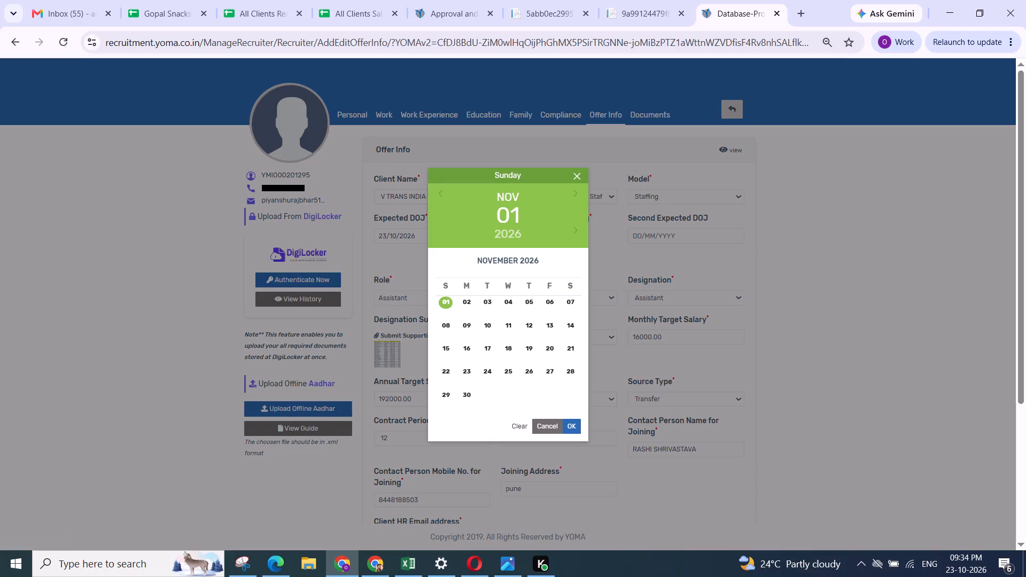
left_click(442, 194)
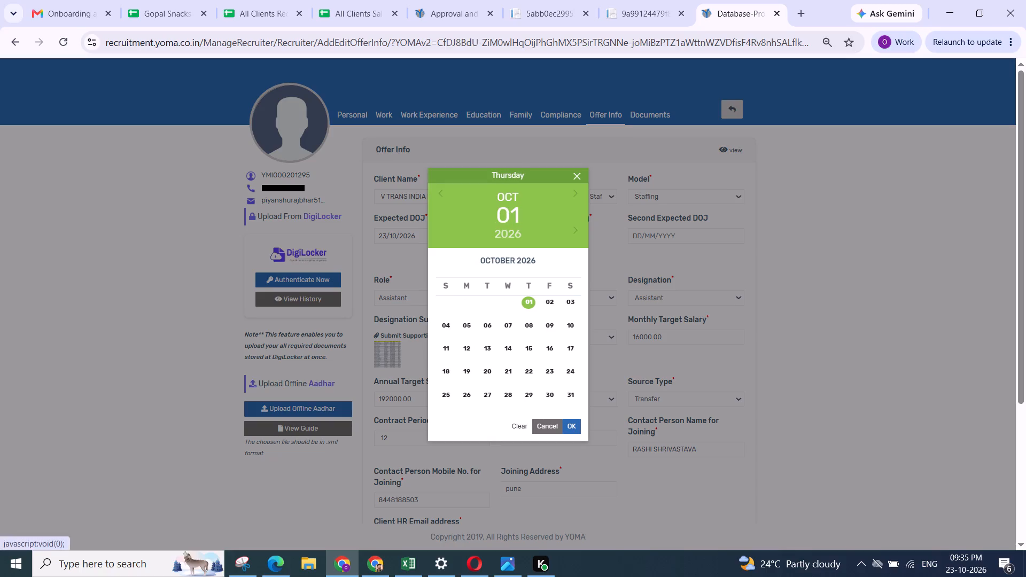
left_click(568, 422)
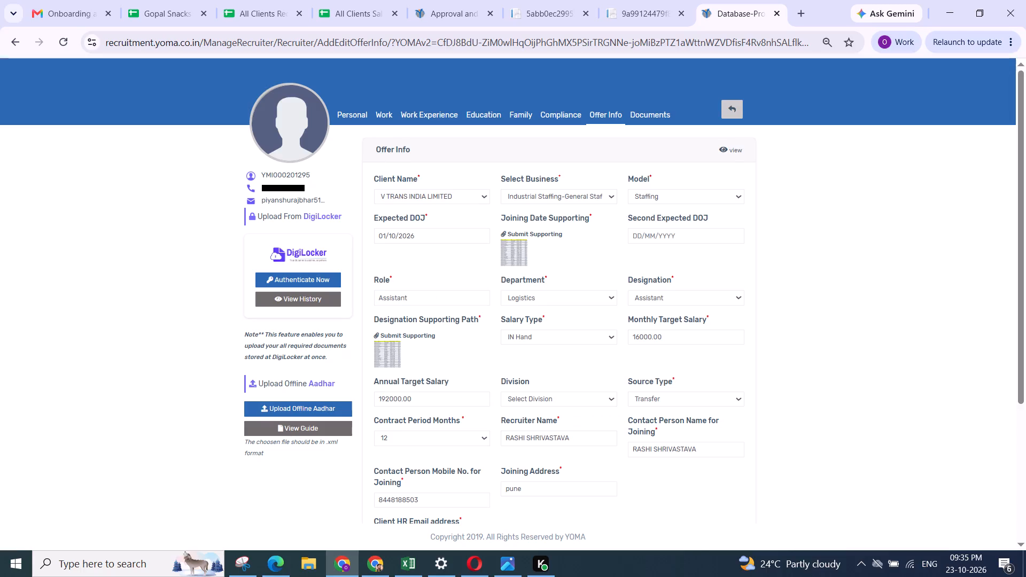
Change the associate's business to Industrial Staffing-Service Contractor Model (VTILYMB1087) and try to save the offer details.
left_click(577, 200)
left_click(559, 239)
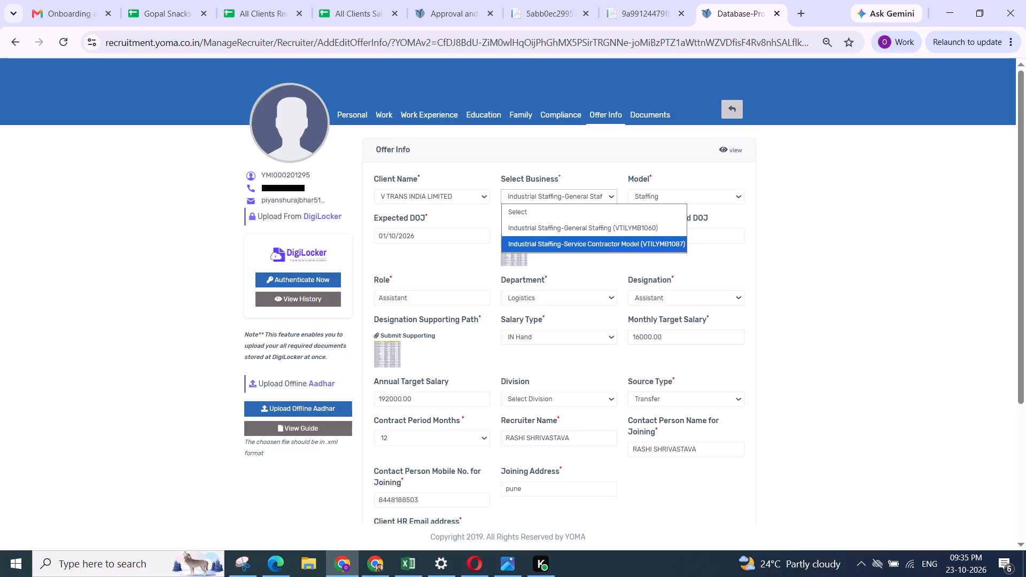
scroll(637, 315, "down", 3)
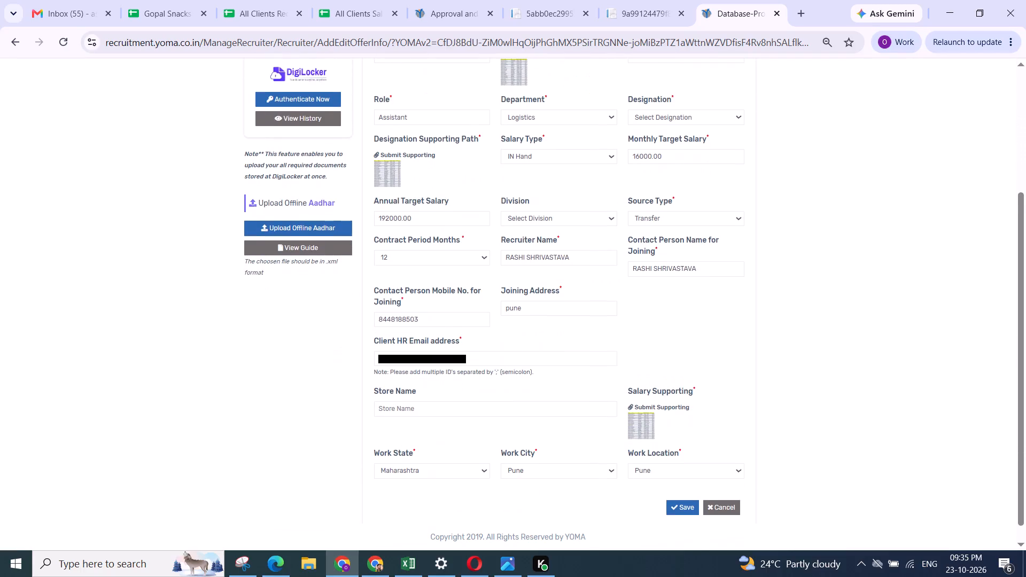
scroll(648, 355, "down", 2)
left_click(683, 485)
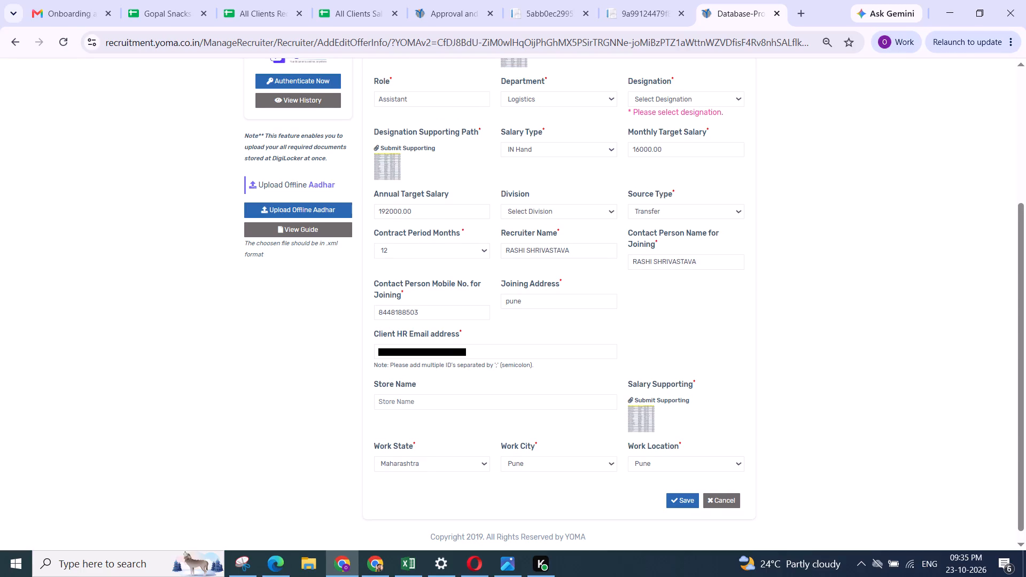
Set the designation to Assistant in the Offer Info and save the offer details.
scroll(551, 256, "up", 2)
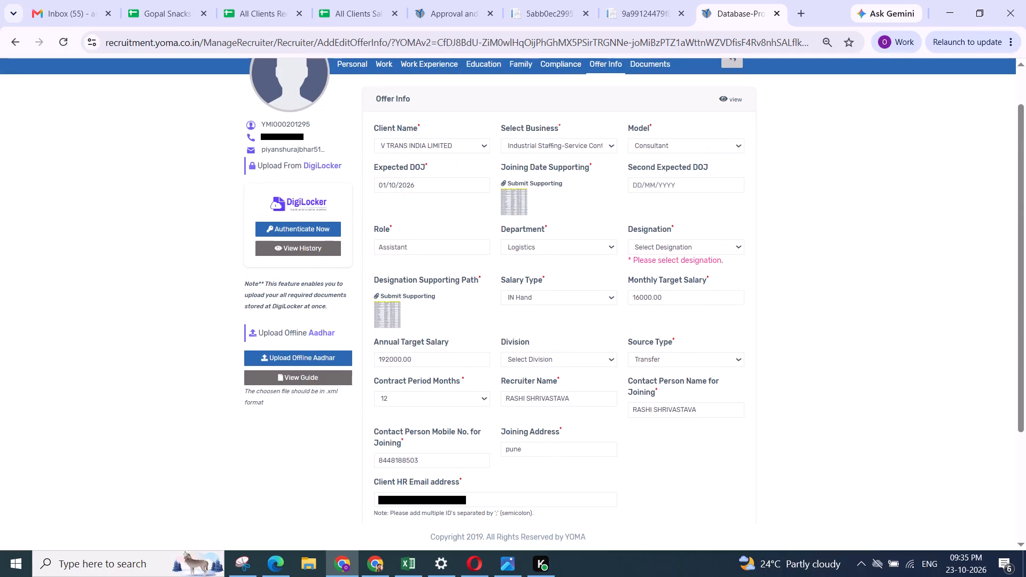
left_click(656, 245)
left_click(664, 278)
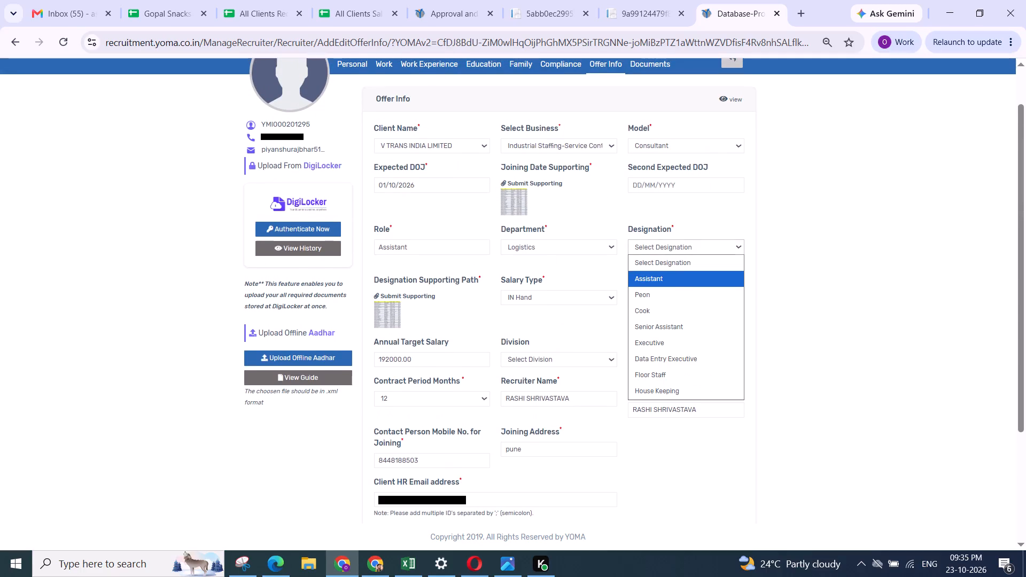
scroll(622, 274, "down", 3)
left_click(688, 489)
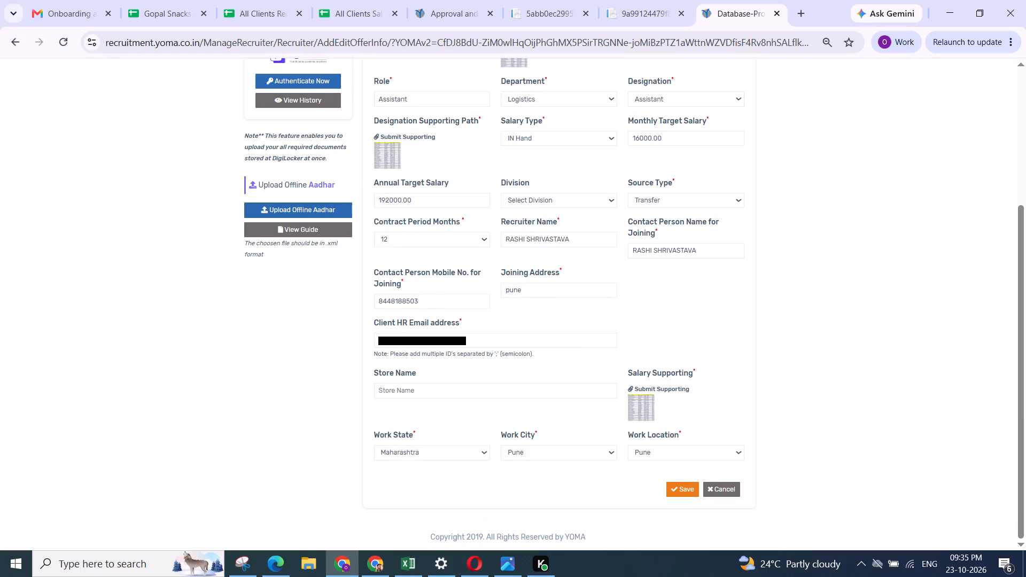
Leave the associate's profile and return to the Associate Database.
scroll(625, 372, "up", 2)
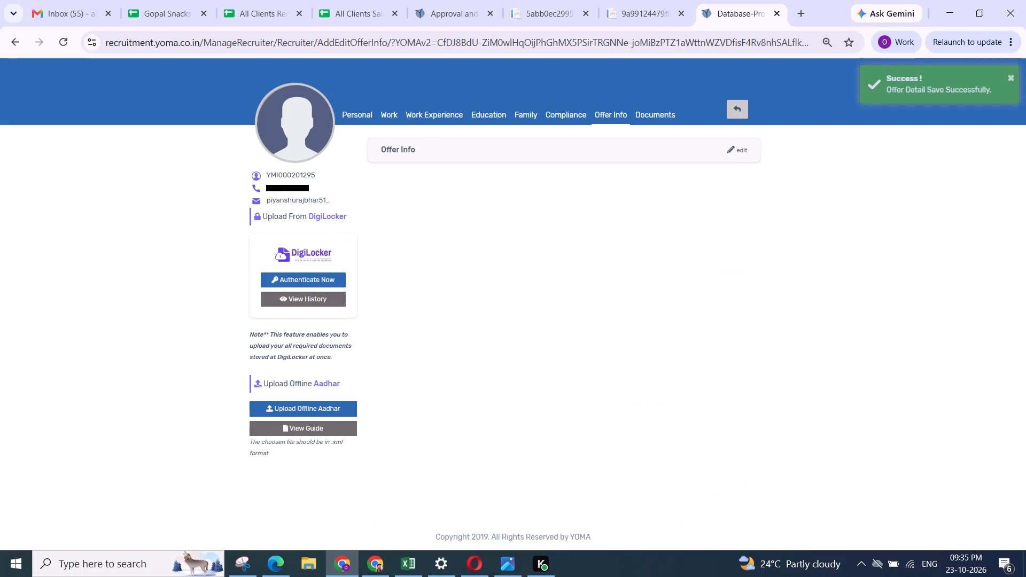
scroll(555, 264, "up", 2)
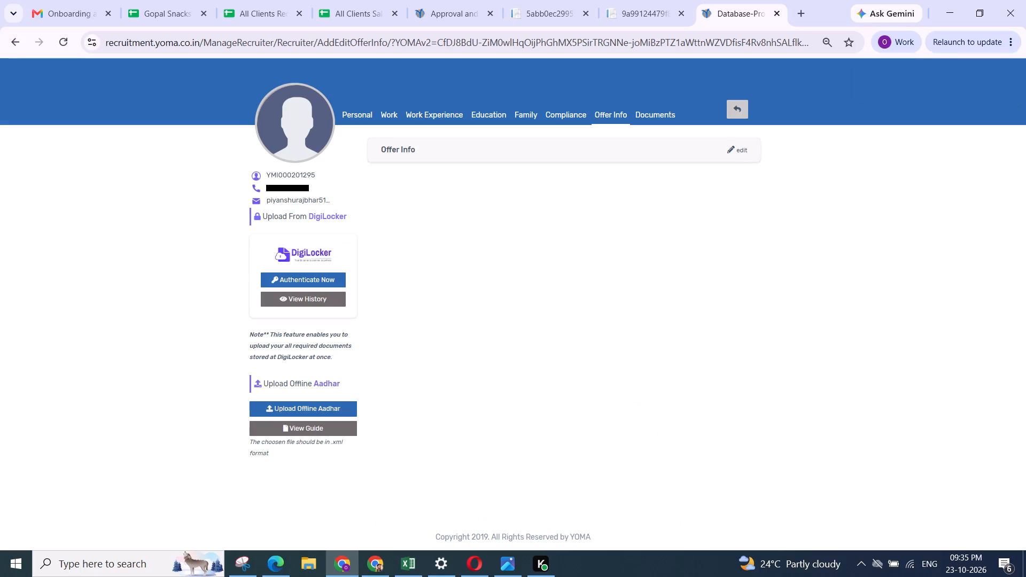
scroll(474, 150, "up", 3)
left_click(733, 103)
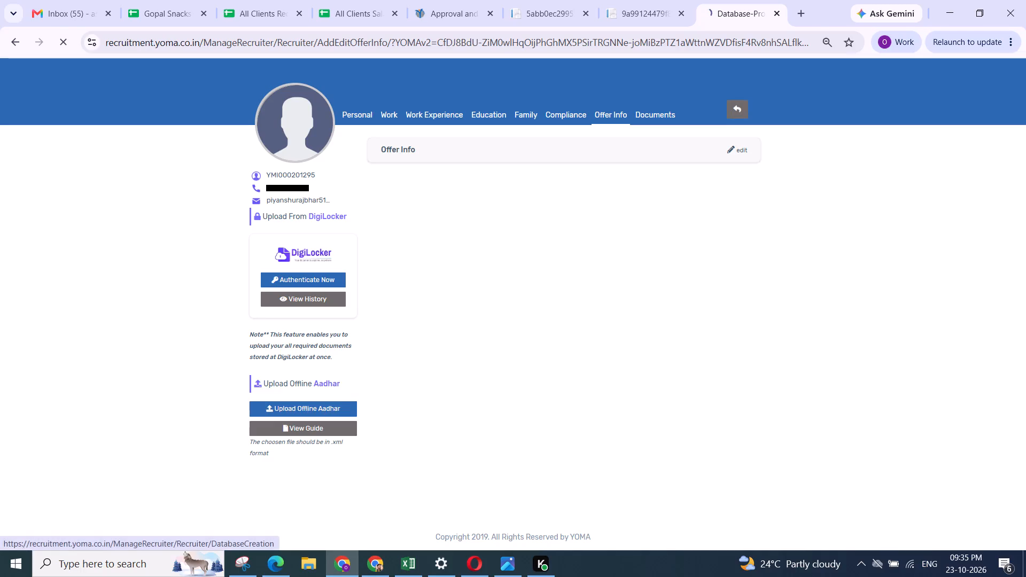